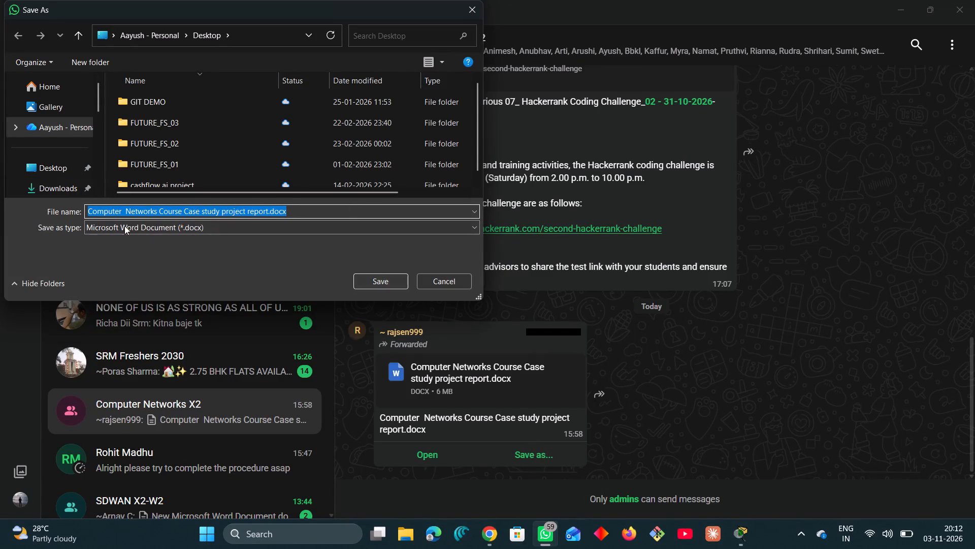
# Choose the Downloads folder as the save location for "Computer Networks Course Case study project report.docx".
pyautogui.click(62, 186)
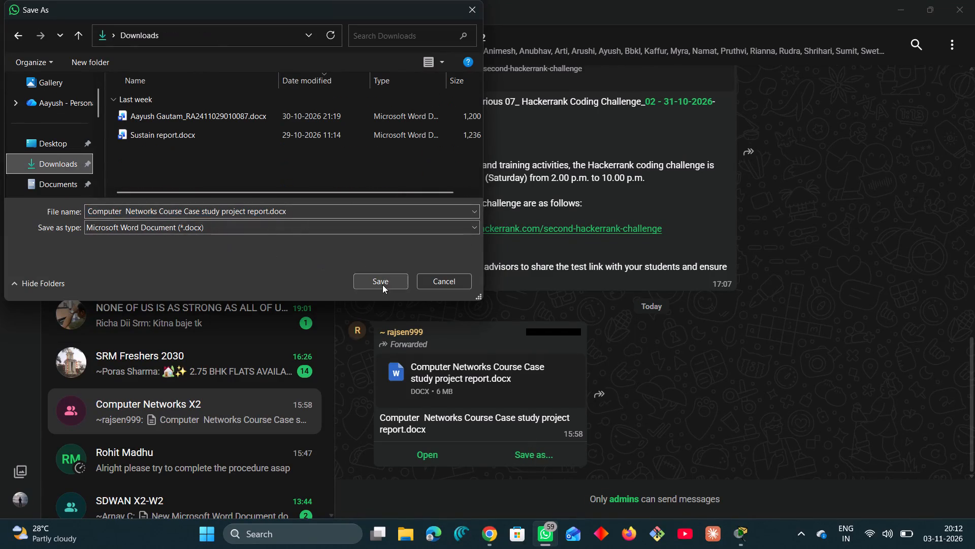
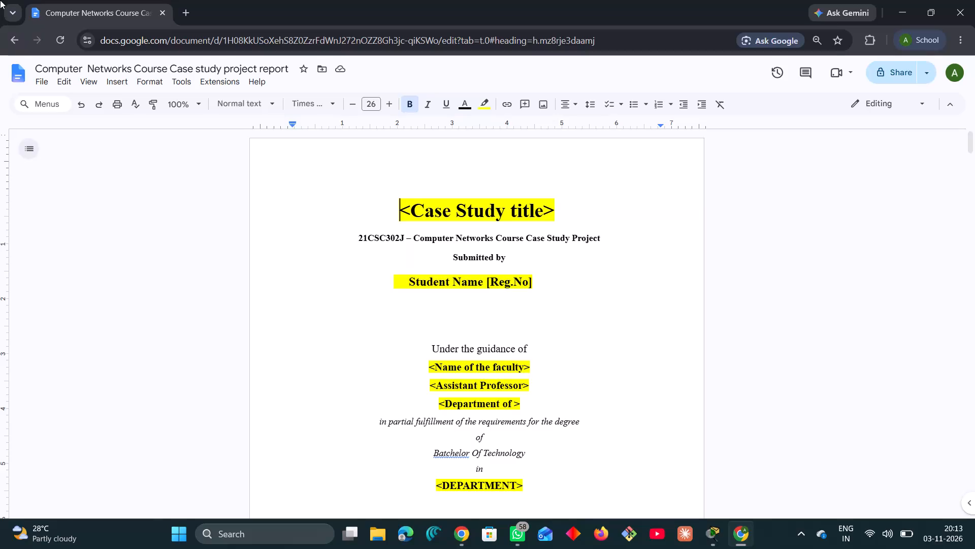
# Make a copy of the Computer Networks case study report under its default name in My Drive, and close the original document.
pyautogui.click(38, 82)
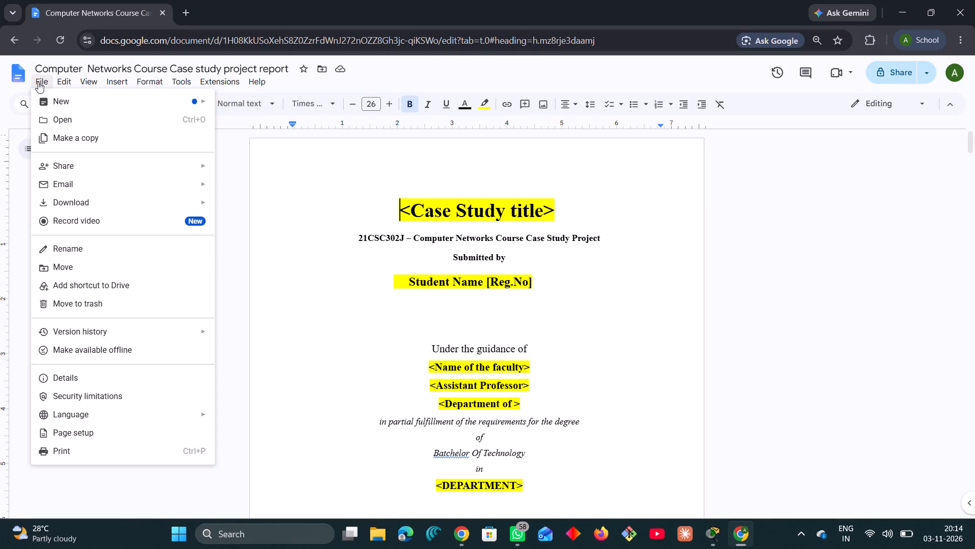
pyautogui.click(72, 141)
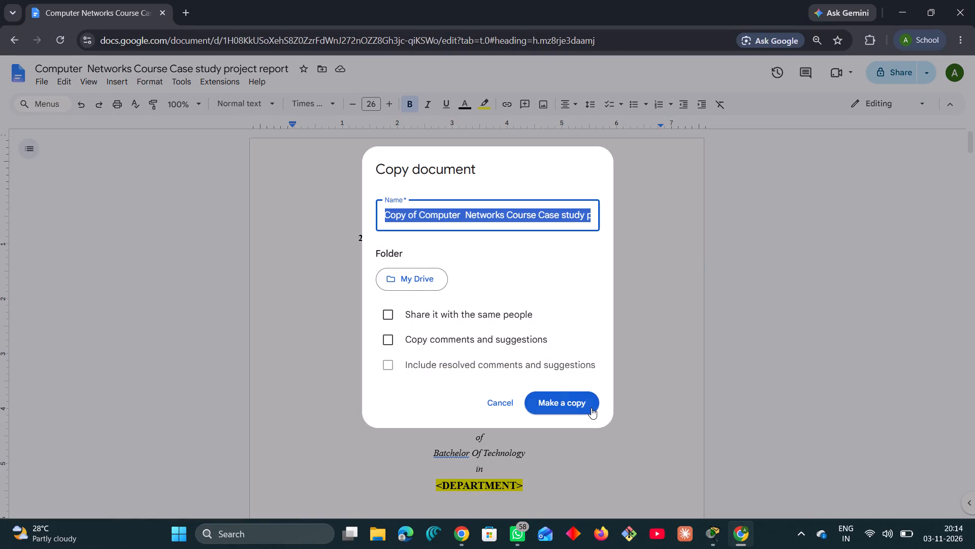
pyautogui.click(589, 406)
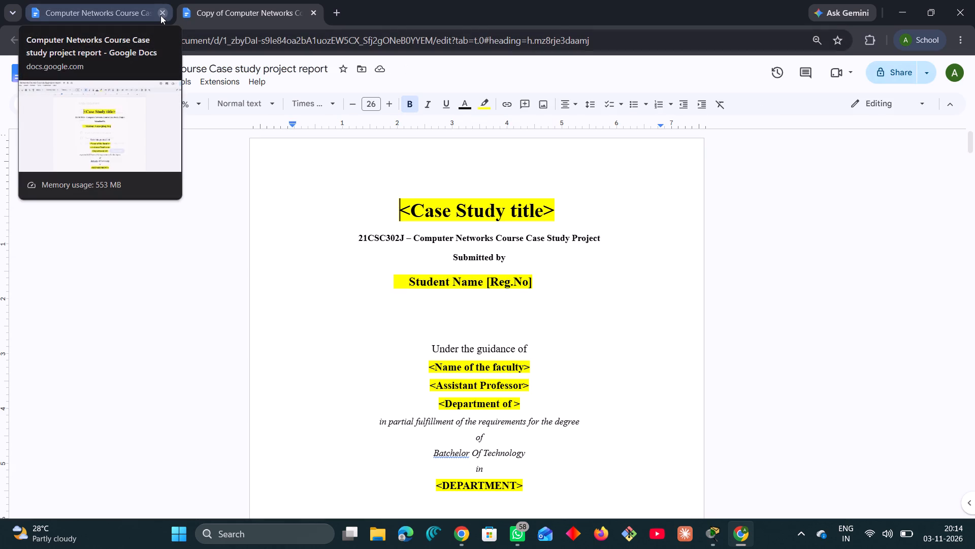
pyautogui.click(160, 15)
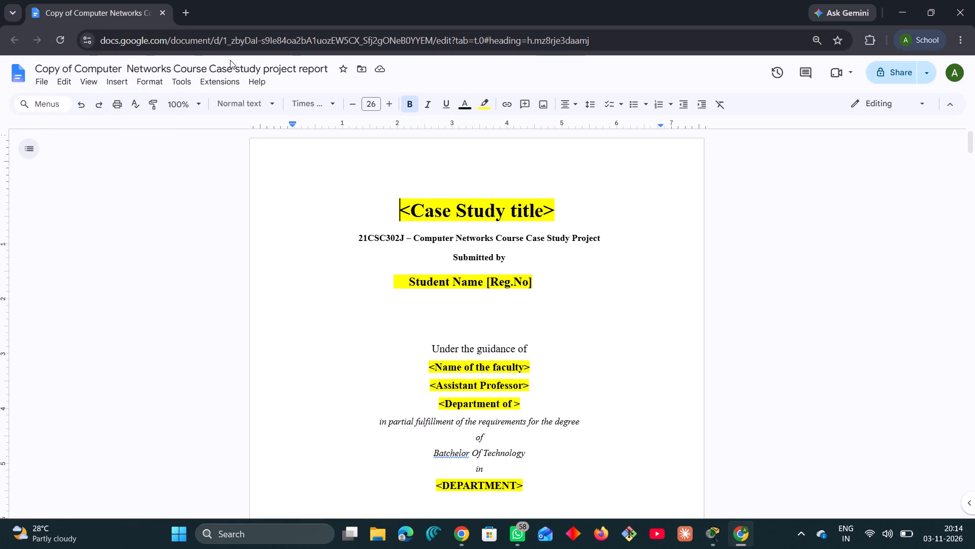
# Arrange the copied report side by side with the ChatGPT browser window, each filling half the screen.
pyautogui.press('super+Left')
pyautogui.click(622, 178)
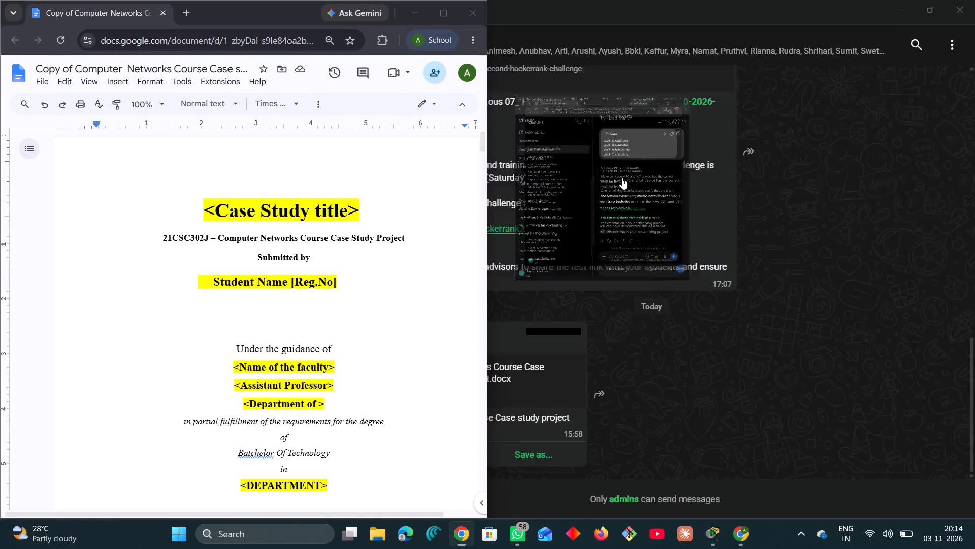
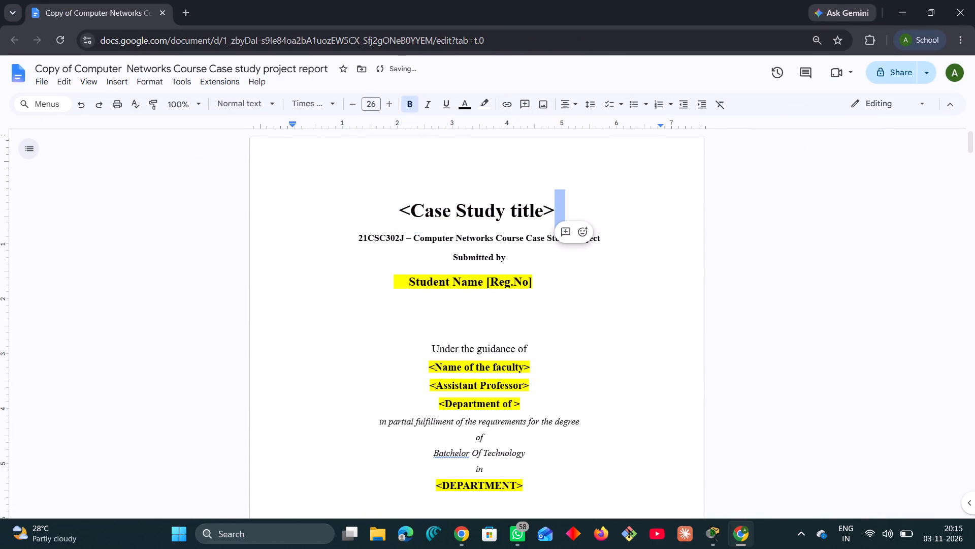
pyautogui.moveTo(554, 211); pyautogui.dragTo(400, 209)
pyautogui.hotkey('ctrl', 'v')
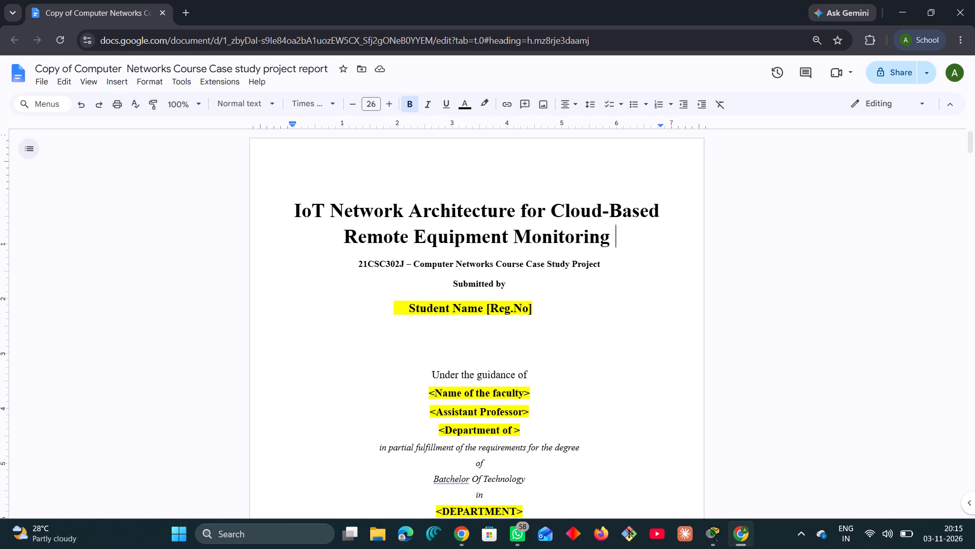
# Set the font size of the whole two-line report title to 24.
pyautogui.moveTo(611, 242); pyautogui.dragTo(298, 210)
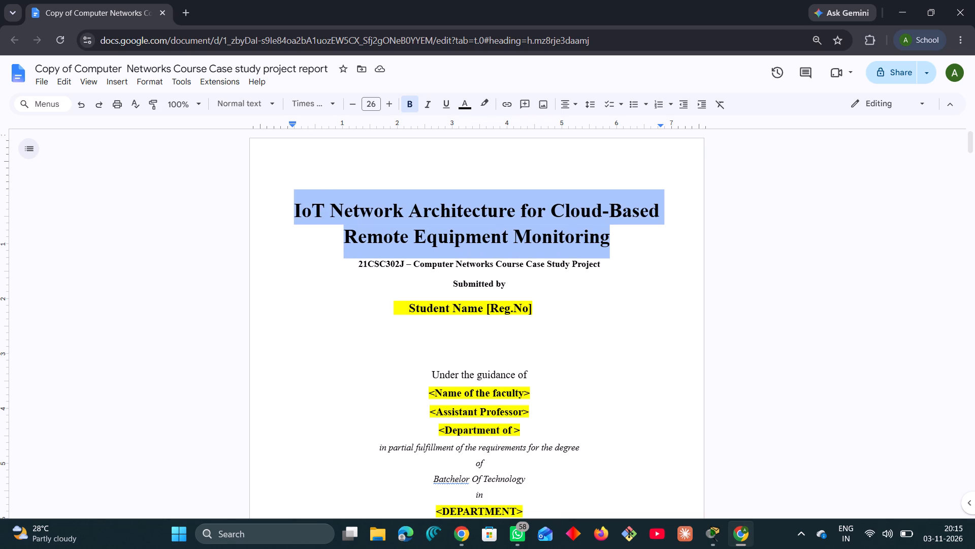
pyautogui.moveTo(298, 210); pyautogui.dragTo(297, 210)
pyautogui.click(358, 110)
pyautogui.click(358, 110)
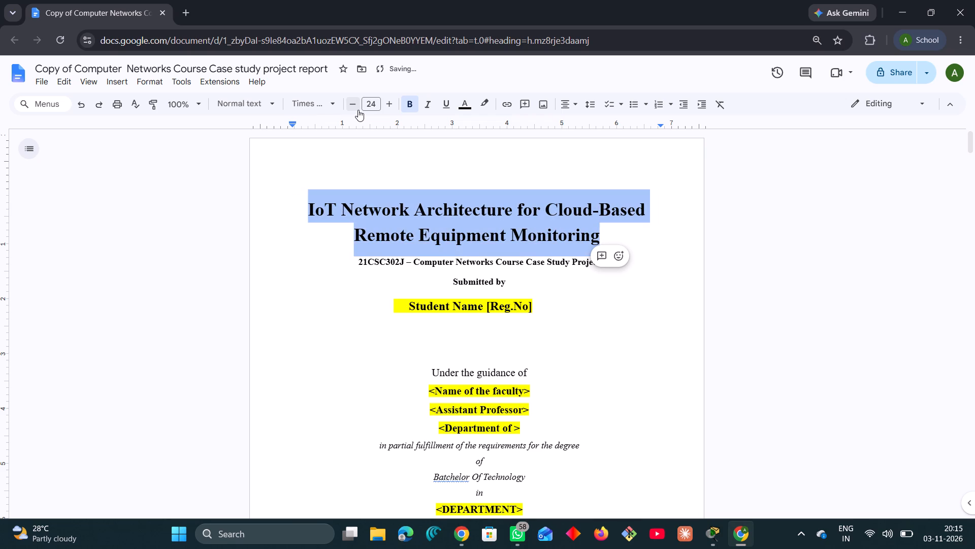
pyautogui.click(358, 110)
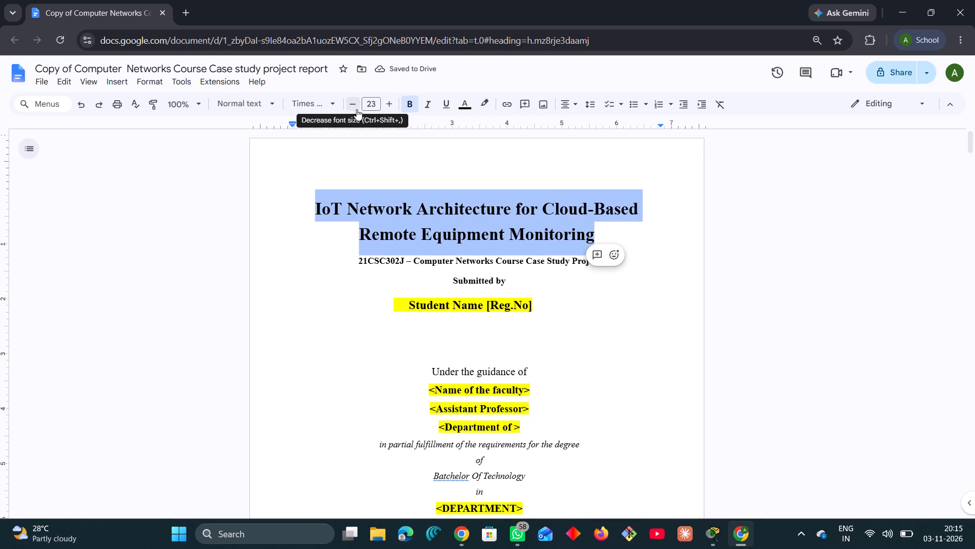
pyautogui.click(371, 107)
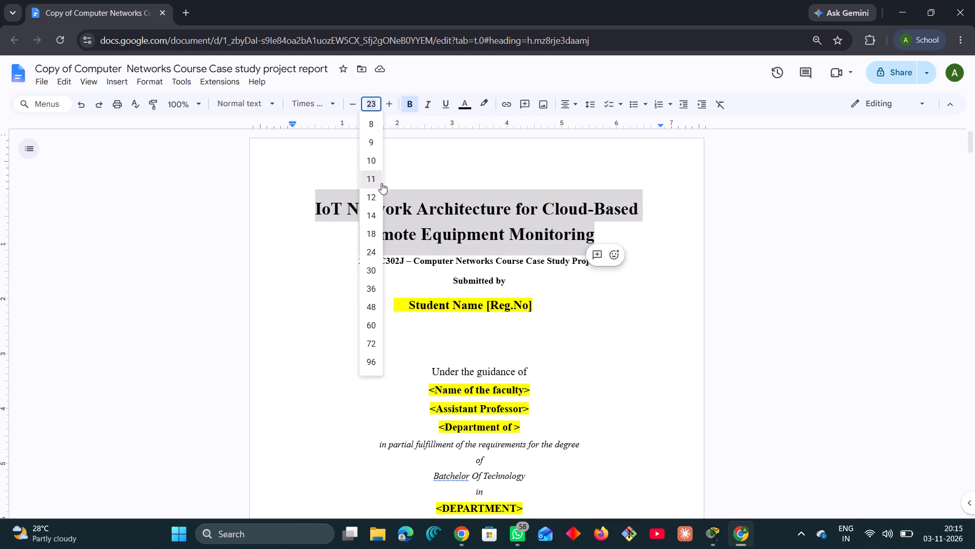
pyautogui.click(374, 254)
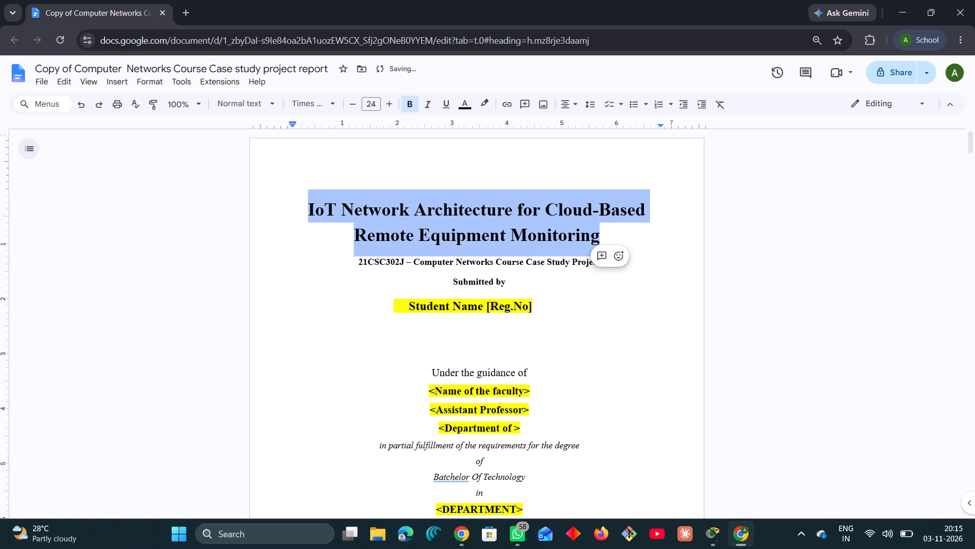
# Set the font size of the "21CSC302J – Computer Networks Course Case Study Project" and "Submitted by" lines to 16, after trying 18.
pyautogui.click(545, 302)
pyautogui.moveTo(504, 284); pyautogui.dragTo(352, 262)
pyautogui.click(374, 103)
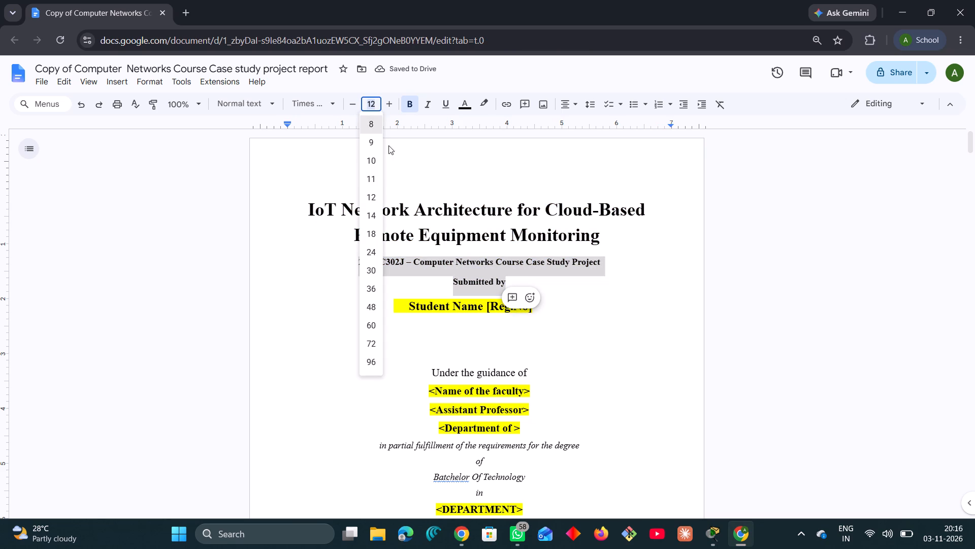
pyautogui.click(370, 232)
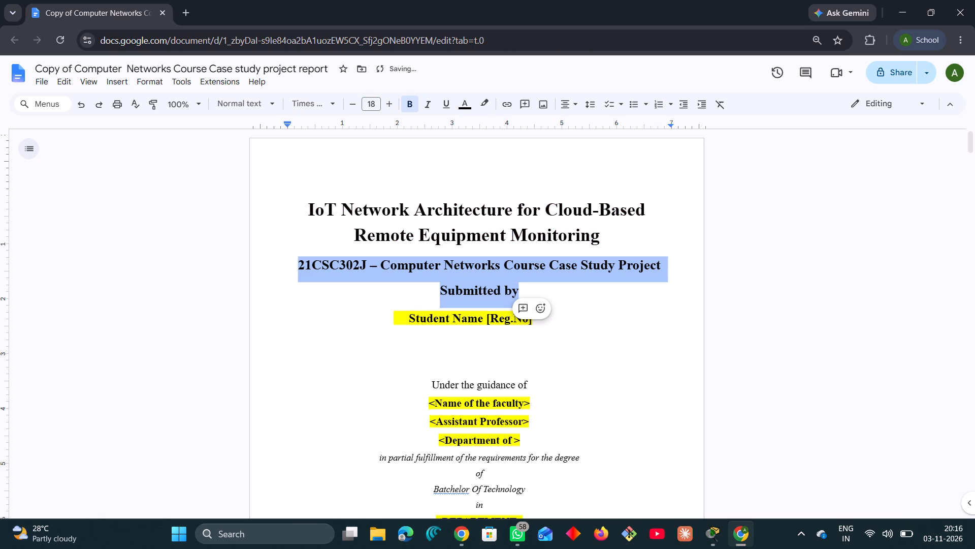
pyautogui.click(374, 105)
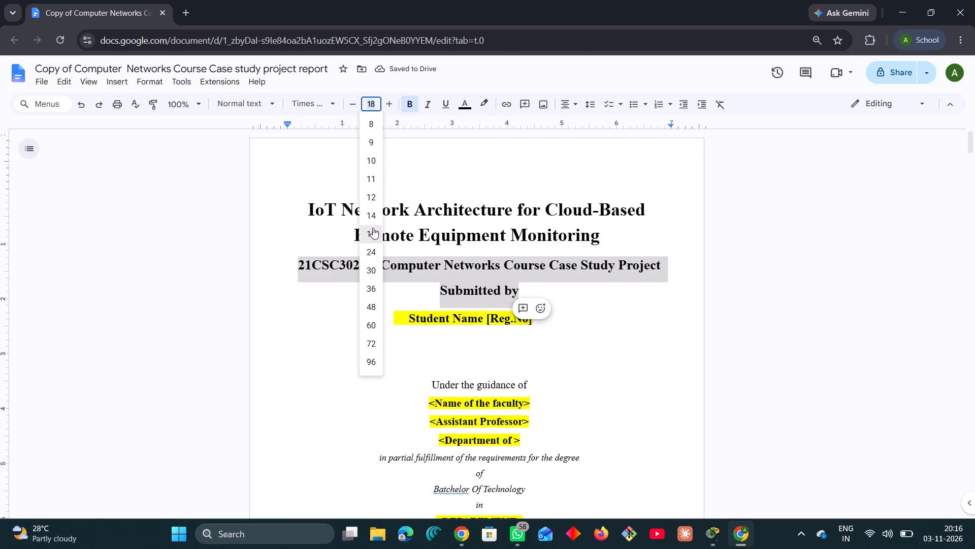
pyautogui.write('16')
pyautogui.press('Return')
# Italicize the "Submitted by" line on the cover page.
pyautogui.click(520, 292)
pyautogui.moveTo(518, 287); pyautogui.dragTo(517, 287)
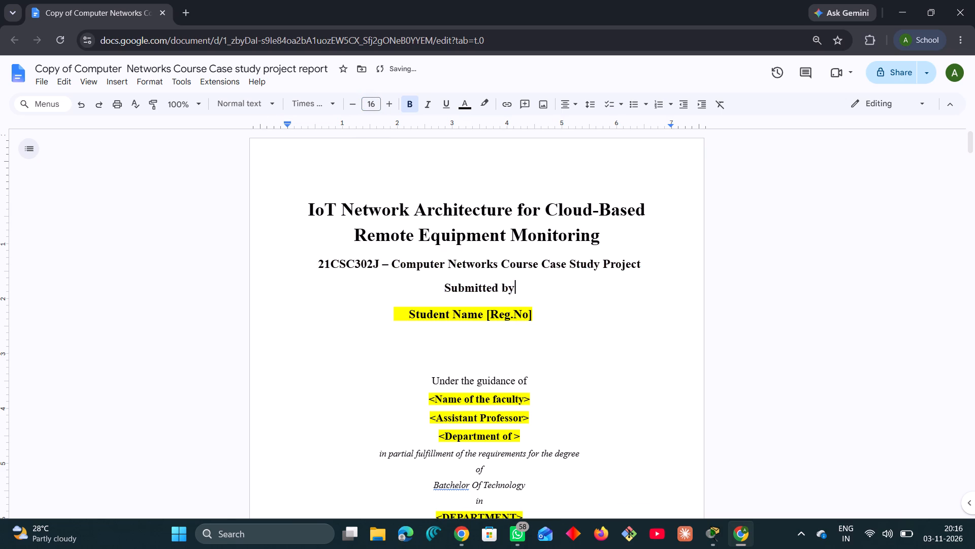
pyautogui.moveTo(517, 287); pyautogui.dragTo(433, 280)
pyautogui.click(431, 103)
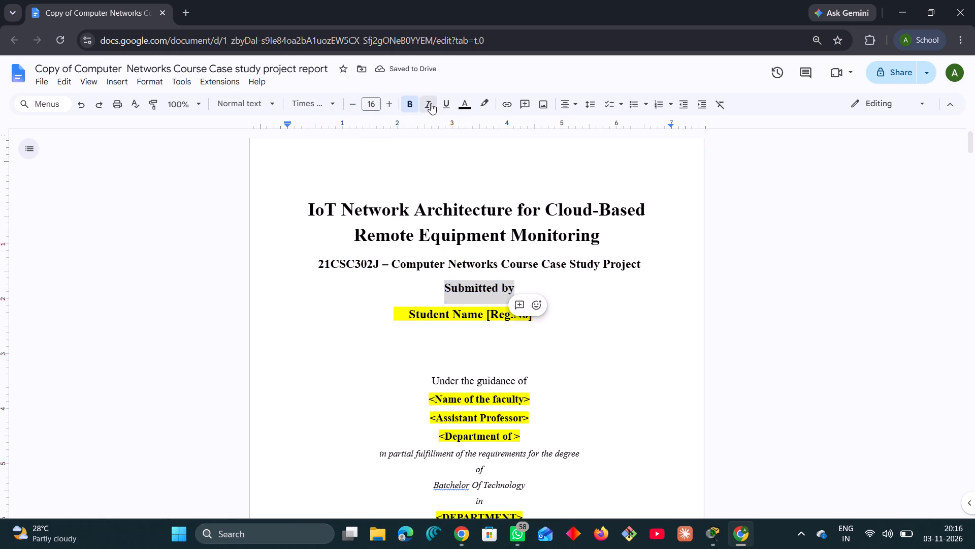
pyautogui.click(817, 299)
# Set the highlight colour of the whole "Student Name [Reg.No]" line, including its leading spaces, to white.
pyautogui.click(482, 313)
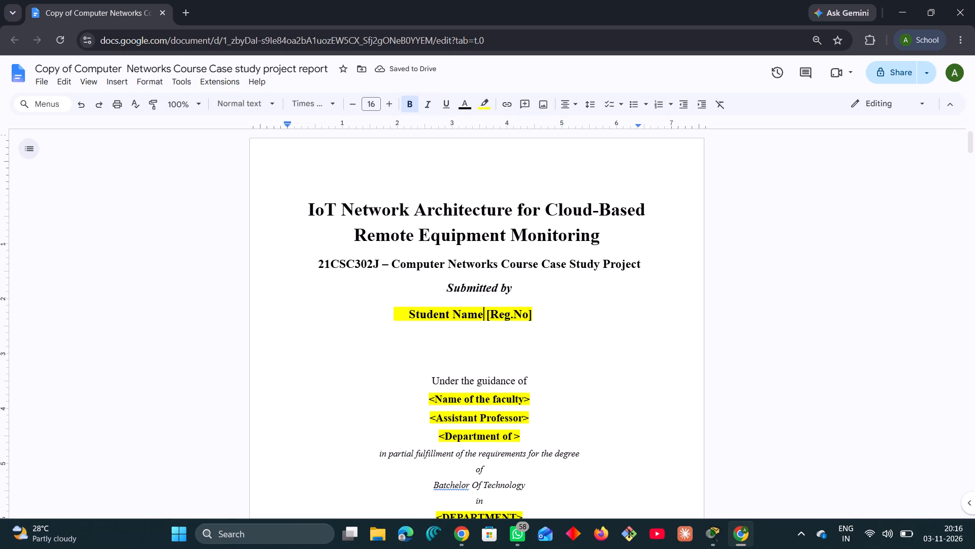
pyautogui.moveTo(535, 315); pyautogui.dragTo(397, 311)
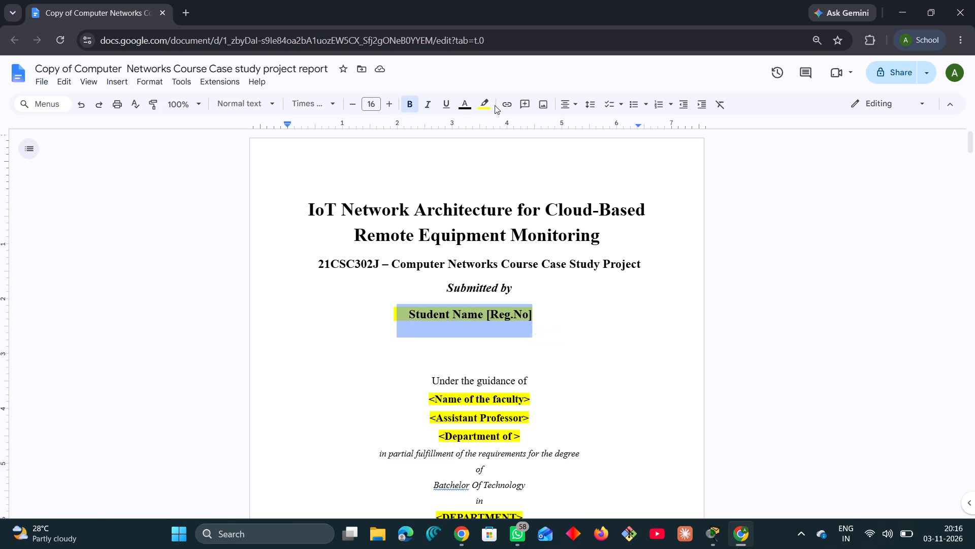
pyautogui.click(488, 100)
pyautogui.click(601, 143)
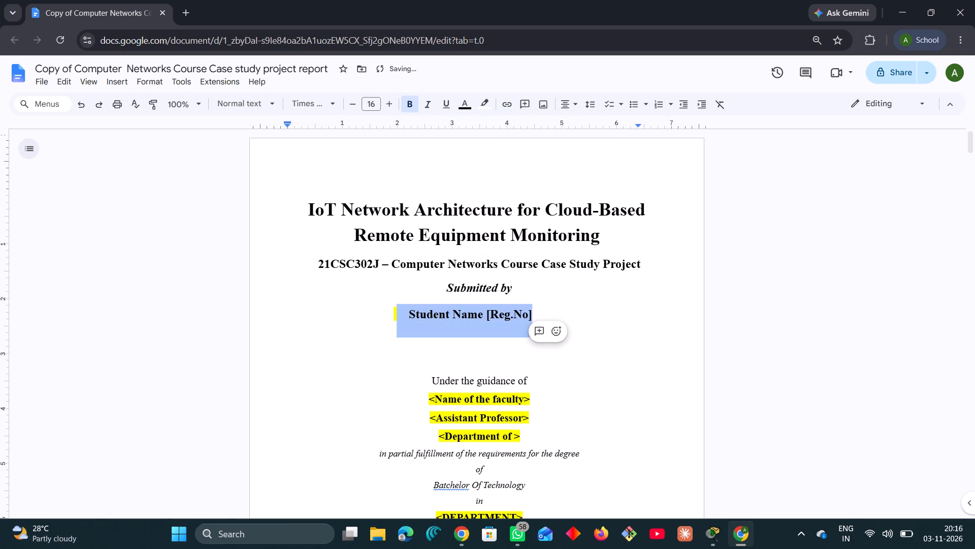
pyautogui.click(391, 321)
pyautogui.moveTo(385, 319); pyautogui.dragTo(398, 316)
pyautogui.click(480, 105)
pyautogui.click(604, 140)
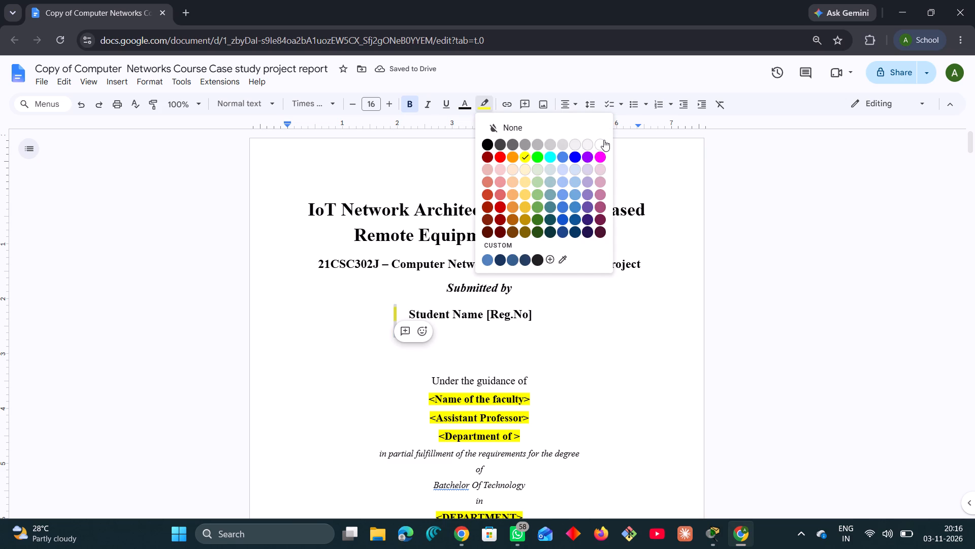
pyautogui.click(645, 289)
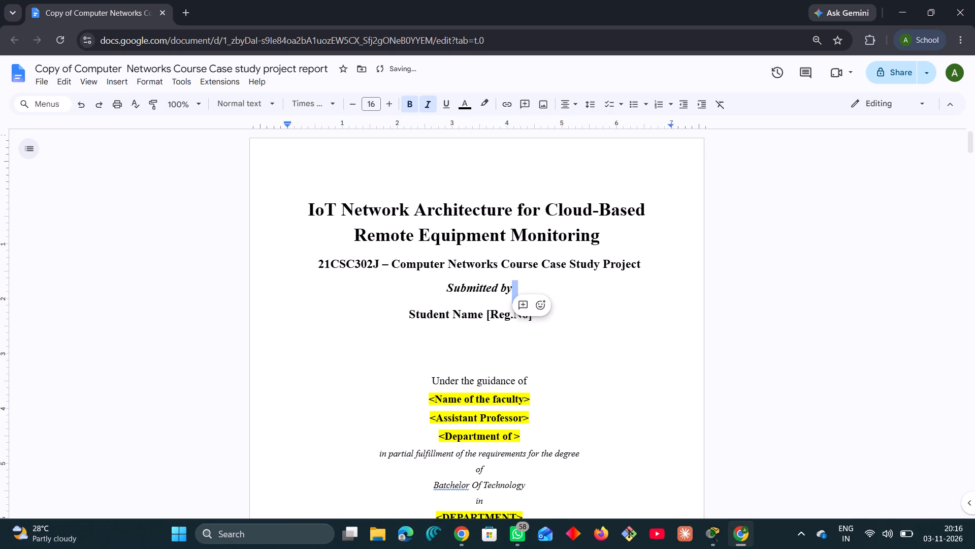
# Delete the "Student Name" placeholder text in front of [Reg.No] on the cover page.
pyautogui.click(482, 315)
pyautogui.press('BackSpace')
pyautogui.press('BackSpace')
pyautogui.press('BackSpace')
pyautogui.press('BackSpace')
pyautogui.press('BackSpace')
pyautogui.press('BackSpace')
pyautogui.press('BackSpace')
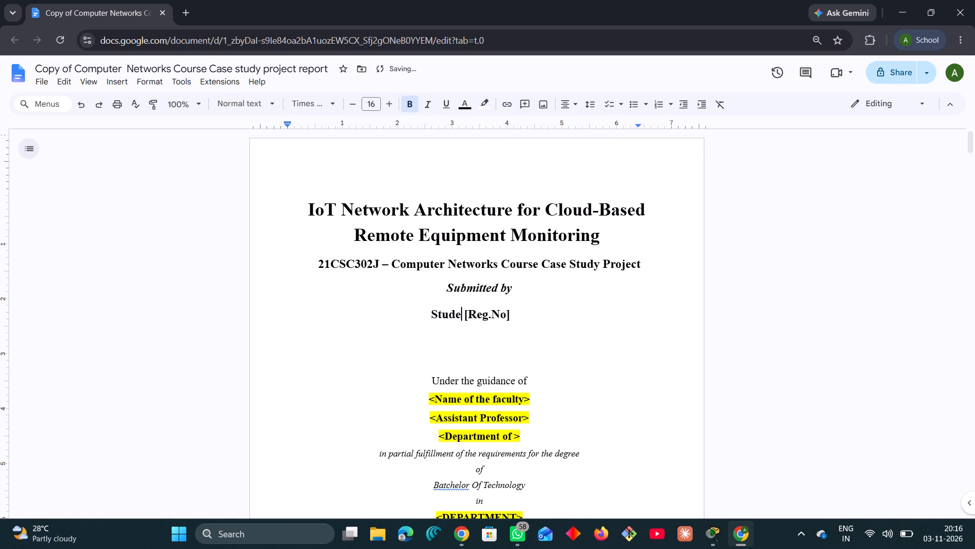
pyautogui.press('BackSpace')
pyautogui.press('BackSpace')
pyautogui.press('BackSpace')
pyautogui.press('BackSpace')
pyautogui.press('BackSpace')
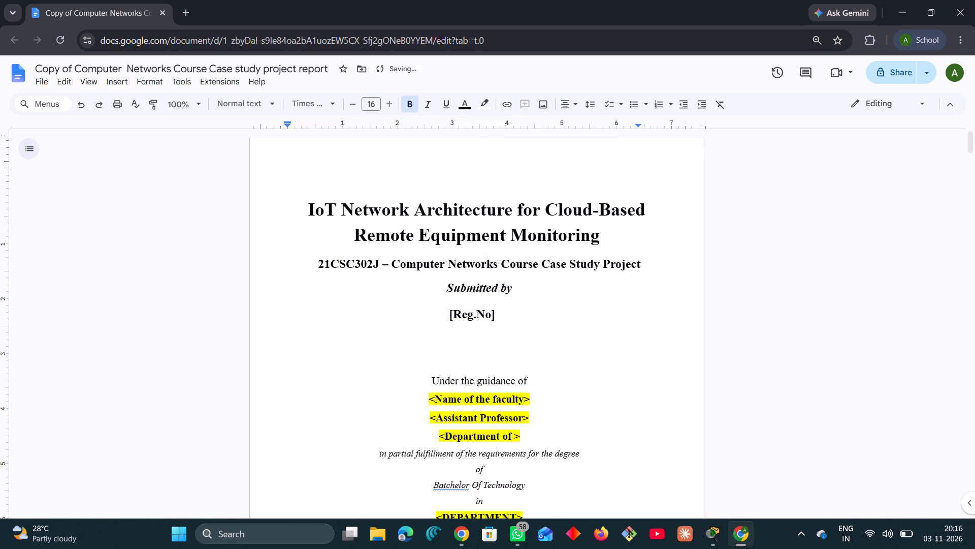
# Enter the first student's name under "Submitted by" and replace Reg.No inside the brackets with the student's registration number.
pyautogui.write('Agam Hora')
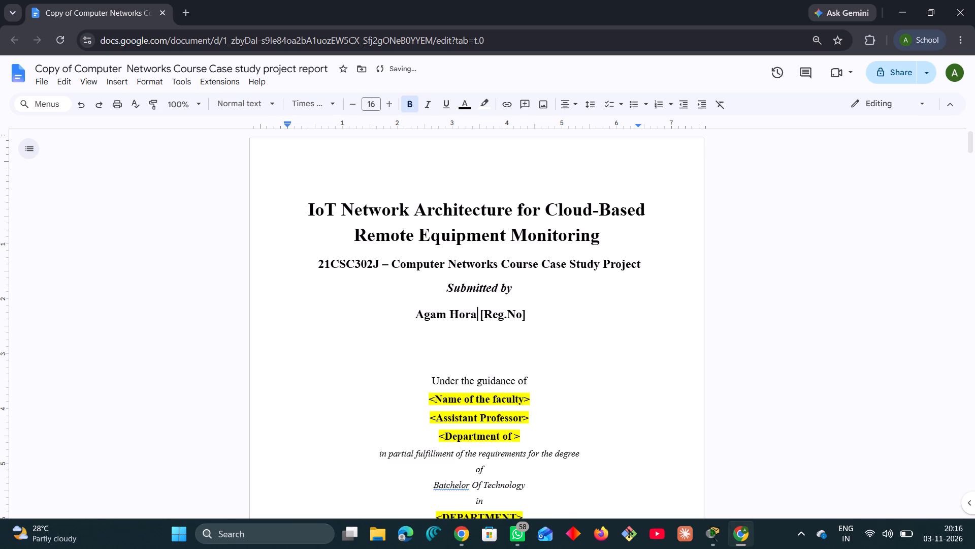
pyautogui.click(521, 315)
pyautogui.press('BackSpace')
pyautogui.press('BackSpace')
pyautogui.press('BackSpace')
pyautogui.press('BackSpace')
pyautogui.press('BackSpace')
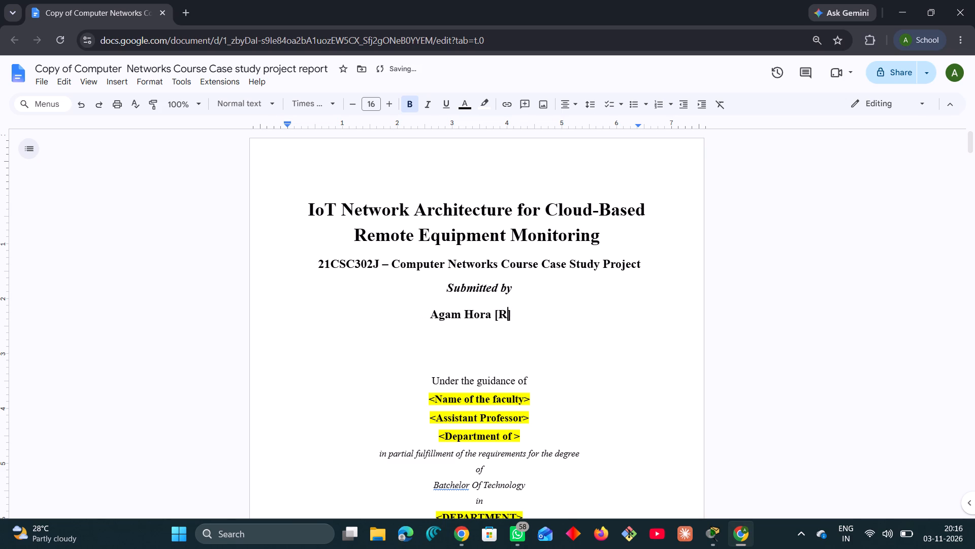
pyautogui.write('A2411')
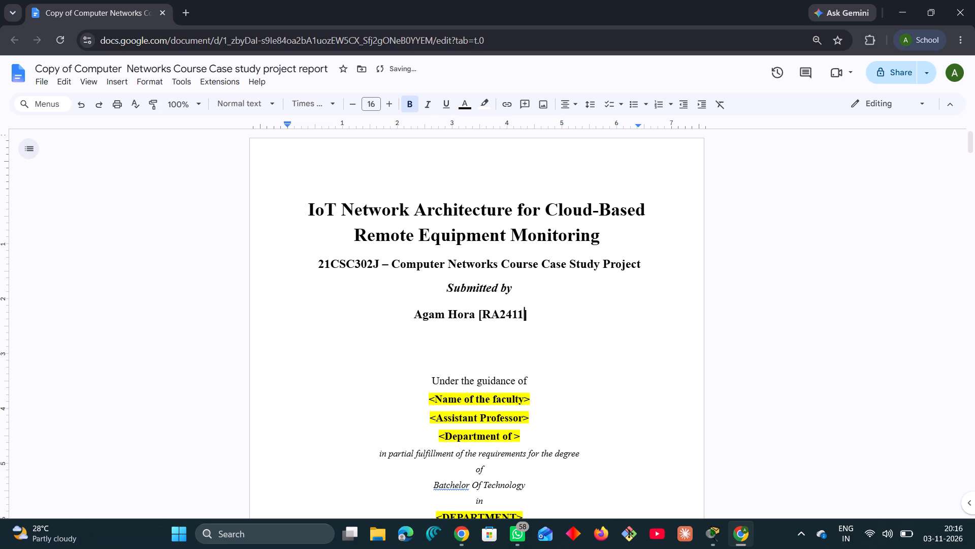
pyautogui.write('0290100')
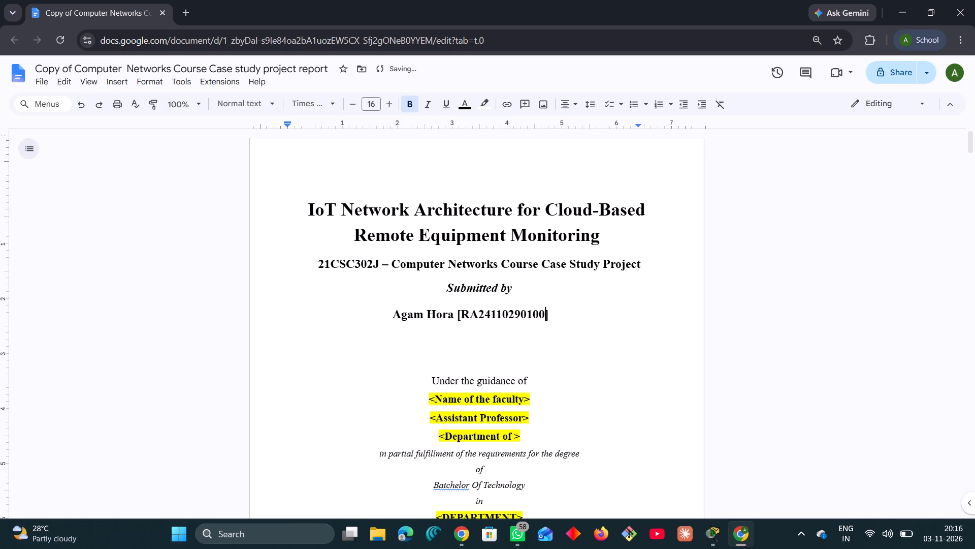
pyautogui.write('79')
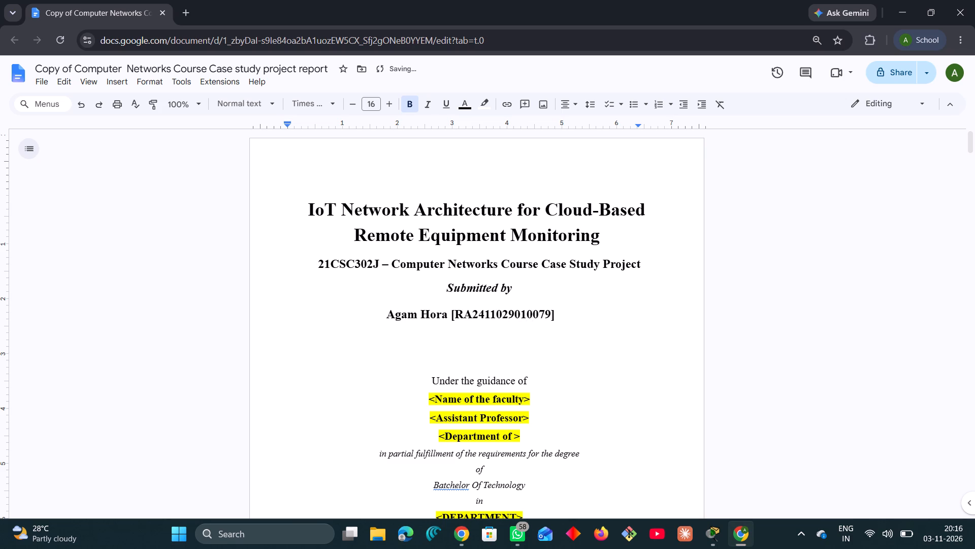
# Add the second student's name on a new line, reusing the first student's bracketed registration number with its last two digits replaced.
pyautogui.moveTo(561, 315); pyautogui.dragTo(444, 309)
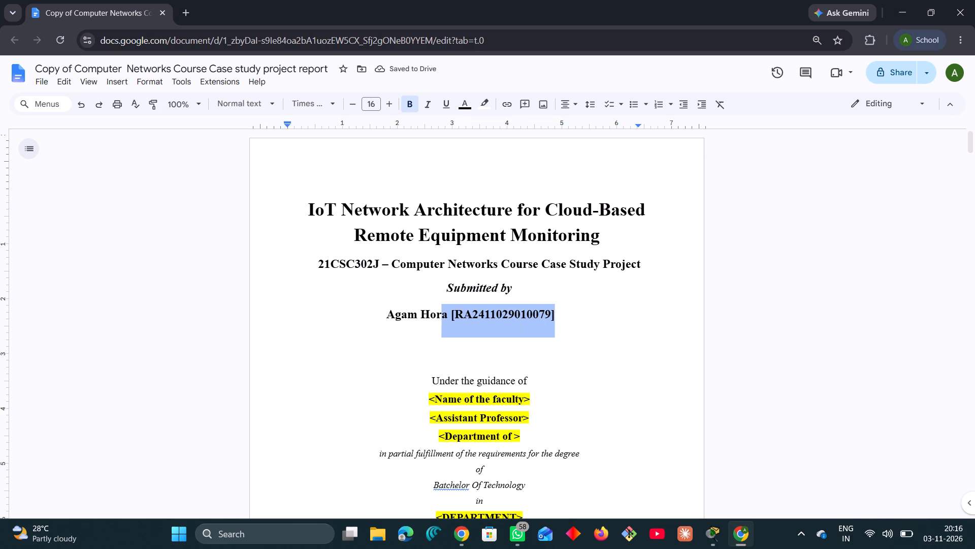
pyautogui.moveTo(444, 309); pyautogui.dragTo(451, 312)
pyautogui.hotkey('ctrl', 'c')
pyautogui.click(561, 314)
pyautogui.press('Return')
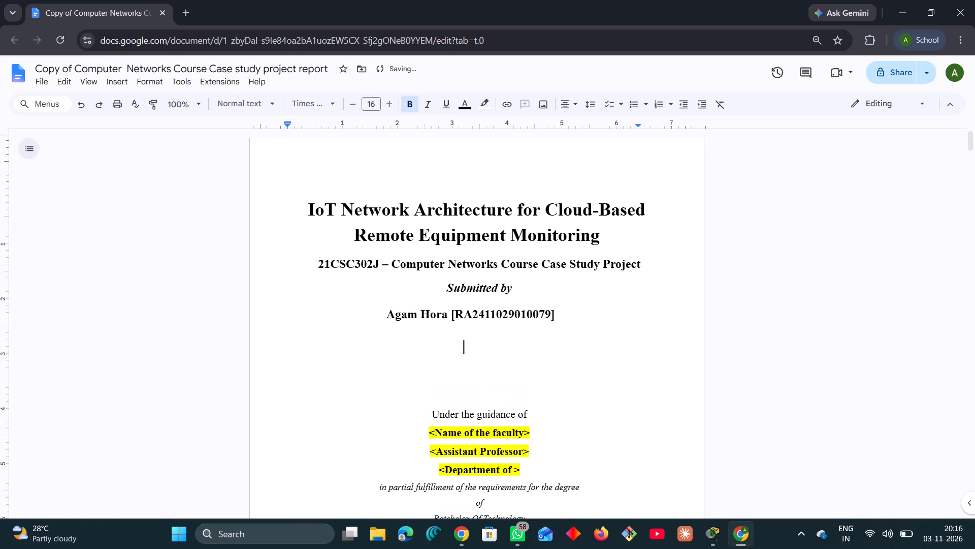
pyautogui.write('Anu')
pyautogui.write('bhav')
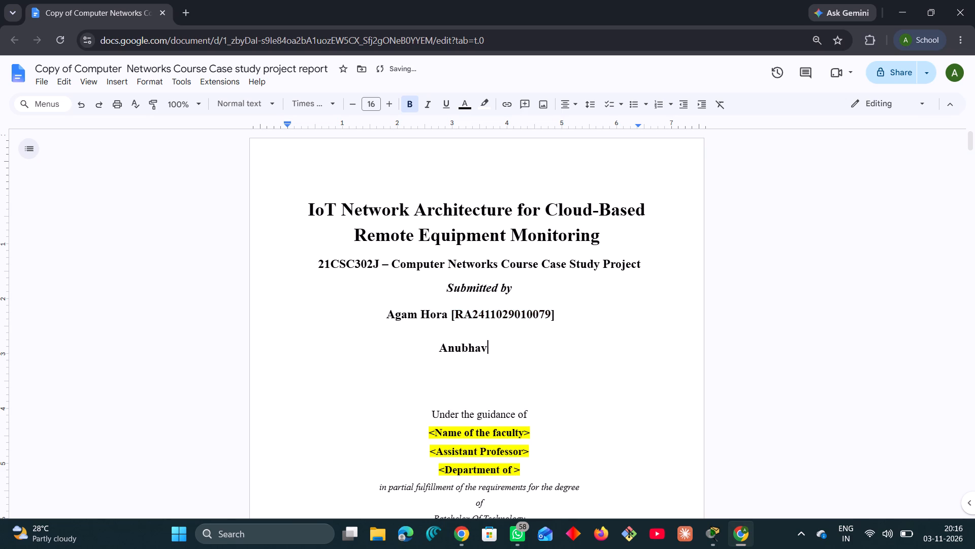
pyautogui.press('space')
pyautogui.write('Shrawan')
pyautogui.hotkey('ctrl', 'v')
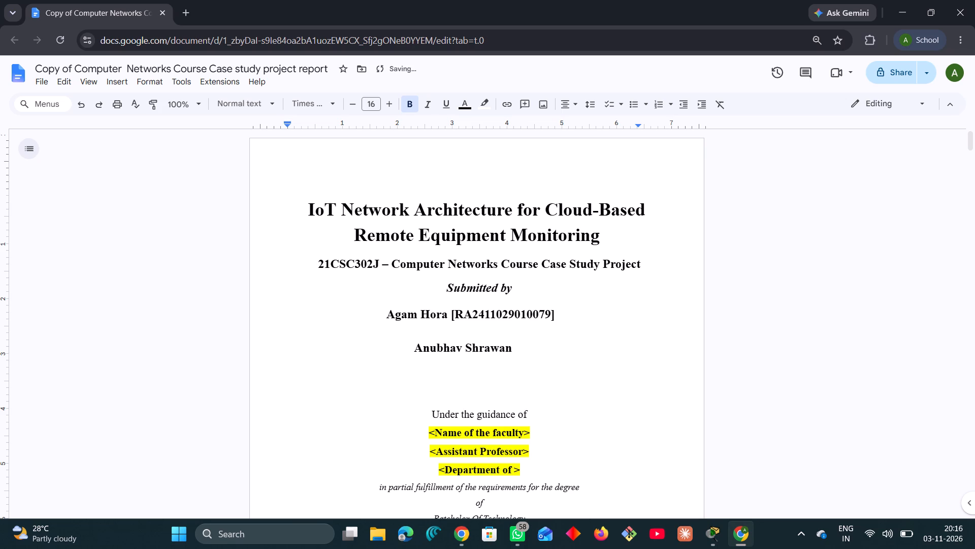
pyautogui.click(560, 348)
pyautogui.press('BackSpace')
pyautogui.press('BackSpace')
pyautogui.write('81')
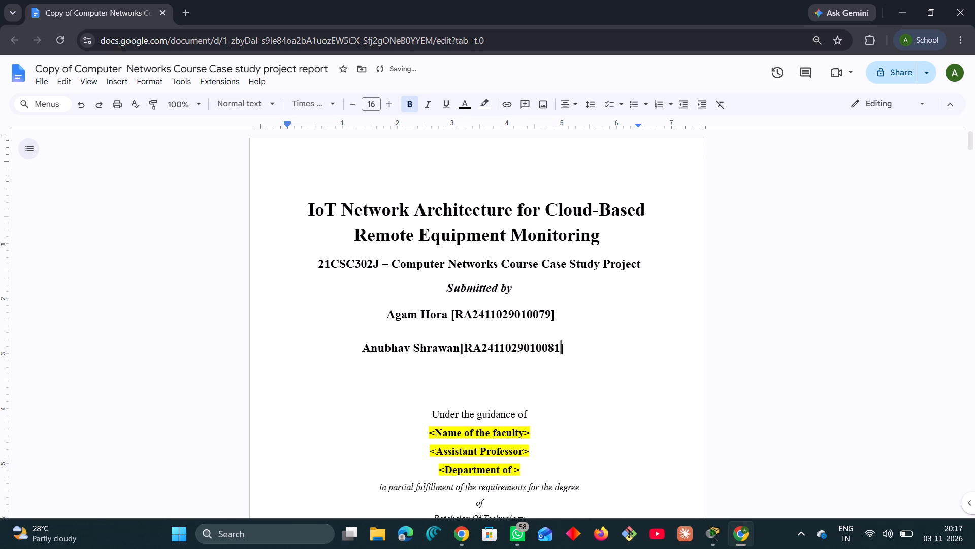
# Add the third student's name on the following line, with the copied registration number and its last two digits replaced.
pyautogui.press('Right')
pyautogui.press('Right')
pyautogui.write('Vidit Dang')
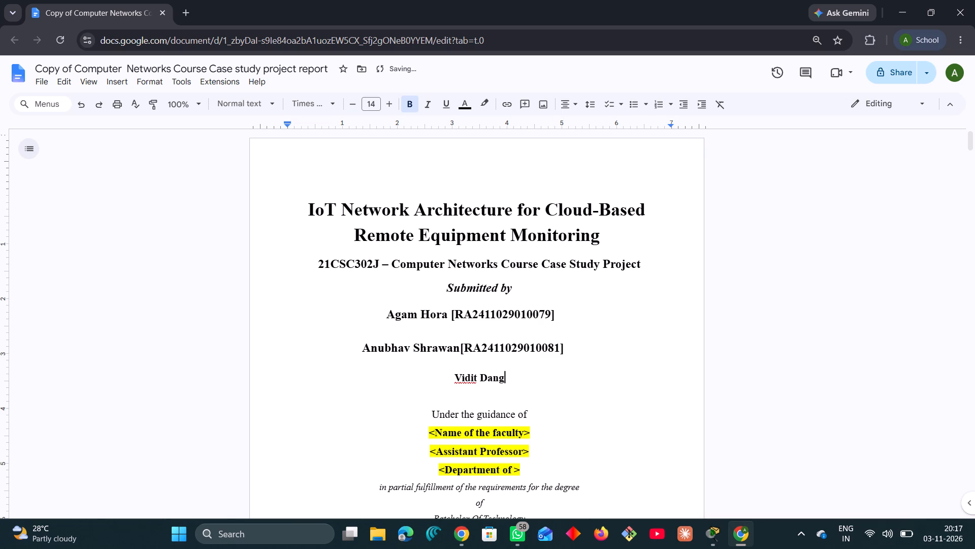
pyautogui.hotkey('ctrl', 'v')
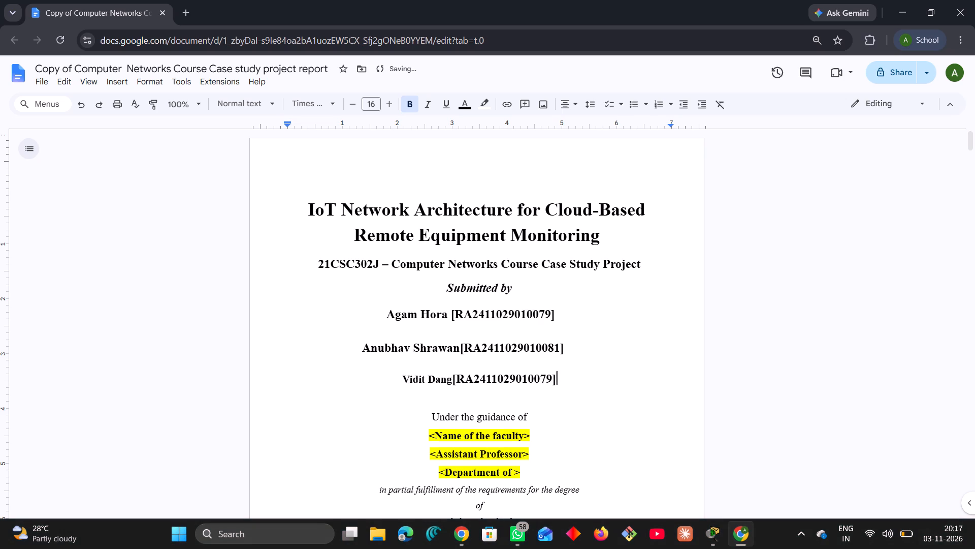
pyautogui.click(550, 380)
pyautogui.press('BackSpace')
pyautogui.press('BackSpace')
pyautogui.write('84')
# Add the fourth student's name on a new line, with the copied registration number and its last two digits replaced.
pyautogui.click(556, 382)
pyautogui.press('Return')
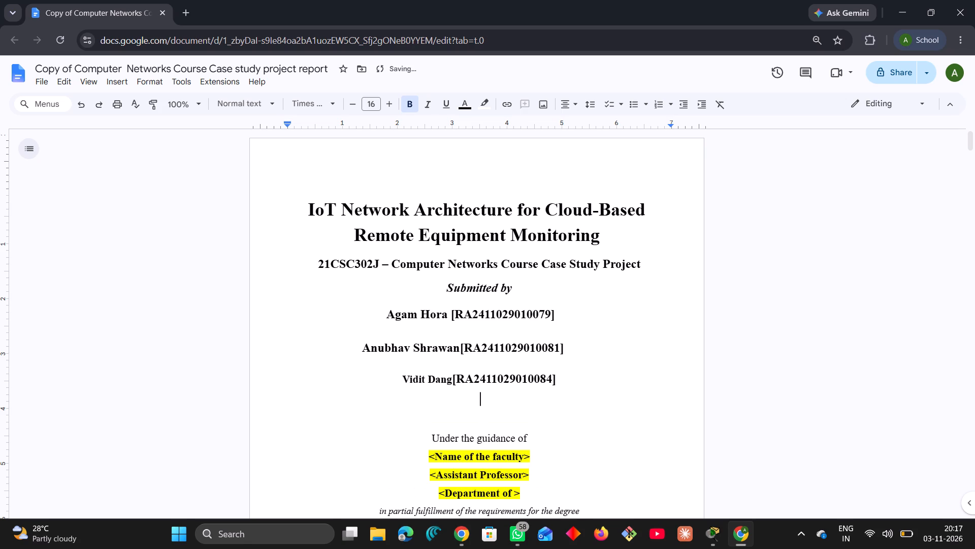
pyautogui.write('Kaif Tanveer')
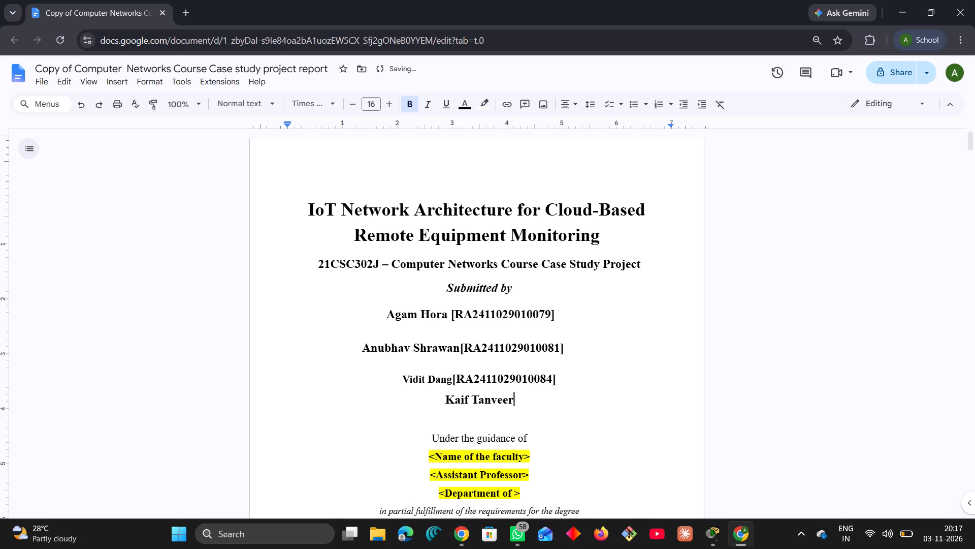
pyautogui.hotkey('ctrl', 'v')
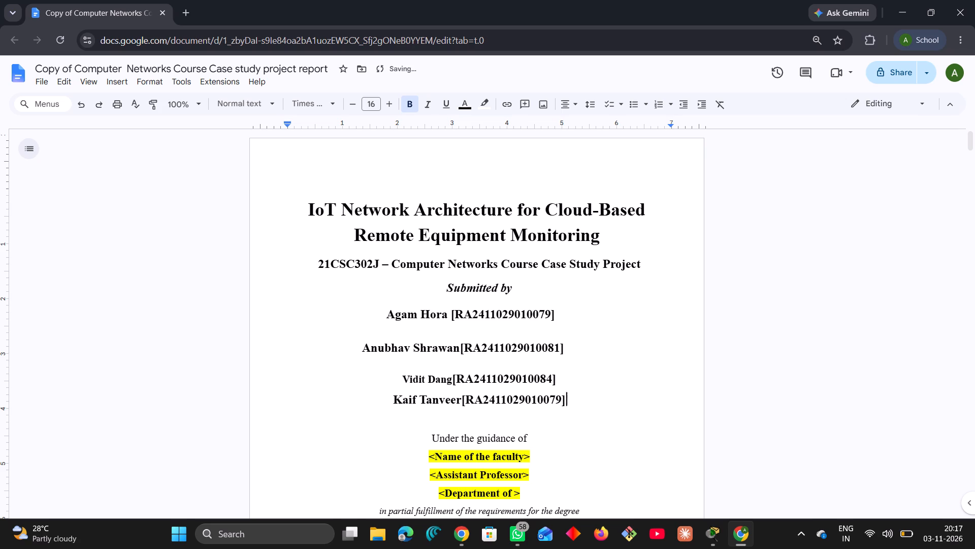
pyautogui.click(560, 403)
pyautogui.press('\\')
pyautogui.press('BackSpace')
pyautogui.press('BackSpace')
pyautogui.press('BackSpace')
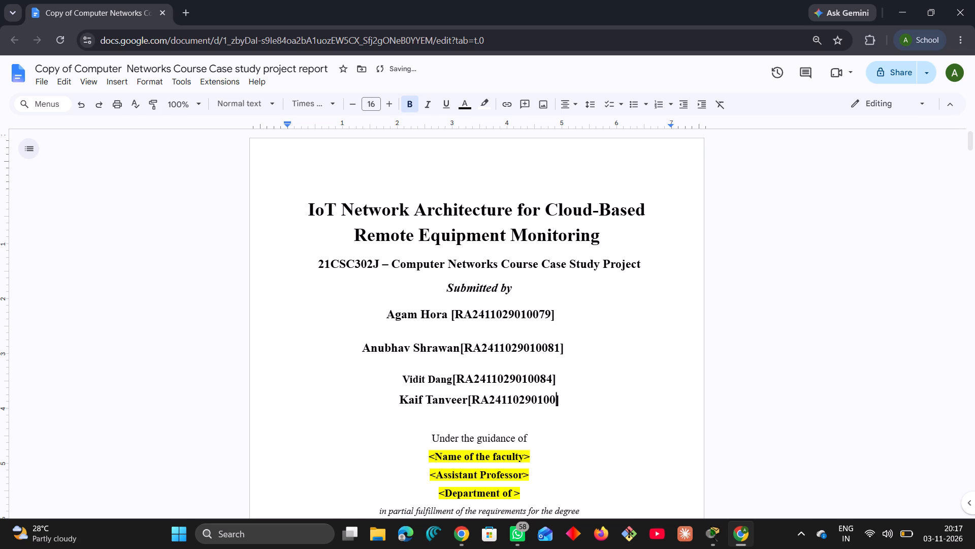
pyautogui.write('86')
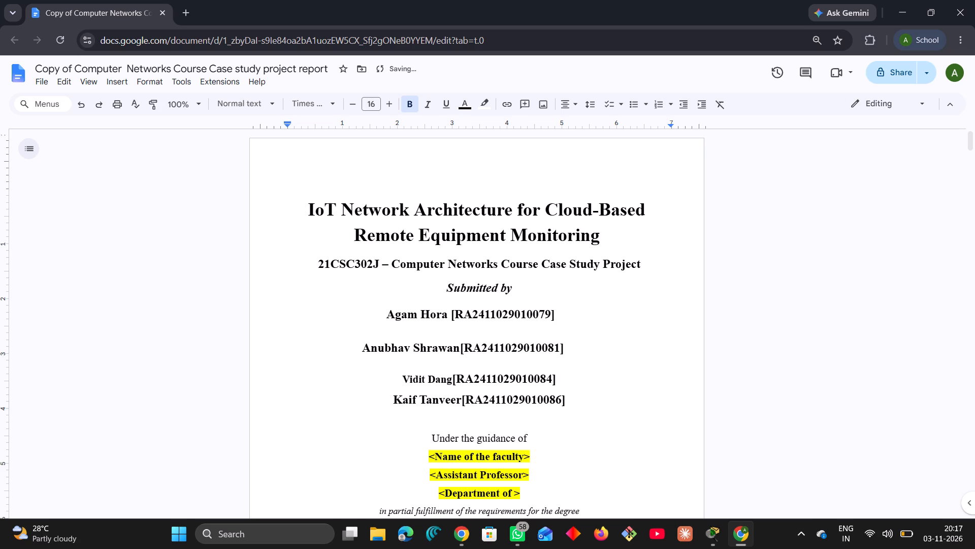
# Add the fifth student's name on a new line, with the copied registration number and its last two digits replaced.
pyautogui.click(574, 402)
pyautogui.press('Return')
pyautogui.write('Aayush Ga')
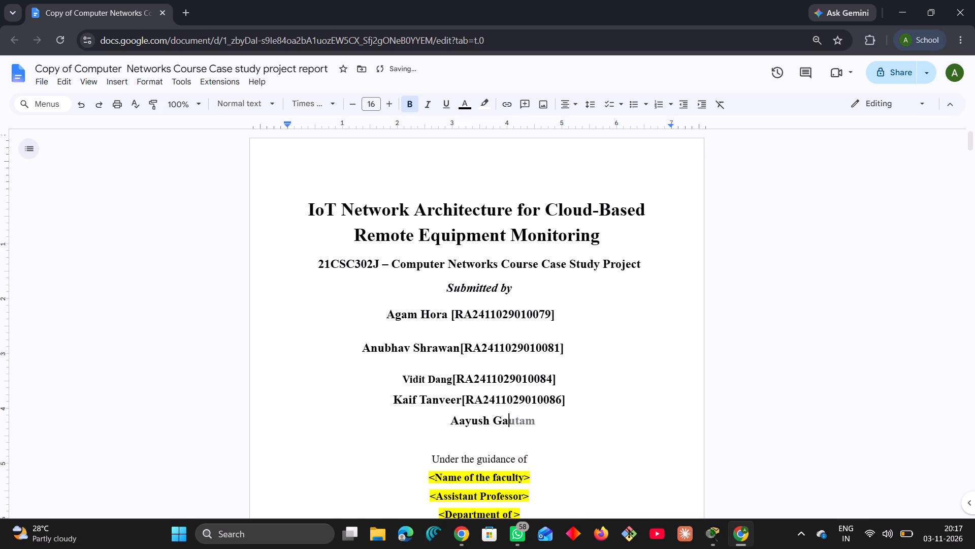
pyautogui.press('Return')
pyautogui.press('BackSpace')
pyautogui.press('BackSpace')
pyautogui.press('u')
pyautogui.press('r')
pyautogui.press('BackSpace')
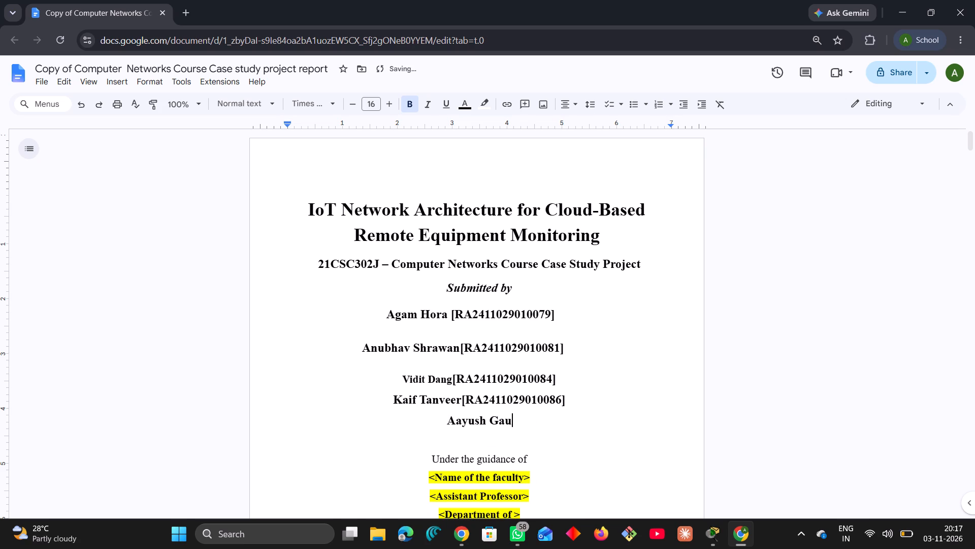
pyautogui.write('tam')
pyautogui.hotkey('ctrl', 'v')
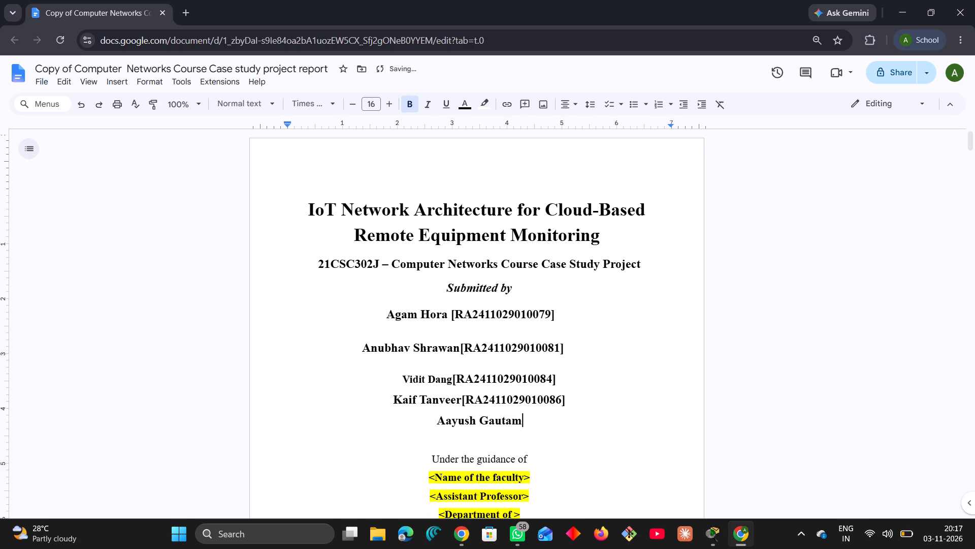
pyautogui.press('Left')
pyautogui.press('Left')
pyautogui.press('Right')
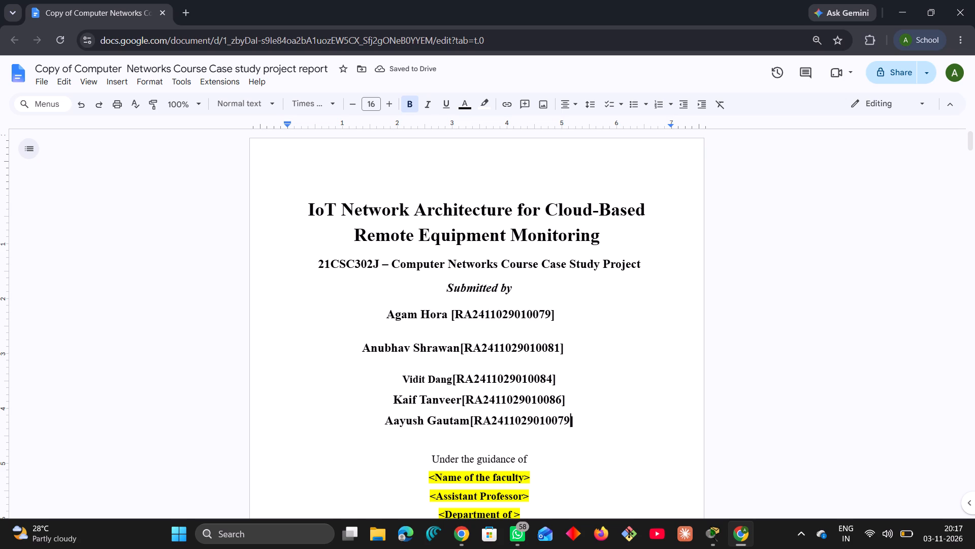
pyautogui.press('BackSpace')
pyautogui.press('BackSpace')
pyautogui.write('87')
# Remove the paragraph spacing before and after the second student's line.
pyautogui.click(525, 370)
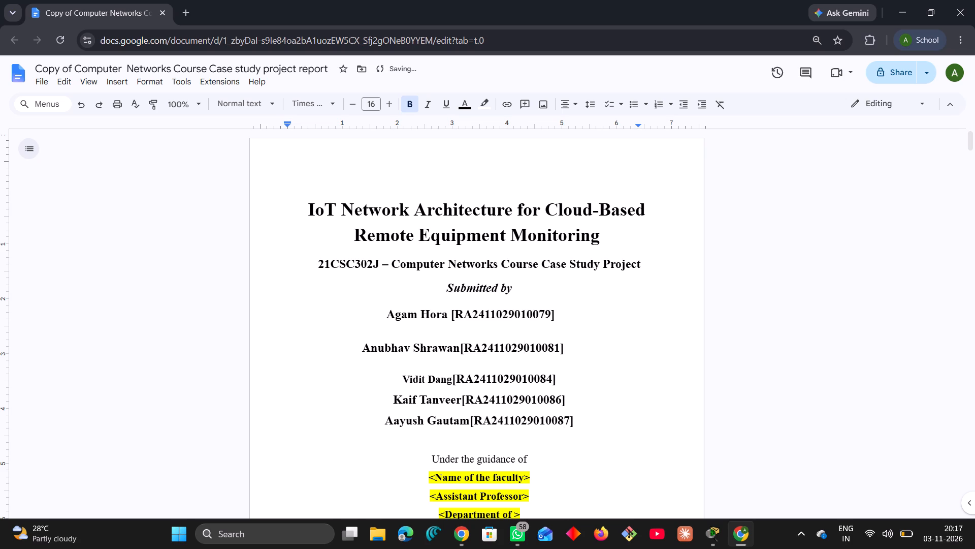
pyautogui.click(508, 363)
pyautogui.moveTo(574, 362); pyautogui.dragTo(485, 363)
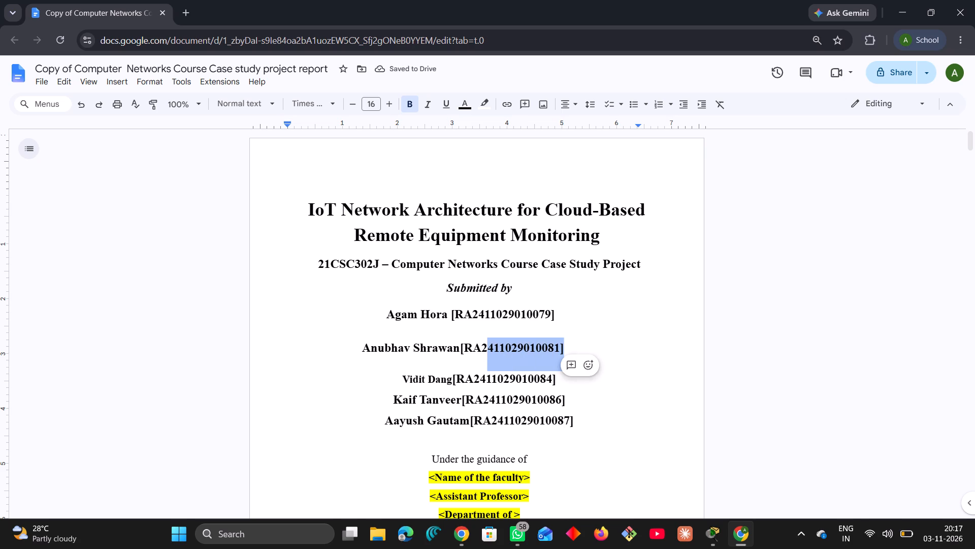
pyautogui.click(588, 105)
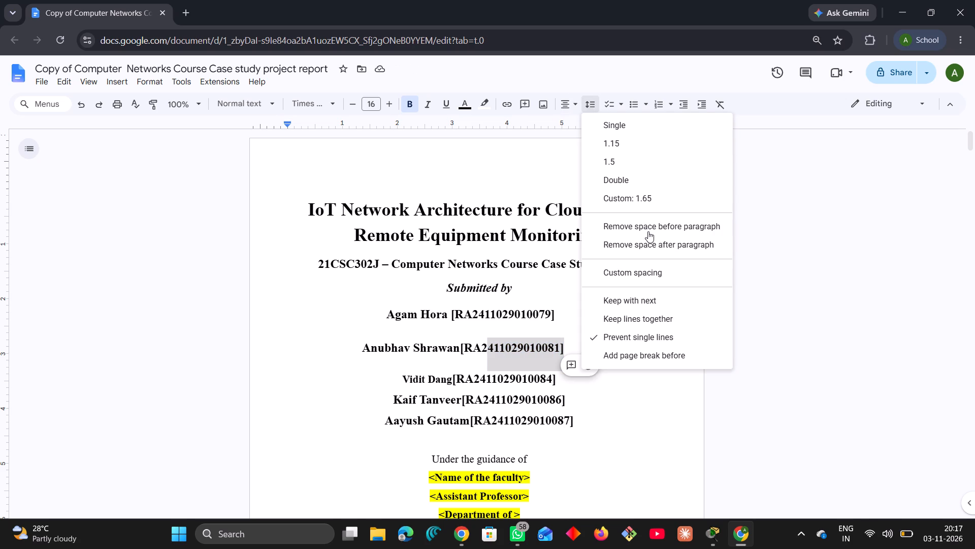
pyautogui.click(648, 231)
pyautogui.click(596, 106)
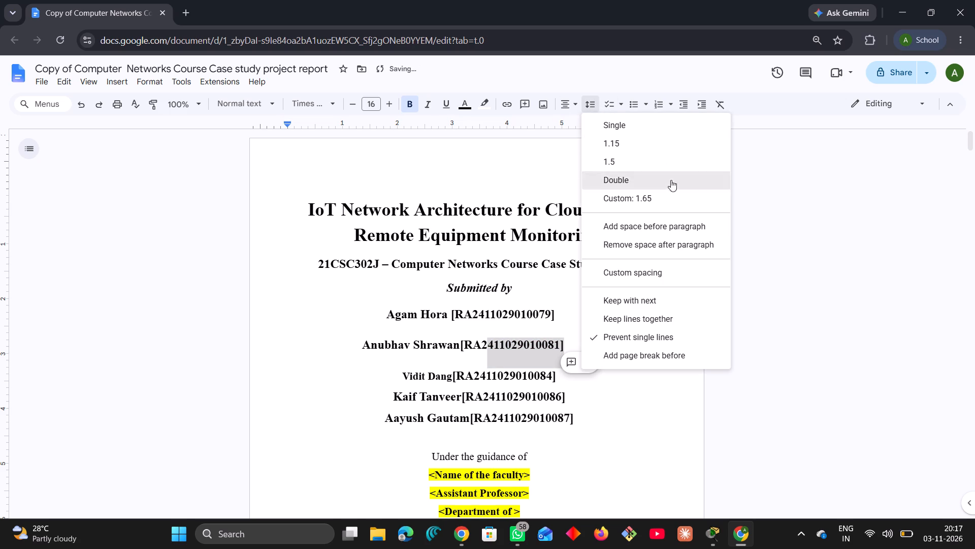
pyautogui.click(674, 245)
# Remove the paragraph spacing after and before the first student's line.
pyautogui.moveTo(562, 313); pyautogui.dragTo(429, 316)
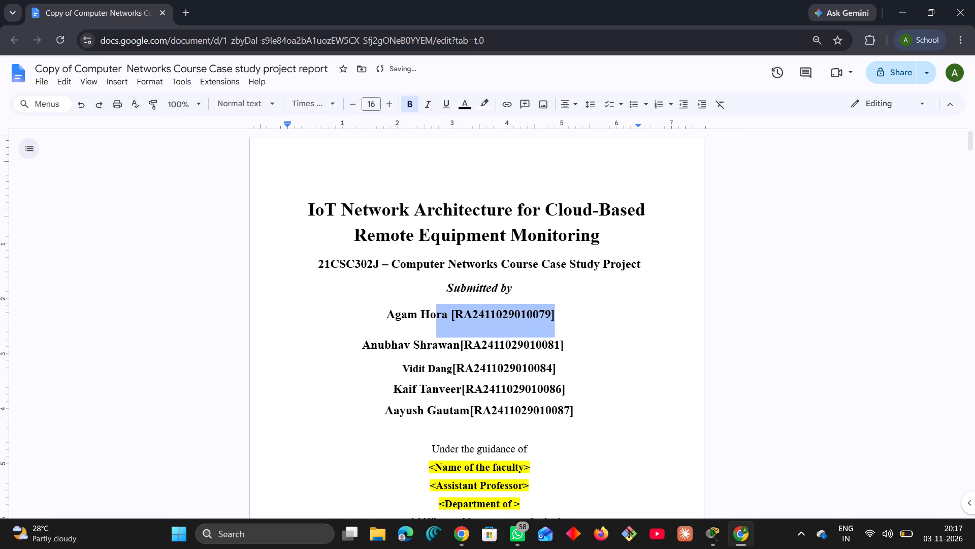
pyautogui.moveTo(429, 316); pyautogui.dragTo(398, 316)
pyautogui.click(596, 100)
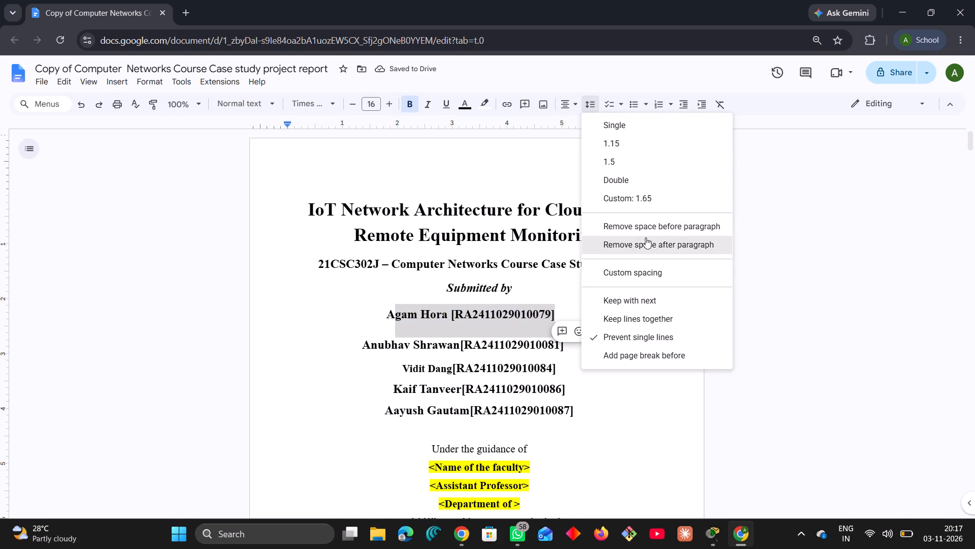
pyautogui.click(645, 237)
pyautogui.click(589, 107)
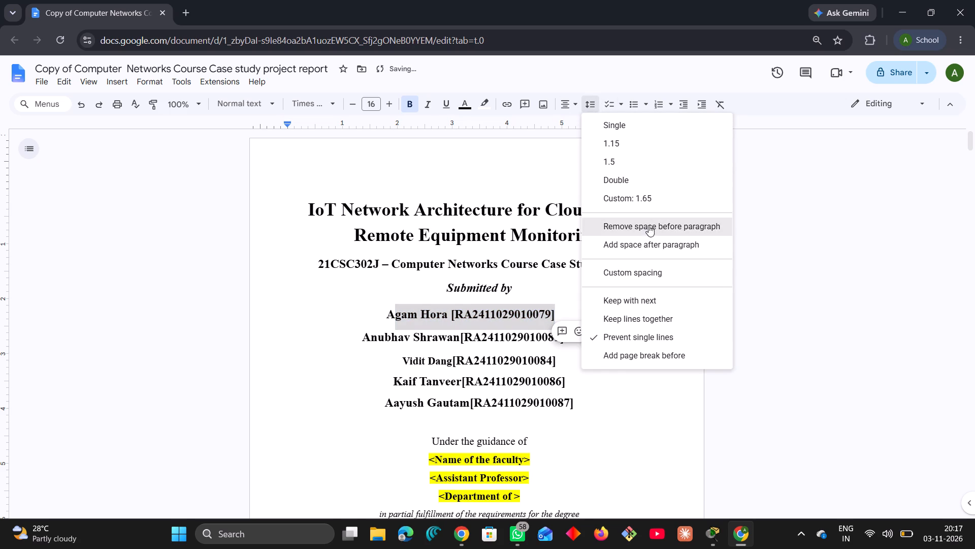
pyautogui.click(648, 225)
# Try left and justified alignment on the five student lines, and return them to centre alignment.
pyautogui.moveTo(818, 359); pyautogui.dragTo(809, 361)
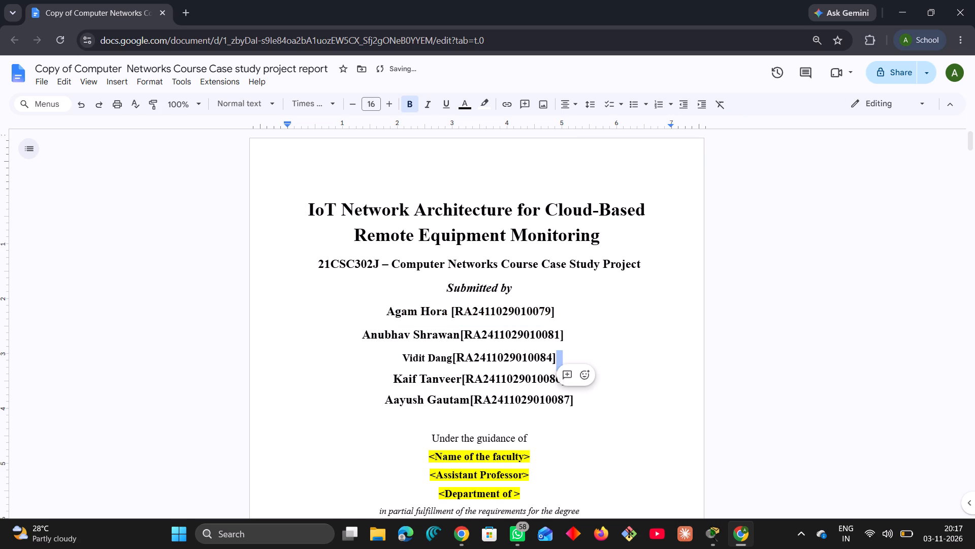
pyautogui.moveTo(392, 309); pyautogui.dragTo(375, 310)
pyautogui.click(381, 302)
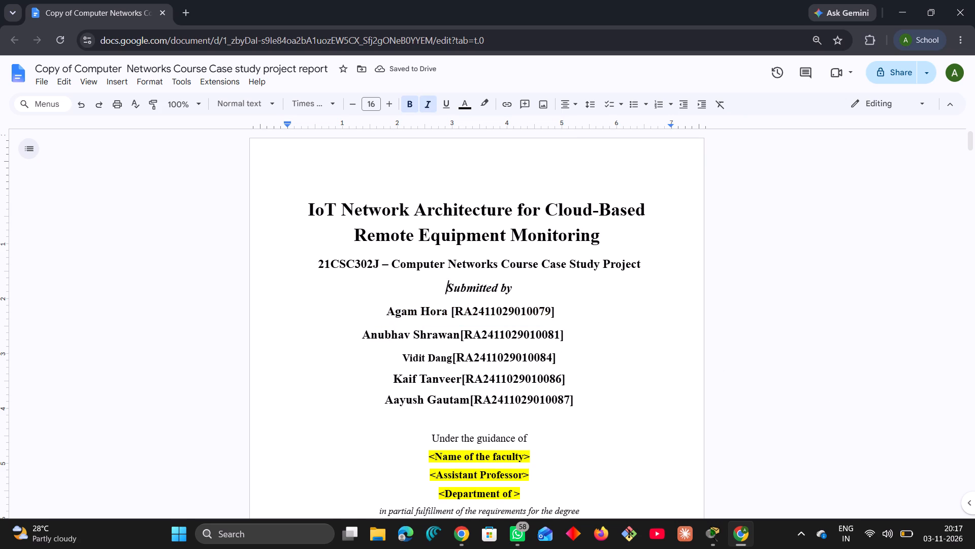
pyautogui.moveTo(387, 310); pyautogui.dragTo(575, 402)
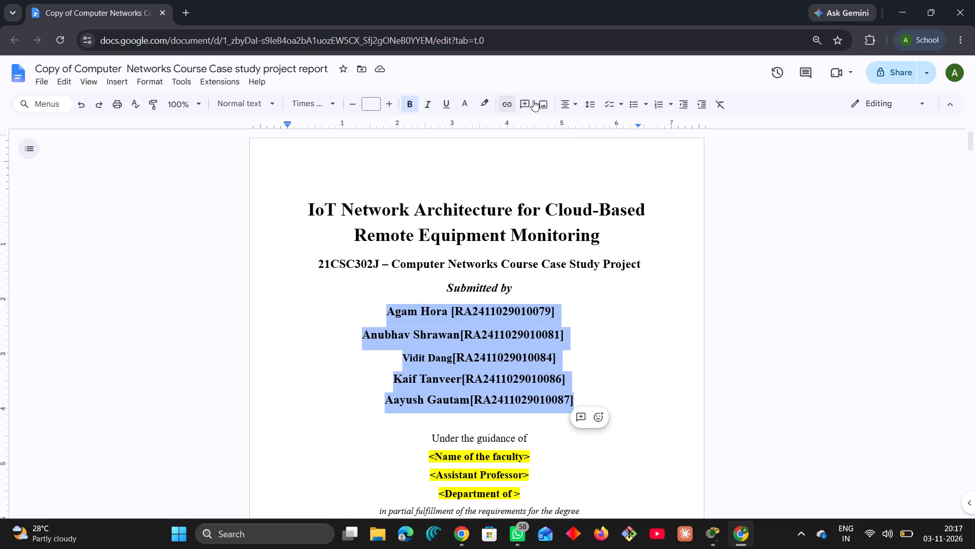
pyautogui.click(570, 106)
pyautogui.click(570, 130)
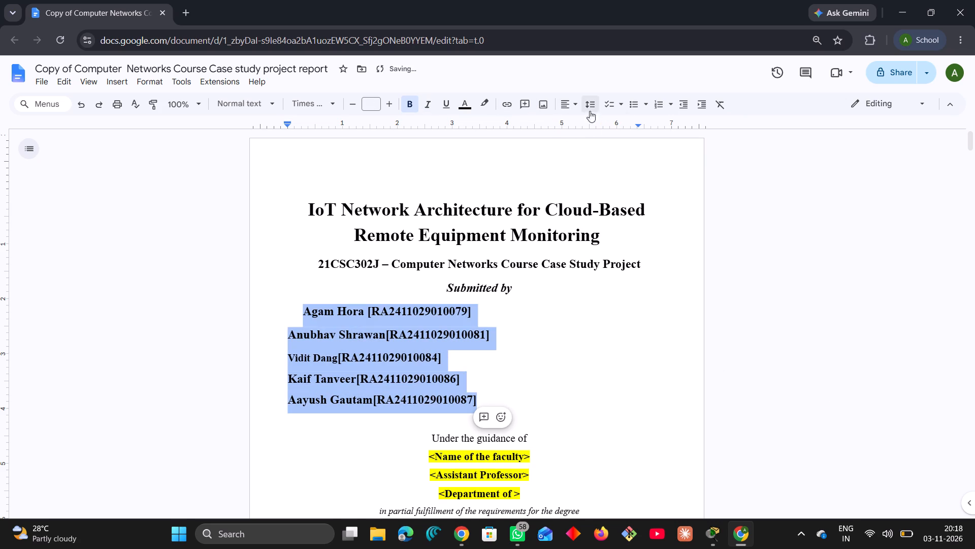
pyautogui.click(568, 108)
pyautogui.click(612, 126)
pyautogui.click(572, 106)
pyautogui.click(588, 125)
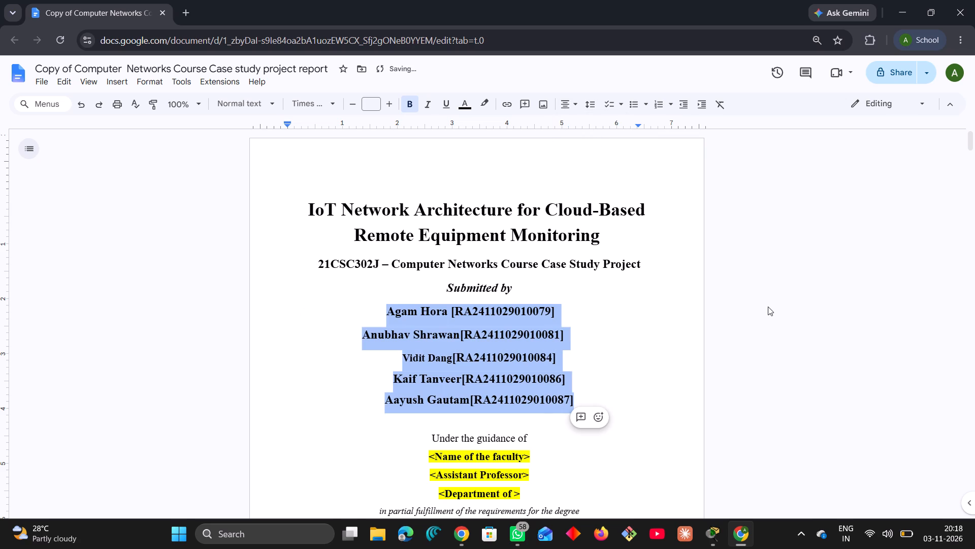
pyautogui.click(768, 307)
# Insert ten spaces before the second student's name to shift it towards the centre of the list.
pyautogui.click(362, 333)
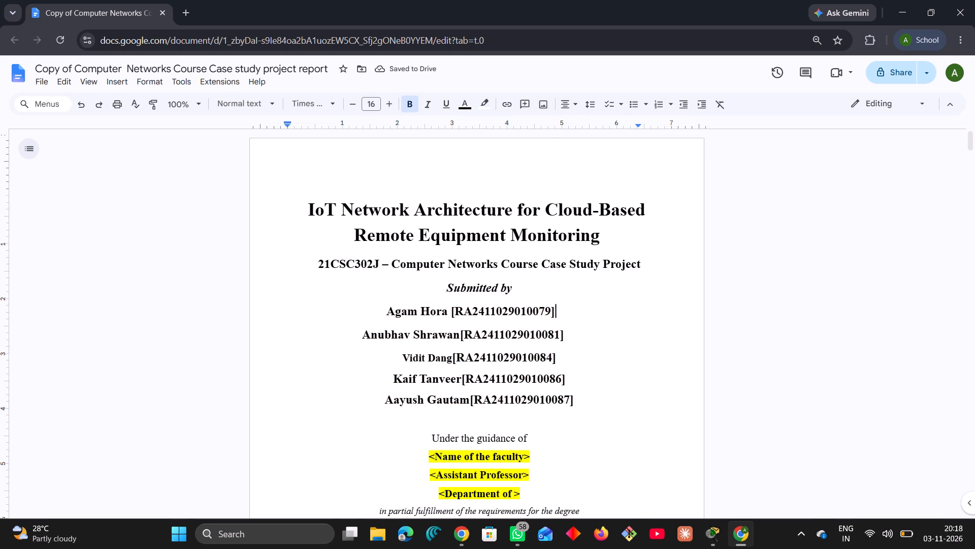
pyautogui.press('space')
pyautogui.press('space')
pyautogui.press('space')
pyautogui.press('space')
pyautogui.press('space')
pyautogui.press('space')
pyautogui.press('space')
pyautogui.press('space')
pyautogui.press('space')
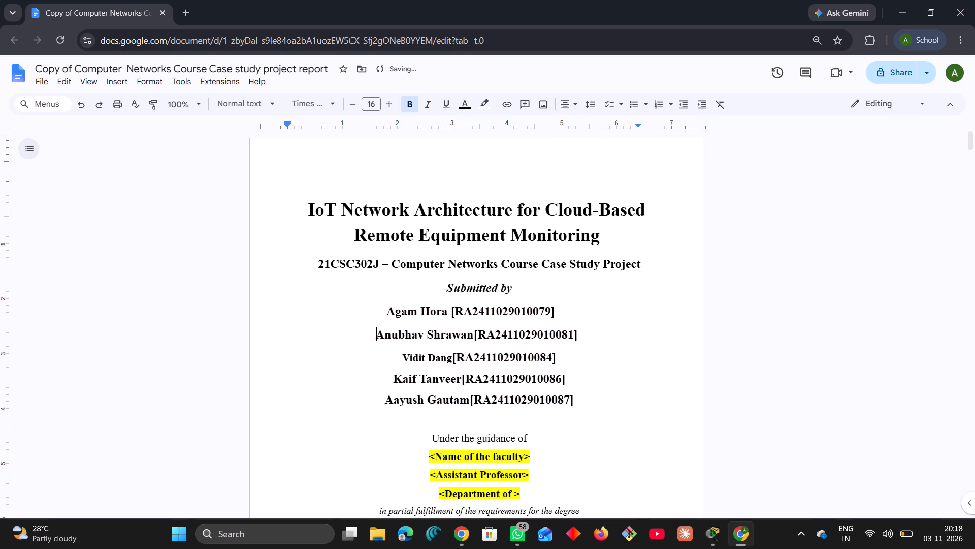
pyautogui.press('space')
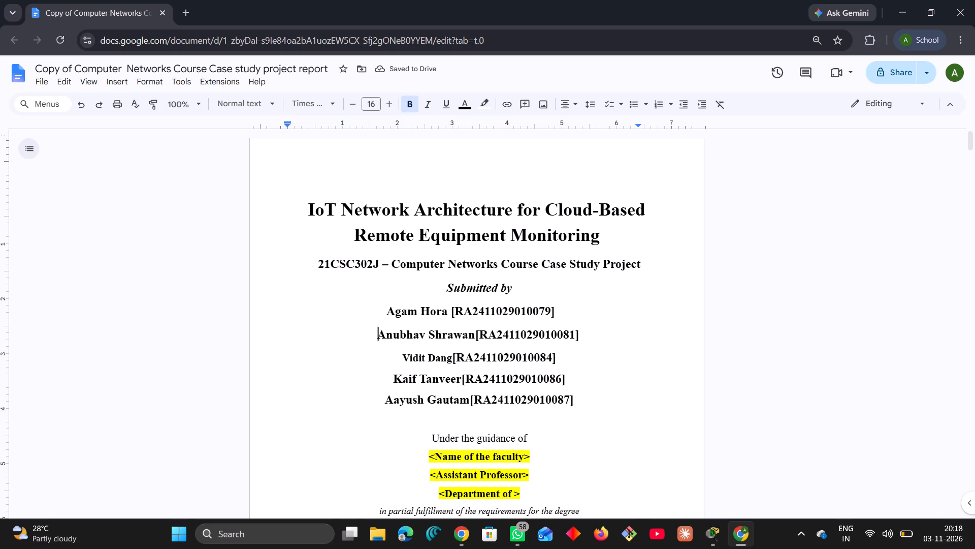
# Cut the second student's name and registration number and delete the emptied line with its leading spaces.
pyautogui.moveTo(584, 334); pyautogui.dragTo(433, 335)
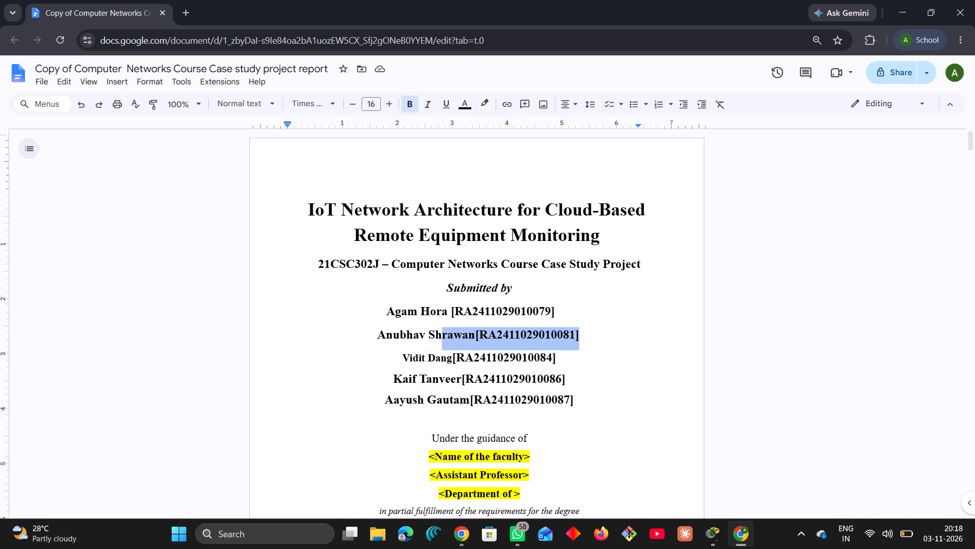
pyautogui.moveTo(433, 335); pyautogui.dragTo(378, 337)
pyautogui.rightClick(380, 337)
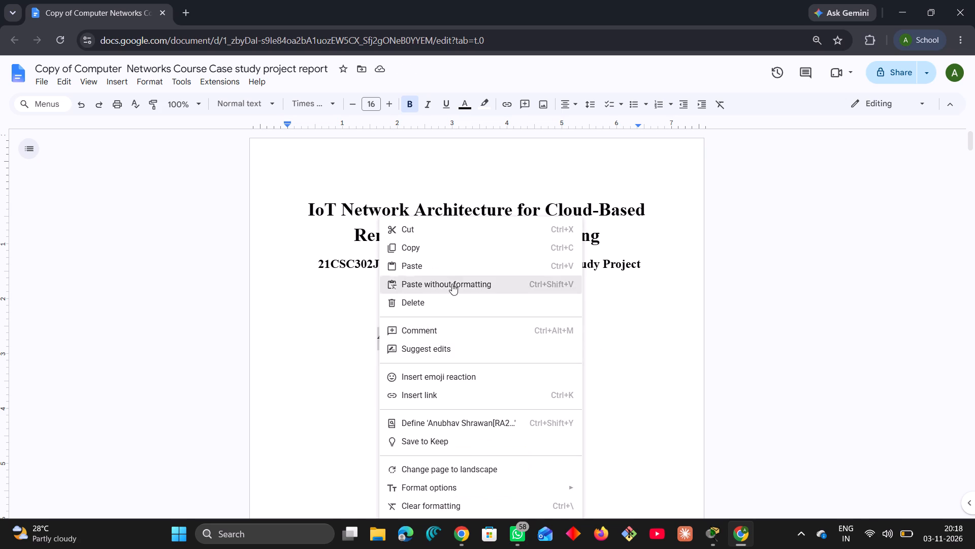
pyautogui.click(438, 234)
pyautogui.press('BackSpace')
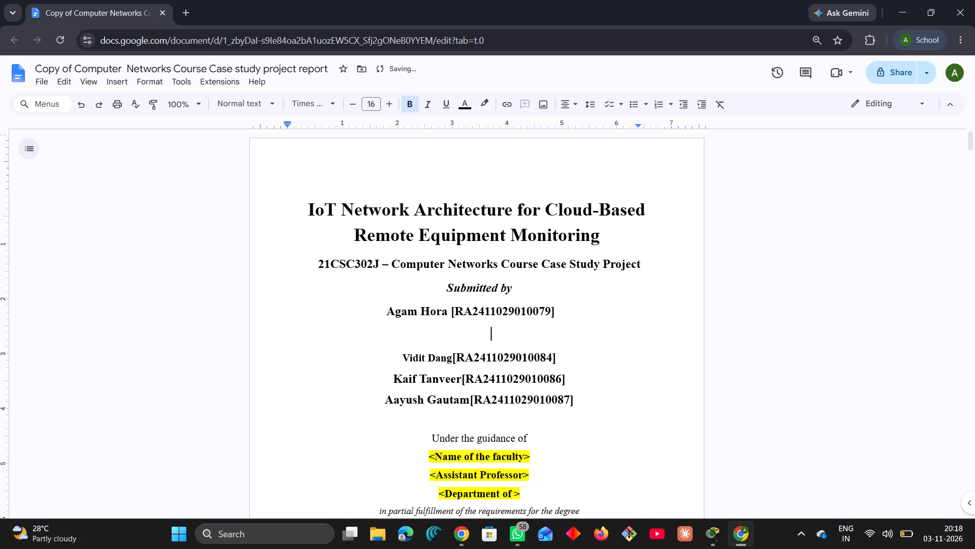
pyautogui.press('BackSpace')
pyautogui.press('BackSpace')
pyautogui.press('BackSpace')
pyautogui.hotkey('ctrl', 'BackSpace')
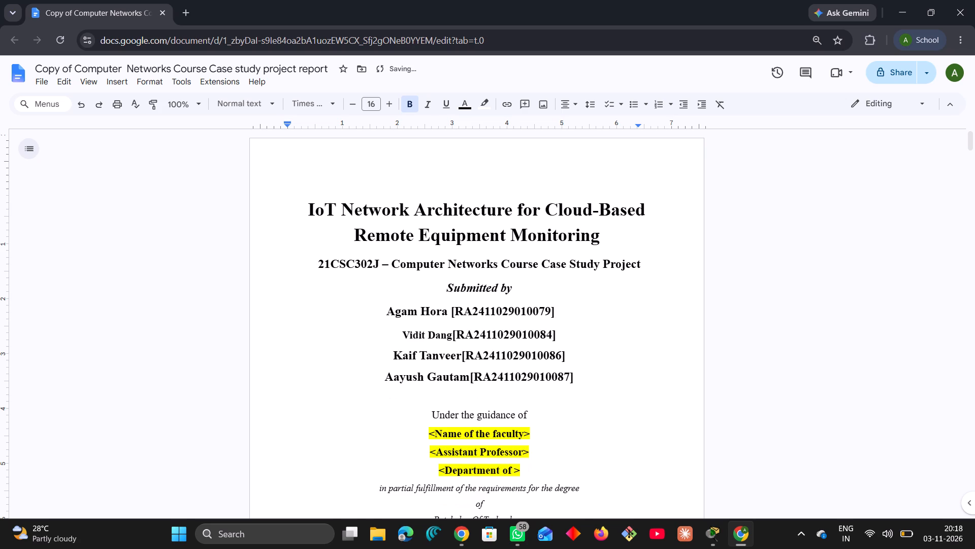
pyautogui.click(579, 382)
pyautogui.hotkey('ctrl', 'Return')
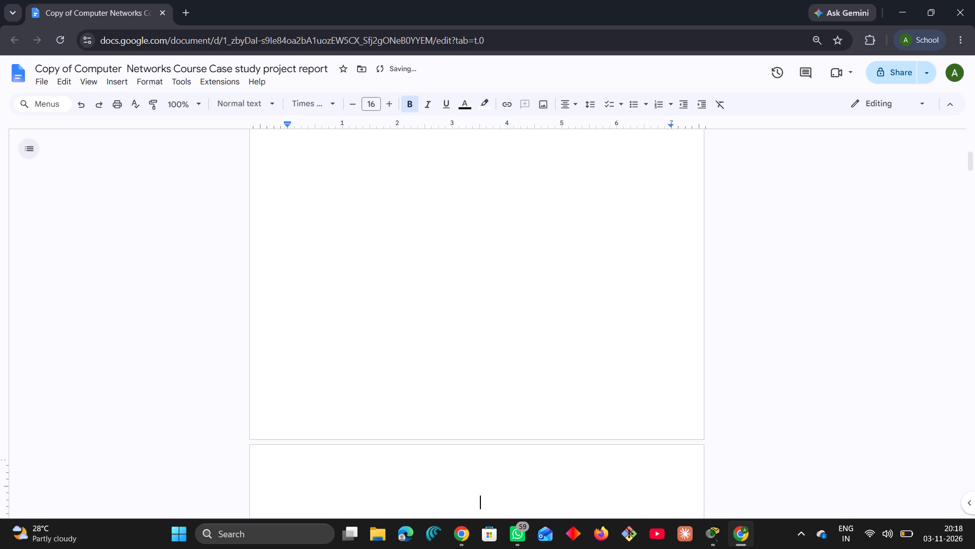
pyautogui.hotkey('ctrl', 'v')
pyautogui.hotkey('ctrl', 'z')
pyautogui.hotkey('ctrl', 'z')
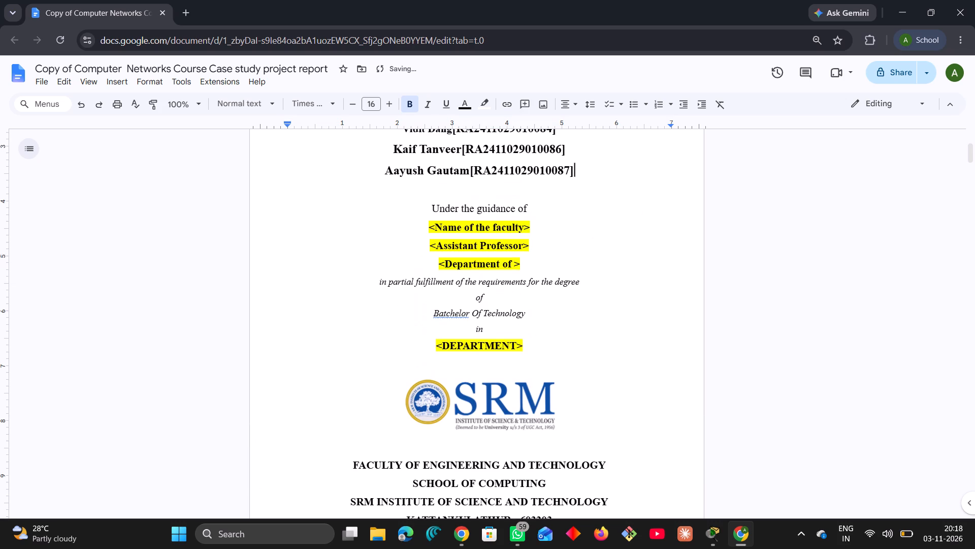
# Paste the cut student entry on a new line below the last student in the list.
pyautogui.scroll(1, 547, 240)
pyautogui.press('Return')
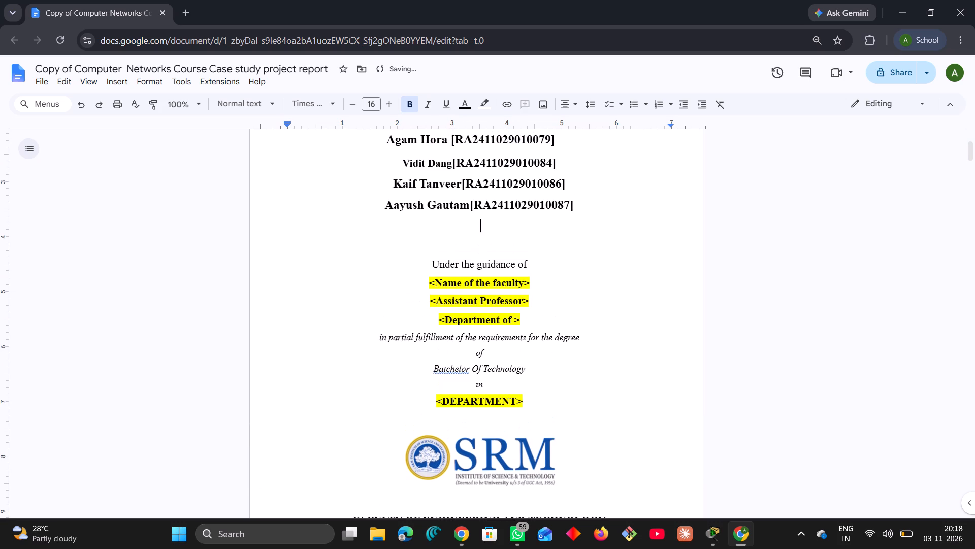
pyautogui.hotkey('ctrl', 'v')
# Insert eleven spaces before the name on the pasted student line to centre it under the others.
pyautogui.click(363, 230)
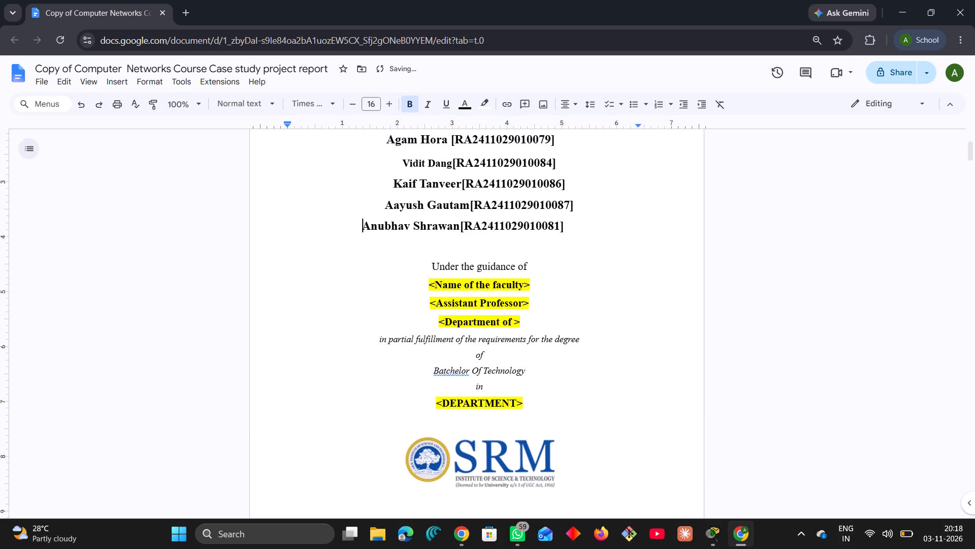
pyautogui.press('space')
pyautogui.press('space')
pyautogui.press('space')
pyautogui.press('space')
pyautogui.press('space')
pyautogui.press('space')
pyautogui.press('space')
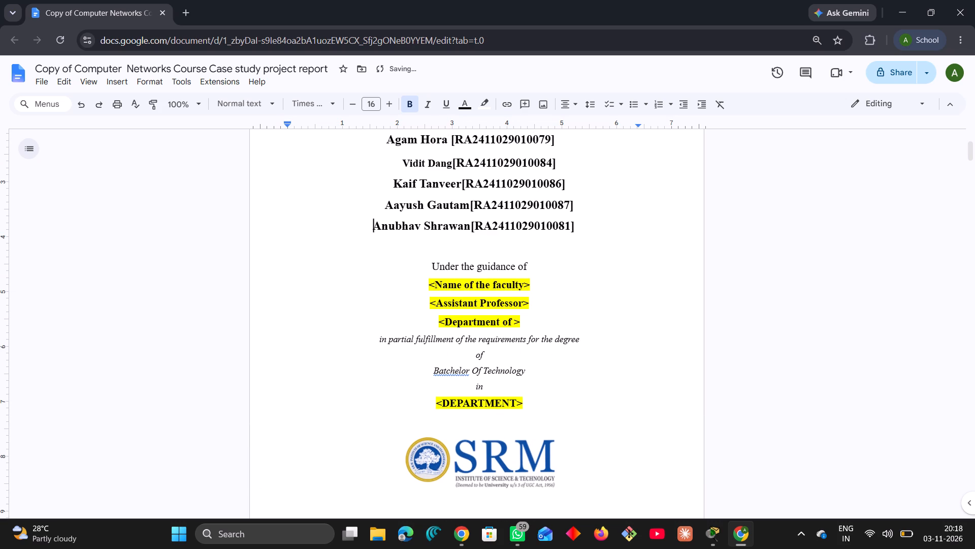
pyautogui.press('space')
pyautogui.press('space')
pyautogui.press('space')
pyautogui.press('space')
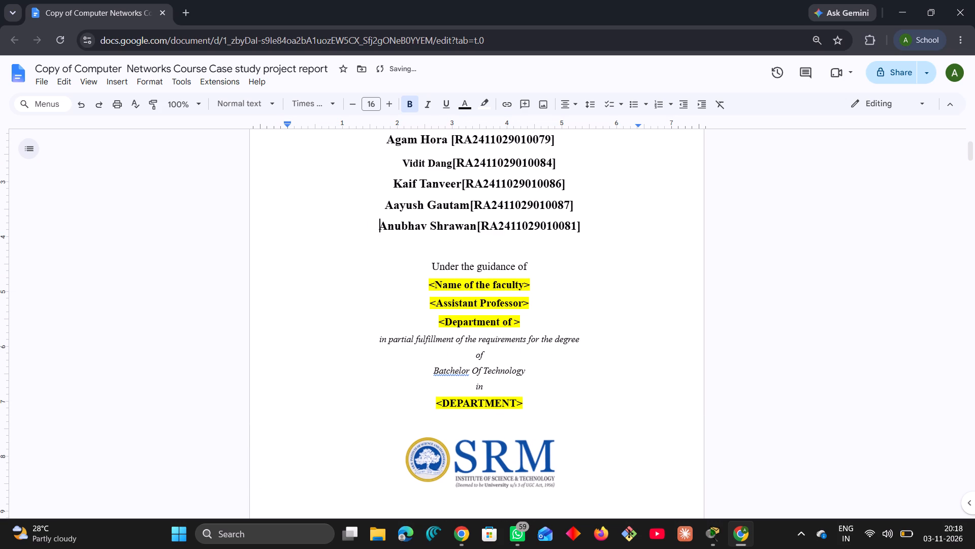
# Increase the font size of the smaller student name below the first student to 16.
pyautogui.moveTo(399, 163); pyautogui.dragTo(447, 166)
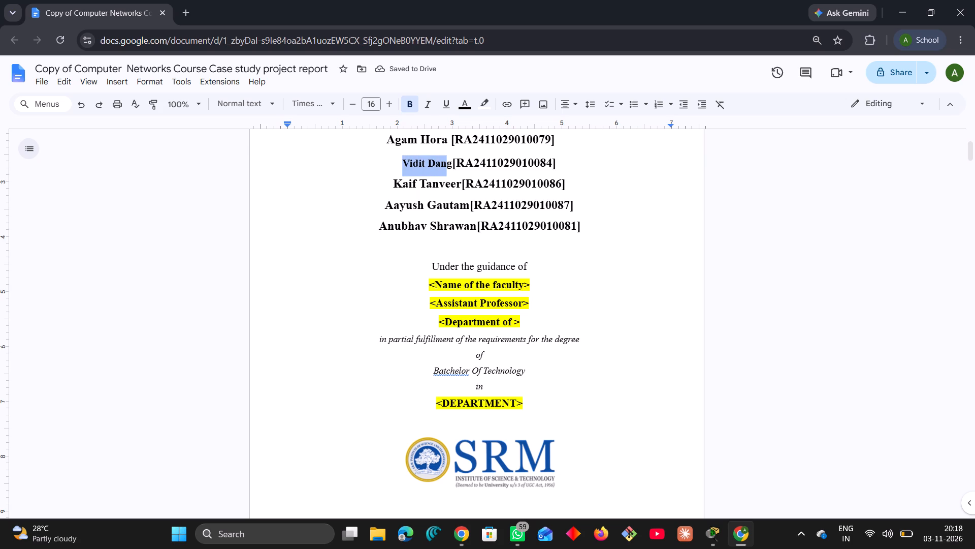
pyautogui.moveTo(447, 166); pyautogui.dragTo(450, 167)
pyautogui.doubleClick(387, 107)
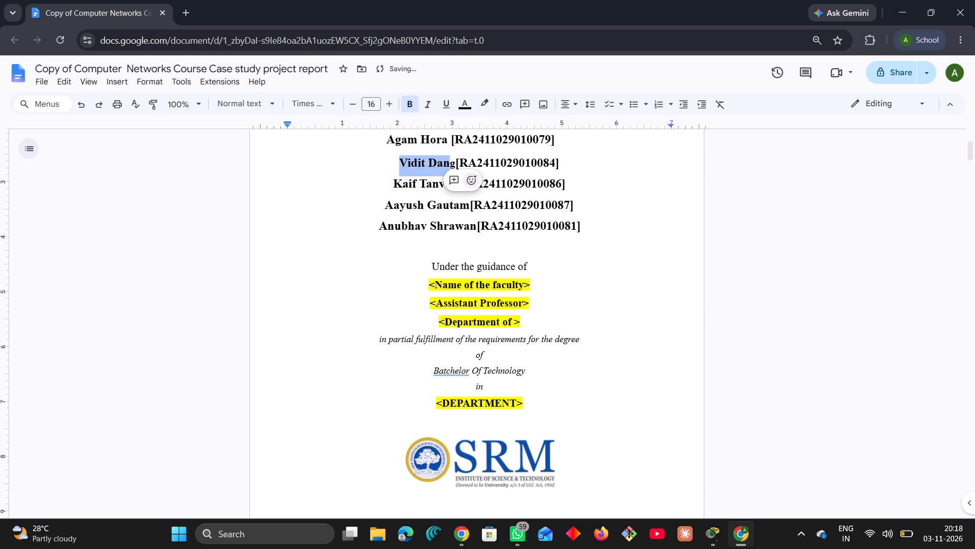
# Increase the font size of the last letter of the second student's name to match the rest of the name.
pyautogui.click(454, 165)
pyautogui.doubleClick(385, 102)
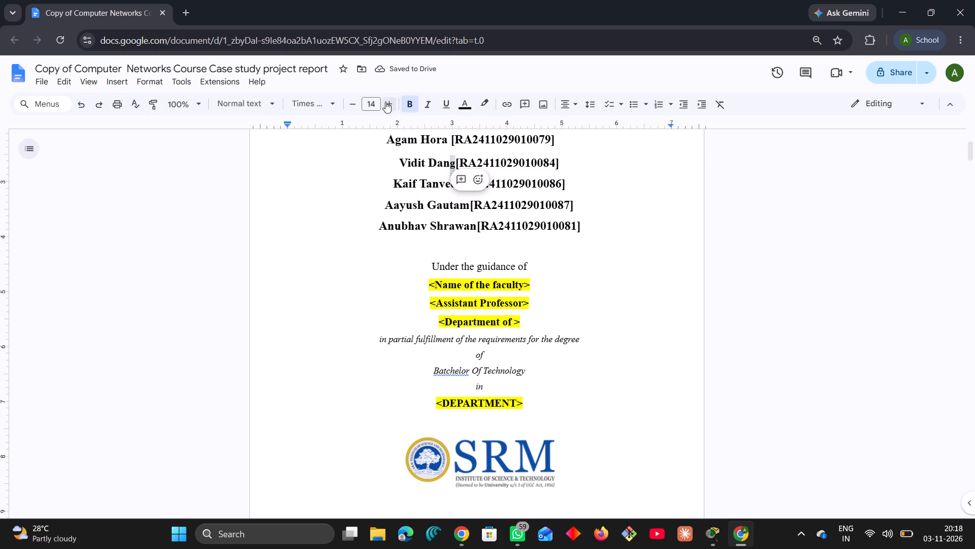
pyautogui.click(803, 259)
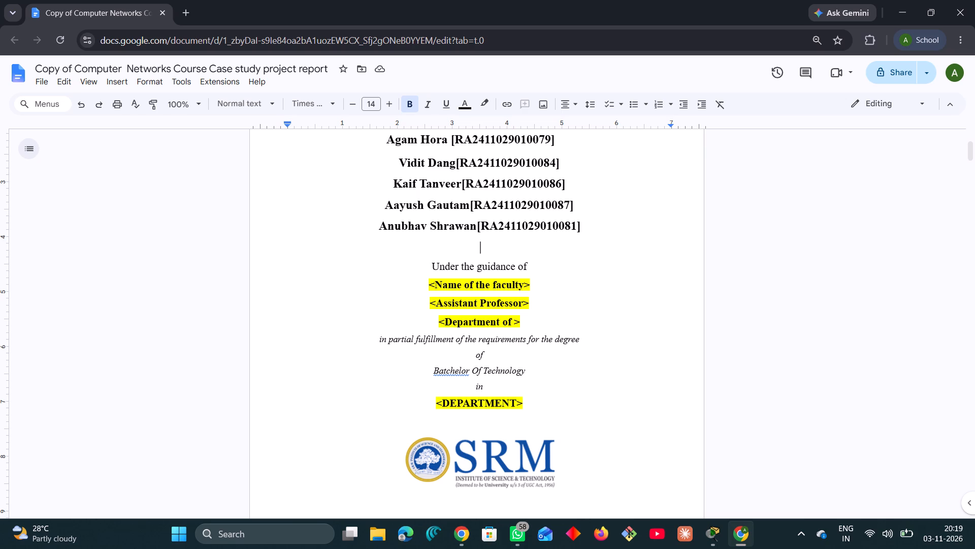
# Reduce the font size of the "Submitted by" line on the cover page to 12.
pyautogui.scroll(2, 548, 315)
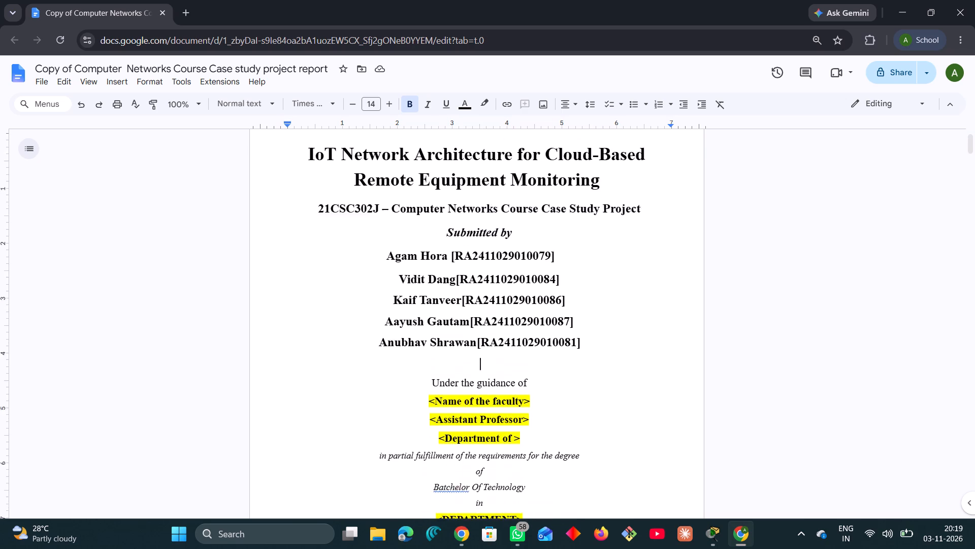
pyautogui.scroll(1, 547, 315)
pyautogui.scroll(-1, 503, 312)
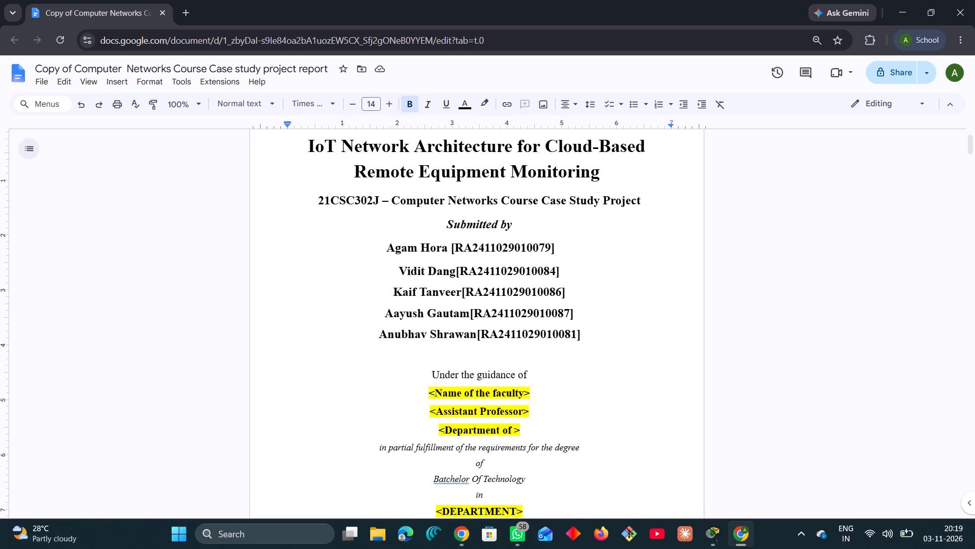
pyautogui.scroll(1, 415, 166)
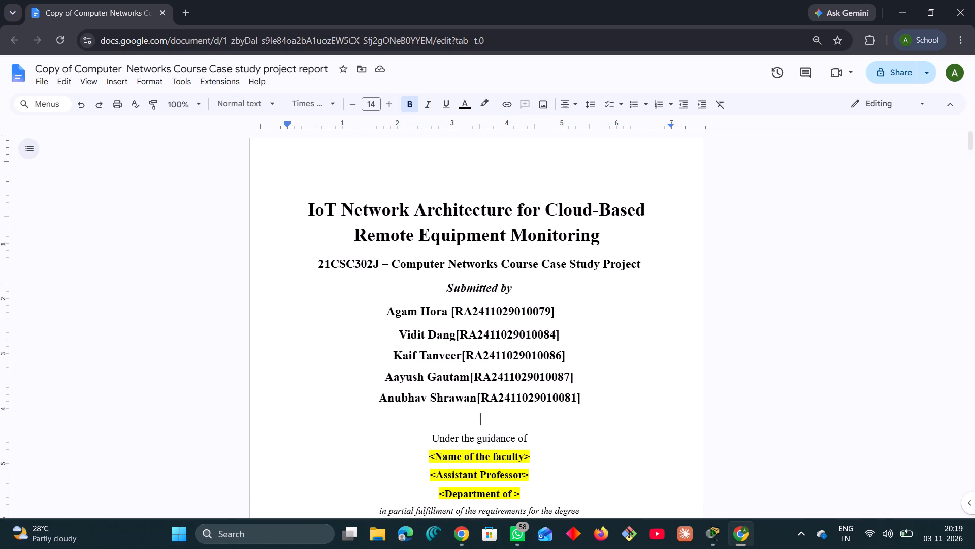
pyautogui.moveTo(528, 289); pyautogui.dragTo(445, 282)
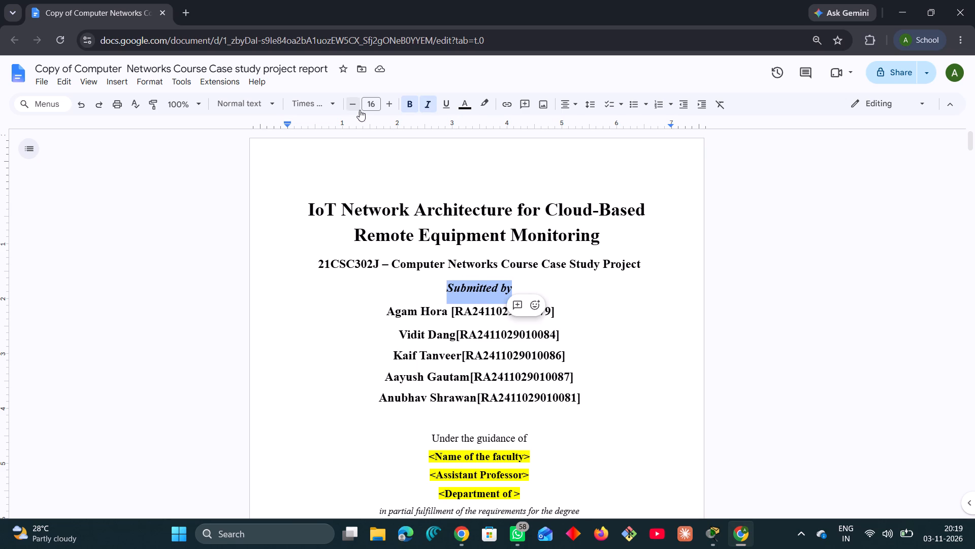
pyautogui.doubleClick(355, 108)
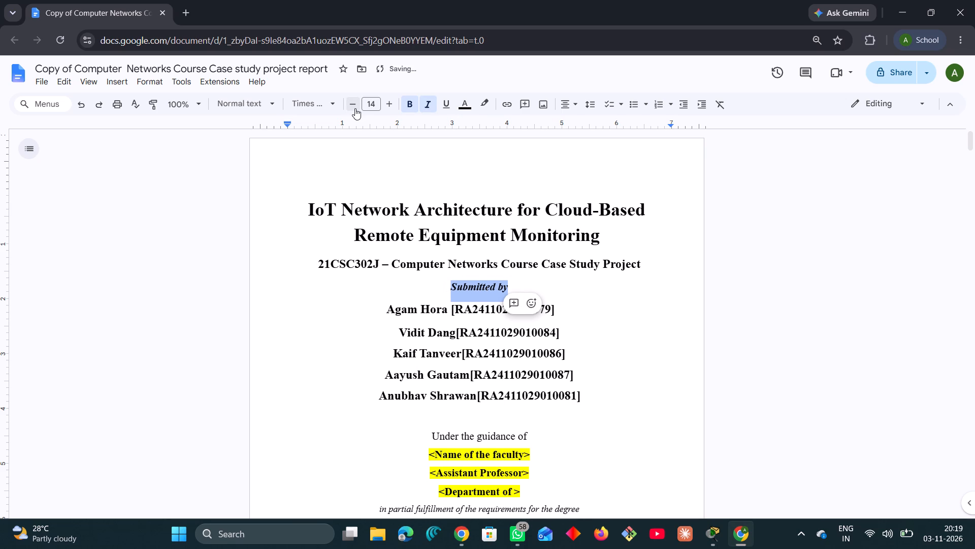
pyautogui.doubleClick(355, 108)
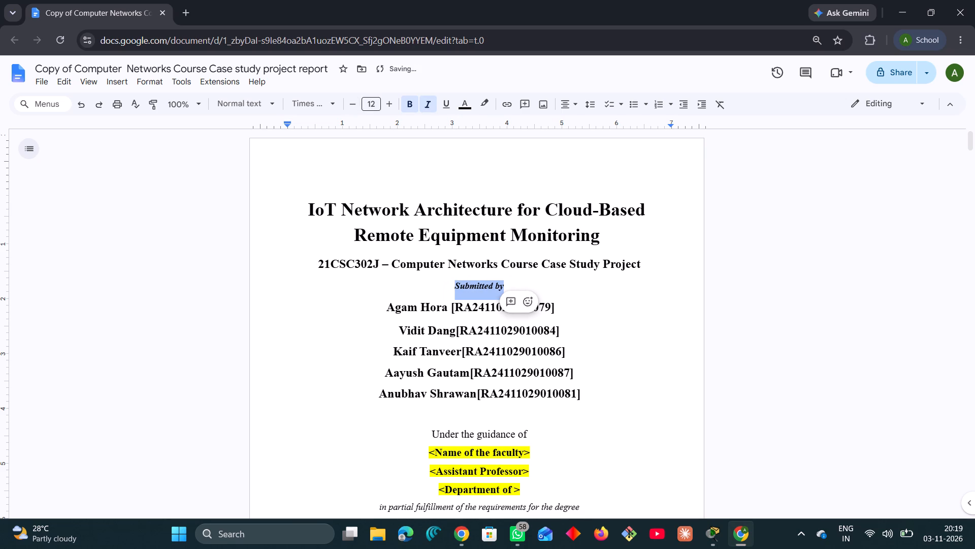
pyautogui.click(633, 301)
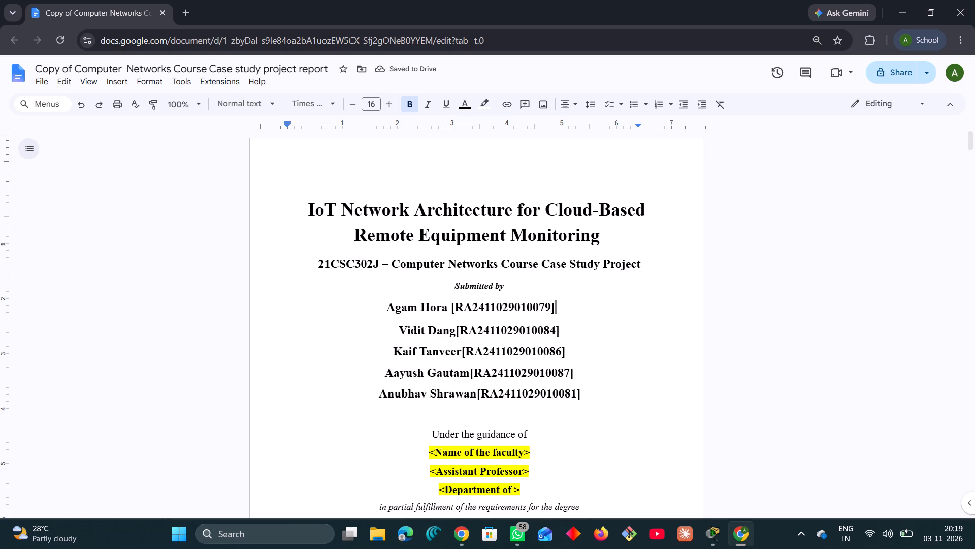
# Remove the yellow highlight from the faculty name, Assistant Professor and "Department of" placeholders under the guidance line.
pyautogui.scroll(-2, 496, 349)
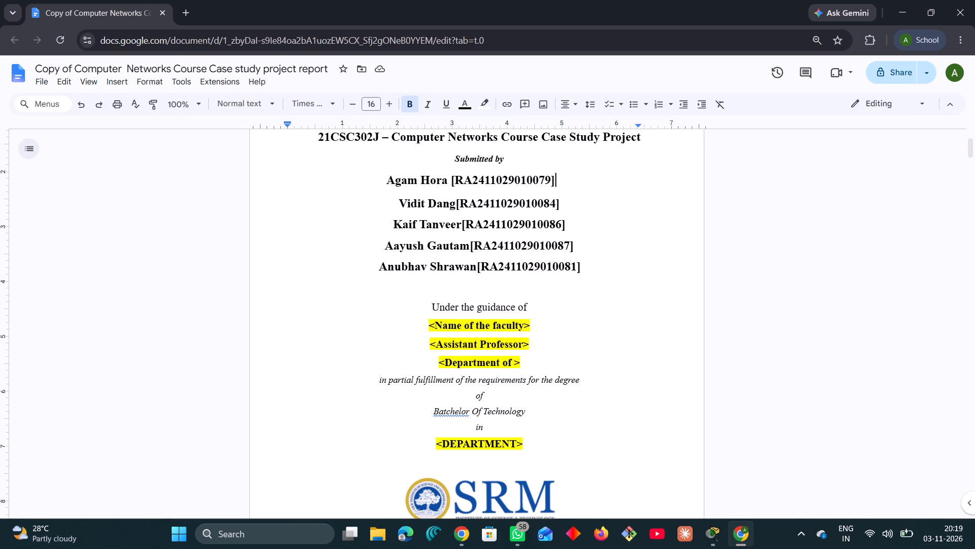
pyautogui.moveTo(538, 363); pyautogui.dragTo(429, 323)
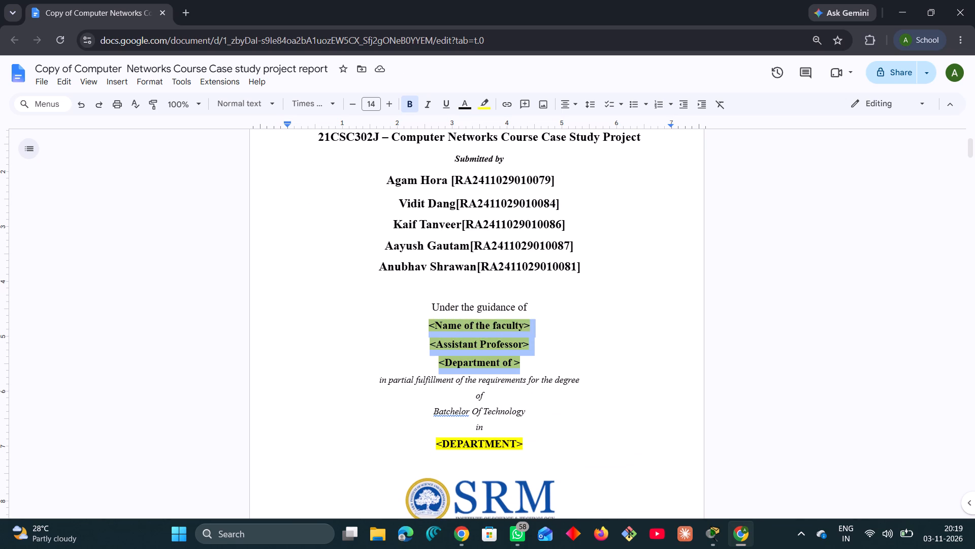
pyautogui.click(481, 109)
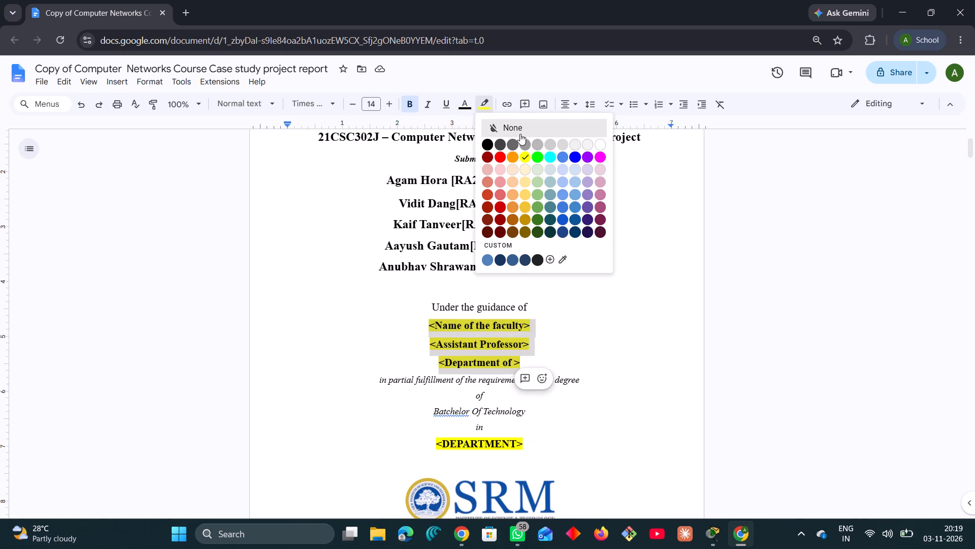
pyautogui.click(521, 126)
pyautogui.click(783, 297)
pyautogui.scroll(1, 545, 303)
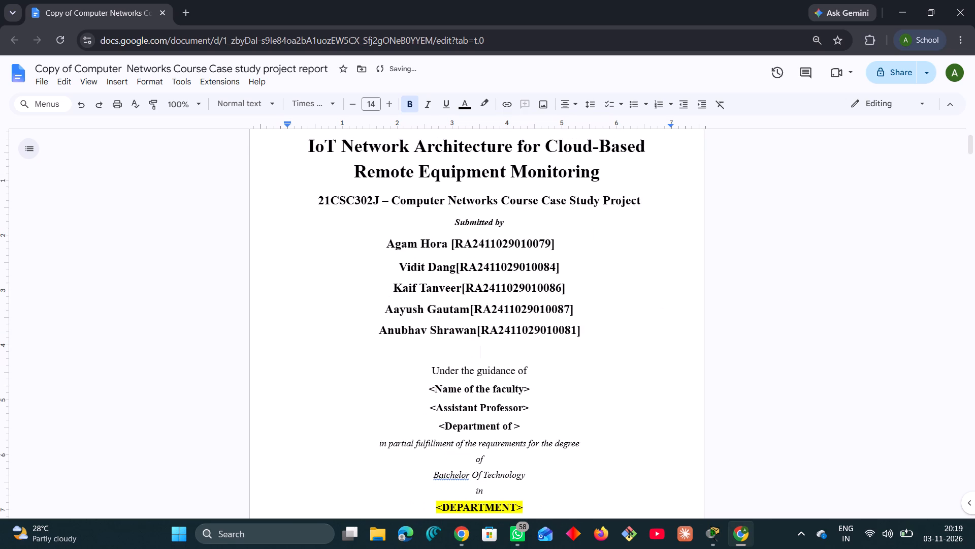
pyautogui.scroll(-1, 543, 305)
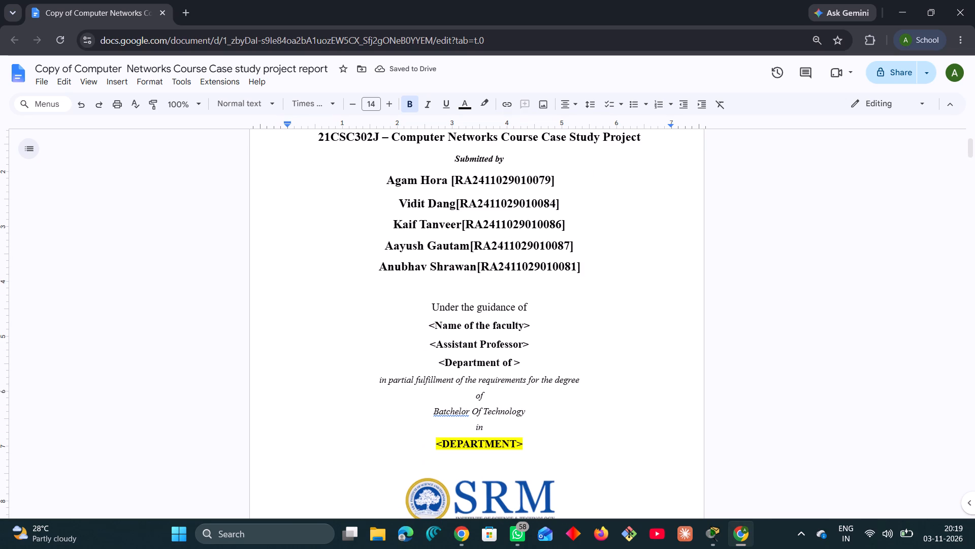
# Correct the misspelled degree word "Batchelor" to "Bachelor" using the spelling suggestion.
pyautogui.click(524, 324)
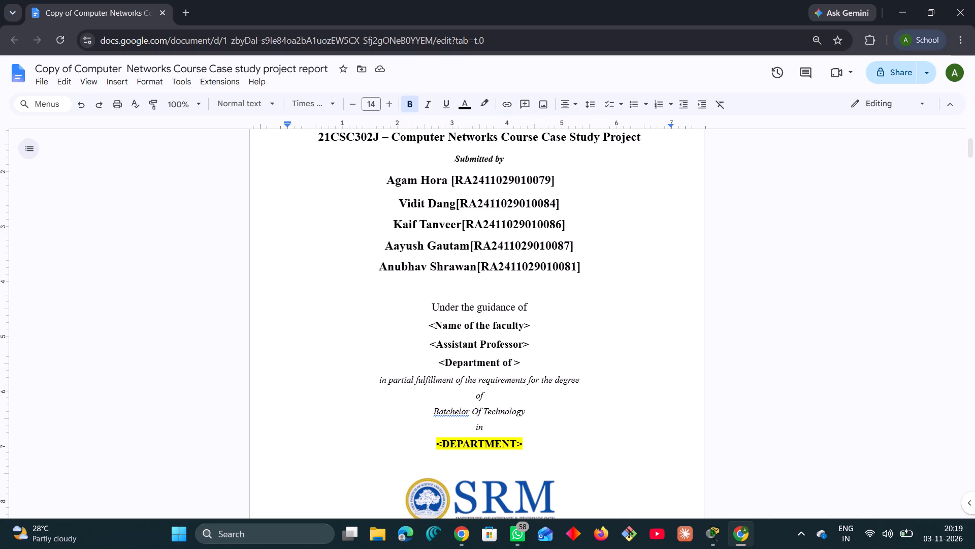
pyautogui.rightClick(461, 412)
pyautogui.click(495, 339)
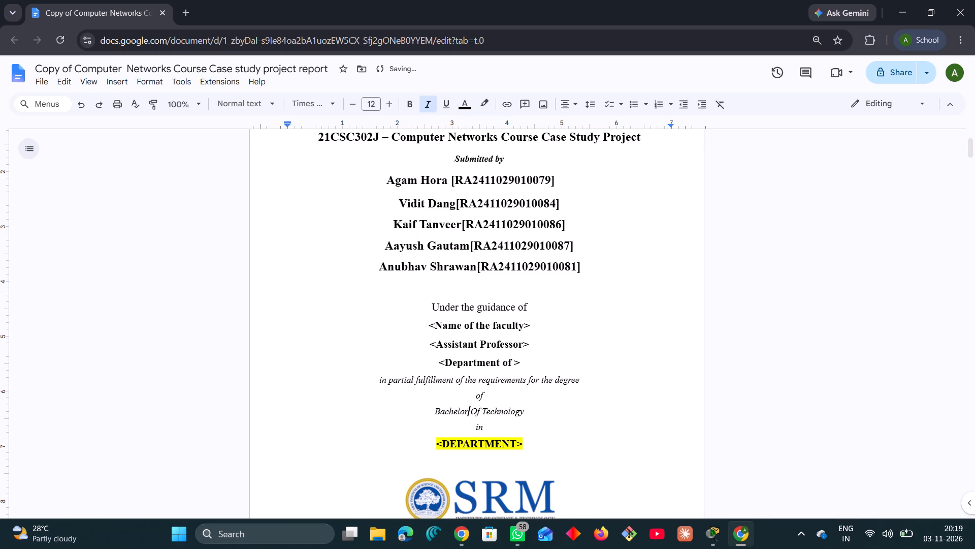
# Remove the yellow highlight from the <DEPARTMENT> placeholder above the SRM logo.
pyautogui.scroll(-1, 510, 425)
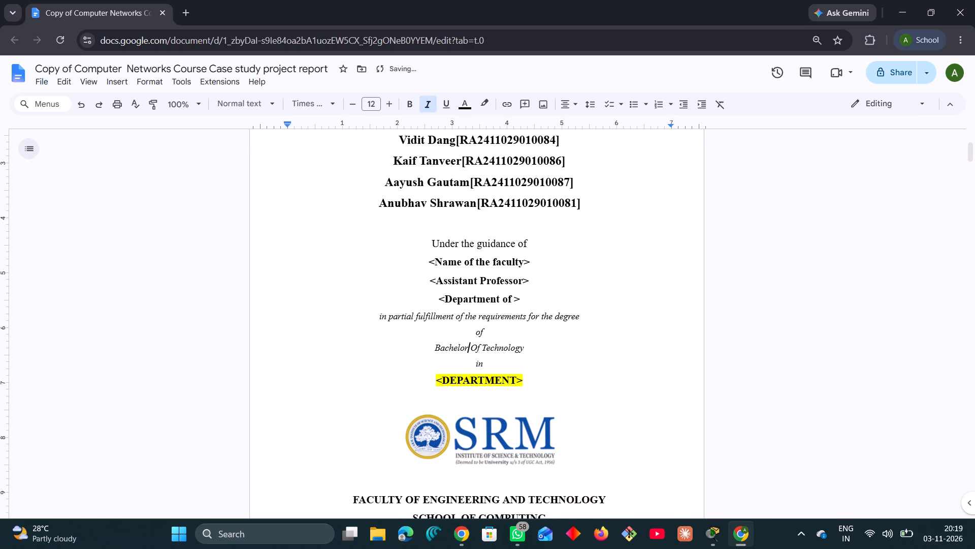
pyautogui.moveTo(526, 381); pyautogui.dragTo(427, 380)
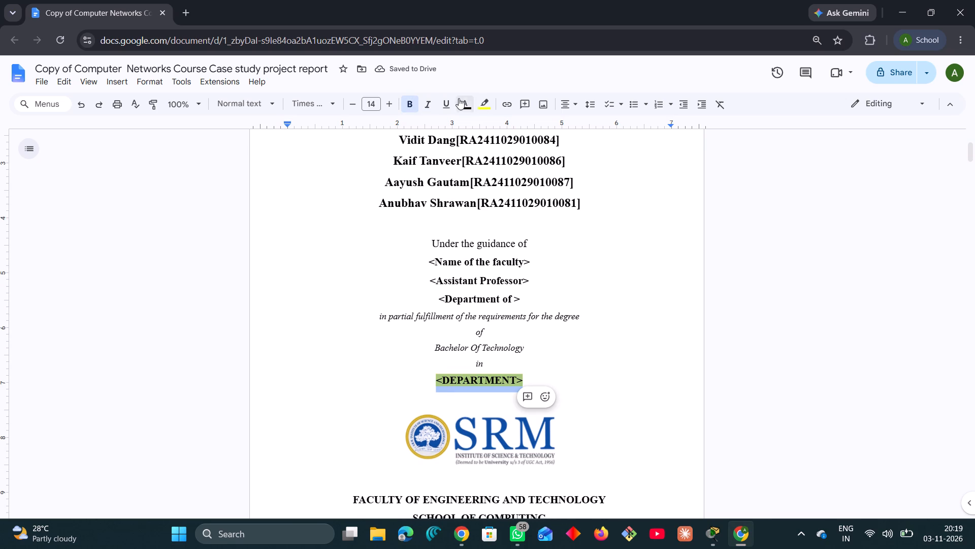
pyautogui.click(481, 103)
pyautogui.click(504, 130)
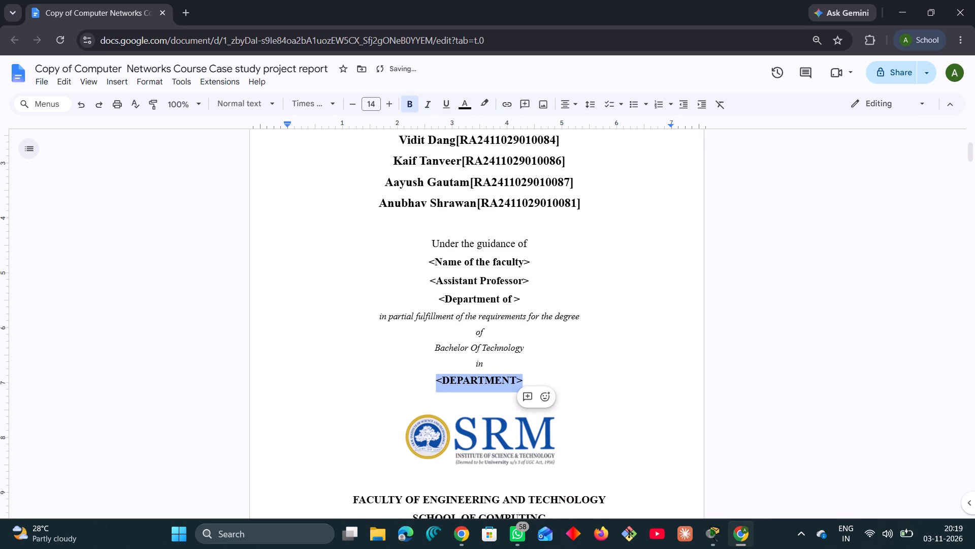
# Replace the word DEPARTMENT inside the angle brackets above the logo with "NETWORKING AND COMMUNICATIONS".
pyautogui.click(515, 381)
pyautogui.press('BackSpace')
pyautogui.press('BackSpace')
pyautogui.press('BackSpace')
pyautogui.press('BackSpace')
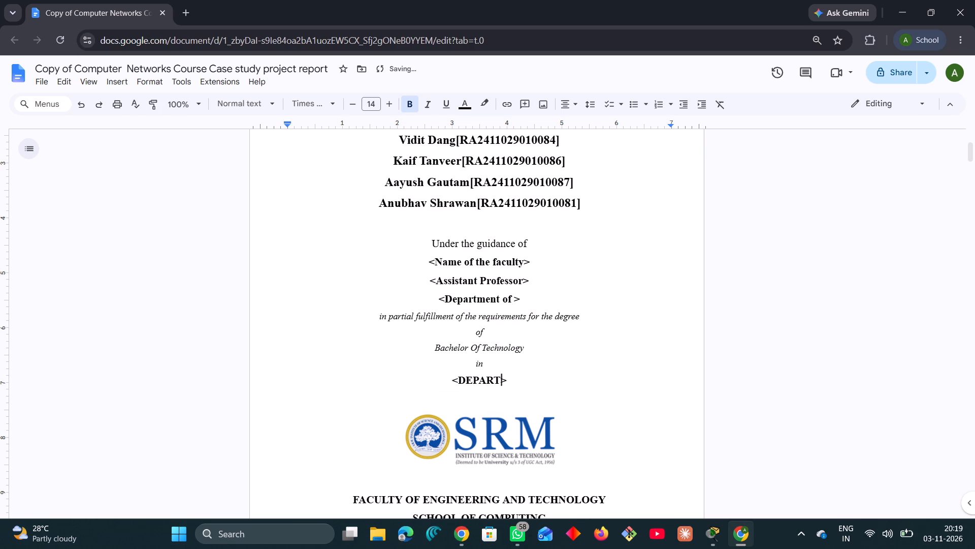
pyautogui.press('BackSpace')
pyautogui.press('BackSpace')
pyautogui.press('BackSpace')
pyautogui.press('BackSpace')
pyautogui.press('BackSpace')
pyautogui.press('BackSpace')
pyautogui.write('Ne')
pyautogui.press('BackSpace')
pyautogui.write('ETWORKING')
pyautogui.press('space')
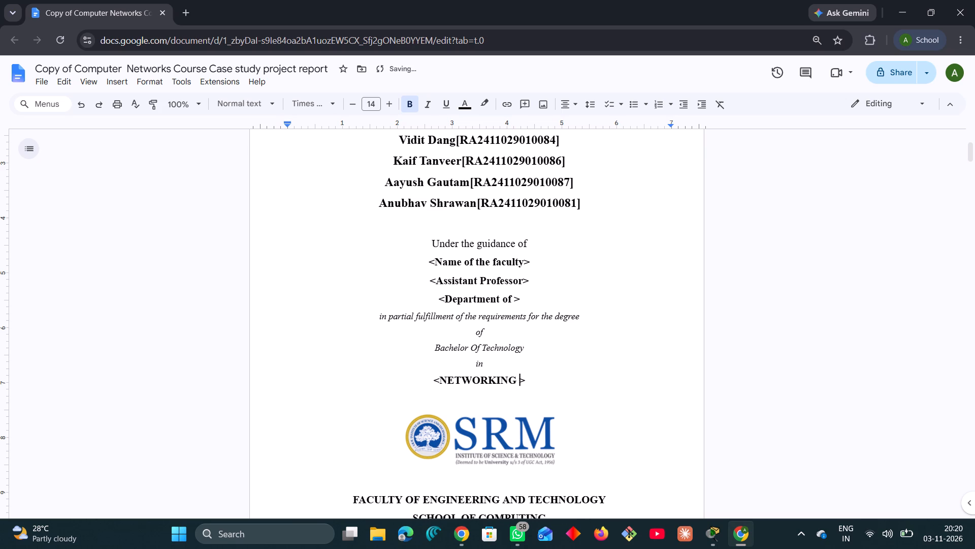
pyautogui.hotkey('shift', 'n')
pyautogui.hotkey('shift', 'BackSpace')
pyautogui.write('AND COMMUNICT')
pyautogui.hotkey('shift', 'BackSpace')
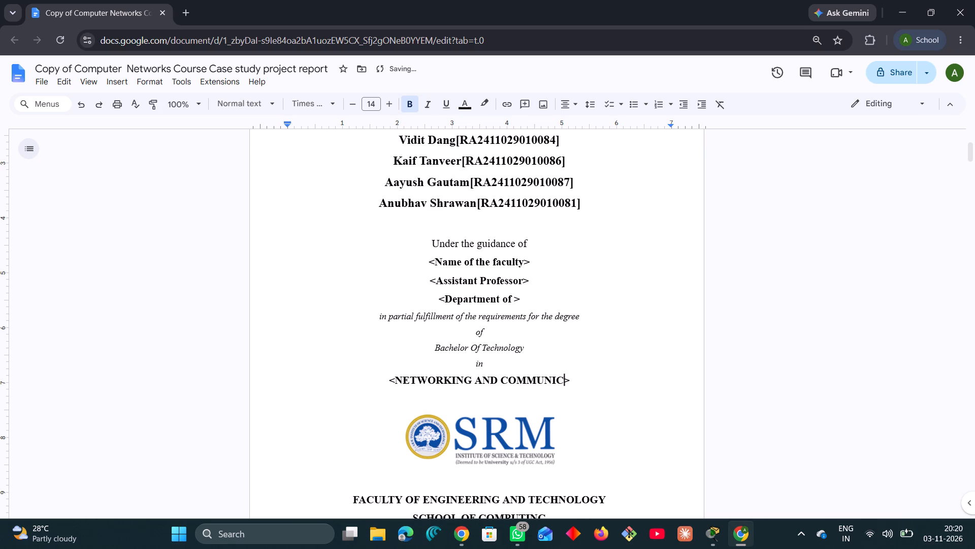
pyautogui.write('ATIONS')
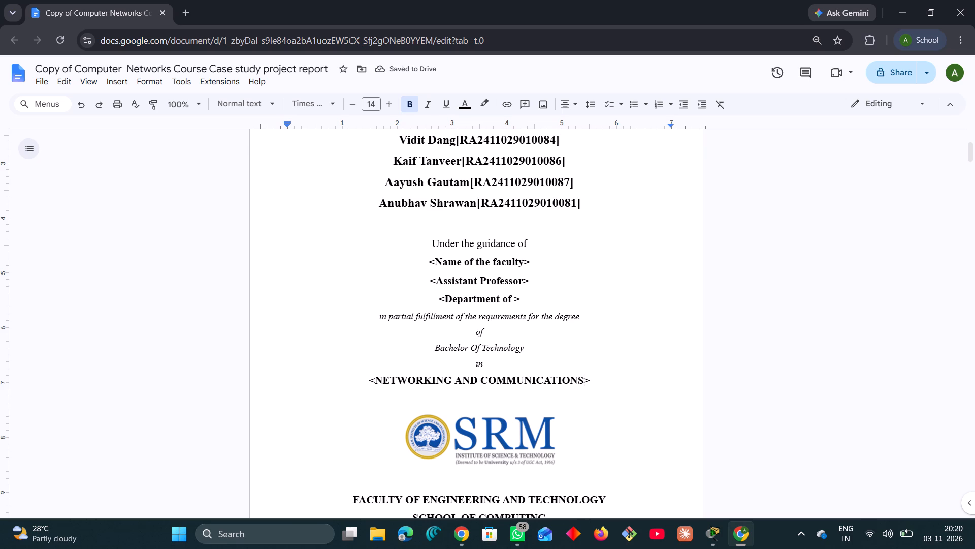
# Delete the angle brackets around the department name above the logo.
pyautogui.click(589, 382)
pyautogui.press('BackSpace')
pyautogui.click(376, 380)
pyautogui.press('BackSpace')
# Copy "NETWORKING AND COMMUNICATIONS" over the "Department of" placeholder below Assistant Professor and delete that line's angle brackets.
pyautogui.moveTo(589, 381); pyautogui.dragTo(375, 375)
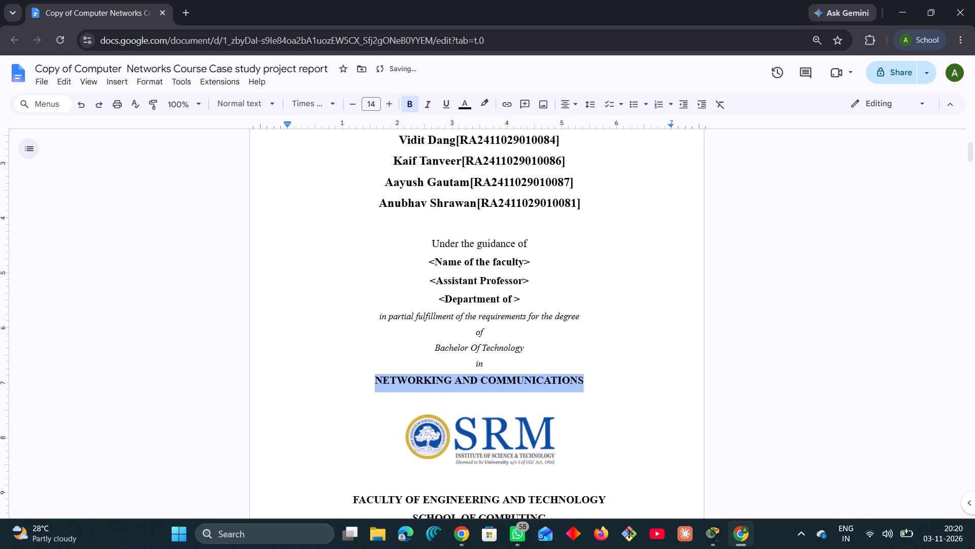
pyautogui.moveTo(375, 375); pyautogui.dragTo(375, 375)
pyautogui.hotkey('ctrl', 'c')
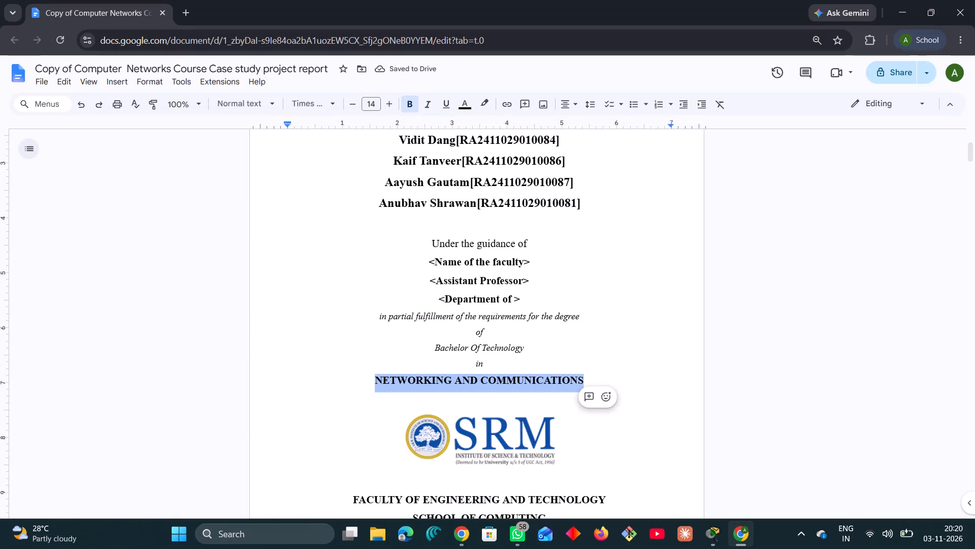
pyautogui.moveTo(511, 298); pyautogui.dragTo(445, 294)
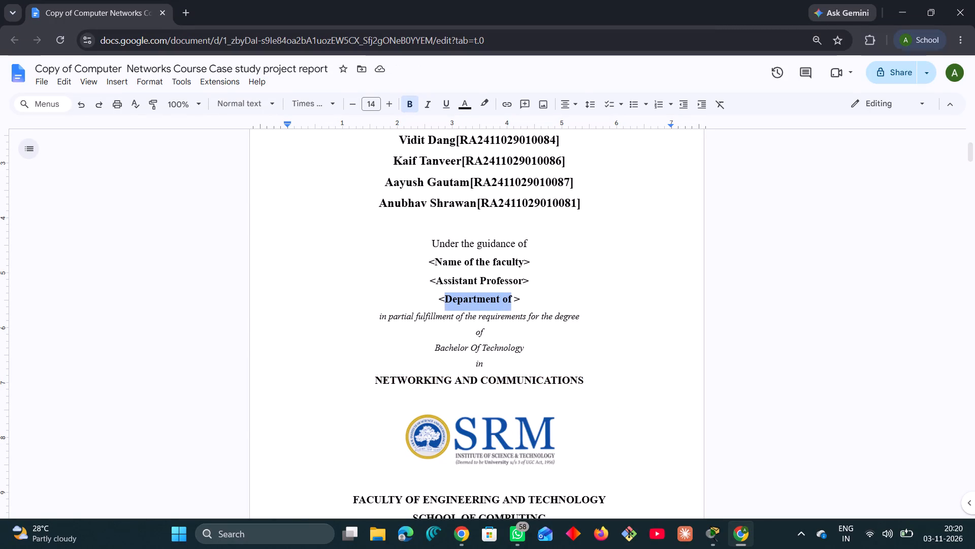
pyautogui.hotkey('ctrl', 'v')
pyautogui.click(589, 299)
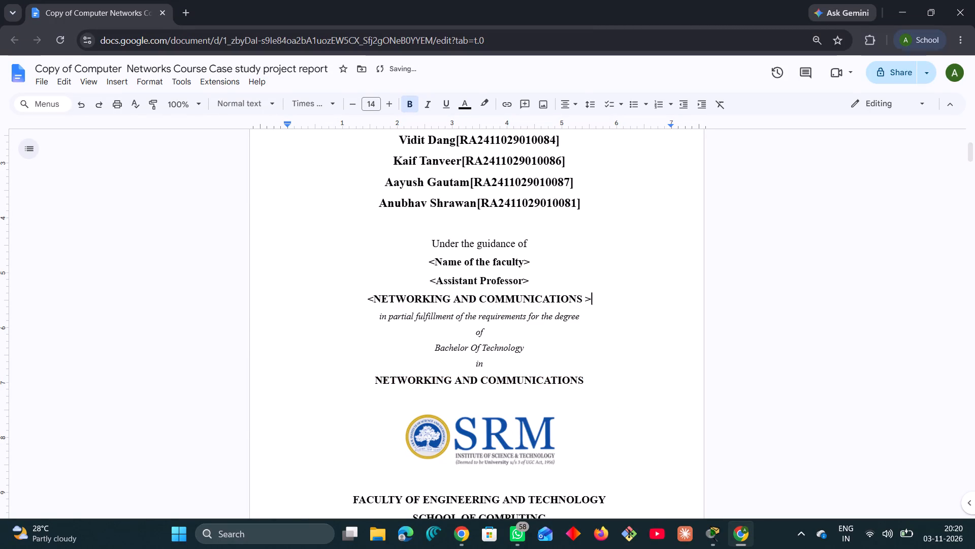
pyautogui.press('BackSpace')
pyautogui.click(378, 297)
pyautogui.press('BackSpace')
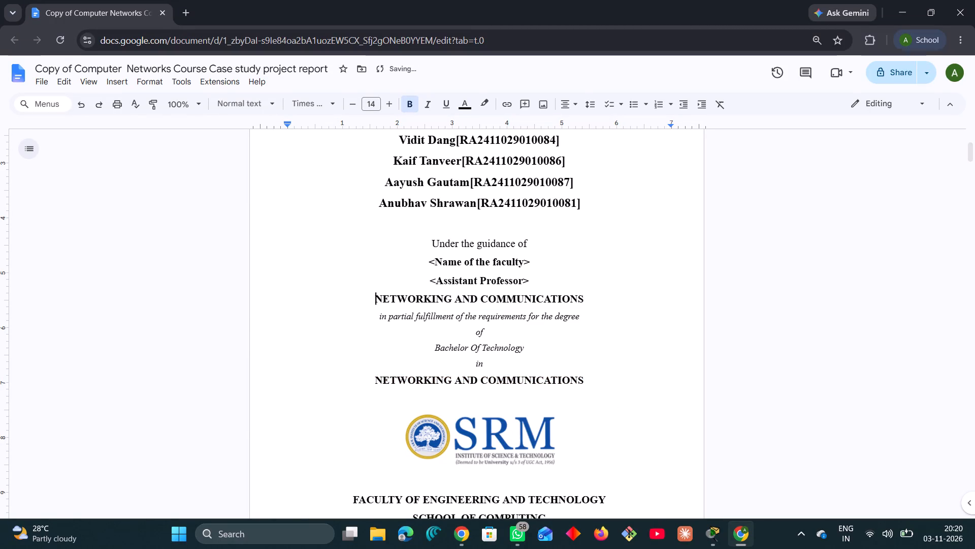
# Delete the angle brackets around the "Assistant Professor" and "Name of the faculty" lines.
pyautogui.click(527, 279)
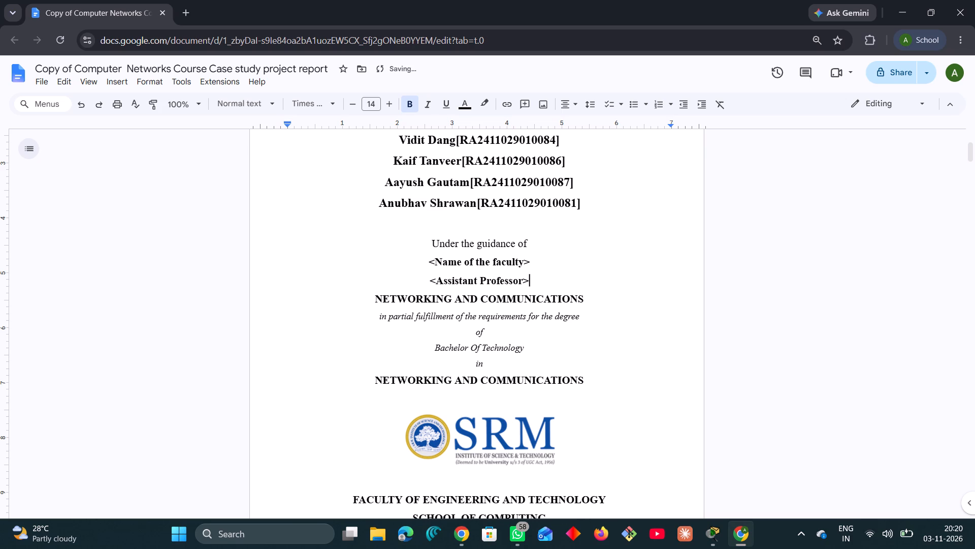
pyautogui.press('BackSpace')
pyautogui.click(439, 281)
pyautogui.press('BackSpace')
pyautogui.click(531, 261)
pyautogui.press('BackSpace')
pyautogui.click(436, 262)
pyautogui.press('BackSpace')
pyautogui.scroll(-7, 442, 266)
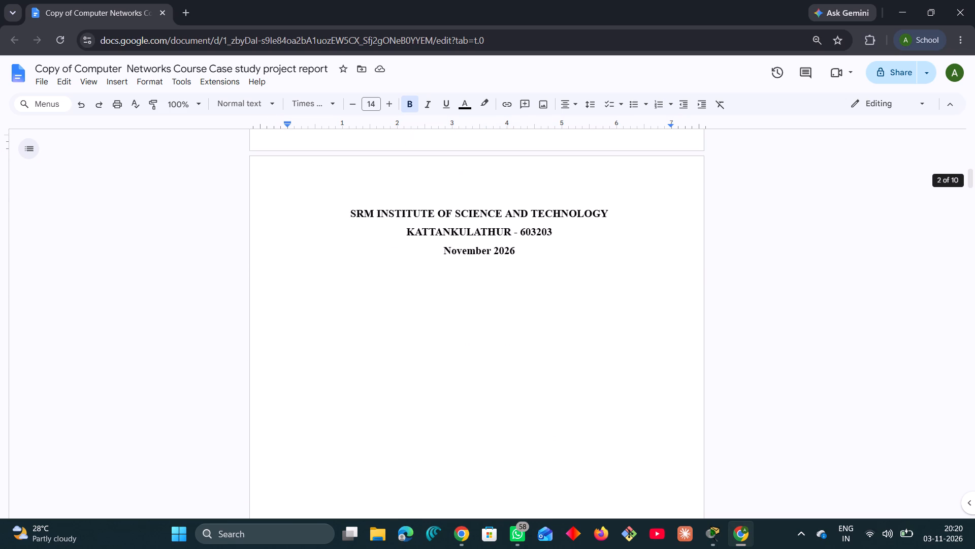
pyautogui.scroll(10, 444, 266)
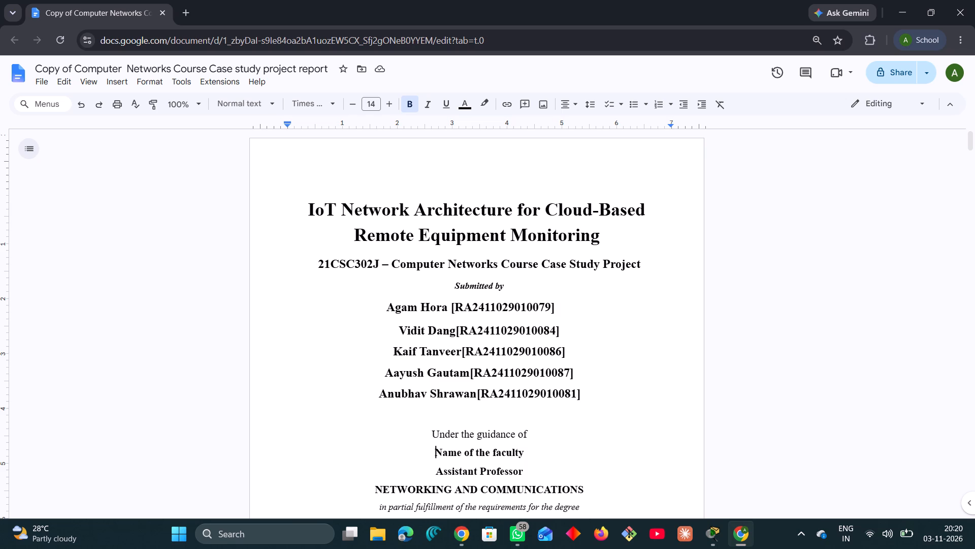
# Check the line and paragraph spacing settings of the last student line and the "Under the guidance of" line.
pyautogui.click(387, 163)
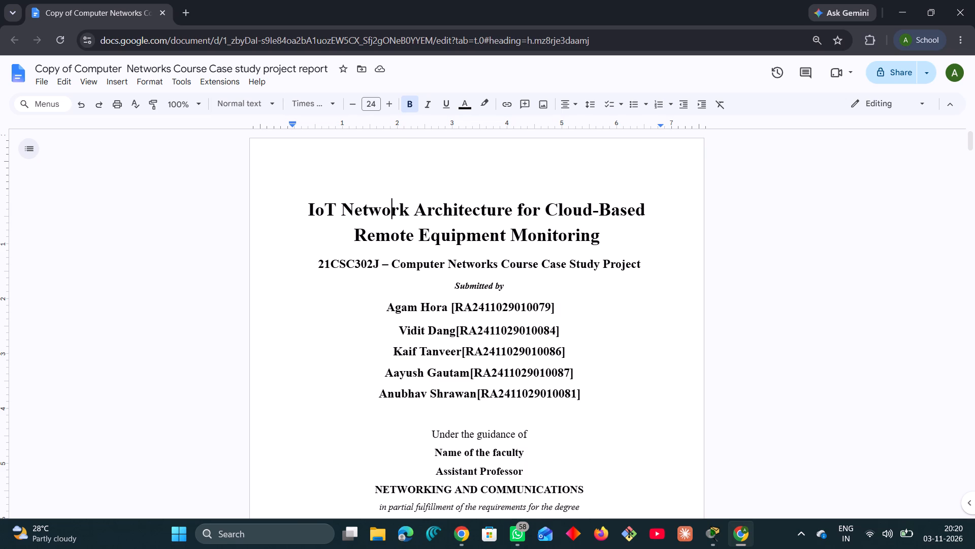
pyautogui.scroll(-1, 397, 165)
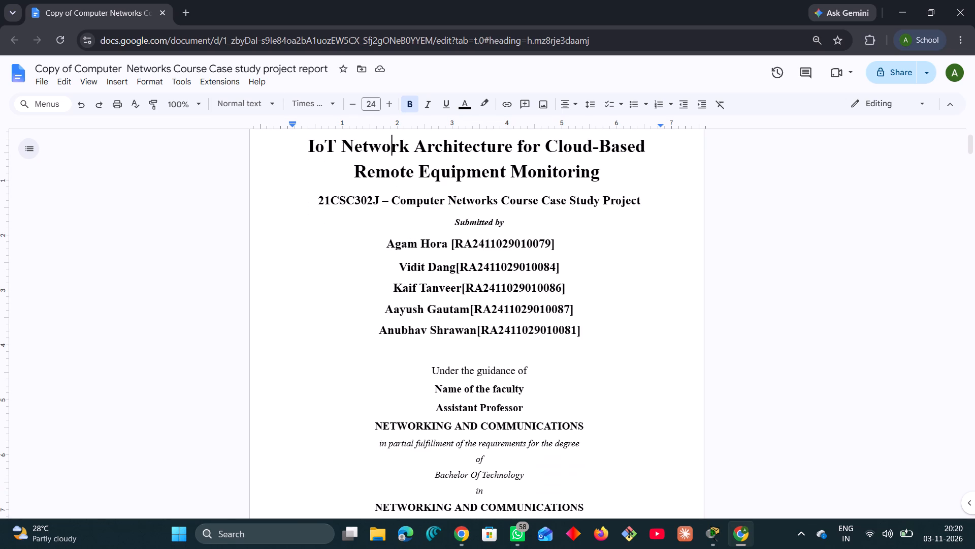
pyautogui.scroll(-3, 475, 206)
pyautogui.scroll(1, 474, 232)
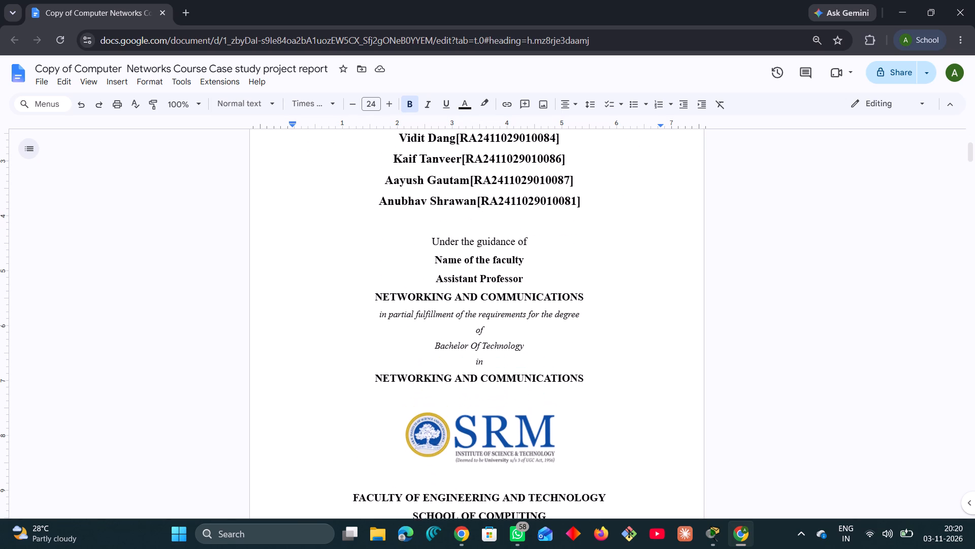
pyautogui.moveTo(407, 217); pyautogui.dragTo(424, 219)
pyautogui.click(589, 103)
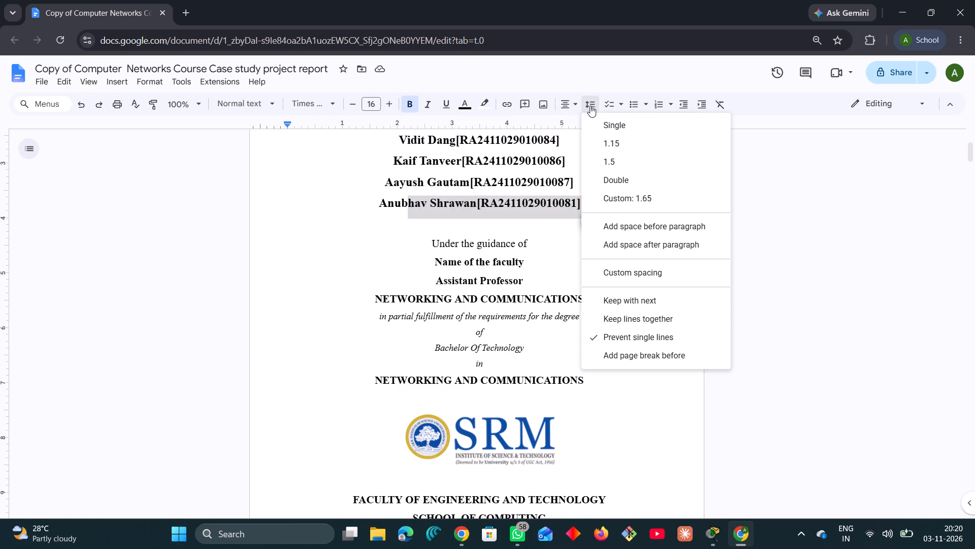
pyautogui.click(528, 245)
pyautogui.moveTo(528, 245); pyautogui.dragTo(456, 241)
pyautogui.click(597, 106)
pyautogui.click(784, 243)
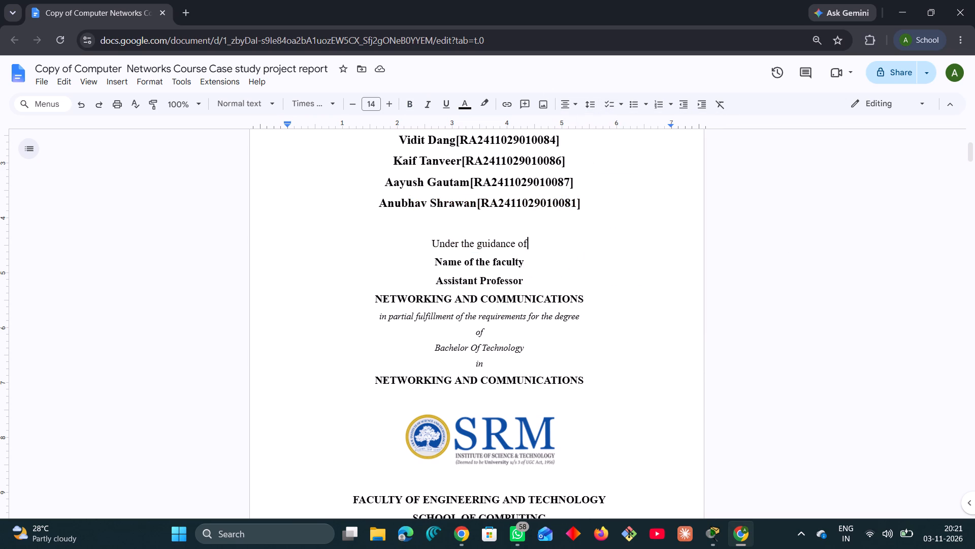
pyautogui.moveTo(450, 241); pyautogui.dragTo(420, 236)
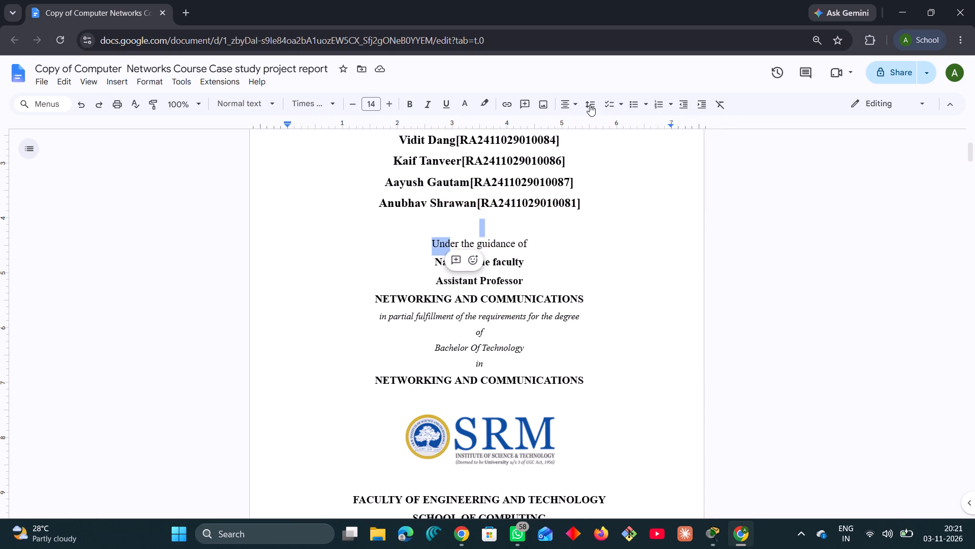
pyautogui.click(590, 105)
pyautogui.click(818, 231)
pyautogui.moveTo(452, 247); pyautogui.dragTo(439, 243)
pyautogui.click(586, 105)
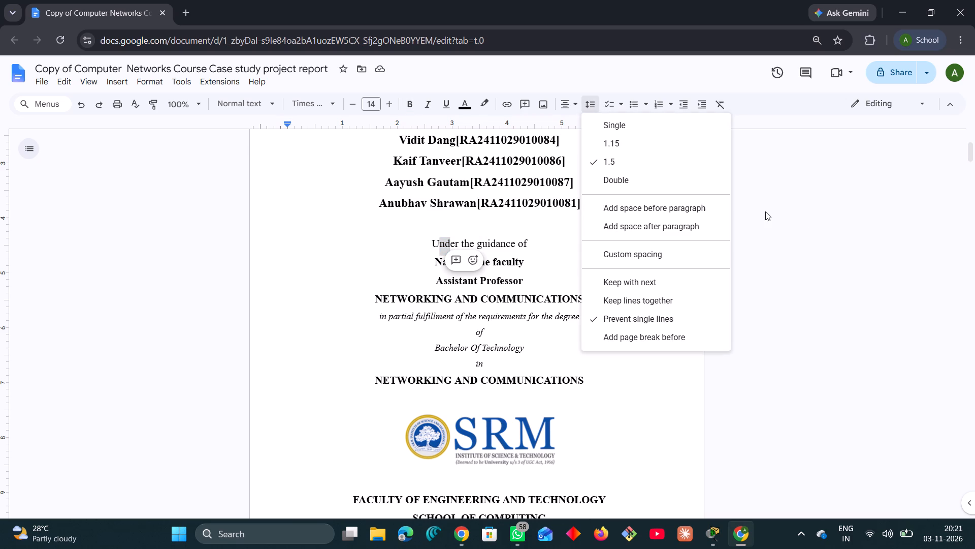
pyautogui.click(765, 211)
# Delete the blank line between the last student entry and "Under the guidance of".
pyautogui.click(480, 228)
pyautogui.press('BackSpace')
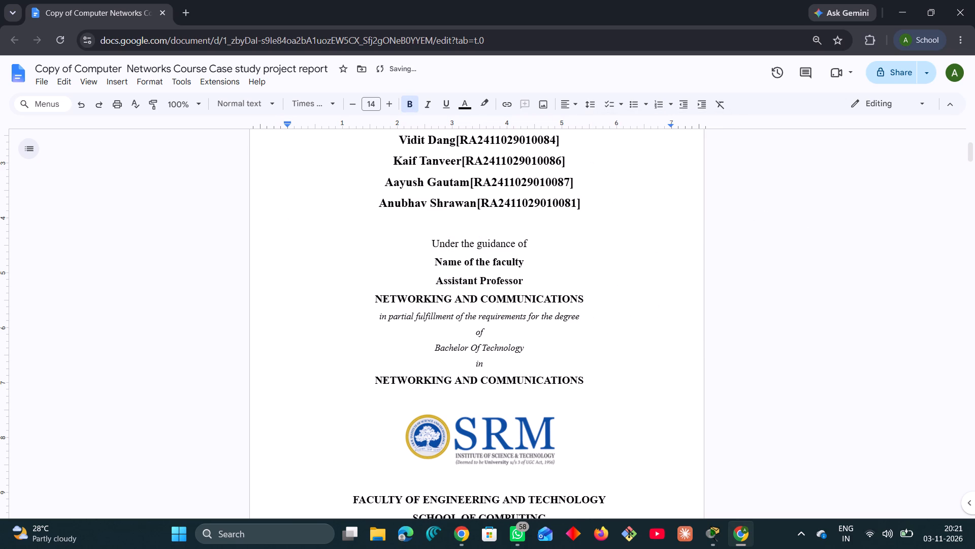
pyautogui.press('BackSpace')
pyautogui.scroll(-6, 484, 239)
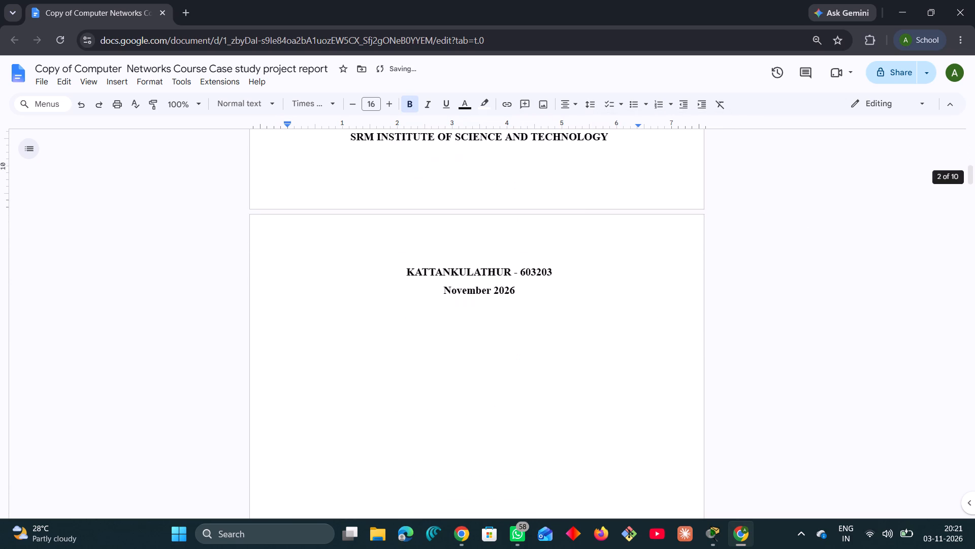
pyautogui.scroll(7, 484, 239)
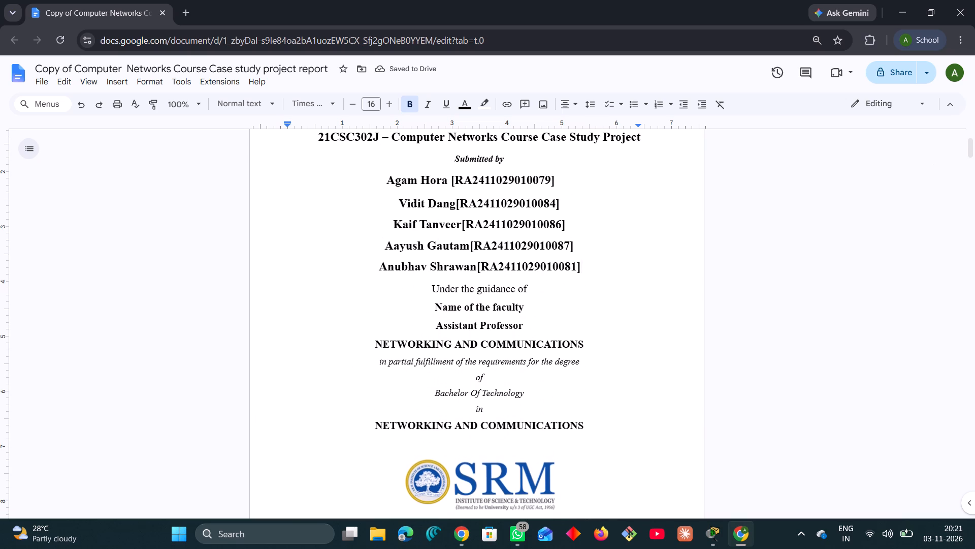
# Replace the "Name of the faculty" placeholder on the cover page with the guiding faculty member's name, including the Dr. title.
pyautogui.scroll(2, 479, 268)
pyautogui.scroll(-2, 479, 268)
pyautogui.click(596, 310)
pyautogui.press('BackSpace')
pyautogui.press('BackSpace')
pyautogui.press('BackSpace')
pyautogui.press('BackSpace')
pyautogui.press('BackSpace')
pyautogui.press('BackSpace')
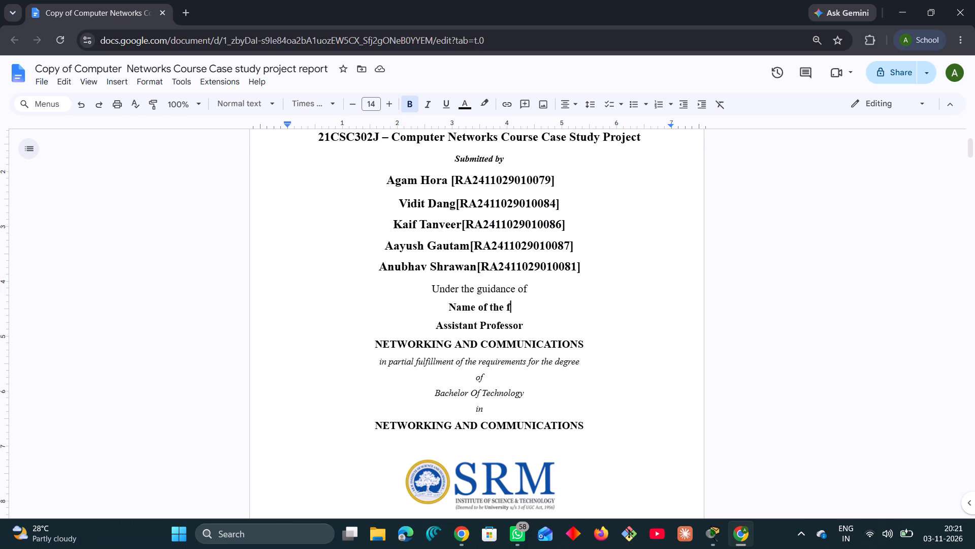
# Replace the remaining "Name of the faculty" placeholder text with the guiding faculty member's name, titled "Dr." followed by a space.
pyautogui.press('BackSpace')
pyautogui.press('BackSpace')
pyautogui.press('BackSpace')
pyautogui.press('BackSpace')
pyautogui.press('BackSpace')
pyautogui.press('BackSpace')
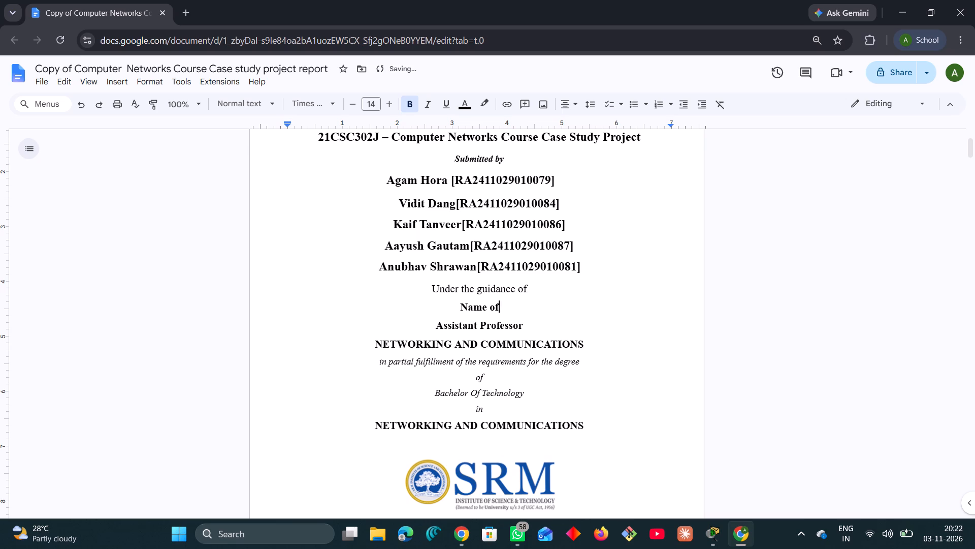
pyautogui.press('BackSpace')
pyautogui.press('BackSpace')
pyautogui.press('BackSpace')
pyautogui.press('BackSpace')
pyautogui.press('BackSpace')
pyautogui.press('BackSpace')
pyautogui.press('BackSpace')
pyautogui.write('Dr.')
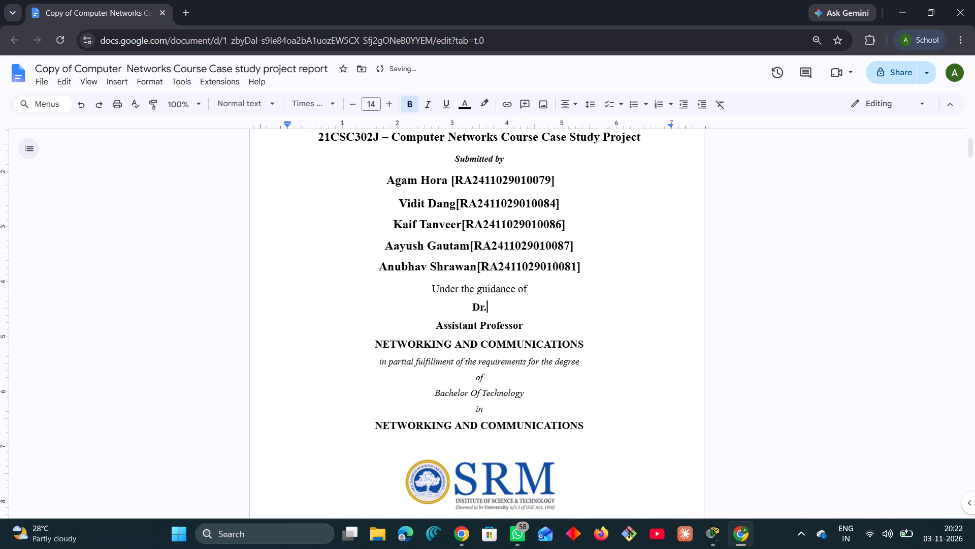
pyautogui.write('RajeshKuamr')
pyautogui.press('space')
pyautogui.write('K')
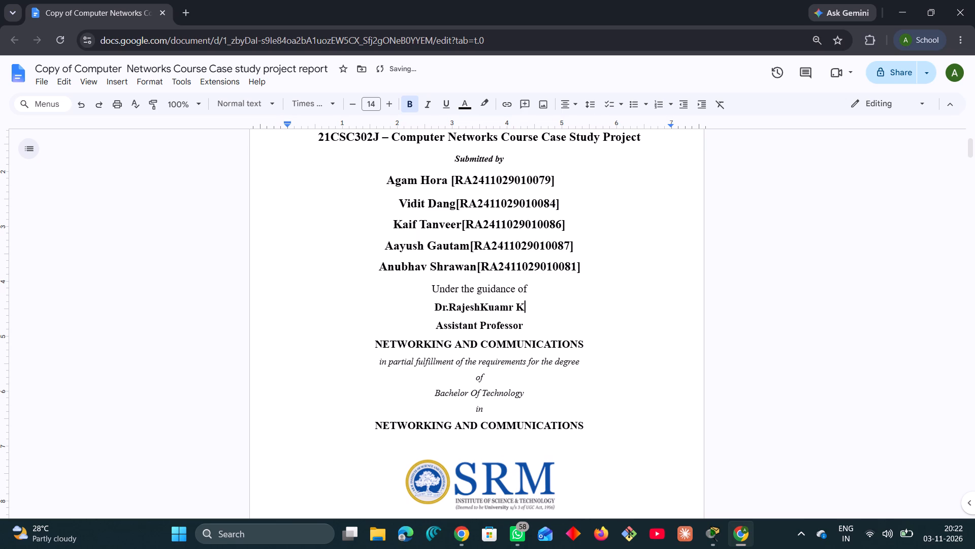
pyautogui.click(450, 310)
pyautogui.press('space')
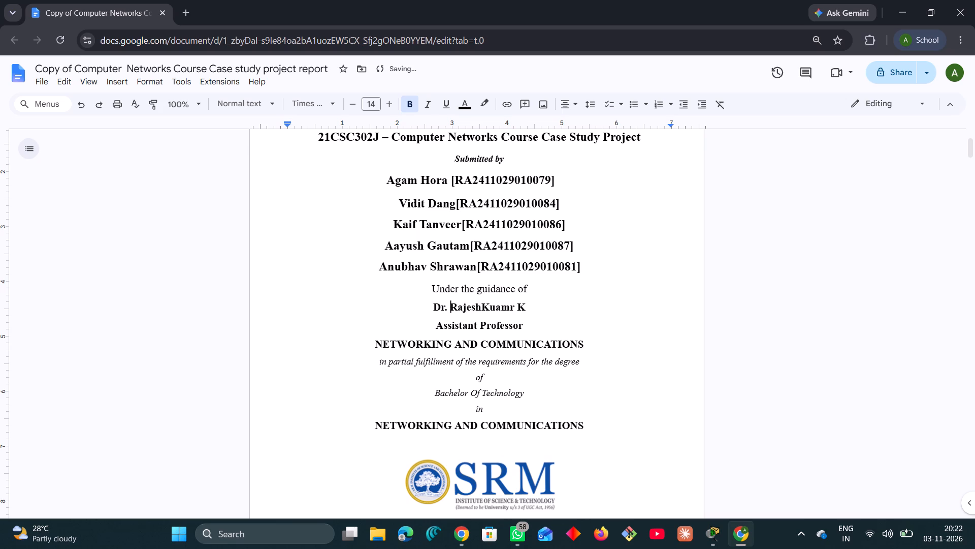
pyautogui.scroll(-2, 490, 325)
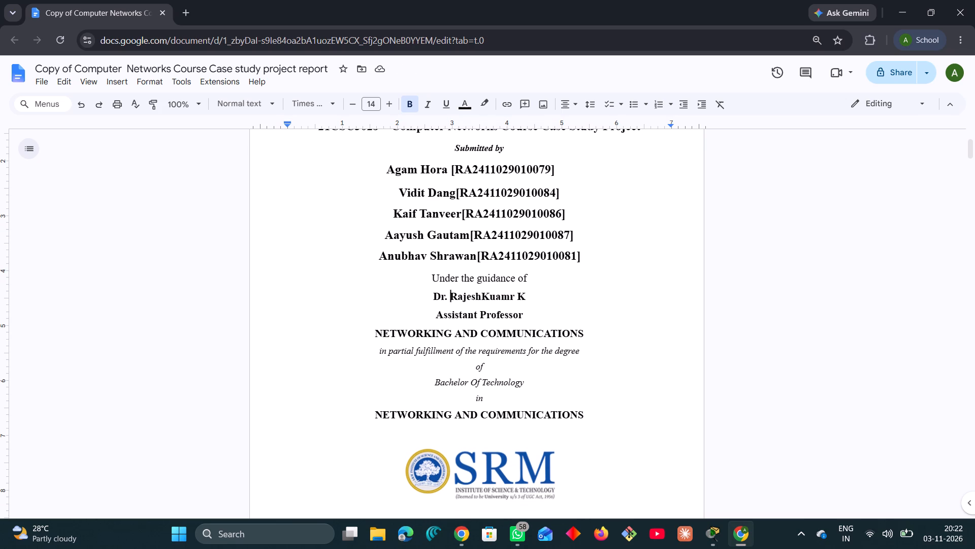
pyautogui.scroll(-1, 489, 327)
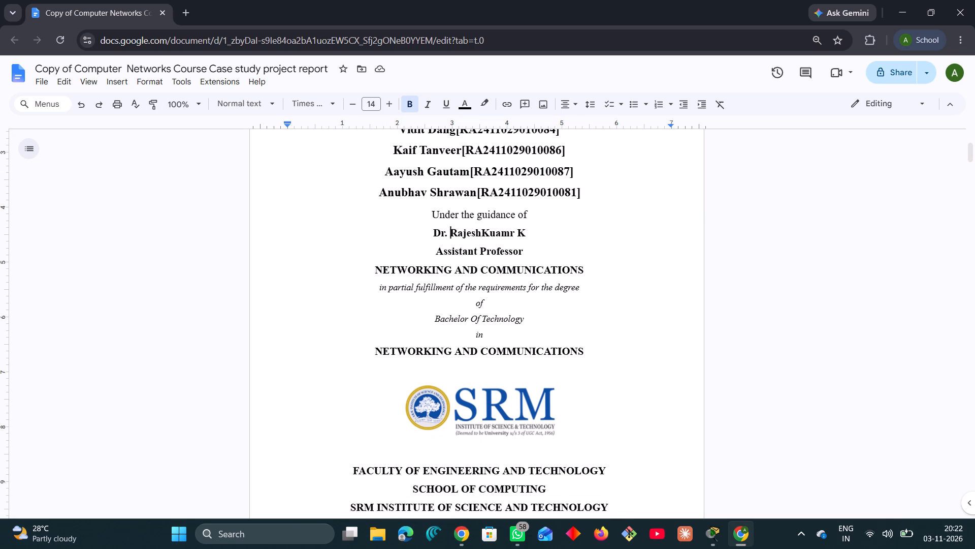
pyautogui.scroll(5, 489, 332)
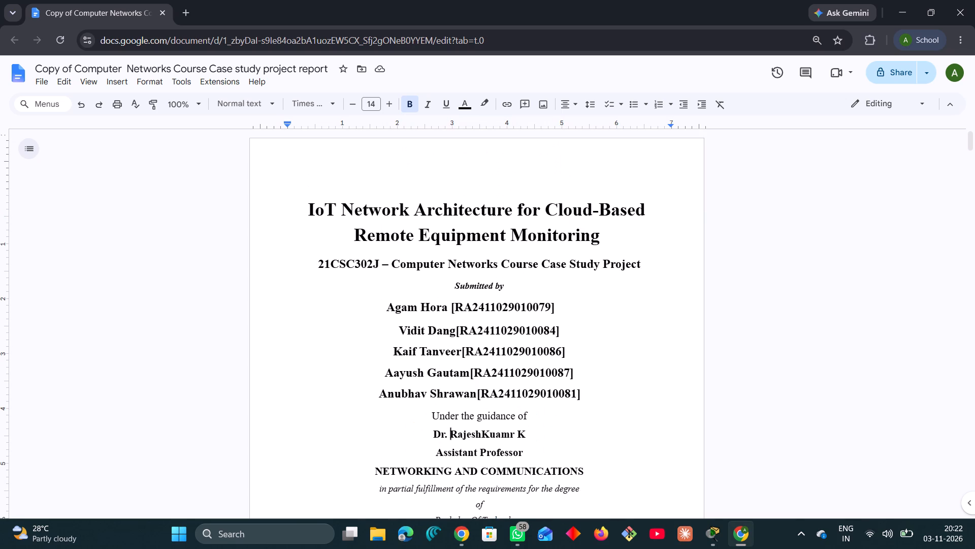
# Remove the paragraph spacing before and after the report title "IoT Network Architecture for Cloud-Based Remote Equipment Monitoring".
pyautogui.click(482, 199)
pyautogui.click(452, 164)
pyautogui.click(219, 152)
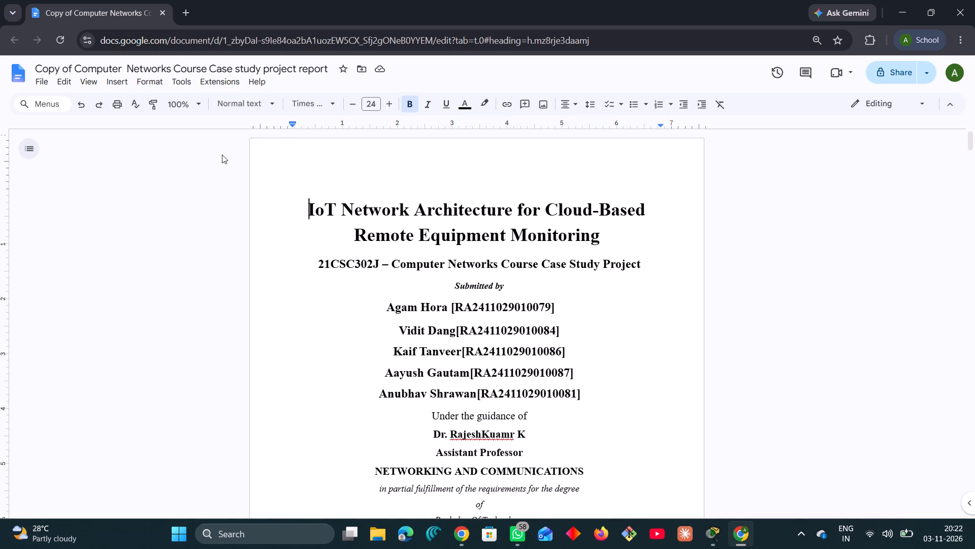
pyautogui.moveTo(296, 201); pyautogui.dragTo(337, 220)
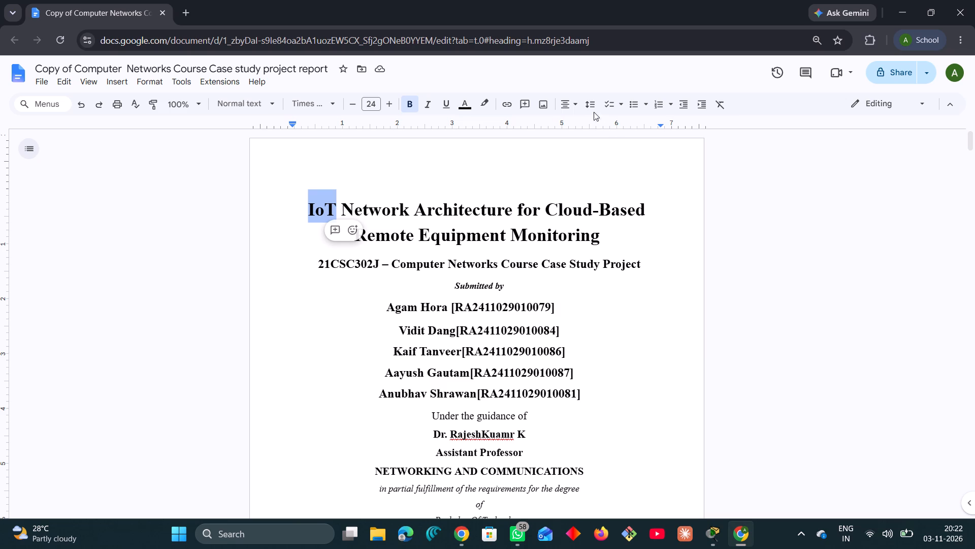
pyautogui.click(591, 105)
pyautogui.click(639, 211)
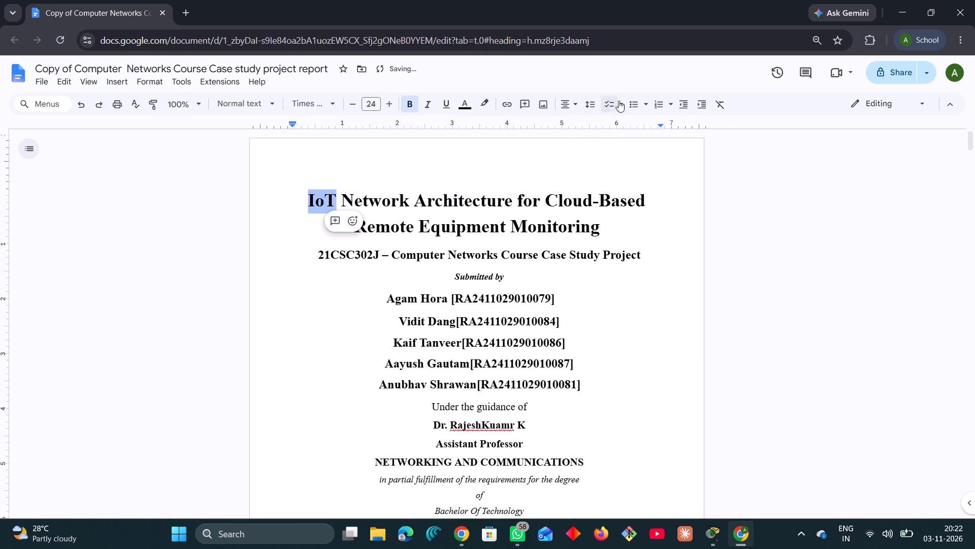
pyautogui.click(570, 103)
pyautogui.click(587, 106)
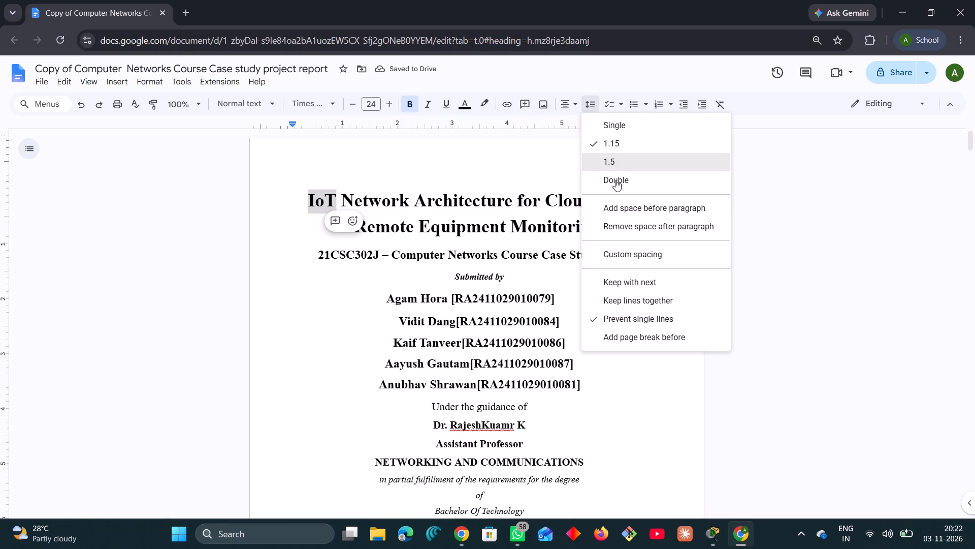
pyautogui.click(626, 222)
# Examine the spacing settings of the department line above the logo and the faculty, institute and Kattankulathur lines below it.
pyautogui.scroll(-6, 607, 234)
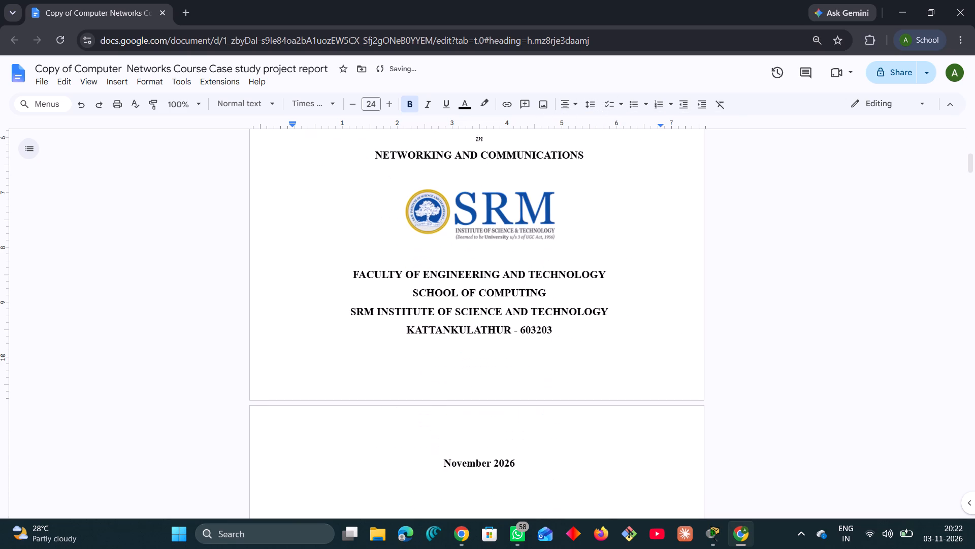
pyautogui.scroll(3, 592, 264)
pyautogui.moveTo(373, 347); pyautogui.dragTo(407, 347)
pyautogui.click(591, 105)
pyautogui.click(789, 247)
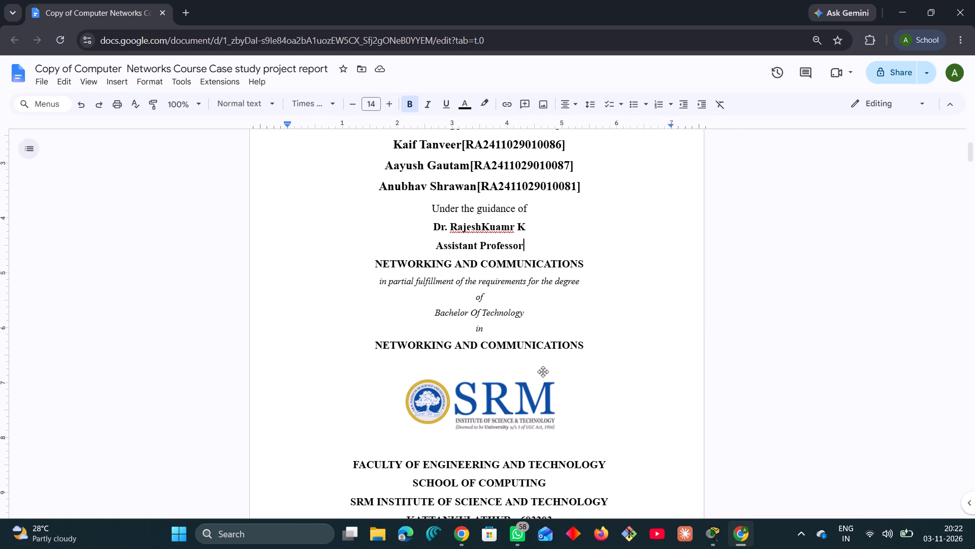
pyautogui.moveTo(348, 462); pyautogui.dragTo(365, 462)
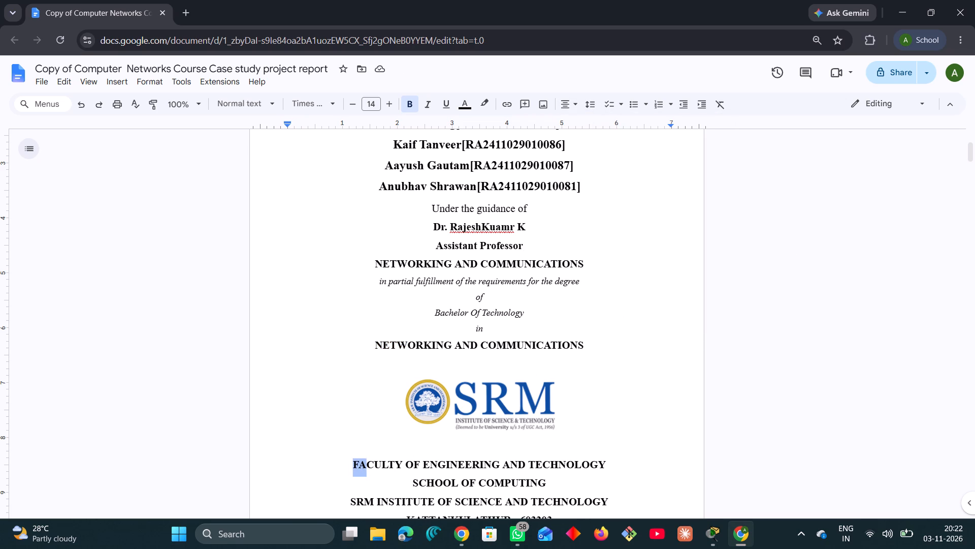
pyautogui.click(592, 102)
pyautogui.click(841, 284)
pyautogui.scroll(-3, 610, 337)
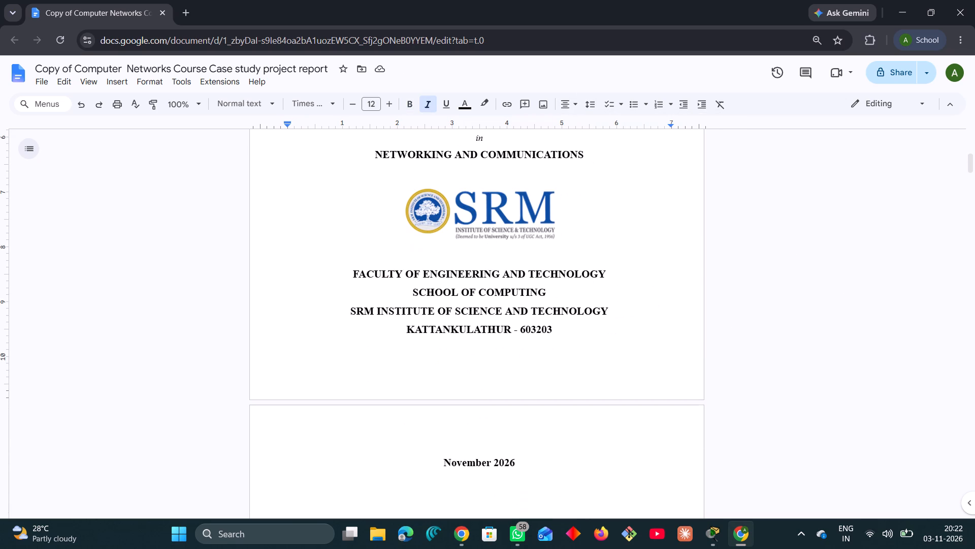
pyautogui.moveTo(391, 312); pyautogui.dragTo(426, 325)
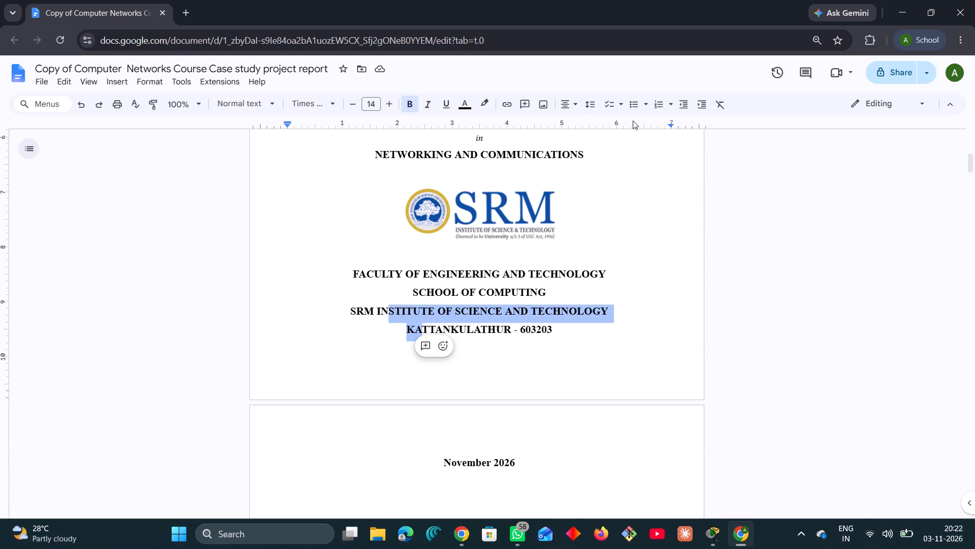
pyautogui.click(591, 103)
pyautogui.click(752, 219)
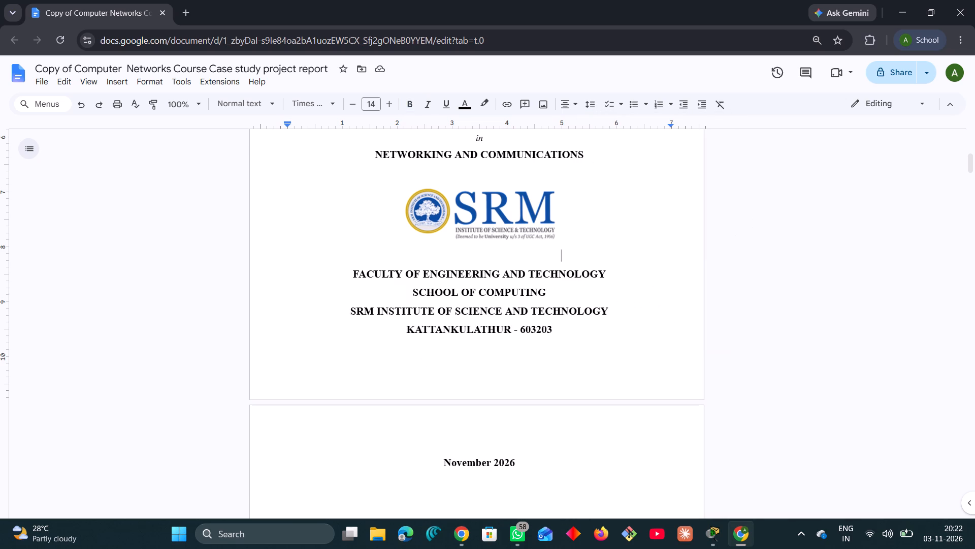
pyautogui.moveTo(403, 333); pyautogui.dragTo(428, 333)
pyautogui.click(593, 107)
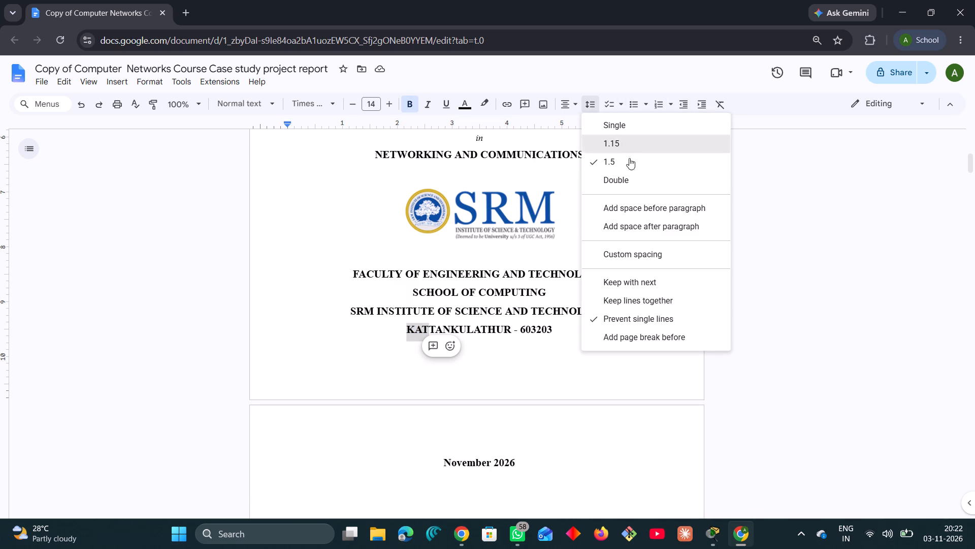
pyautogui.click(805, 242)
pyautogui.scroll(3, 595, 244)
pyautogui.moveTo(595, 349); pyautogui.dragTo(555, 342)
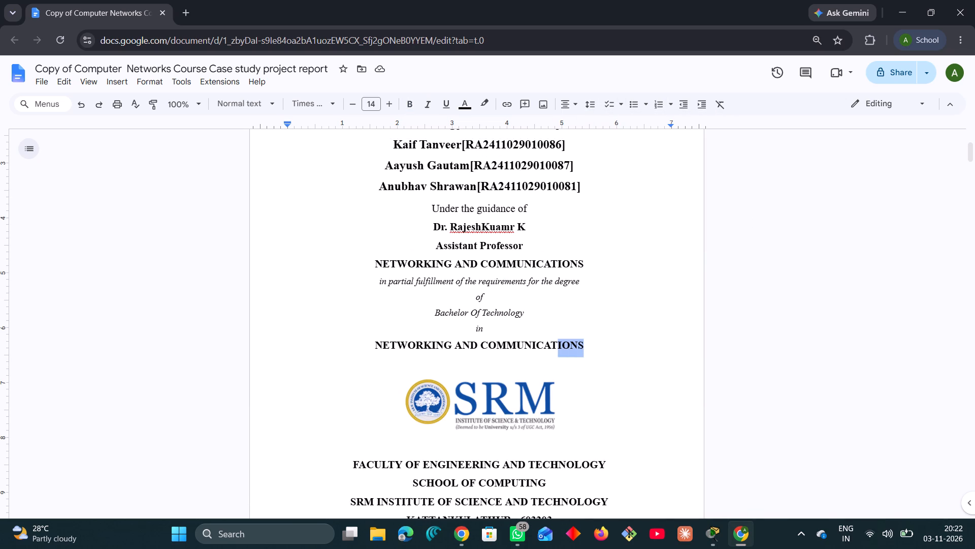
pyautogui.moveTo(555, 342); pyautogui.dragTo(552, 342)
pyautogui.click(589, 105)
pyautogui.click(781, 236)
# Remove the space after the "21CSC302J – Computer Networks Course Case Study Project" line.
pyautogui.scroll(2, 625, 234)
pyautogui.moveTo(670, 179); pyautogui.dragTo(628, 187)
pyautogui.click(594, 110)
pyautogui.click(631, 222)
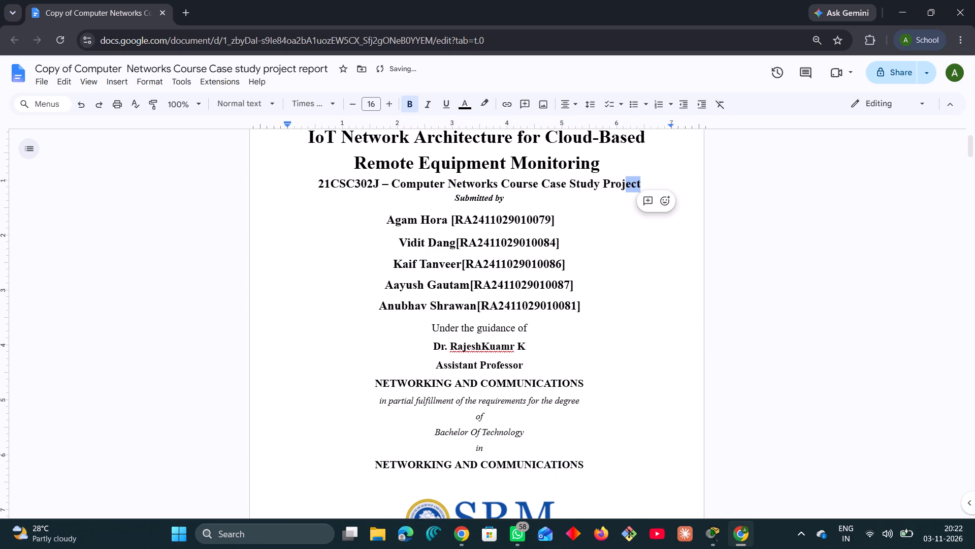
pyautogui.scroll(-6, 631, 225)
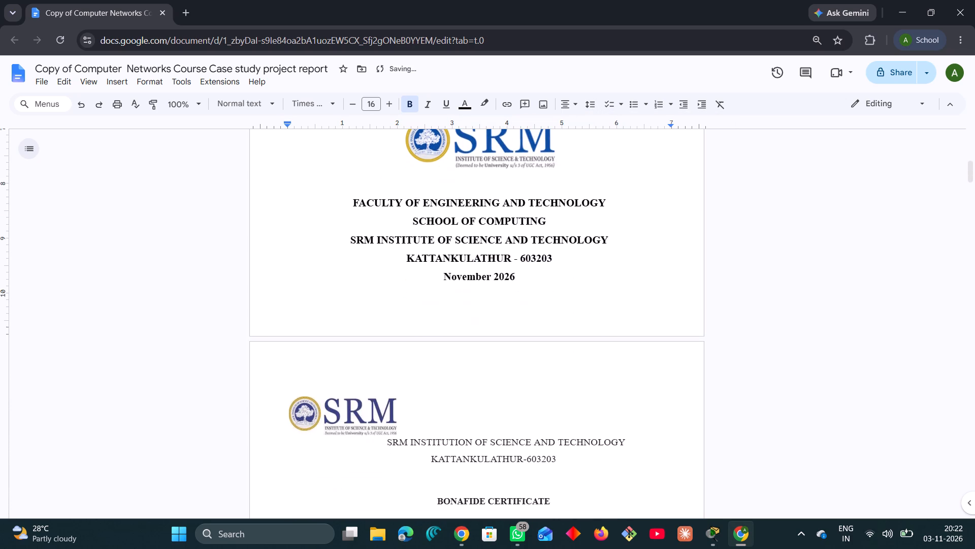
# Insert a blank line above "SRM INSTITUTION OF SCIENCE AND TECHNOLOGY" on the bonafide certificate page.
pyautogui.scroll(-3, 615, 236)
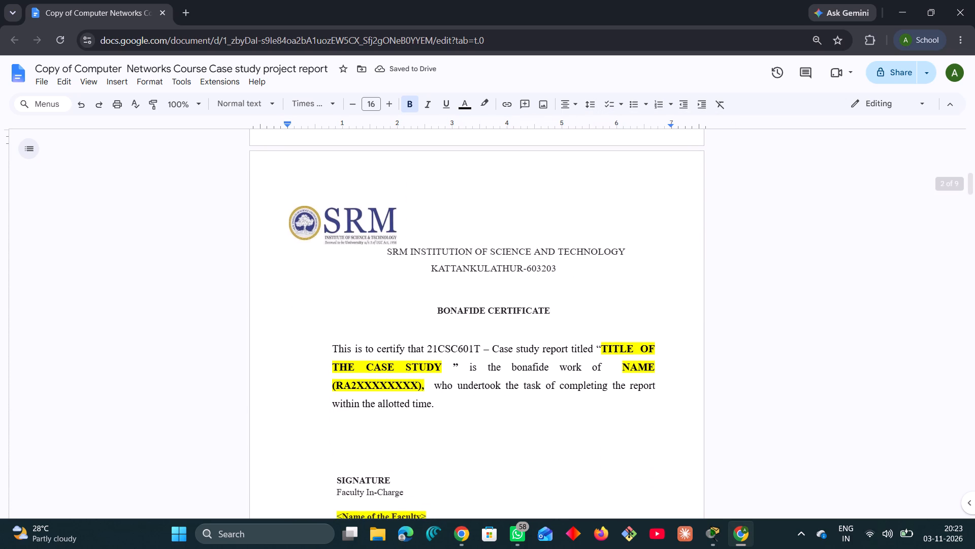
pyautogui.click(419, 240)
pyautogui.click(384, 249)
pyautogui.press('Return')
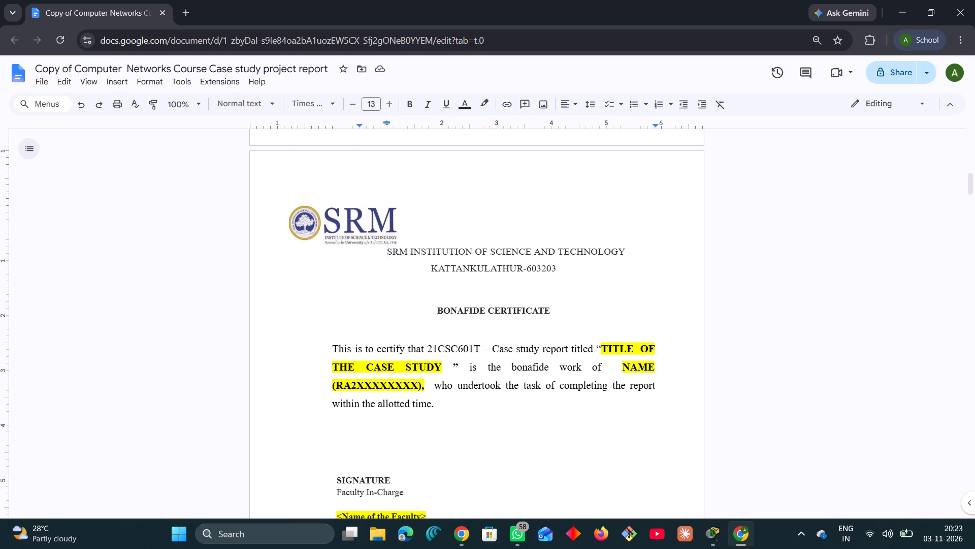
# Copy the report title from the cover page and paste it over the "TITLE OF THE CASE STUDY" placeholder in the bonafide certificate.
pyautogui.scroll(-1, 410, 275)
pyautogui.scroll(10, 466, 304)
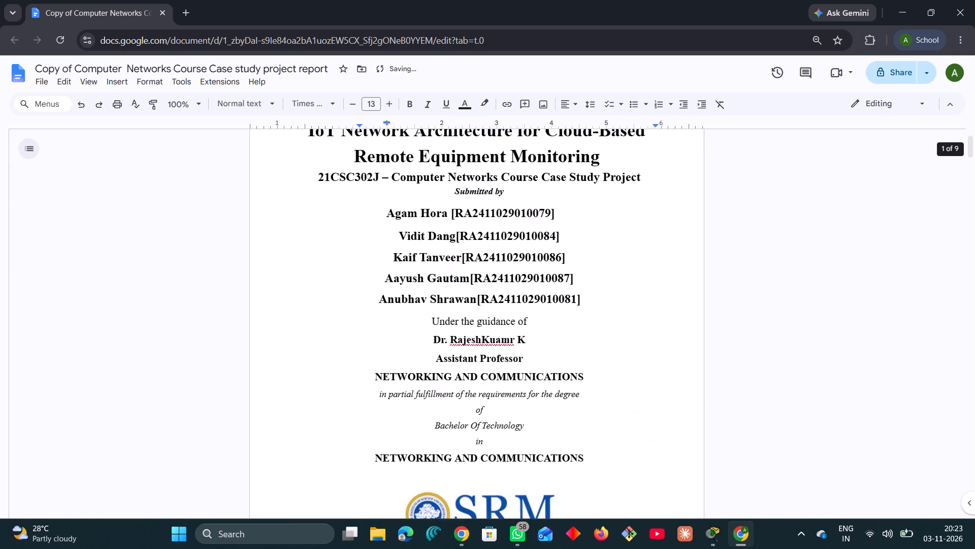
pyautogui.scroll(3, 466, 304)
pyautogui.click(588, 251)
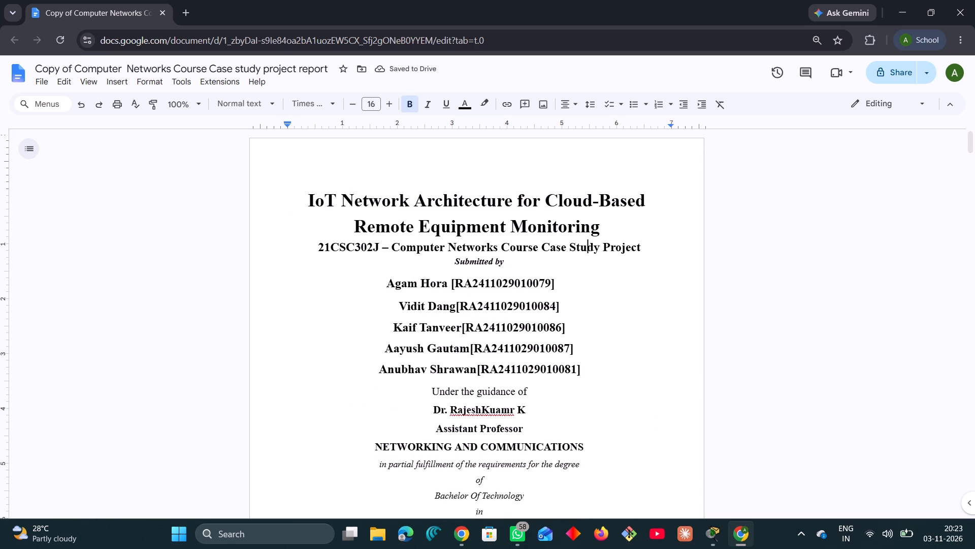
pyautogui.moveTo(634, 227); pyautogui.dragTo(302, 197)
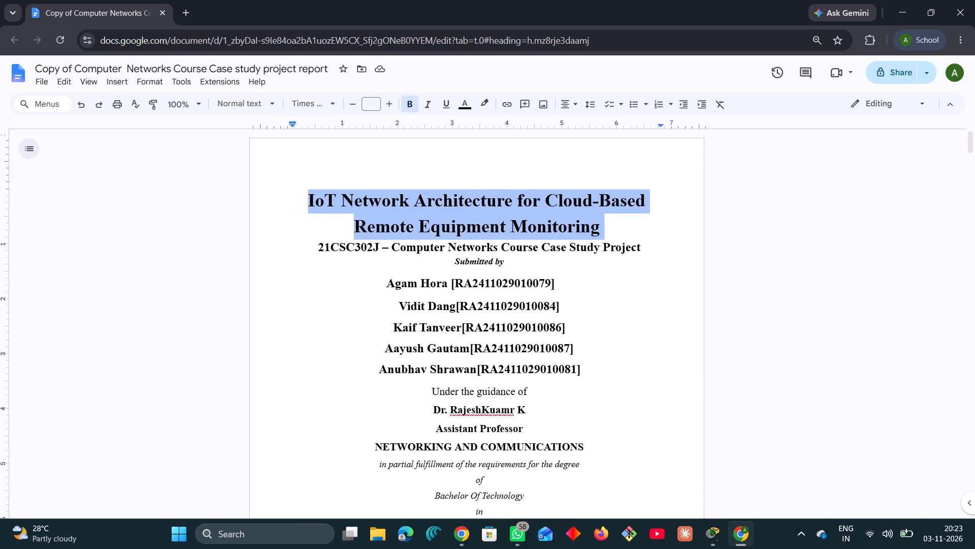
pyautogui.hotkey('ctrl', 'c')
pyautogui.scroll(-12, 403, 257)
pyautogui.click(522, 252)
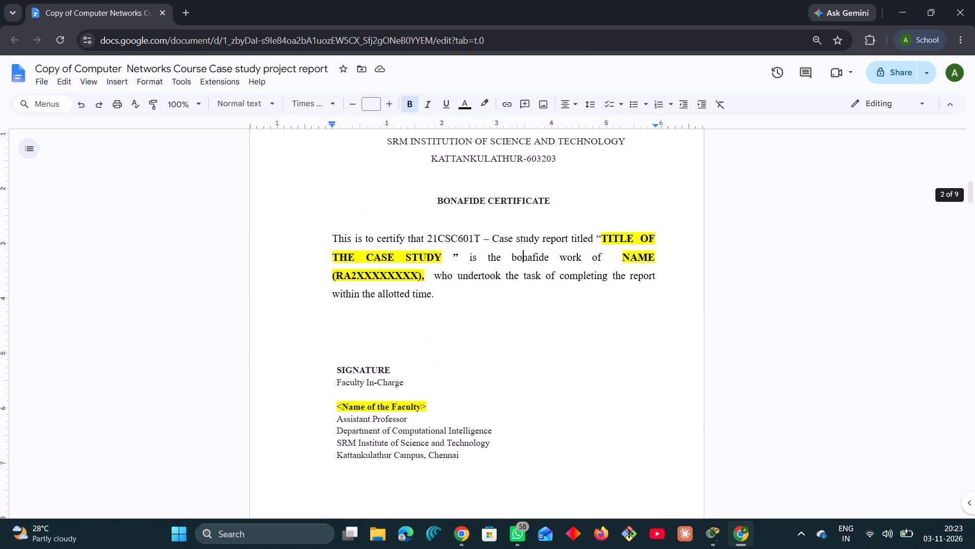
pyautogui.click(624, 226)
pyautogui.click(688, 245)
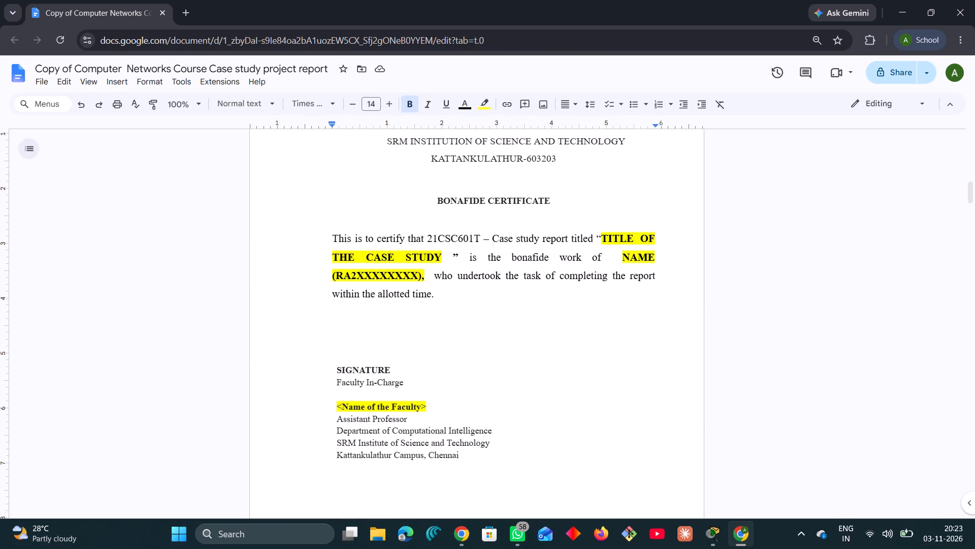
pyautogui.moveTo(601, 238); pyautogui.dragTo(630, 254)
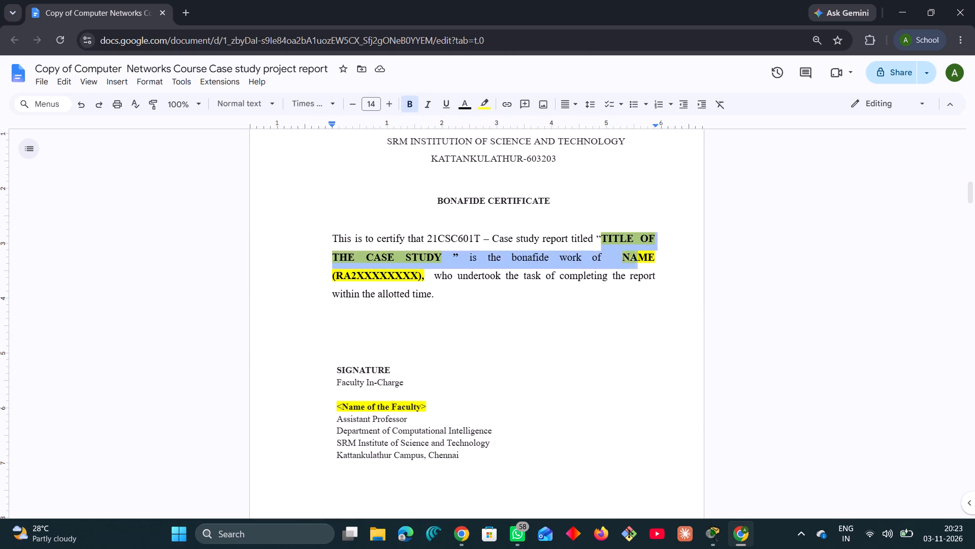
pyautogui.moveTo(630, 254); pyautogui.dragTo(442, 265)
pyautogui.hotkey('ctrl', 'v')
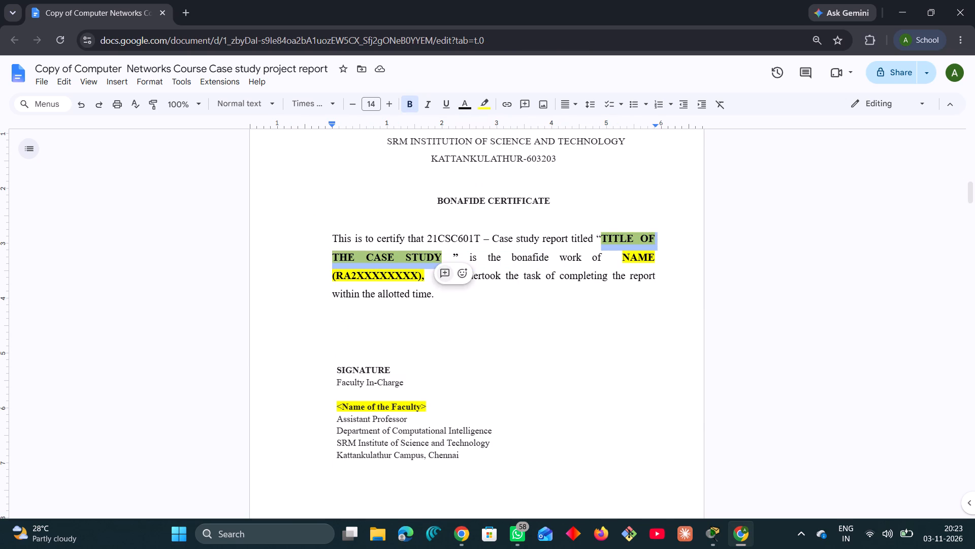
# Set the font size of the pasted report title in the certificate paragraph to 12.
pyautogui.moveTo(597, 309); pyautogui.dragTo(361, 277)
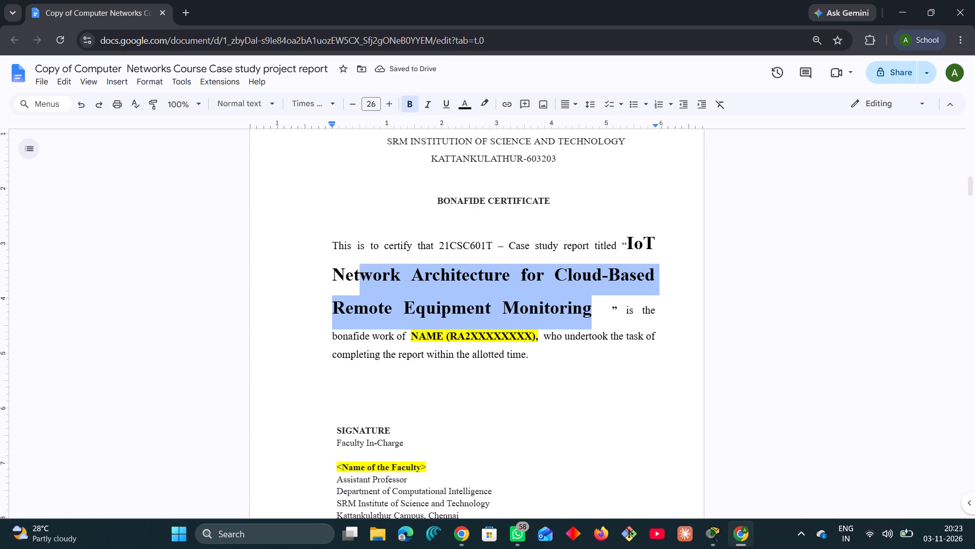
pyautogui.moveTo(361, 277); pyautogui.dragTo(743, 215)
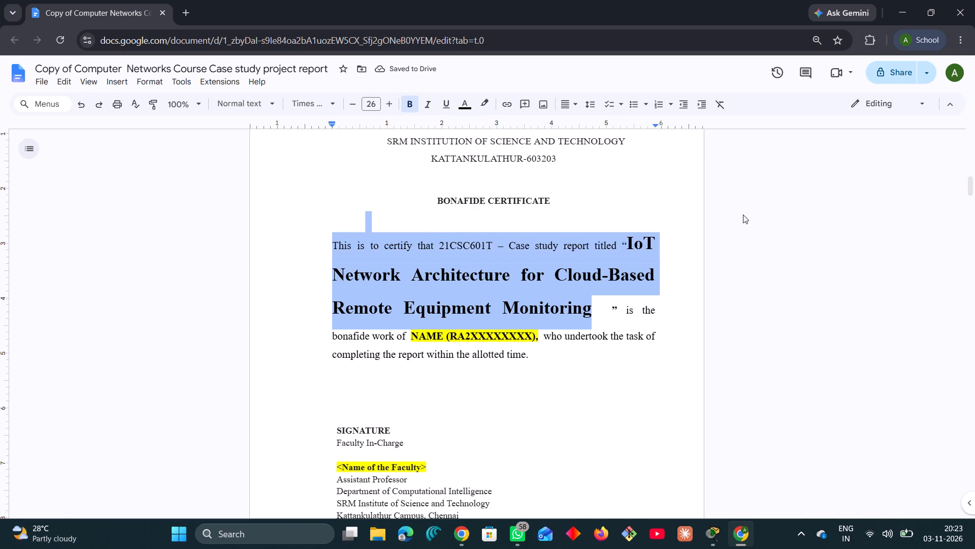
pyautogui.moveTo(743, 215); pyautogui.dragTo(626, 239)
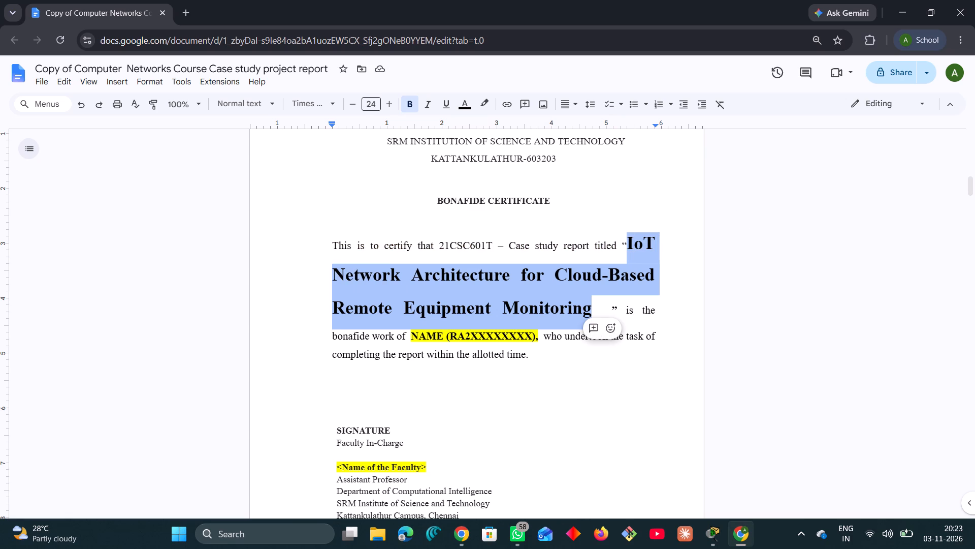
pyautogui.click(378, 110)
pyautogui.click(380, 194)
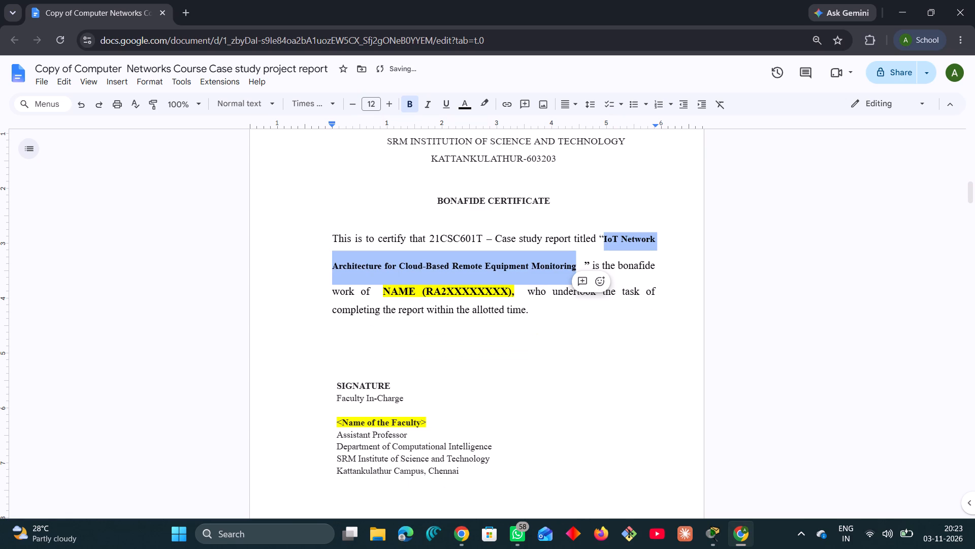
# Delete the extra spaces between the report title and its closing quotation mark in the certificate paragraph.
pyautogui.click(581, 266)
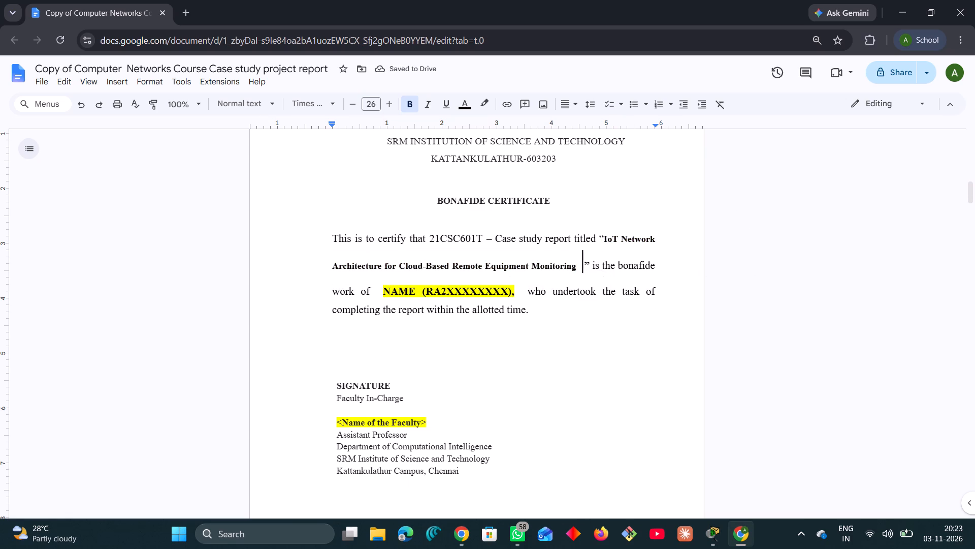
pyautogui.press('BackSpace')
pyautogui.click(583, 259)
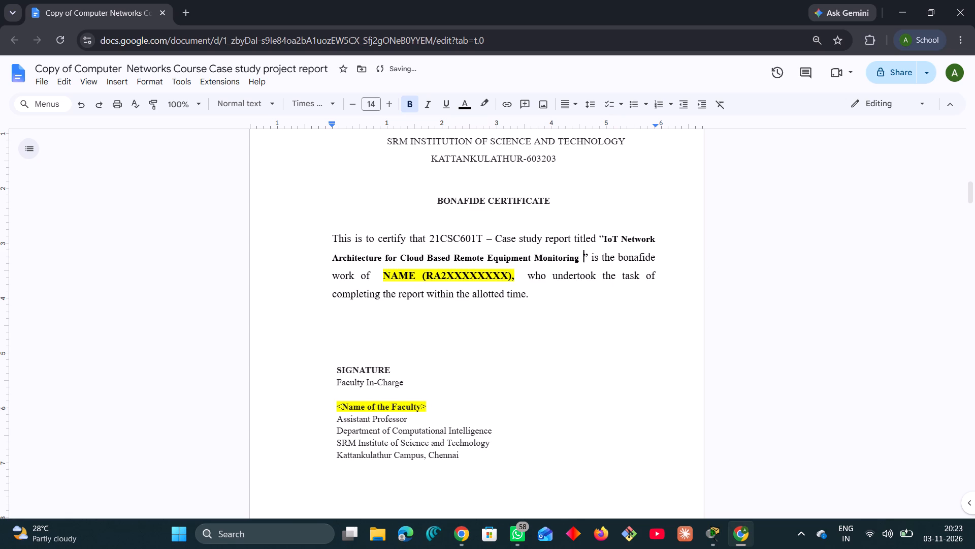
pyautogui.press('BackSpace')
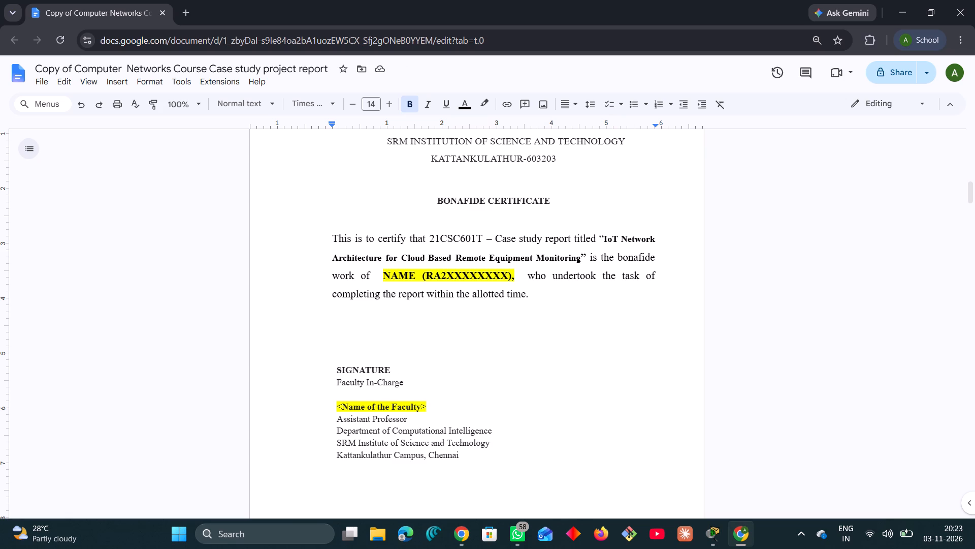
# Insert "DEPARTMENT OF" before "NETWORKING AND COMMUNICATIONS" in the line directly above the cover page logo.
pyautogui.scroll(8, 511, 411)
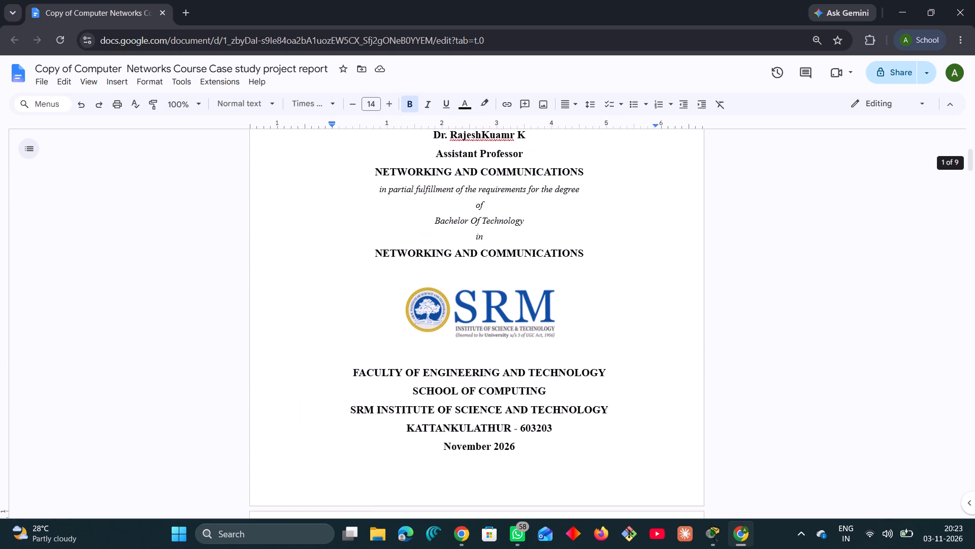
pyautogui.scroll(1, 505, 405)
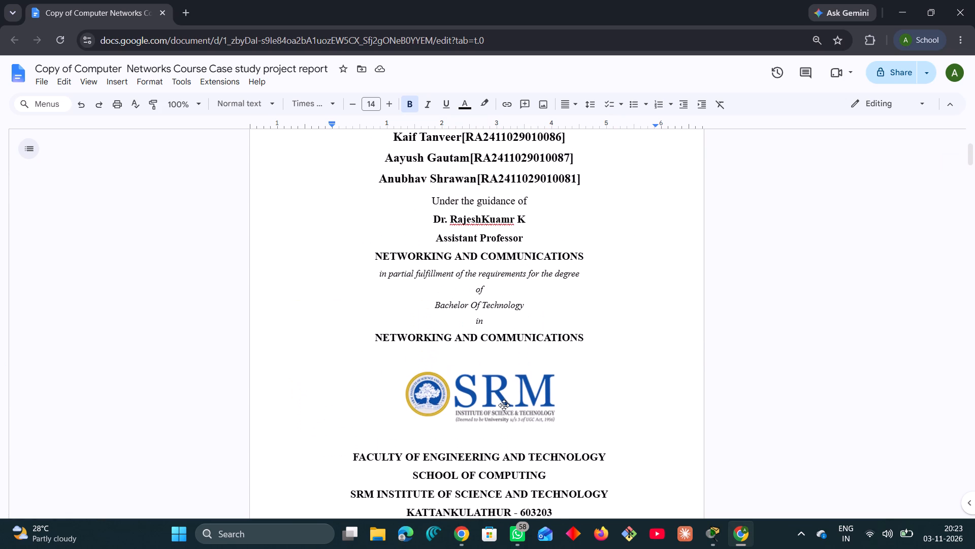
pyautogui.click(376, 351)
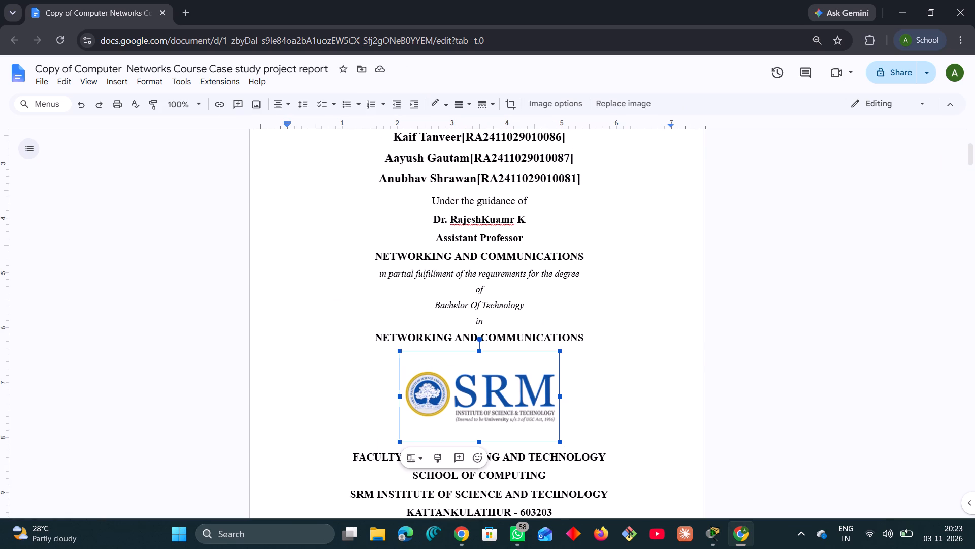
pyautogui.click(337, 335)
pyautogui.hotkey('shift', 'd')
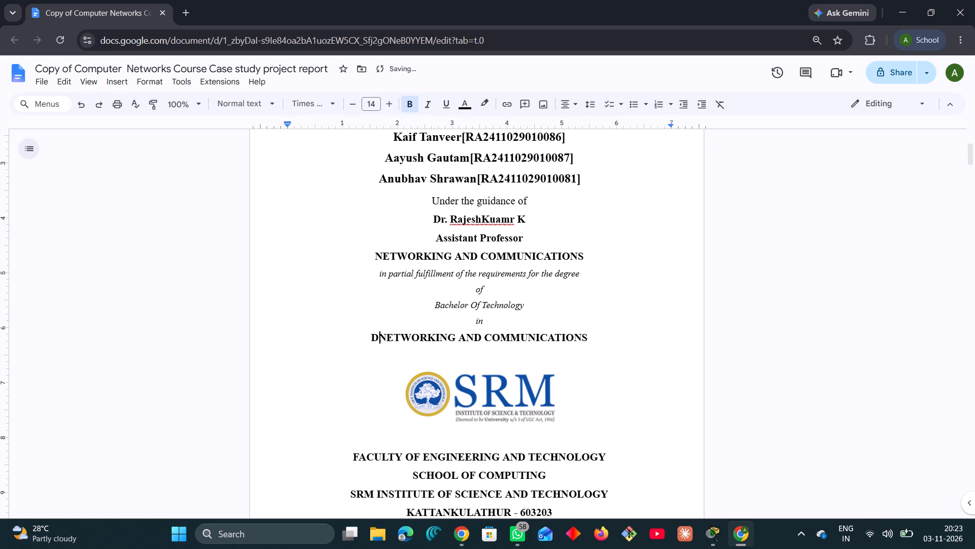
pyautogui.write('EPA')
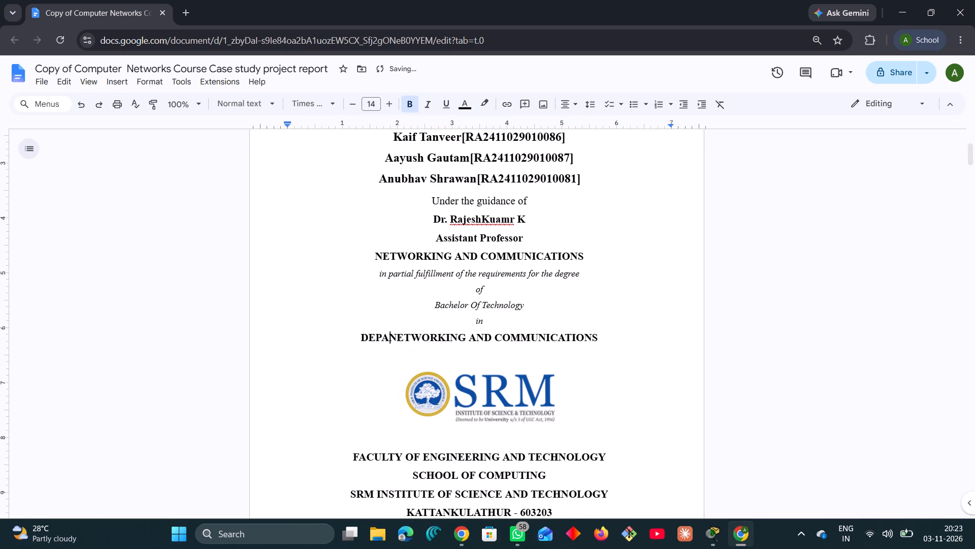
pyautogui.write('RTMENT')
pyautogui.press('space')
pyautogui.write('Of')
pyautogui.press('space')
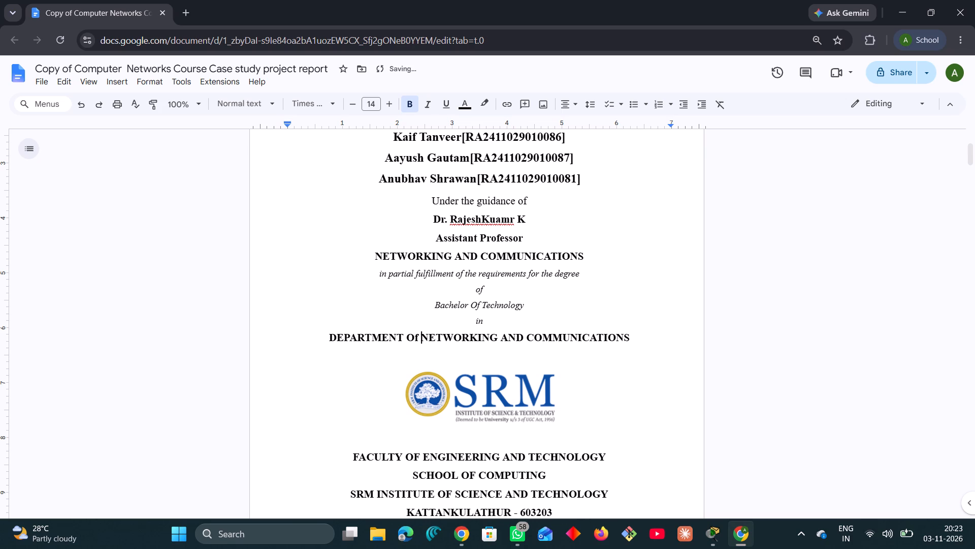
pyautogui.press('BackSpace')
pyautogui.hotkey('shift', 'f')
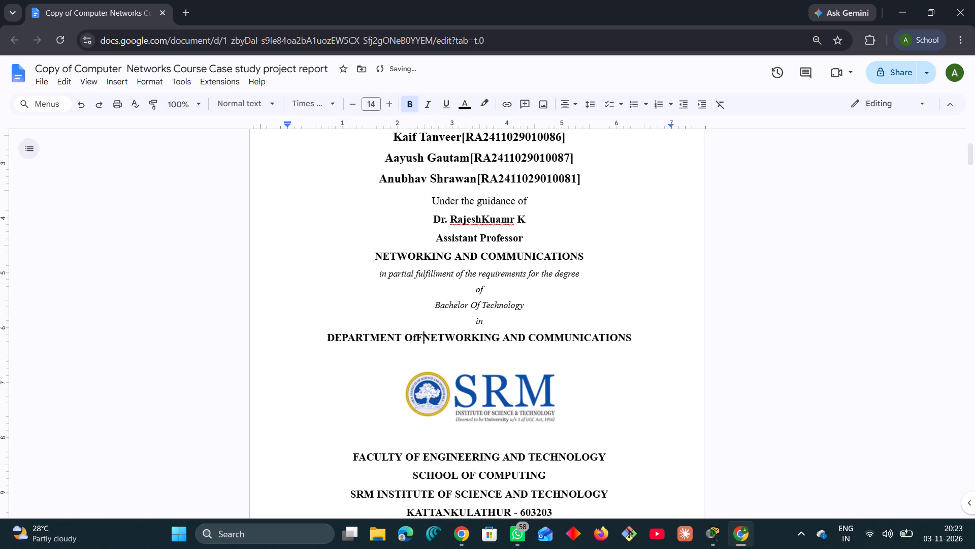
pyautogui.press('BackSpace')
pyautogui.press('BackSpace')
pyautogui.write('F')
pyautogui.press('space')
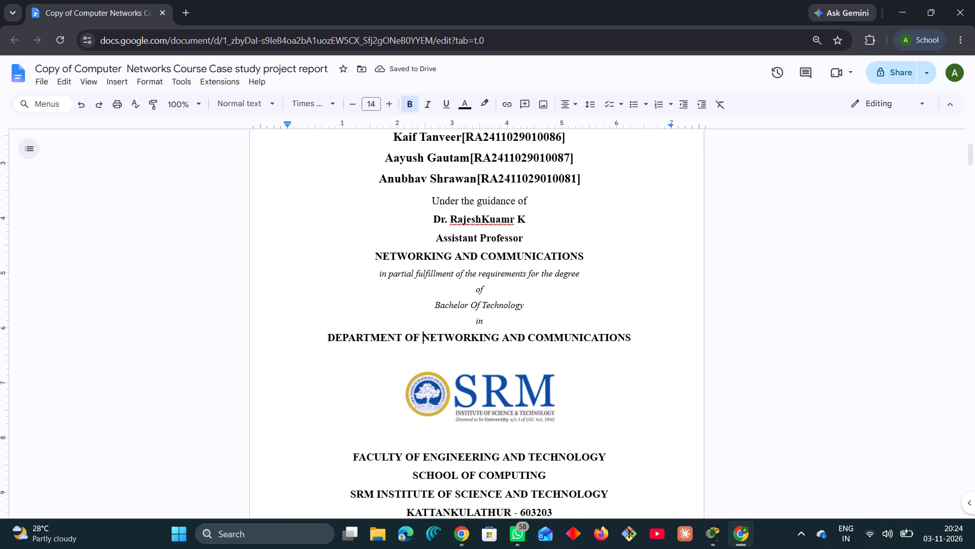
# Copy "DEPARTMENT OF" and place the text cursor before "NETWORKING AND COMMUNICATIONS" beneath the "Assistant Professor" line on the cover.
pyautogui.moveTo(420, 337); pyautogui.dragTo(331, 332)
pyautogui.hotkey('ctrl', 'c')
pyautogui.click(374, 258)
# Paste "DEPARTMENT OF" followed by a space before "NETWORKING AND COMMUNICATIONS" beneath the "Assistant Professor" line on the cover.
pyautogui.hotkey('ctrl', 'v')
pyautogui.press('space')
# Correct the misspelled guide's name under "Under the guidance of" on the cover page using the suggested spelling.
pyautogui.scroll(-3, 533, 314)
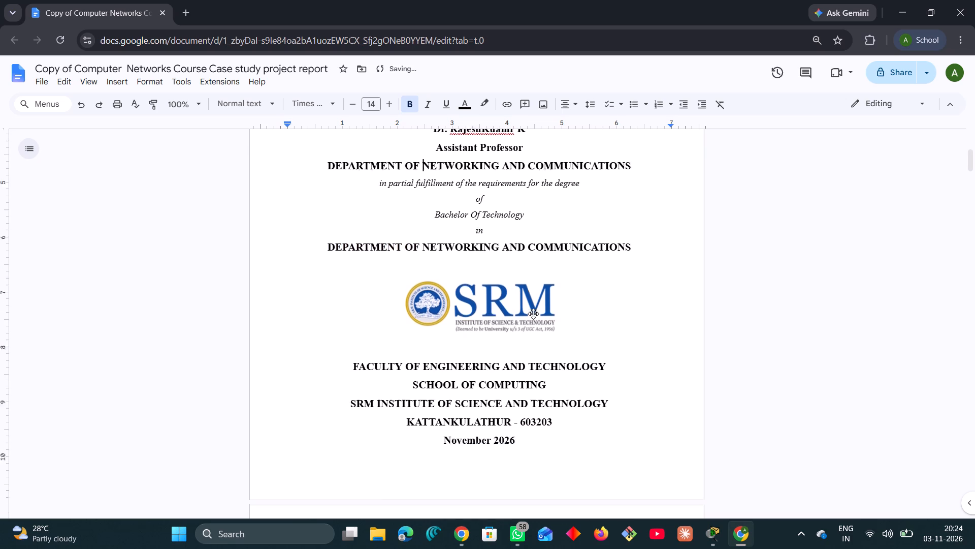
pyautogui.scroll(-6, 533, 314)
pyautogui.scroll(3, 453, 412)
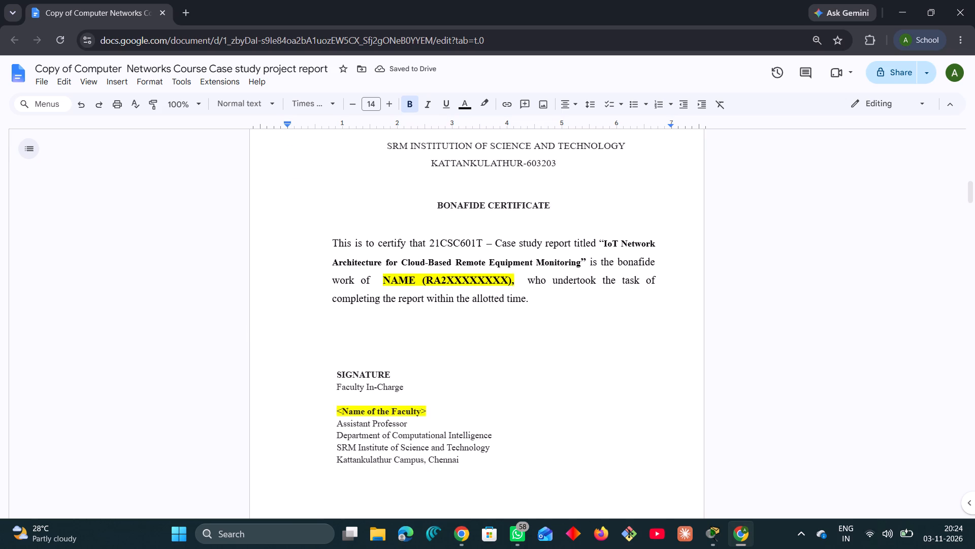
pyautogui.scroll(4, 453, 412)
pyautogui.scroll(3, 471, 308)
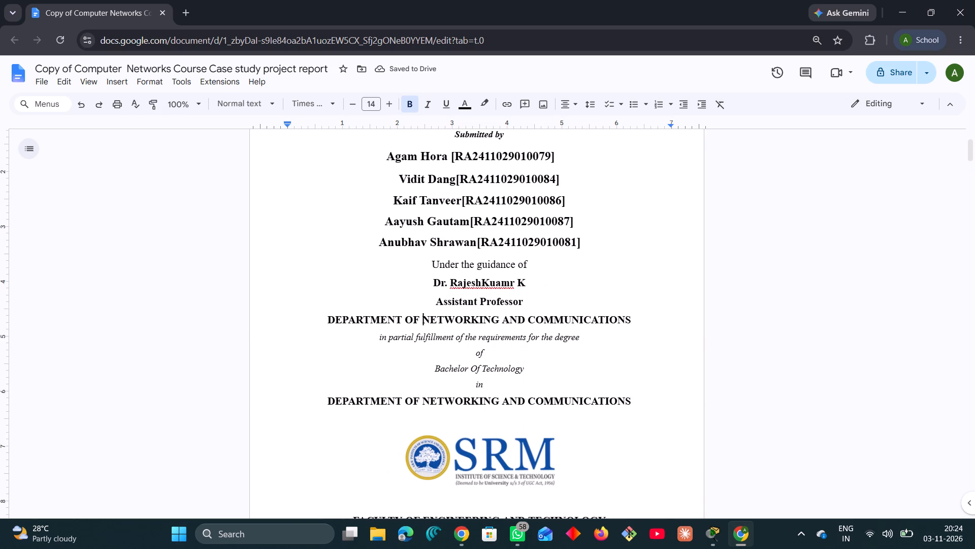
pyautogui.click(485, 286)
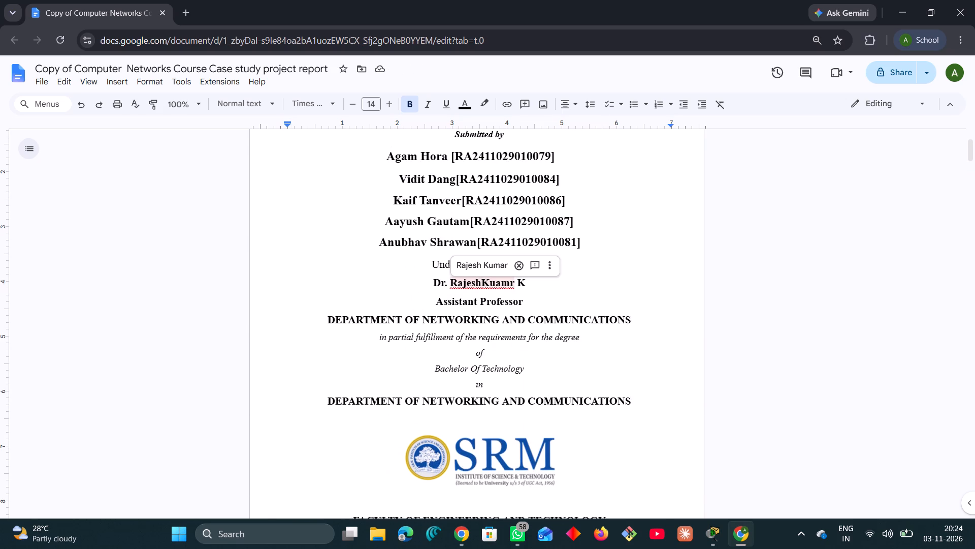
pyautogui.click(497, 268)
# Copy the guide's name with its "Dr." title from the cover and paste it over the "<Name of the Faculty>" placeholder in the Bonafide Certificate.
pyautogui.moveTo(551, 289); pyautogui.dragTo(546, 288)
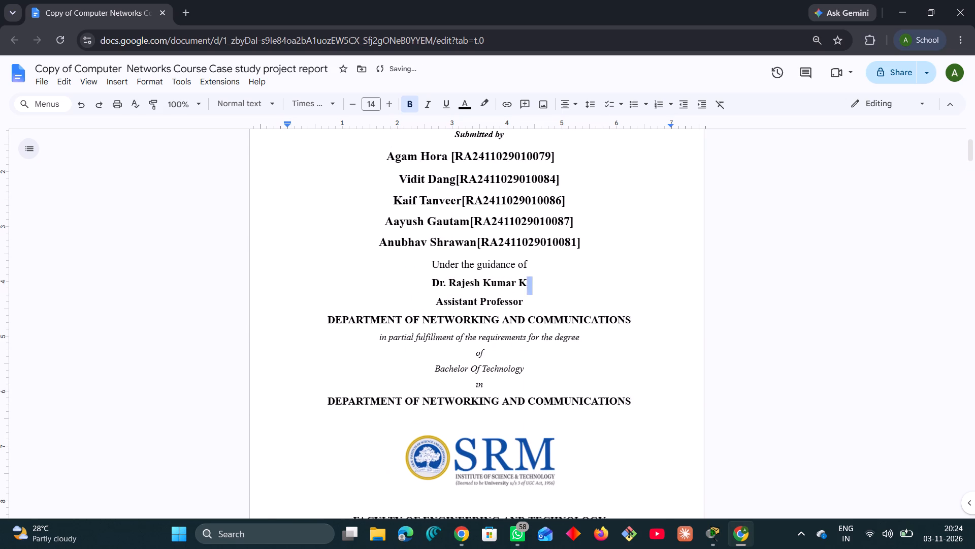
pyautogui.moveTo(546, 288); pyautogui.dragTo(429, 287)
pyautogui.hotkey('ctrl', 'c')
pyautogui.scroll(-9, 425, 313)
pyautogui.scroll(-2, 385, 349)
pyautogui.moveTo(428, 342); pyautogui.dragTo(408, 341)
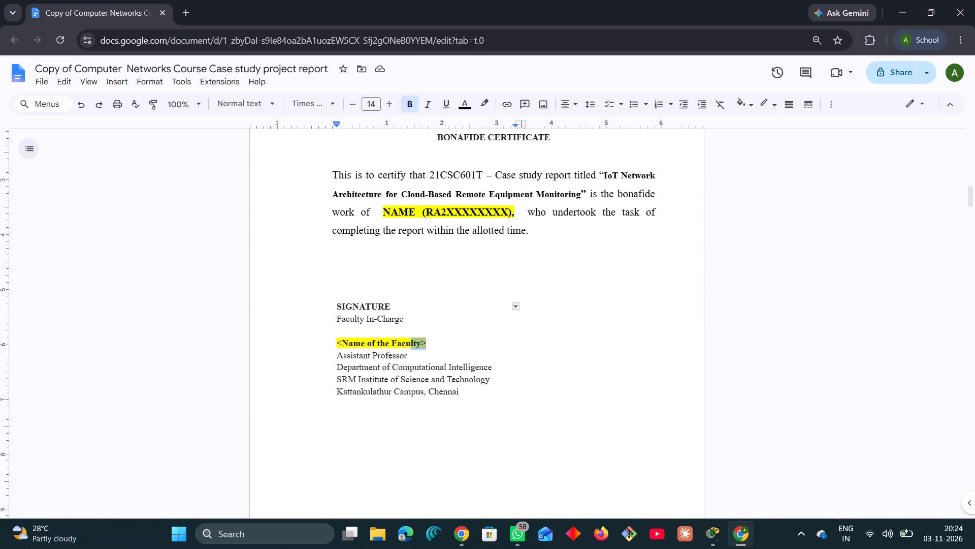
pyautogui.moveTo(408, 341); pyautogui.dragTo(337, 341)
pyautogui.hotkey('ctrl', 'v')
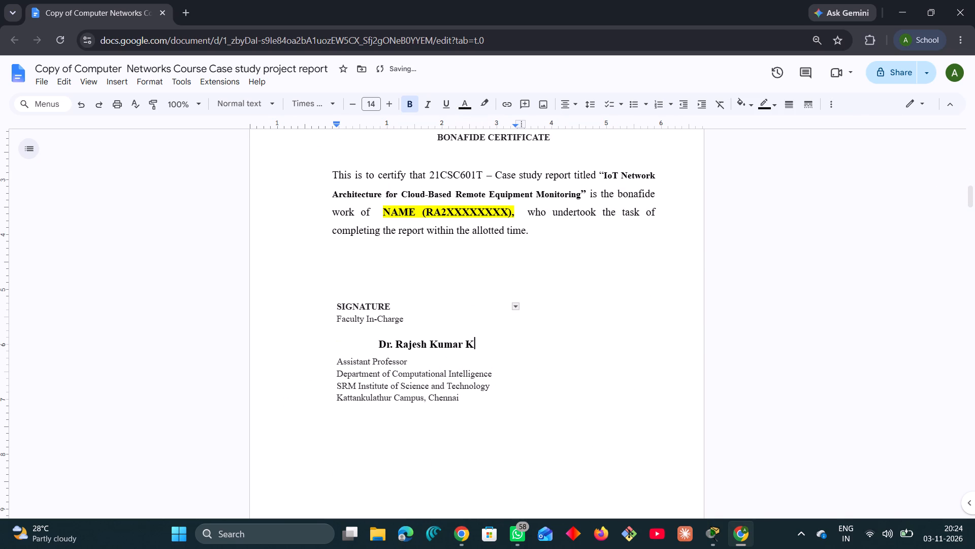
# Align the pasted faculty name flush left with the other lines of the certificate's signature block.
pyautogui.click(323, 342)
pyautogui.click(340, 321)
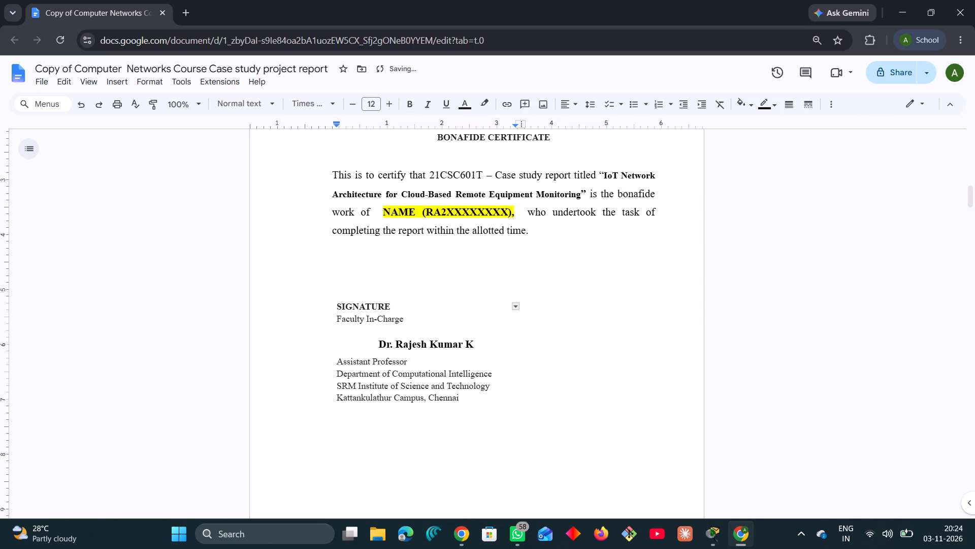
pyautogui.click(285, 360)
pyautogui.click(299, 342)
pyautogui.click(279, 326)
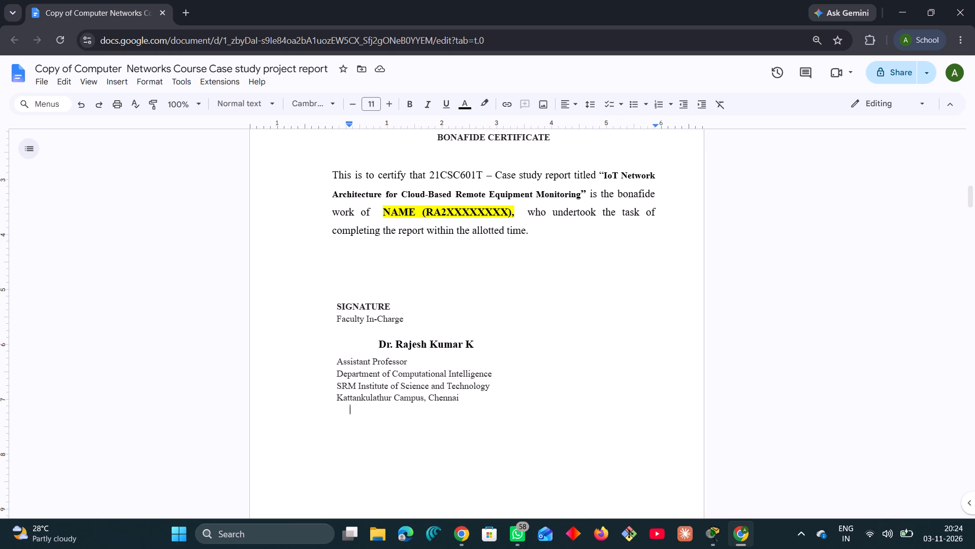
pyautogui.click(343, 346)
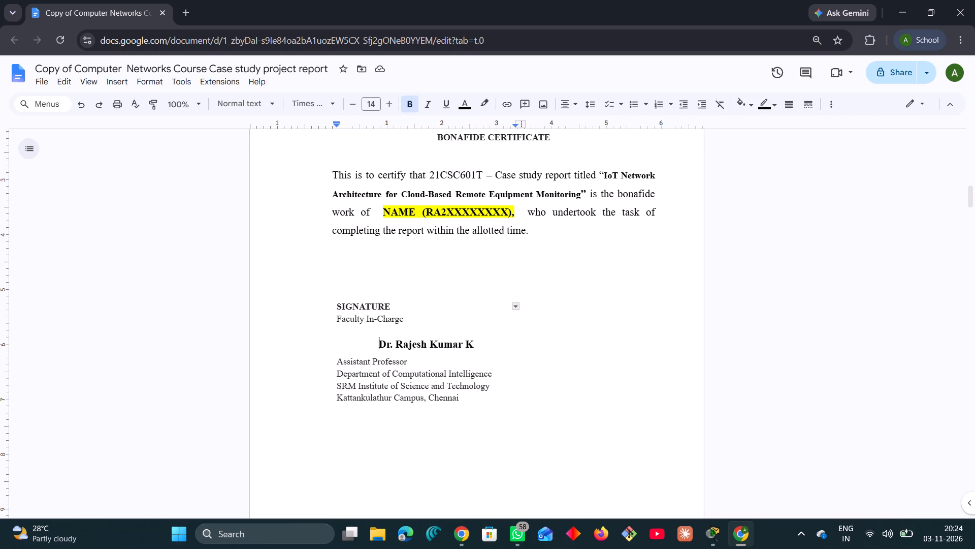
pyautogui.press('BackSpace')
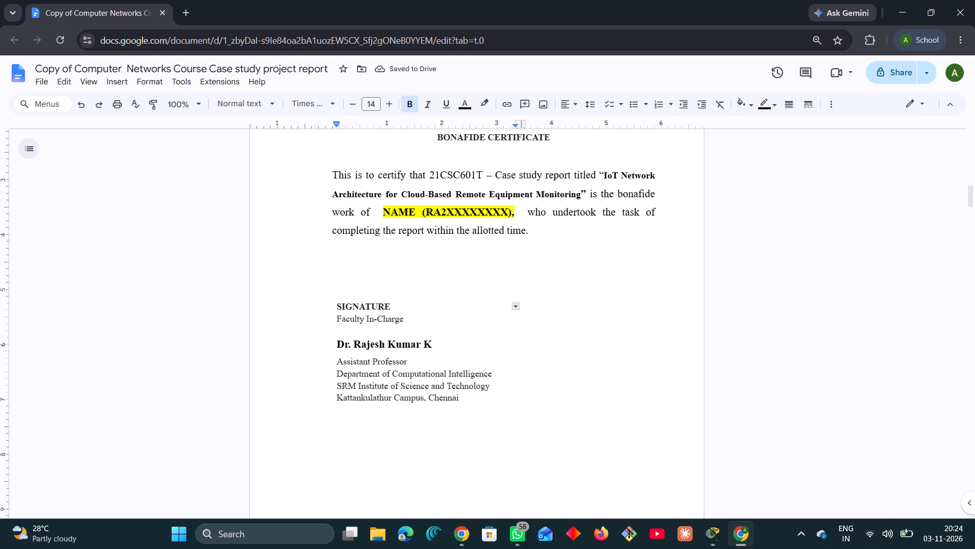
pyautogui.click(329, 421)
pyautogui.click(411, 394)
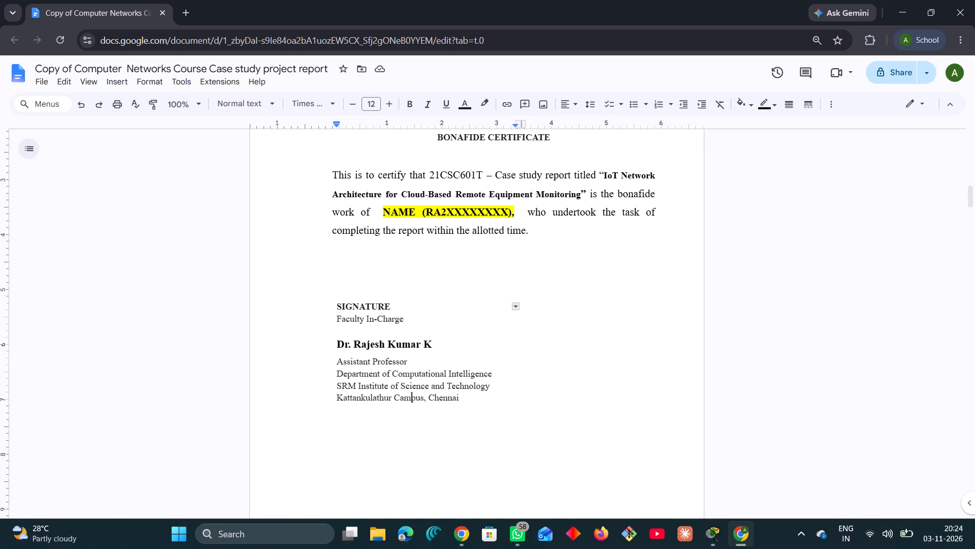
# Change the department in the certificate's faculty signature block to "Department of Networking and Communications".
pyautogui.click(491, 377)
pyautogui.press('BackSpace')
pyautogui.press('BackSpace')
pyautogui.press('BackSpace')
pyautogui.press('BackSpace')
pyautogui.press('BackSpace')
pyautogui.press('BackSpace')
pyautogui.press('BackSpace')
pyautogui.press('BackSpace')
pyautogui.press('BackSpace')
pyautogui.press('BackSpace')
pyautogui.press('BackSpace')
pyautogui.press('BackSpace')
pyautogui.press('BackSpace')
pyautogui.press('BackSpace')
pyautogui.press('BackSpace')
pyautogui.press('BackSpace')
pyautogui.press('BackSpace')
pyautogui.press('BackSpace')
pyautogui.press('BackSpace')
pyautogui.press('BackSpace')
pyautogui.press('BackSpace')
pyautogui.press('BackSpace')
pyautogui.press('BackSpace')
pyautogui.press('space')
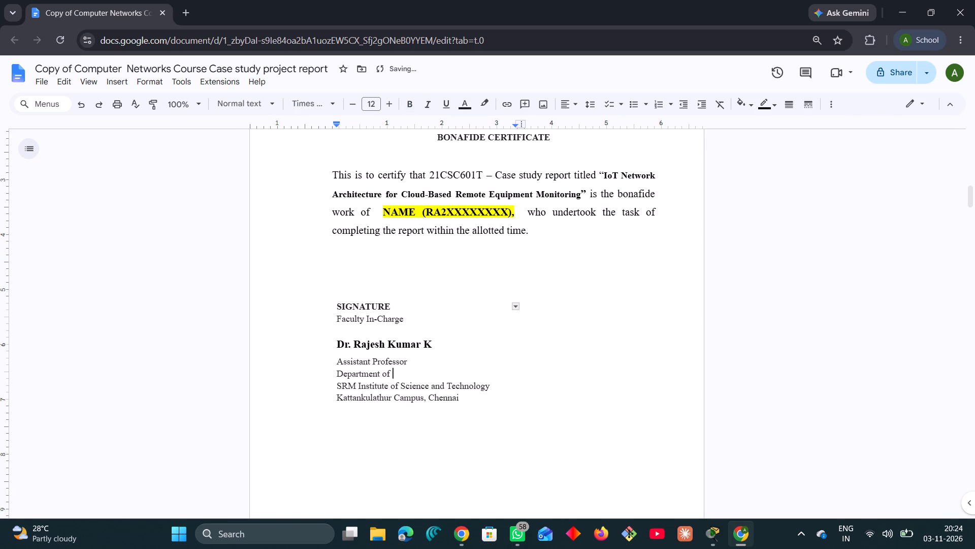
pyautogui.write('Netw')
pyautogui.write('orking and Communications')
# Replace the highlighted "NAME" placeholder in the bonafide certificate with the student's name.
pyautogui.scroll(1, 497, 362)
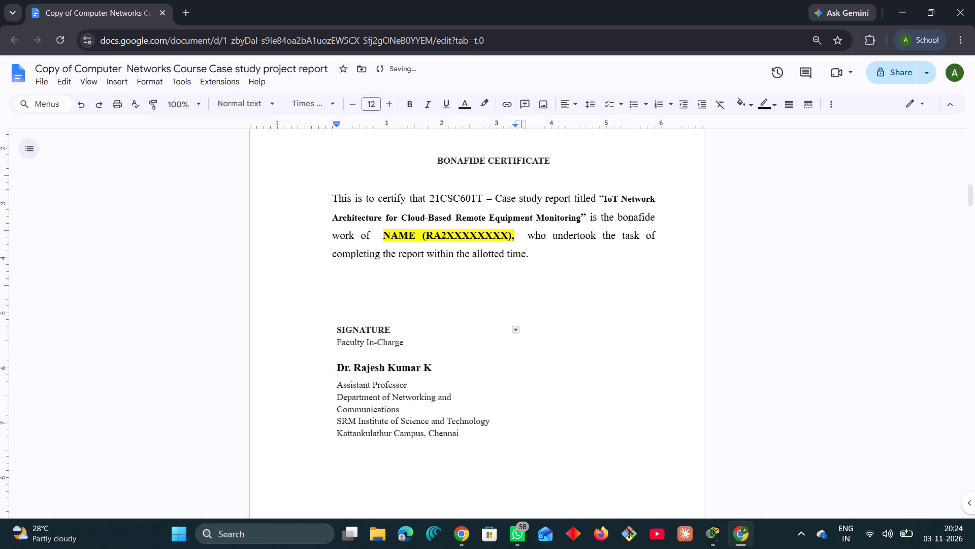
pyautogui.scroll(1, 497, 362)
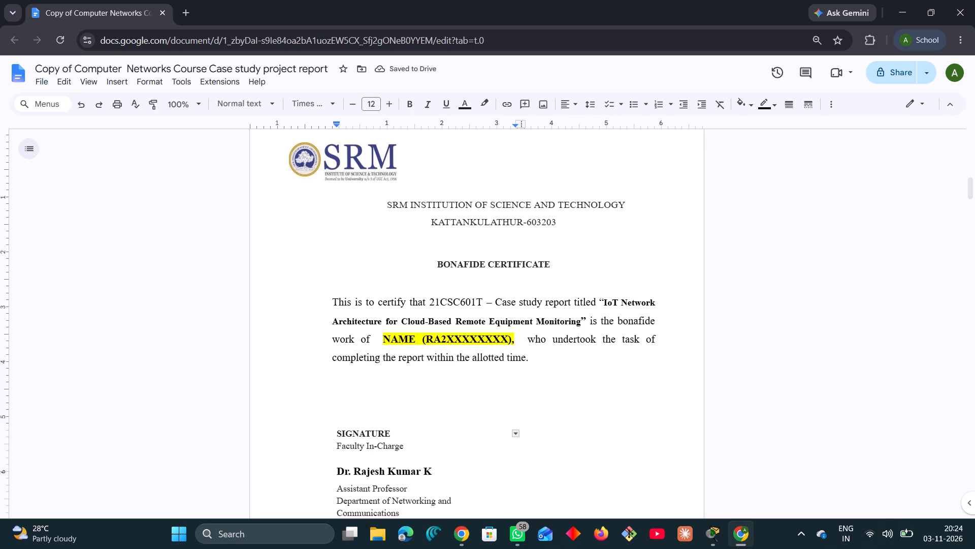
pyautogui.click(417, 340)
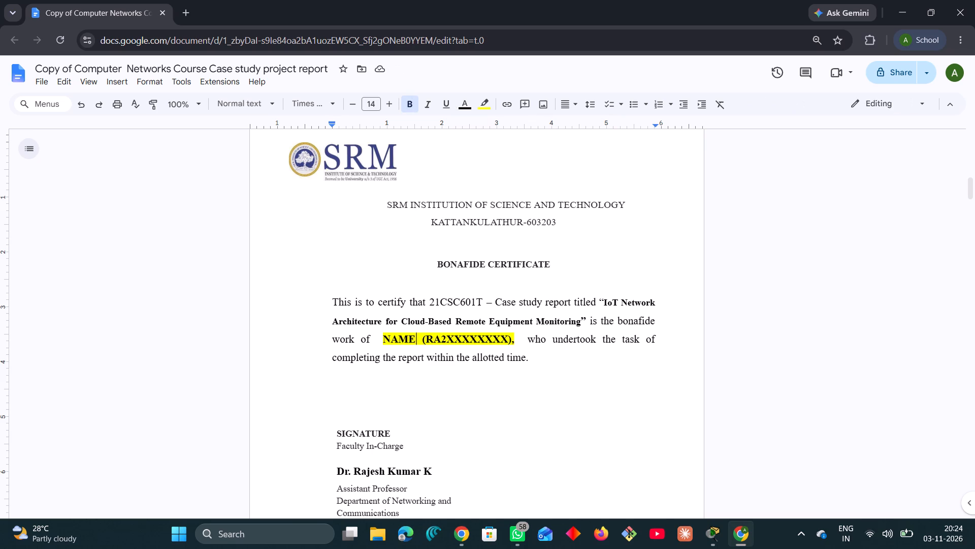
pyautogui.press('BackSpace')
pyautogui.press('BackSpace')
pyautogui.press('BackSpace')
pyautogui.press('BackSpace')
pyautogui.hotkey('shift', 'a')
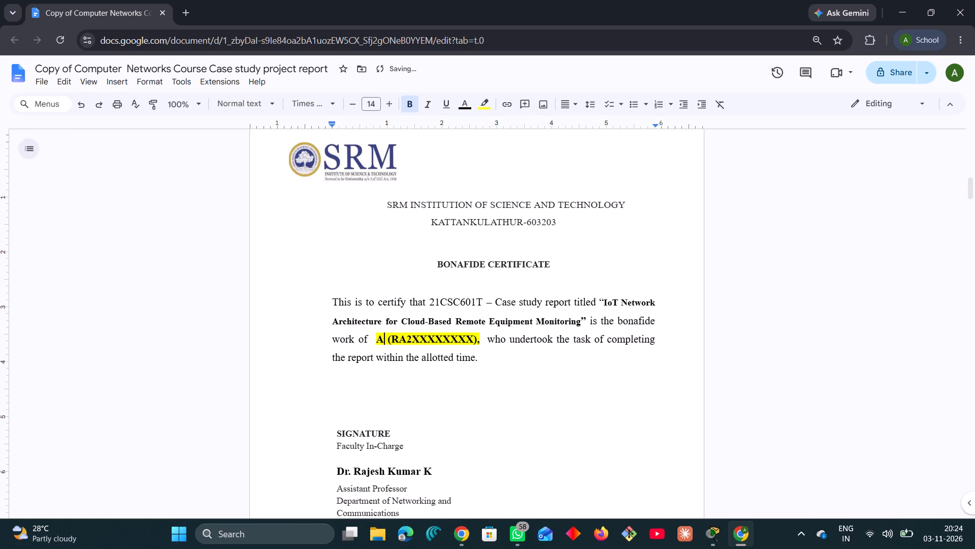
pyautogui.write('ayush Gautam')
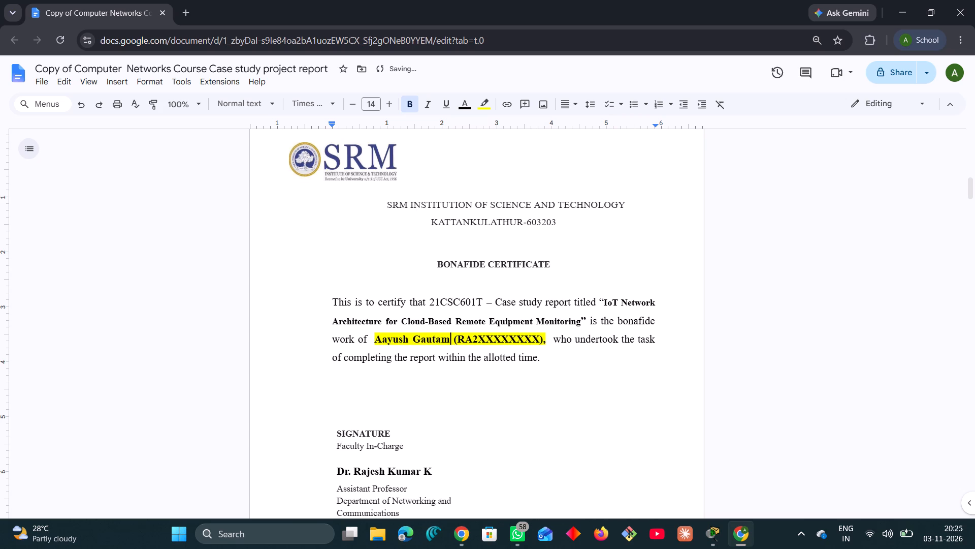
# Replace the "RA2XXXXXXXX" placeholder in the certificate's parentheses with the student's registration number.
pyautogui.click(540, 340)
pyautogui.press('=')
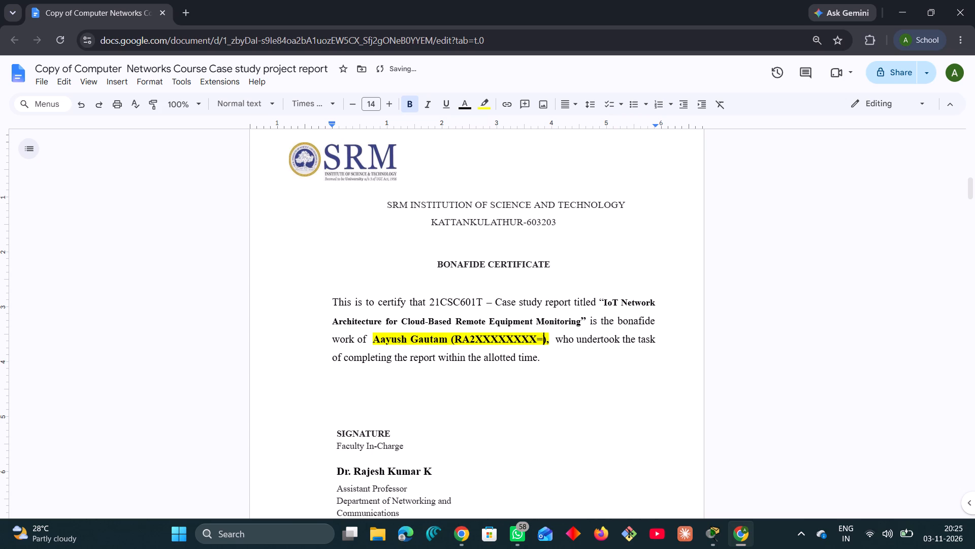
pyautogui.press('BackSpace')
pyautogui.press('BackSpace')
pyautogui.press('BackSpace')
pyautogui.press('BackSpace')
pyautogui.press('BackSpace')
pyautogui.press('BackSpace')
pyautogui.press('BackSpace')
pyautogui.press('BackSpace')
pyautogui.press('BackSpace')
pyautogui.press('BackSpace')
pyautogui.press('BackSpace')
pyautogui.press('BackSpace')
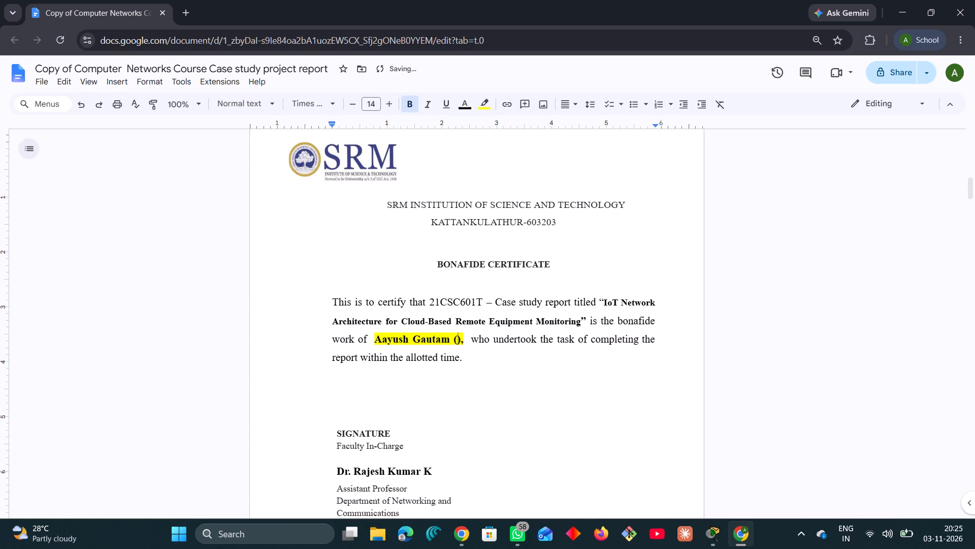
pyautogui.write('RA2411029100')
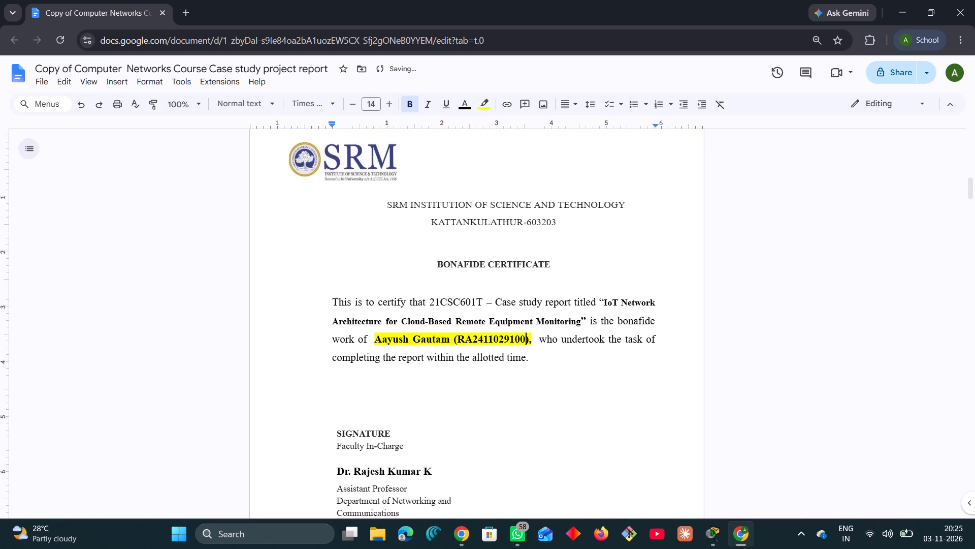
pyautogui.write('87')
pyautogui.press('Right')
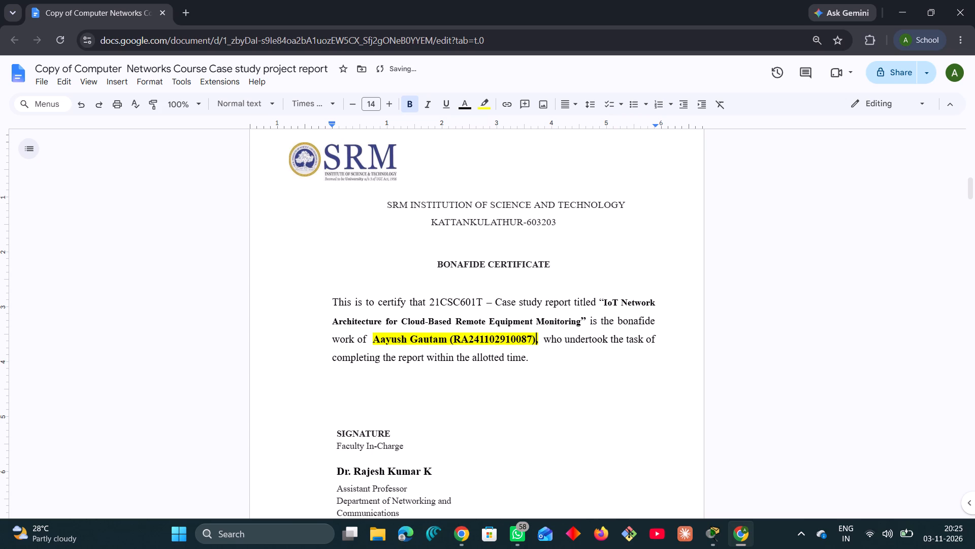
# Add the second student's name and registration number in parentheses after the first student in the bonafide certificate, ending with a comma.
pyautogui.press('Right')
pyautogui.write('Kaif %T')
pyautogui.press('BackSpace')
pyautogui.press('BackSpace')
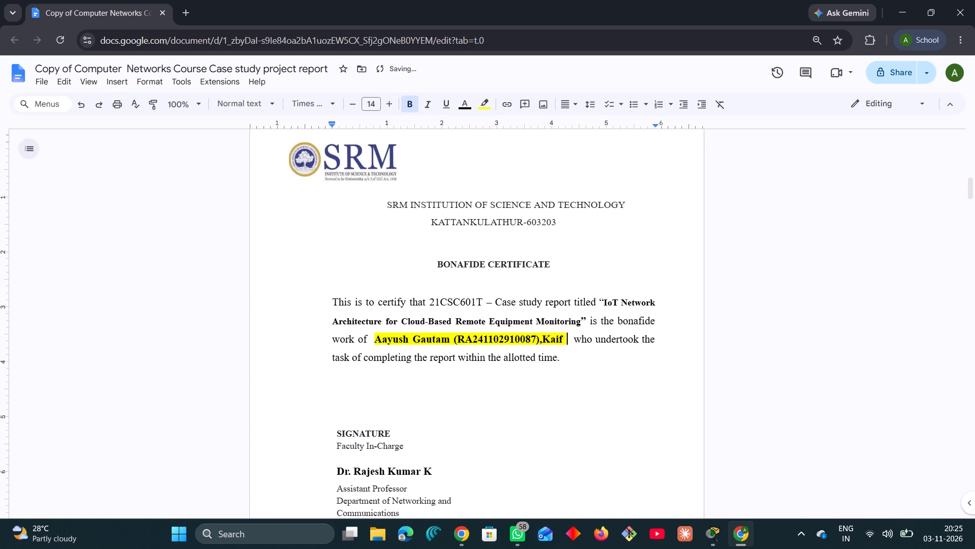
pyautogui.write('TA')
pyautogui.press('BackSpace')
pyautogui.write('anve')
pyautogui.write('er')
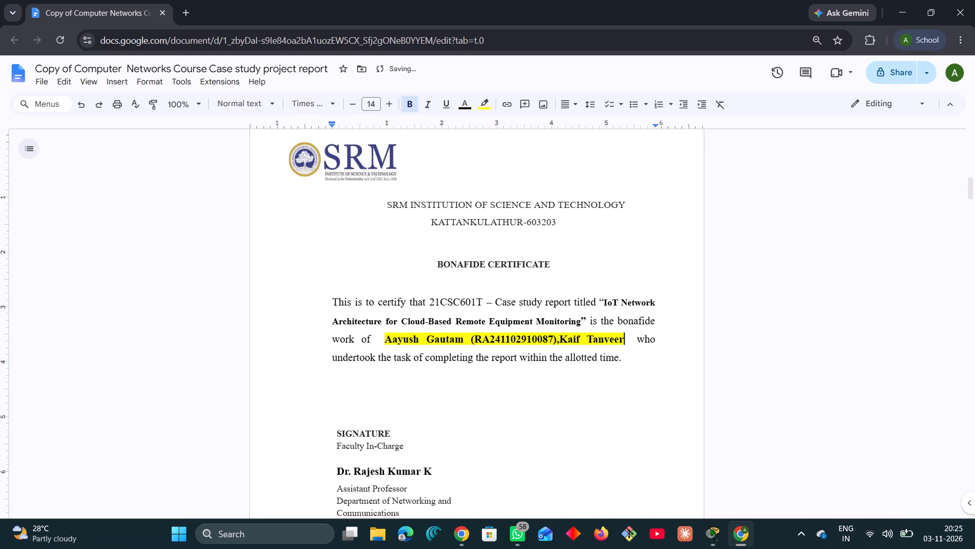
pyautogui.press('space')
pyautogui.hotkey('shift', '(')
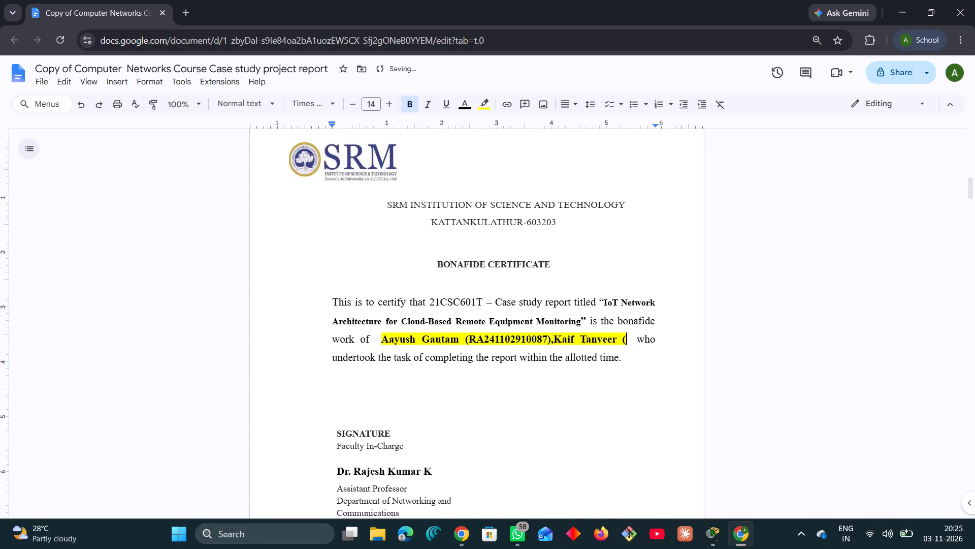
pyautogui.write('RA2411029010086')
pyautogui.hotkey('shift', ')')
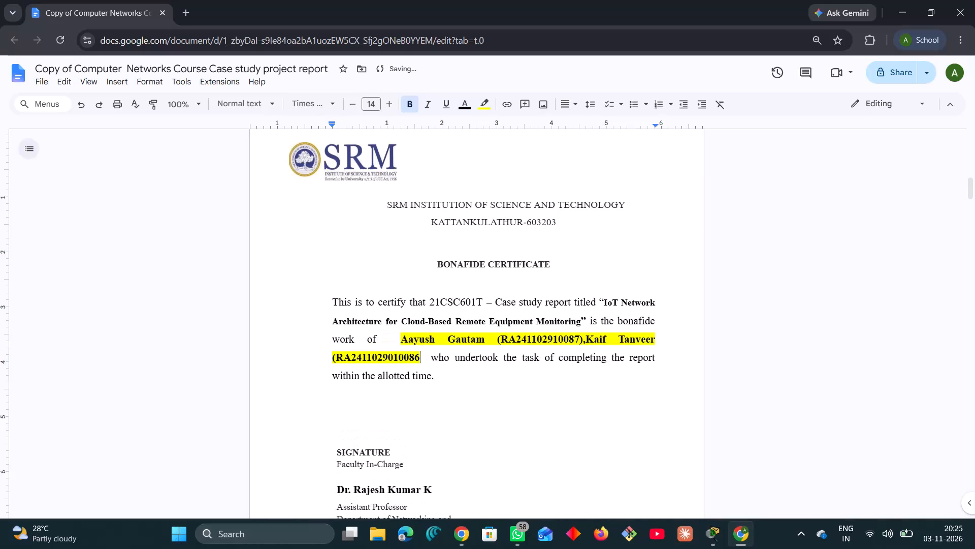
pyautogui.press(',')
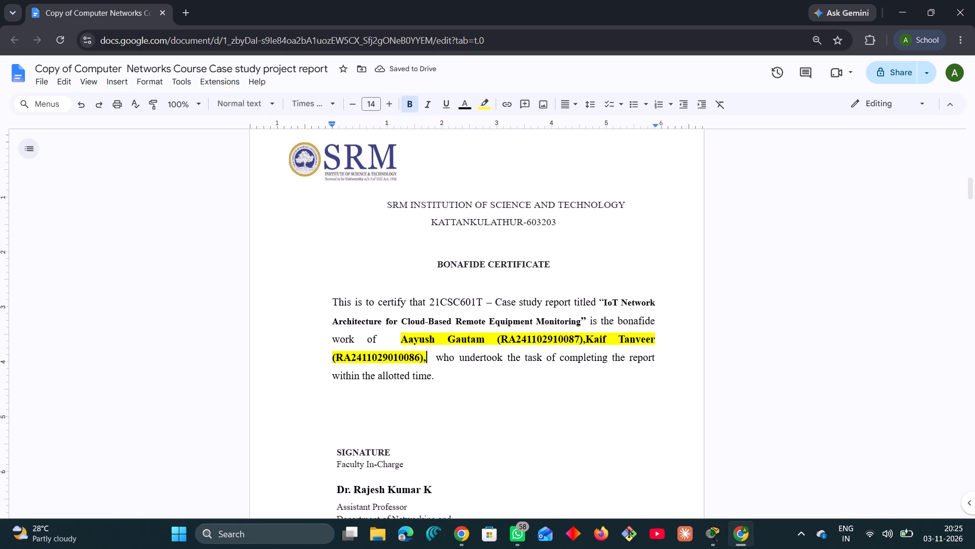
# Add the third student's name and registration number in parentheses after the second student in the certificate, ending with a comma.
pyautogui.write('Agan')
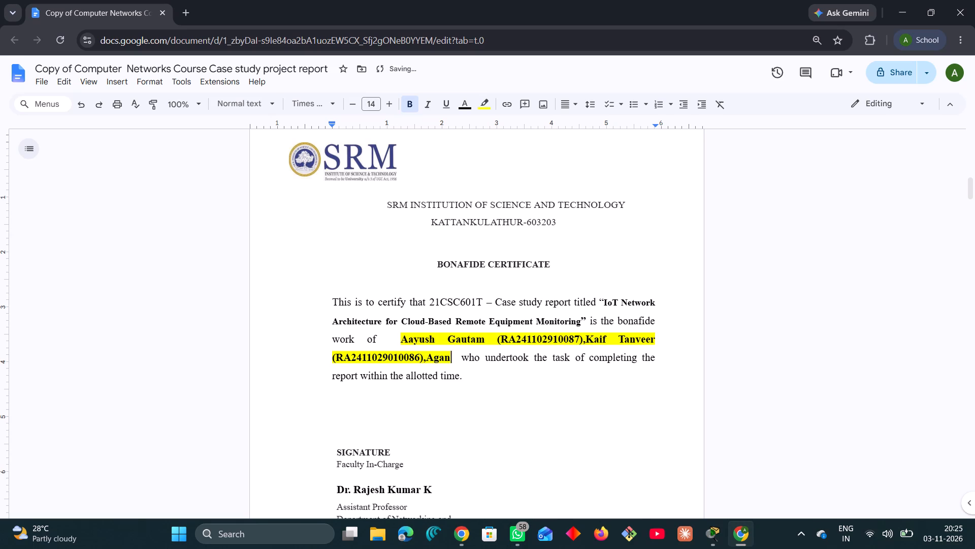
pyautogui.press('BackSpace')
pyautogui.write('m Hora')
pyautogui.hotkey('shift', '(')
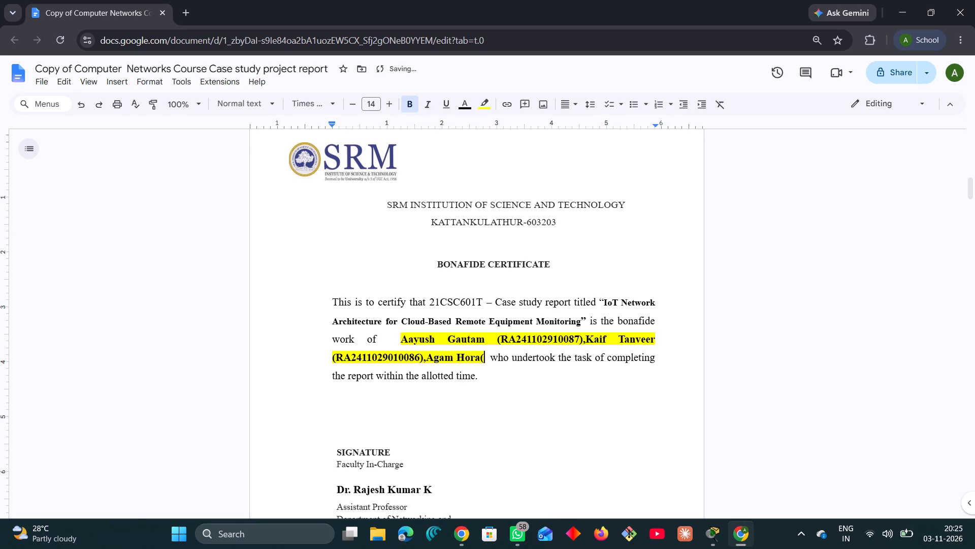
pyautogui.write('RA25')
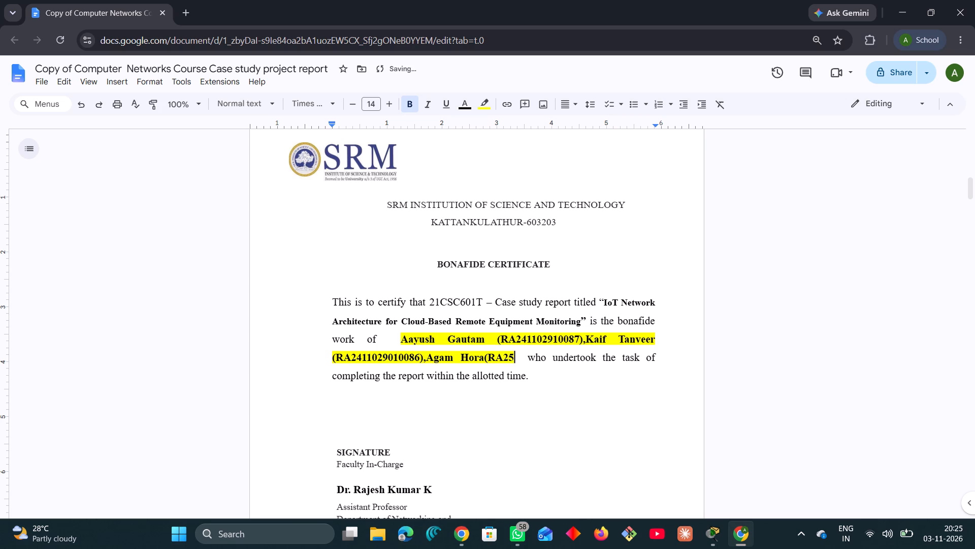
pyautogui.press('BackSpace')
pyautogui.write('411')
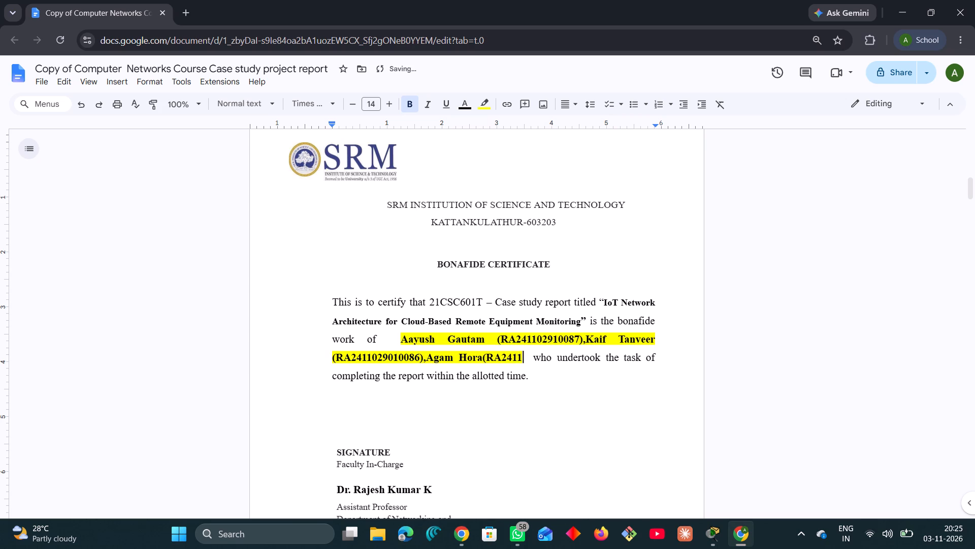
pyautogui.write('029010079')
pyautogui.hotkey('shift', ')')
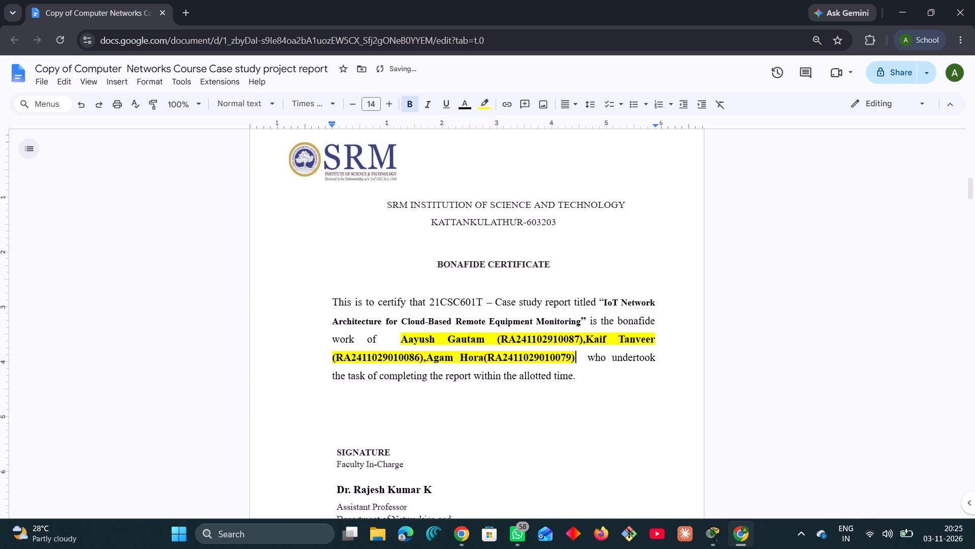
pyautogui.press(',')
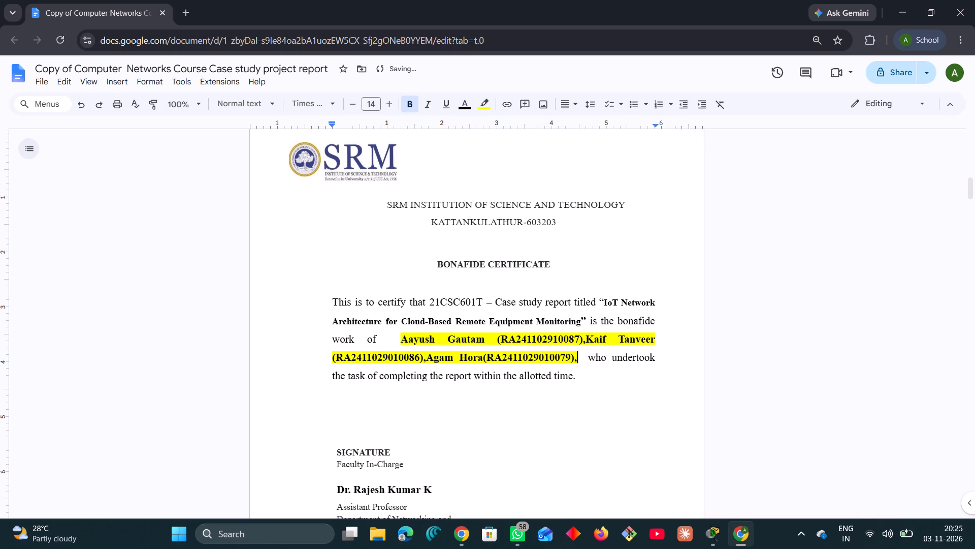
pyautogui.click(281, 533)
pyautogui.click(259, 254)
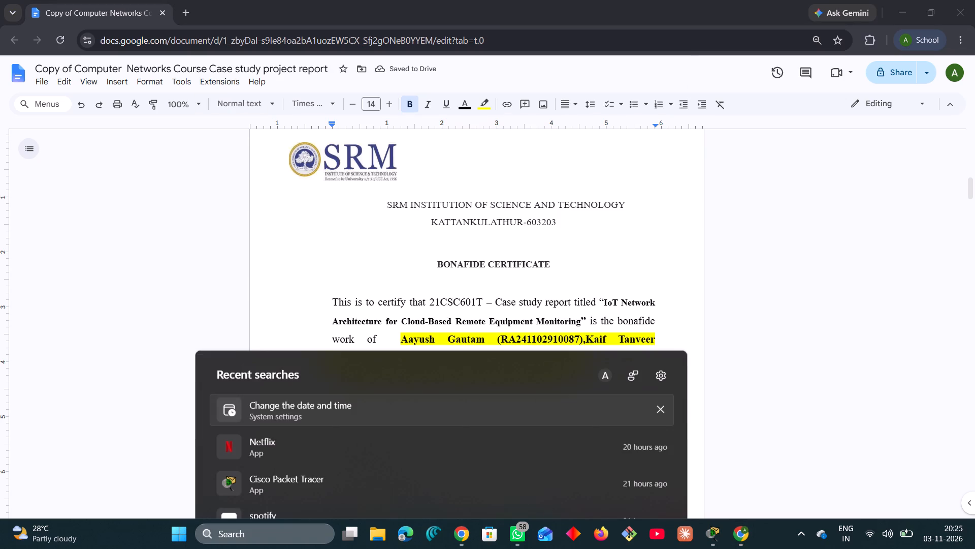
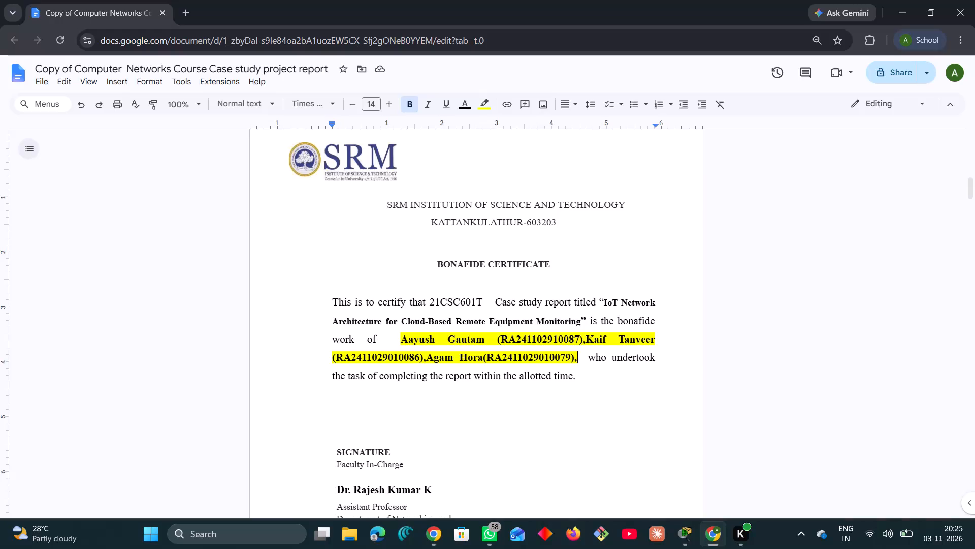
# Add the fourth student's name and registration number in parentheses after the third student in the certificate, ending with a comma.
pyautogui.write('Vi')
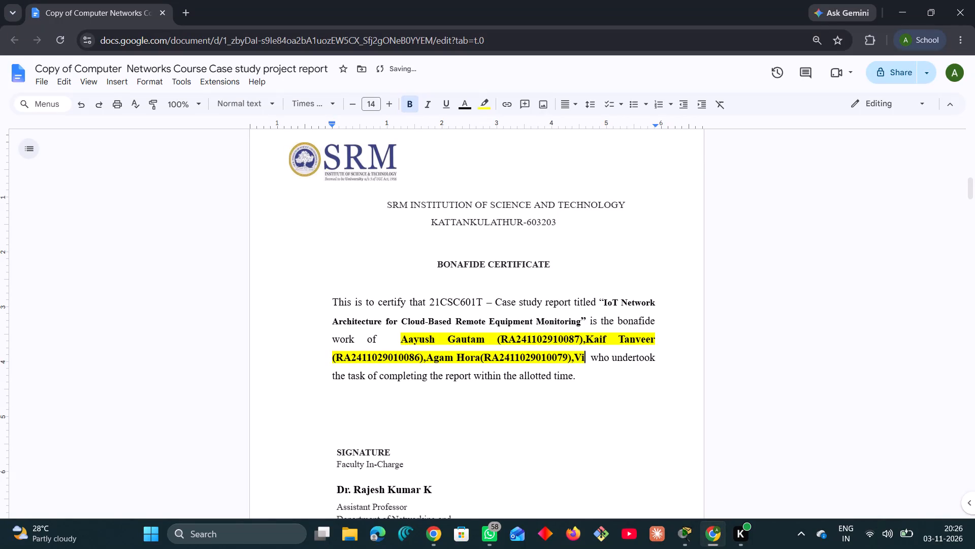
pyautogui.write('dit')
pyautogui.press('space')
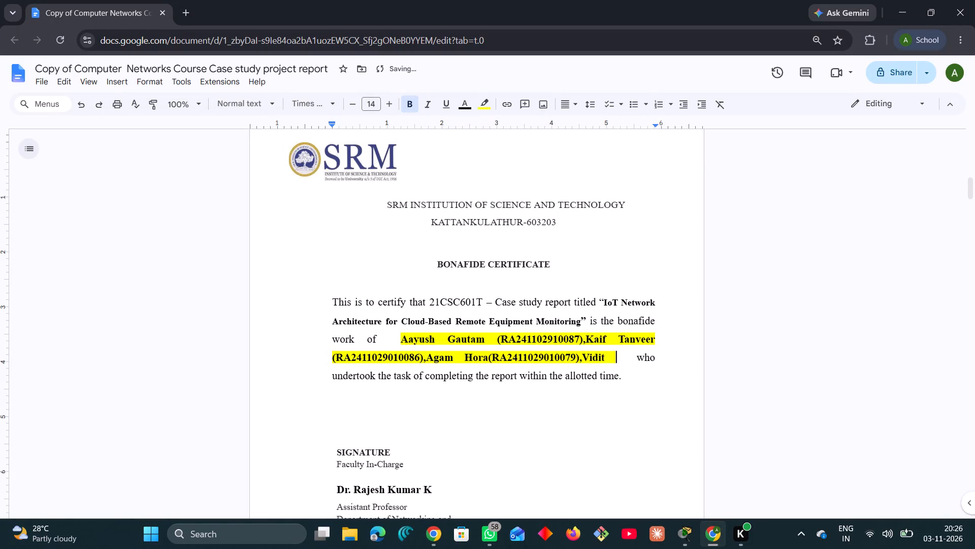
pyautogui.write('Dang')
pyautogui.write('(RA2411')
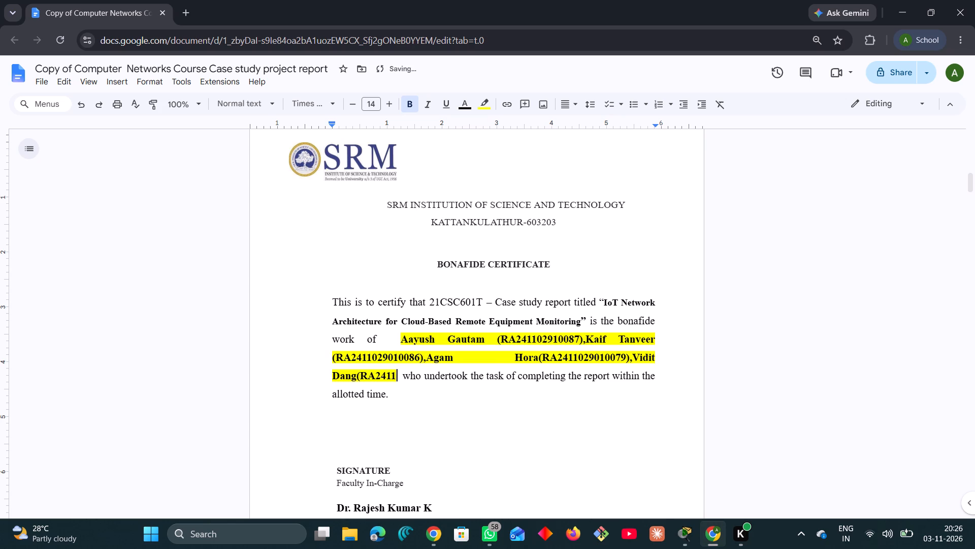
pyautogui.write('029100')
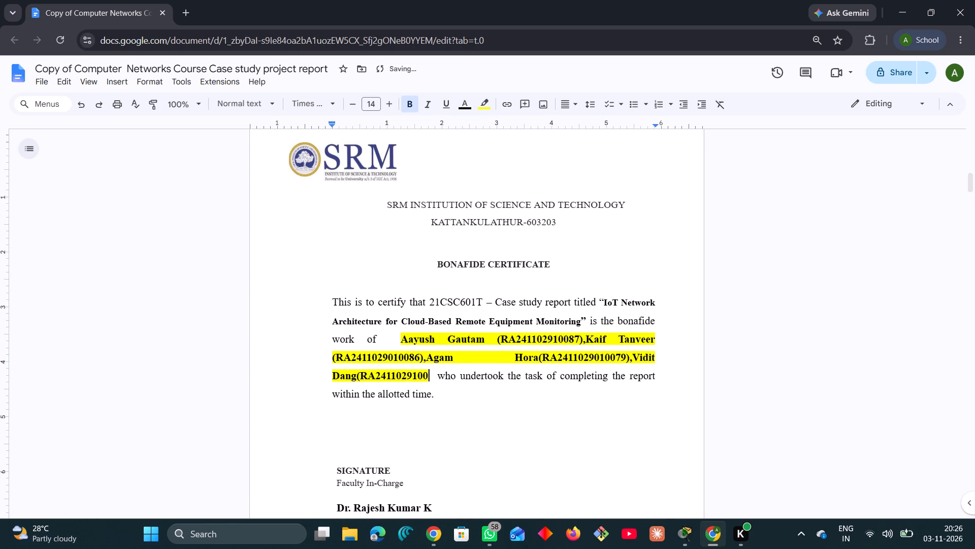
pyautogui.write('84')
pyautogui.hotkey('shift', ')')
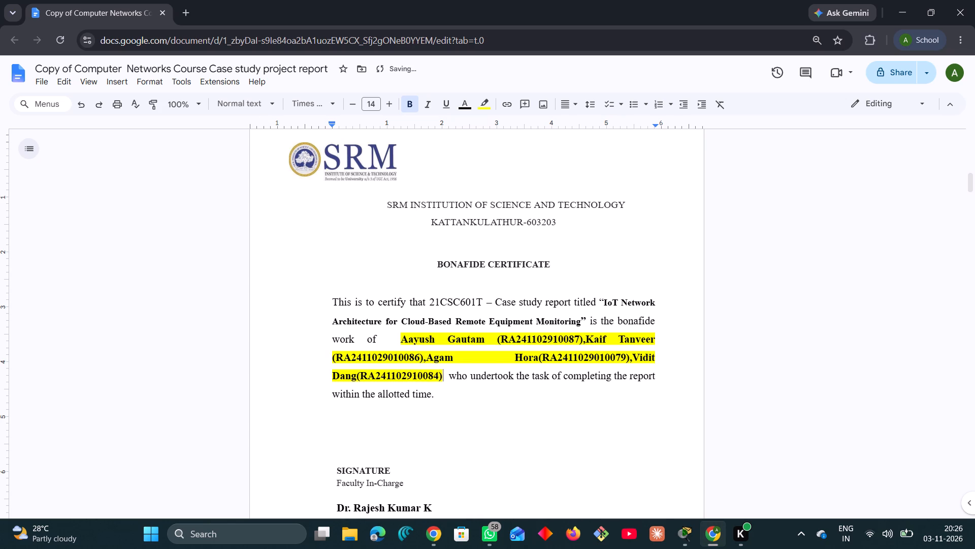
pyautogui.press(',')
# Add the fifth student's name and registration number in parentheses after the fourth student in the bonafide certificate.
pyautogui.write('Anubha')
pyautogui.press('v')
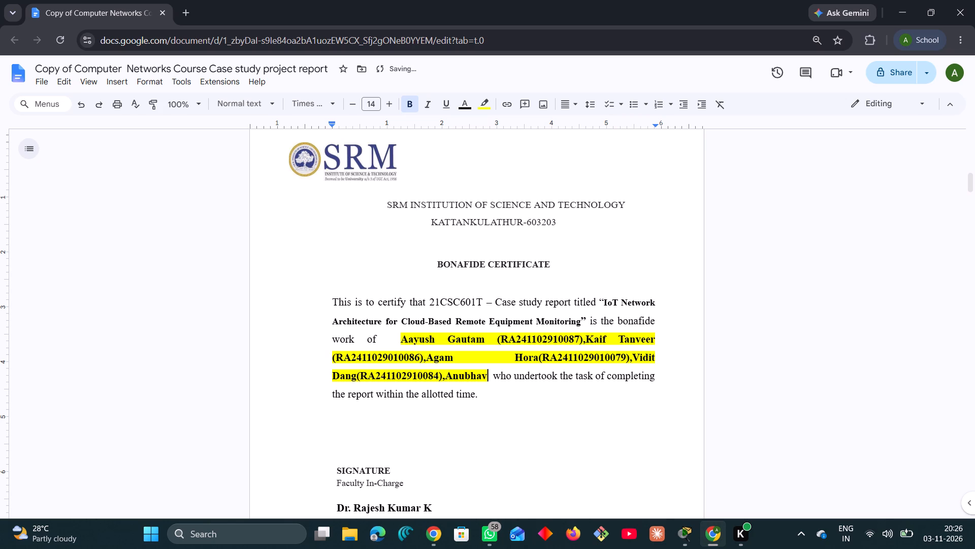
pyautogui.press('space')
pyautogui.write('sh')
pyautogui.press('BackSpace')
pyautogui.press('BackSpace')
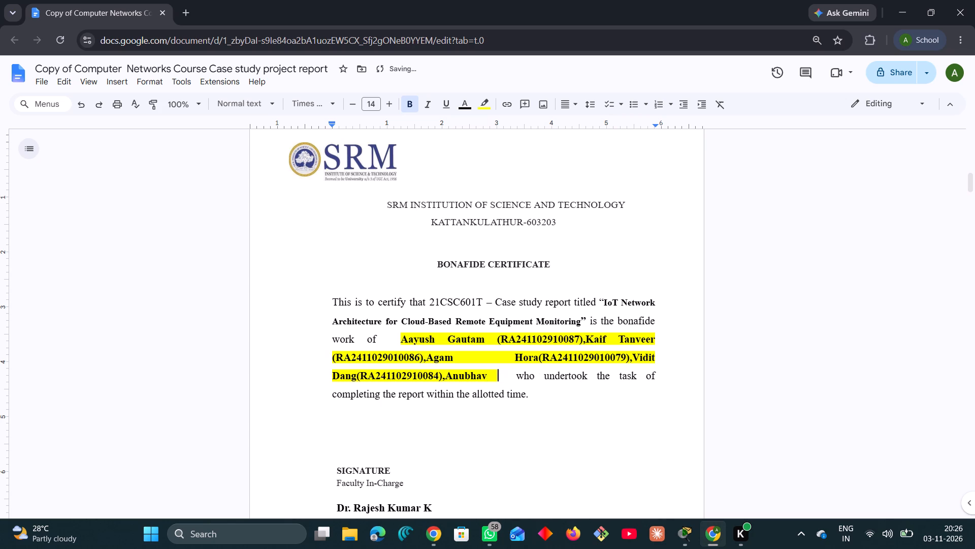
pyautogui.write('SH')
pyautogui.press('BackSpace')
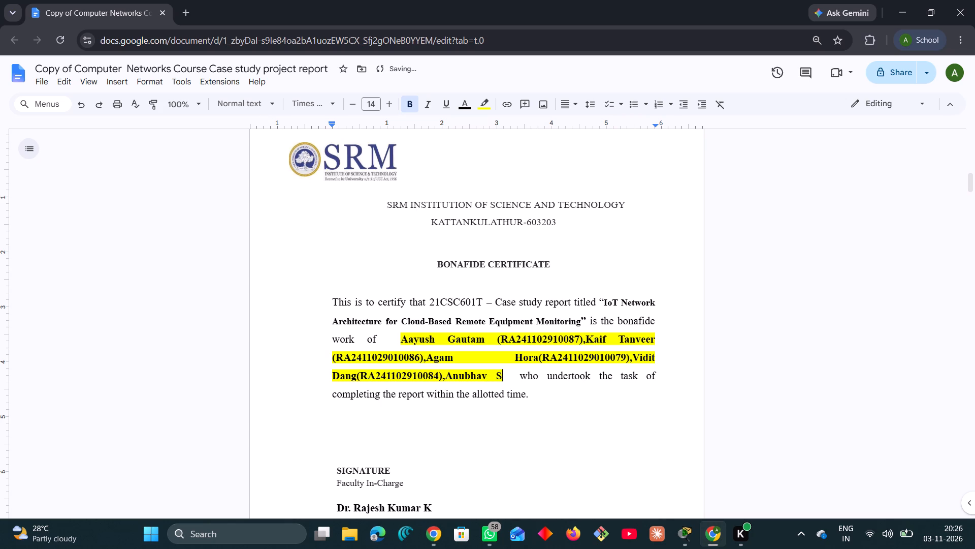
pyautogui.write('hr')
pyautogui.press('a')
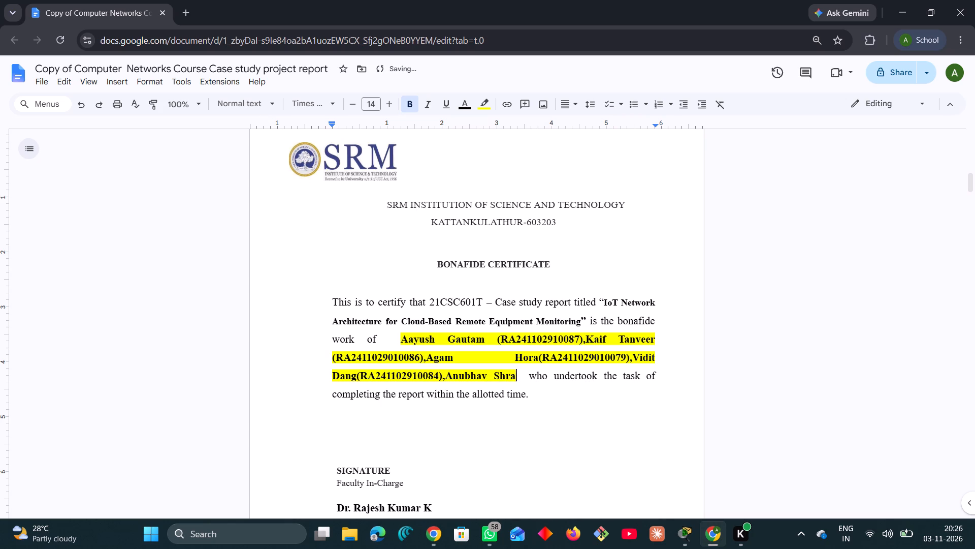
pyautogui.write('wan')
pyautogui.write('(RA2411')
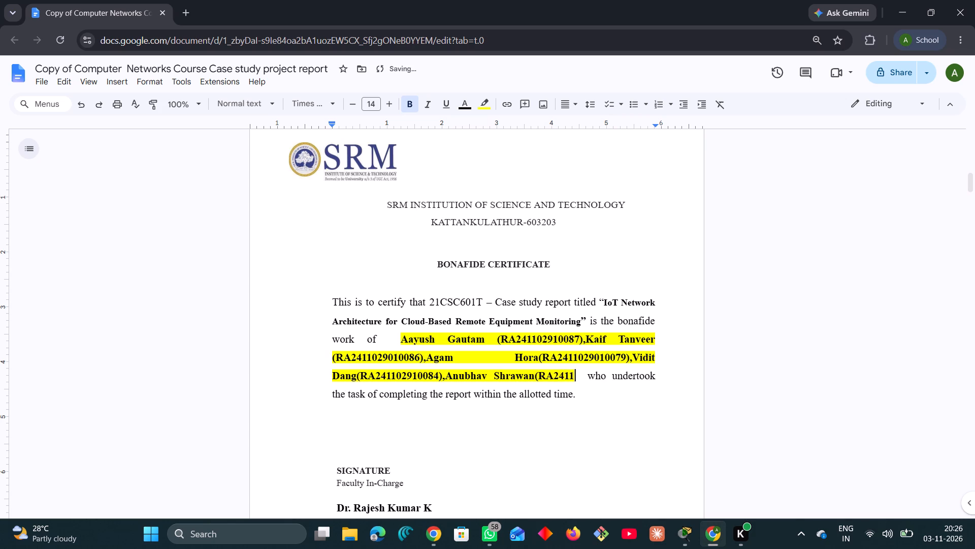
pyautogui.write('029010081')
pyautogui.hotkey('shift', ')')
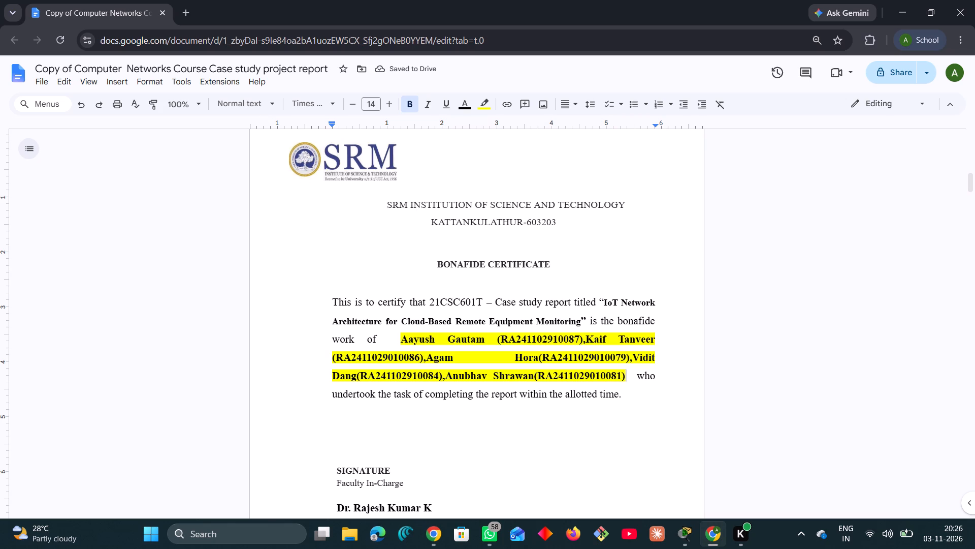
# Remove the yellow highlight from the full list of student names and registration numbers in the certificate.
pyautogui.moveTo(399, 343); pyautogui.dragTo(627, 383)
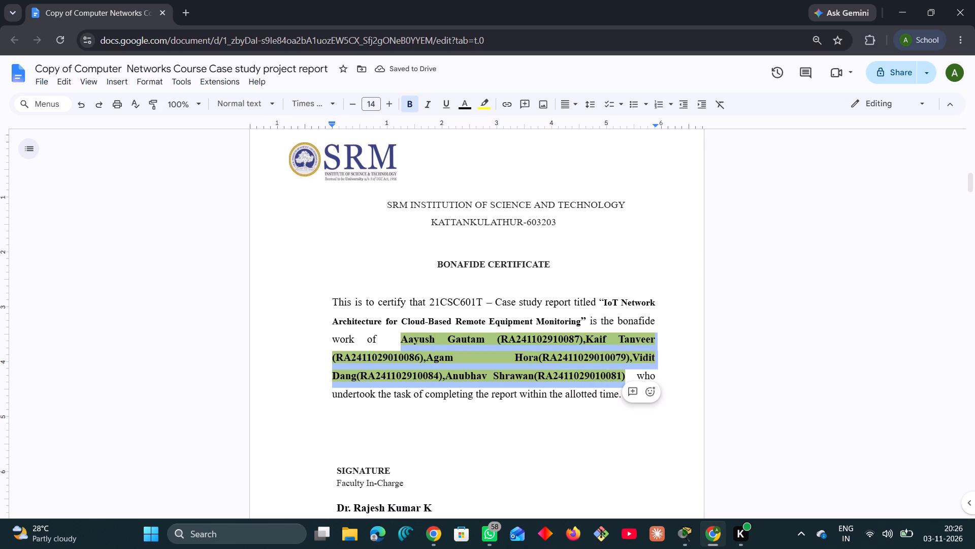
pyautogui.click(492, 104)
pyautogui.click(516, 131)
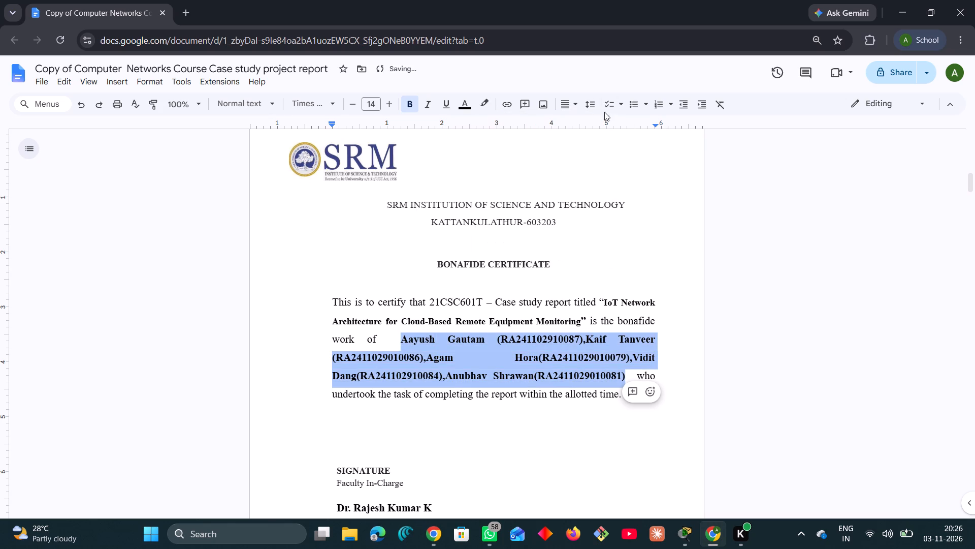
# Check the line spacing setting at the start, in the student list and at the end of the certificate paragraph.
pyautogui.click(586, 102)
pyautogui.click(831, 236)
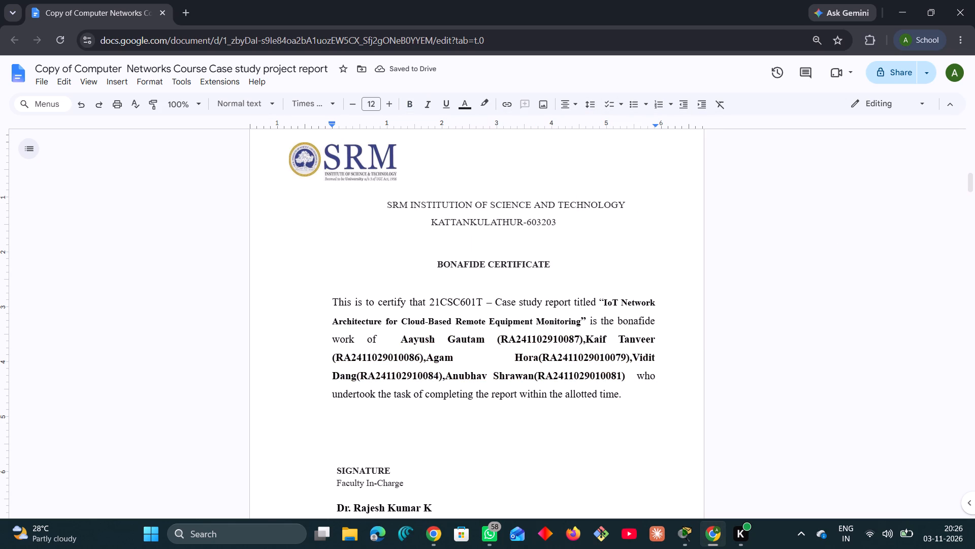
pyautogui.moveTo(335, 301); pyautogui.dragTo(405, 304)
pyautogui.click(582, 109)
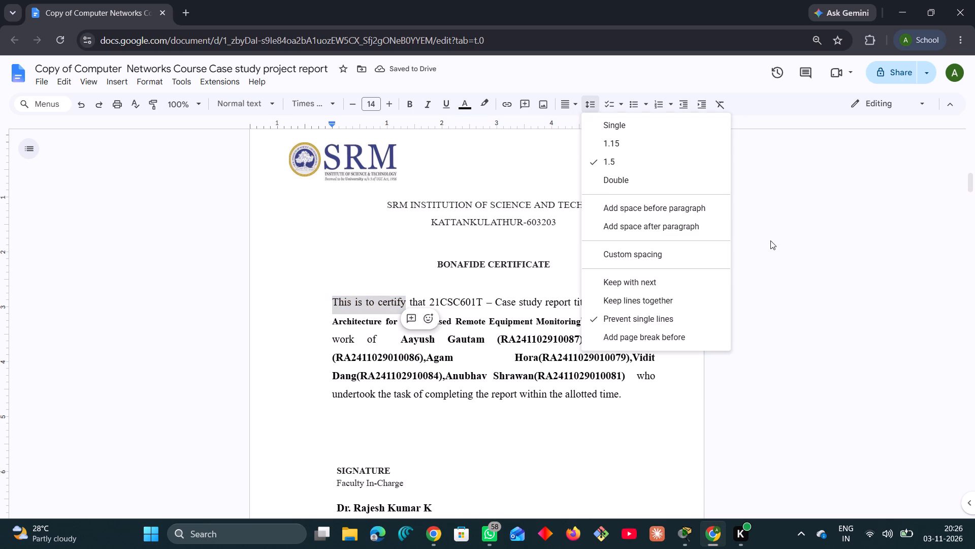
pyautogui.click(770, 240)
pyautogui.moveTo(629, 397); pyautogui.dragTo(534, 394)
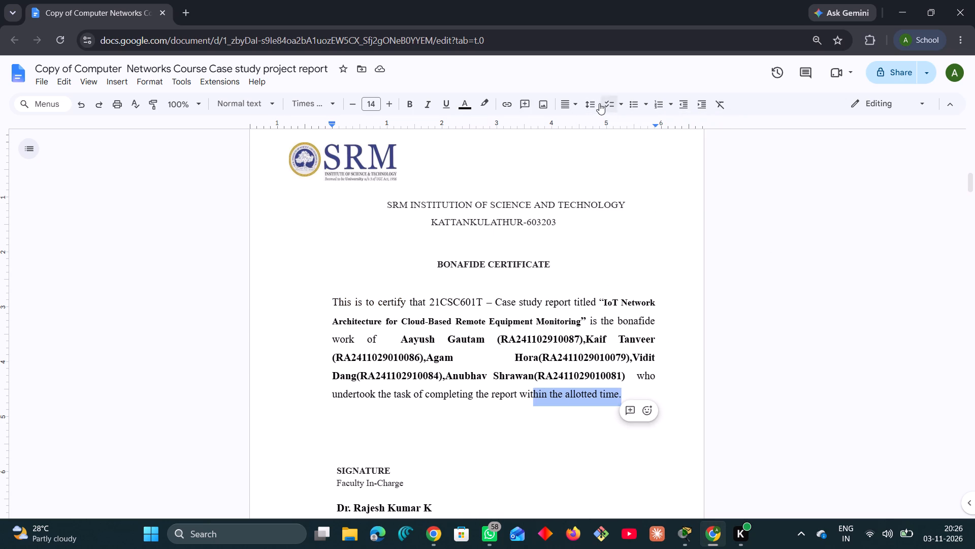
pyautogui.click(590, 102)
pyautogui.click(769, 230)
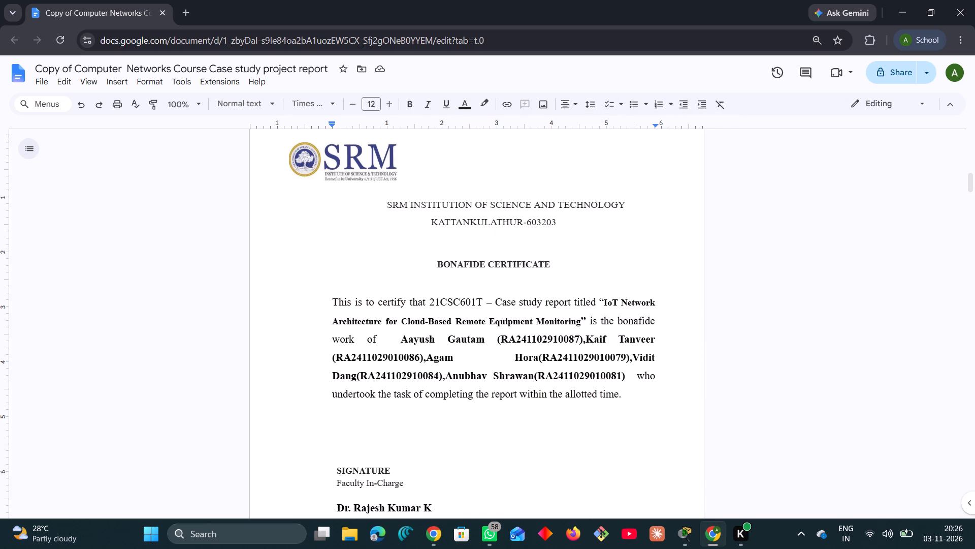
# Set the "SRM INSTITUTION OF SCIENCE AND TECHNOLOGY" line to justified alignment.
pyautogui.moveTo(384, 201); pyautogui.dragTo(424, 203)
pyautogui.click(585, 108)
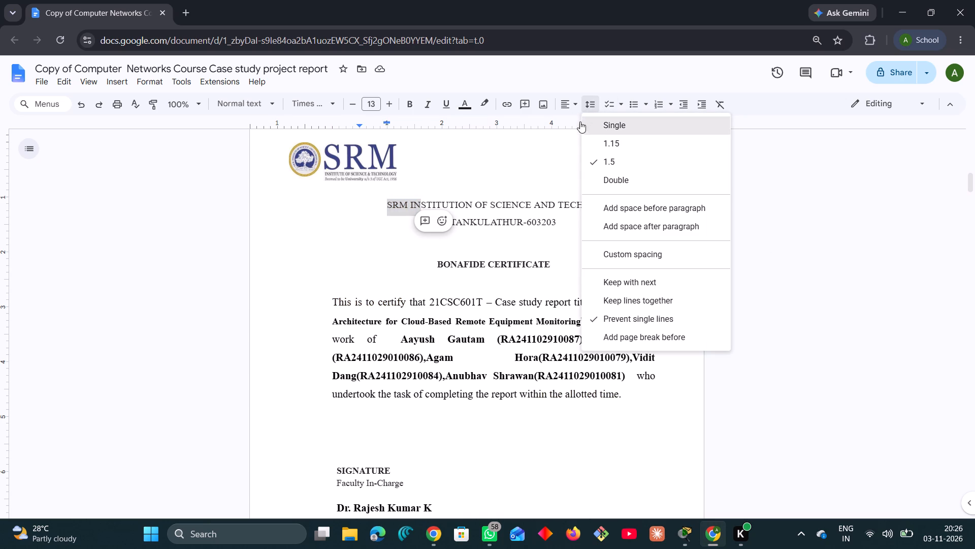
pyautogui.click(567, 107)
pyautogui.click(619, 125)
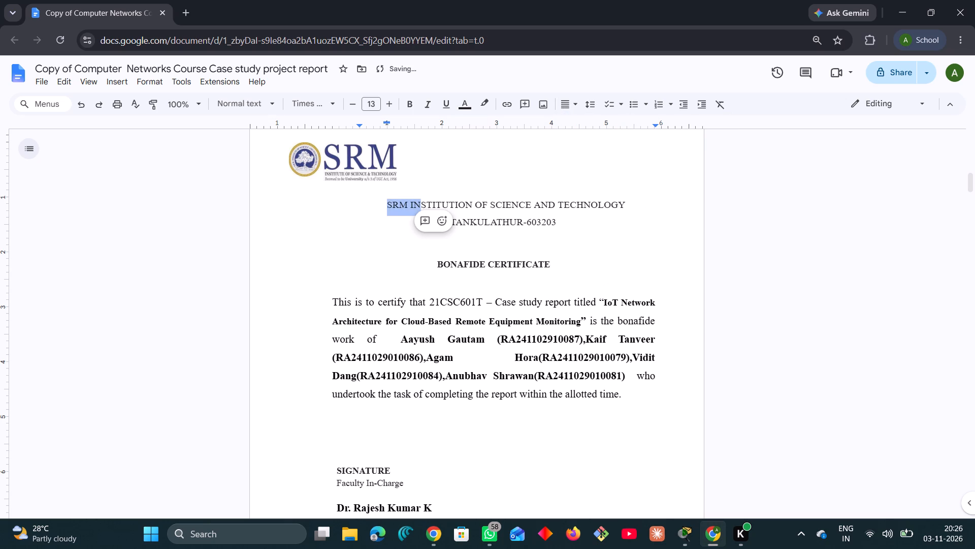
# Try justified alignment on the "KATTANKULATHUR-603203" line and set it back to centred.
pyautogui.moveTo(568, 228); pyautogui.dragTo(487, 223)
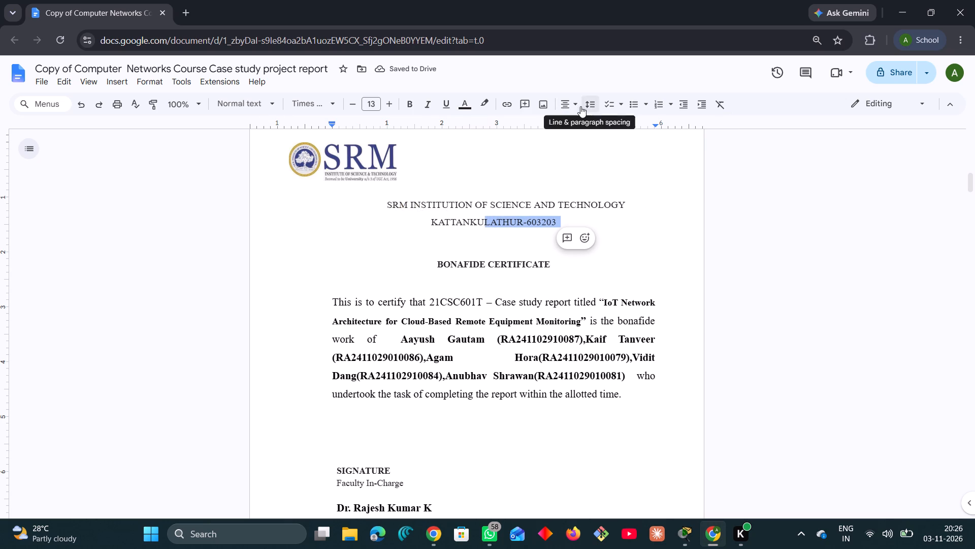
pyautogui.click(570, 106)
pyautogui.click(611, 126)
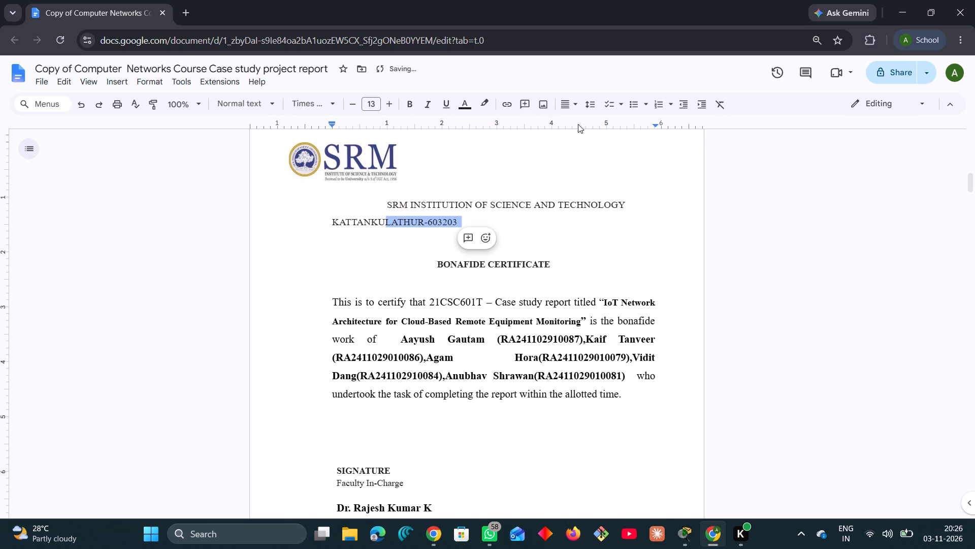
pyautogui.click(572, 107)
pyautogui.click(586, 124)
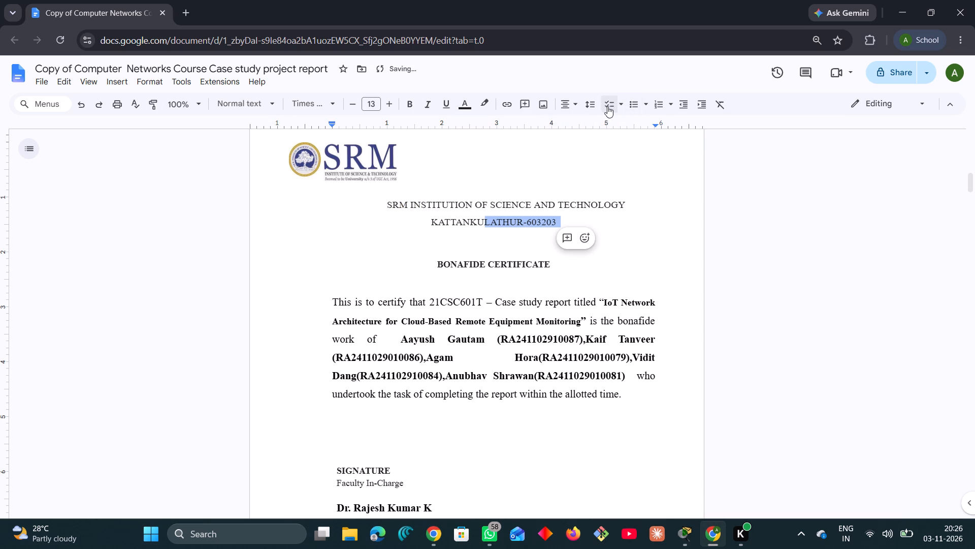
# Check the line spacing of the "KATTANKULATHUR-603203" line and the "BONAFIDE CERTIFICATE" heading.
pyautogui.click(583, 108)
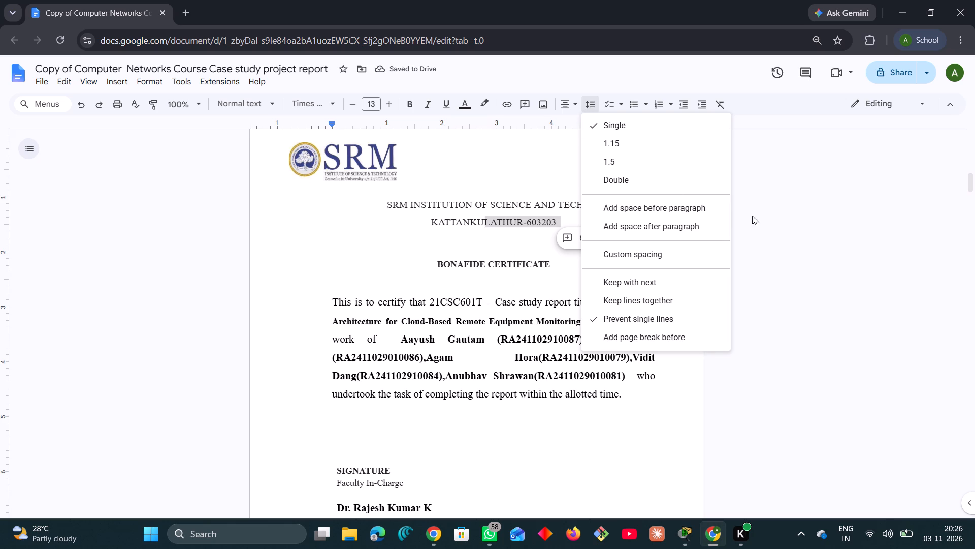
pyautogui.click(781, 219)
pyautogui.moveTo(548, 265); pyautogui.dragTo(518, 262)
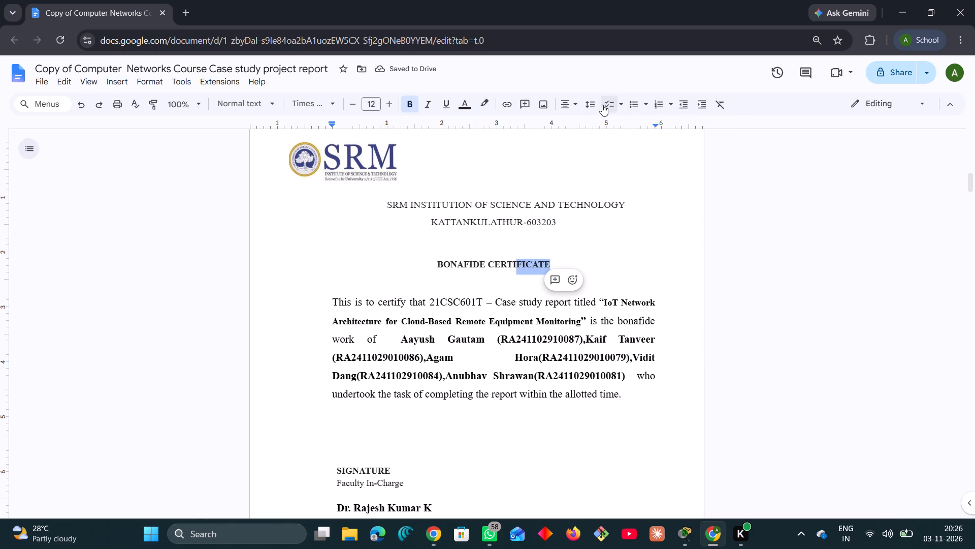
pyautogui.click(593, 105)
pyautogui.click(786, 199)
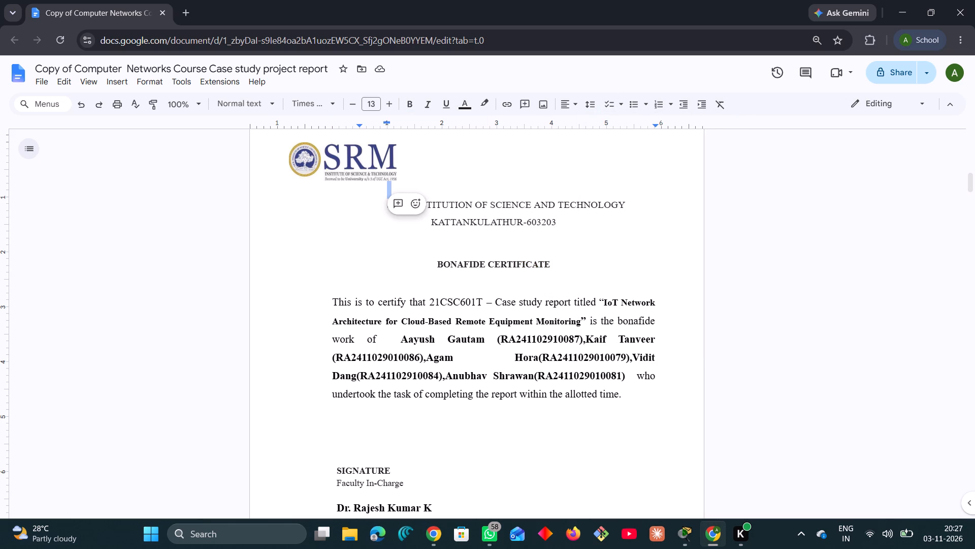
# Delete the space between first name and surname of the third and fourth students in the certificate to close the wide gaps.
pyautogui.click(513, 357)
pyautogui.press('BackSpace')
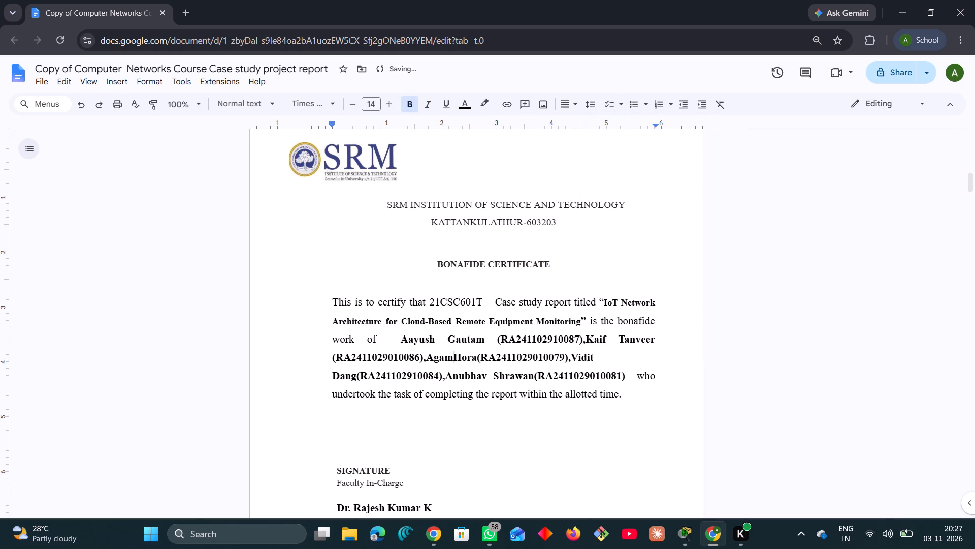
pyautogui.click(336, 375)
pyautogui.press('BackSpace')
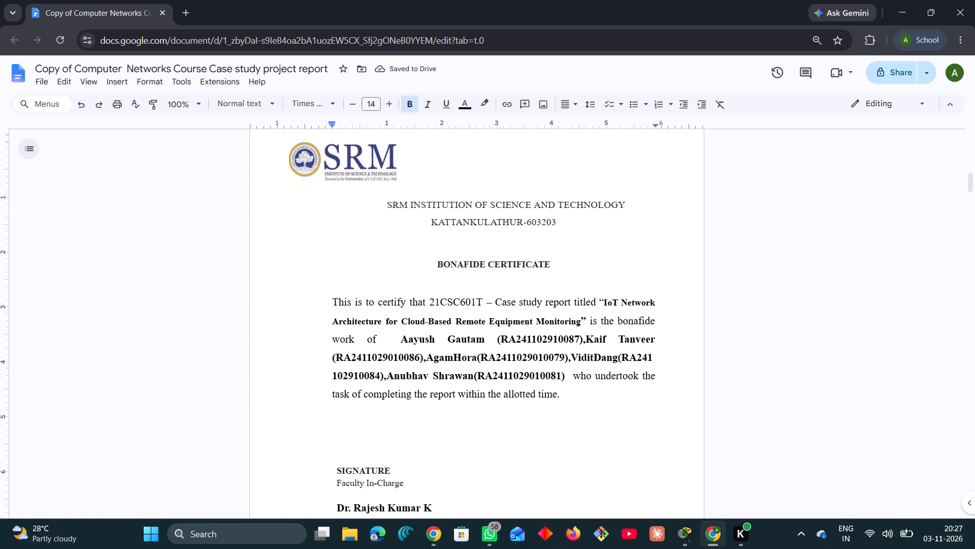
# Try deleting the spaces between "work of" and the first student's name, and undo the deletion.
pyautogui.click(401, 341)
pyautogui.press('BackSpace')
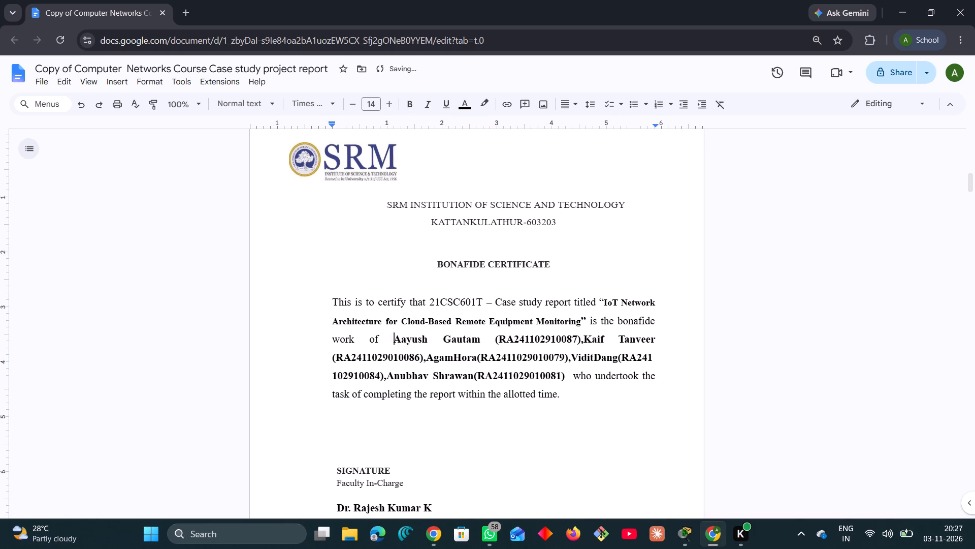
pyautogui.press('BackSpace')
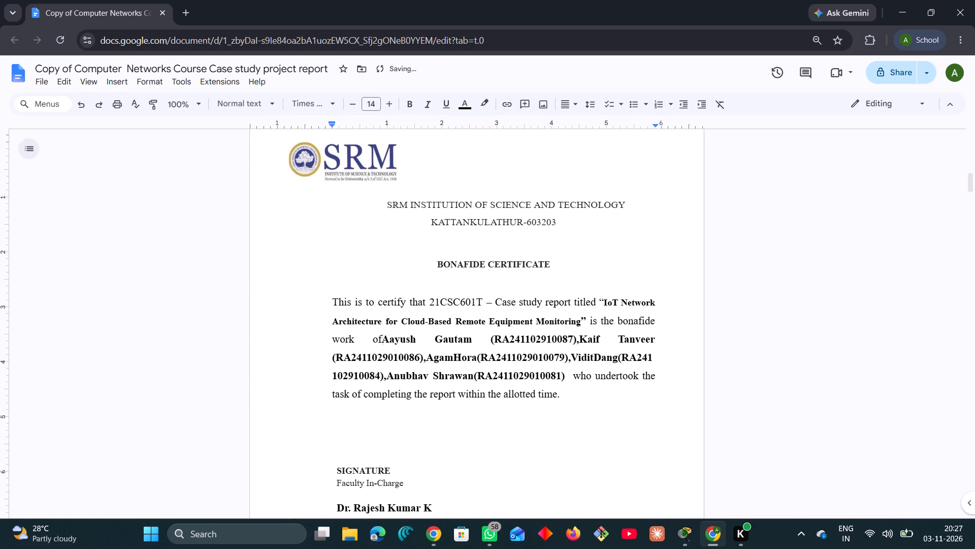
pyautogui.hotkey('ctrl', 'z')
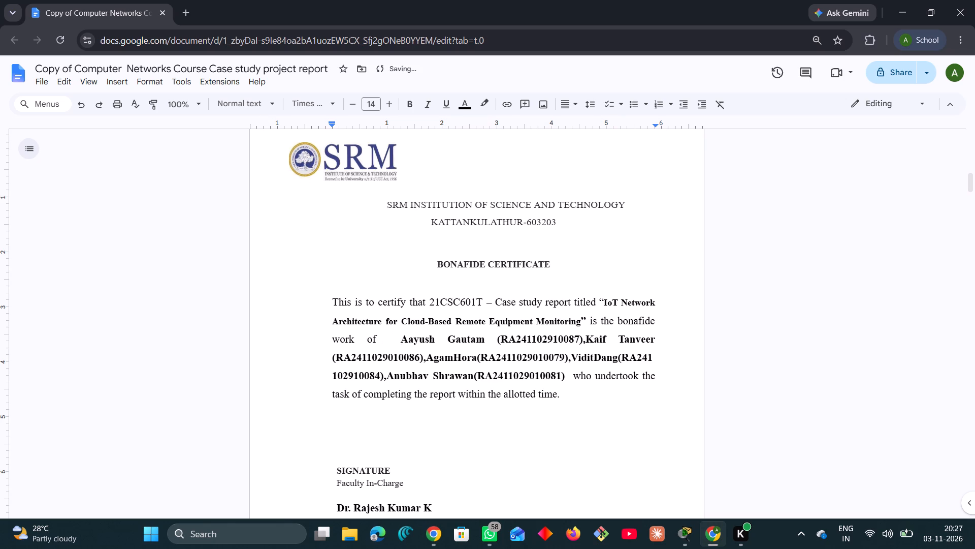
# Reduce the font size of the extra space before the first student's name in the certificate to 1.
pyautogui.moveTo(403, 339); pyautogui.dragTo(388, 339)
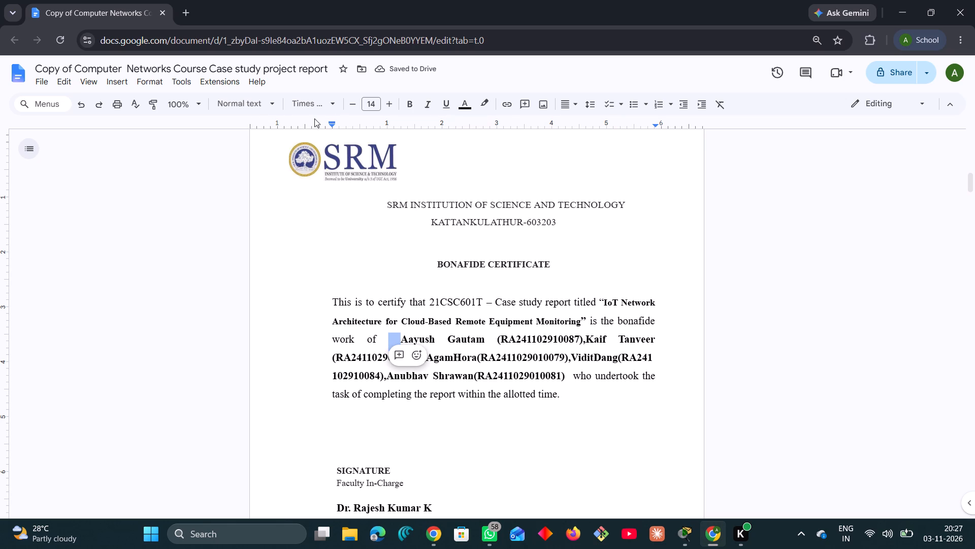
pyautogui.click(347, 110)
pyautogui.click(347, 110)
pyautogui.tripleClick(347, 110)
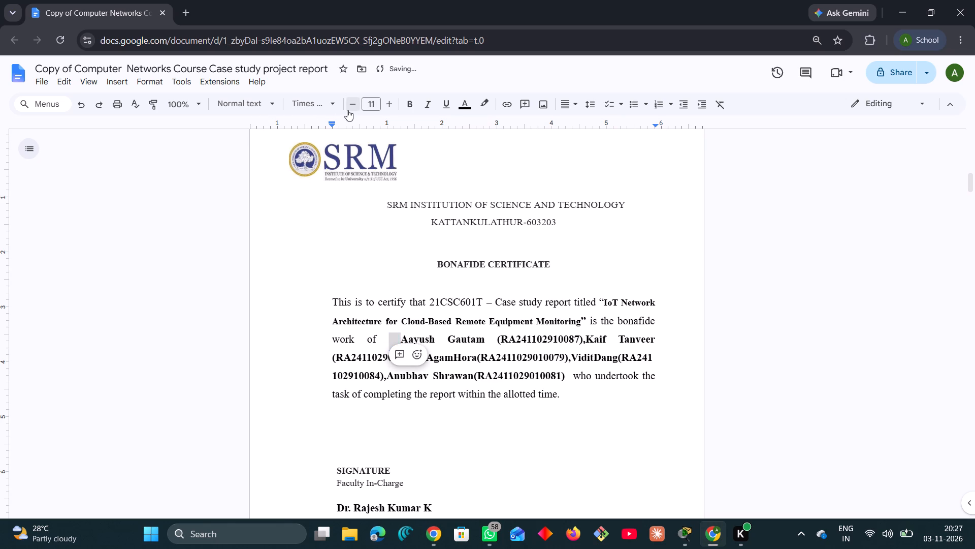
pyautogui.tripleClick(347, 110)
pyautogui.tripleClick(347, 110)
pyautogui.tripleClick(347, 110)
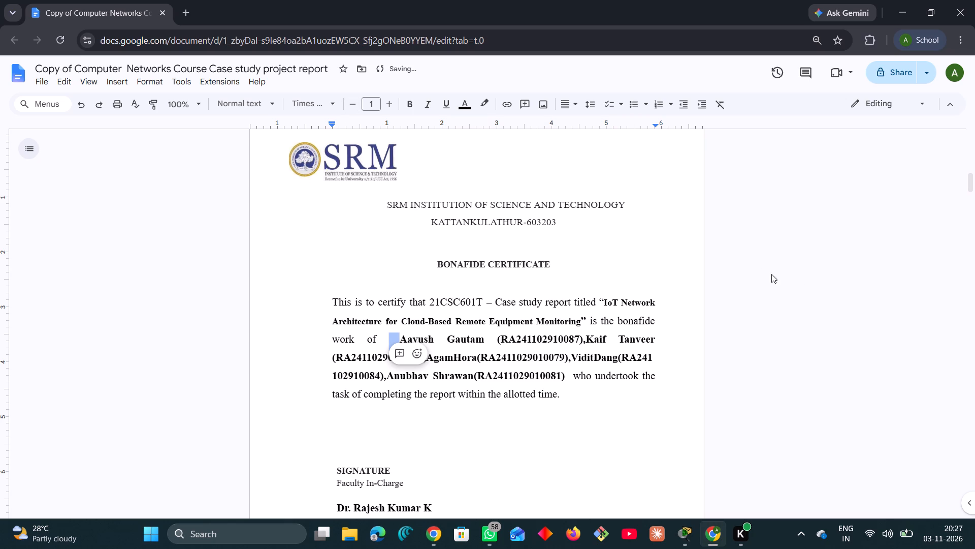
# Apply small caps to the case study title "IoT Network Architecture for Cloud-Based Remote Equipment Monitoring" in the bonafide certificate.
pyautogui.click(587, 407)
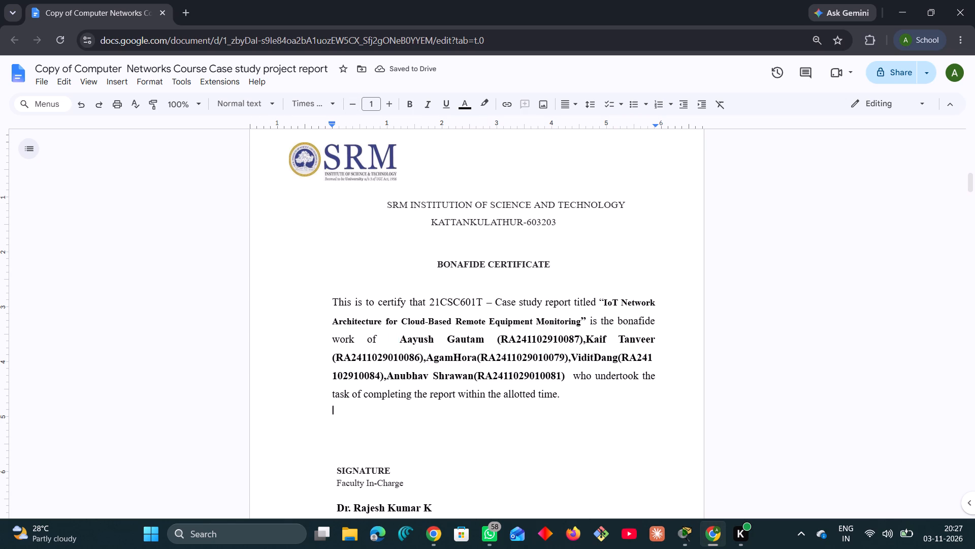
pyautogui.moveTo(580, 322); pyautogui.dragTo(634, 297)
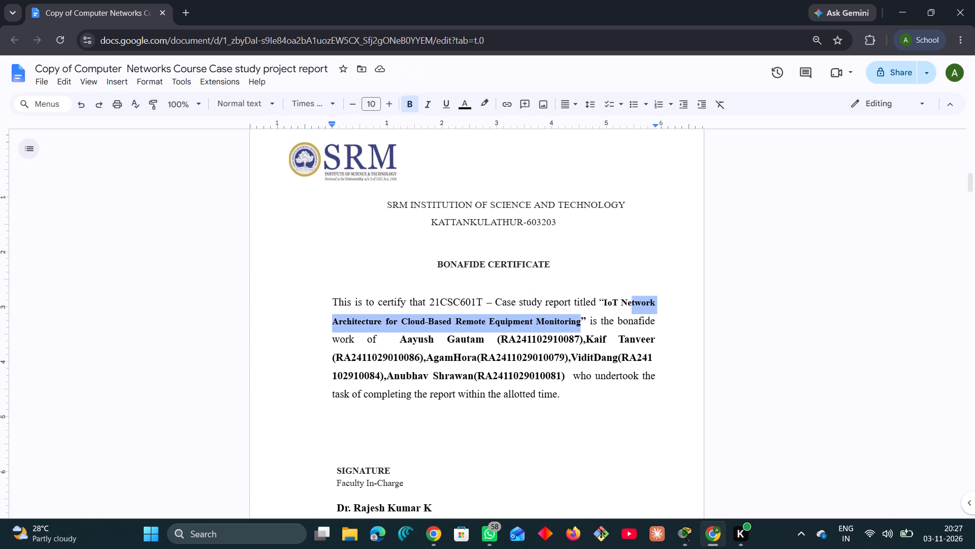
pyautogui.moveTo(634, 297); pyautogui.dragTo(604, 301)
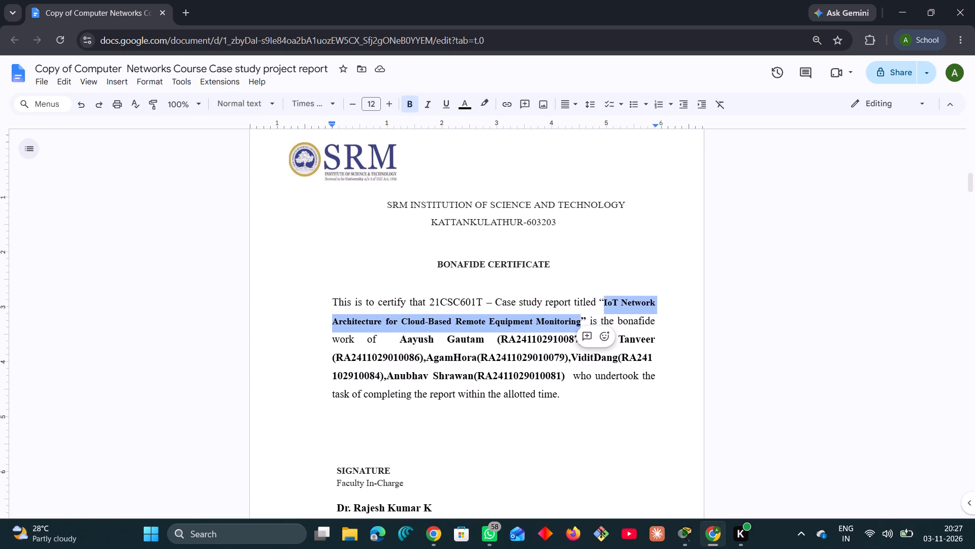
pyautogui.click(132, 102)
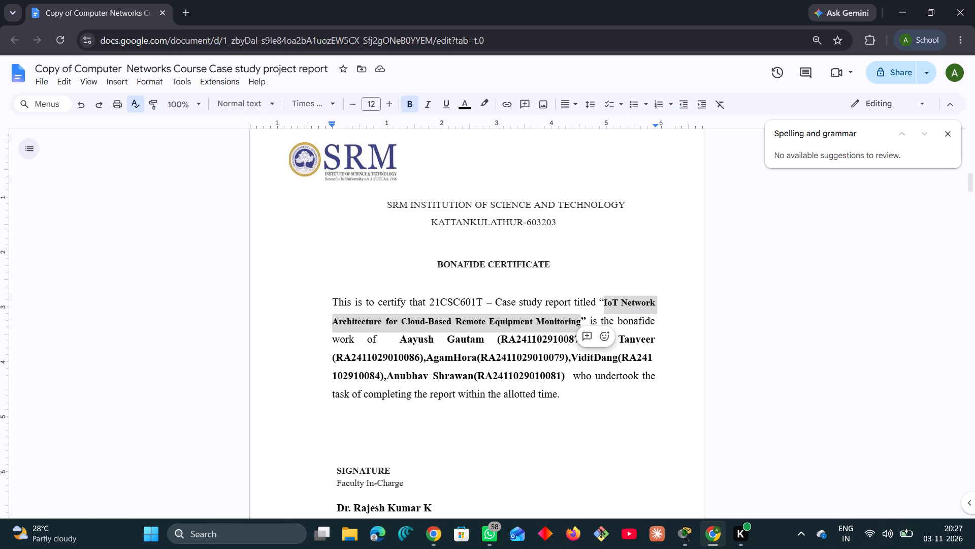
pyautogui.click(458, 110)
pyautogui.click(458, 110)
pyautogui.click(65, 83)
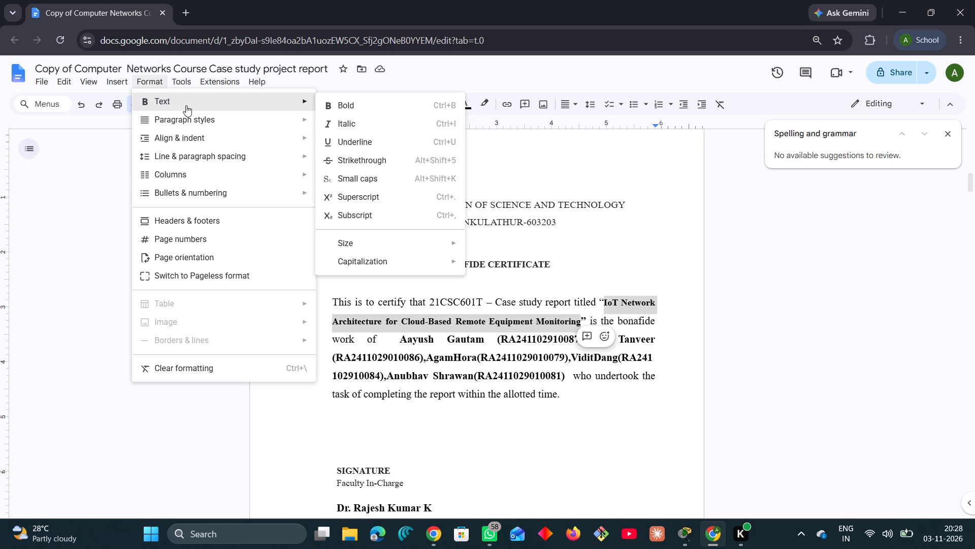
pyautogui.click(373, 175)
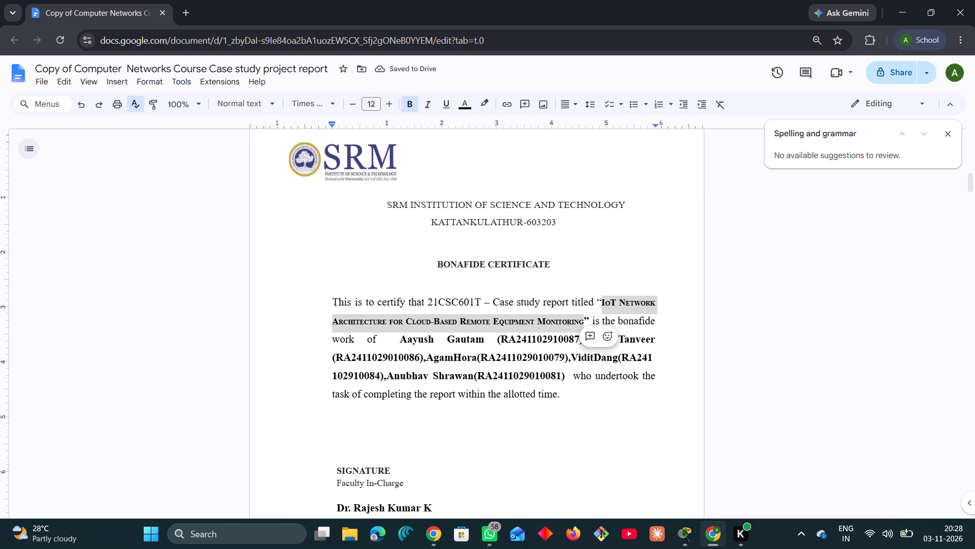
# Reselect the whole case study title in the certificate for further formatting and dismiss the spelling and grammar check.
pyautogui.moveTo(585, 322); pyautogui.dragTo(606, 304)
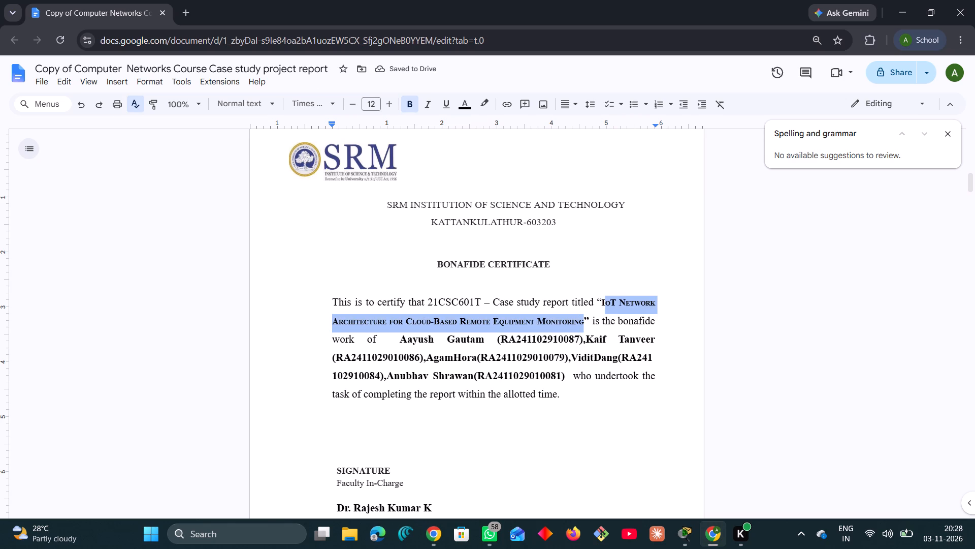
pyautogui.moveTo(606, 304); pyautogui.dragTo(602, 303)
pyautogui.moveTo(602, 303); pyautogui.dragTo(602, 303)
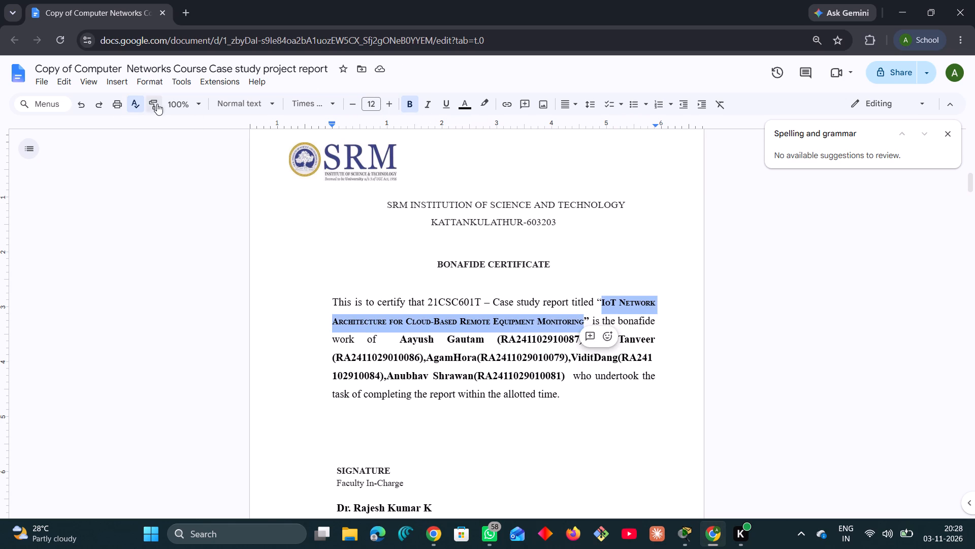
pyautogui.click(132, 105)
pyautogui.click(133, 104)
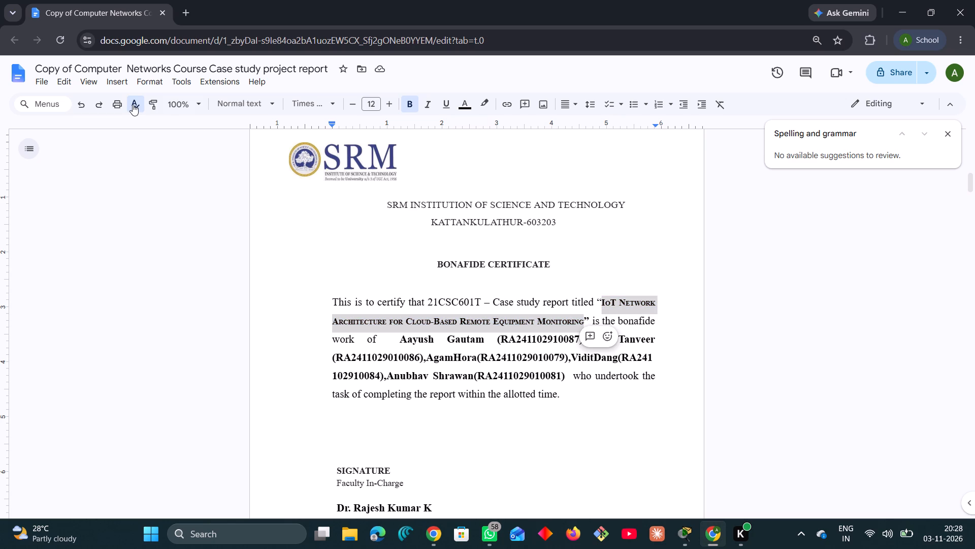
pyautogui.click(955, 136)
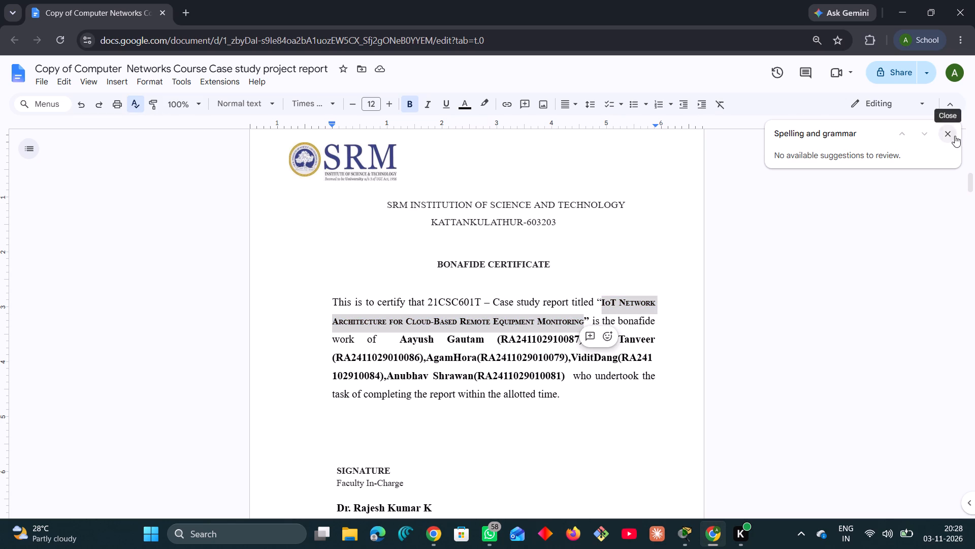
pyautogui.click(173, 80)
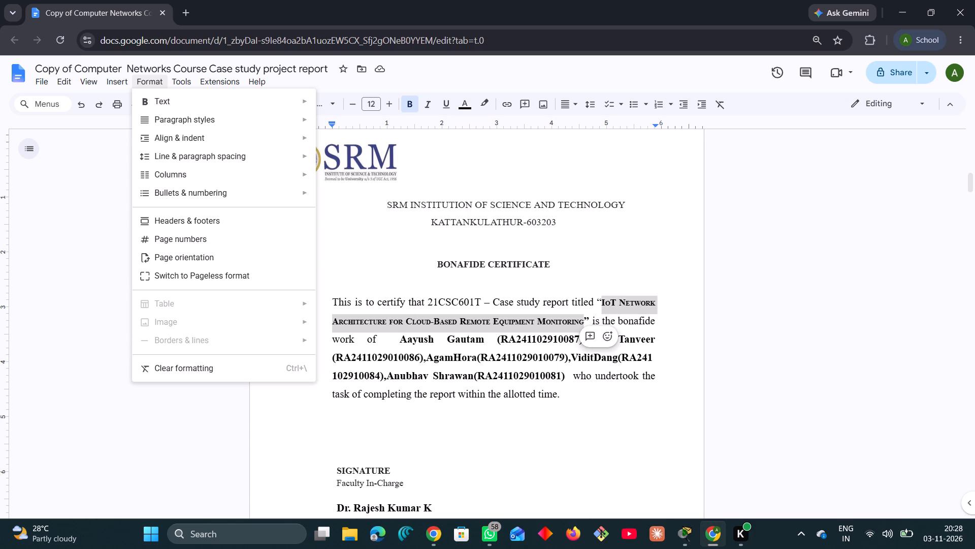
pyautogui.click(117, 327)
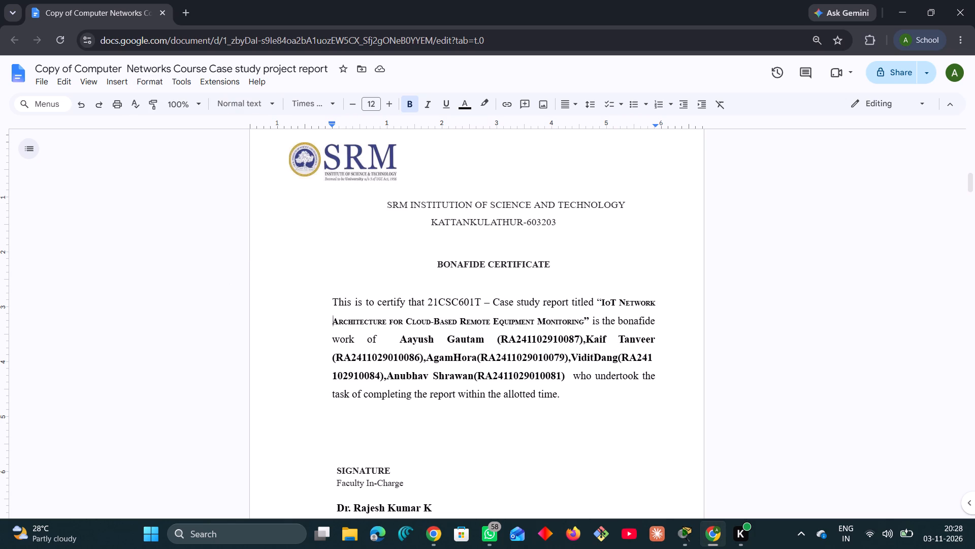
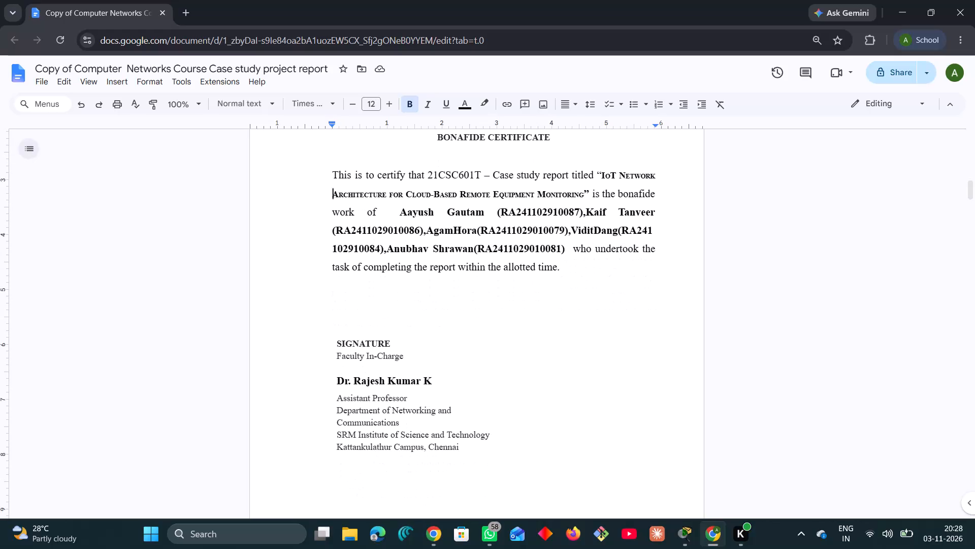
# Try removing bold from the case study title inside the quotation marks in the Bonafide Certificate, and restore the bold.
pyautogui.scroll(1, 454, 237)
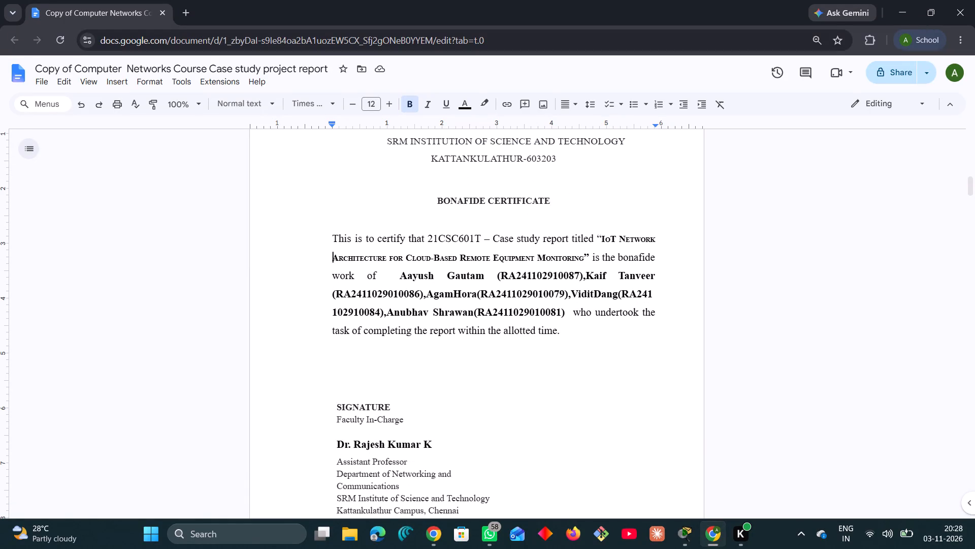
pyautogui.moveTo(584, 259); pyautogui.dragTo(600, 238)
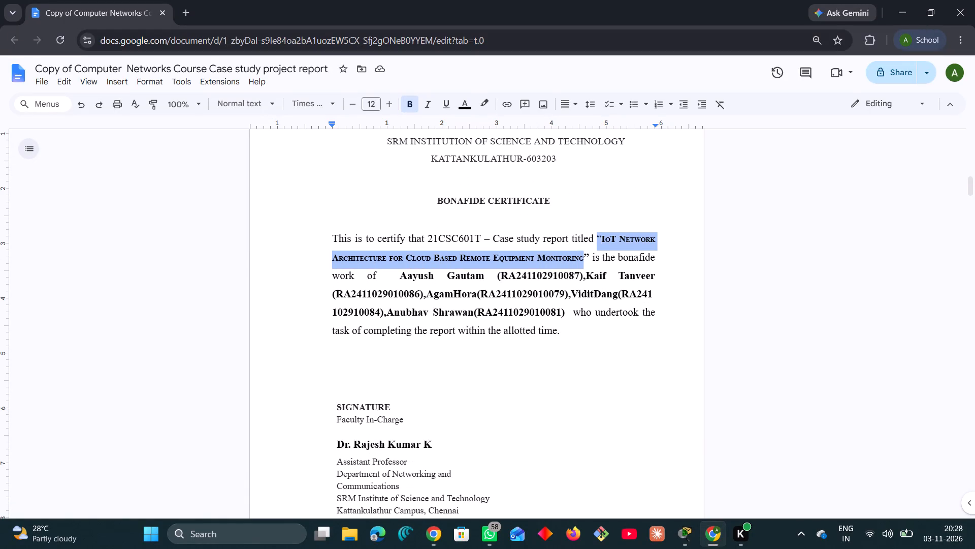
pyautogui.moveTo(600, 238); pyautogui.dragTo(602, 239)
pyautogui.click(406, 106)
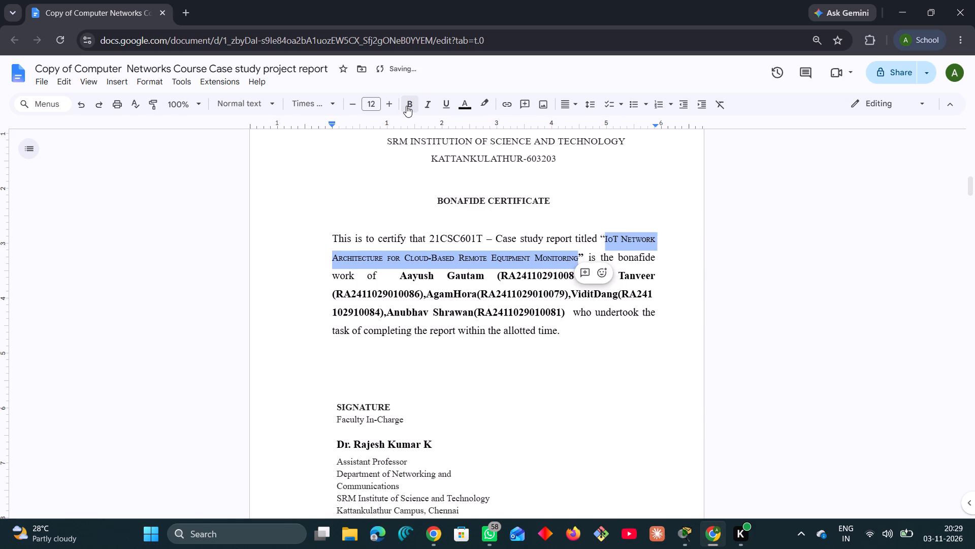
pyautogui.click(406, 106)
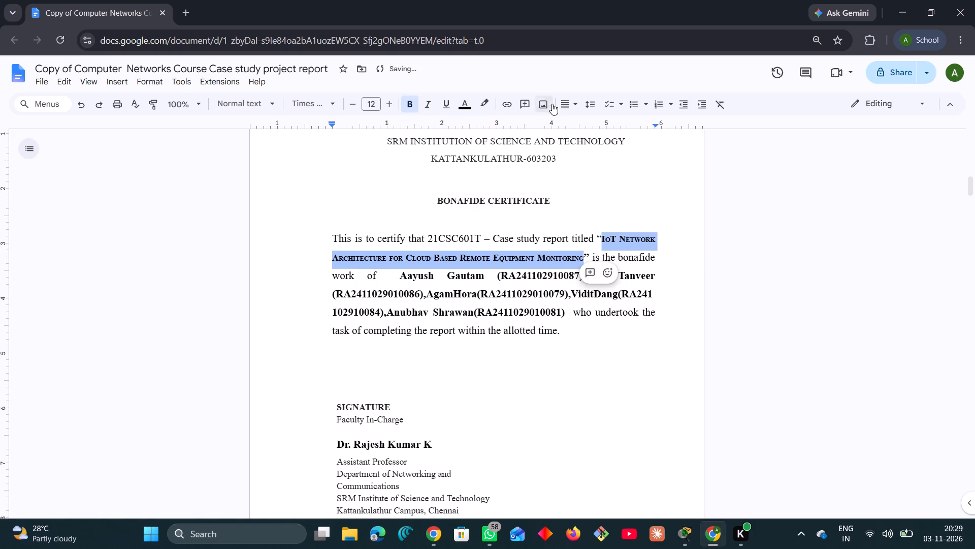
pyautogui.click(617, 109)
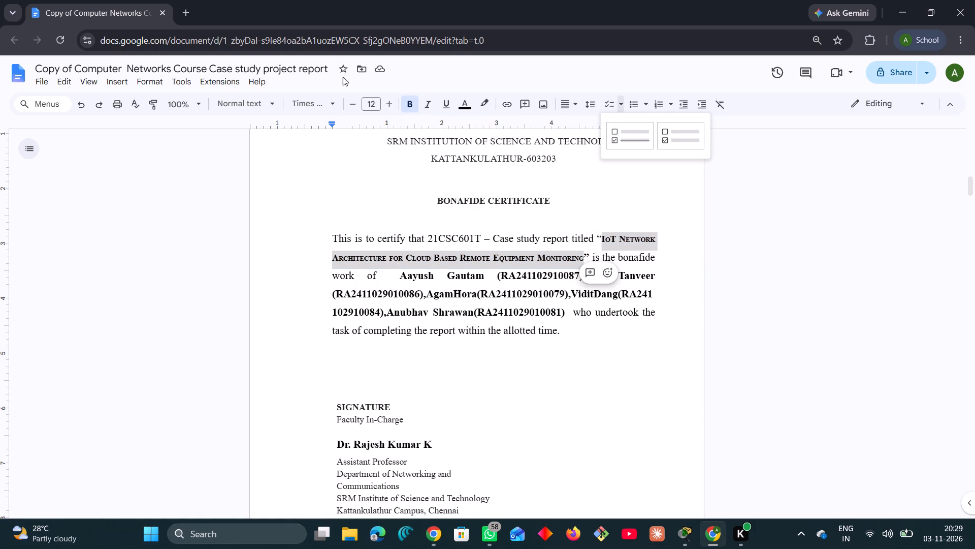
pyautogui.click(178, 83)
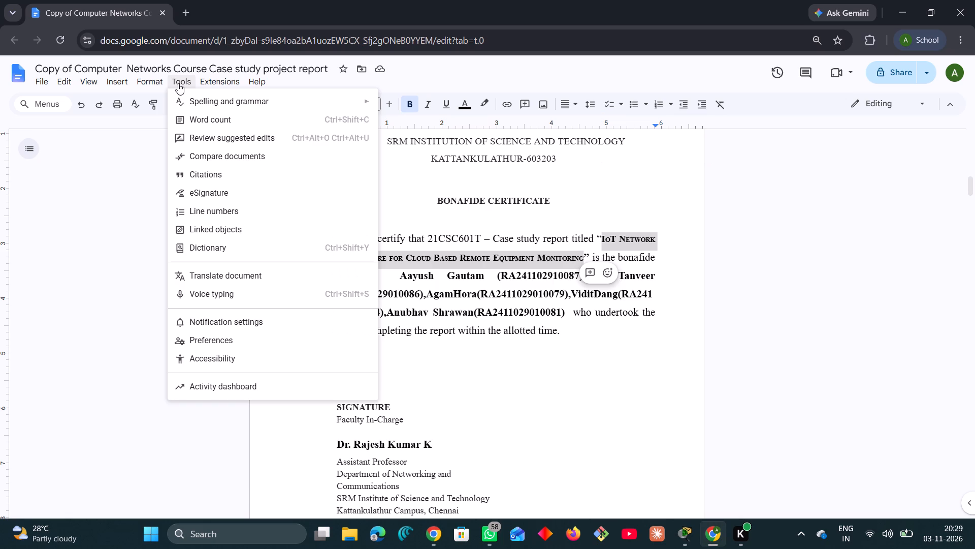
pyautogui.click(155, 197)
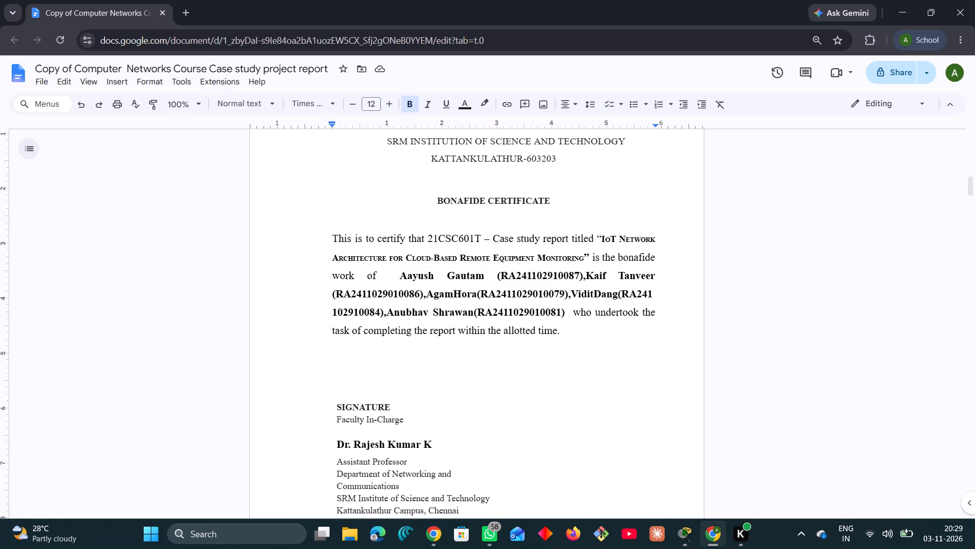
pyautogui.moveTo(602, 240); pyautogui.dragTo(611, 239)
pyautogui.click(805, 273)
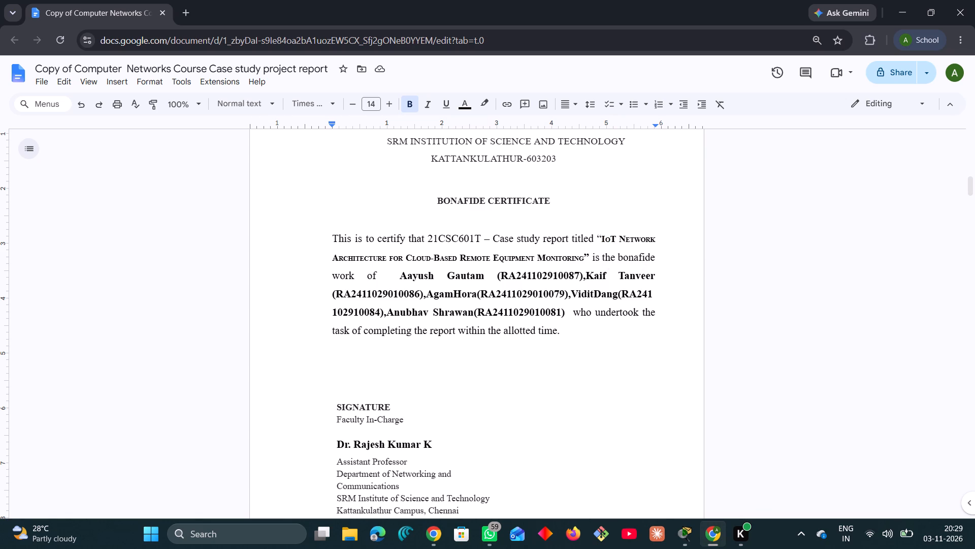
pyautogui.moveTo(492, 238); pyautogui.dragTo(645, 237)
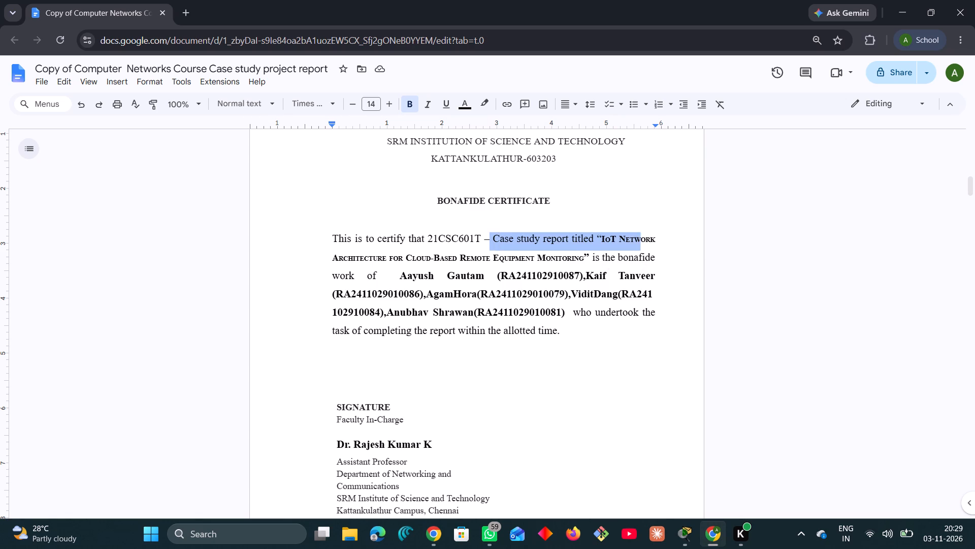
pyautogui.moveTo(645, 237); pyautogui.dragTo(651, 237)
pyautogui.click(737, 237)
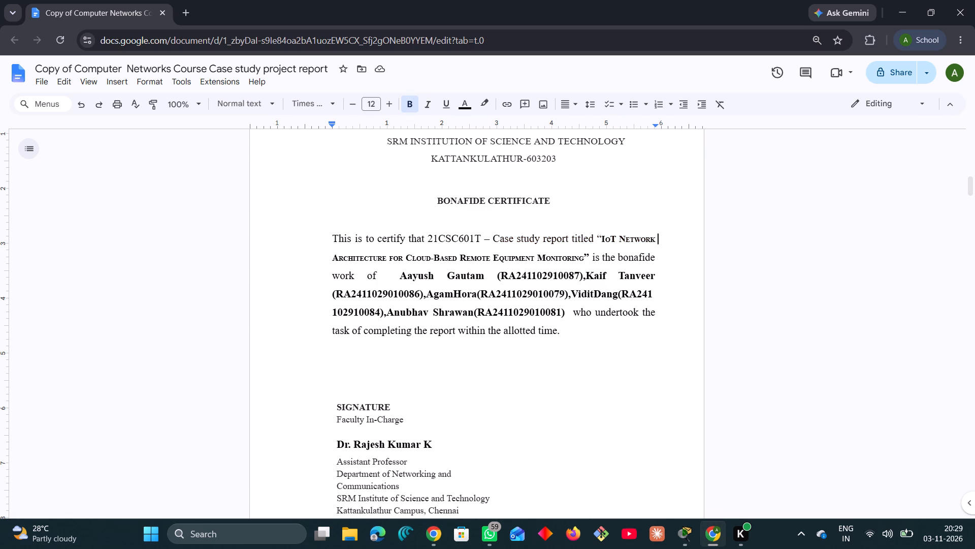
# Set the whole case study title in the bonafide certificate to the Times font at size 13.
pyautogui.moveTo(602, 239); pyautogui.dragTo(585, 256)
pyautogui.click(299, 107)
pyautogui.click(337, 173)
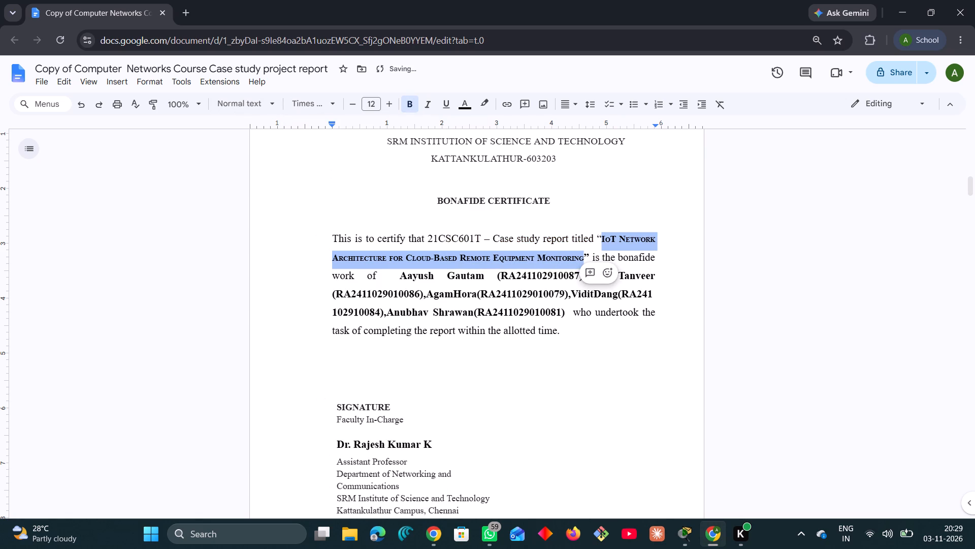
pyautogui.click(392, 107)
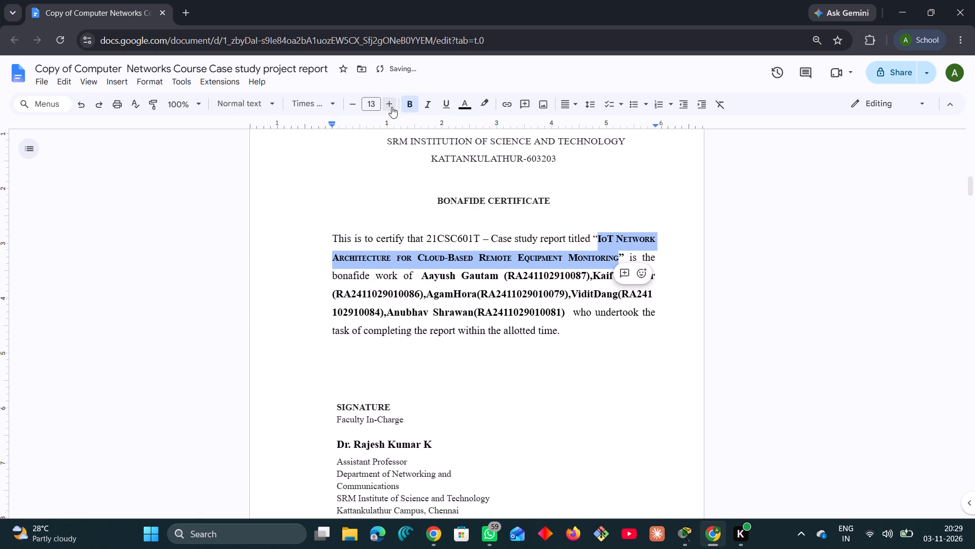
pyautogui.click(754, 257)
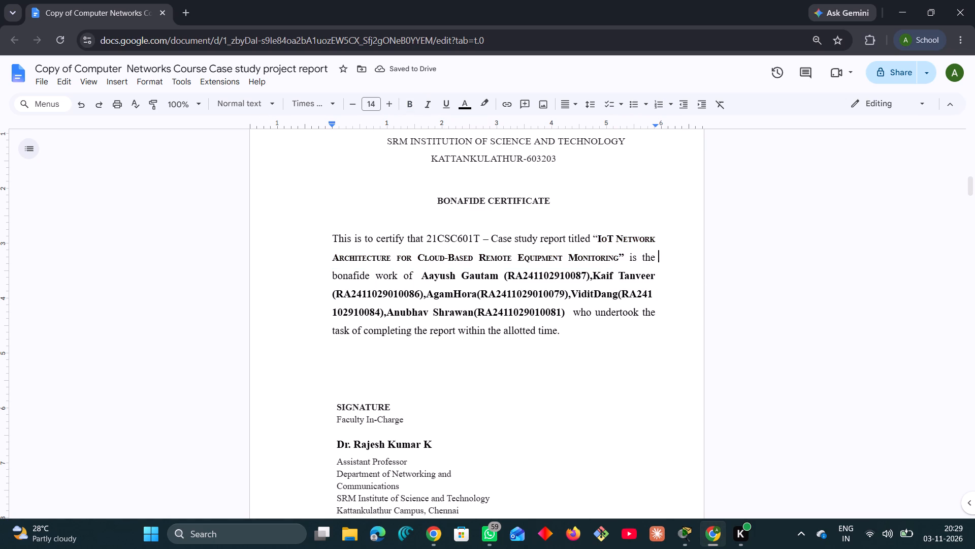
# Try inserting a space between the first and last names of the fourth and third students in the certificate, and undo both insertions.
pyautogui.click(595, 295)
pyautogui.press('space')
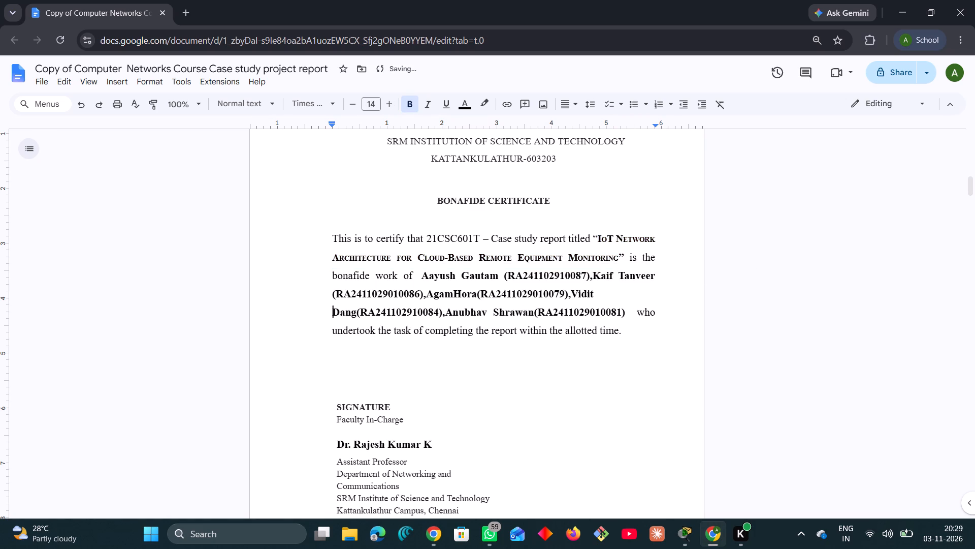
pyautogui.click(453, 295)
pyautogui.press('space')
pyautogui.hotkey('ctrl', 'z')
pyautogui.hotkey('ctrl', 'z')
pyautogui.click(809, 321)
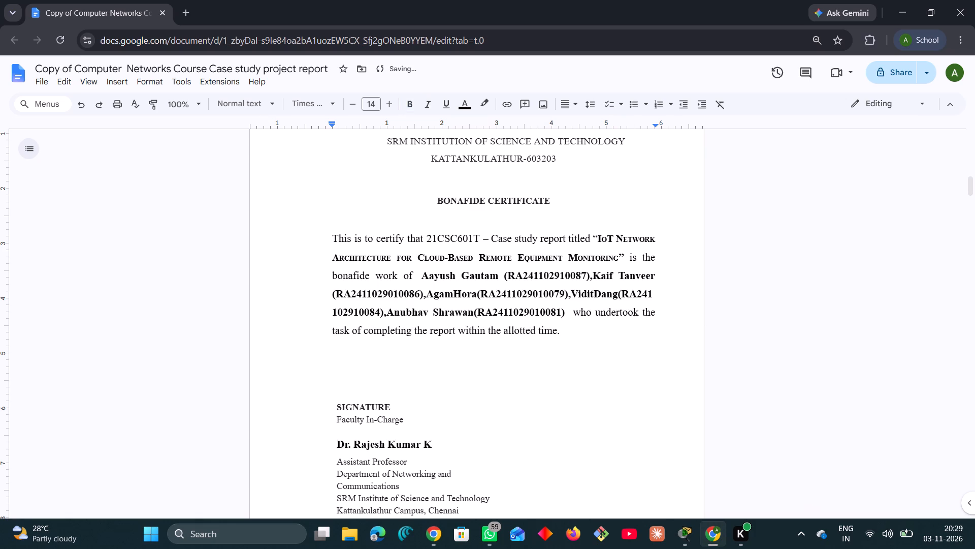
# Copy the highlighted formatting instruction under the ABSTRACT heading, from "Abstract must be" to "300 words".
pyautogui.scroll(-1, 544, 308)
pyautogui.scroll(2, 544, 308)
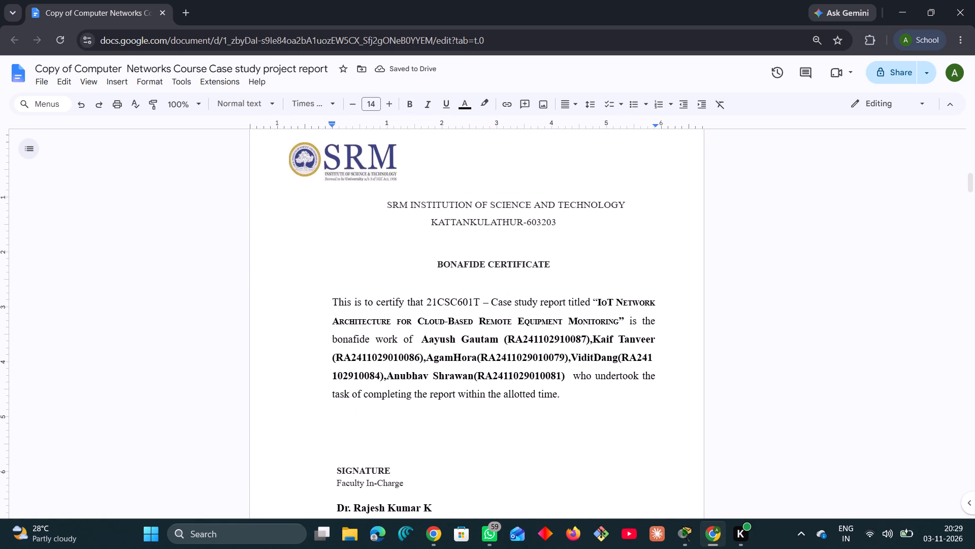
pyautogui.scroll(-7, 544, 308)
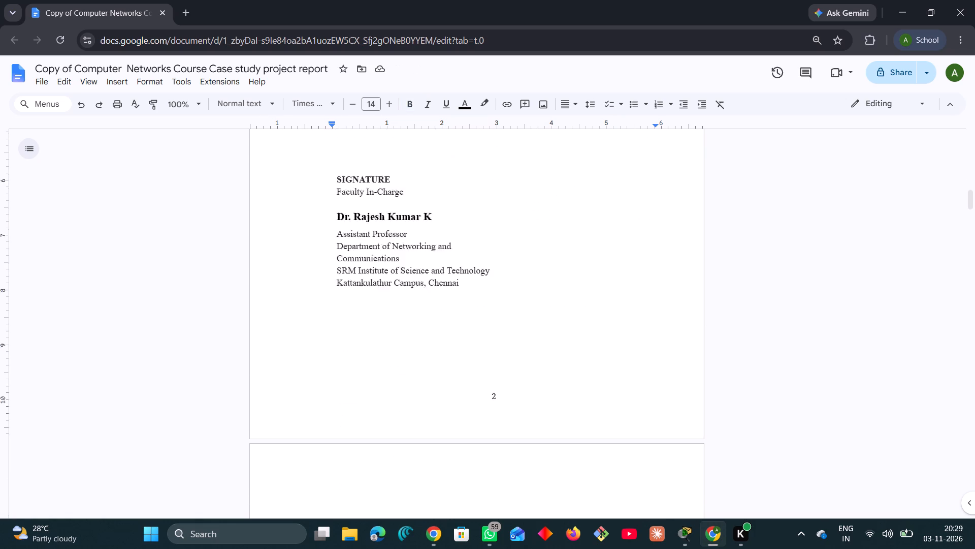
pyautogui.scroll(-4, 544, 308)
pyautogui.scroll(1, 544, 308)
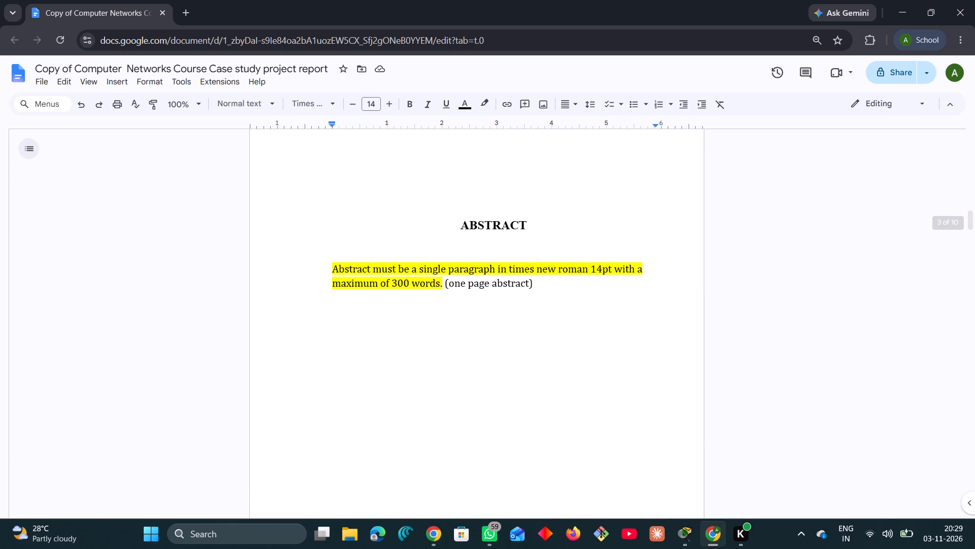
pyautogui.moveTo(441, 285); pyautogui.dragTo(368, 272)
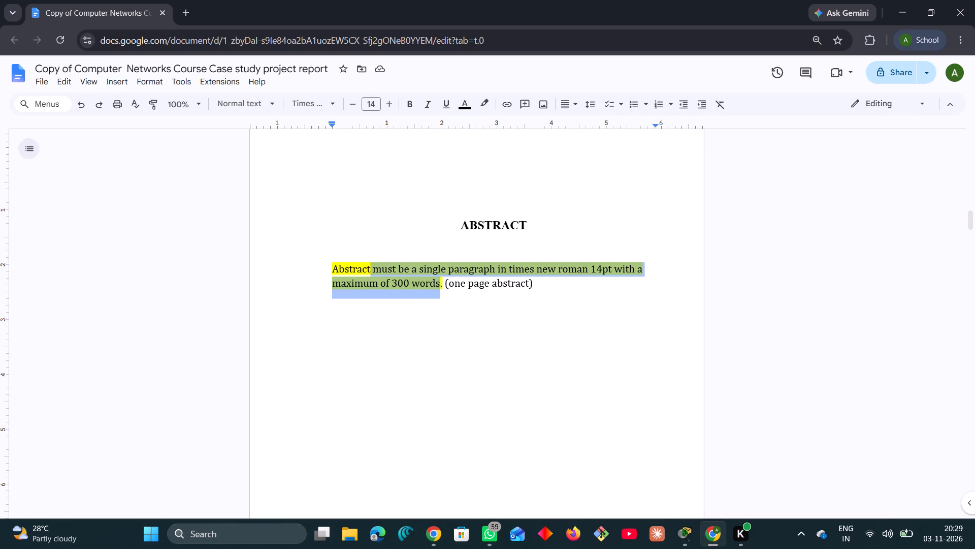
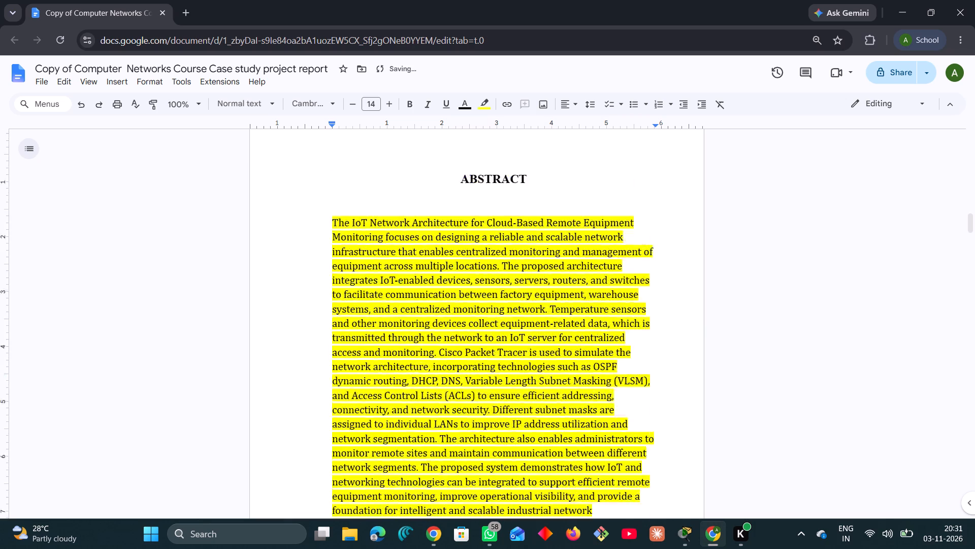
# Remove the yellow highlight from the whole pasted abstract paragraph.
pyautogui.moveTo(408, 455); pyautogui.dragTo(321, 172)
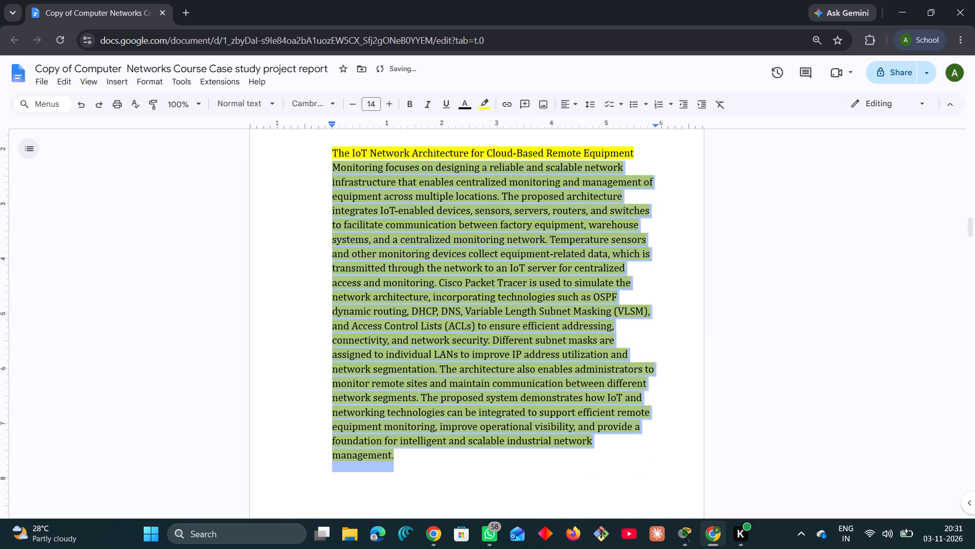
pyautogui.moveTo(321, 172); pyautogui.dragTo(321, 166)
pyautogui.click(321, 165)
pyautogui.moveTo(327, 150); pyautogui.dragTo(428, 469)
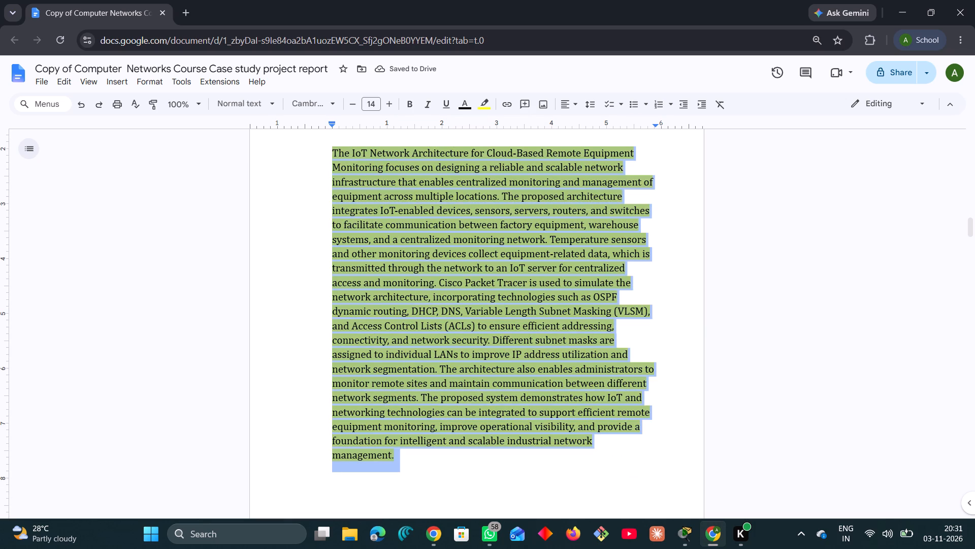
pyautogui.moveTo(428, 469); pyautogui.dragTo(425, 459)
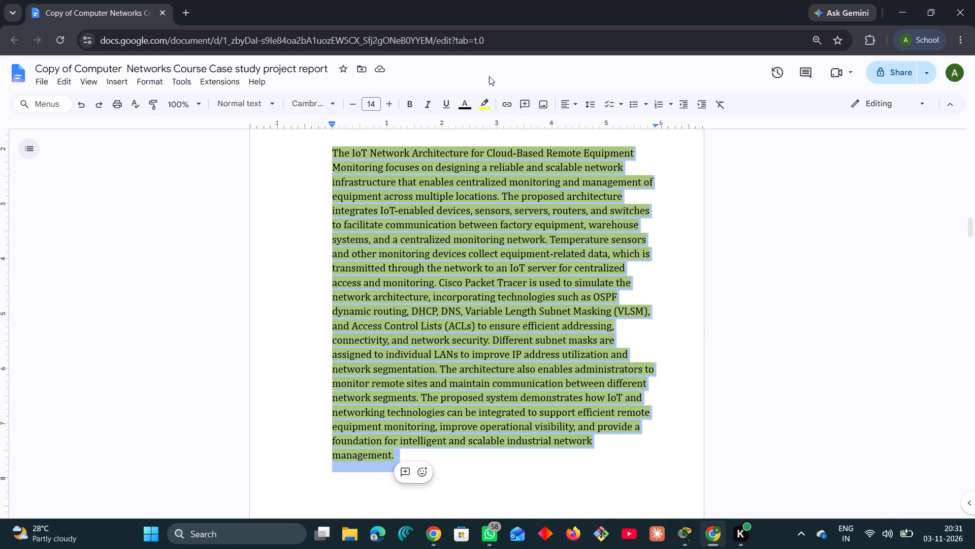
pyautogui.click(489, 105)
pyautogui.click(508, 128)
# Justify the abstract paragraph.
pyautogui.click(562, 106)
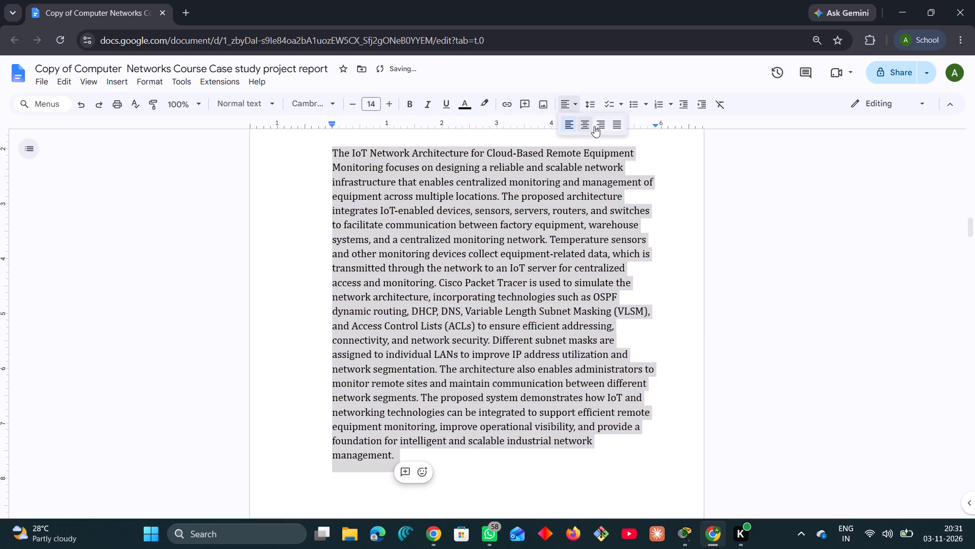
pyautogui.click(620, 127)
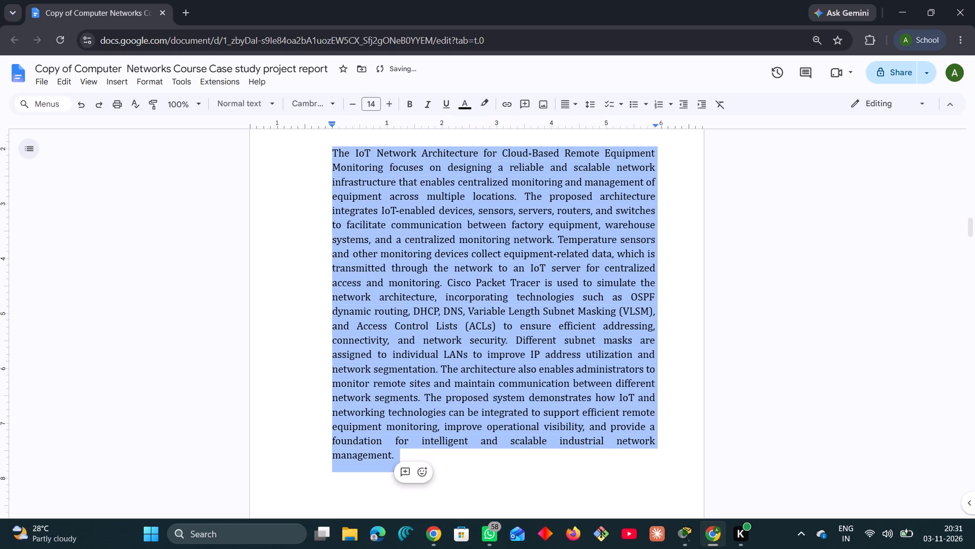
# Delete the blank lines above the ABSTRACT heading back to the end of the preceding page.
pyautogui.scroll(3, 494, 266)
pyautogui.click(454, 262)
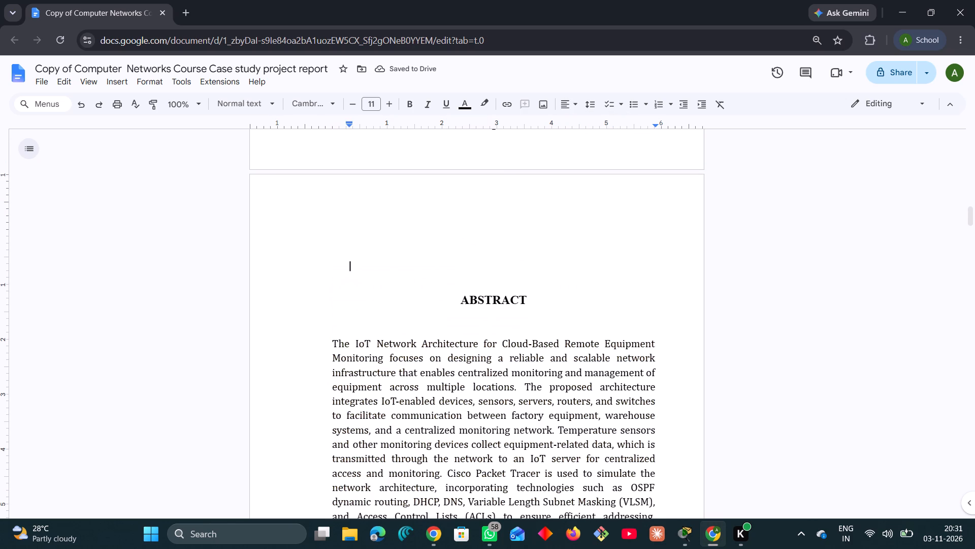
pyautogui.press('BackSpace')
pyautogui.press('BackSpace')
pyautogui.press('BackSpace')
pyautogui.press('BackSpace')
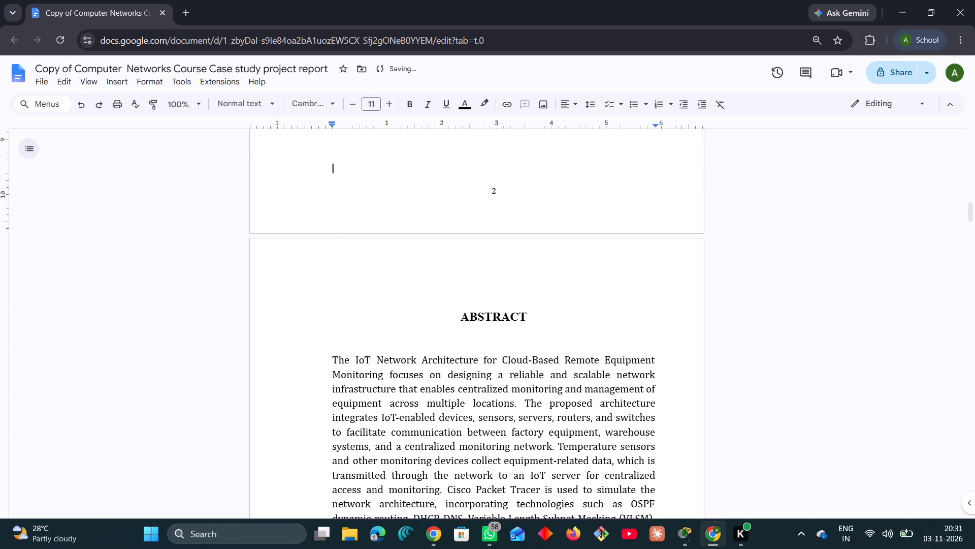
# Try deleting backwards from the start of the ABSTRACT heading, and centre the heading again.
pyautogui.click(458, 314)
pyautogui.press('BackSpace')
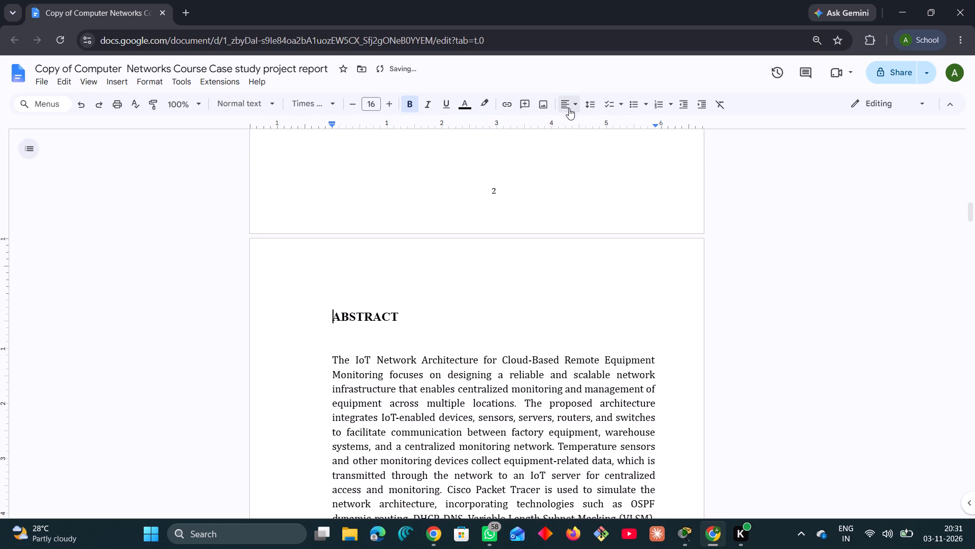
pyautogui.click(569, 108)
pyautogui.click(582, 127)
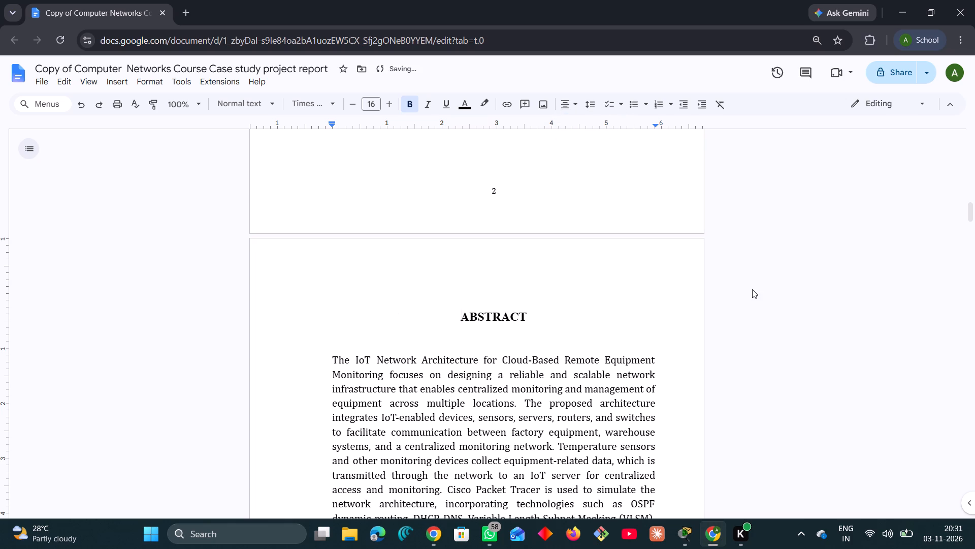
# Delete the remaining blank line above the ABSTRACT heading.
pyautogui.click(752, 289)
pyautogui.press('BackSpace')
pyautogui.press('BackSpace')
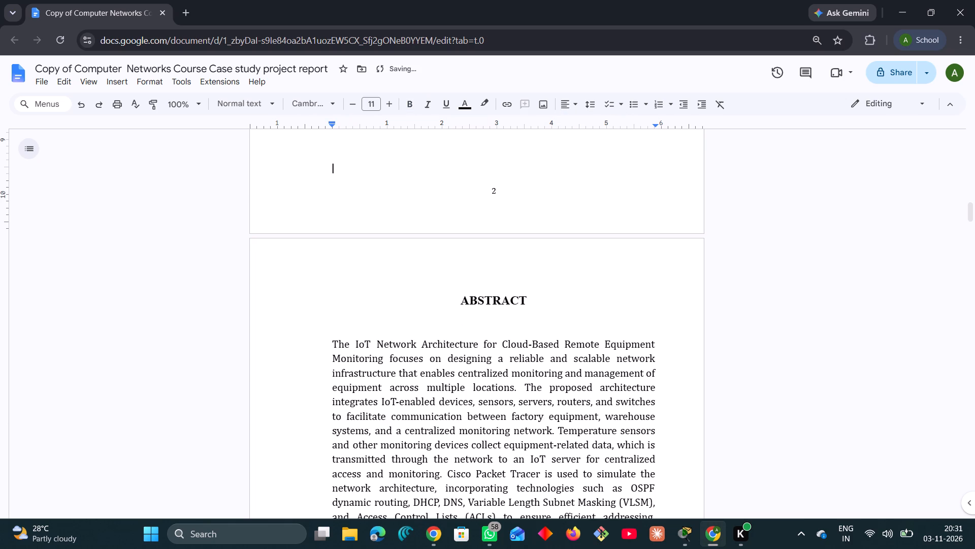
# Remove the space after the ABSTRACT heading paragraph.
pyautogui.click(343, 278)
pyautogui.moveTo(448, 299); pyautogui.dragTo(462, 300)
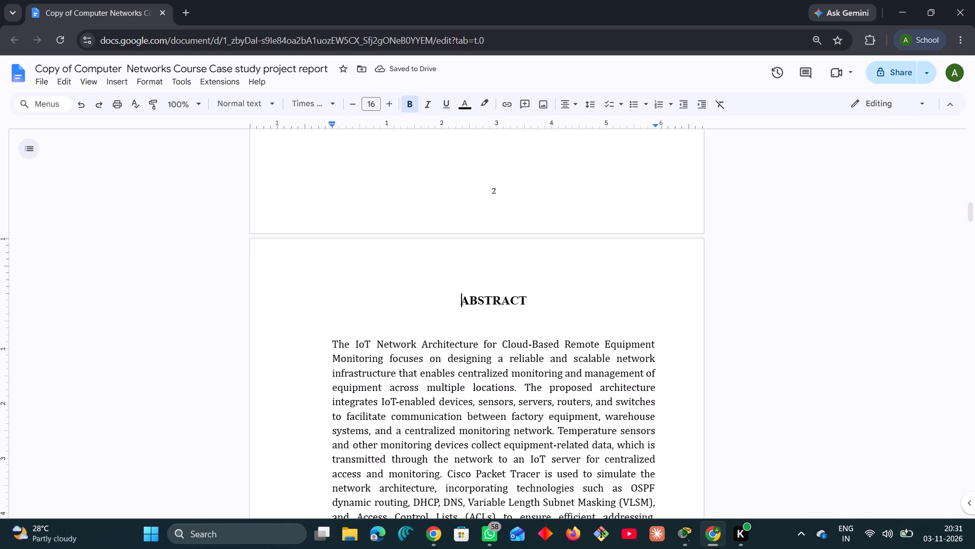
pyautogui.moveTo(462, 300); pyautogui.dragTo(476, 295)
pyautogui.click(588, 104)
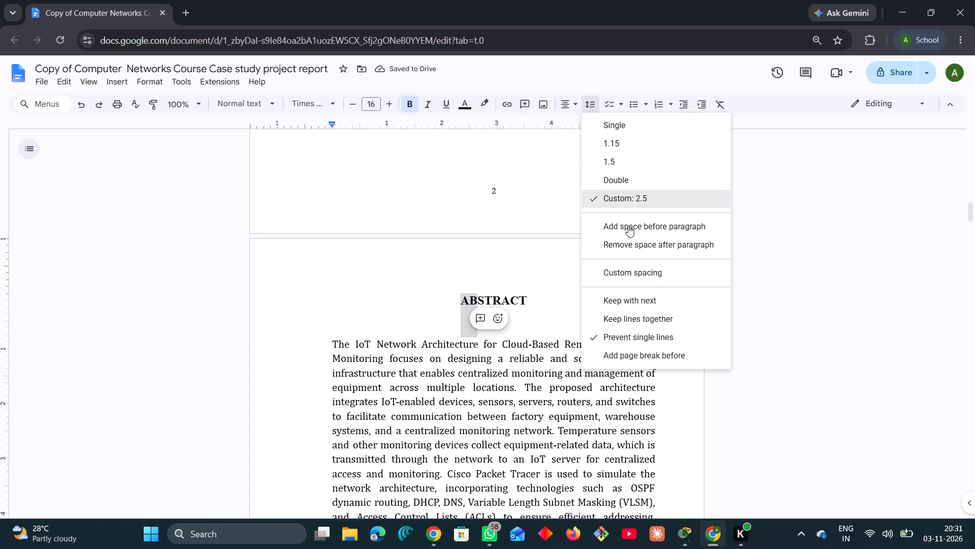
pyautogui.click(633, 244)
pyautogui.click(567, 318)
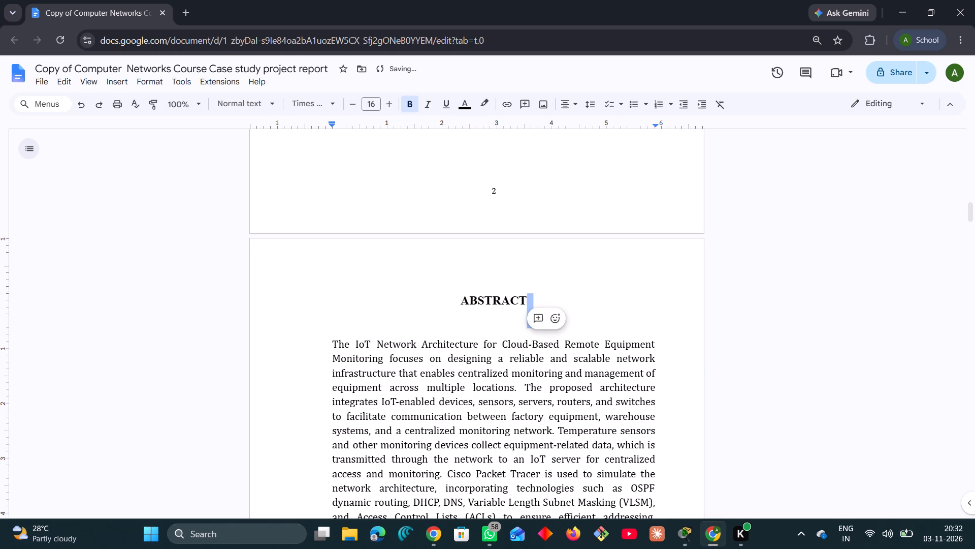
# Remove the space before and after the abstract body paragraph.
pyautogui.moveTo(324, 348); pyautogui.dragTo(366, 346)
pyautogui.click(590, 106)
pyautogui.click(629, 210)
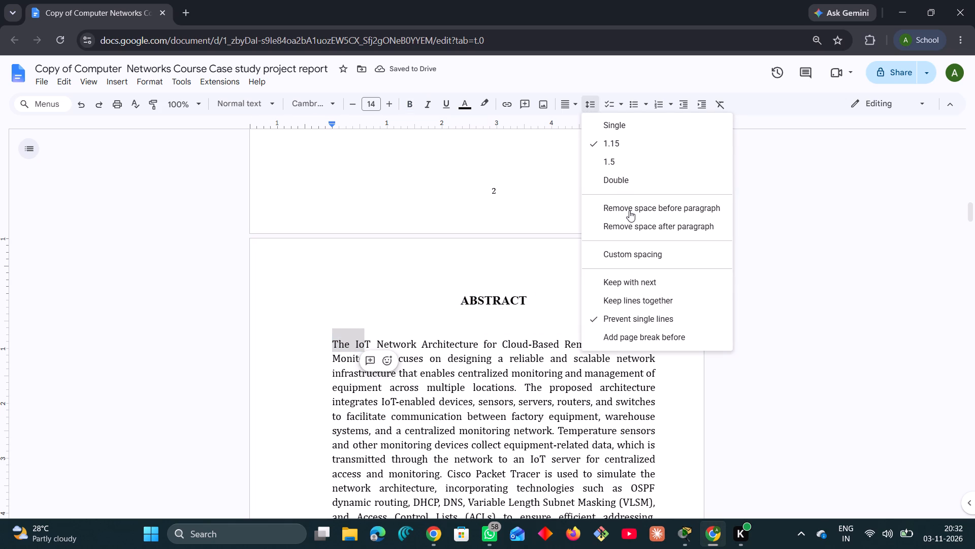
pyautogui.click(591, 103)
pyautogui.click(639, 222)
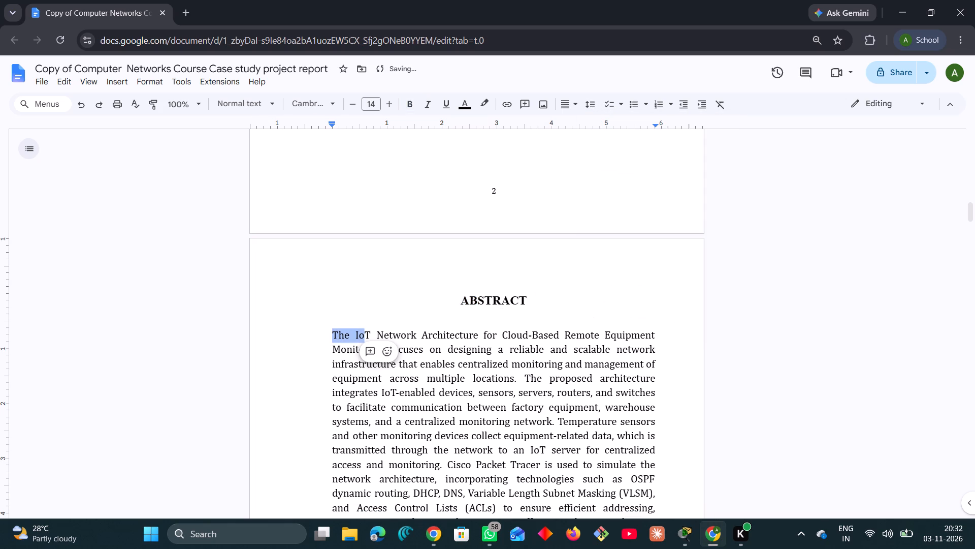
# Widen the abstract paragraph by setting its left indent to -0.50 and extending its right indent to about the 6-inch mark.
pyautogui.scroll(-2, 802, 315)
pyautogui.scroll(-2, 622, 330)
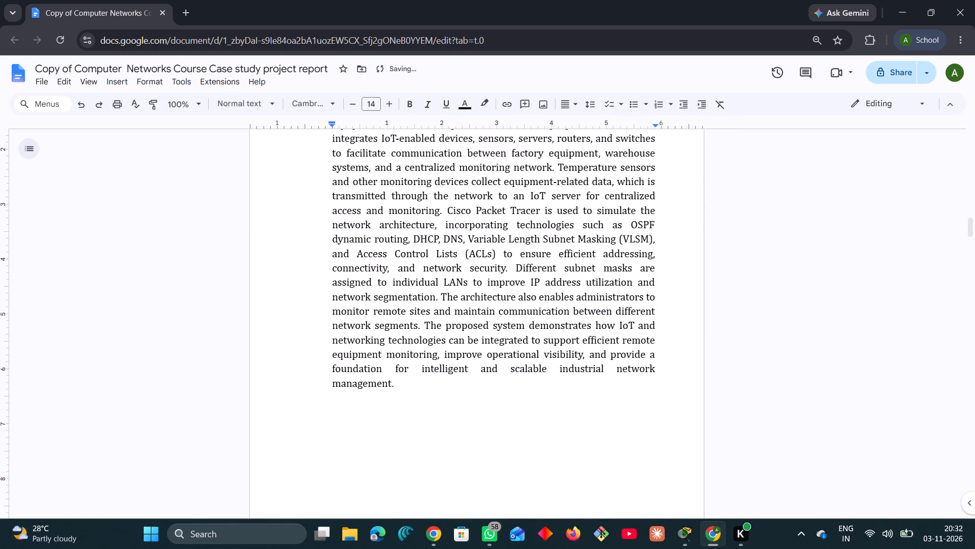
pyautogui.scroll(2, 431, 383)
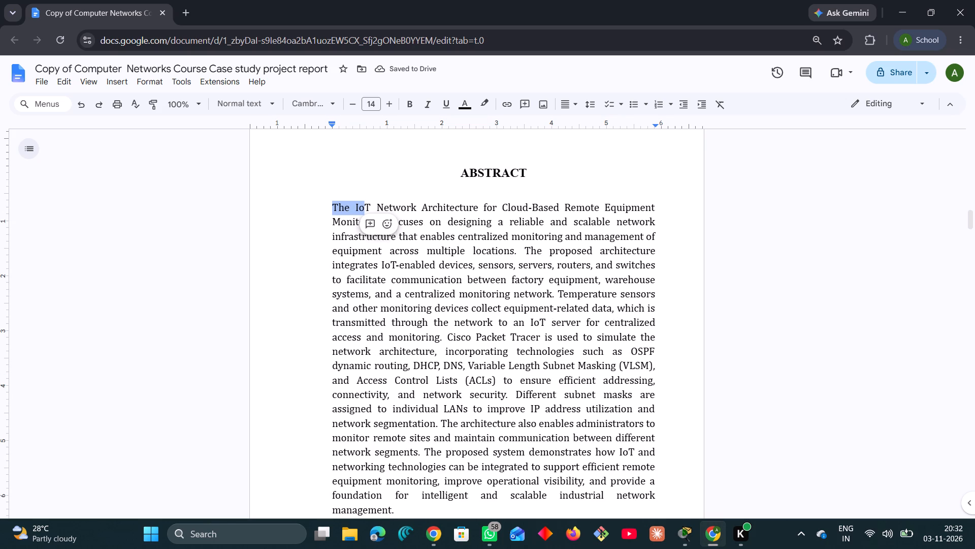
pyautogui.moveTo(331, 124); pyautogui.dragTo(314, 121)
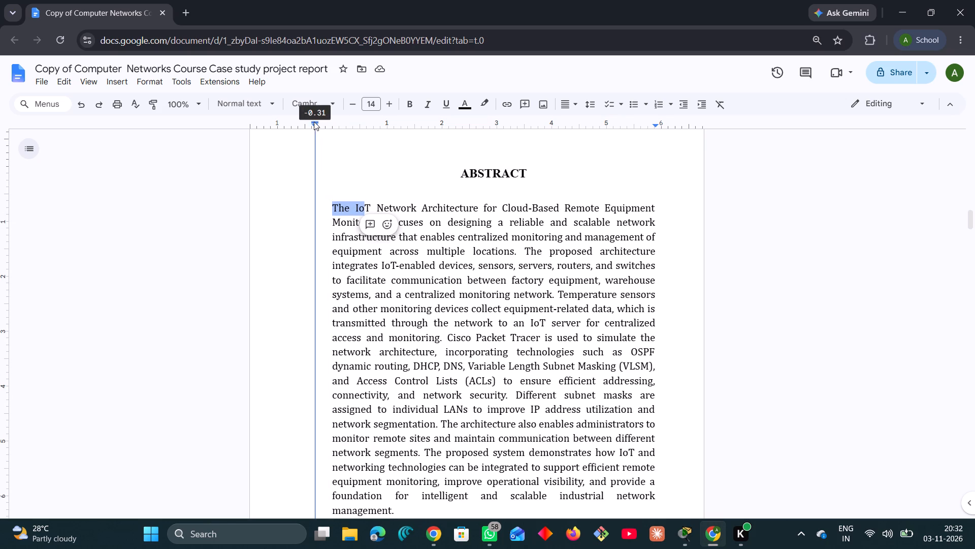
pyautogui.moveTo(314, 121); pyautogui.dragTo(304, 119)
pyautogui.click(304, 121)
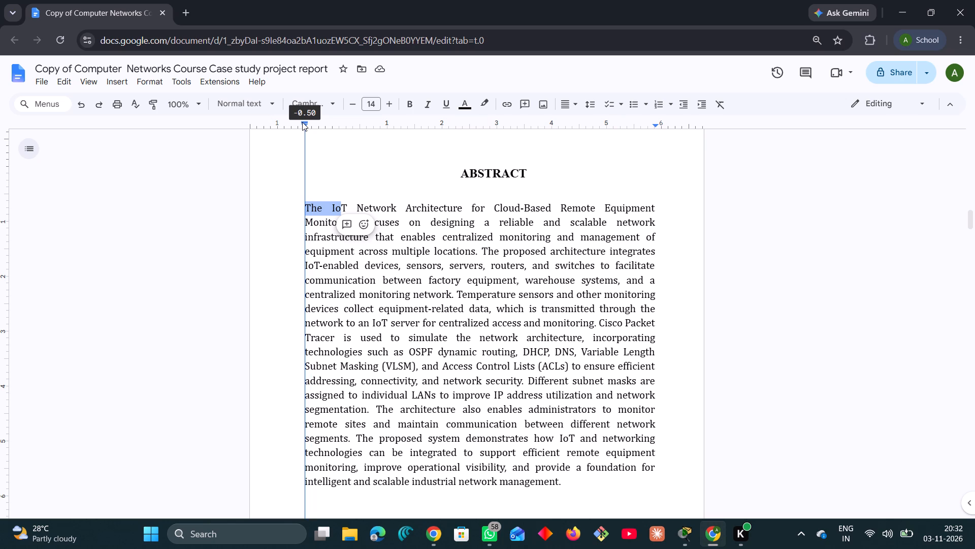
pyautogui.moveTo(655, 125); pyautogui.dragTo(660, 126)
# Set the whole abstract paragraph to the Times New Roman font.
pyautogui.scroll(-2, 639, 276)
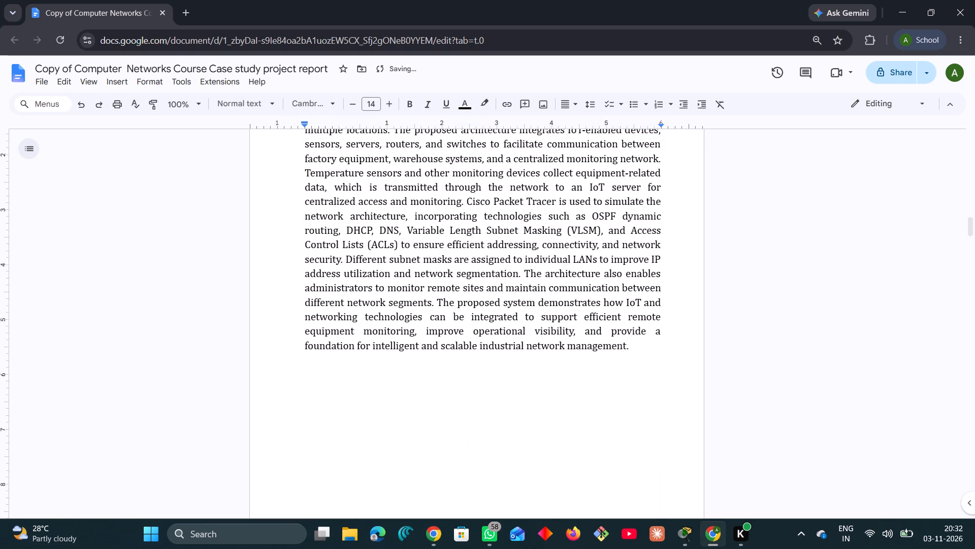
pyautogui.scroll(2, 640, 272)
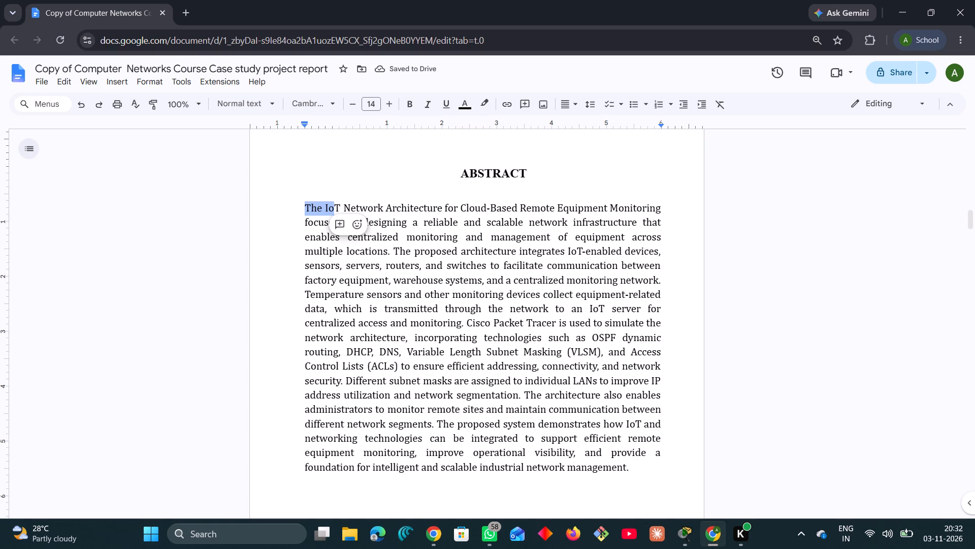
pyautogui.moveTo(635, 472); pyautogui.dragTo(303, 205)
pyautogui.click(331, 105)
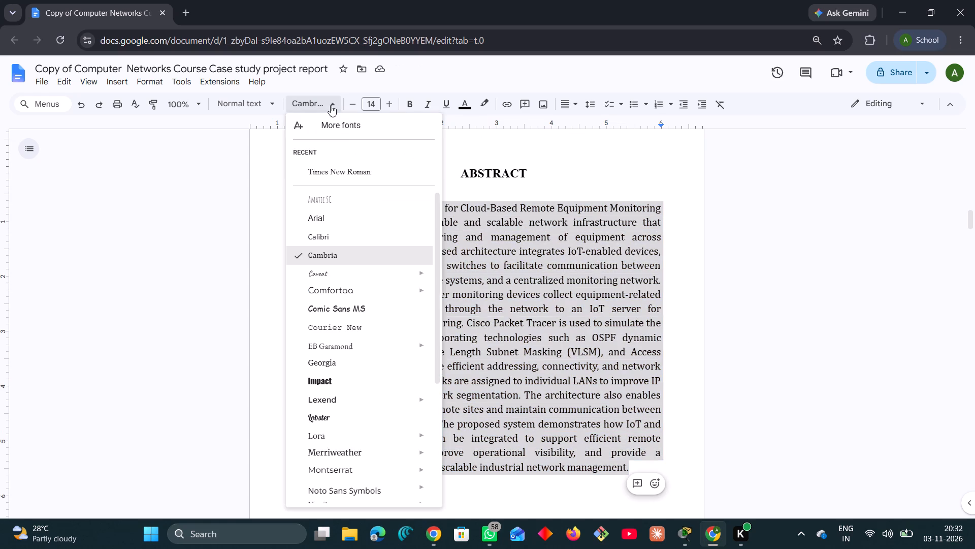
pyautogui.click(359, 171)
pyautogui.moveTo(833, 291); pyautogui.dragTo(827, 291)
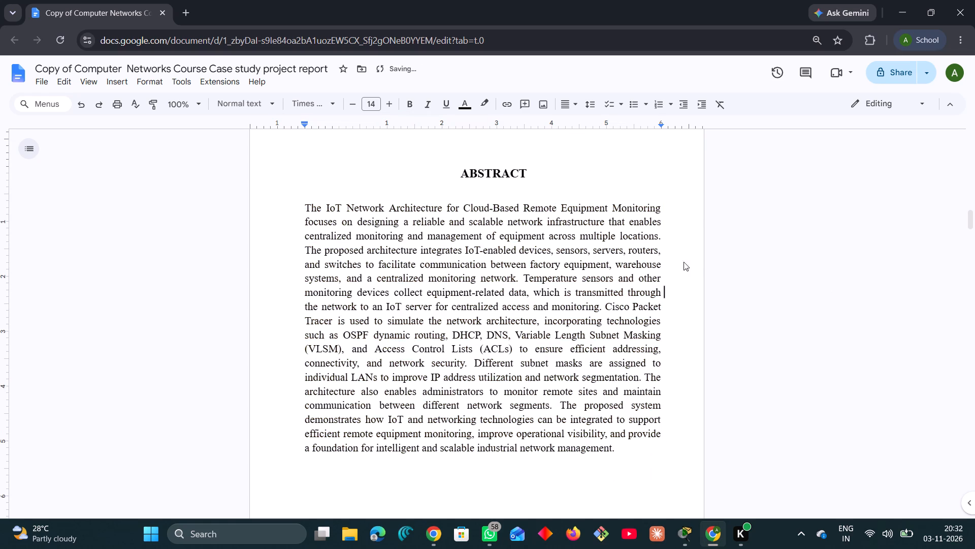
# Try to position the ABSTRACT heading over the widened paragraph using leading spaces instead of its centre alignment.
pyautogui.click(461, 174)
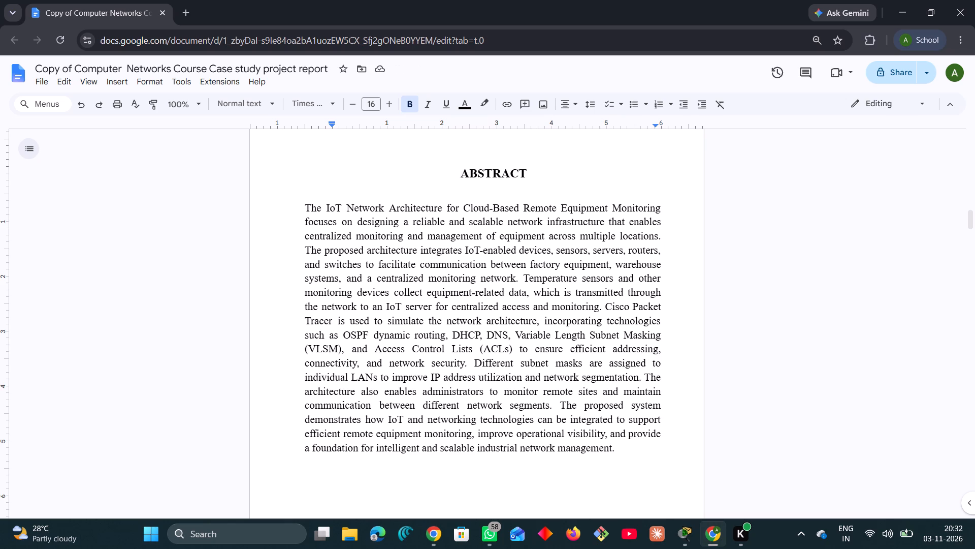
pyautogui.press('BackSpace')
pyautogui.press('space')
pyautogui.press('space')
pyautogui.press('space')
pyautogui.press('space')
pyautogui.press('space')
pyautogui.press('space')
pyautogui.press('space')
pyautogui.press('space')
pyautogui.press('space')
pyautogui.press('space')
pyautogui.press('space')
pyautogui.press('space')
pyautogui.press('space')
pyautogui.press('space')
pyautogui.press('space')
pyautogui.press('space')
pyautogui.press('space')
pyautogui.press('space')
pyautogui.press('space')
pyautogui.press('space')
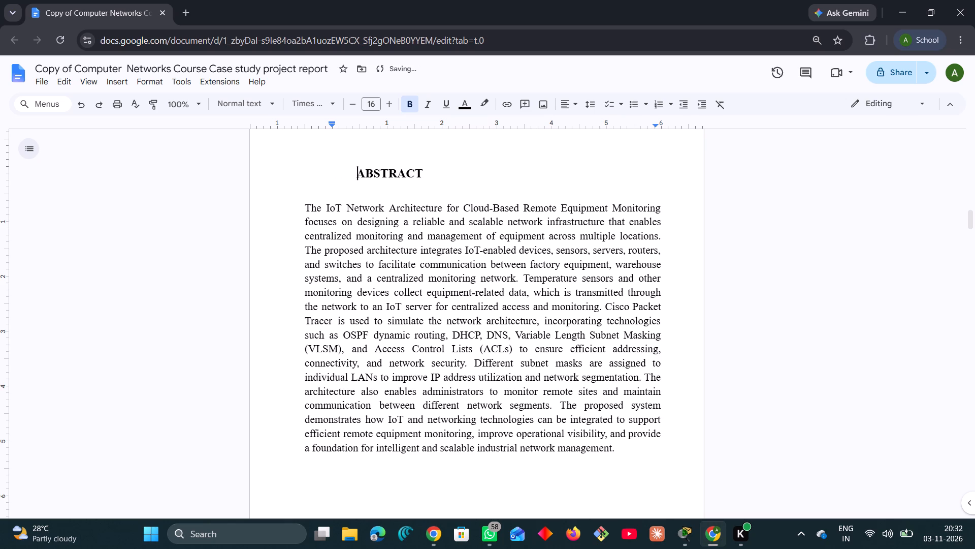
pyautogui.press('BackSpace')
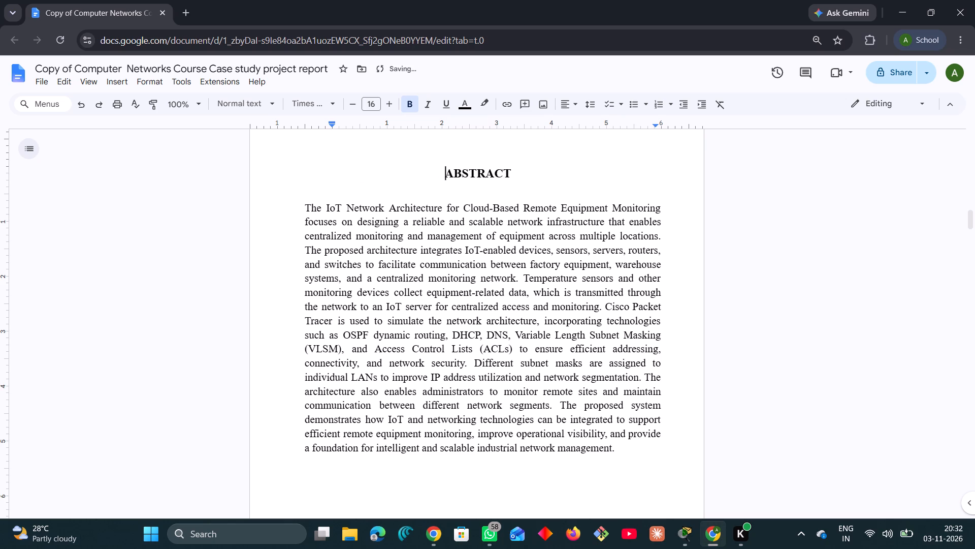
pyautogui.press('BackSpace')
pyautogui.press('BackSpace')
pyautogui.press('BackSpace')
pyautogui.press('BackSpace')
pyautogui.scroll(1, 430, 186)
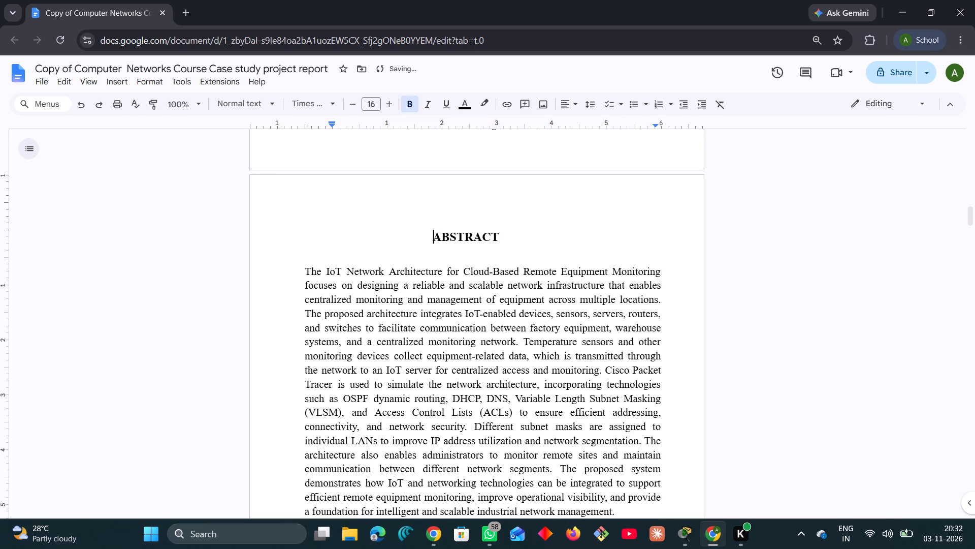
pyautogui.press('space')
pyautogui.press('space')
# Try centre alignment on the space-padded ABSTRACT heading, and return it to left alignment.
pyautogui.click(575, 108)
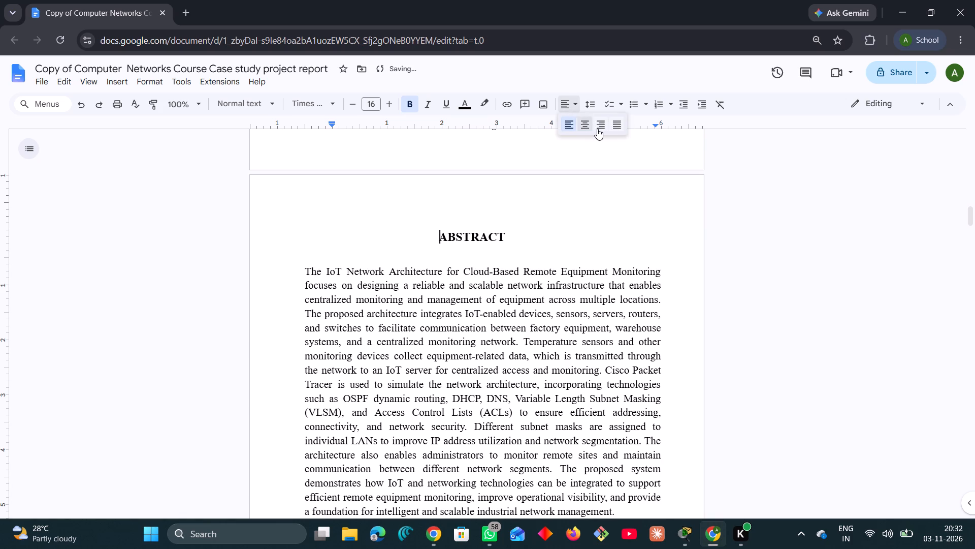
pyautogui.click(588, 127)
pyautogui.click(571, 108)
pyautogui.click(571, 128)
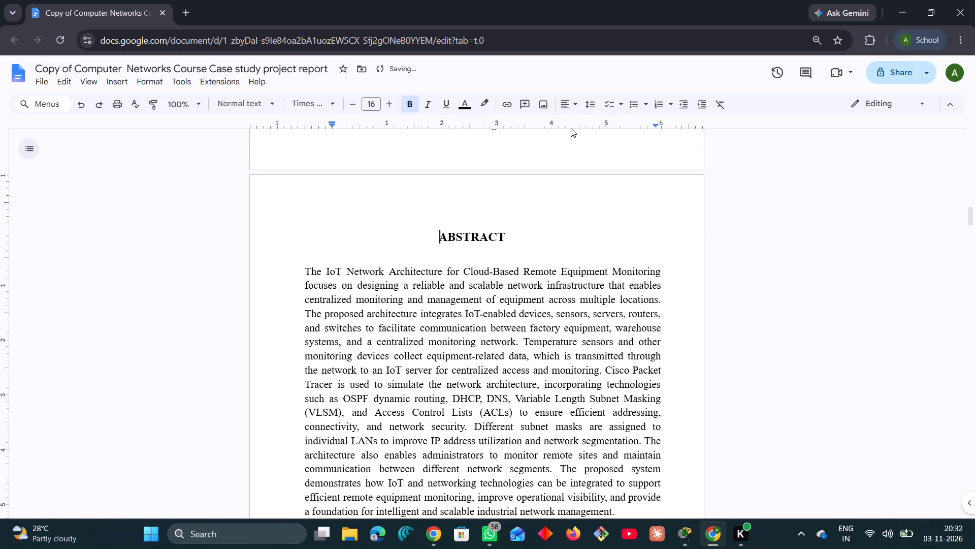
# Delete the spaces in front of the ABSTRACT heading and continue deleting backwards, pulling the heading up onto the preceding page.
pyautogui.press('BackSpace')
pyautogui.press('BackSpace')
pyautogui.press('BackSpace')
pyautogui.press('BackSpace')
pyautogui.press('BackSpace')
pyautogui.press('BackSpace')
pyautogui.press('BackSpace')
pyautogui.press('BackSpace')
pyautogui.press('BackSpace')
pyautogui.press('BackSpace')
pyautogui.press('BackSpace')
pyautogui.press('BackSpace')
pyautogui.press('BackSpace')
pyautogui.press('BackSpace')
pyautogui.press('BackSpace')
pyautogui.press('BackSpace')
pyautogui.press('BackSpace')
pyautogui.press('BackSpace')
pyautogui.press('BackSpace')
pyautogui.press('BackSpace')
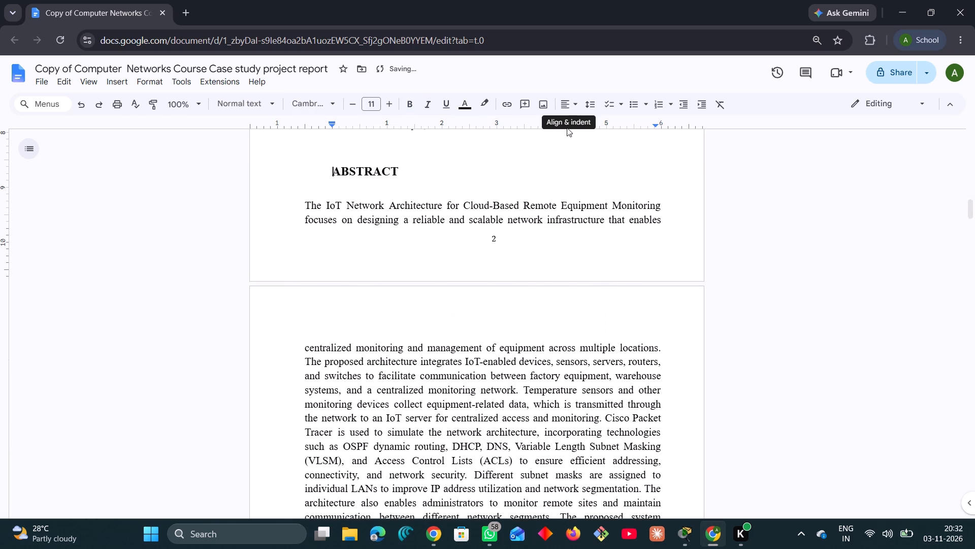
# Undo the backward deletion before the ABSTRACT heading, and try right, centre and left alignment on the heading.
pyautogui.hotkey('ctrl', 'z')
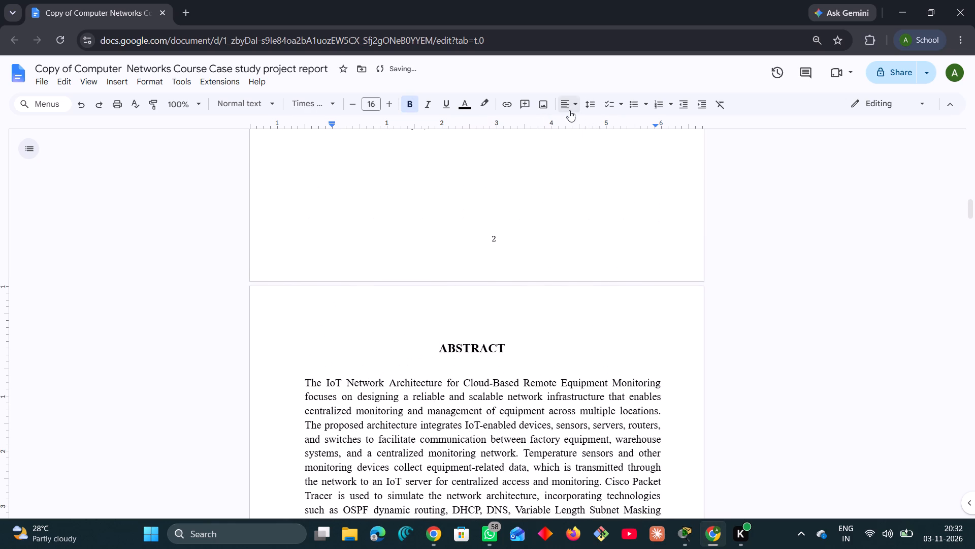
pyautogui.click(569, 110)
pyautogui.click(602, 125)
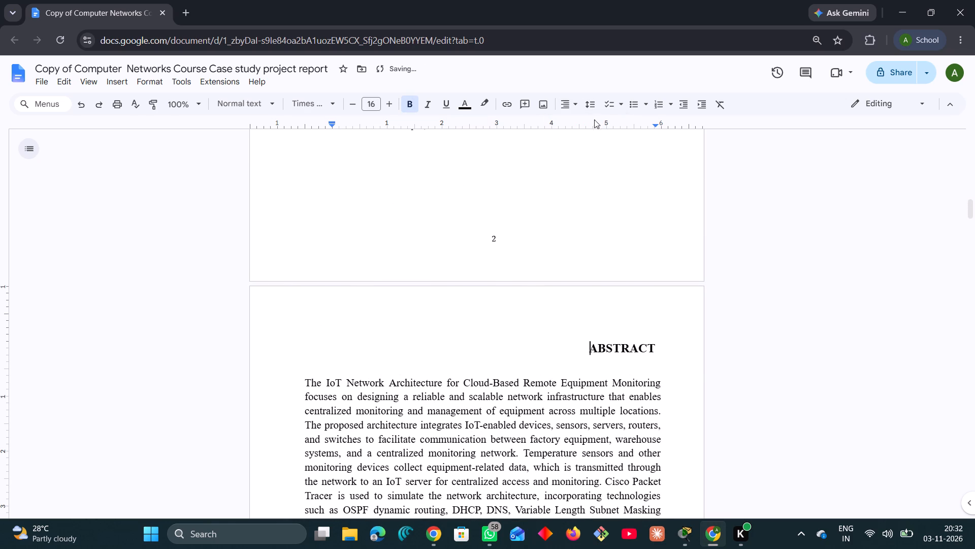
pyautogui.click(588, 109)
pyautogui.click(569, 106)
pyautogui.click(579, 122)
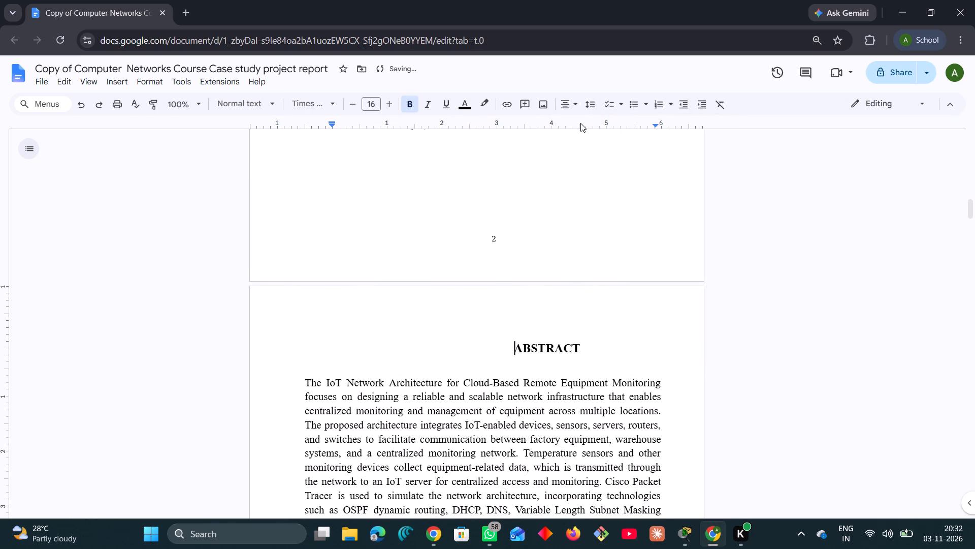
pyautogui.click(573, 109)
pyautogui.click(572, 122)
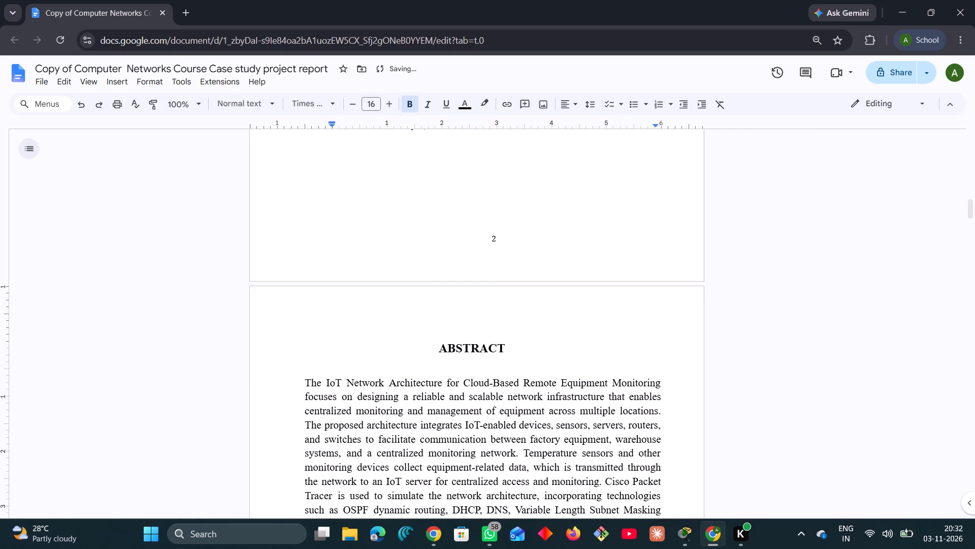
# Undo the spacing and alignment edits on the ABSTRACT heading, keeping the abstract paragraph in Times New Roman.
pyautogui.hotkey('ctrl', 'z')
pyautogui.hotkey('ctrl', 'z')
pyautogui.hotkey('ctrl', 'z')
pyautogui.hotkey('ctrl', 'z')
pyautogui.hotkey('ctrl', 'z')
pyautogui.hotkey('ctrl', 'z')
pyautogui.hotkey('ctrl', 'z')
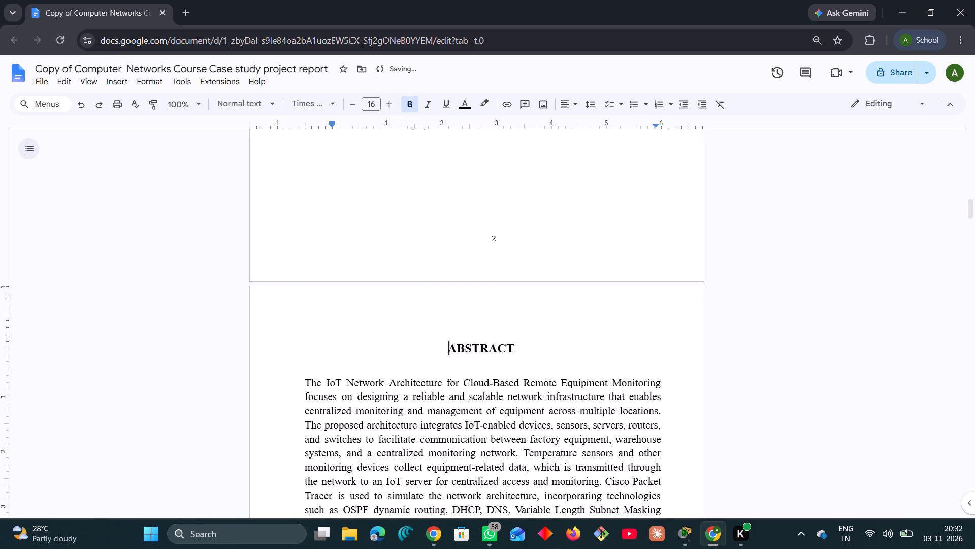
pyautogui.hotkey('ctrl', 'z')
pyautogui.hotkey('ctrl', 'z')
pyautogui.hotkey('ctrl', 'z')
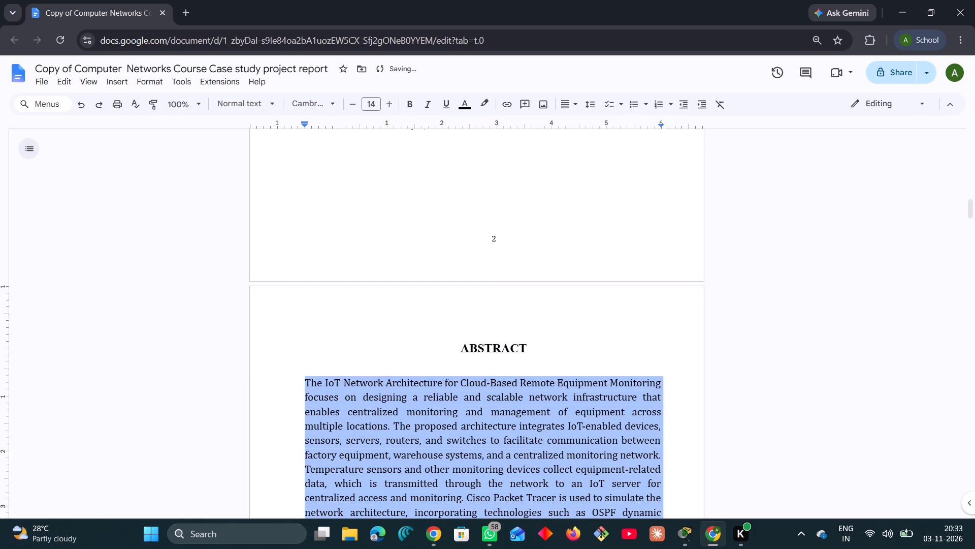
pyautogui.hotkey('ctrl', 'y')
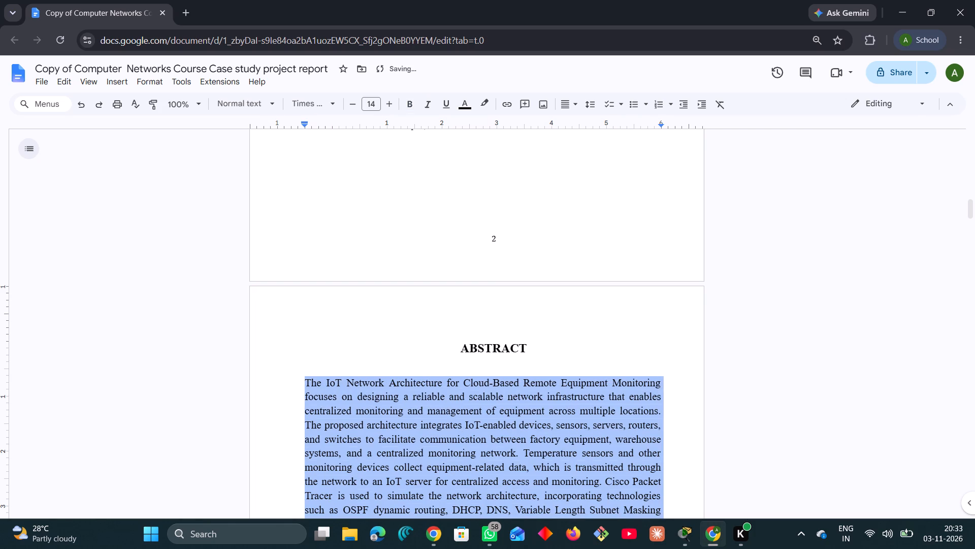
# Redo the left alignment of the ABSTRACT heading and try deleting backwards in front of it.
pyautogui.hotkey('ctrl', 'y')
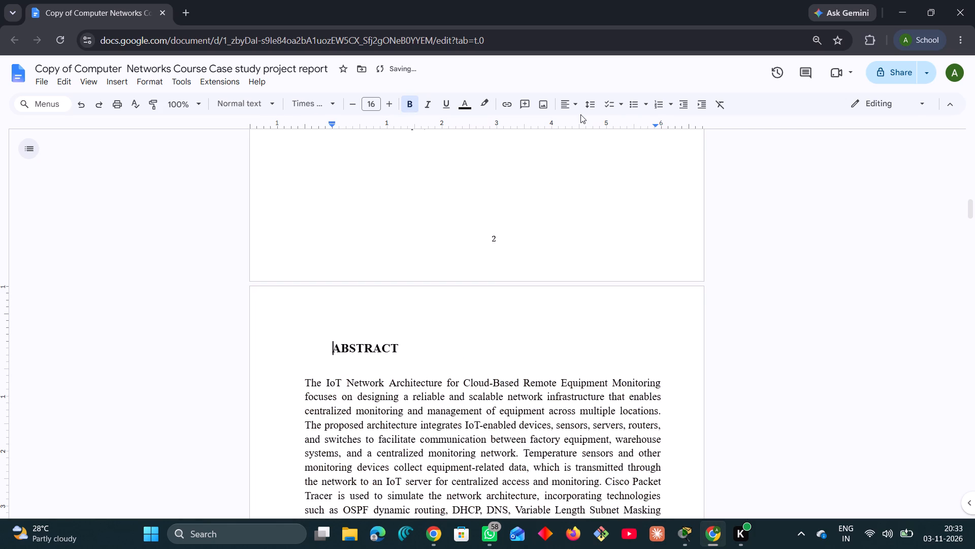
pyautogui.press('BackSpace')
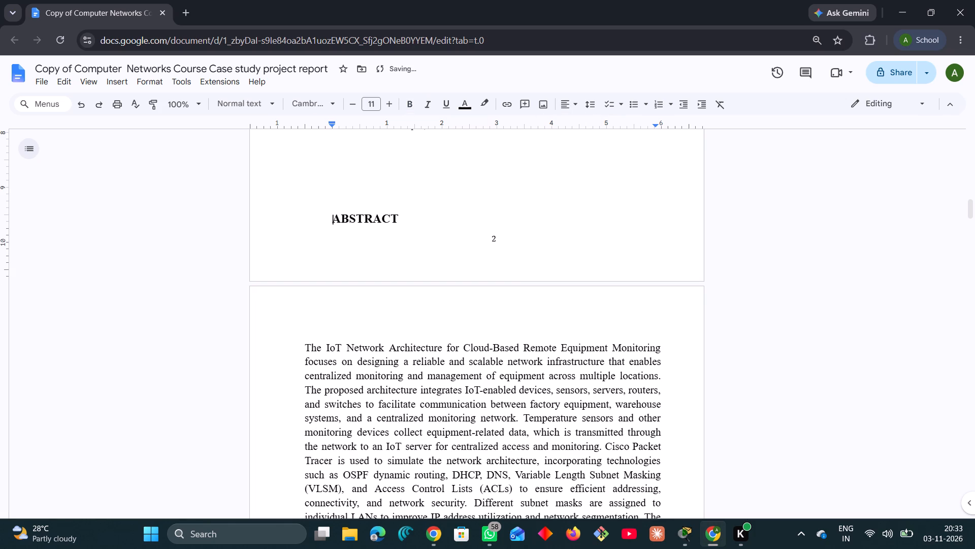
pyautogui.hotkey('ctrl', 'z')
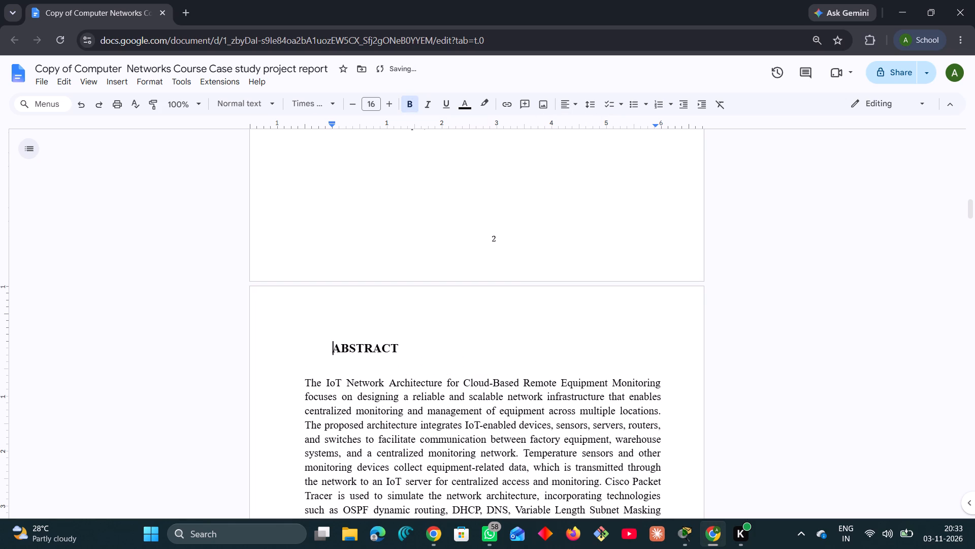
# Centre-align the ABSTRACT heading above the abstract paragraph.
pyautogui.click(567, 102)
pyautogui.click(582, 128)
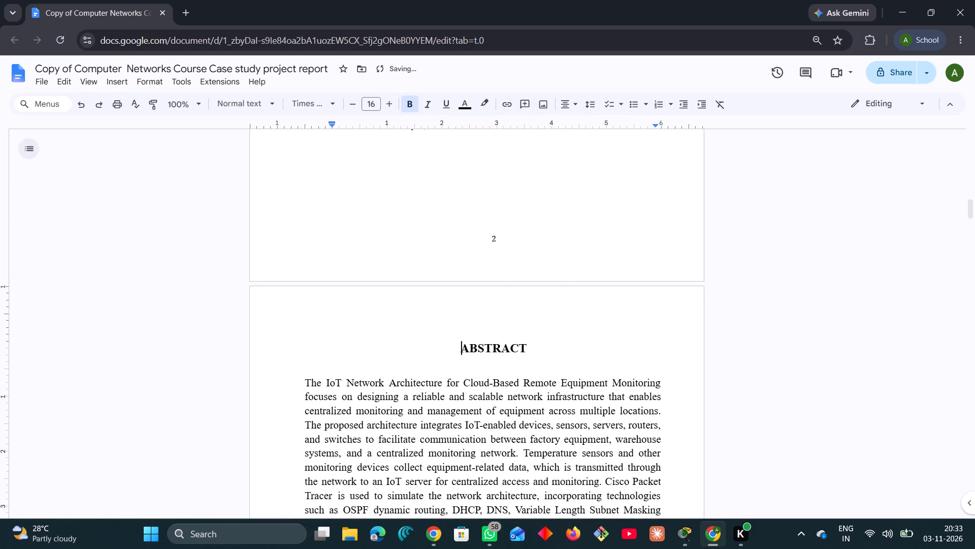
pyautogui.scroll(-3, 568, 318)
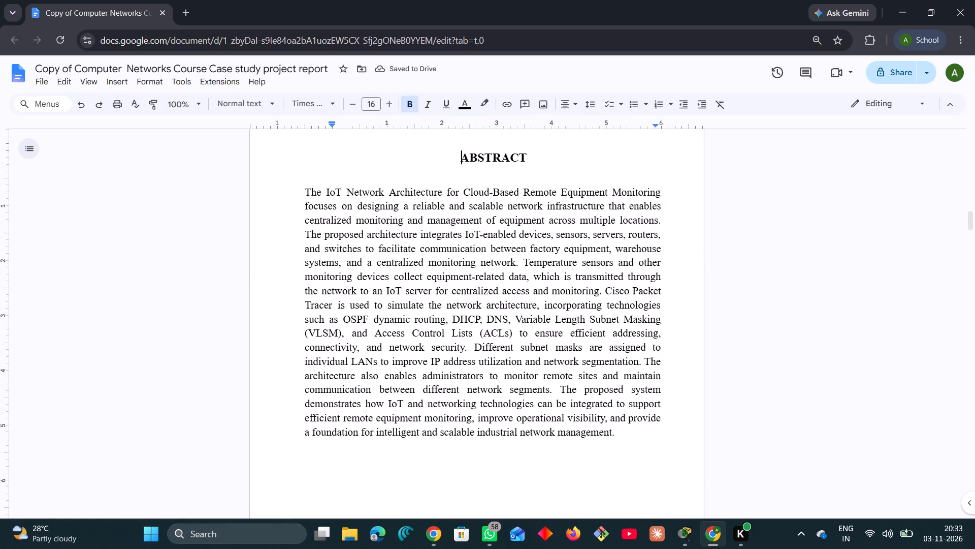
pyautogui.scroll(1, 475, 219)
# Widen the ABSTRACT heading's indents to about -0.9 on the left and 6 on the right of the ruler.
pyautogui.moveTo(329, 124); pyautogui.dragTo(291, 119)
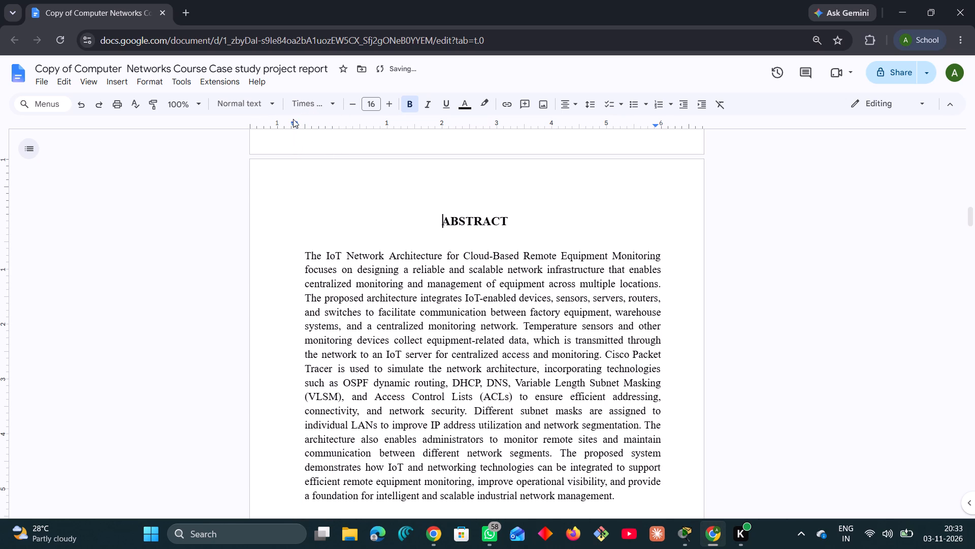
pyautogui.moveTo(294, 124); pyautogui.dragTo(286, 121)
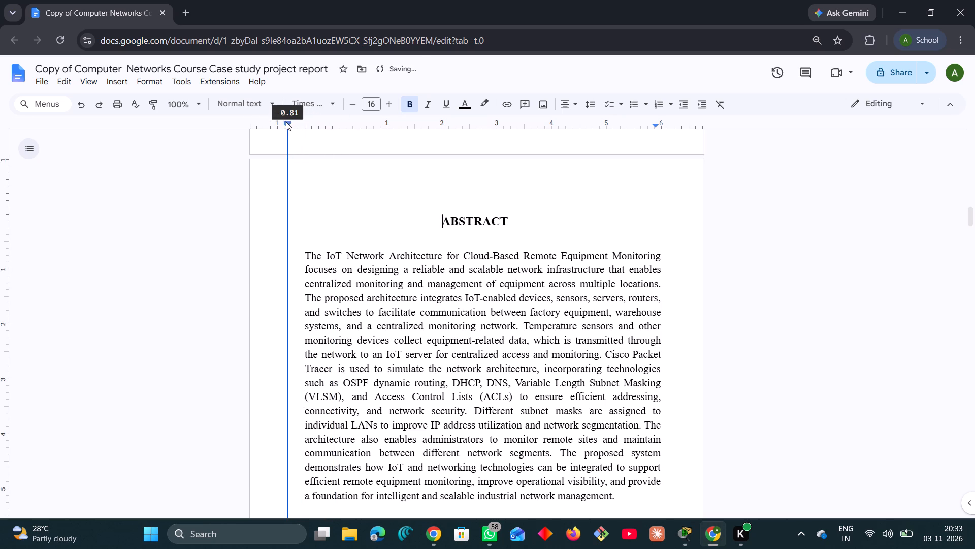
pyautogui.moveTo(286, 121); pyautogui.dragTo(284, 121)
pyautogui.scroll(-2, 418, 194)
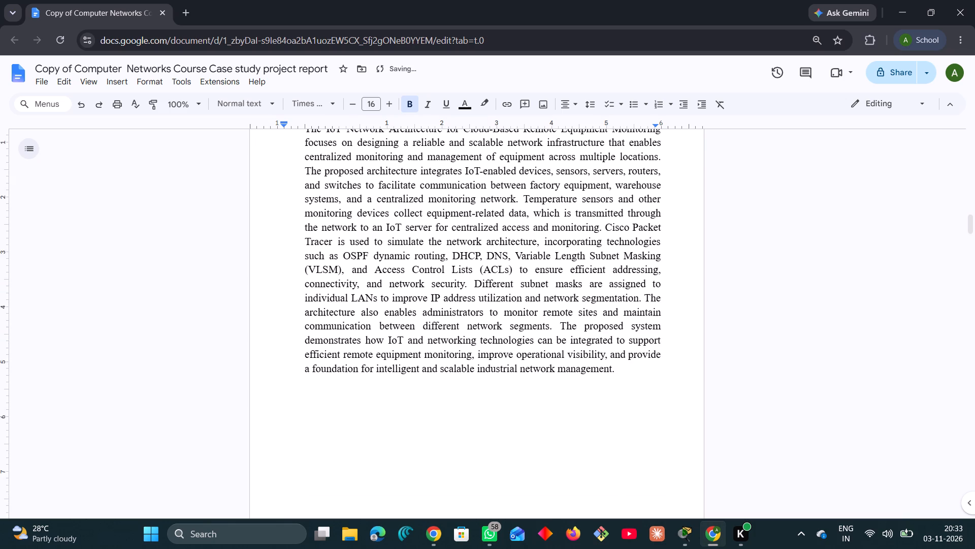
pyautogui.scroll(3, 418, 194)
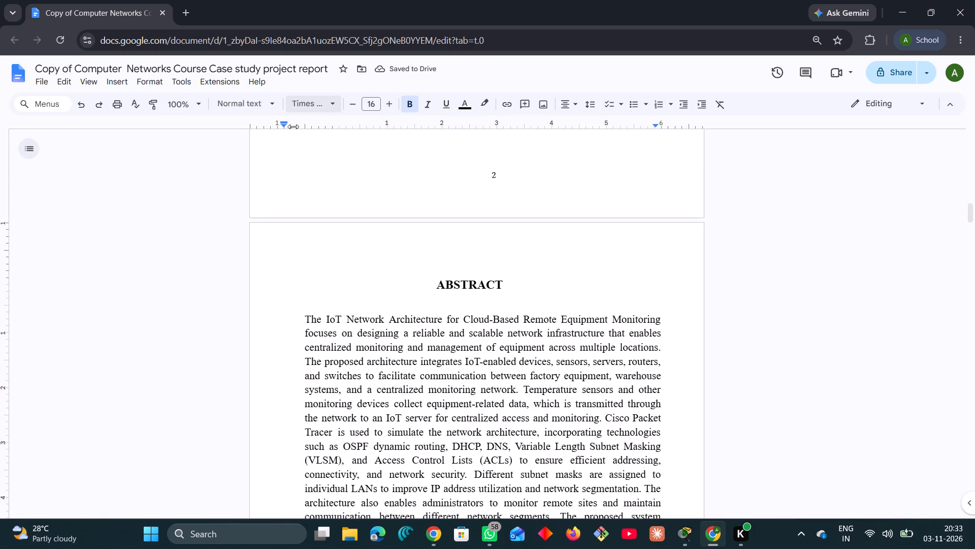
pyautogui.moveTo(655, 127); pyautogui.dragTo(660, 127)
pyautogui.scroll(-1, 667, 223)
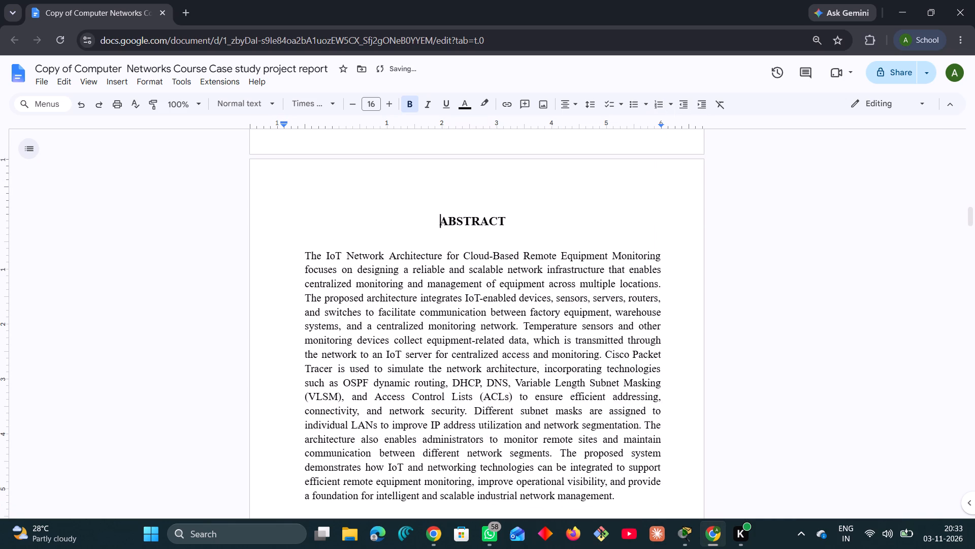
pyautogui.scroll(-2, 663, 223)
pyautogui.scroll(1, 658, 224)
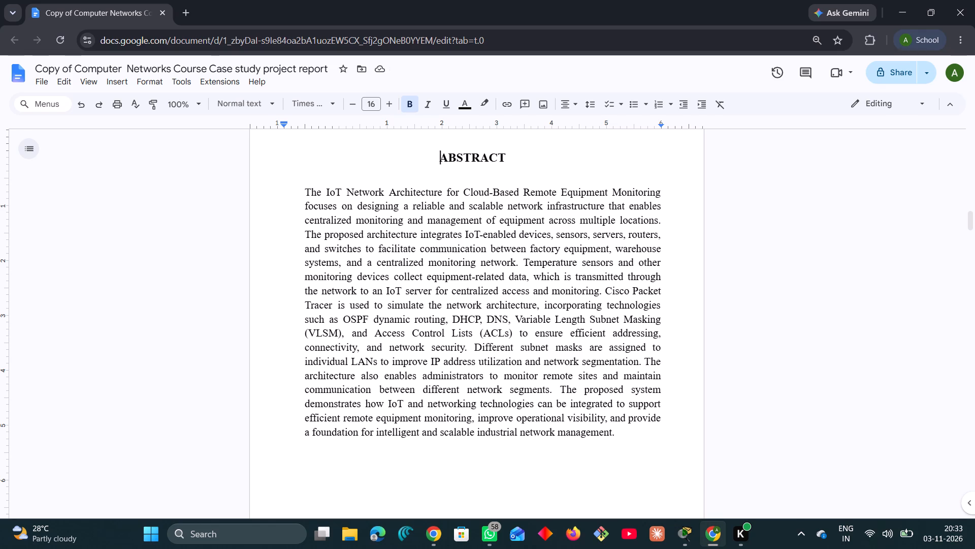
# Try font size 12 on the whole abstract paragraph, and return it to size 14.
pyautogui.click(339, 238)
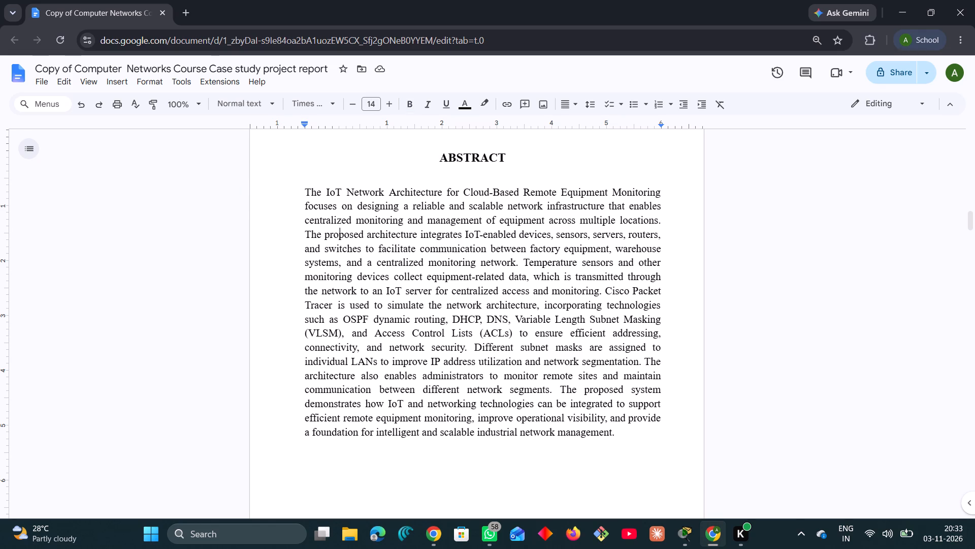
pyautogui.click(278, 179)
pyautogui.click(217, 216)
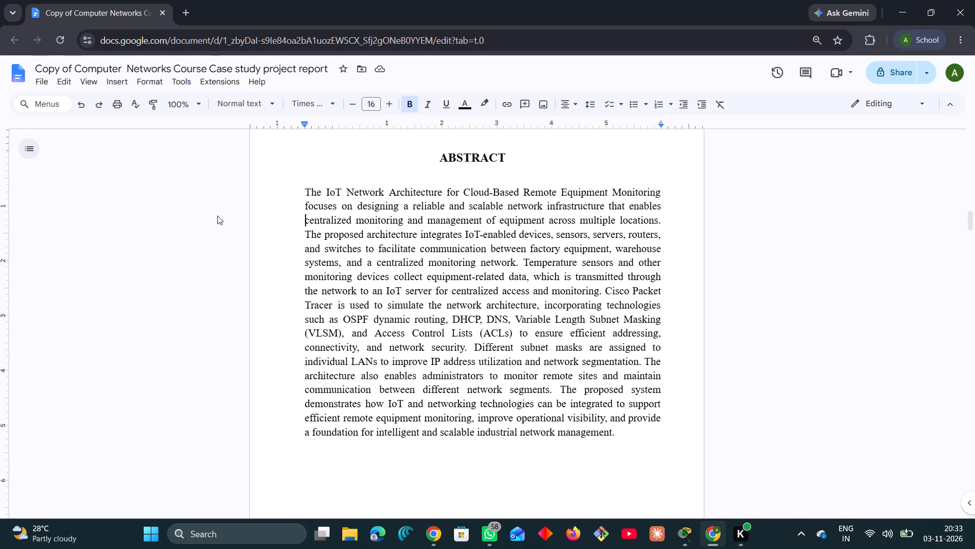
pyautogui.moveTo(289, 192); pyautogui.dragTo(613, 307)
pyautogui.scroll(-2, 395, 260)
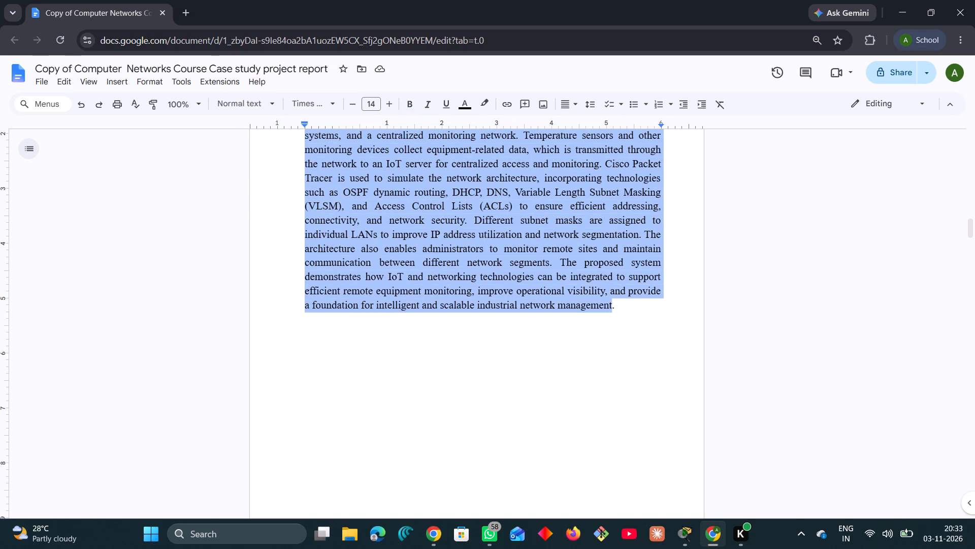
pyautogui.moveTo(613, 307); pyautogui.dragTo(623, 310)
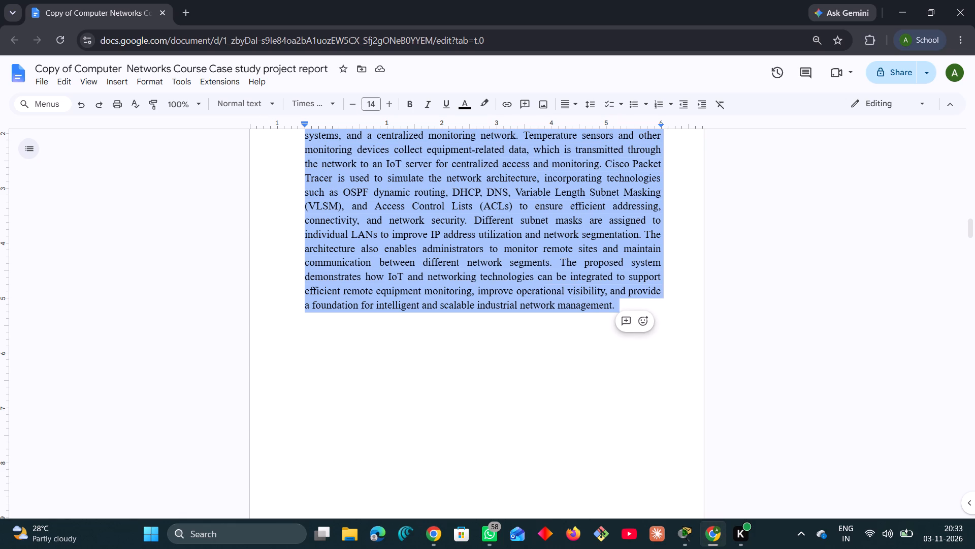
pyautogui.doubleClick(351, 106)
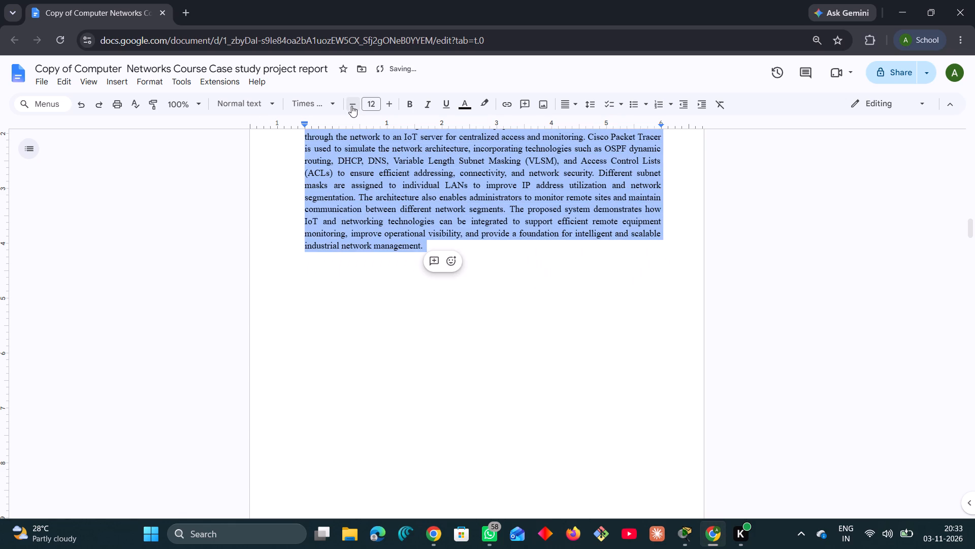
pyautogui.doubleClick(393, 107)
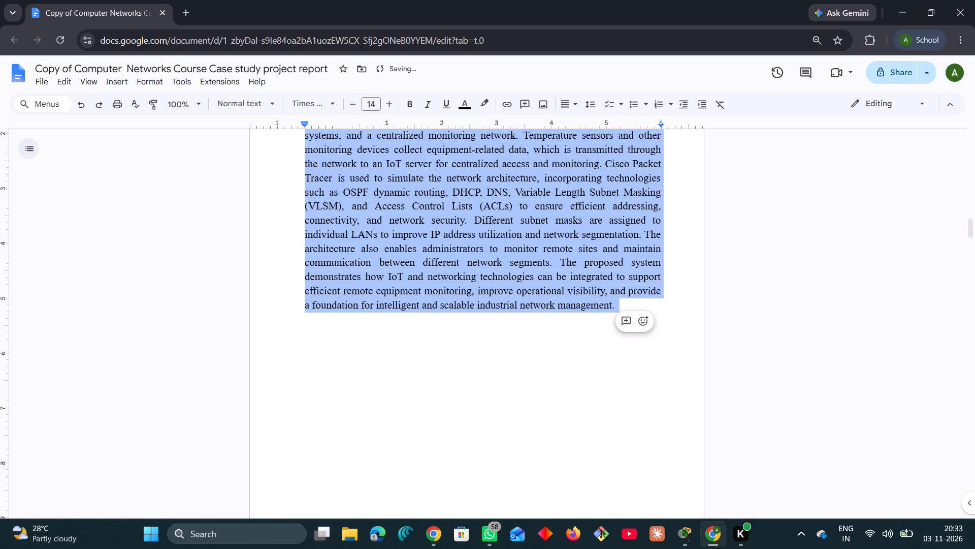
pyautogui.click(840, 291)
# Move the first-line indent of the Bonafide Certificate's body paragraph outward to about -0.75 on the ruler.
pyautogui.scroll(8, 654, 307)
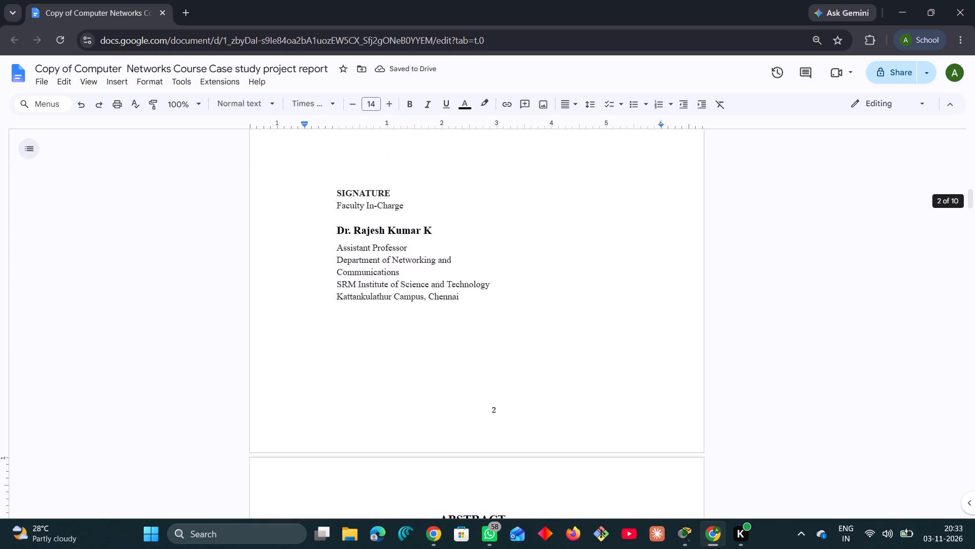
pyautogui.scroll(5, 626, 312)
pyautogui.scroll(-3, 620, 310)
pyautogui.scroll(2, 613, 311)
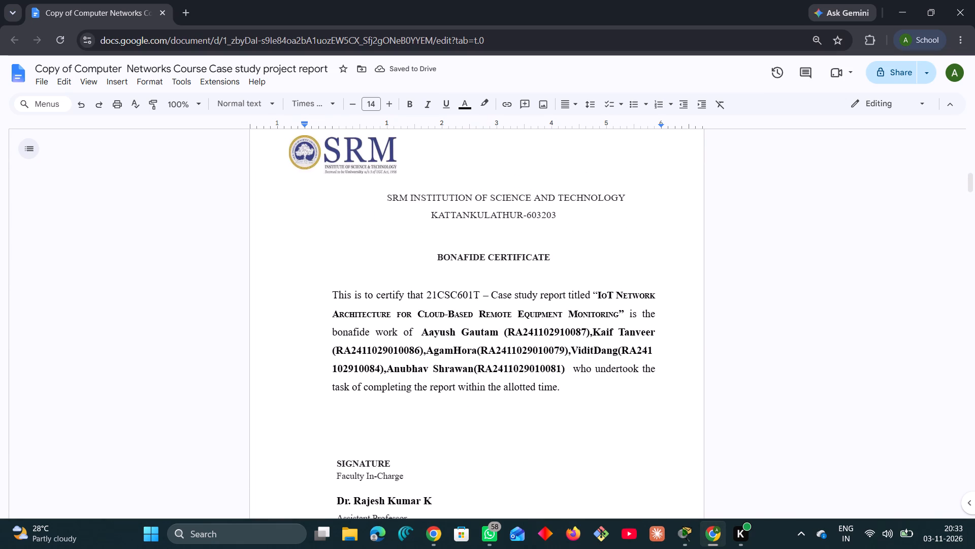
pyautogui.click(375, 277)
pyautogui.click(318, 286)
pyautogui.click(315, 298)
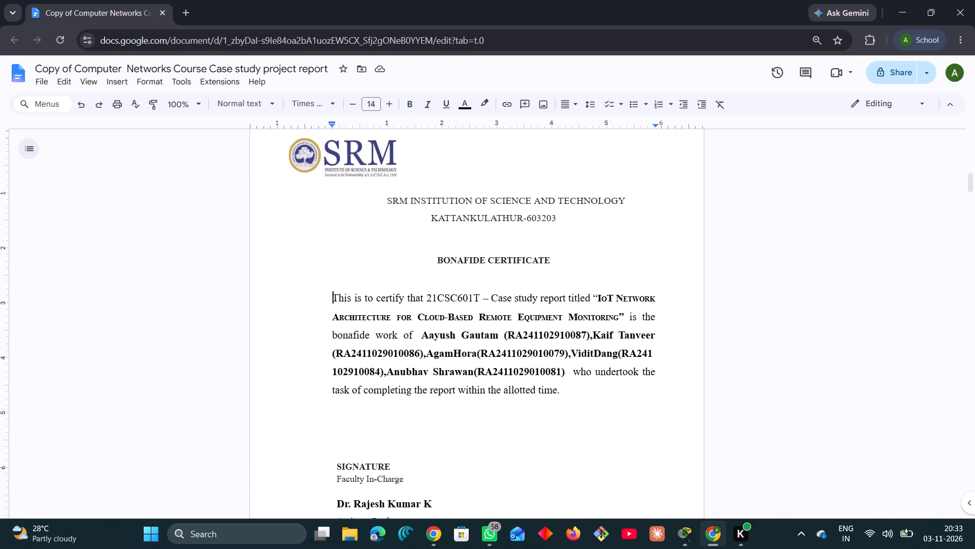
pyautogui.moveTo(330, 123); pyautogui.dragTo(310, 121)
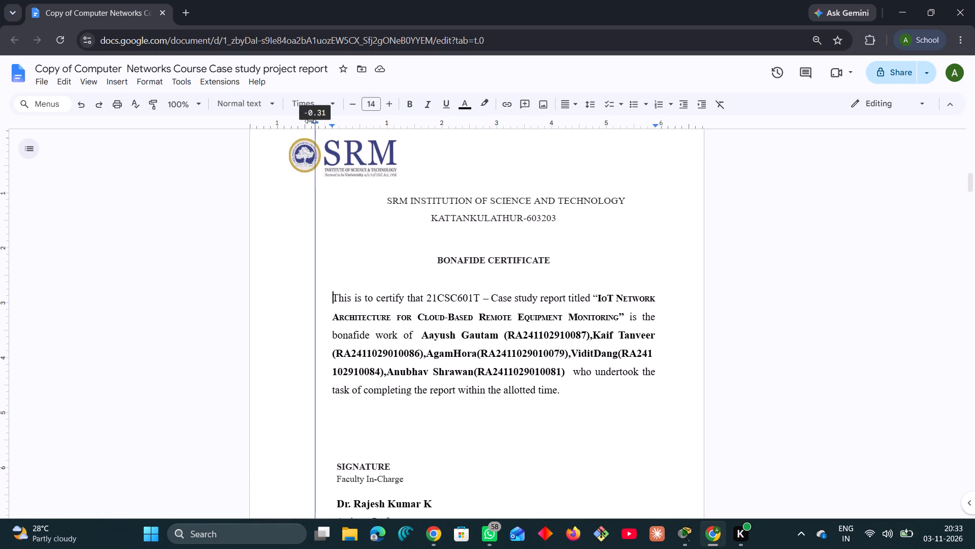
pyautogui.moveTo(310, 121); pyautogui.dragTo(289, 117)
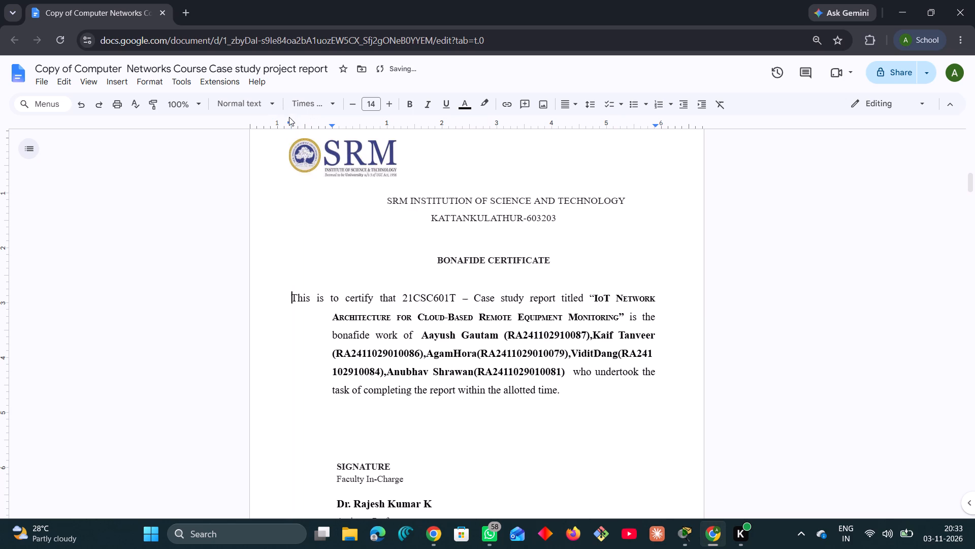
# Move the left indent of the Bonafide Certificate's body paragraph outward to about -0.75 on the ruler.
pyautogui.click(298, 295)
pyautogui.click(303, 361)
pyautogui.click(275, 362)
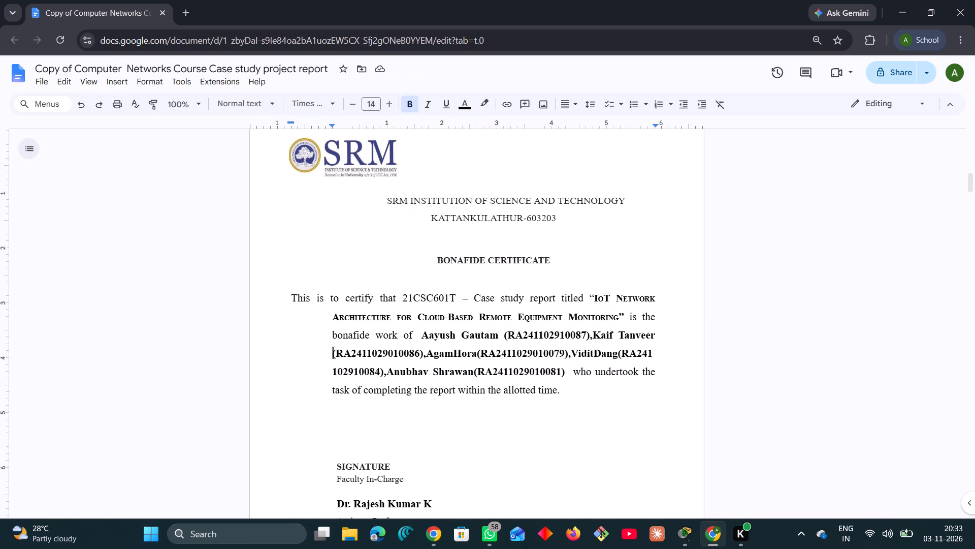
pyautogui.click(279, 347)
pyautogui.click(277, 335)
pyautogui.moveTo(275, 331); pyautogui.dragTo(269, 334)
pyautogui.moveTo(258, 362); pyautogui.dragTo(258, 374)
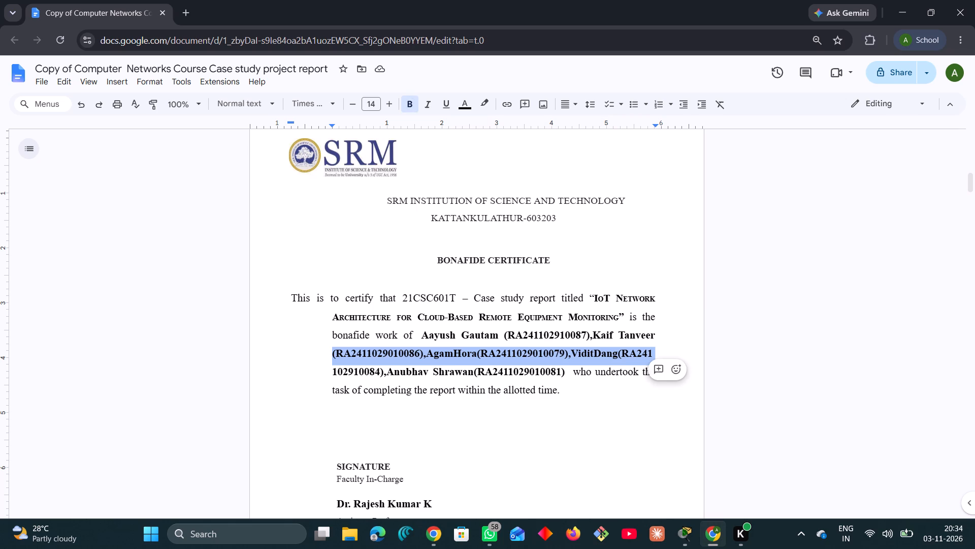
pyautogui.click(298, 318)
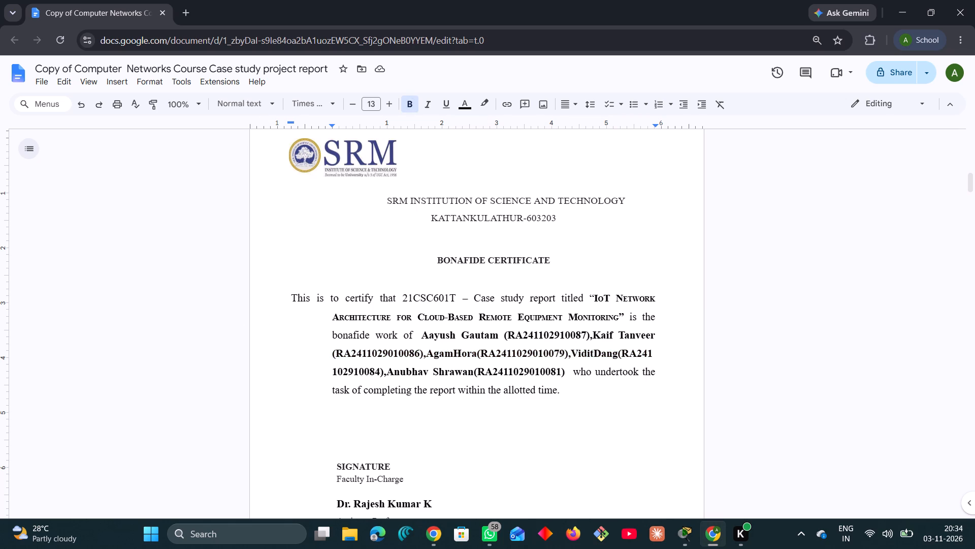
pyautogui.moveTo(331, 127); pyautogui.dragTo(294, 123)
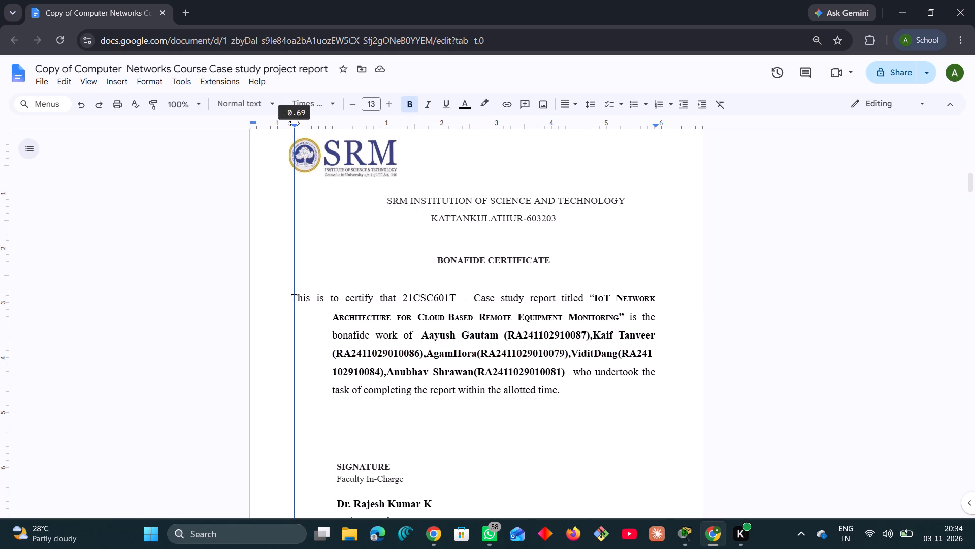
pyautogui.moveTo(294, 123); pyautogui.dragTo(290, 123)
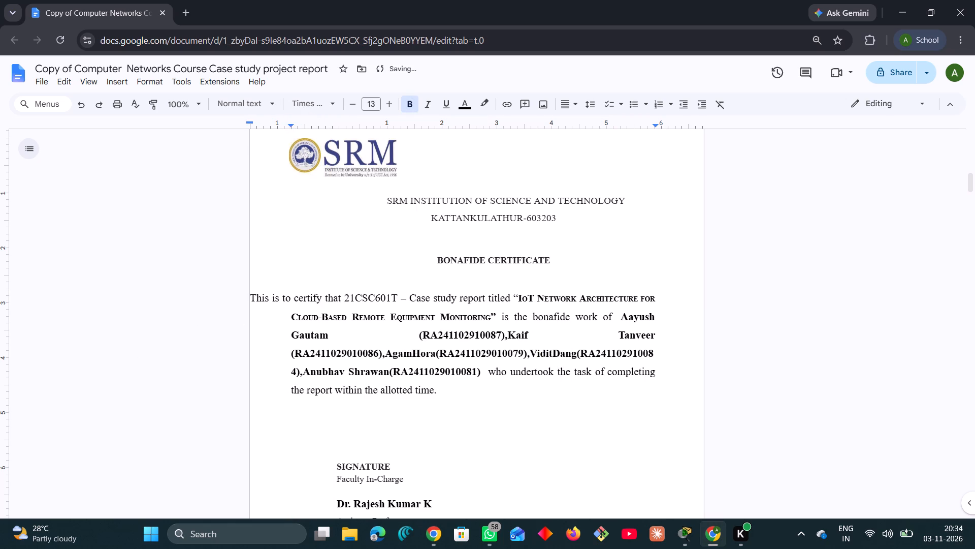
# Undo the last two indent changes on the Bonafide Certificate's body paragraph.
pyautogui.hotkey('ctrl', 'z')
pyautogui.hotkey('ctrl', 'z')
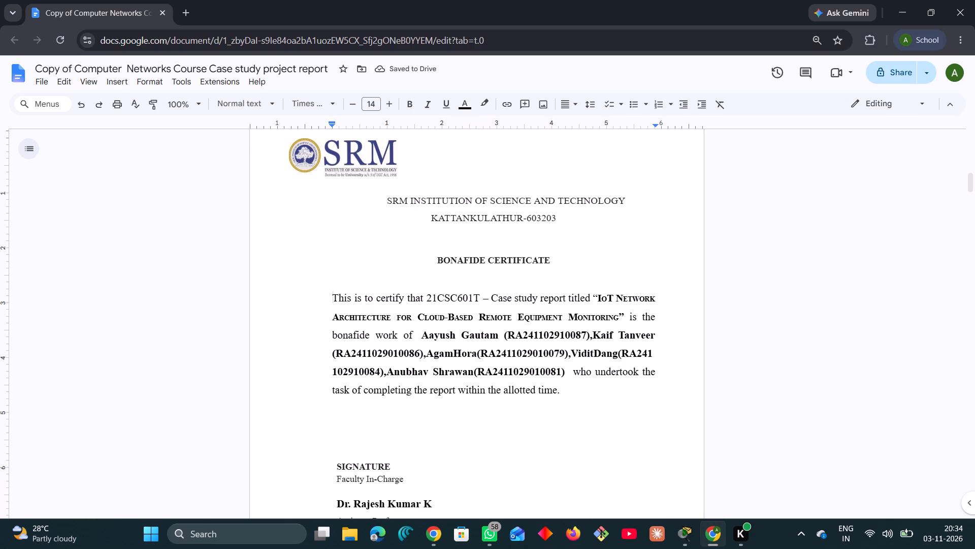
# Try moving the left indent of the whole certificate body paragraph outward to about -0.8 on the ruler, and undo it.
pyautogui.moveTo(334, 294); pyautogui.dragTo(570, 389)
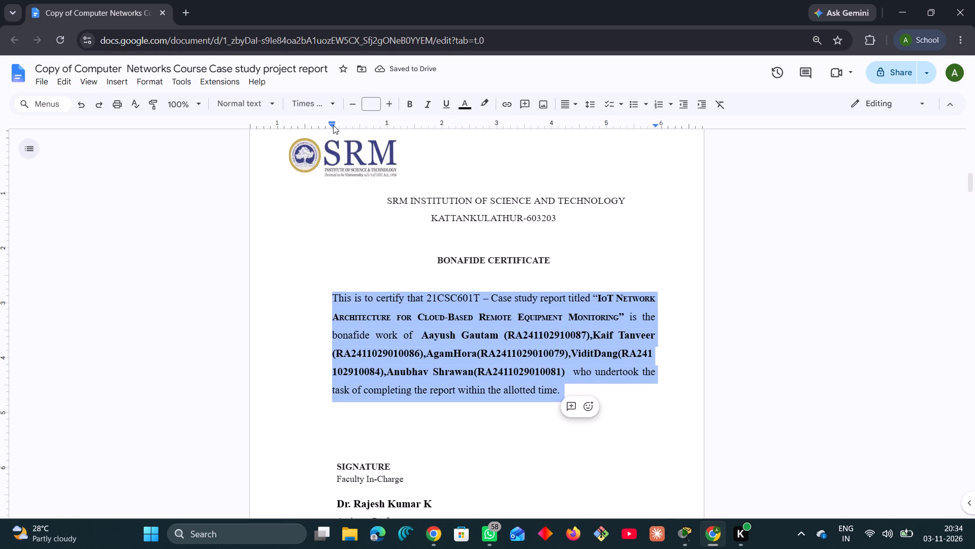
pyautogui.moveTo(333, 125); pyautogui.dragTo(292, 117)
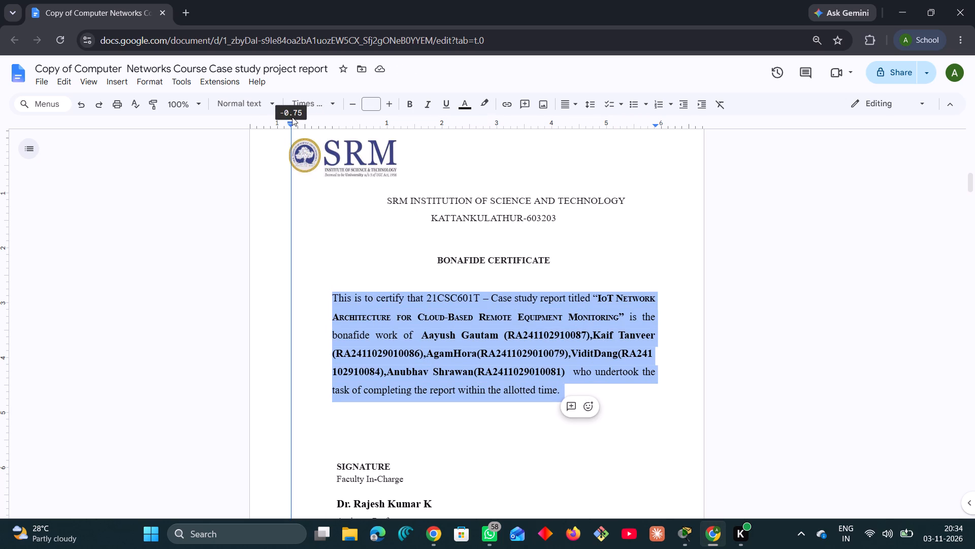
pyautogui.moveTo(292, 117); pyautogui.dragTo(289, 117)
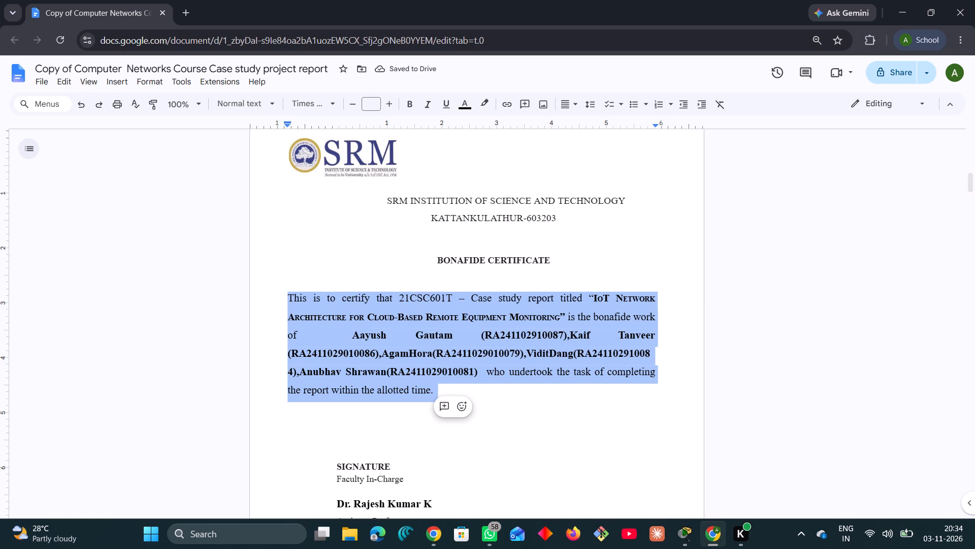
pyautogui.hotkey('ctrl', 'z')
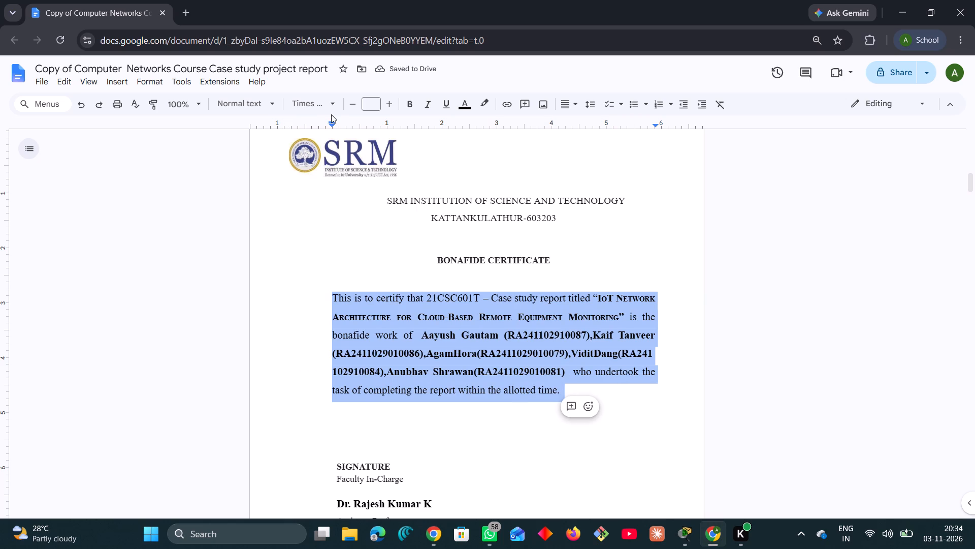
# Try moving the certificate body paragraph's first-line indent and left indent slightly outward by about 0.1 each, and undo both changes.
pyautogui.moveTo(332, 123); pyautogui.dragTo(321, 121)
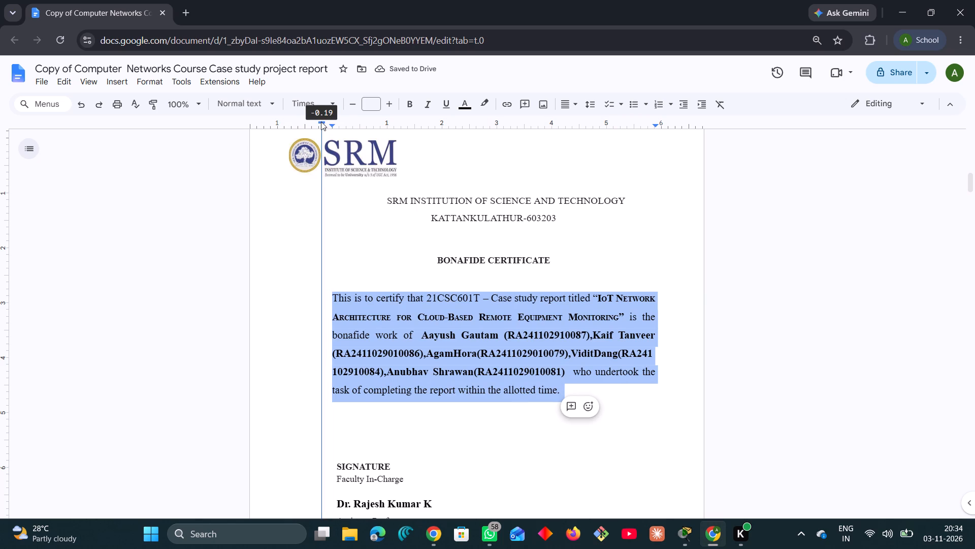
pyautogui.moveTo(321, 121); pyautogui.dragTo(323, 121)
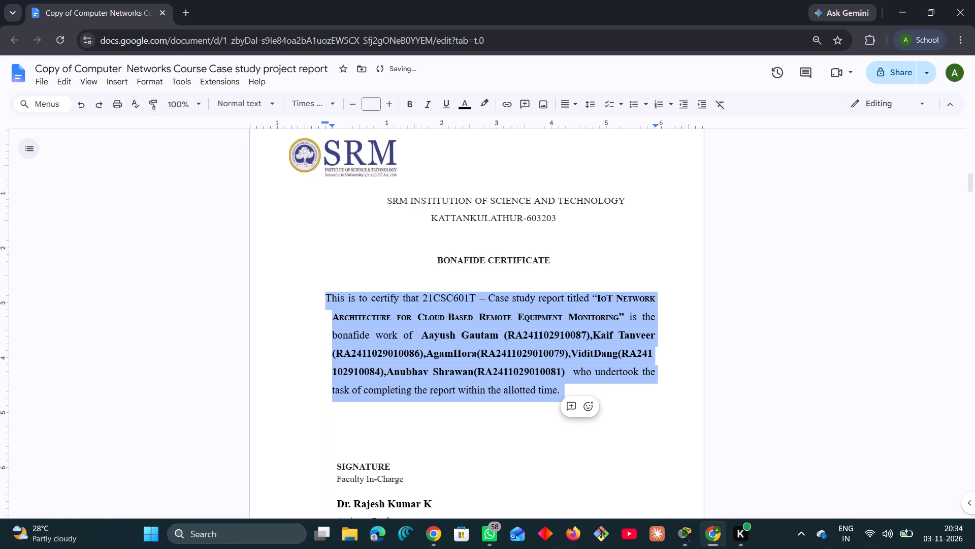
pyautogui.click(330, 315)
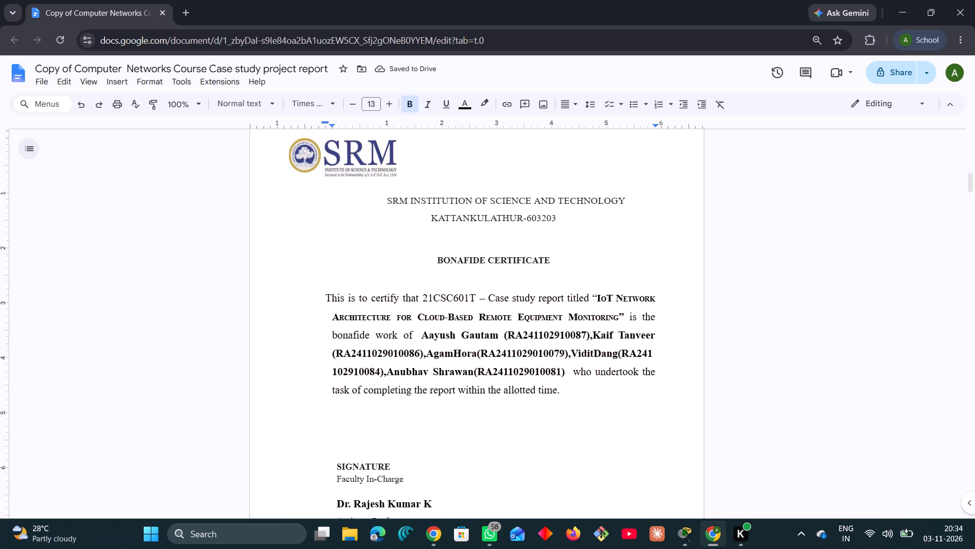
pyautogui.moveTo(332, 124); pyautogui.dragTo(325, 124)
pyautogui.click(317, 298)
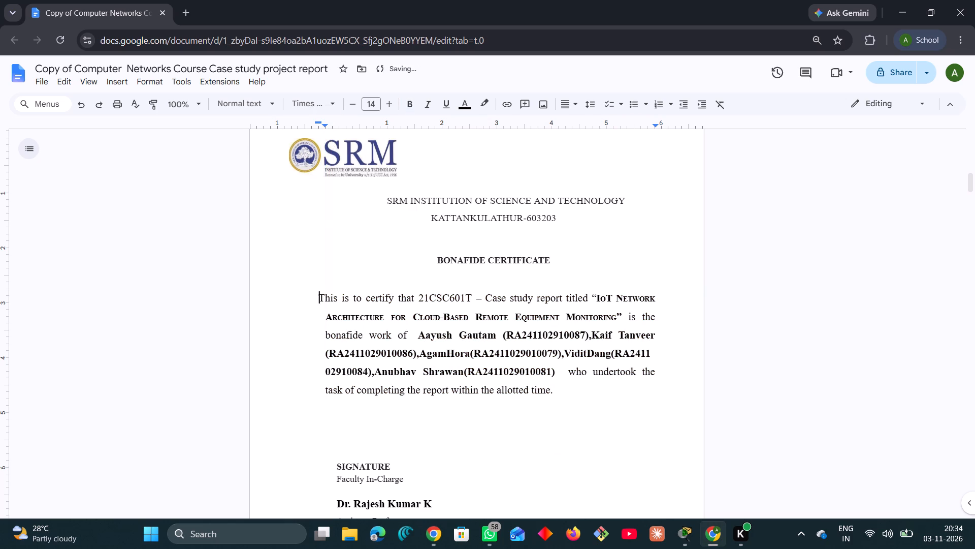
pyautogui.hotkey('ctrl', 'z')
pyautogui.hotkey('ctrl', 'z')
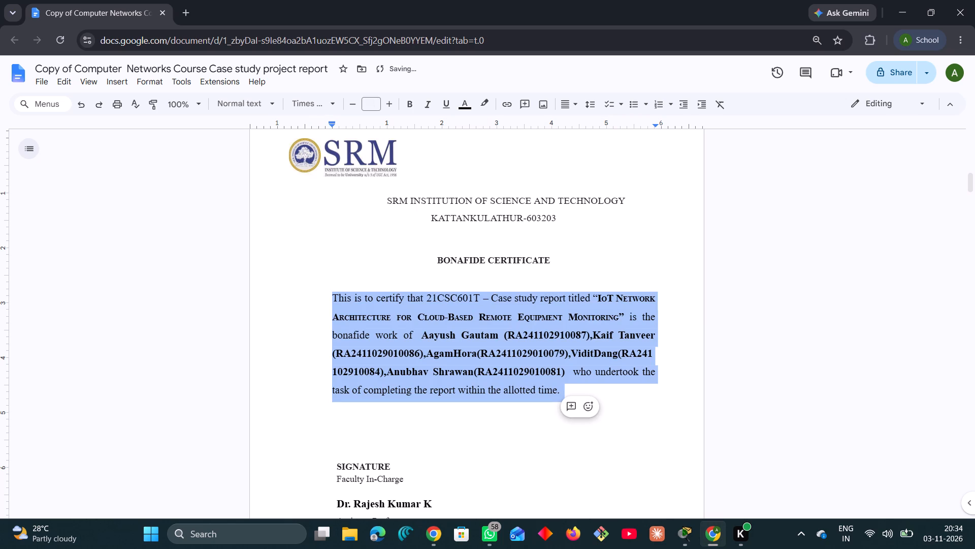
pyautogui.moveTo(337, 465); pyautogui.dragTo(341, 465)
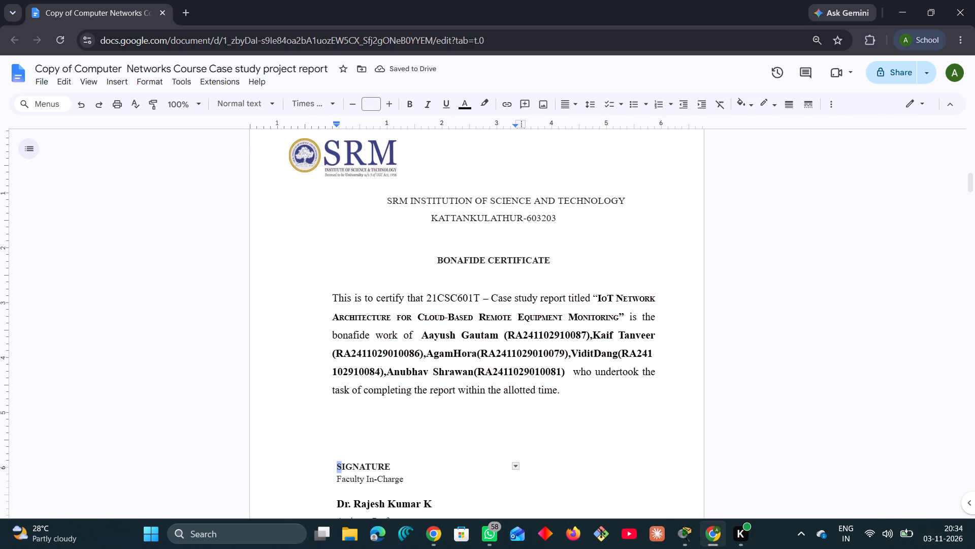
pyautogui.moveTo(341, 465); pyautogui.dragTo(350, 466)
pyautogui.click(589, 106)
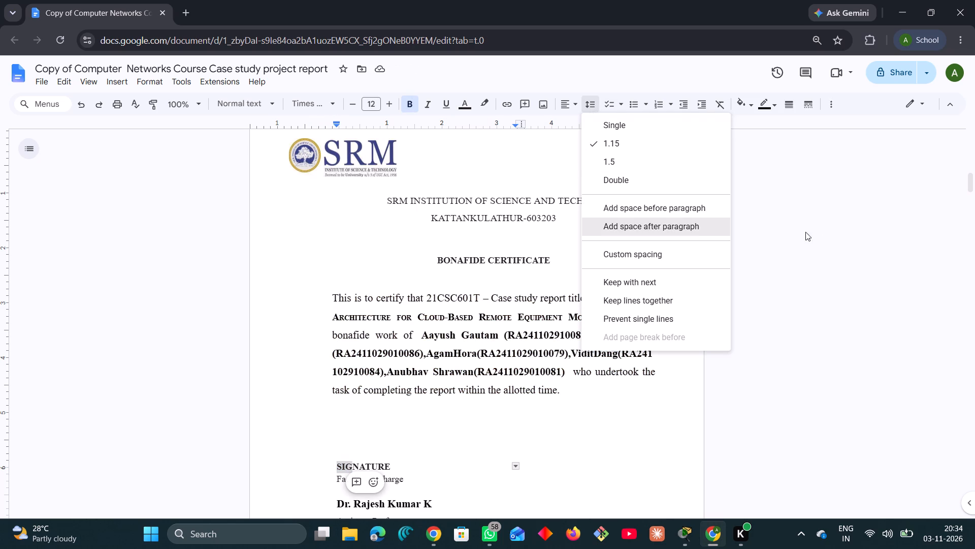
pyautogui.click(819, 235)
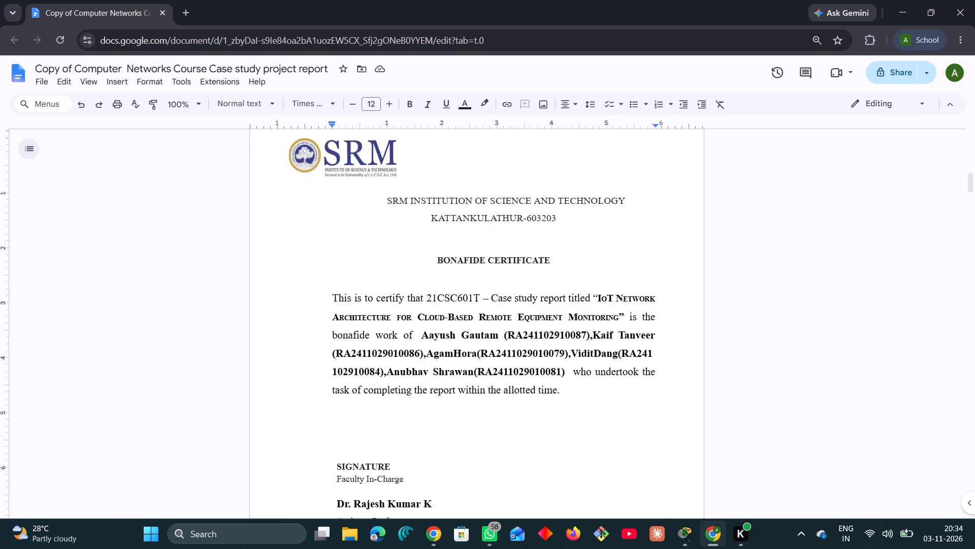
# Move the right indent of the blank line below KATTANKULATHUR-603203 outward to about 6 on the ruler.
pyautogui.moveTo(655, 125); pyautogui.dragTo(658, 125)
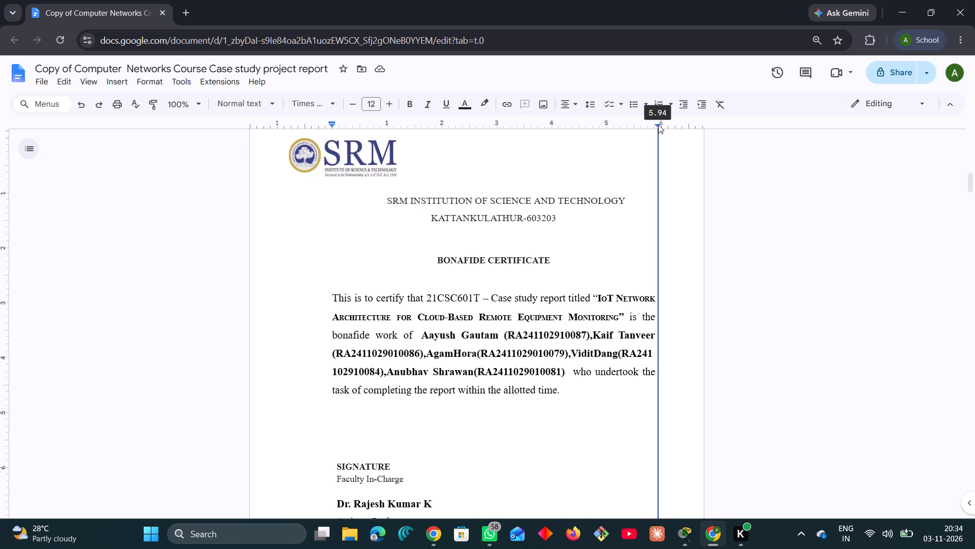
pyautogui.moveTo(658, 125); pyautogui.dragTo(661, 125)
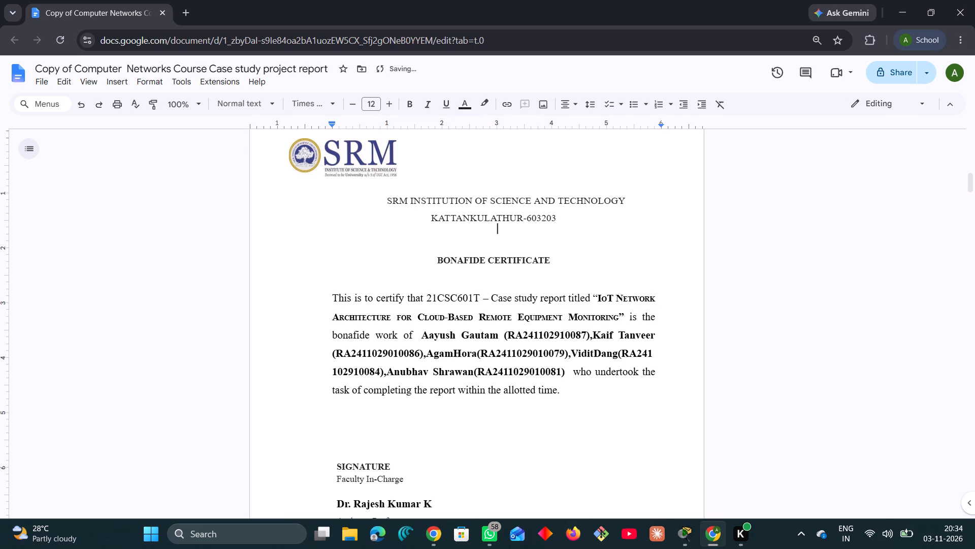
# Move the left and first-line indents of the certificate's body paragraph together outward to about -0.1 on the ruler.
pyautogui.click(336, 293)
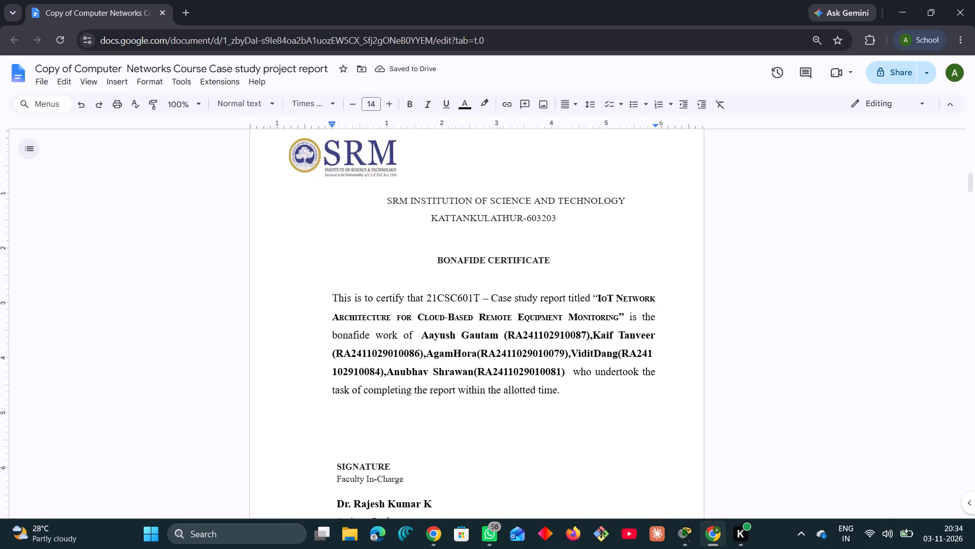
pyautogui.moveTo(330, 126); pyautogui.dragTo(321, 124)
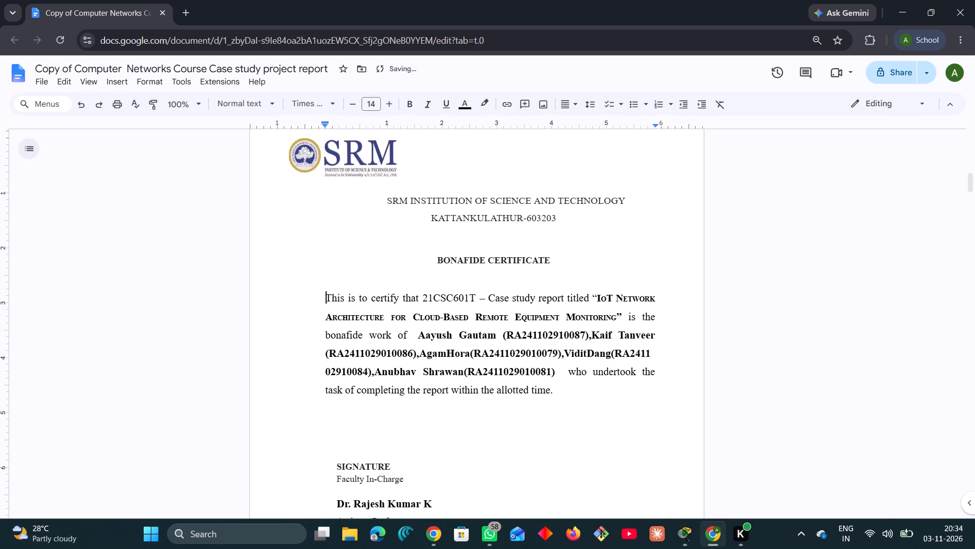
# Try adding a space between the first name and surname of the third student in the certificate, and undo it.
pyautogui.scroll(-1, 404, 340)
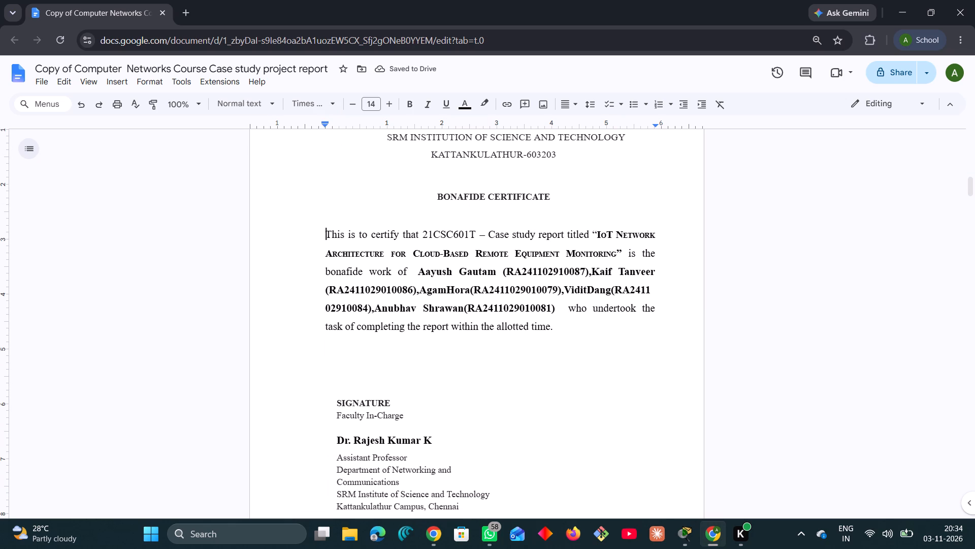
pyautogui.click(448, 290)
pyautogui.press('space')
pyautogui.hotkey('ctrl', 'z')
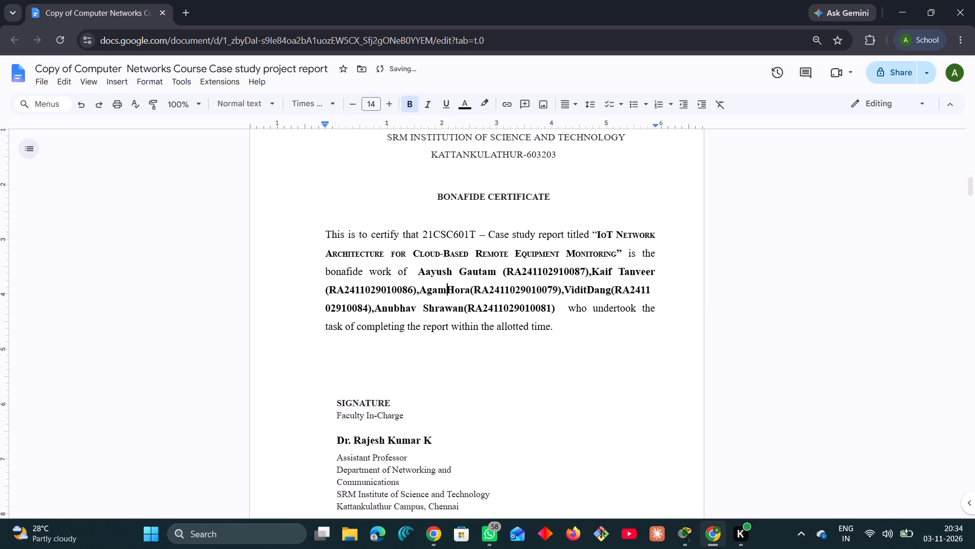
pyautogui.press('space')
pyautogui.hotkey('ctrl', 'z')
# Move the indents of the SIGNATURE line in the certificate's signature block outward to about -0.19.
pyautogui.click(337, 403)
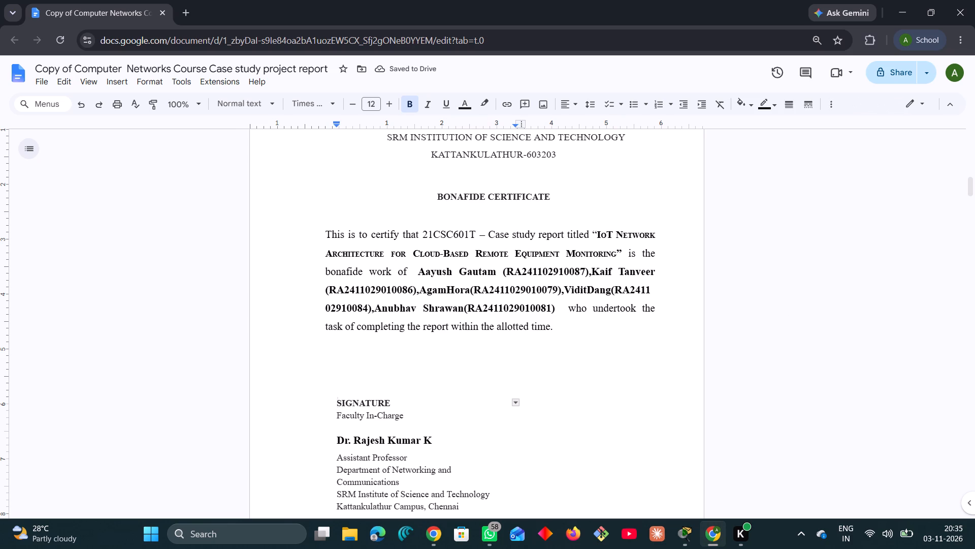
pyautogui.moveTo(336, 126); pyautogui.dragTo(326, 122)
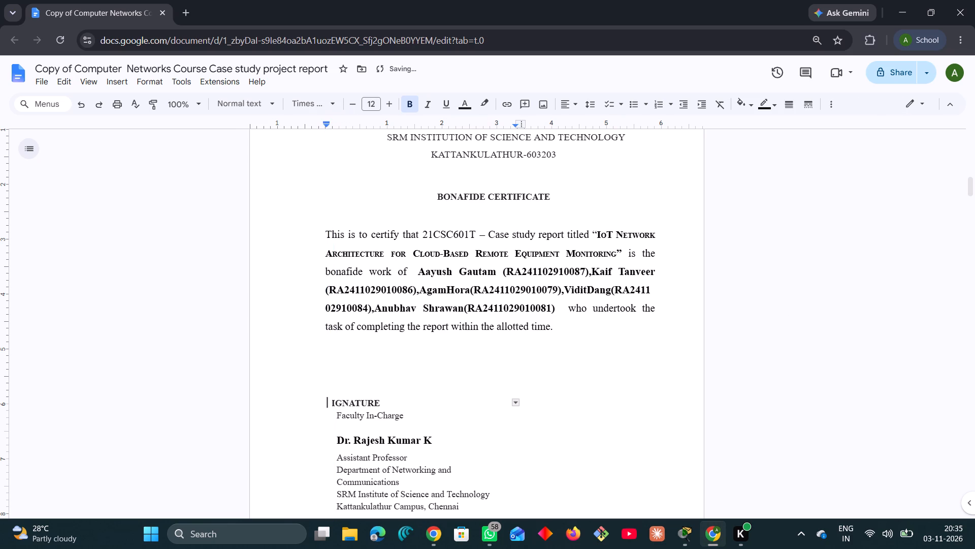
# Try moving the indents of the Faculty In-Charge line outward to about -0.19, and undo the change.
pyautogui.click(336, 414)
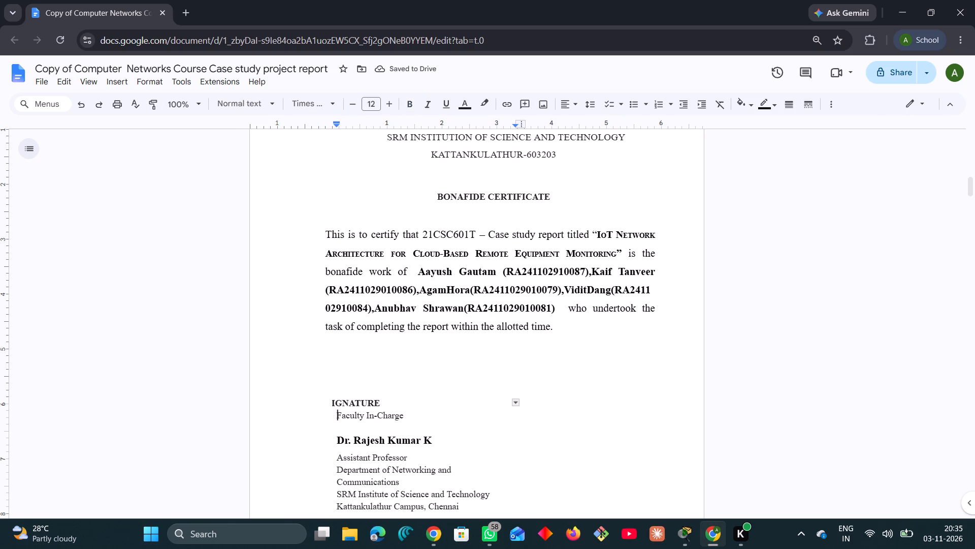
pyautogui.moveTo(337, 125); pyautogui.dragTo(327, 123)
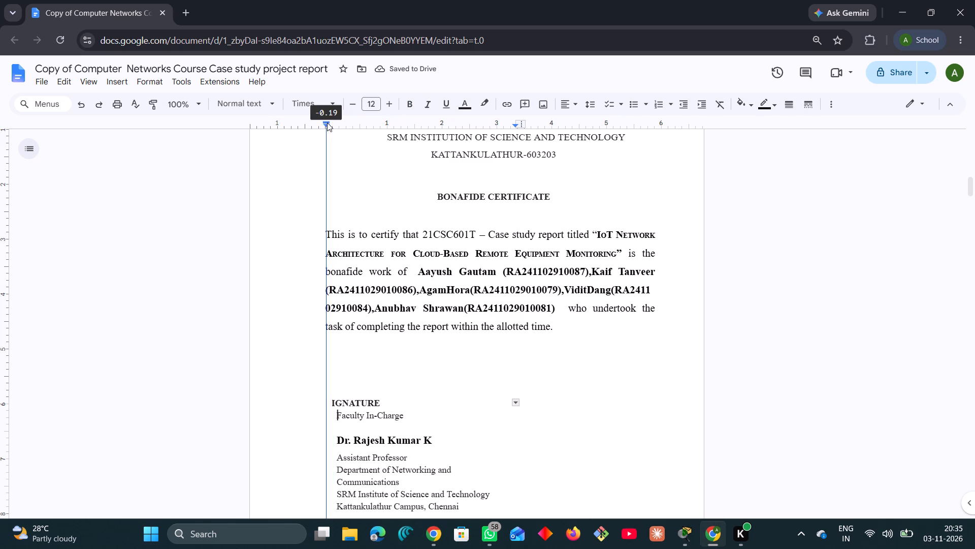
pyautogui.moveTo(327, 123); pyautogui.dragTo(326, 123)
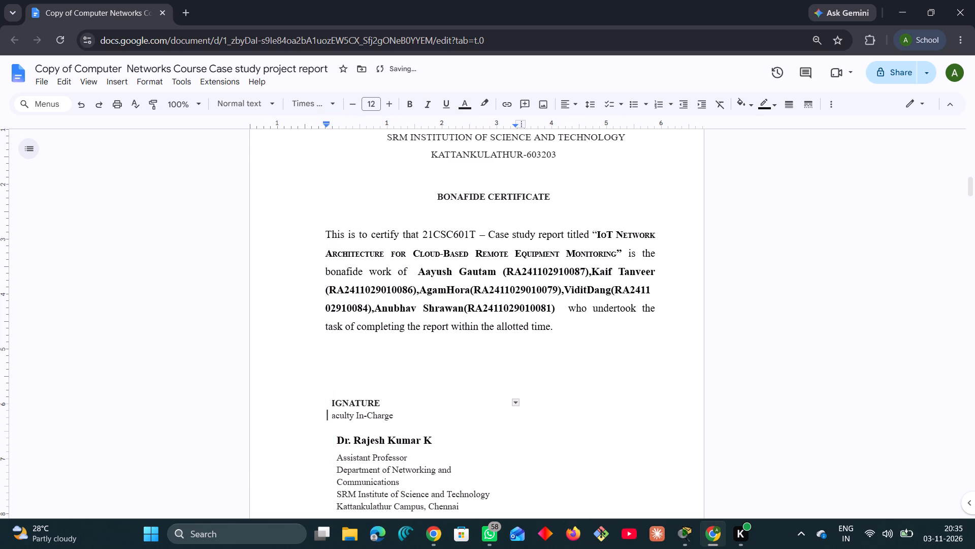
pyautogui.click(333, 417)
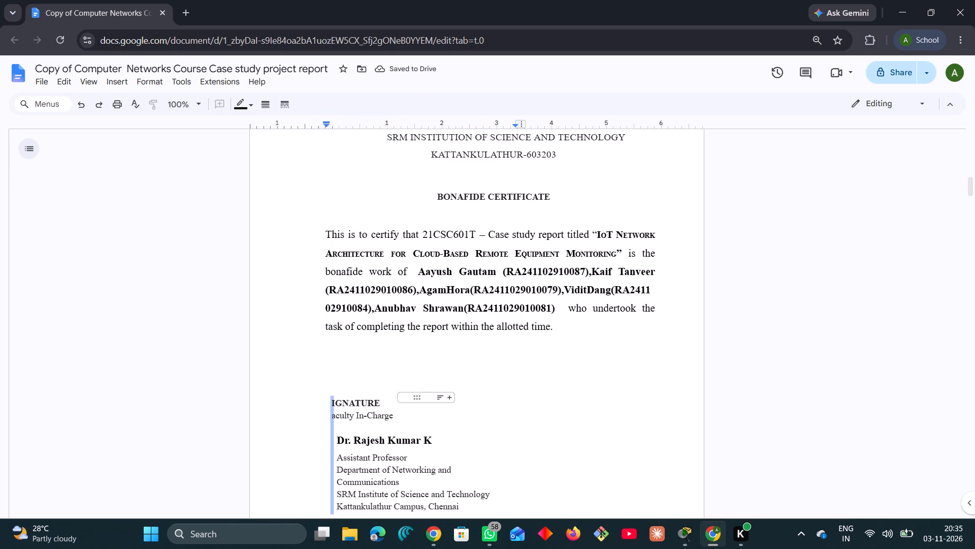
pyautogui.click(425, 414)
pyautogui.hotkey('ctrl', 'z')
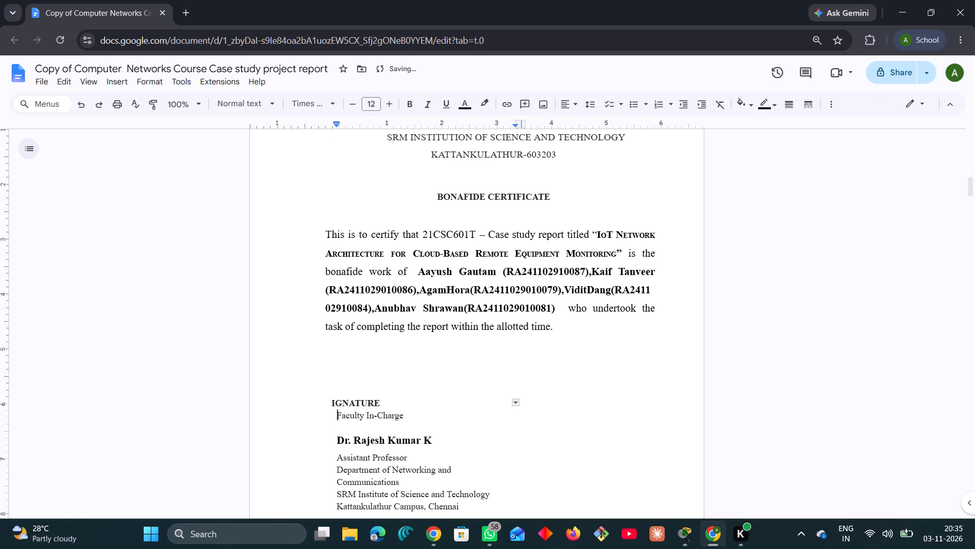
# Join the Faculty In-Charge line to the SIGNATURE line, split it off again to inherit that indent, and insert F after its first letter.
pyautogui.press('BackSpace')
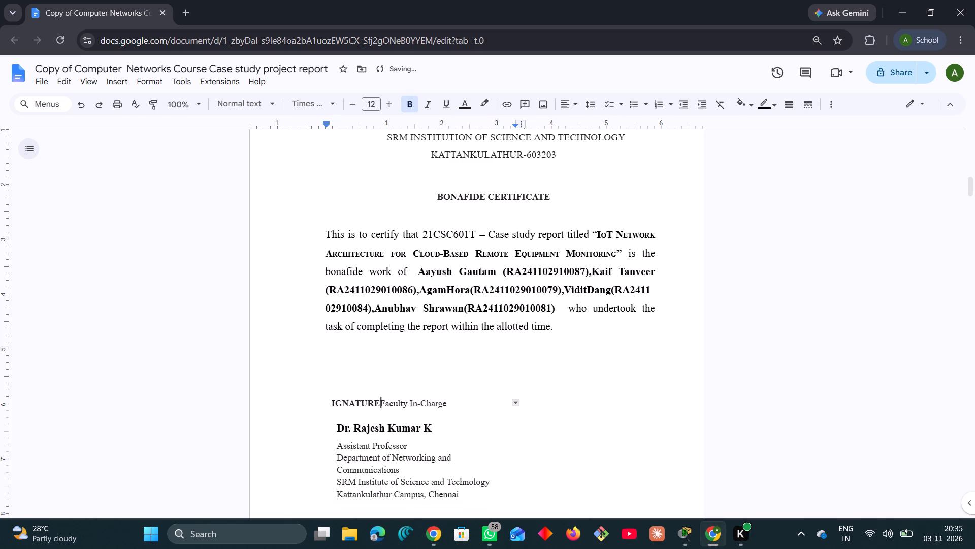
pyautogui.press('Return')
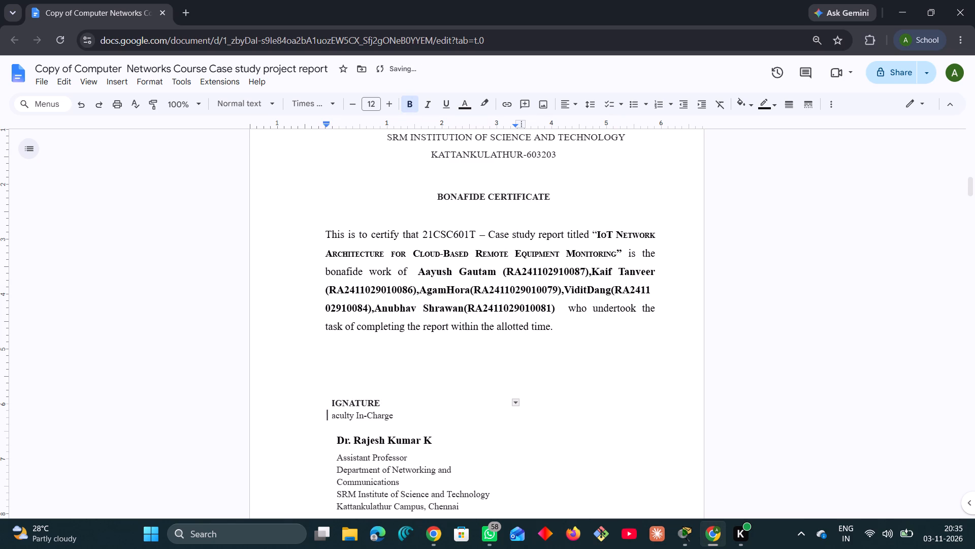
pyautogui.press('Right')
pyautogui.hotkey('shift', 'f')
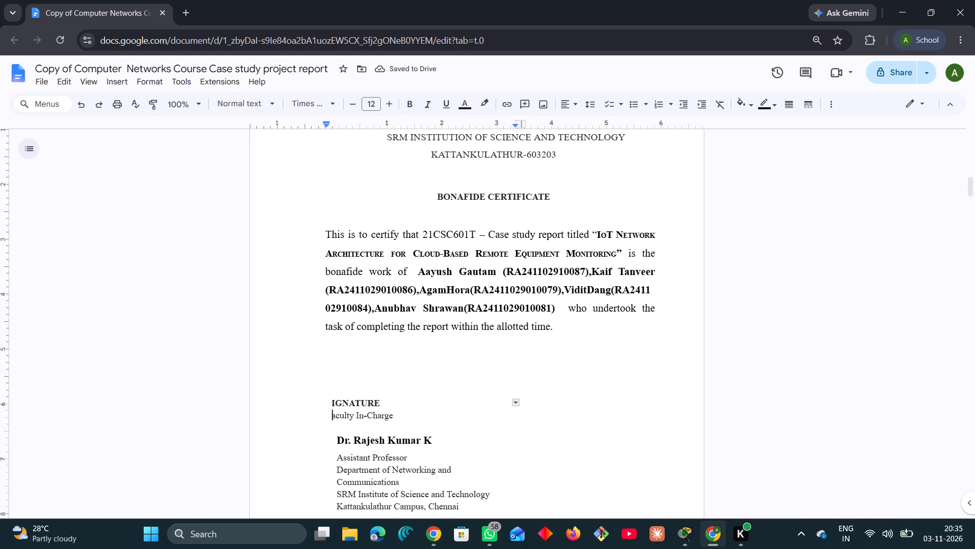
# Move the faculty name line's indents and the Assistant Professor line's first-line indent slightly outward, to about 0 on the ruler.
pyautogui.click(338, 440)
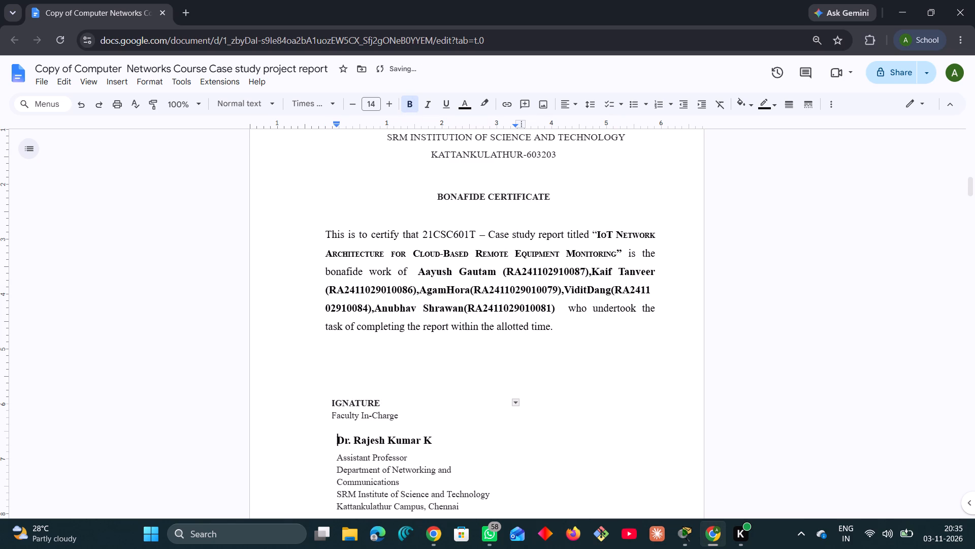
pyautogui.click(336, 126)
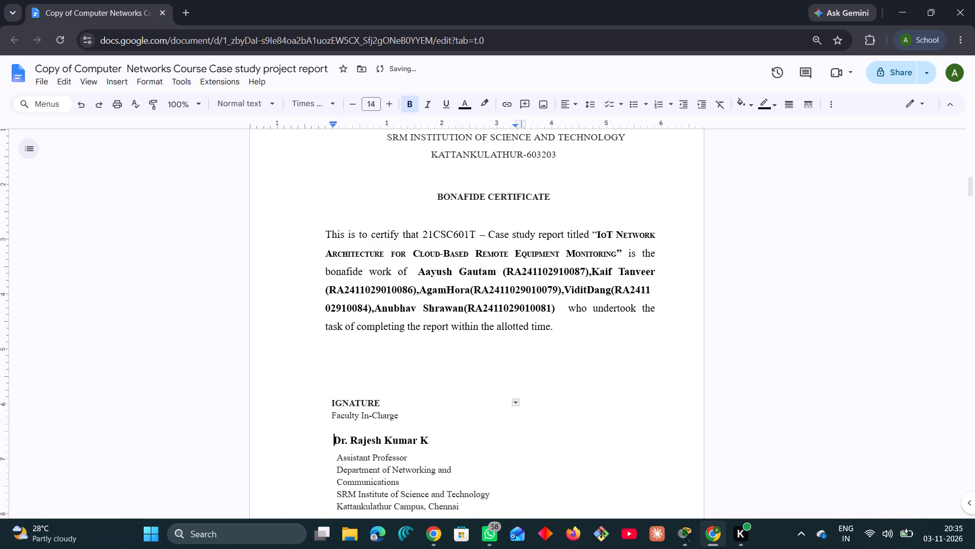
pyautogui.click(336, 457)
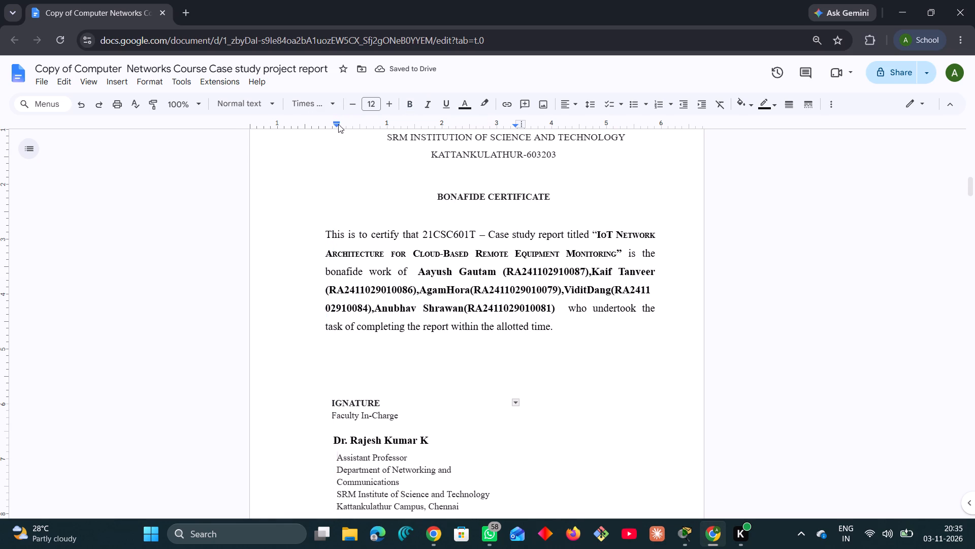
pyautogui.click(338, 123)
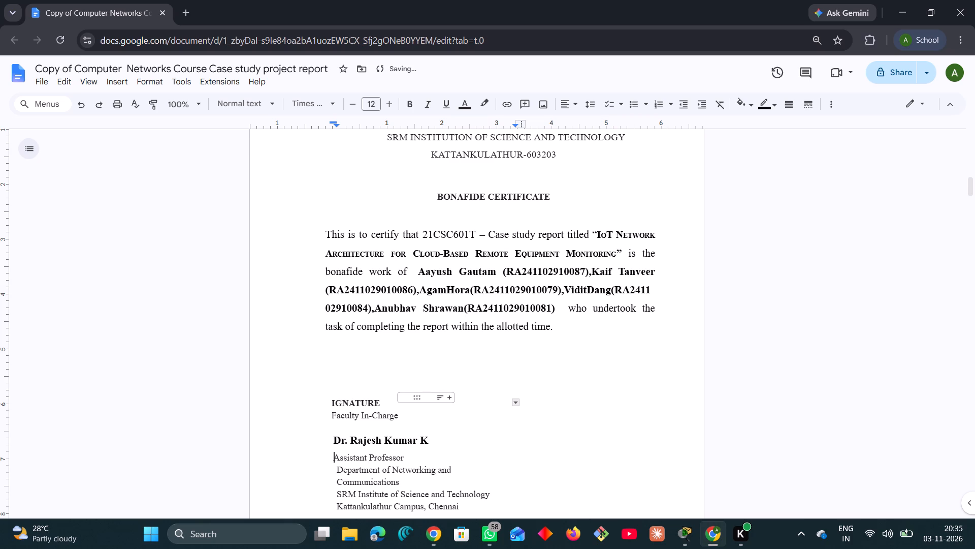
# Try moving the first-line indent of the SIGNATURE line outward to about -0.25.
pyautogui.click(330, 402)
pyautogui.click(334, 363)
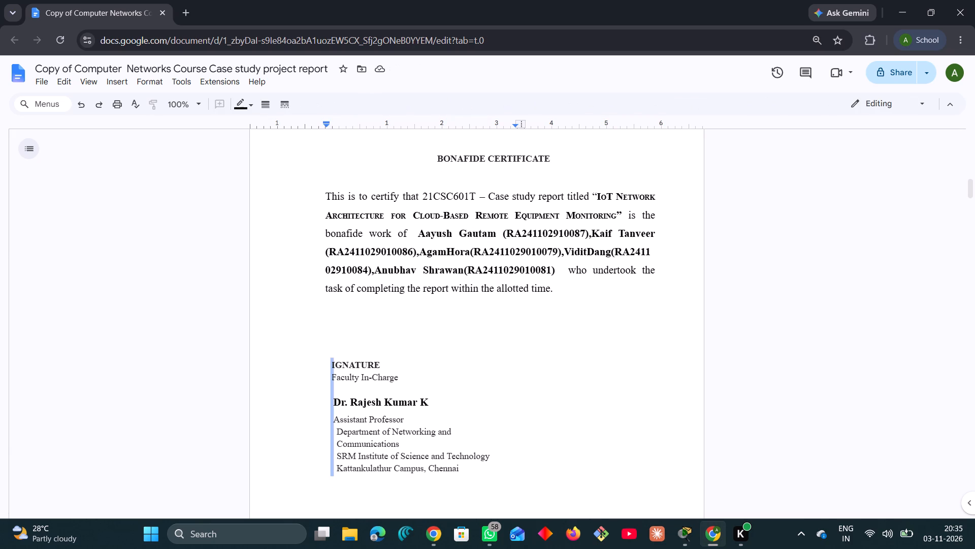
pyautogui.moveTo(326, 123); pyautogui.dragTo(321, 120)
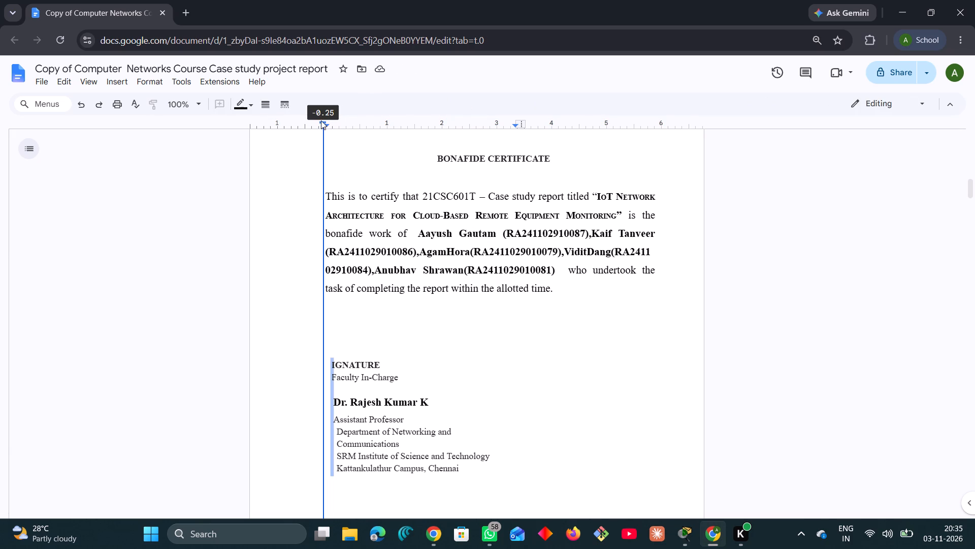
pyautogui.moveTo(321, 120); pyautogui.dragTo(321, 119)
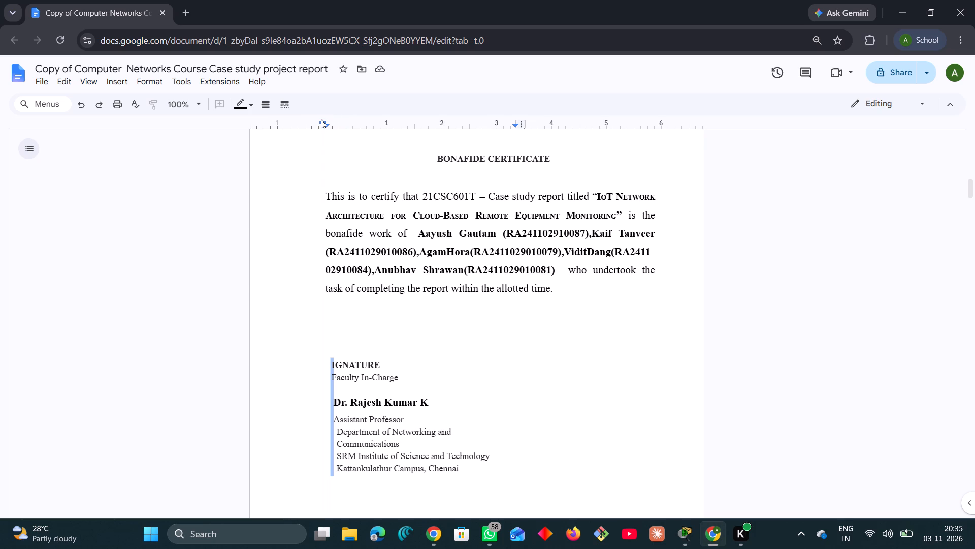
# Move the indents of the Department of Networking and Communications line outward to match the SIGNATURE line's indent.
pyautogui.click(336, 431)
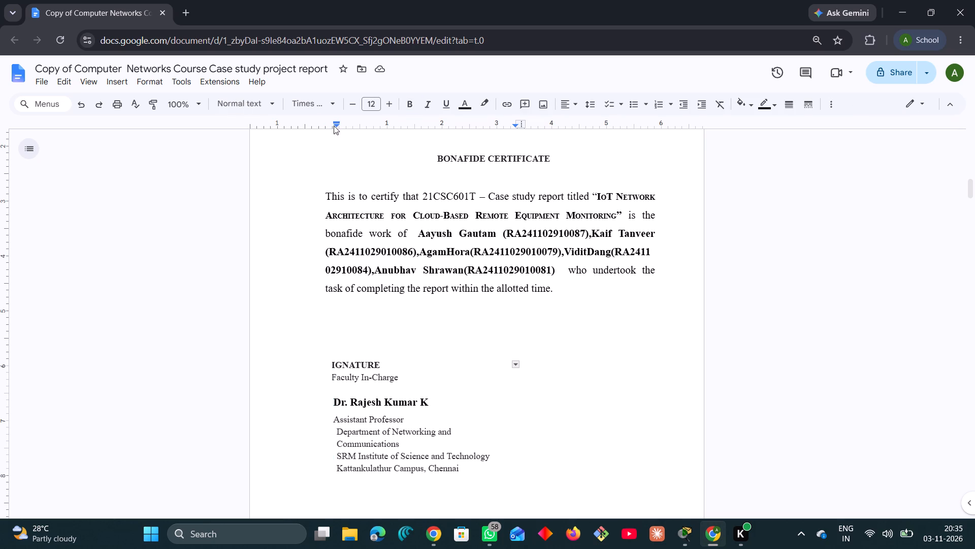
pyautogui.moveTo(334, 126); pyautogui.dragTo(323, 123)
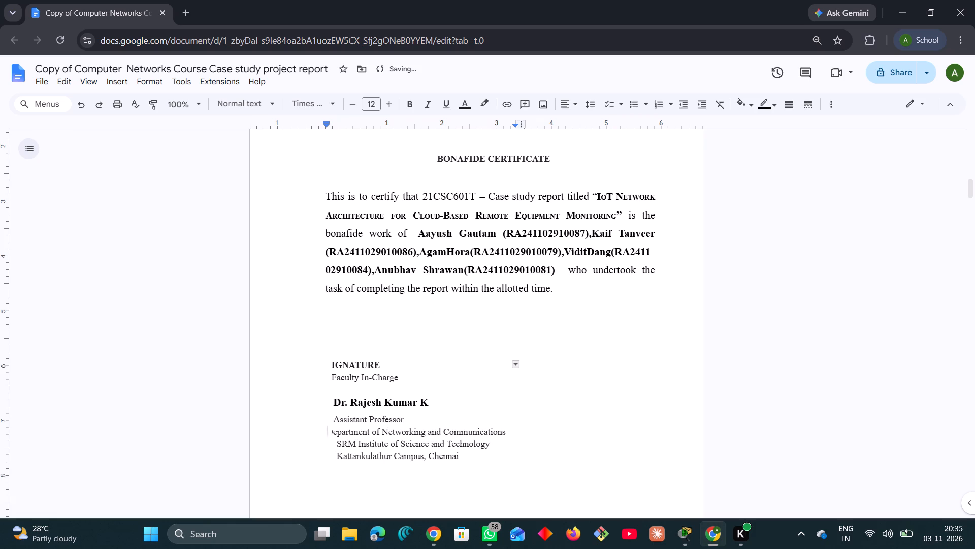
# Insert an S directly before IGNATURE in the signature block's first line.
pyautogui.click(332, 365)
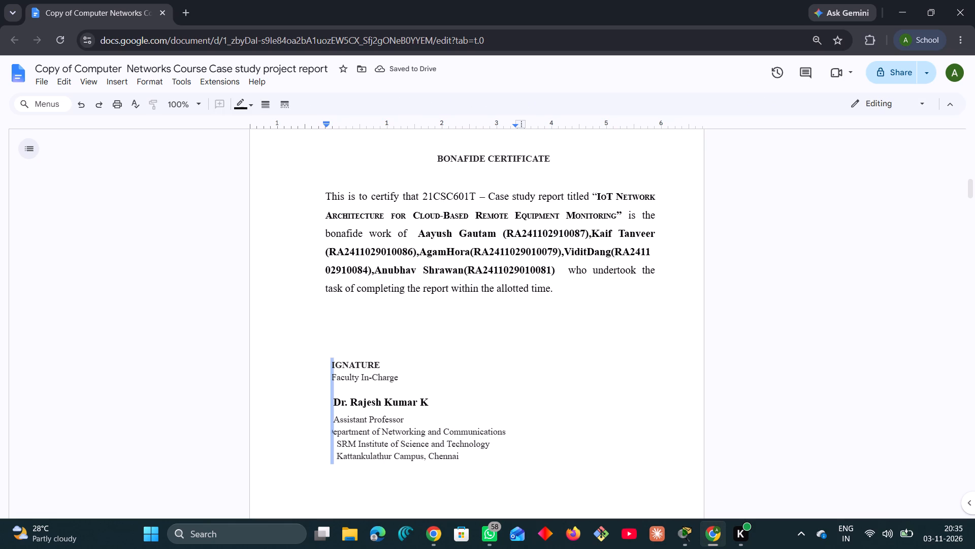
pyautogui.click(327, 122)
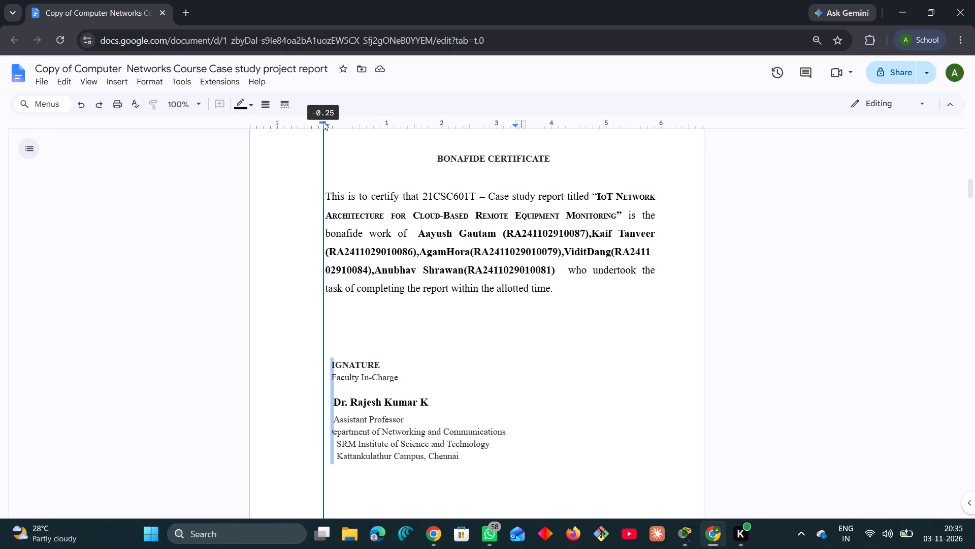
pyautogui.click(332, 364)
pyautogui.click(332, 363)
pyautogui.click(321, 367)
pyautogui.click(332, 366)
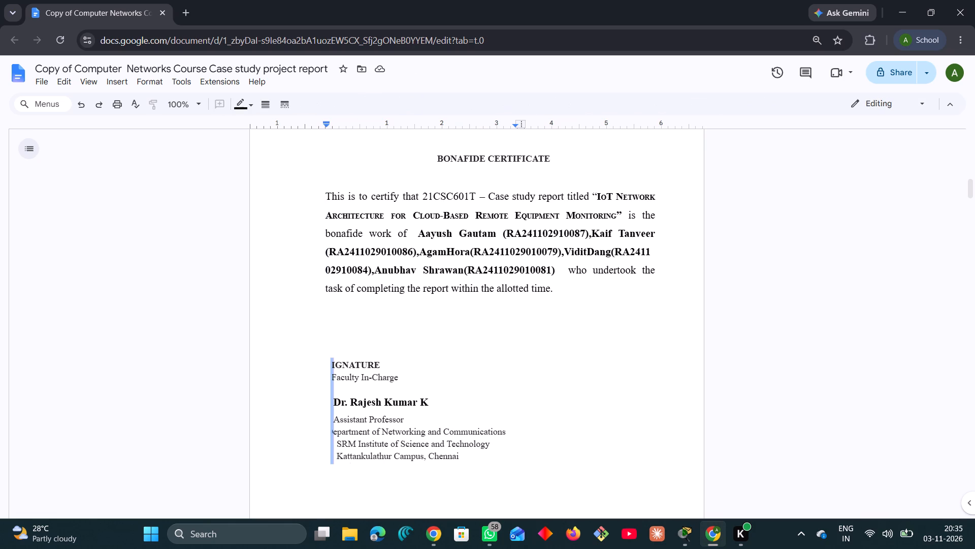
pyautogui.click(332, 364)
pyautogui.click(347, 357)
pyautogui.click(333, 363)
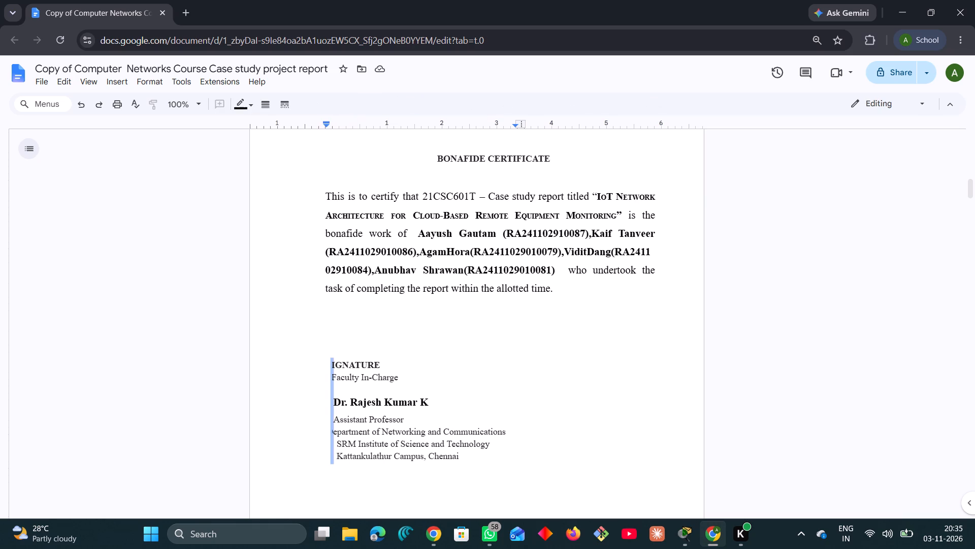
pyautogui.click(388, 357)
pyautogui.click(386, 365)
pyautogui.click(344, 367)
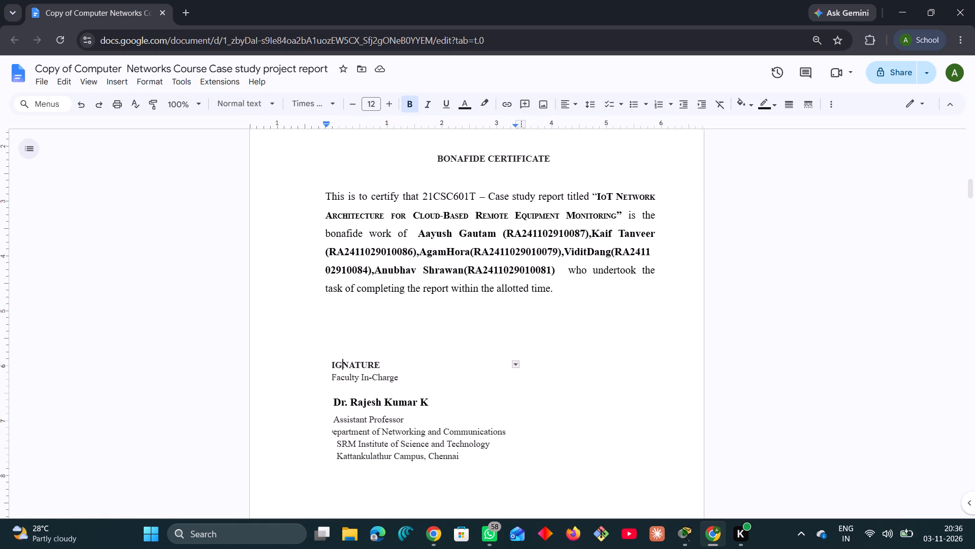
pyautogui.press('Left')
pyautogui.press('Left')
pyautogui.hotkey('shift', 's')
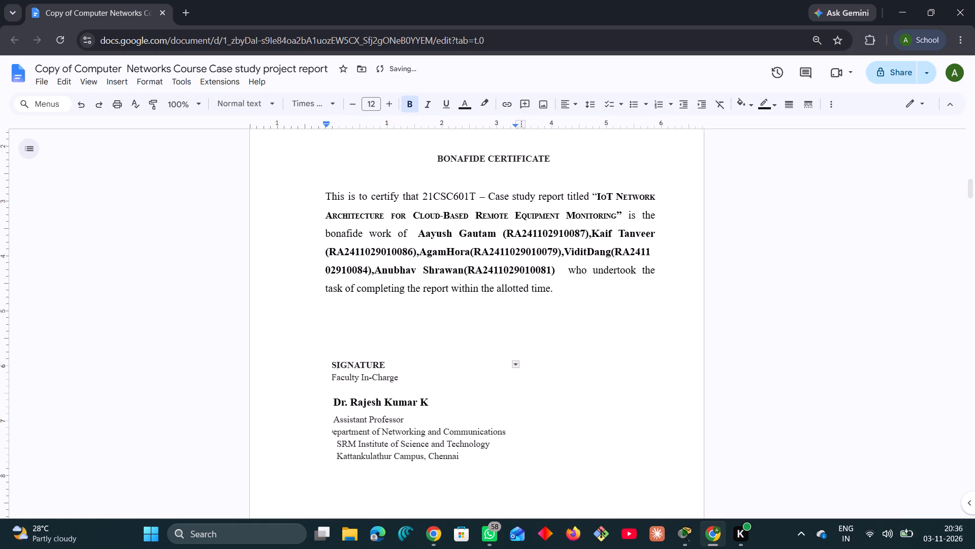
# Pad the Department of Networking and Communications line with three leading spaces, retyping its initial D after them.
pyautogui.click(334, 431)
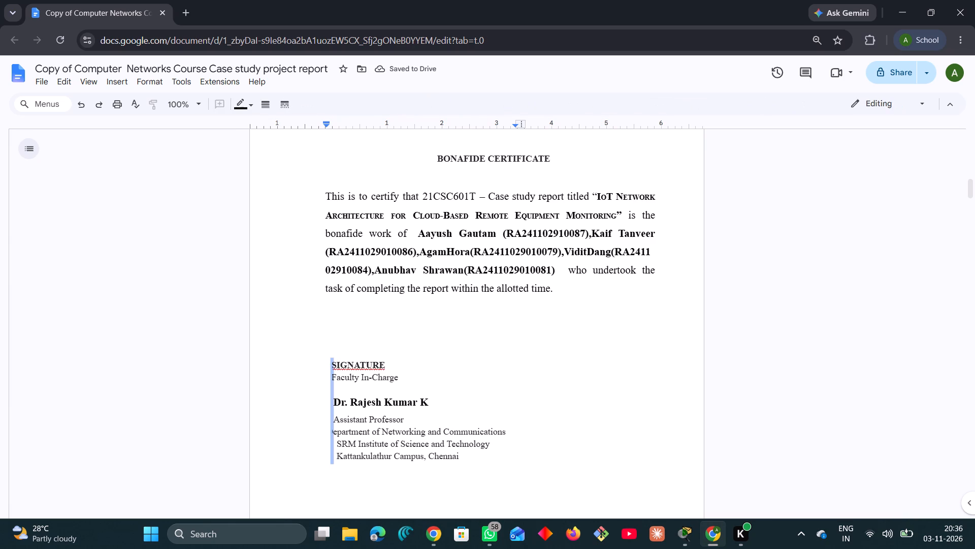
pyautogui.click(344, 432)
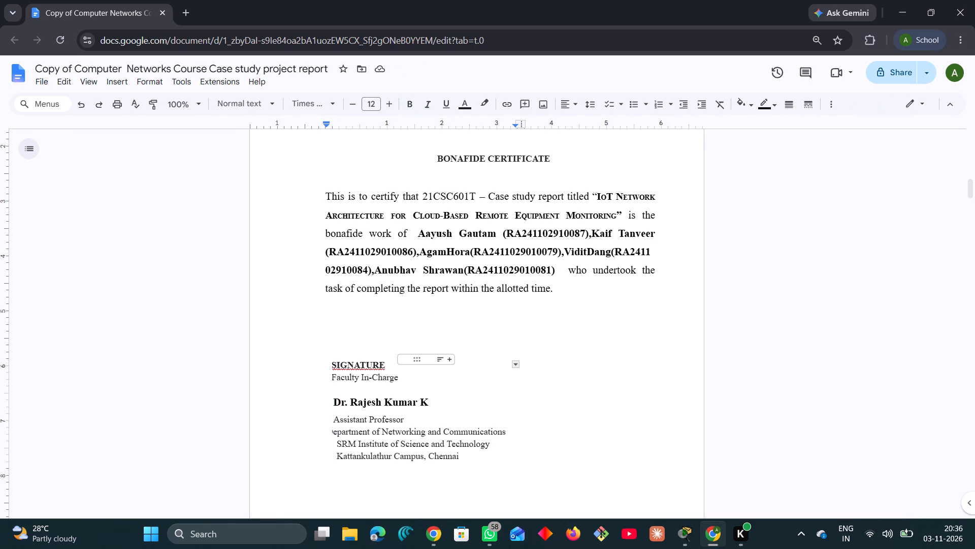
pyautogui.press('Left')
pyautogui.press('Left')
pyautogui.press('BackSpace')
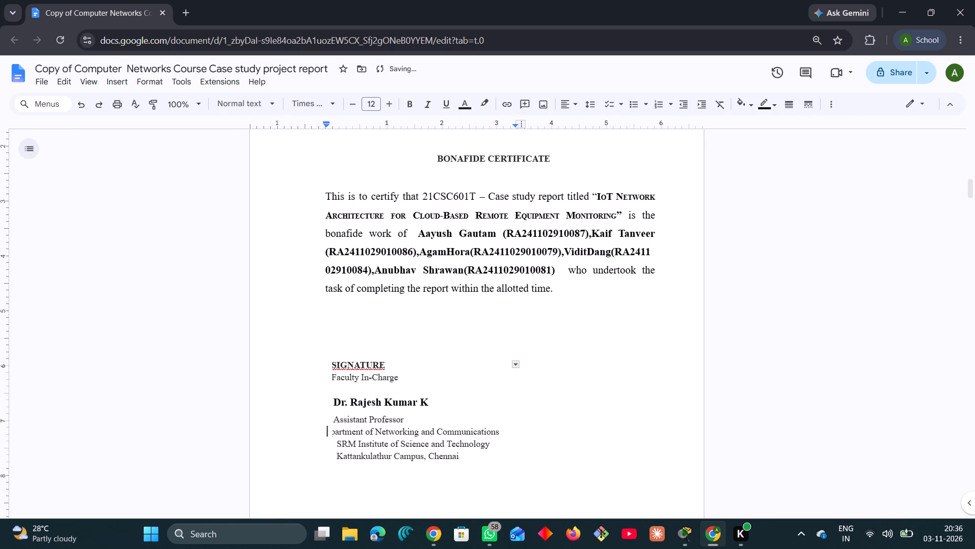
pyautogui.hotkey('shift', 'd')
pyautogui.press('BackSpace')
pyautogui.press('space')
pyautogui.press('space')
pyautogui.press('space')
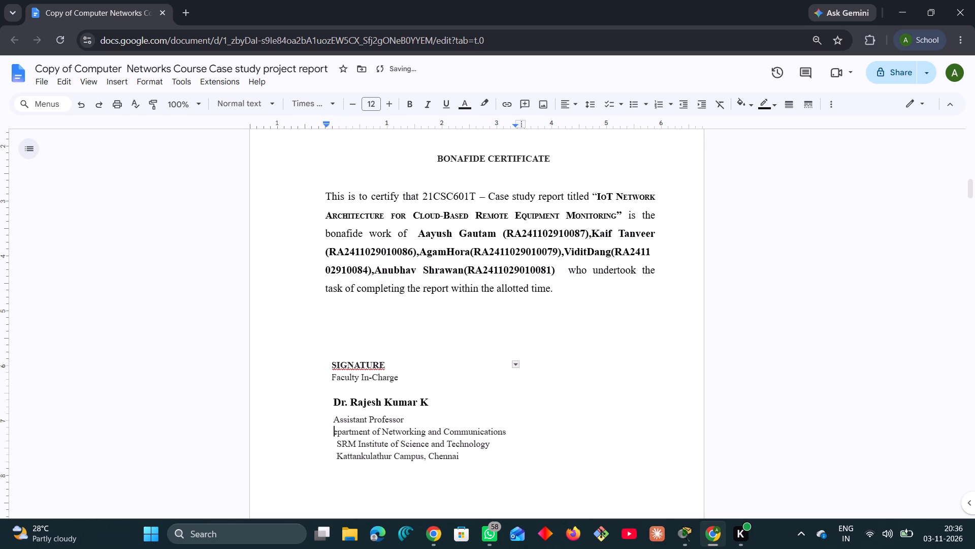
pyautogui.hotkey('shift', 'd')
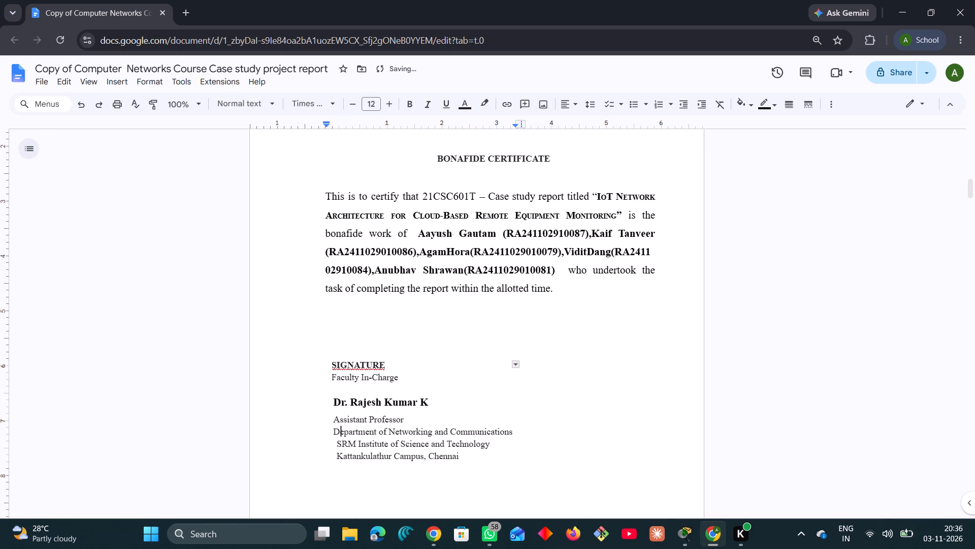
# Move the indents of the SRM Institute and Kattankulathur Campus lines slightly outward, to about 0 on the ruler.
pyautogui.click(337, 443)
pyautogui.click(336, 125)
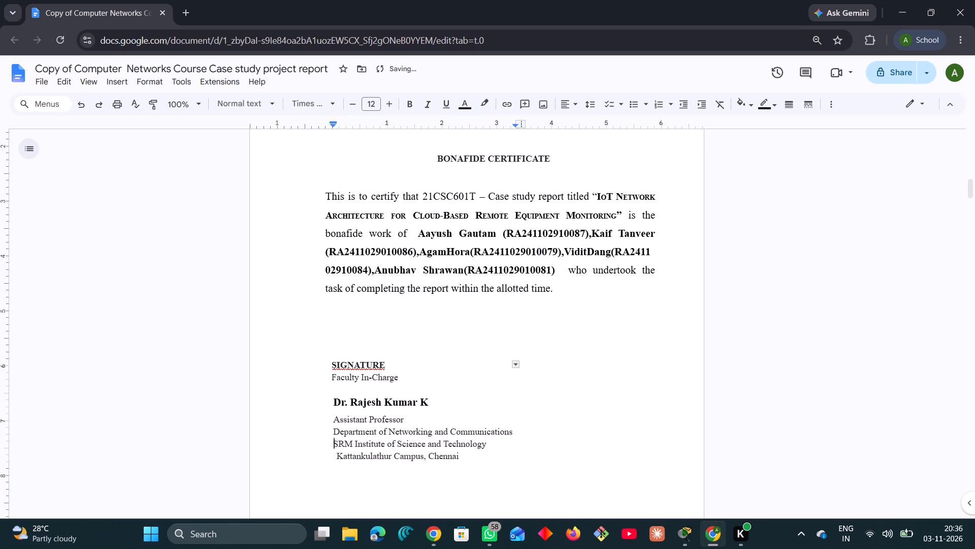
pyautogui.click(336, 456)
pyautogui.moveTo(335, 124); pyautogui.dragTo(331, 123)
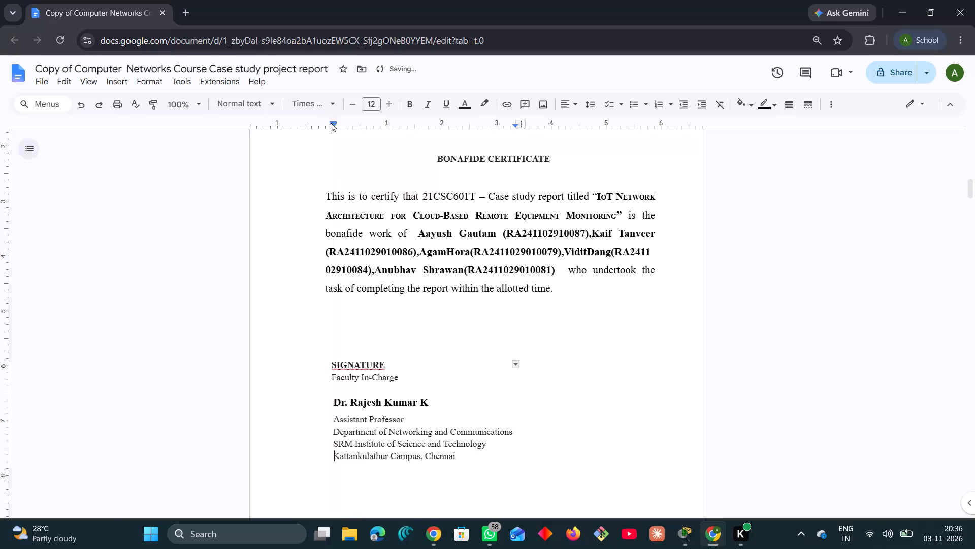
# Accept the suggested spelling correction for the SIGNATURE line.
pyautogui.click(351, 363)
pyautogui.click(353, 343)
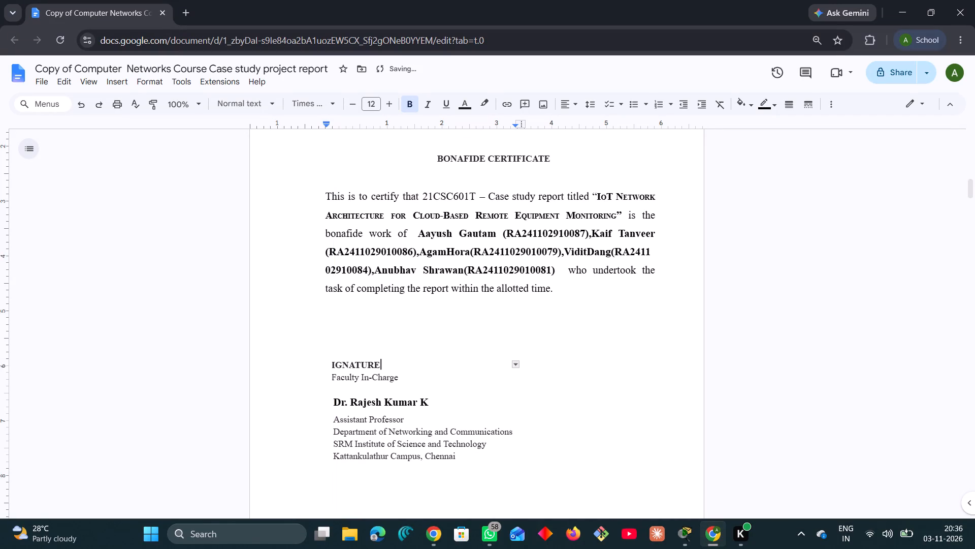
# Pad the SIGNATURE line with two leading spaces so its initial S clears the table cell's edge.
pyautogui.click(331, 365)
pyautogui.click(334, 368)
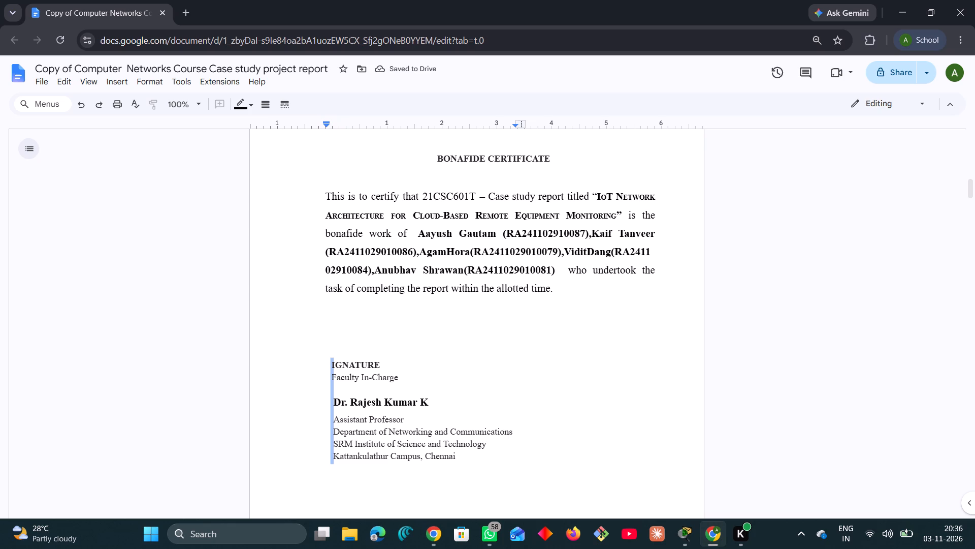
pyautogui.press('BackSpace')
pyautogui.press('space')
pyautogui.press('space')
pyautogui.press('space')
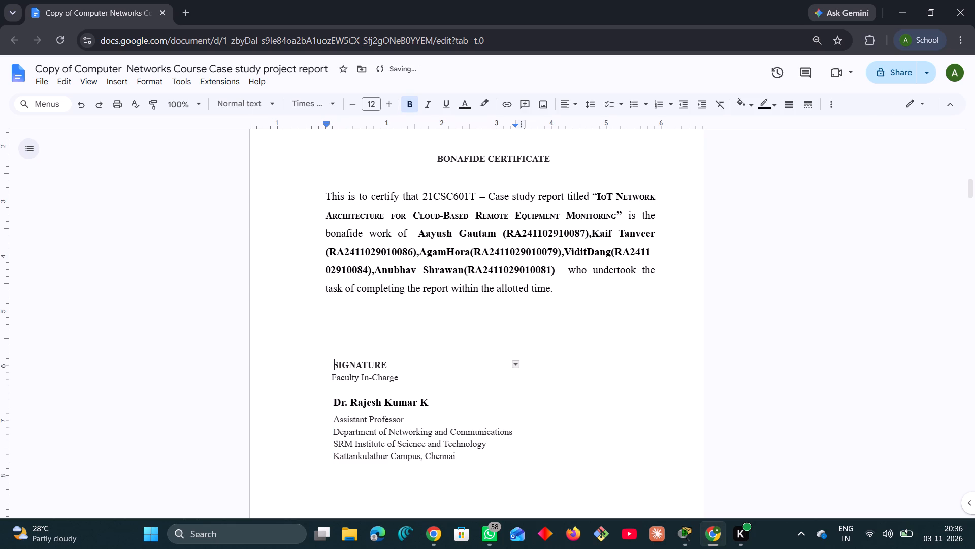
pyautogui.press('BackSpace')
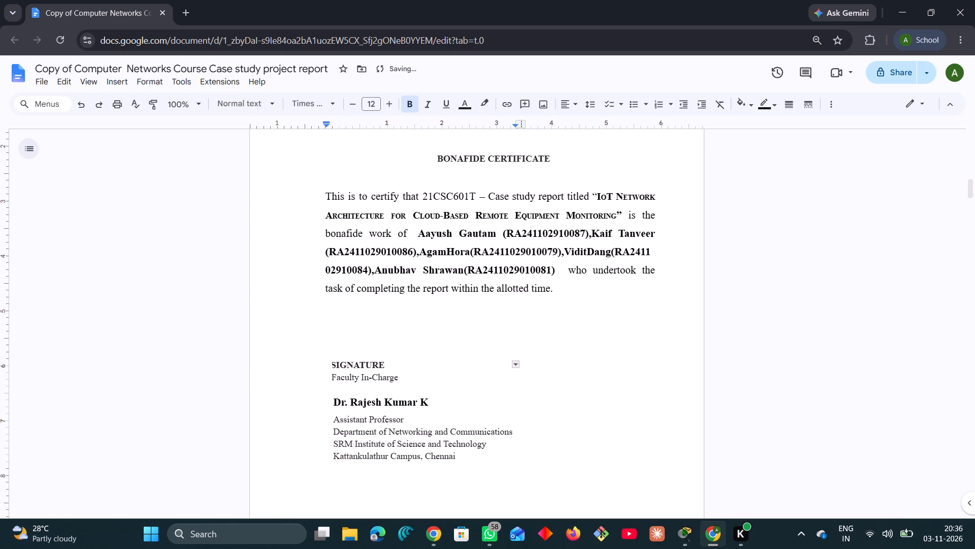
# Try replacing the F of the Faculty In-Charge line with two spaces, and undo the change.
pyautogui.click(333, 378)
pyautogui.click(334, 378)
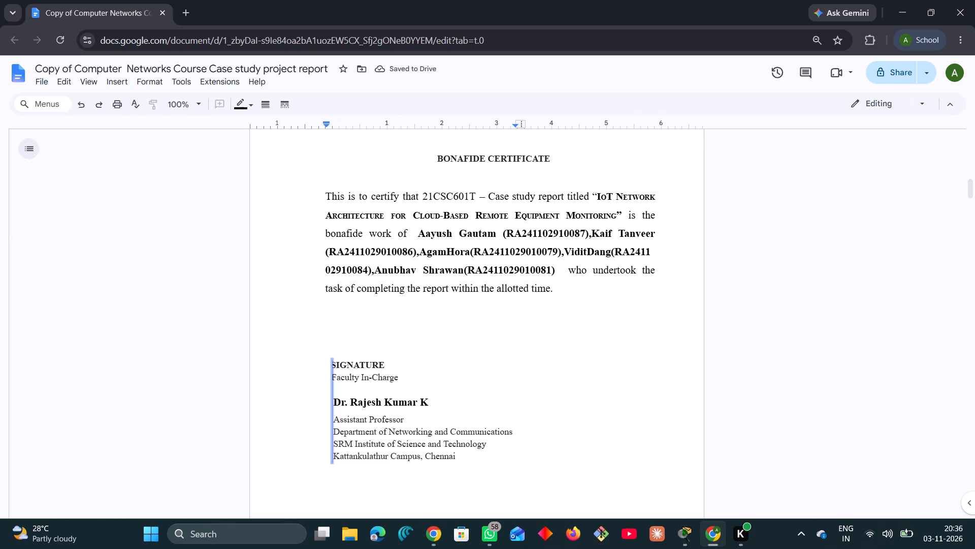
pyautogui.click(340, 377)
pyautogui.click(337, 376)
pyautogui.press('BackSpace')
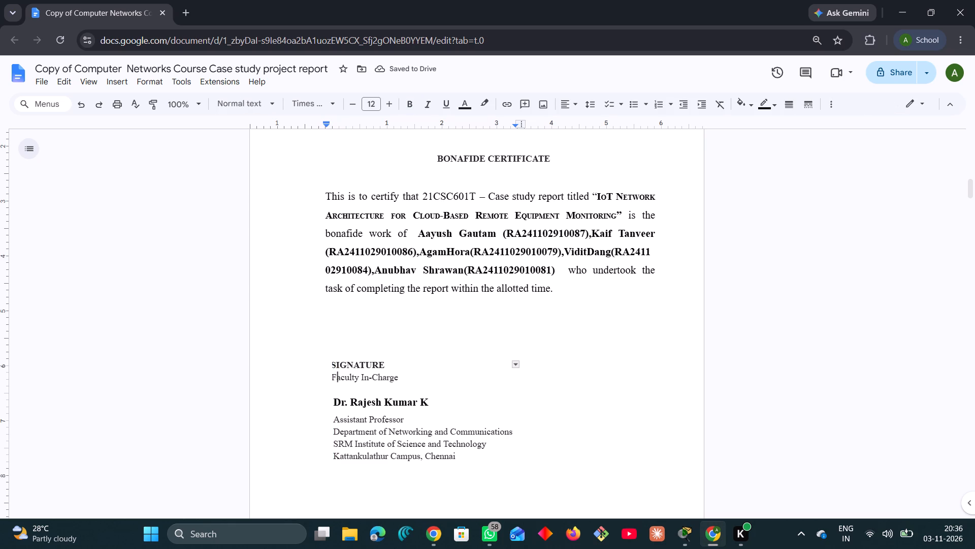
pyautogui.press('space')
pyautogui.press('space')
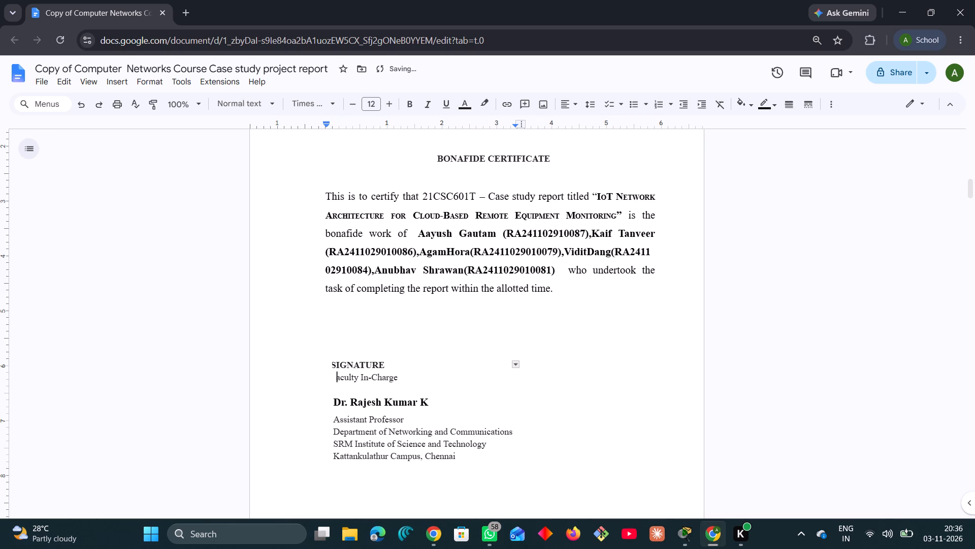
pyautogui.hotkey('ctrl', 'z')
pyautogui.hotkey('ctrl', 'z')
# Move the left border of the signature block's table outward to line up with the left edge of the certificate's body paragraph.
pyautogui.click(333, 361)
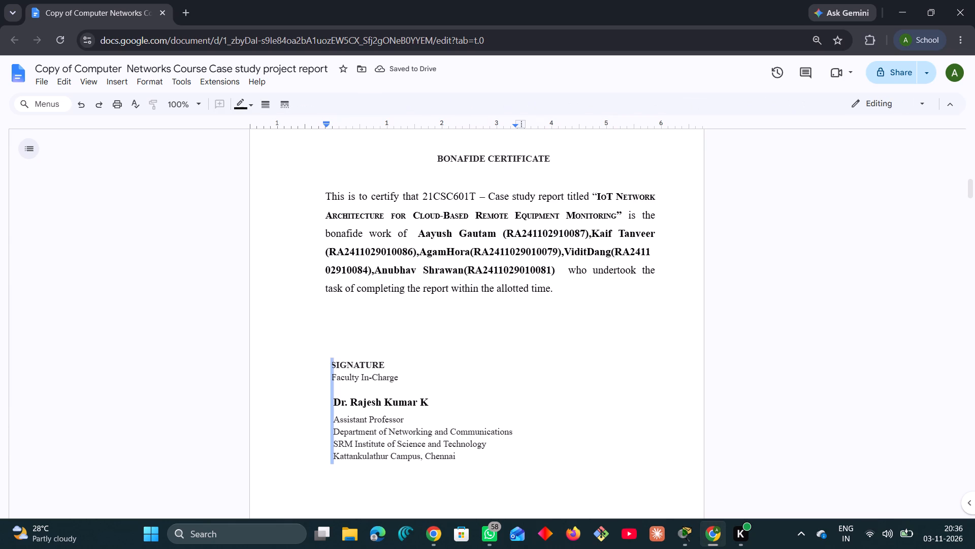
pyautogui.click(334, 404)
pyautogui.click(334, 402)
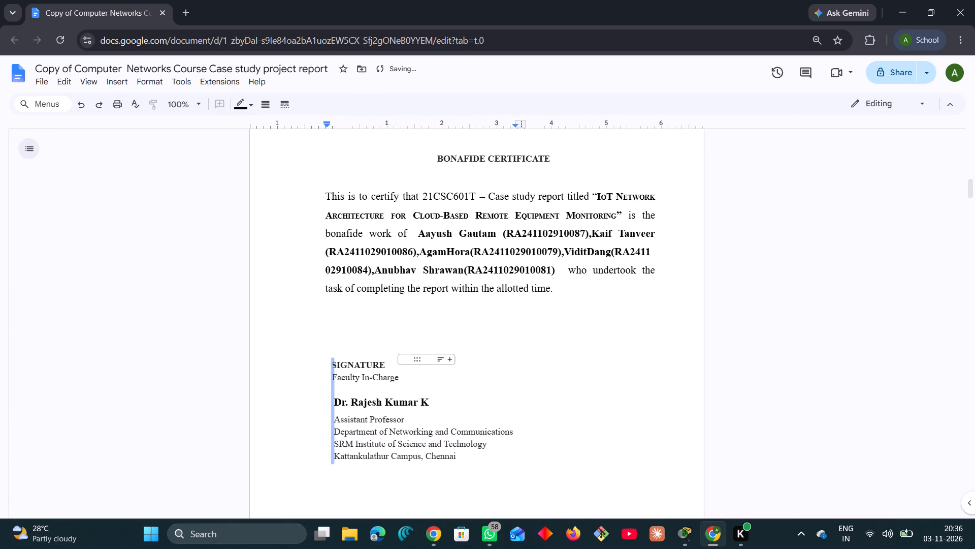
pyautogui.click(338, 402)
pyautogui.click(331, 399)
pyautogui.click(329, 398)
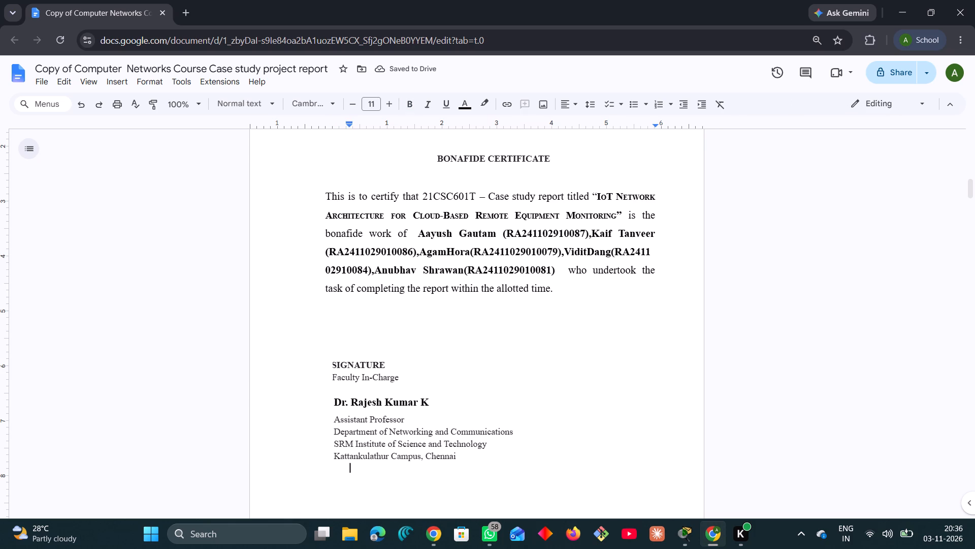
pyautogui.click(333, 363)
pyautogui.moveTo(333, 363); pyautogui.dragTo(328, 361)
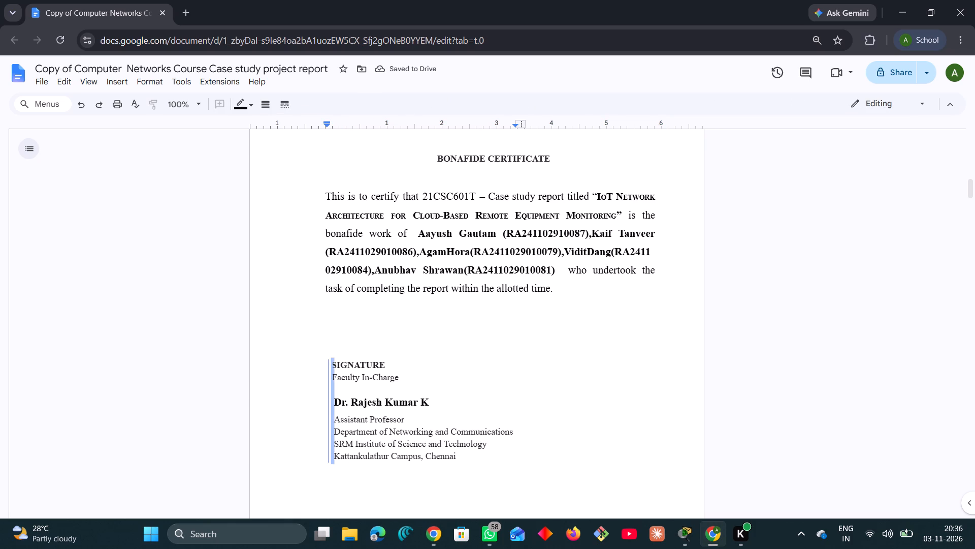
pyautogui.moveTo(328, 361); pyautogui.dragTo(325, 299)
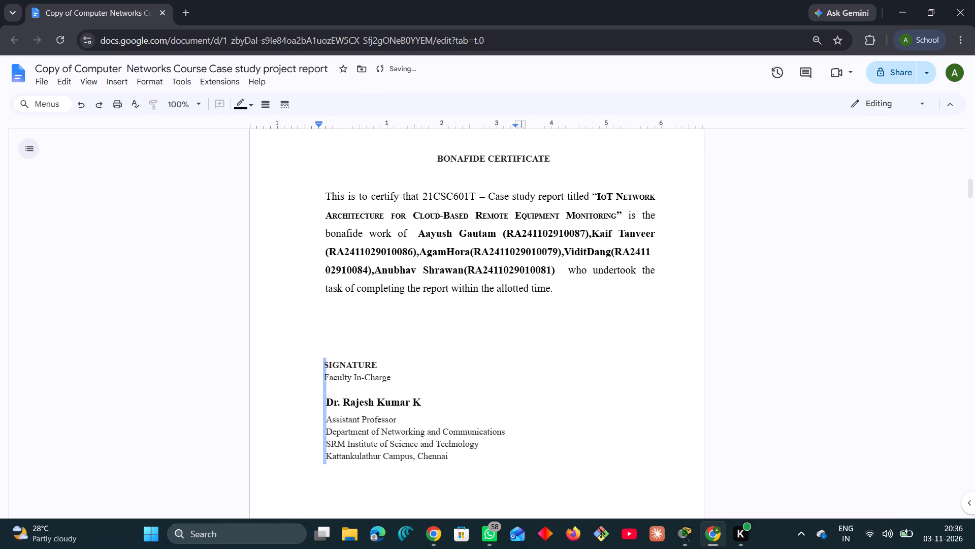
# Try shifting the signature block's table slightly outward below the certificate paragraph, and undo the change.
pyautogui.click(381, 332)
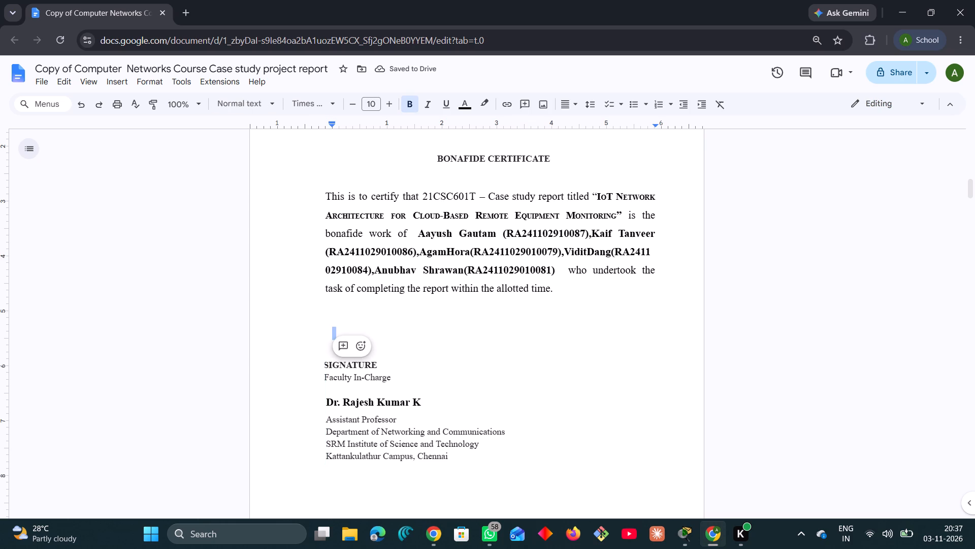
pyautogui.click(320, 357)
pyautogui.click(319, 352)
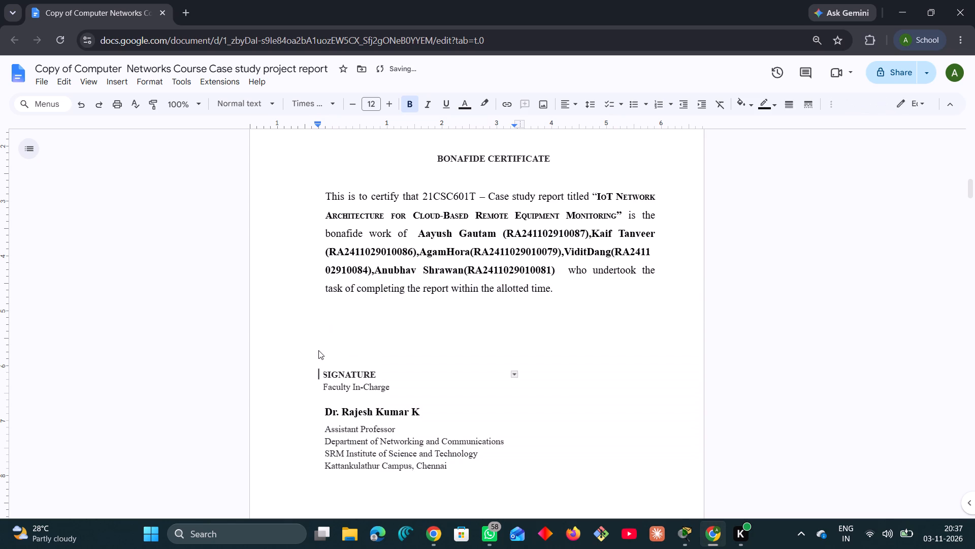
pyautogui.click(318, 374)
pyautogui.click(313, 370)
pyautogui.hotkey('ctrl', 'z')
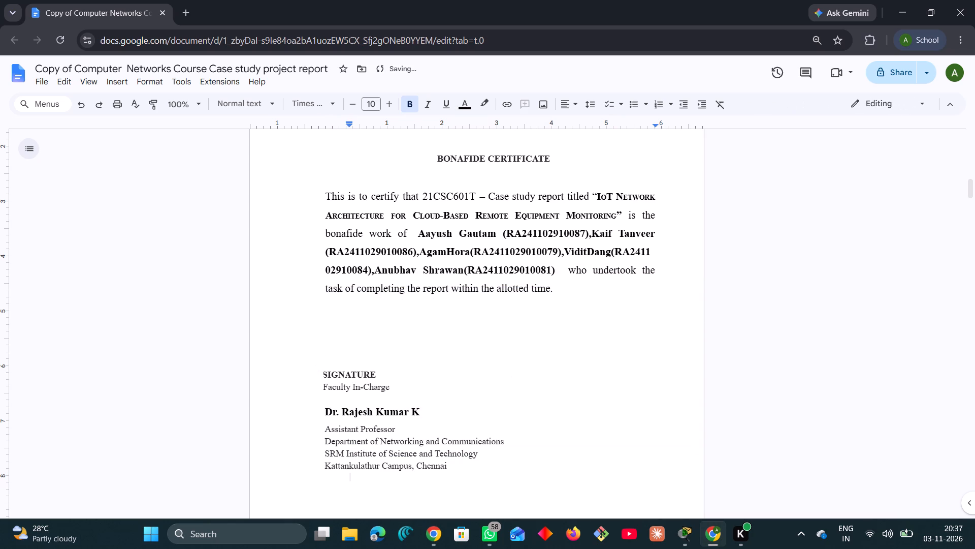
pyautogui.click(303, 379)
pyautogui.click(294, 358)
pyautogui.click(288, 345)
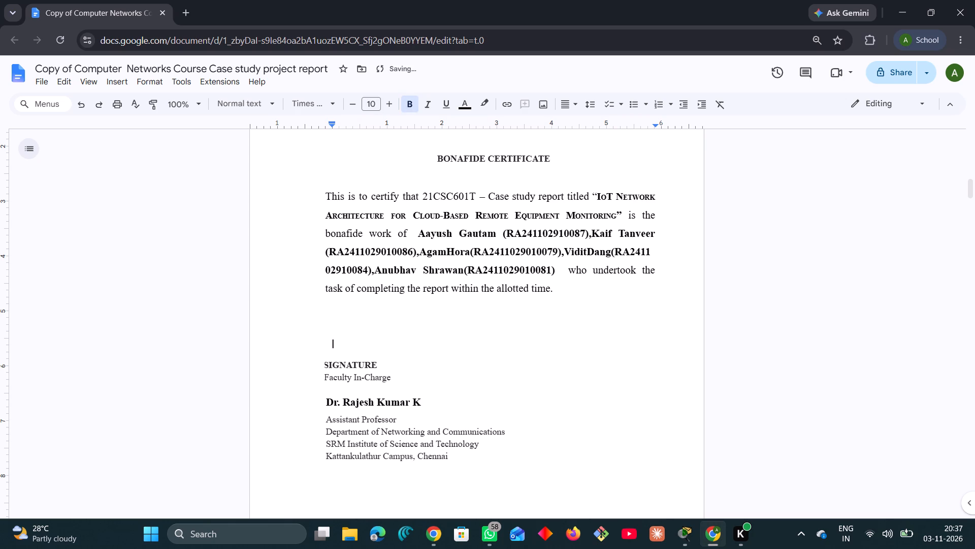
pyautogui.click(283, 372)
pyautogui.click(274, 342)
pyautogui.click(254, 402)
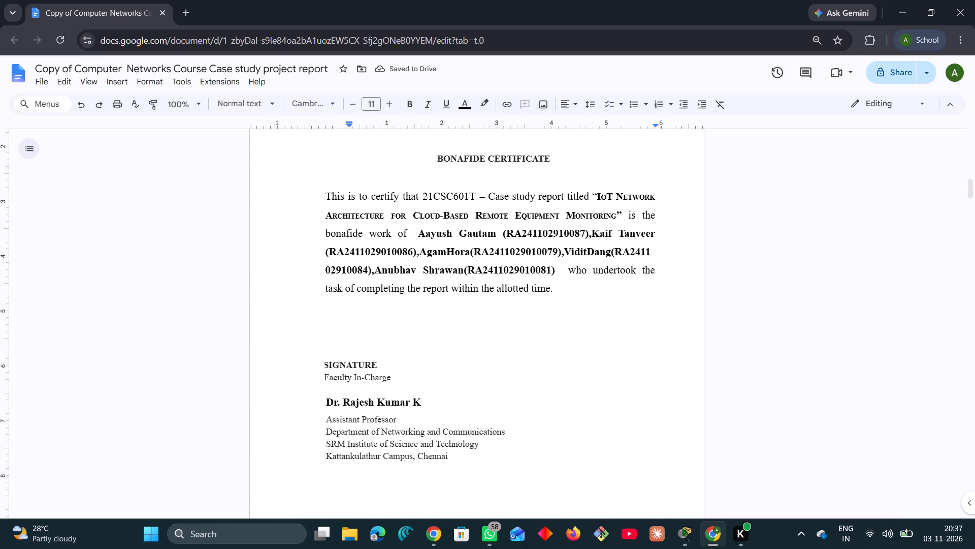
# Nudge the left border of the signature block's table slightly inward to line up SIGNATURE with the certificate's body paragraph.
pyautogui.click(321, 364)
pyautogui.click(322, 364)
pyautogui.click(323, 364)
pyautogui.moveTo(324, 364); pyautogui.dragTo(325, 333)
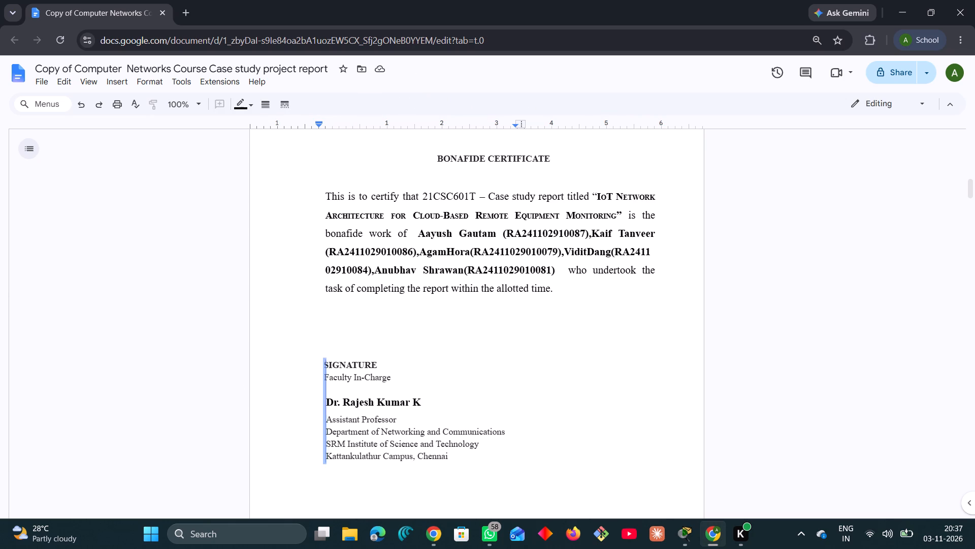
pyautogui.moveTo(325, 333); pyautogui.dragTo(324, 301)
pyautogui.moveTo(324, 301); pyautogui.dragTo(326, 290)
pyautogui.click(320, 339)
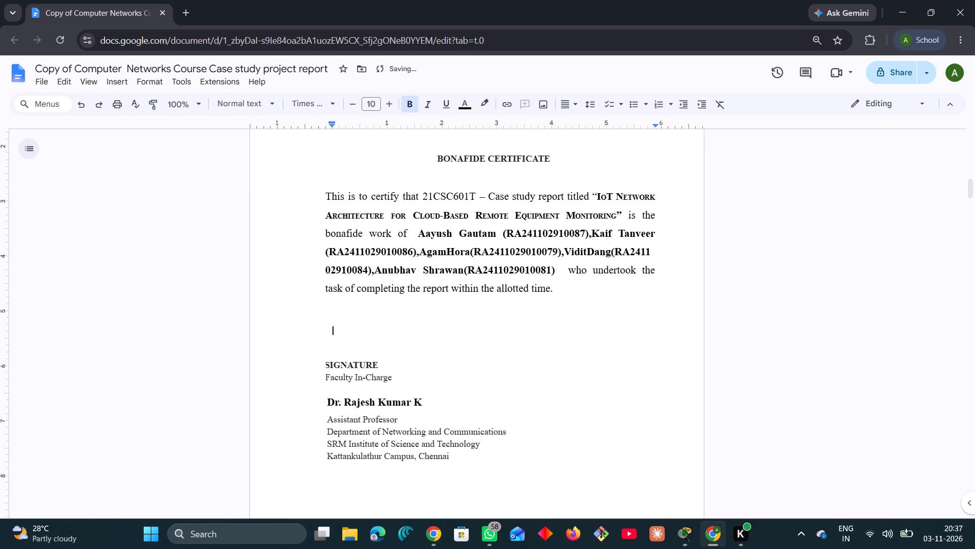
# Delete the run of empty lines above the TABLE OF CONTENTS heading, keeping one blank line at the top of its page.
pyautogui.scroll(-14, 320, 339)
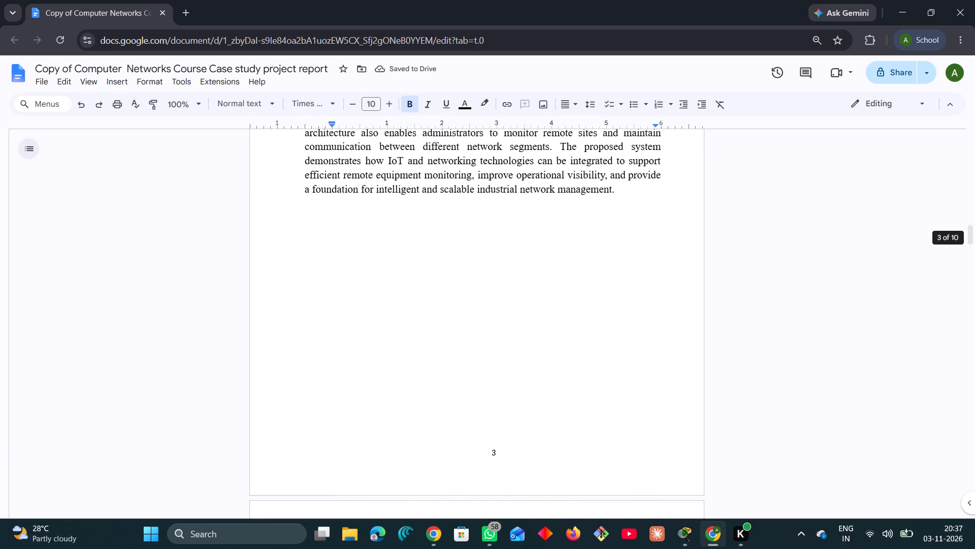
pyautogui.scroll(-6, 319, 339)
pyautogui.scroll(1, 327, 314)
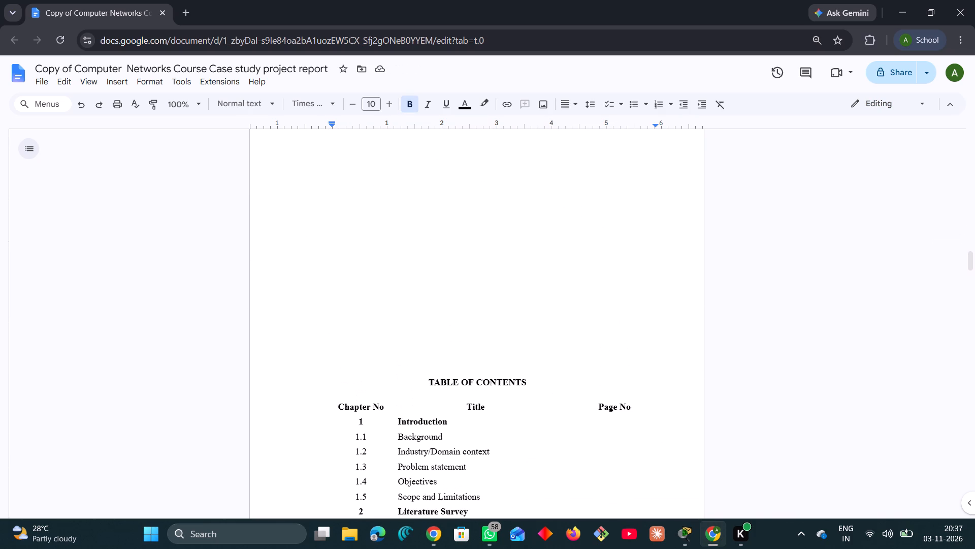
pyautogui.click(346, 337)
pyautogui.press('BackSpace')
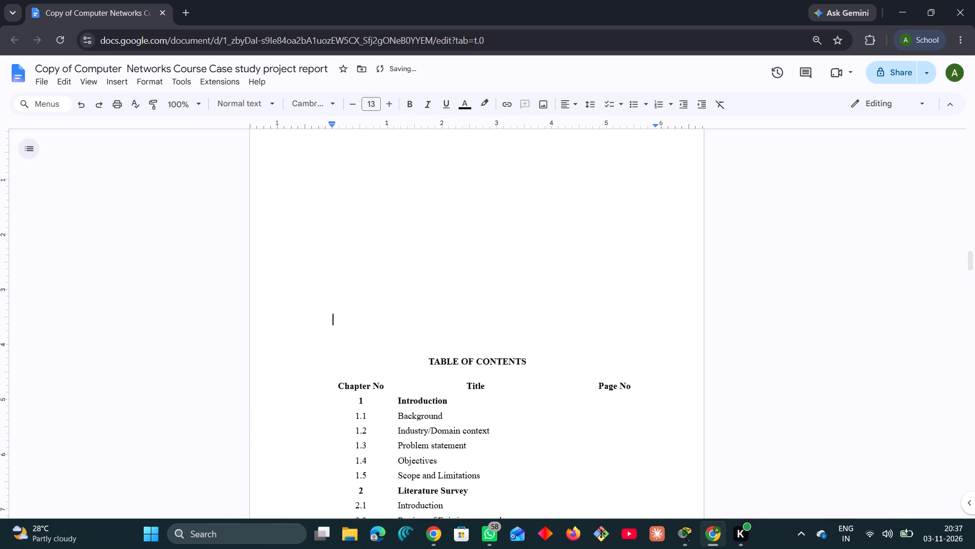
pyautogui.press('BackSpace')
pyautogui.press('BackSpace')
pyautogui.press('BackSpace')
pyautogui.press('BackSpace')
pyautogui.press('BackSpace')
pyautogui.press('BackSpace')
pyautogui.press('BackSpace')
pyautogui.press('BackSpace')
pyautogui.press('BackSpace')
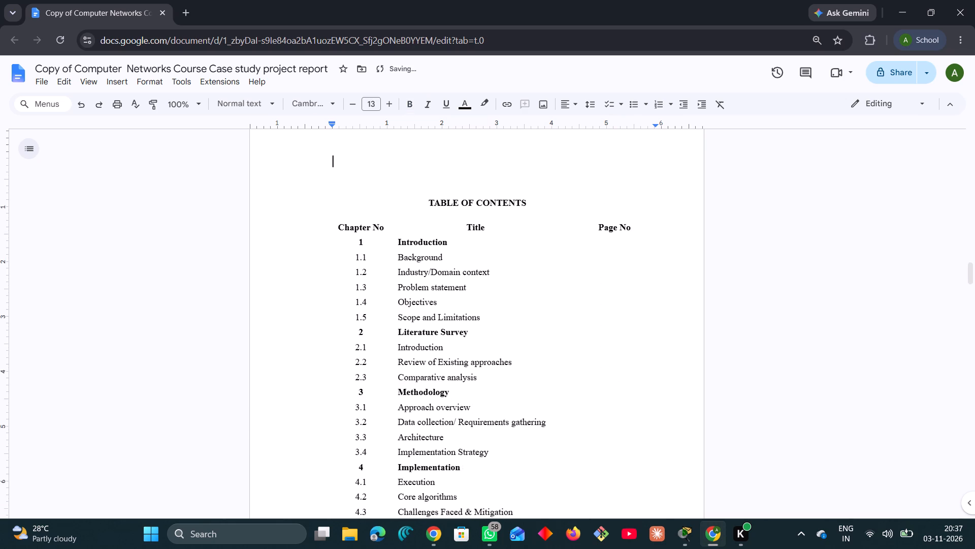
pyautogui.press('BackSpace')
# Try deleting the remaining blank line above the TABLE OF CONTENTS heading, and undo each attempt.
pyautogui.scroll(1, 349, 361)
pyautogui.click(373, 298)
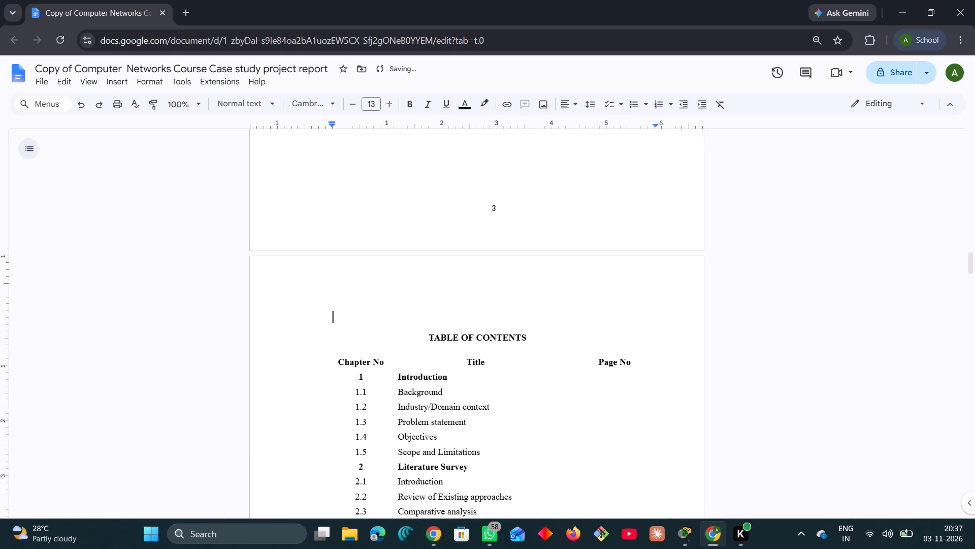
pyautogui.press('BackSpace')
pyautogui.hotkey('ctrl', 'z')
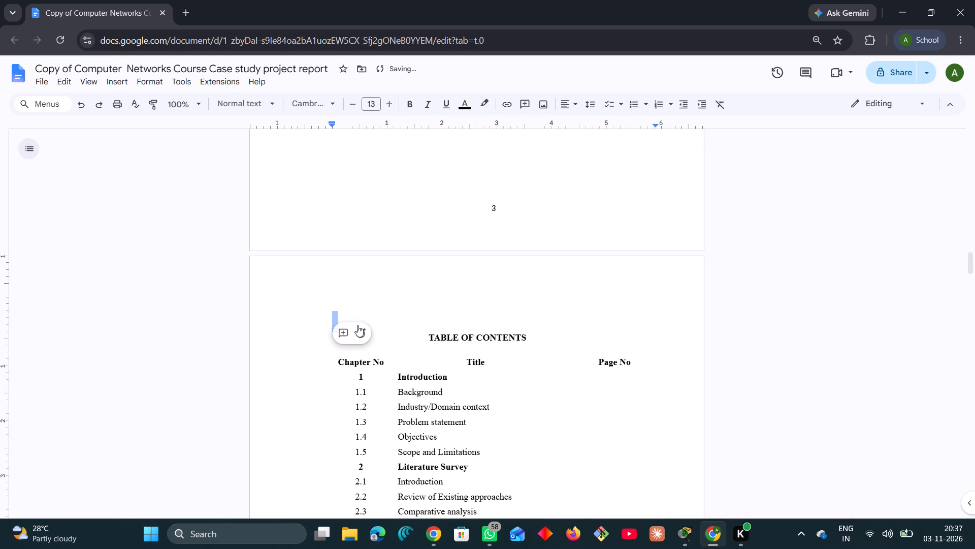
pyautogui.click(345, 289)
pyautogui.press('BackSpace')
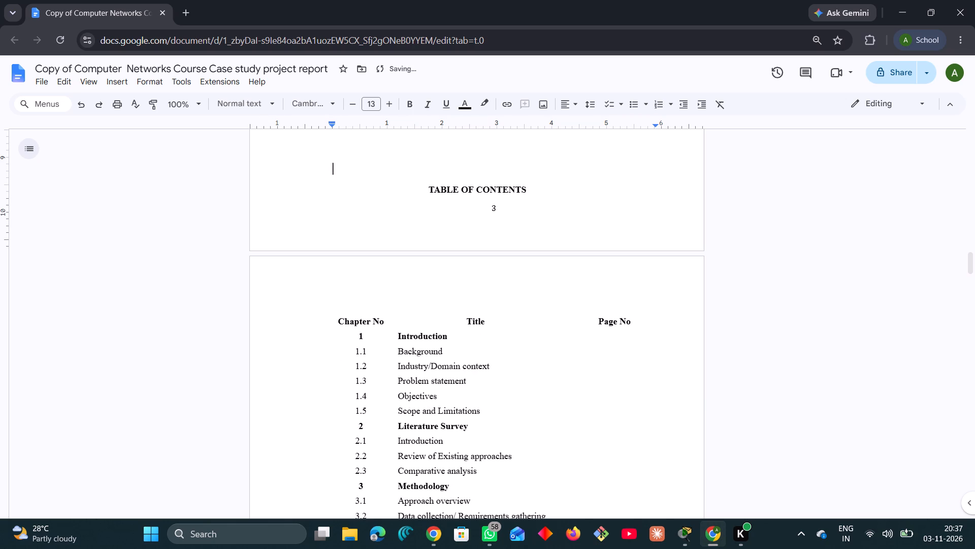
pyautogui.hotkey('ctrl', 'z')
# Remove the space after paragraph from the TABLE OF CONTENTS heading and the blank line above it.
pyautogui.scroll(-1, 348, 361)
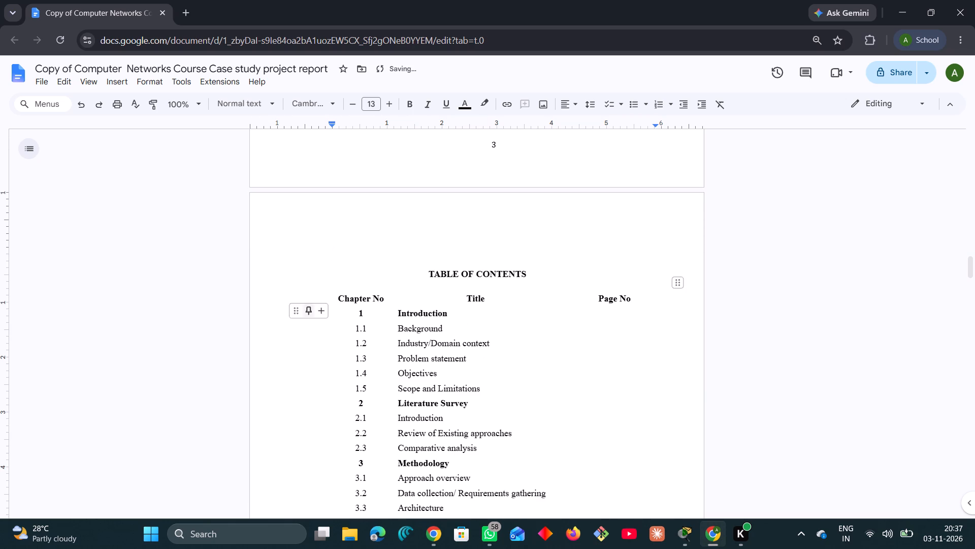
pyautogui.moveTo(403, 266); pyautogui.dragTo(452, 273)
pyautogui.click(593, 102)
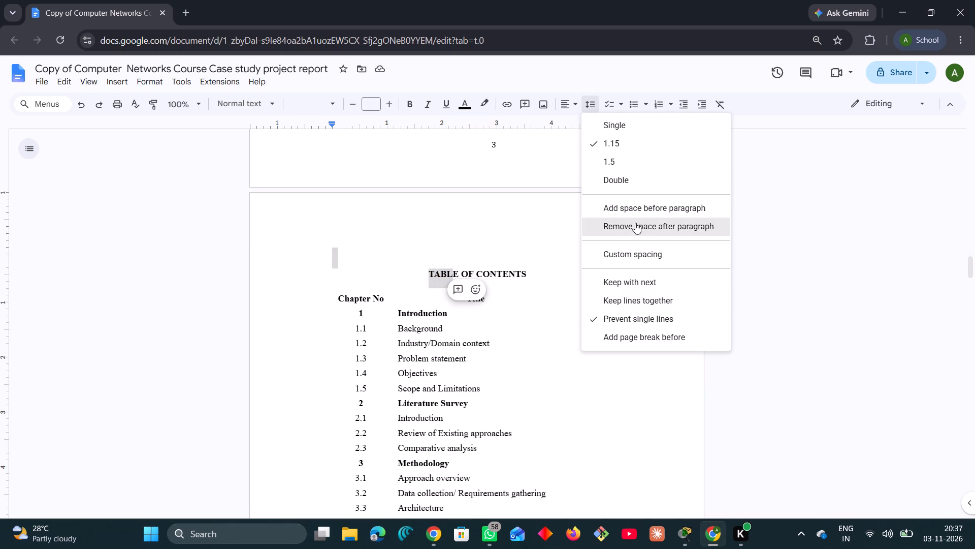
pyautogui.click(635, 224)
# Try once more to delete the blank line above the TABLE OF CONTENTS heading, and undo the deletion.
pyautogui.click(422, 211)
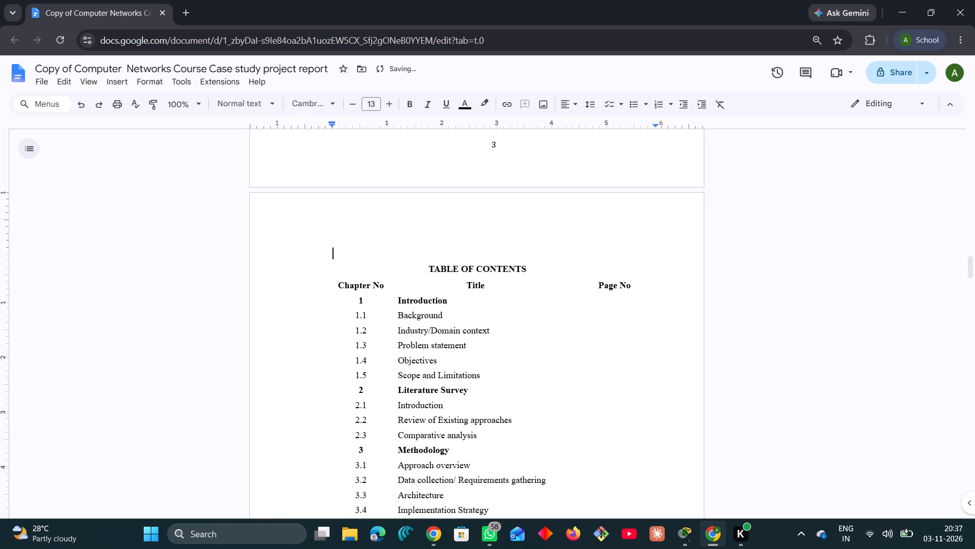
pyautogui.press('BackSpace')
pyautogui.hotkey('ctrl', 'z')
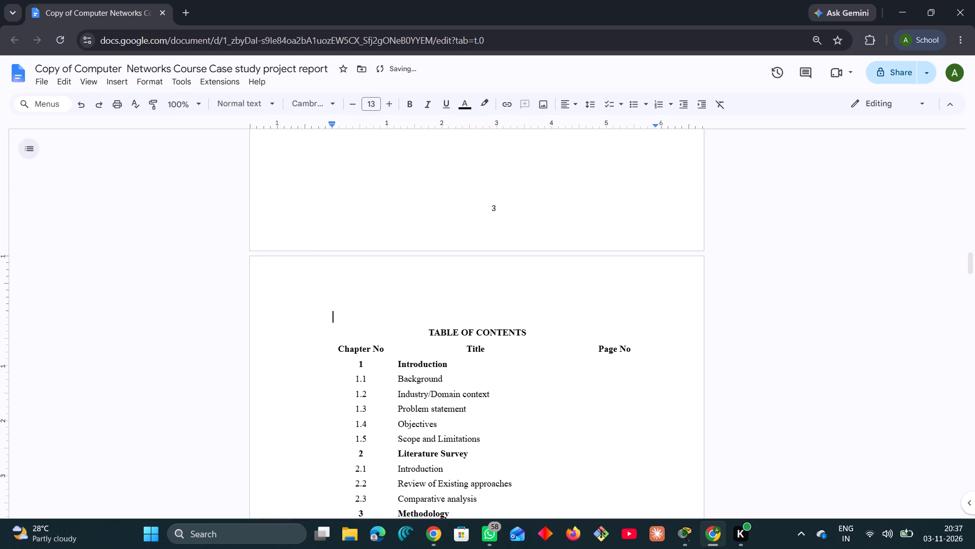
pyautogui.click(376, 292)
# Review the Table of Contents entries and the start of the Report Structure Overview page that follows.
pyautogui.scroll(-1, 423, 356)
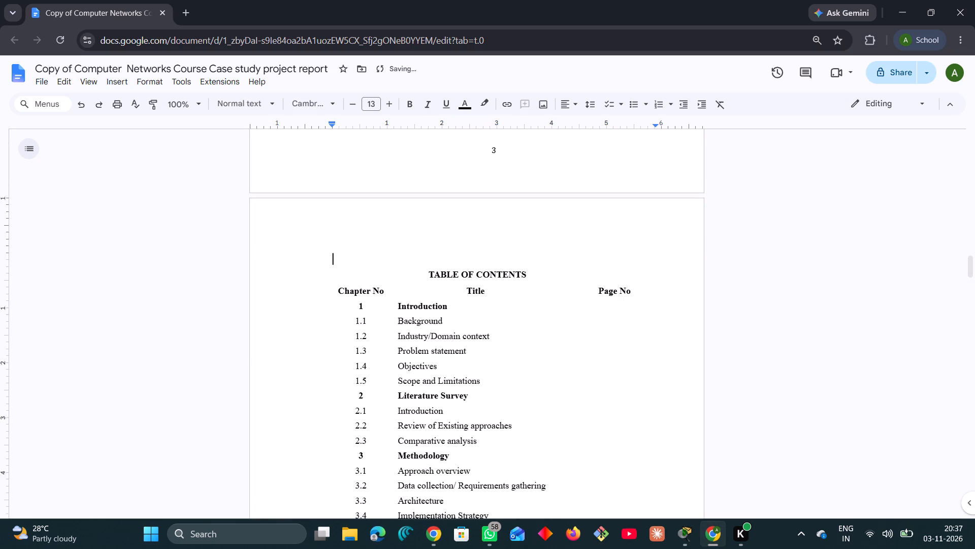
pyautogui.scroll(-1, 423, 357)
pyautogui.scroll(-7, 336, 236)
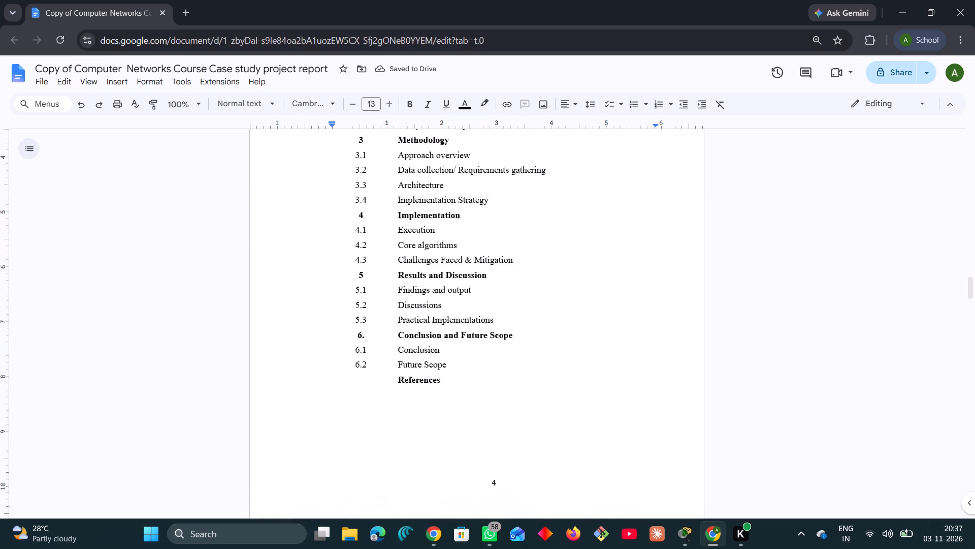
pyautogui.scroll(-4, 335, 238)
pyautogui.scroll(3, 335, 238)
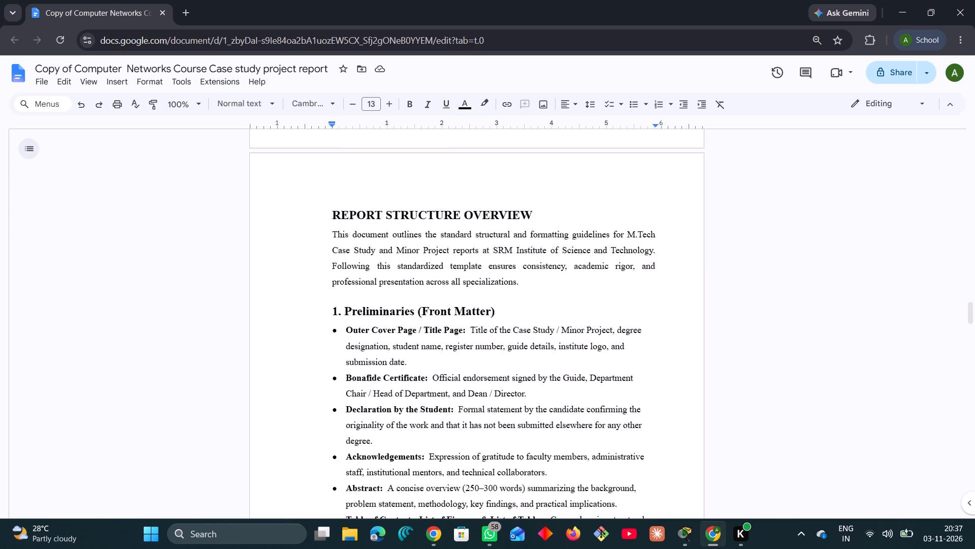
pyautogui.scroll(7, 335, 238)
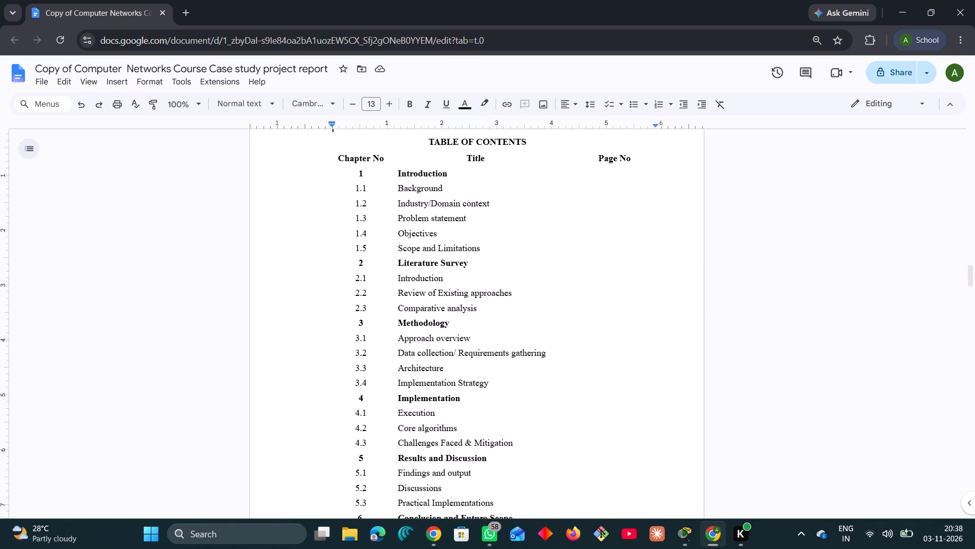
pyautogui.scroll(-1, 335, 238)
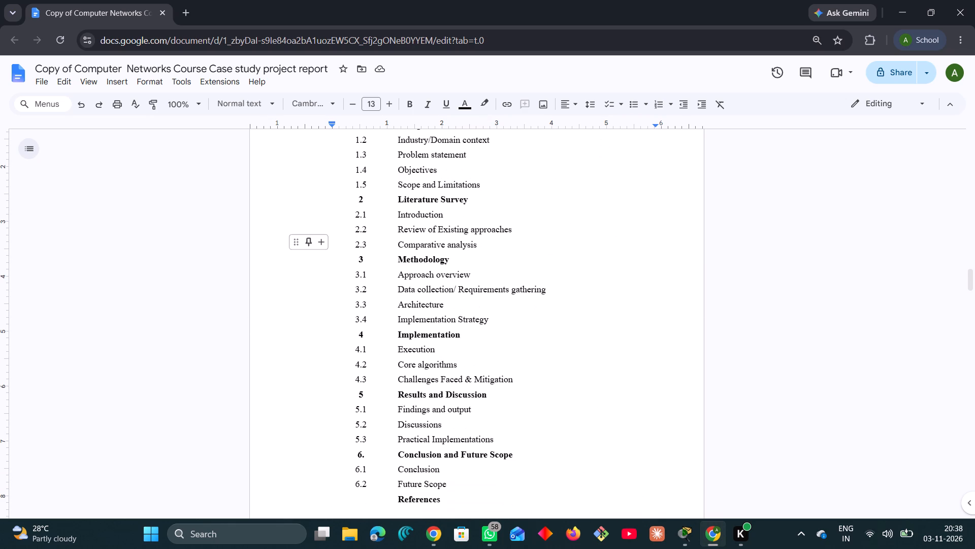
pyautogui.scroll(4, 335, 238)
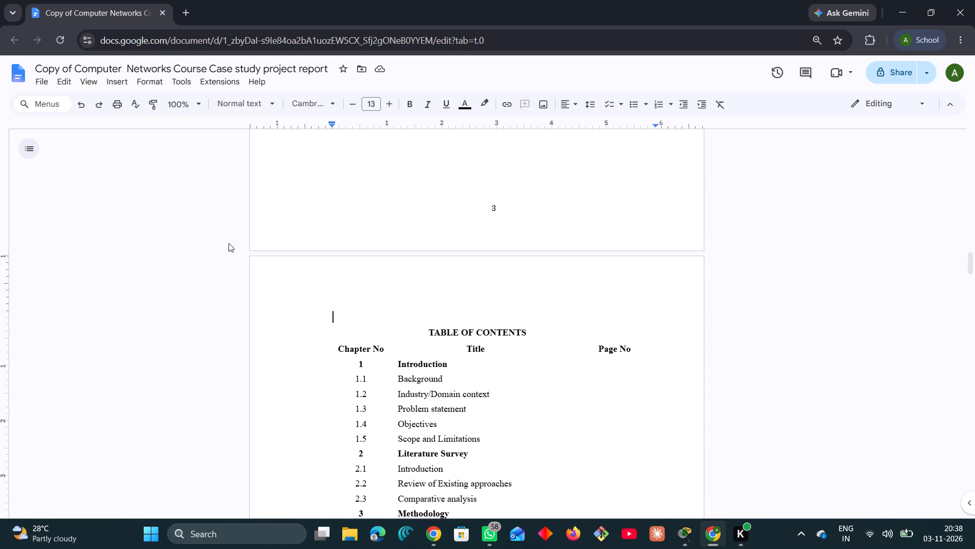
pyautogui.moveTo(440, 309); pyautogui.dragTo(512, 320)
pyautogui.scroll(-2, 505, 317)
pyautogui.scroll(1, 512, 320)
pyautogui.keyDown('ctrl'); pyautogui.scroll(-2, 531, 315); pyautogui.keyUp('ctrl')
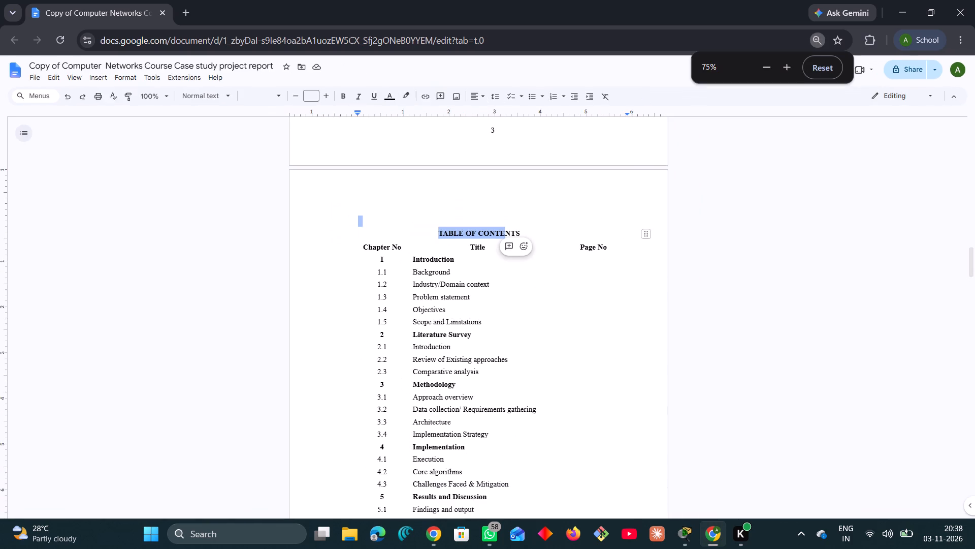
pyautogui.keyDown('ctrl'); pyautogui.scroll(-2, 531, 315); pyautogui.keyUp('ctrl')
pyautogui.click(529, 350)
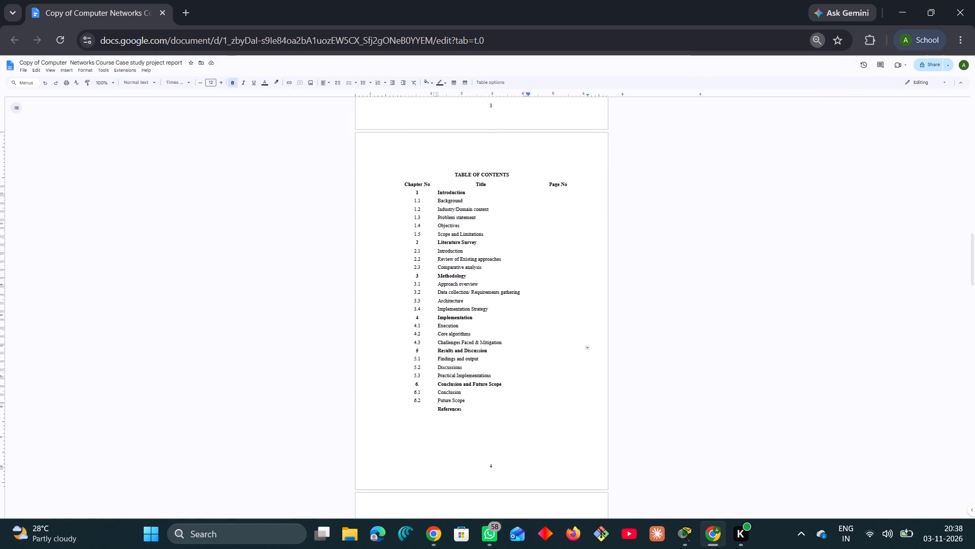
pyautogui.press('Print')
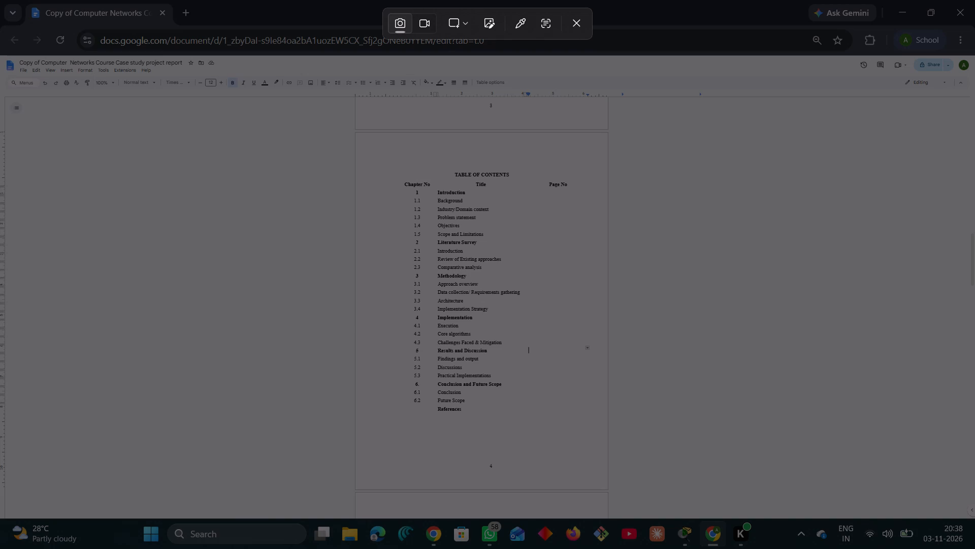
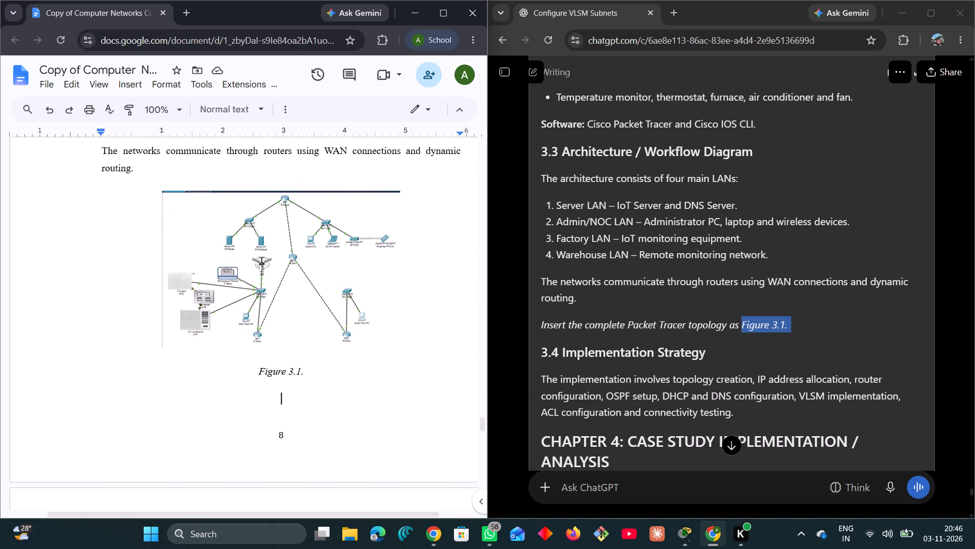
pyautogui.click(324, 373)
pyautogui.write('Network')
pyautogui.press('space')
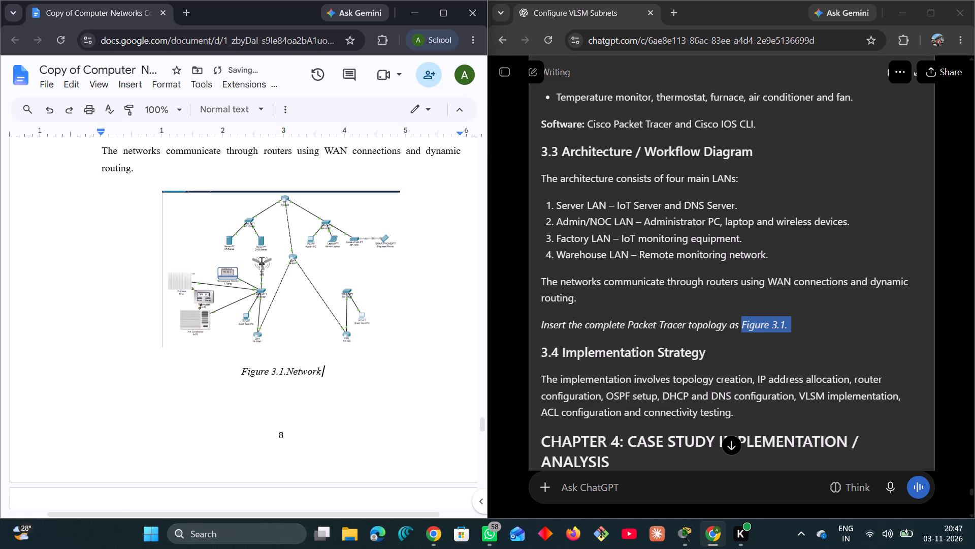
pyautogui.write('Architecture')
pyautogui.press('space')
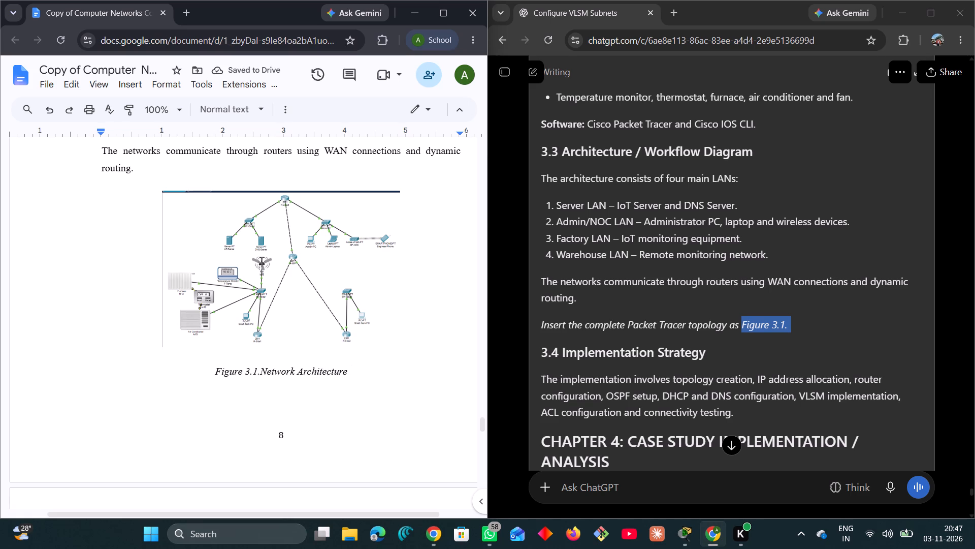
pyautogui.hotkey('shift', 'd')
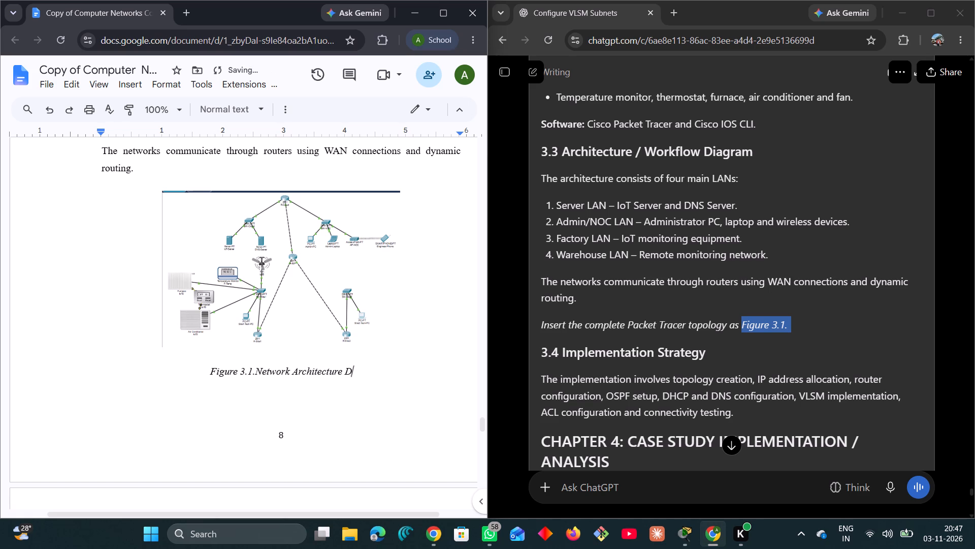
pyautogui.hotkey('shift', 'BackSpace')
pyautogui.write('Topology')
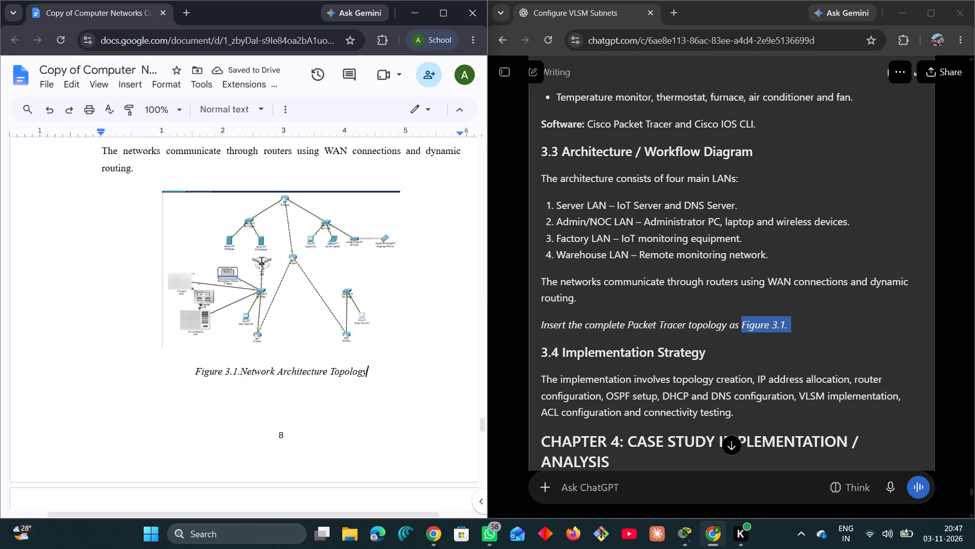
# Move the word "Architecture" to the end of the caption so it reads "Figure 3.1.Network Topology Architecture".
pyautogui.moveTo(329, 372); pyautogui.dragTo(278, 361)
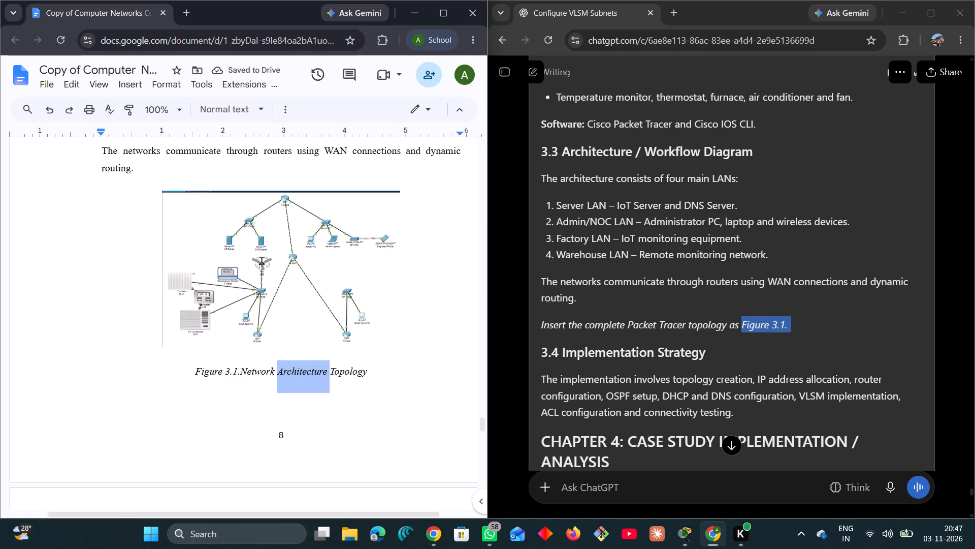
pyautogui.moveTo(278, 361); pyautogui.dragTo(280, 361)
pyautogui.hotkey('ctrl', 'c')
pyautogui.press('BackSpace')
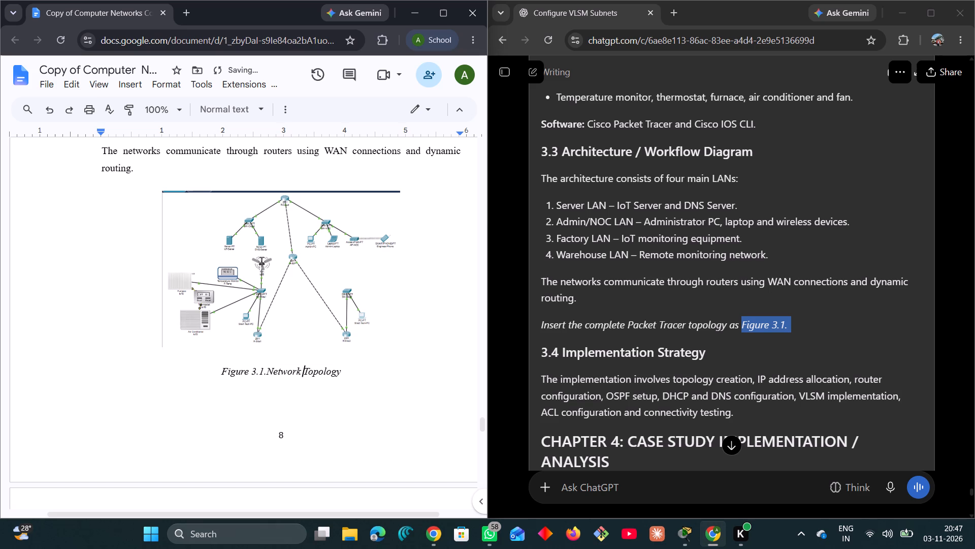
pyautogui.click(345, 370)
pyautogui.hotkey('ctrl', 'space')
pyautogui.hotkey('ctrl', 'v')
pyautogui.scroll(-1, 345, 370)
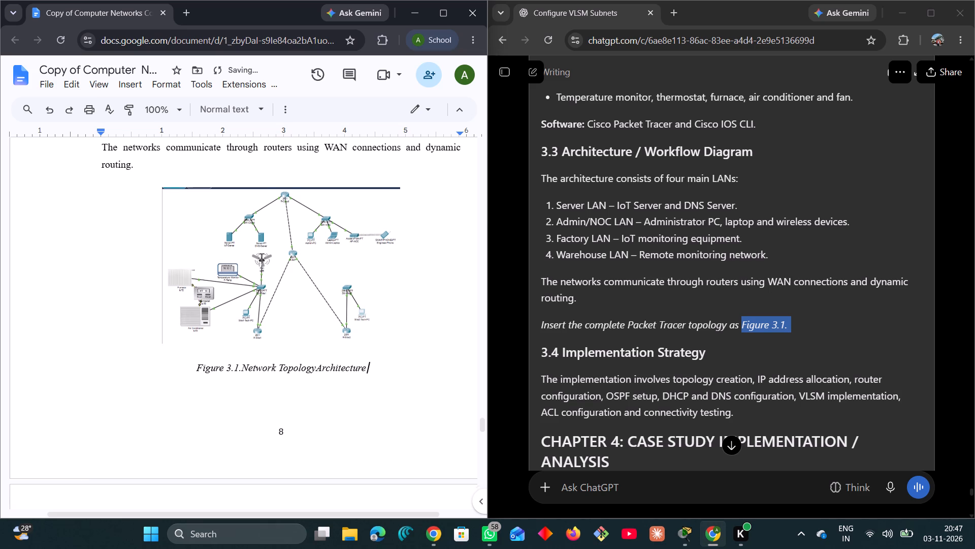
pyautogui.click(317, 309)
pyautogui.press('space')
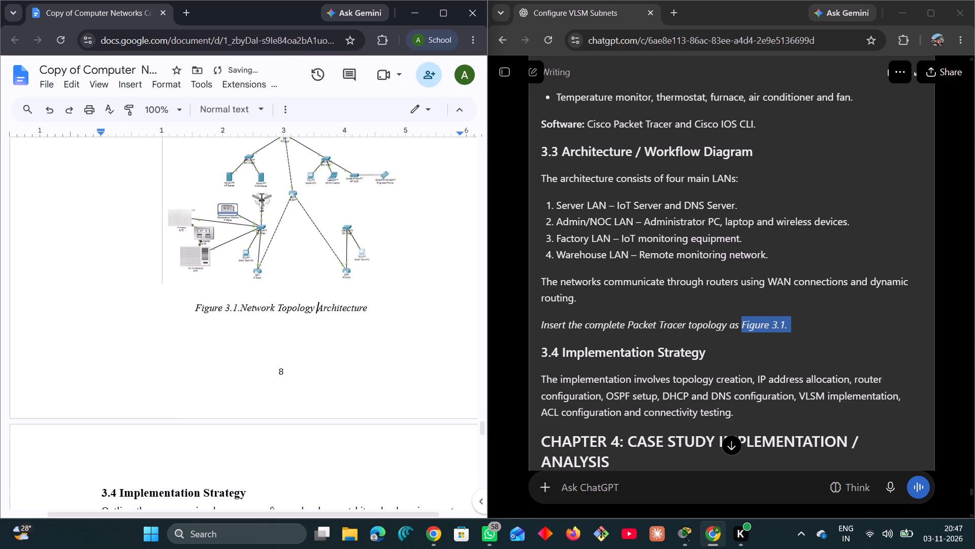
# In the section 3.2 hardware list, accept the suggested corrections so the item reads "PCs, laptops and access points.".
pyautogui.scroll(3, 243, 285)
pyautogui.scroll(2, 209, 364)
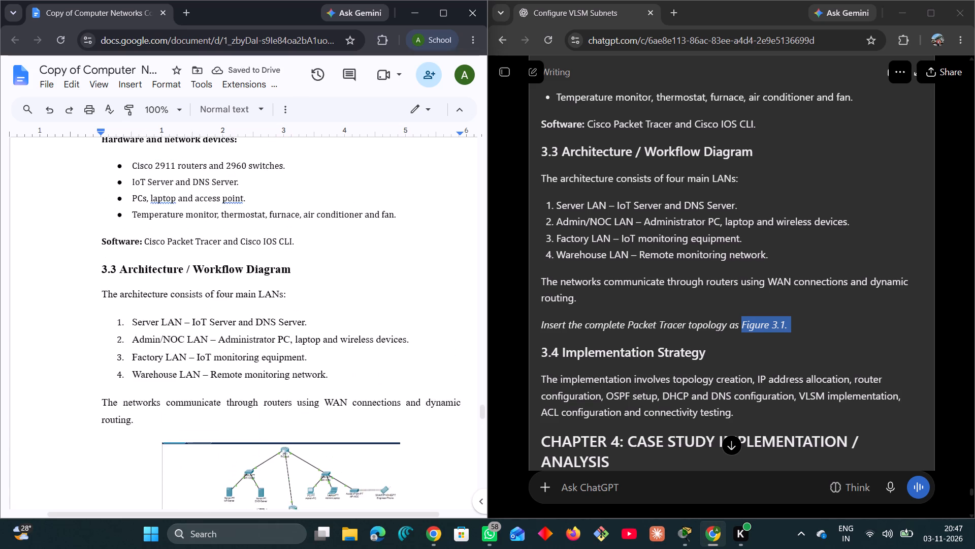
pyautogui.scroll(3, 210, 361)
pyautogui.scroll(1, 629, 349)
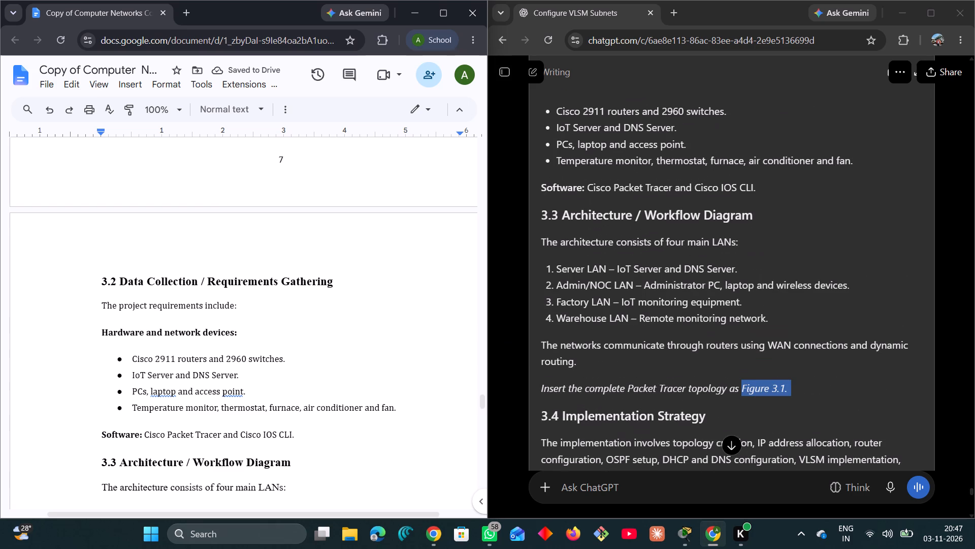
pyautogui.click(128, 426)
pyautogui.click(147, 410)
pyautogui.click(157, 390)
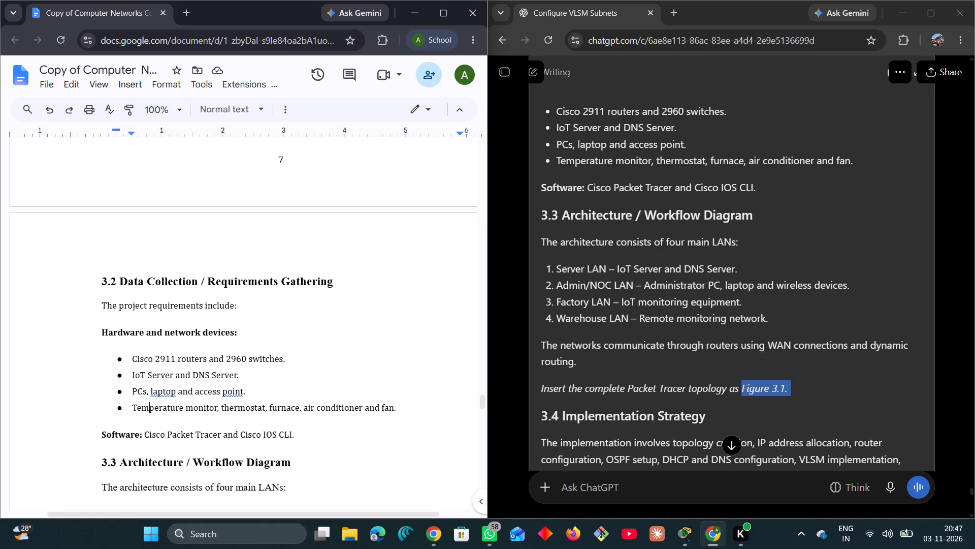
pyautogui.click(173, 374)
pyautogui.click(236, 389)
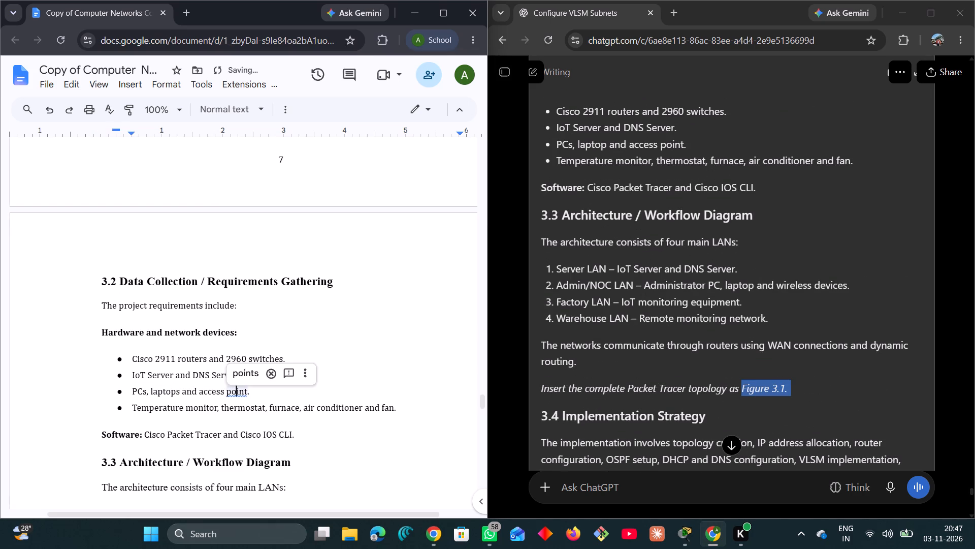
pyautogui.click(243, 377)
# Copy ChatGPT's section 3.4 Implementation Strategy paragraph for the matching section of the template.
pyautogui.scroll(3, 630, 355)
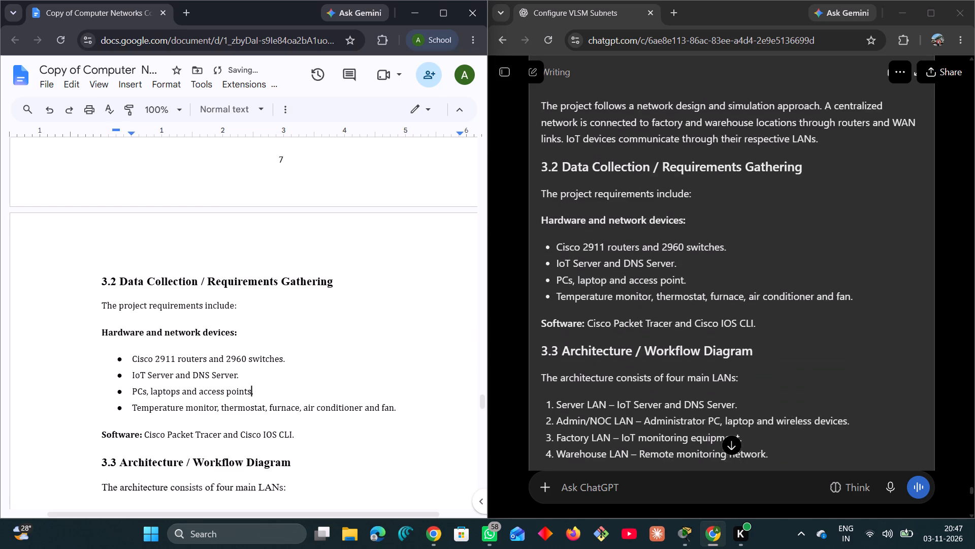
pyautogui.scroll(4, 630, 355)
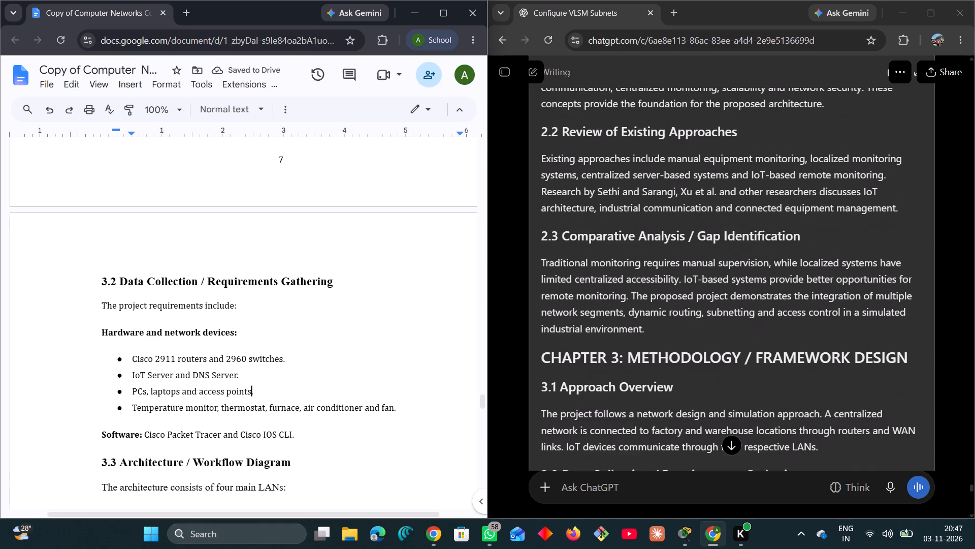
pyautogui.scroll(7, 630, 353)
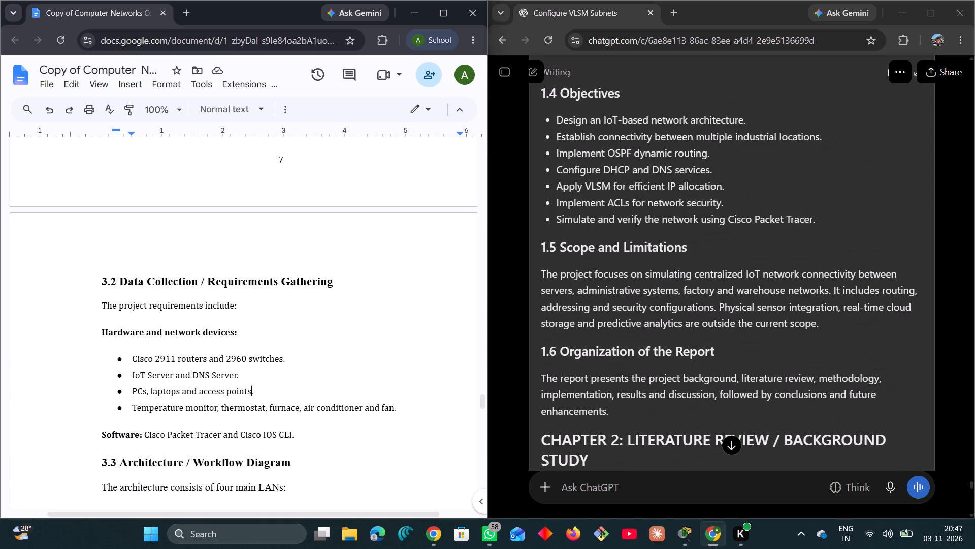
pyautogui.scroll(7, 630, 353)
pyautogui.scroll(-3, 270, 352)
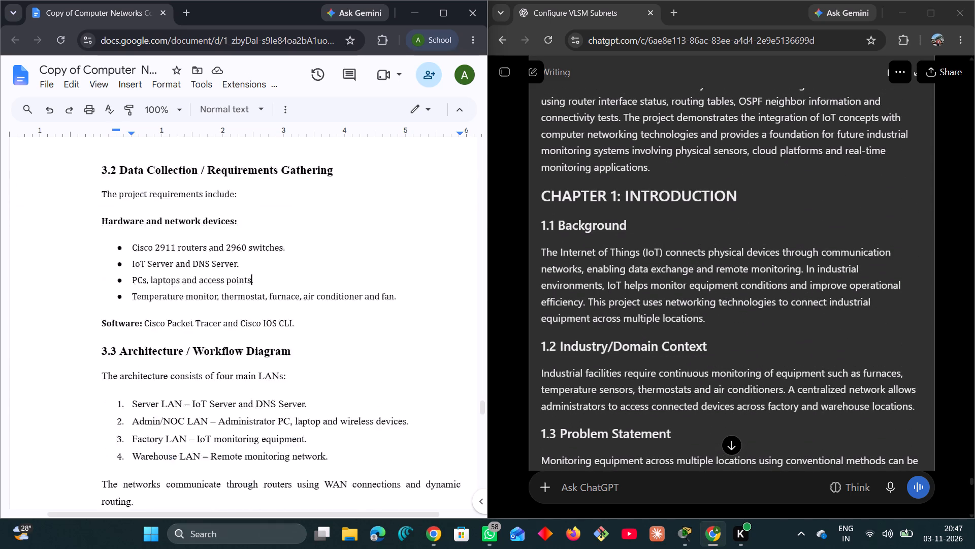
pyautogui.scroll(-9, 270, 352)
pyautogui.scroll(-3, 630, 295)
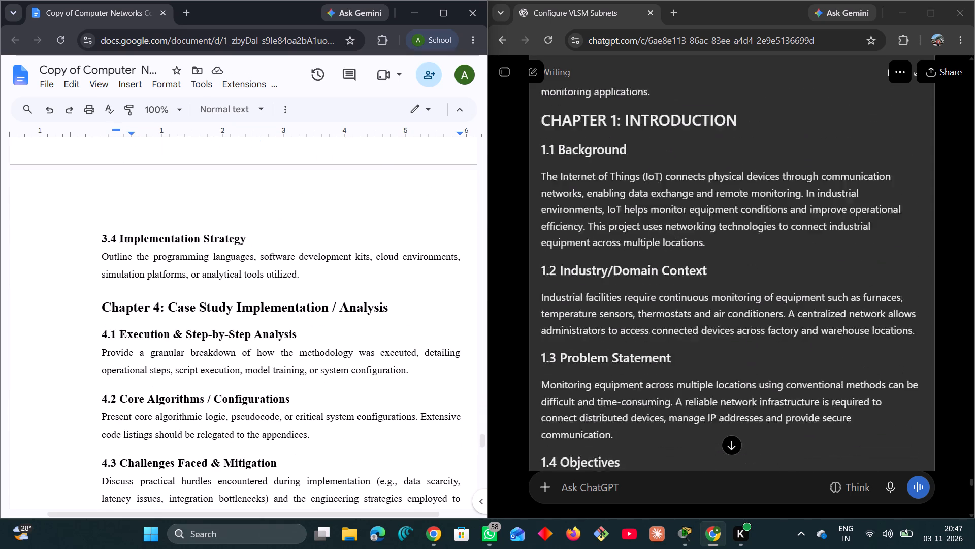
pyautogui.scroll(-16, 630, 295)
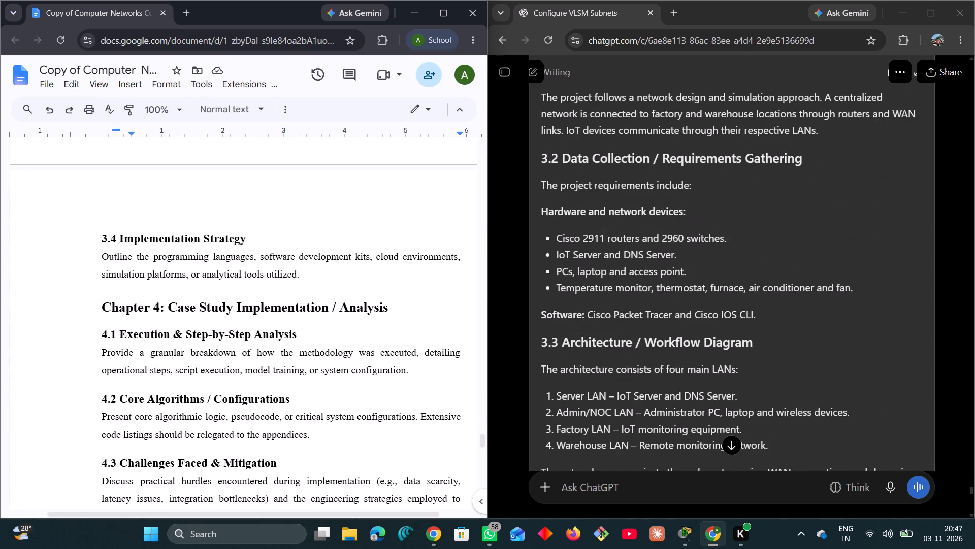
pyautogui.scroll(-5, 630, 295)
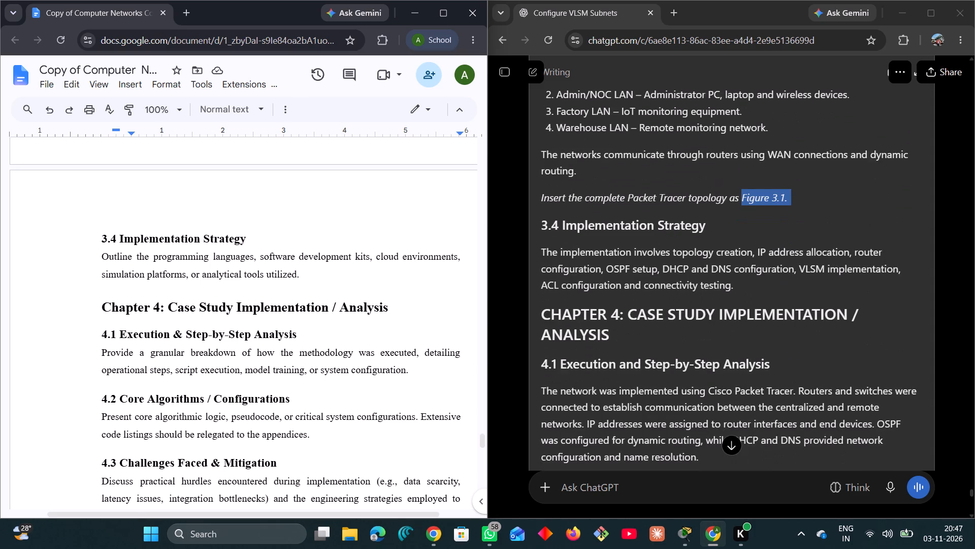
pyautogui.moveTo(735, 288); pyautogui.dragTo(540, 250)
pyautogui.hotkey('ctrl', 'c')
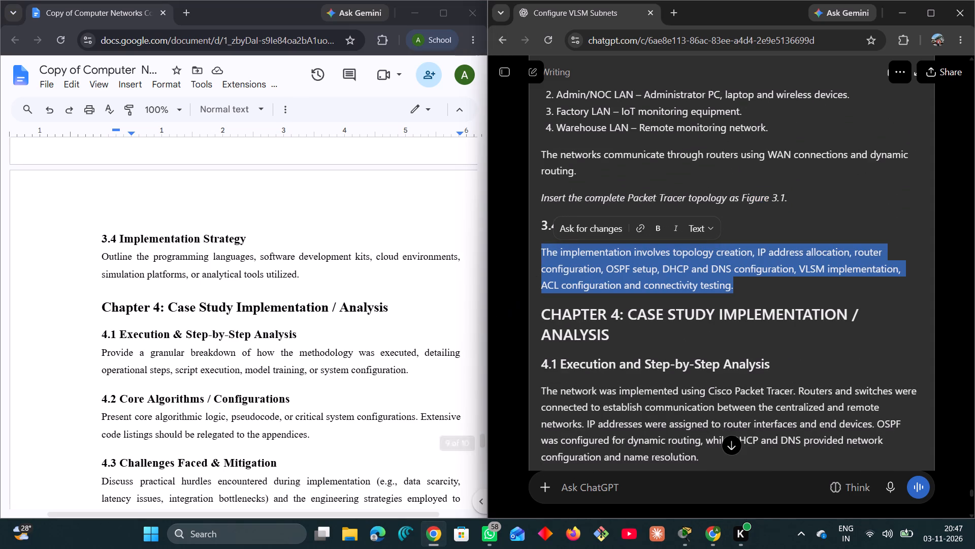
# Replace the placeholder text under 3.4 Implementation Strategy with the copied implementation paragraph and remove the extra blank line after it.
pyautogui.moveTo(302, 278); pyautogui.dragTo(74, 253)
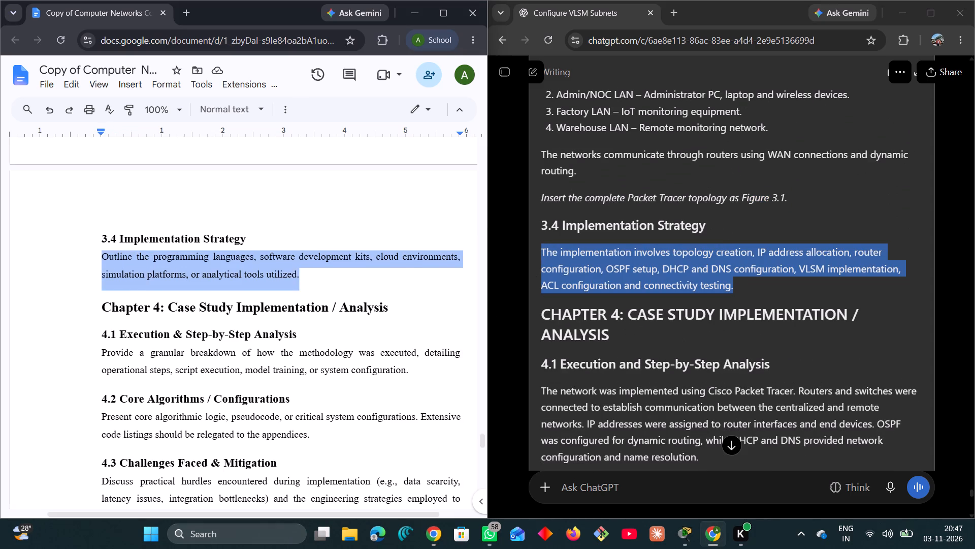
pyautogui.hotkey('ctrl', 'v')
pyautogui.click(133, 337)
pyautogui.press('BackSpace')
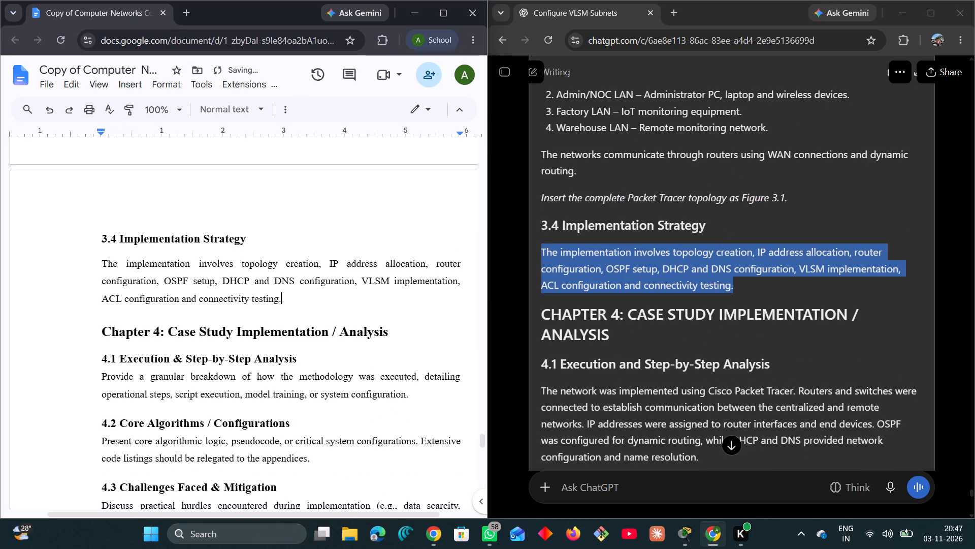
# Replace the 4.1 Execution & Step-by-Step Analysis placeholder with ChatGPT's matching section 4.1 paragraph and remove the extra blank line after it.
pyautogui.scroll(-2, 172, 333)
pyautogui.scroll(-2, 583, 284)
pyautogui.moveTo(719, 334); pyautogui.dragTo(538, 267)
pyautogui.hotkey('ctrl', 'c')
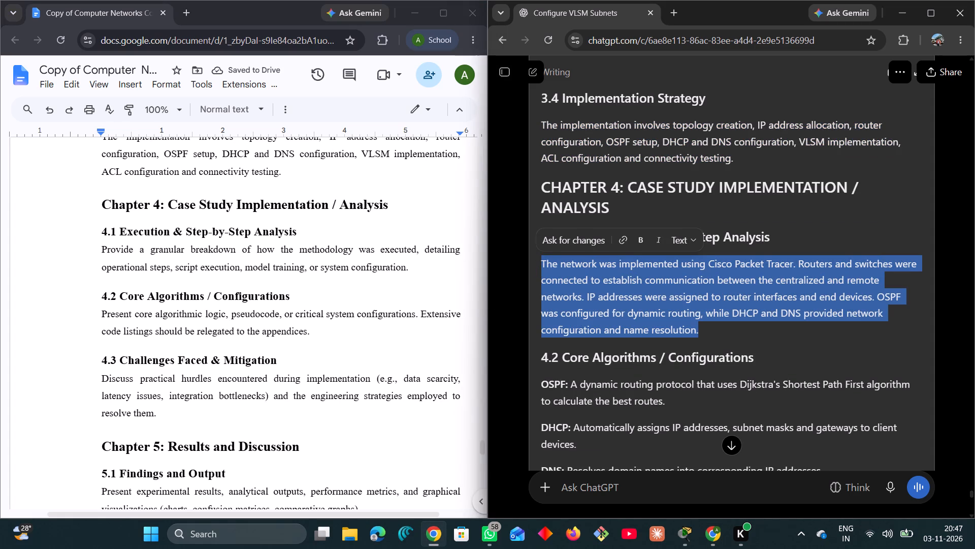
pyautogui.moveTo(418, 268); pyautogui.dragTo(88, 246)
pyautogui.hotkey('ctrl', 'v')
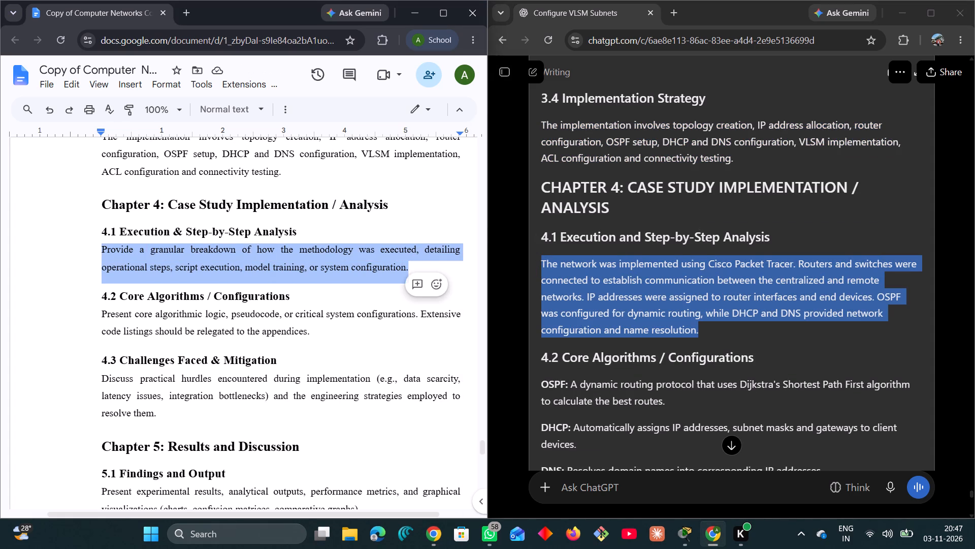
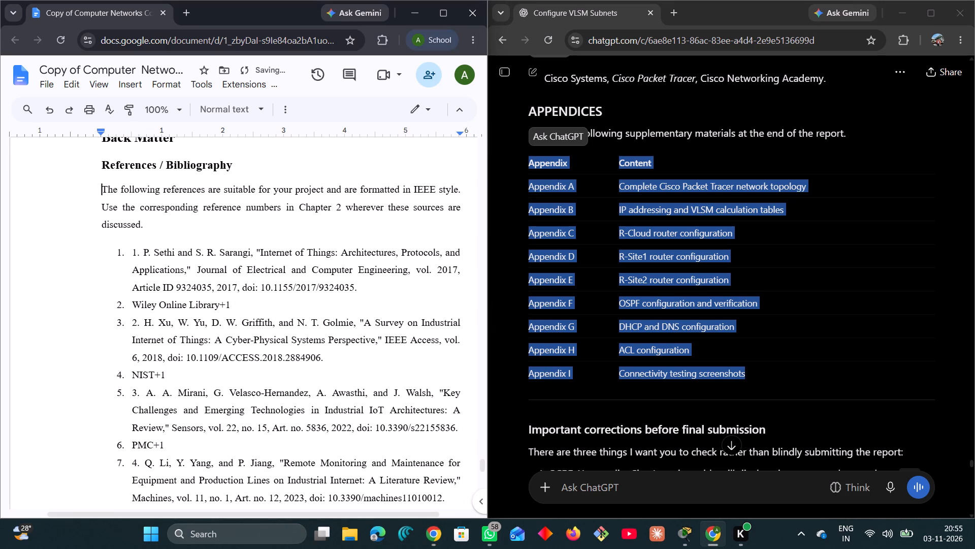
pyautogui.click(142, 253)
pyautogui.click(126, 252)
pyautogui.press('BackSpace')
pyautogui.press('BackSpace')
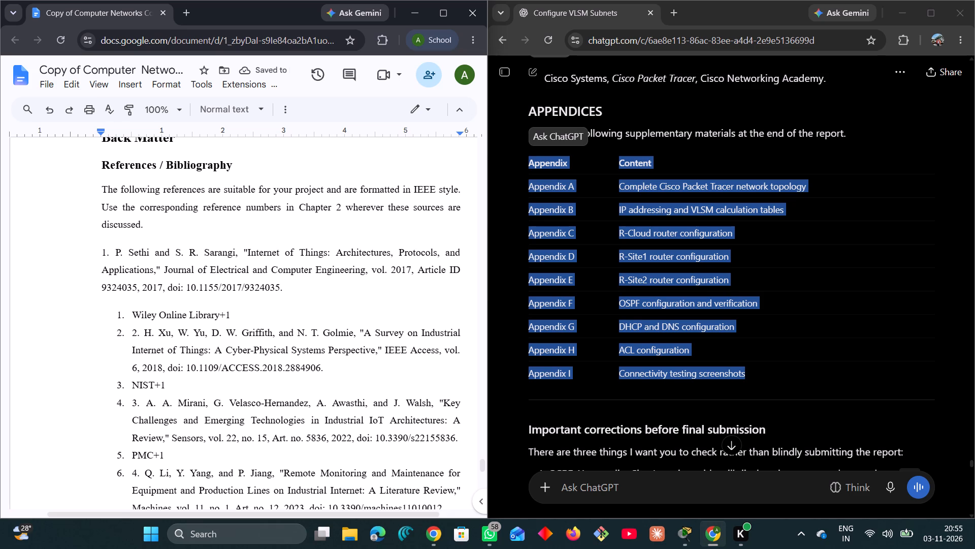
# Delete the DOI and the "Wiley Online Library+1" source label from reference 1, leaving its text ending at 2017.
pyautogui.scroll(10, 659, 302)
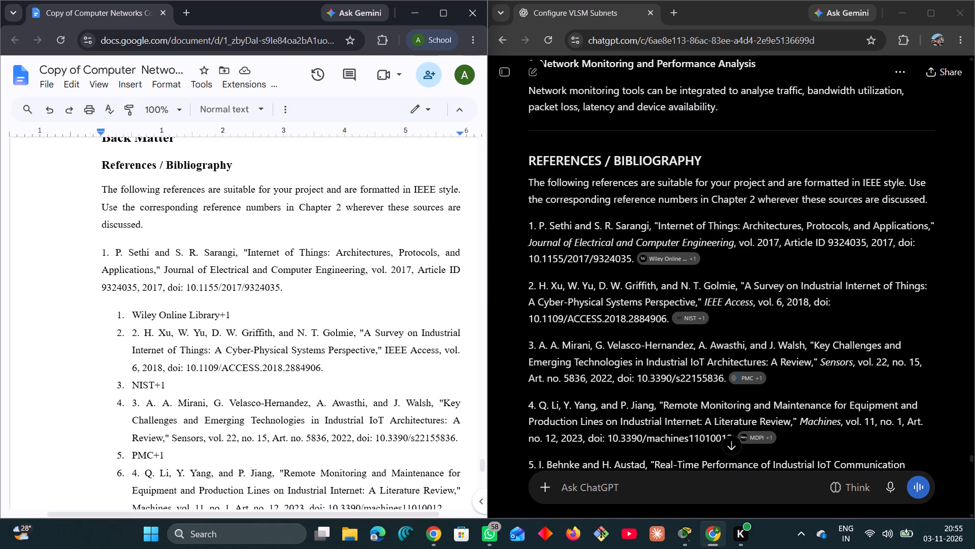
pyautogui.click(165, 288)
pyautogui.moveTo(161, 287); pyautogui.dragTo(296, 294)
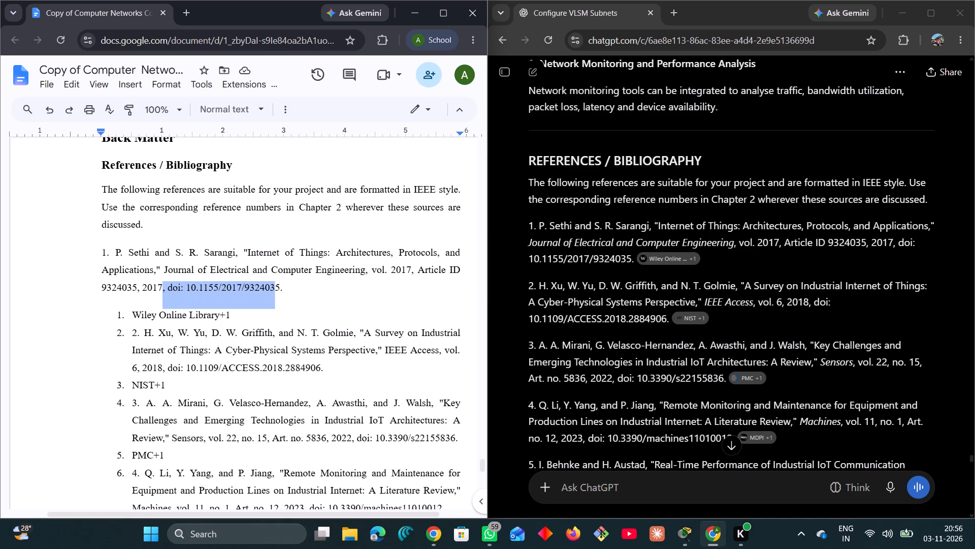
pyautogui.press('BackSpace')
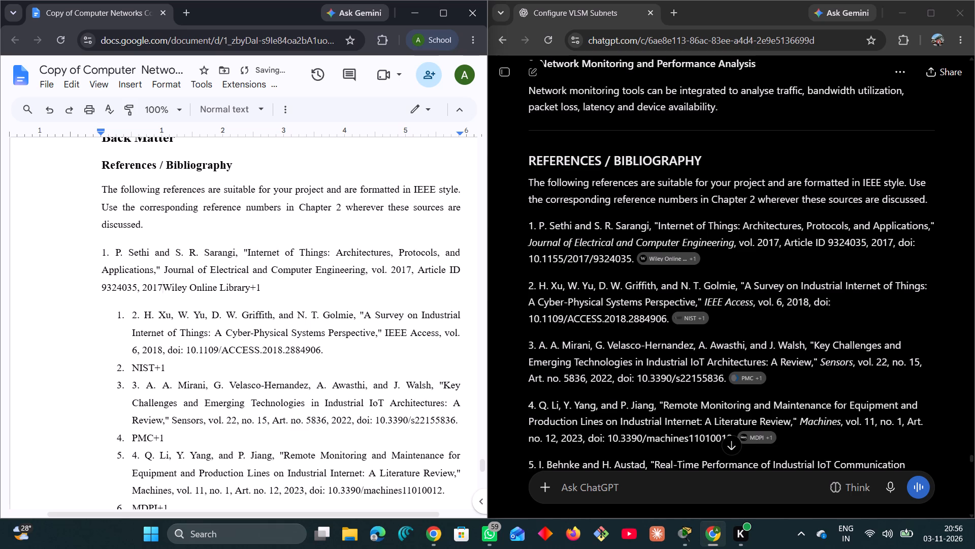
pyautogui.moveTo(266, 289); pyautogui.dragTo(165, 291)
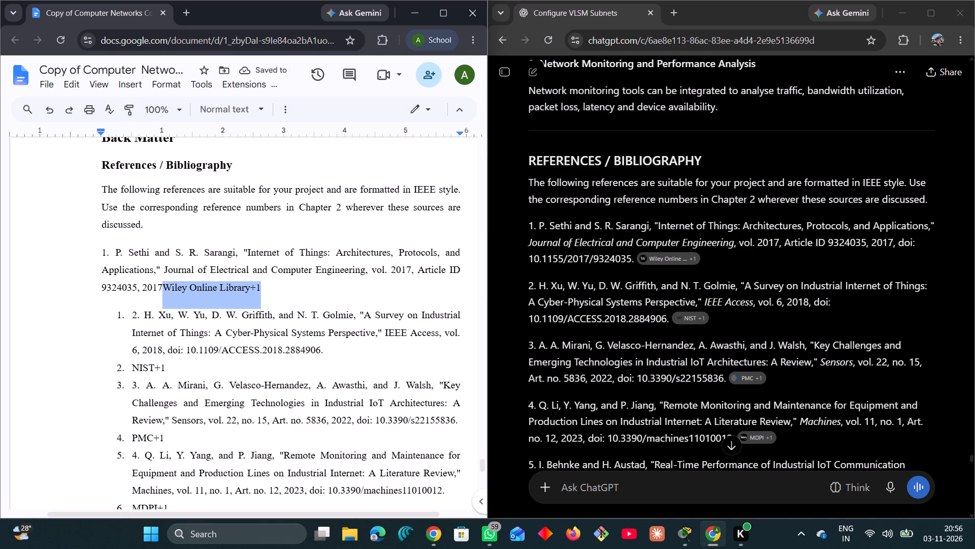
pyautogui.moveTo(165, 291); pyautogui.dragTo(166, 290)
pyautogui.press('BackSpace')
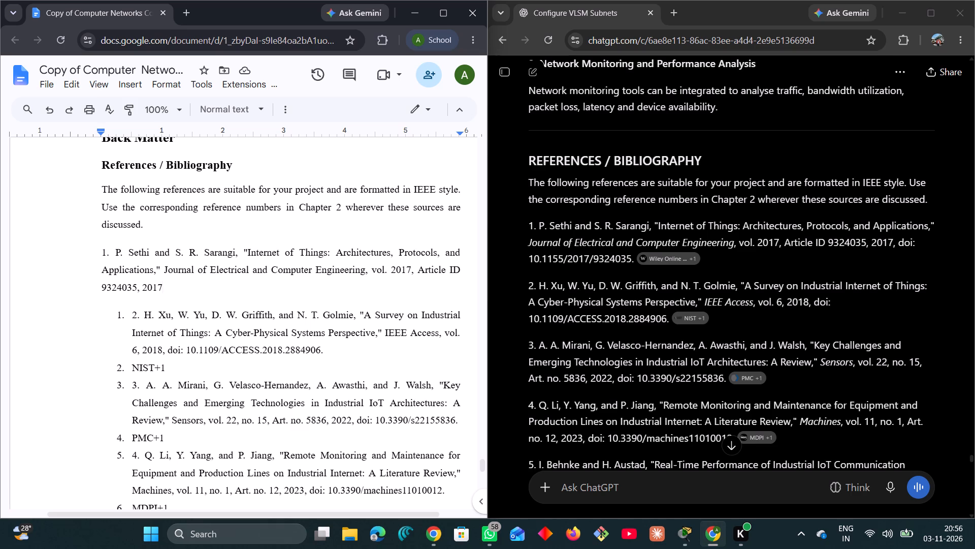
pyautogui.click(128, 313)
pyautogui.press('BackSpace')
pyautogui.press('BackSpace')
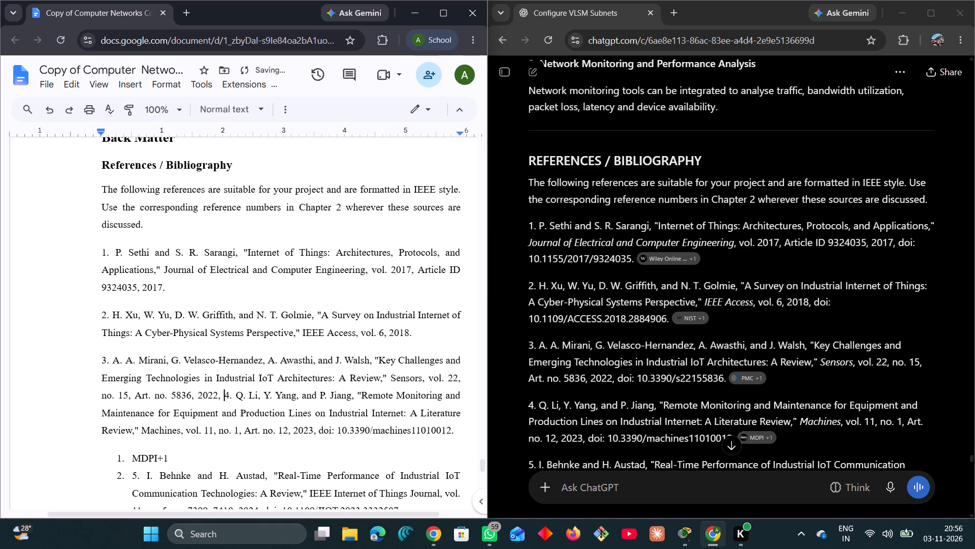
pyautogui.press('Return')
pyautogui.scroll(-2, 176, 415)
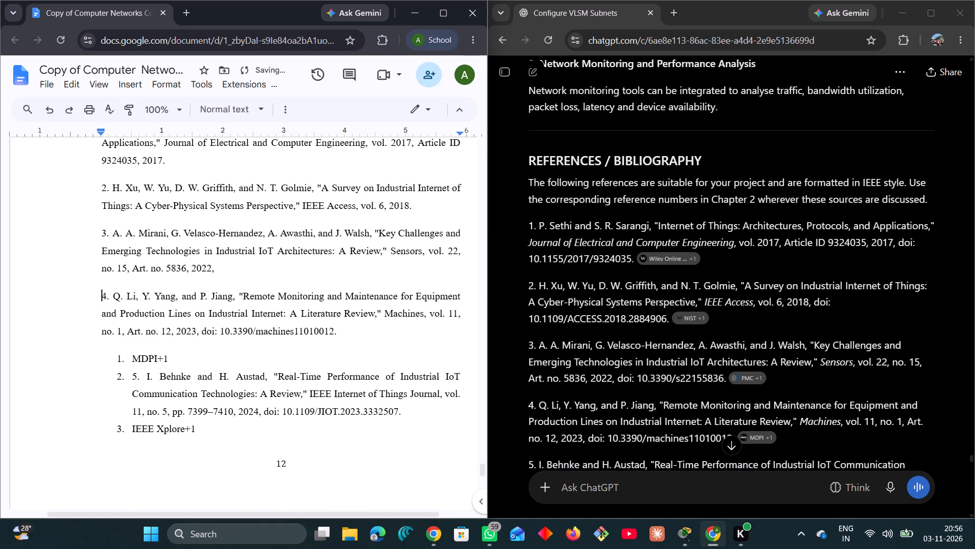
pyautogui.click(216, 273)
pyautogui.press('BackSpace')
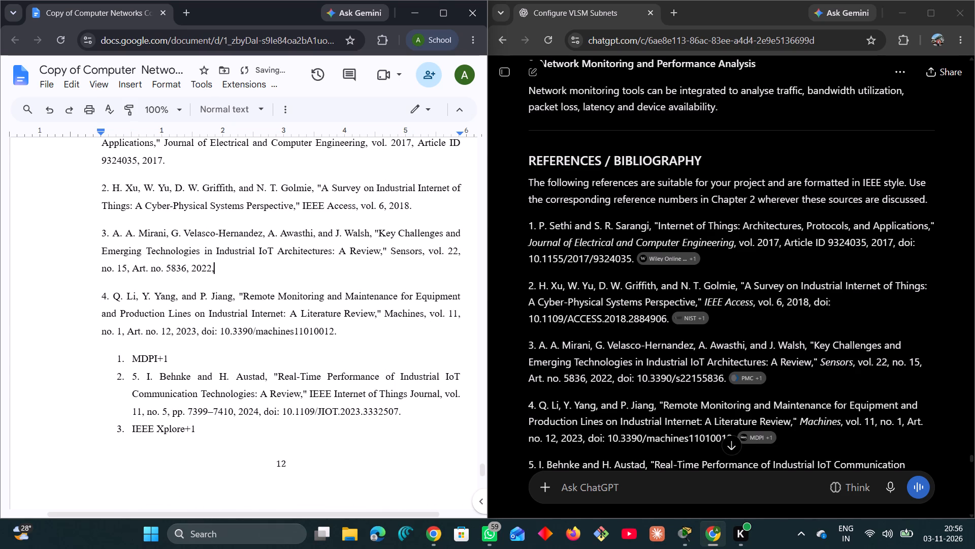
pyautogui.press('.')
pyautogui.press('BackSpace')
pyautogui.press('BackSpace')
pyautogui.press('.')
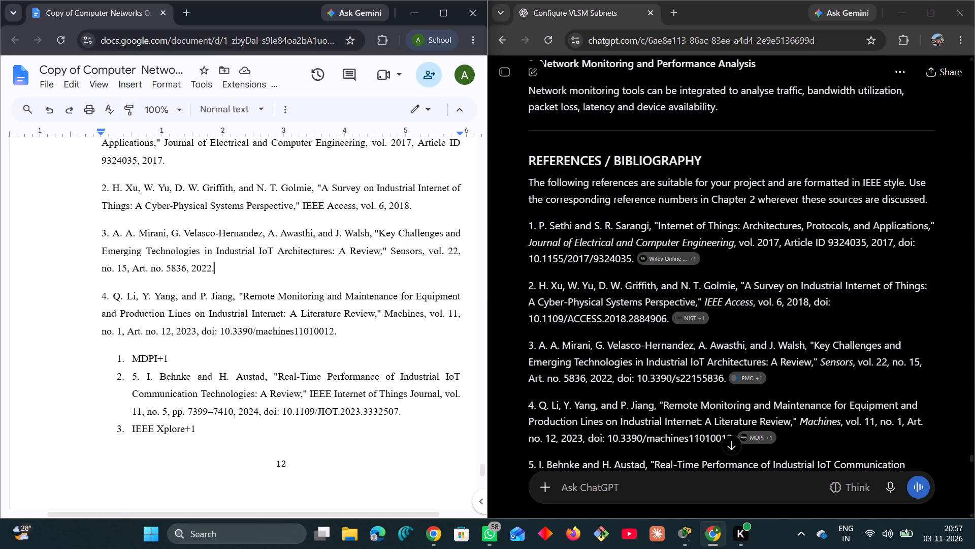
# Delete the MDPI+1 entry below reference 4 and remove the automatic list numbering and indent from reference 5 (Behnke and Austad).
pyautogui.moveTo(180, 362); pyautogui.dragTo(107, 358)
pyautogui.press('BackSpace')
pyautogui.press('BackSpace')
pyautogui.press('BackSpace')
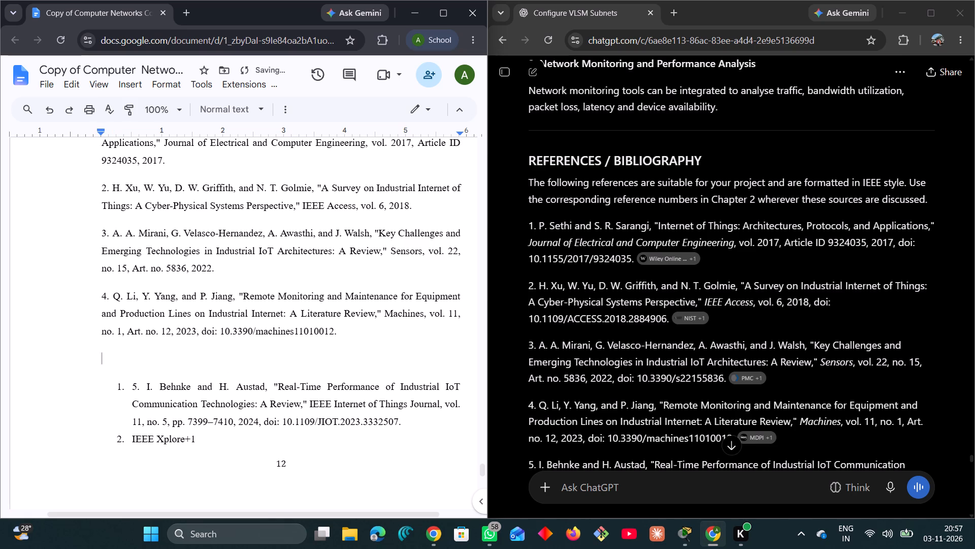
pyautogui.click(129, 387)
pyautogui.press('BackSpace')
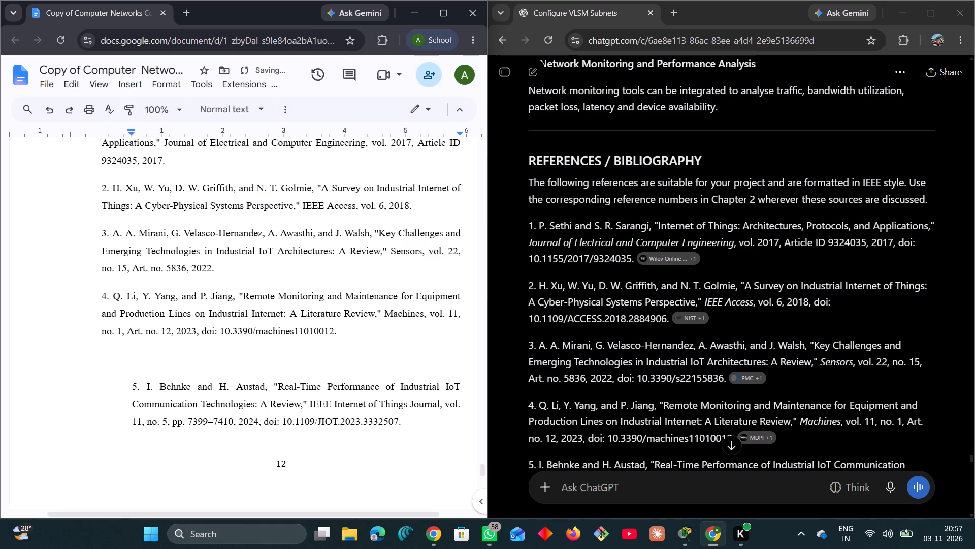
pyautogui.press('BackSpace')
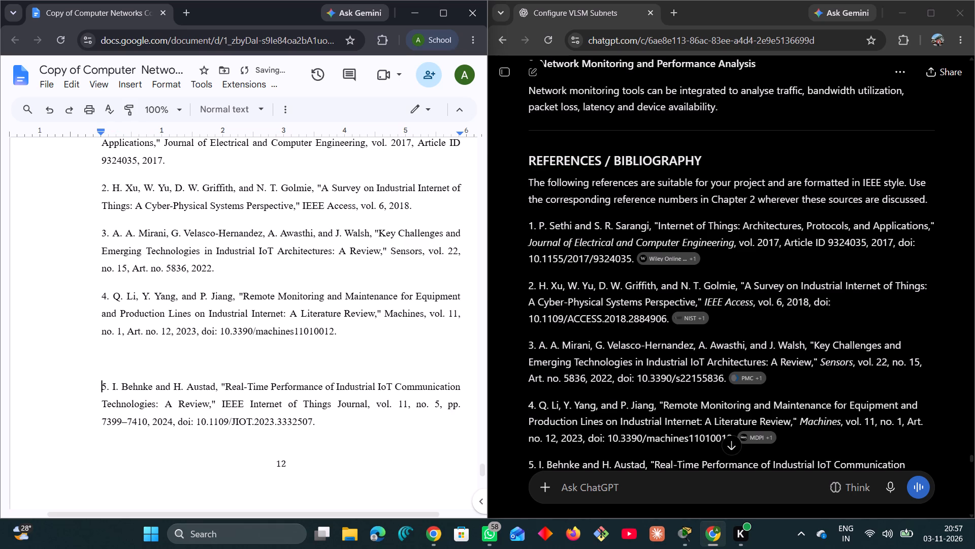
# Delete the DOI from reference 4, end it with "2023.", and remove the blank line before reference 5.
pyautogui.moveTo(342, 335); pyautogui.dragTo(199, 327)
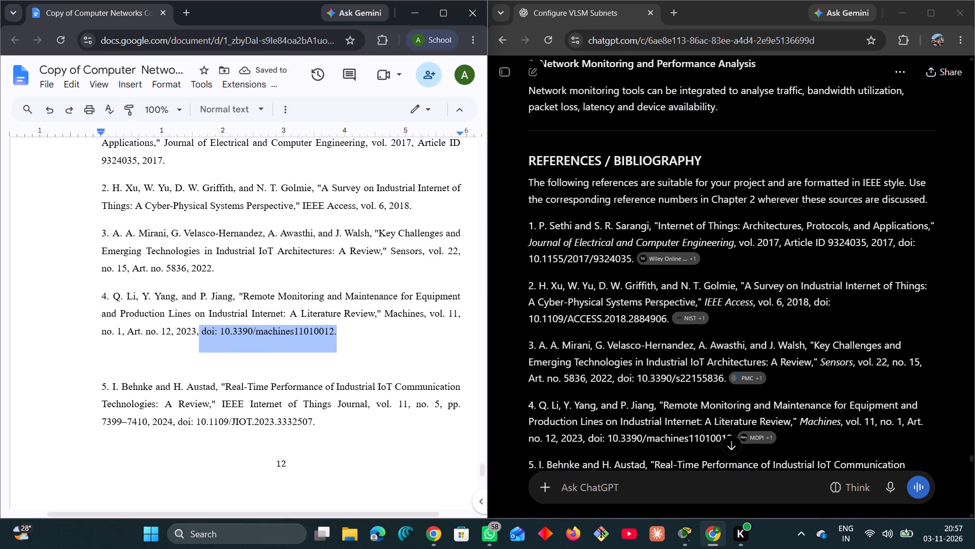
pyautogui.moveTo(199, 327); pyautogui.dragTo(197, 327)
pyautogui.press('BackSpace')
pyautogui.press('.')
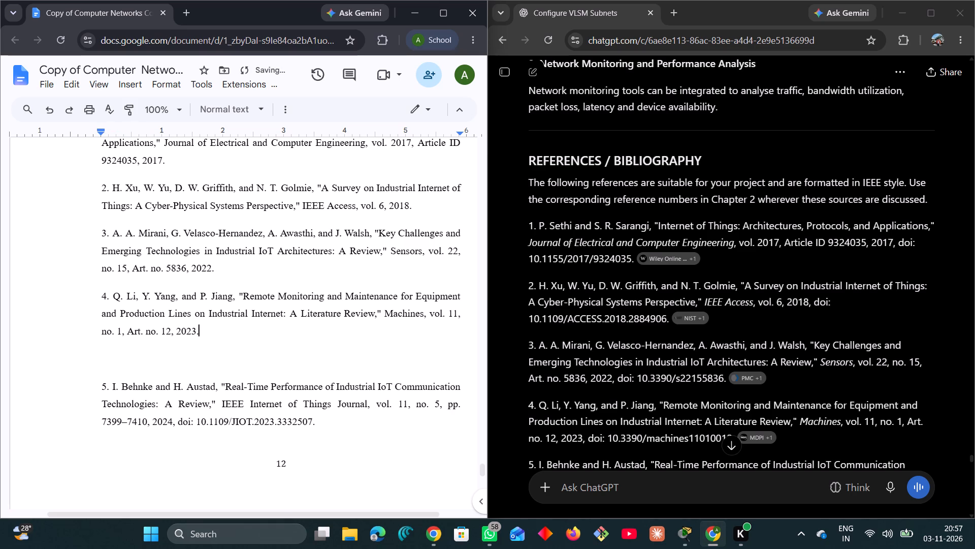
pyautogui.click(128, 369)
pyautogui.press('BackSpace')
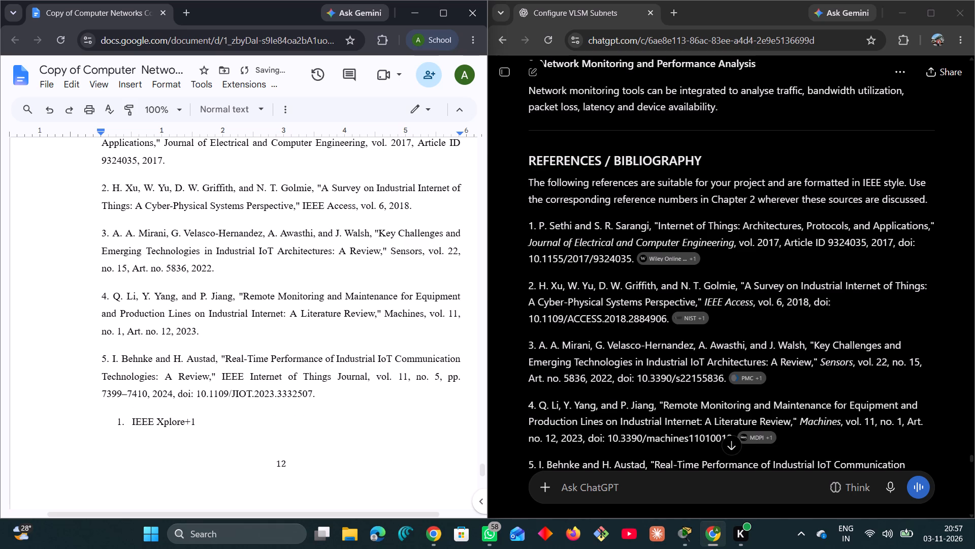
# Delete the DOI from reference 5 and end the reference with "2024.".
pyautogui.moveTo(327, 394); pyautogui.dragTo(174, 396)
pyautogui.press('BackSpace')
pyautogui.press('.')
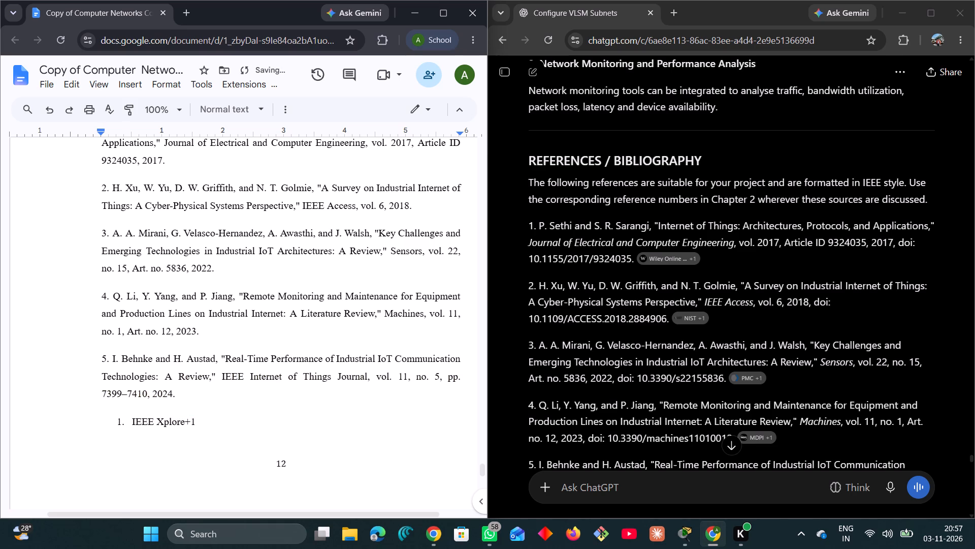
# Delete the "IEEE Xplore+1" entry below reference 5, along with its list number and indent.
pyautogui.scroll(-1, 149, 402)
pyautogui.scroll(-1, 193, 368)
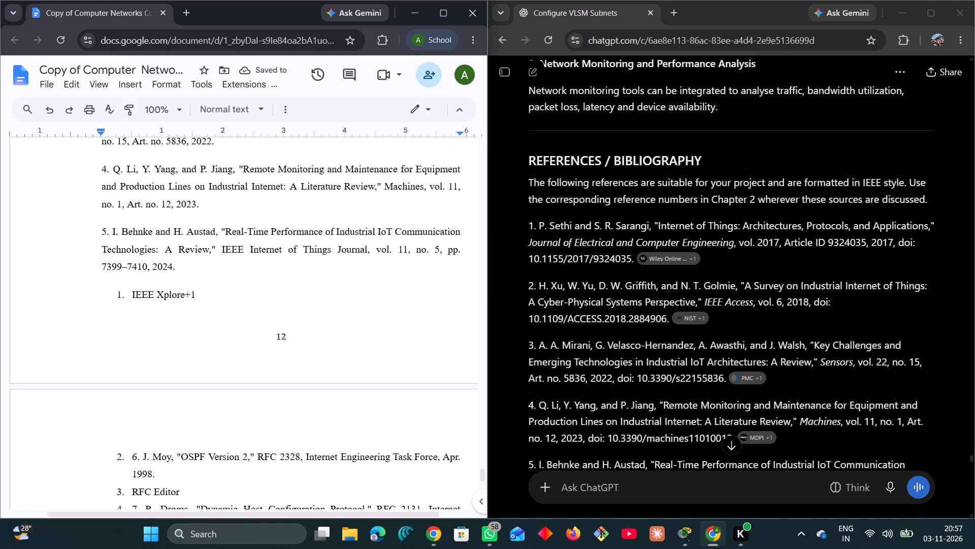
pyautogui.moveTo(206, 297); pyautogui.dragTo(108, 301)
pyautogui.press('BackSpace')
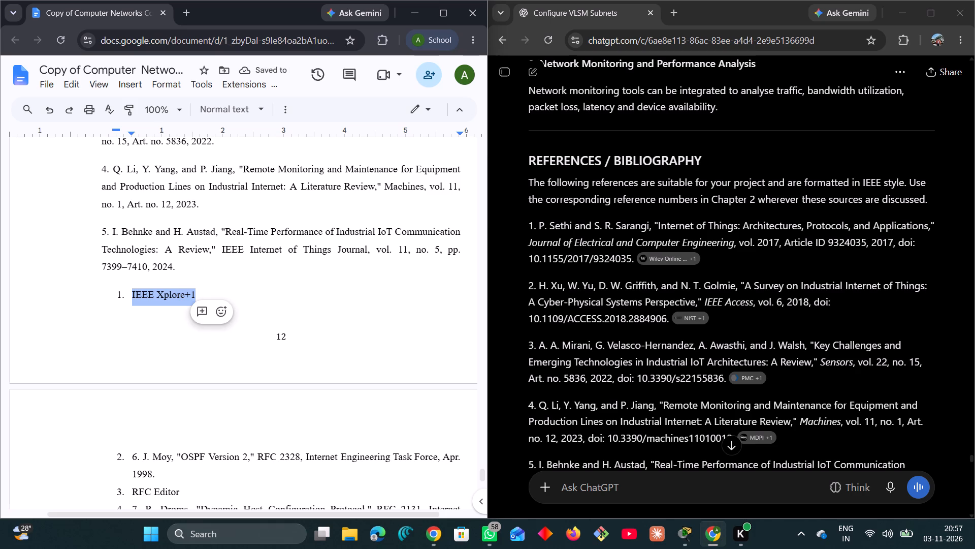
pyautogui.press('BackSpace')
pyautogui.press('BackSpace')
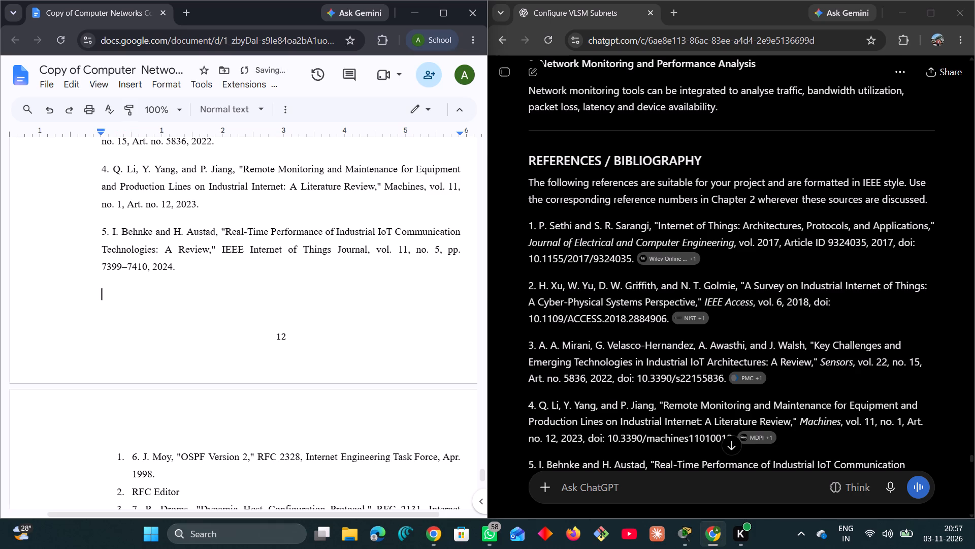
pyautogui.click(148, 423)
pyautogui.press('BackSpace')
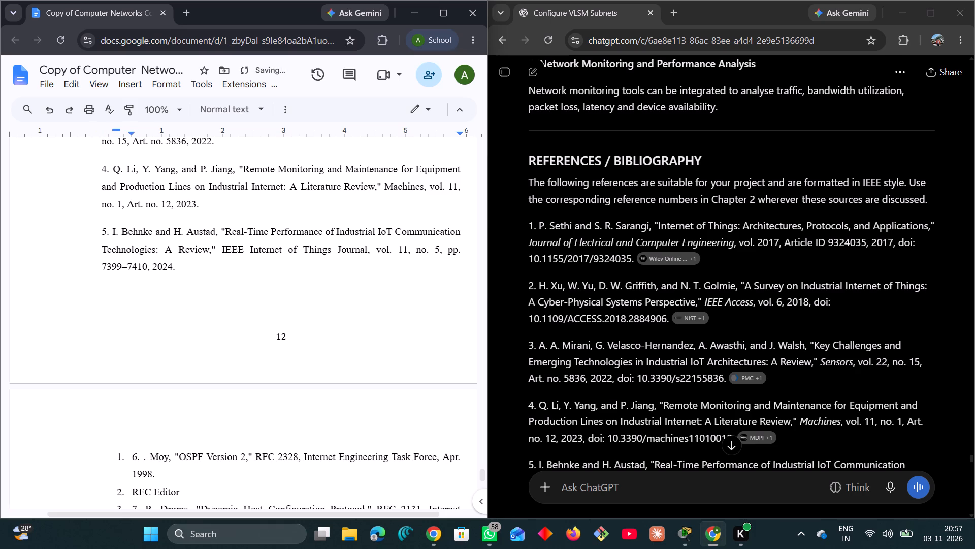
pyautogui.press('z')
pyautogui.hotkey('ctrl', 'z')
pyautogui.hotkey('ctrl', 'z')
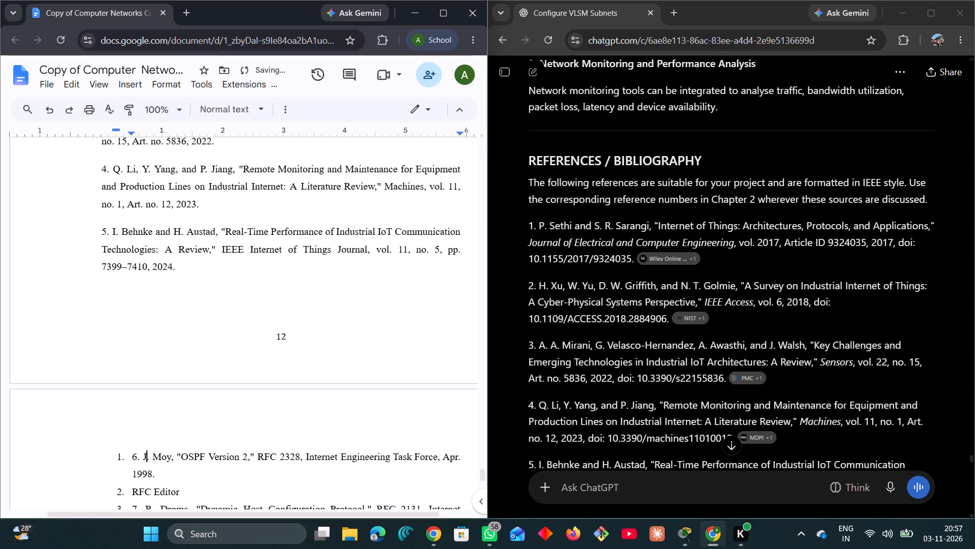
# Remove the automatic list number and indent from reference 6 (Moy) and pull it up onto the blank line below reference 5.
pyautogui.click(126, 457)
pyautogui.press('BackSpace')
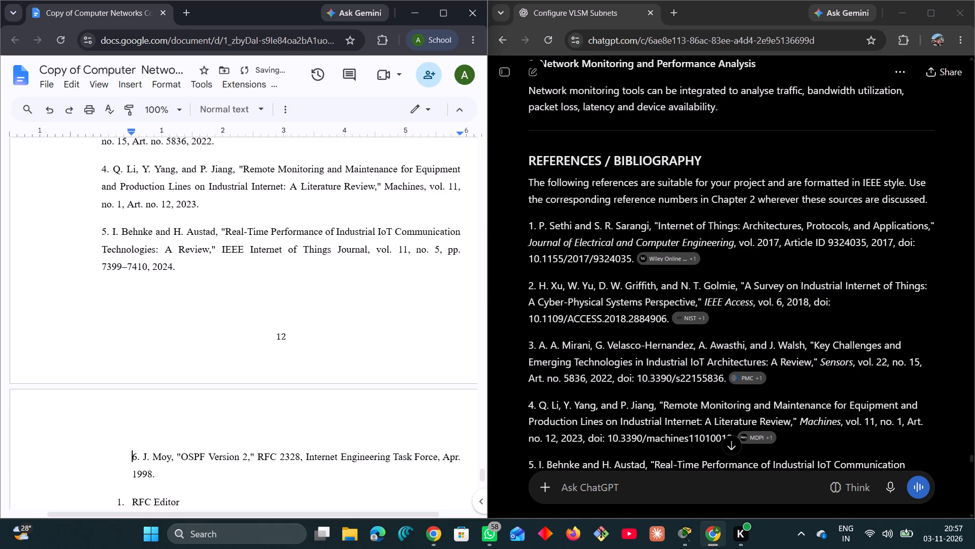
pyautogui.press('BackSpace')
pyautogui.press('BackSpace')
# Delete the "RFC Editor" entry below reference 6 and remove the automatic list number and indent from reference 7 (Droms).
pyautogui.scroll(-1, 146, 430)
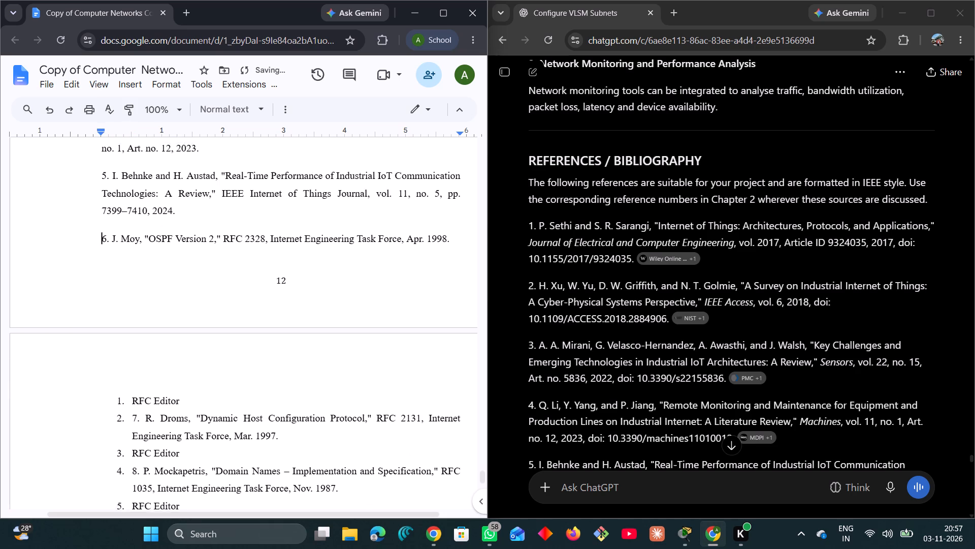
pyautogui.moveTo(184, 395); pyautogui.dragTo(115, 391)
pyautogui.press('BackSpace')
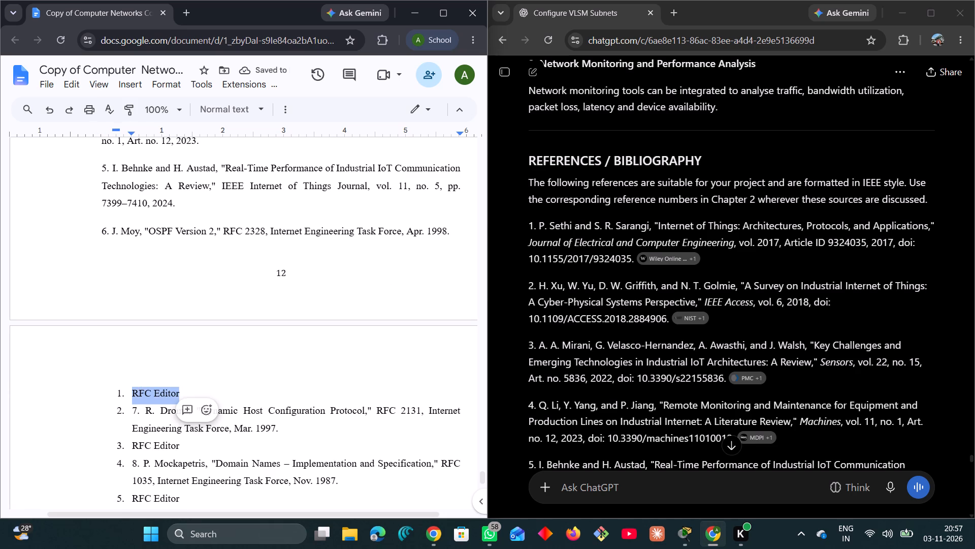
pyautogui.press('BackSpace')
pyautogui.click(131, 421)
pyautogui.press('BackSpace')
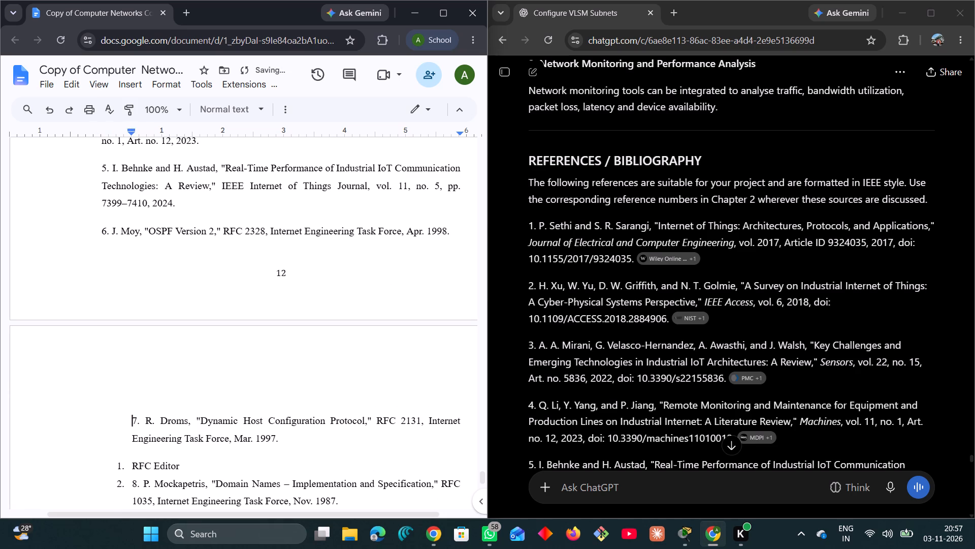
pyautogui.press('BackSpace')
pyautogui.press('BackSpace')
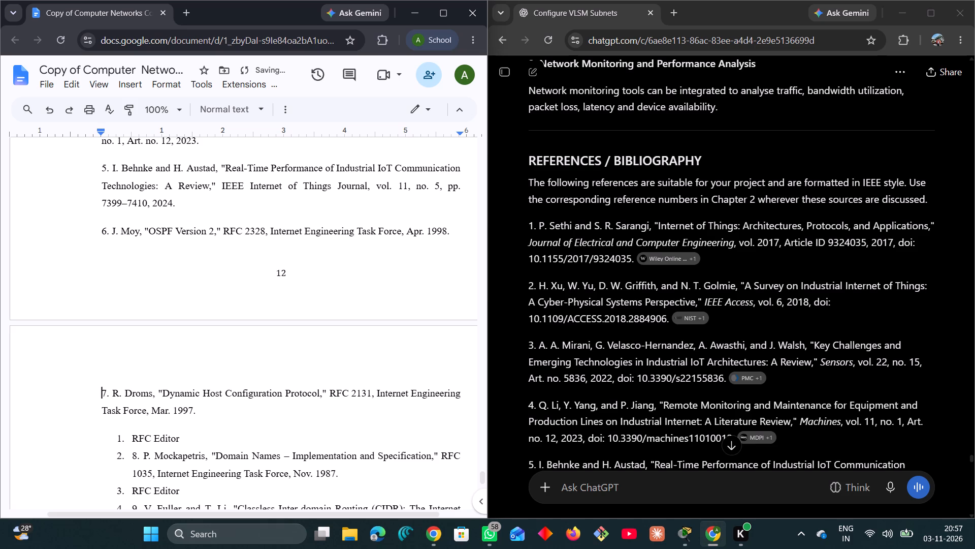
# Delete the "RFC Editor" entry below reference 7 and remove the automatic list number and indent from reference 8 (Mockapetris).
pyautogui.moveTo(190, 436); pyautogui.dragTo(111, 437)
pyautogui.press('BackSpace')
pyautogui.press('BackSpace')
pyautogui.press('BackSpace')
pyautogui.press('BackSpace')
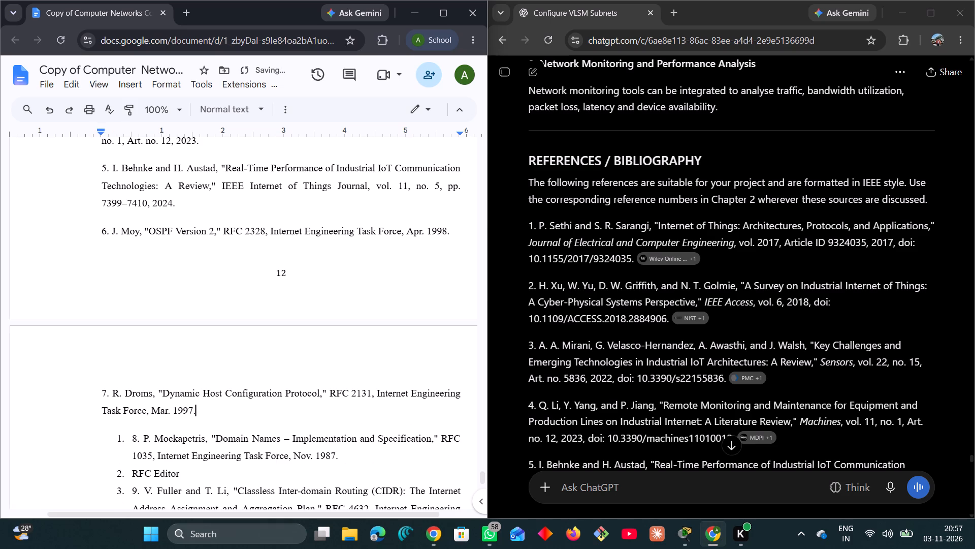
pyautogui.moveTo(129, 439); pyautogui.dragTo(116, 440)
pyautogui.moveTo(125, 440); pyautogui.dragTo(115, 436)
pyautogui.press('BackSpace')
pyautogui.press('BackSpace')
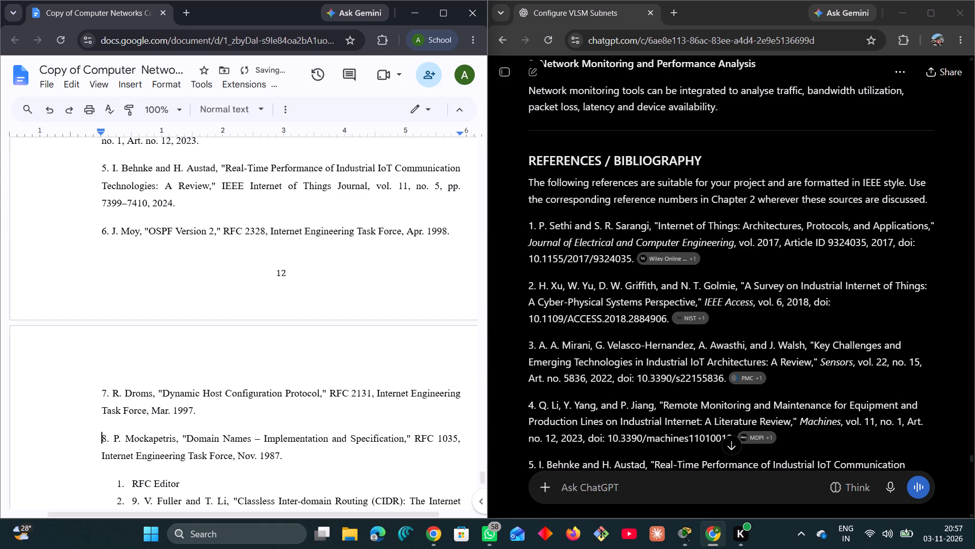
# Delete the "RFC Editor" entry and its blank line below reference 8, and take reference 9 (Fuller and Li) out of the automatic list.
pyautogui.scroll(-1, 131, 451)
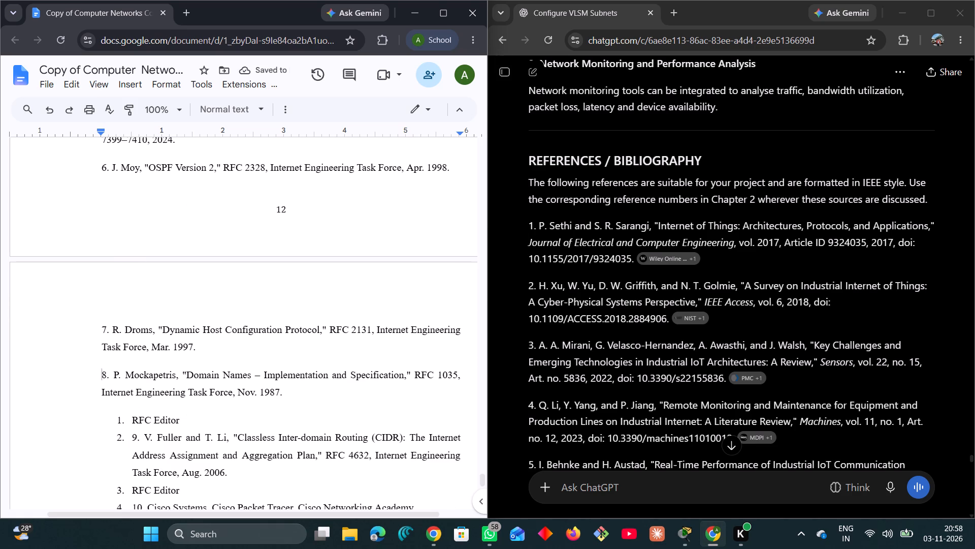
pyautogui.moveTo(180, 421); pyautogui.dragTo(110, 416)
pyautogui.press('BackSpace')
pyautogui.press('BackSpace')
pyautogui.press('BackSpace')
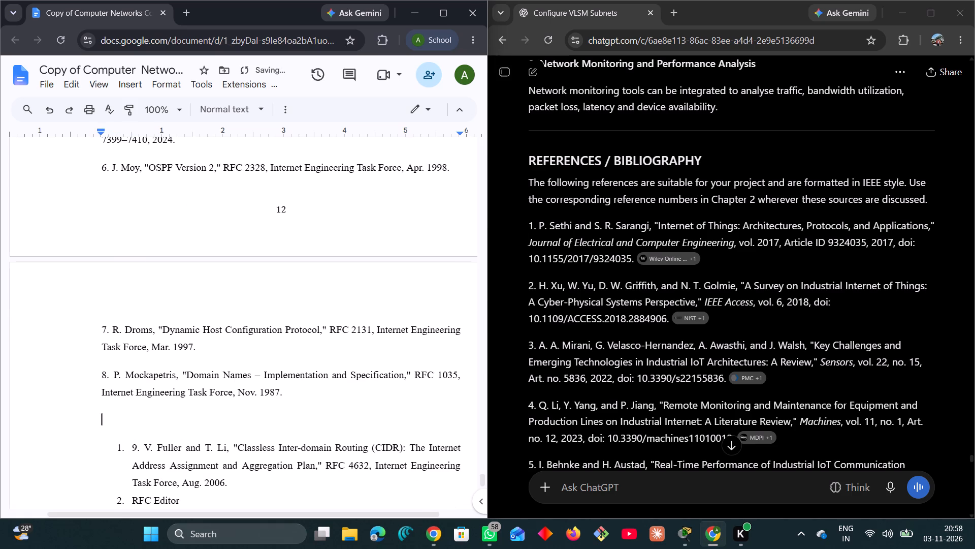
pyautogui.click(126, 449)
pyautogui.press('BackSpace')
pyautogui.press('BackSpace')
pyautogui.scroll(-1, 133, 434)
pyautogui.click(117, 364)
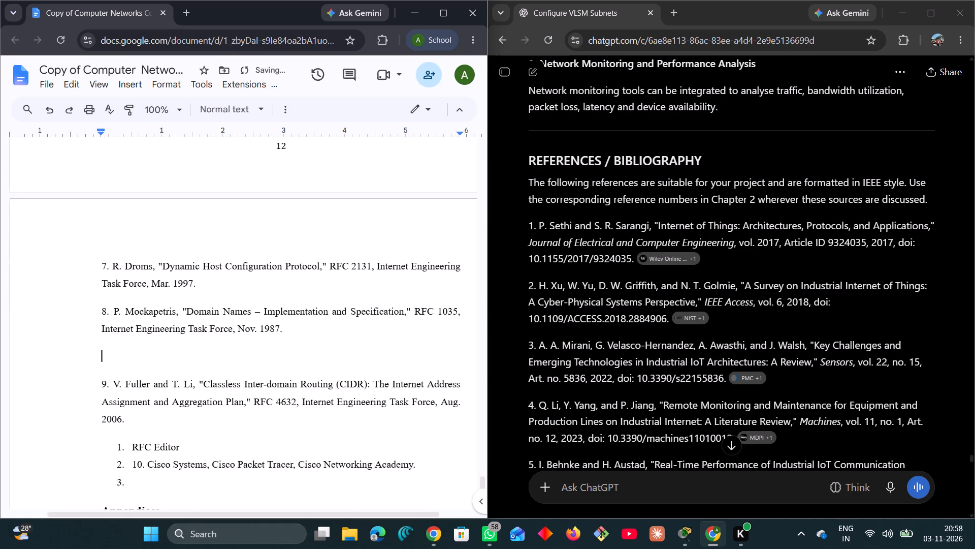
pyautogui.press('BackSpace')
pyautogui.scroll(-2, 119, 389)
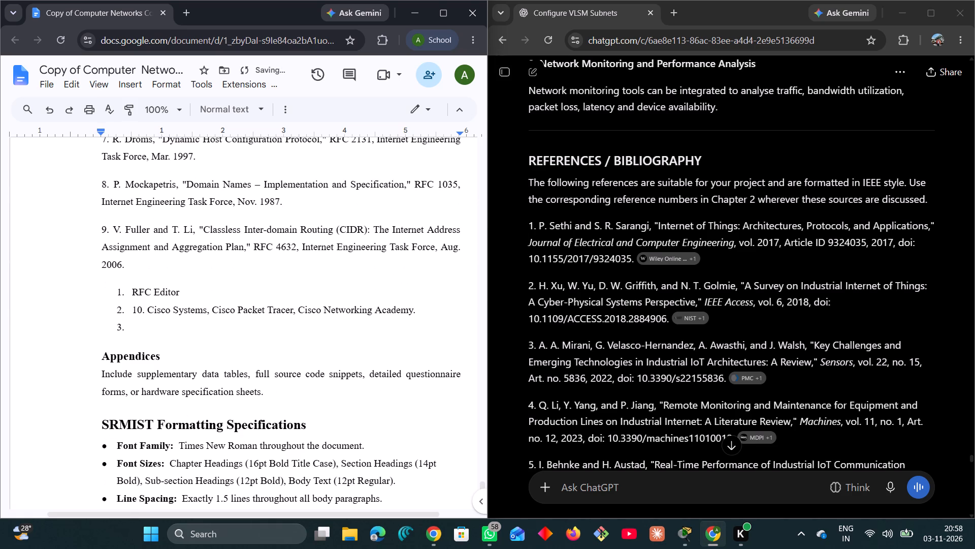
pyautogui.scroll(-6, 558, 325)
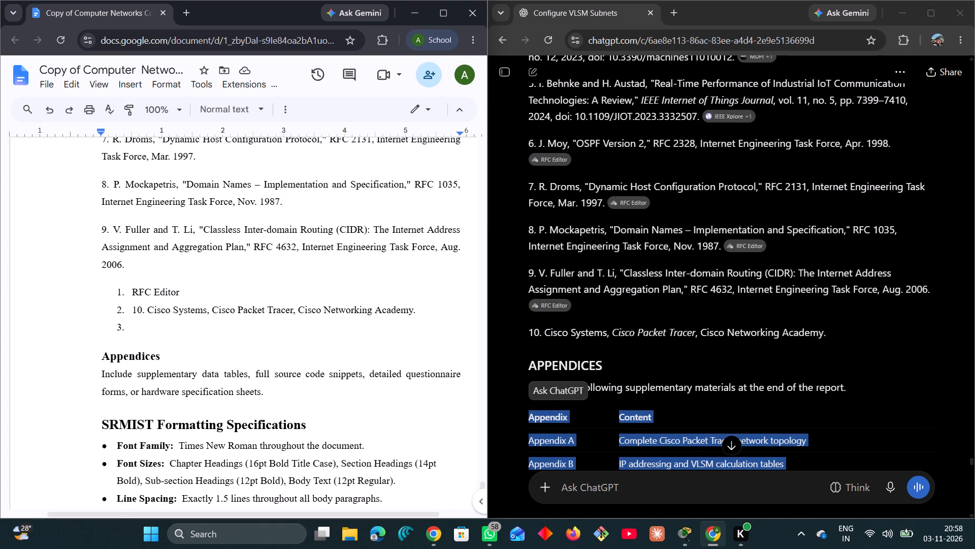
pyautogui.moveTo(185, 293); pyautogui.dragTo(101, 291)
pyautogui.press('BackSpace')
pyautogui.press('BackSpace')
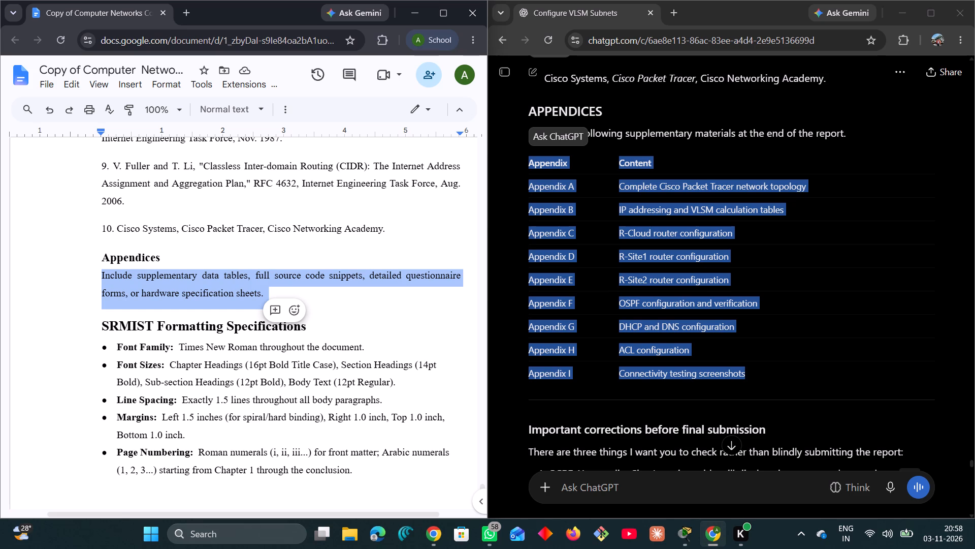
pyautogui.hotkey('ctrl', 'v')
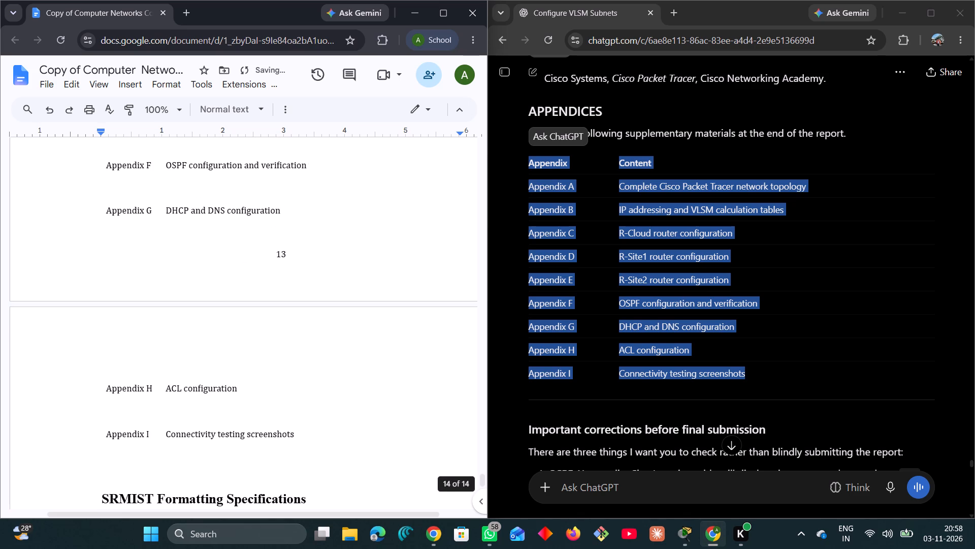
# Delete the blank line between the Appendices heading and the pasted appendix table.
pyautogui.scroll(5, 280, 295)
pyautogui.scroll(2, 234, 276)
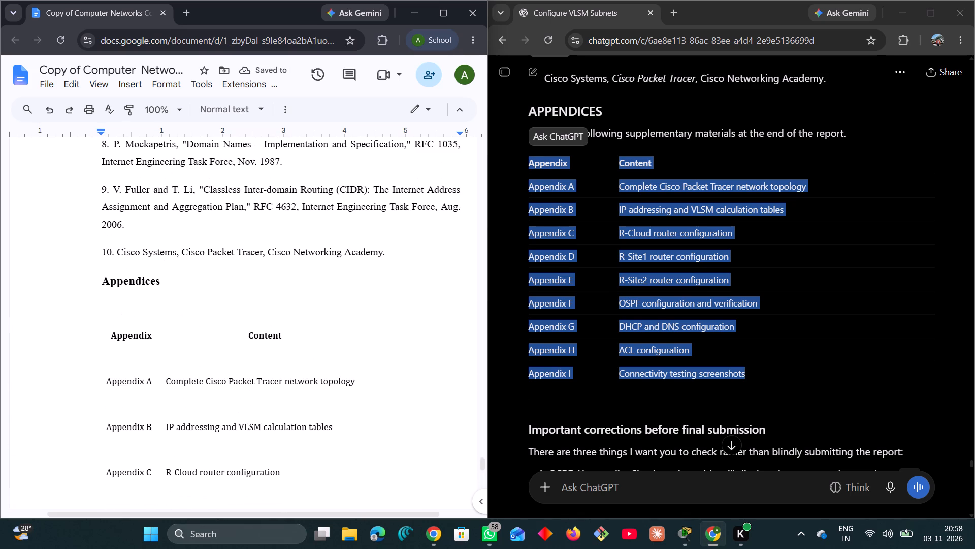
pyautogui.click(141, 307)
pyautogui.press('BackSpace')
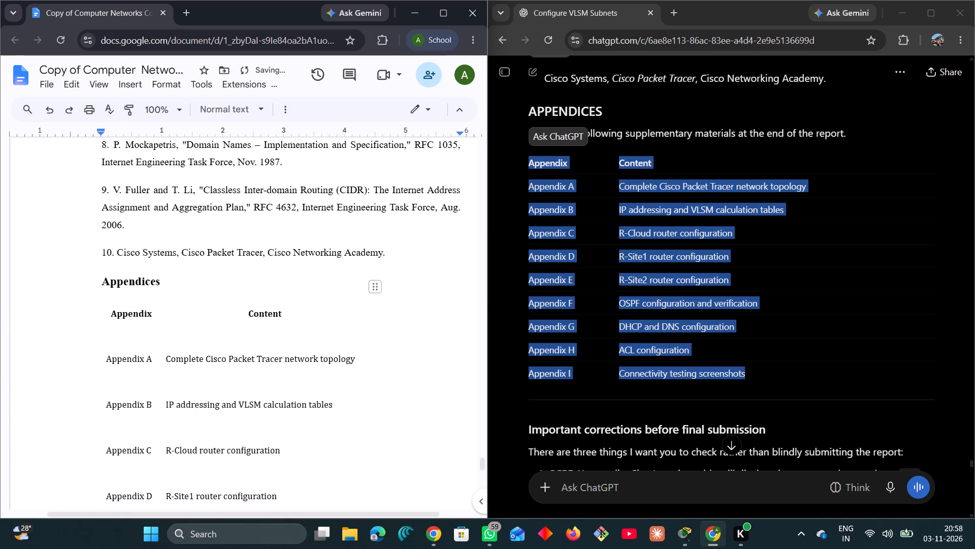
# Remove the paragraph spacing before and after the "Appendix" and "Content" header cells of the appendix table.
pyautogui.moveTo(121, 326); pyautogui.dragTo(106, 320)
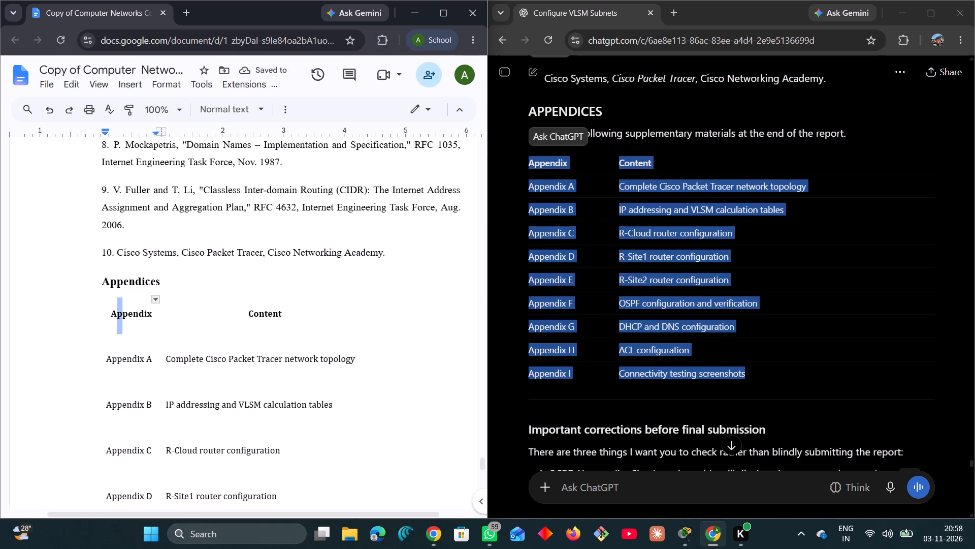
pyautogui.moveTo(106, 320); pyautogui.dragTo(106, 320)
pyautogui.click(438, 11)
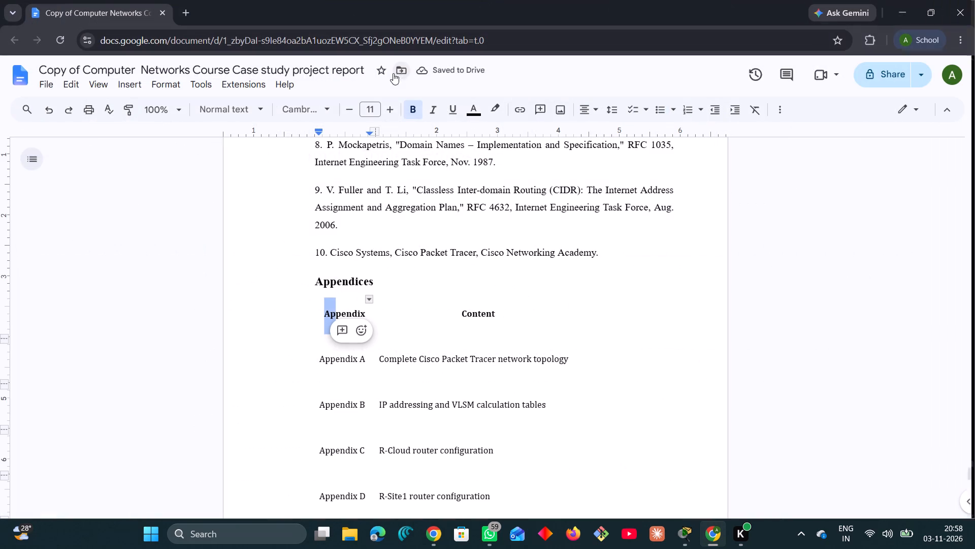
pyautogui.click(615, 110)
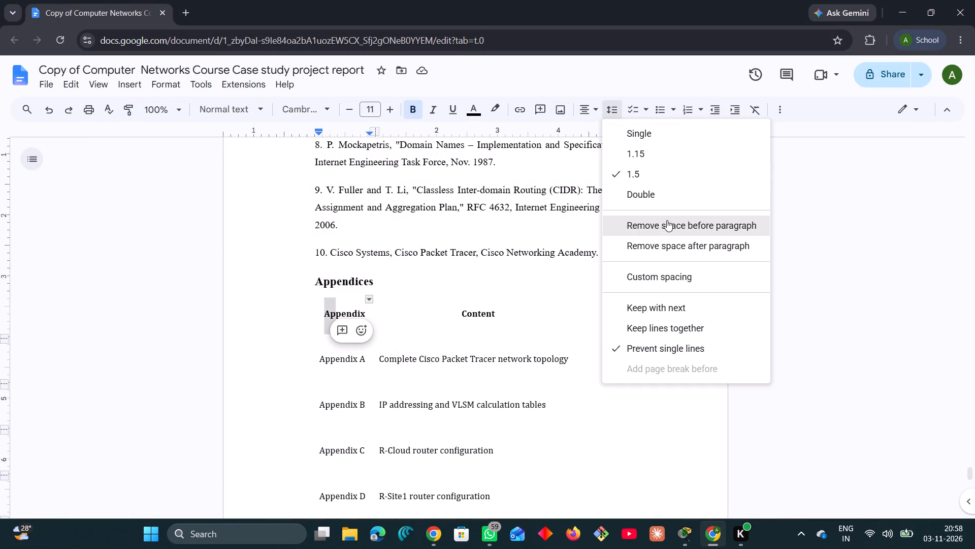
pyautogui.click(667, 220)
pyautogui.click(611, 112)
pyautogui.click(668, 240)
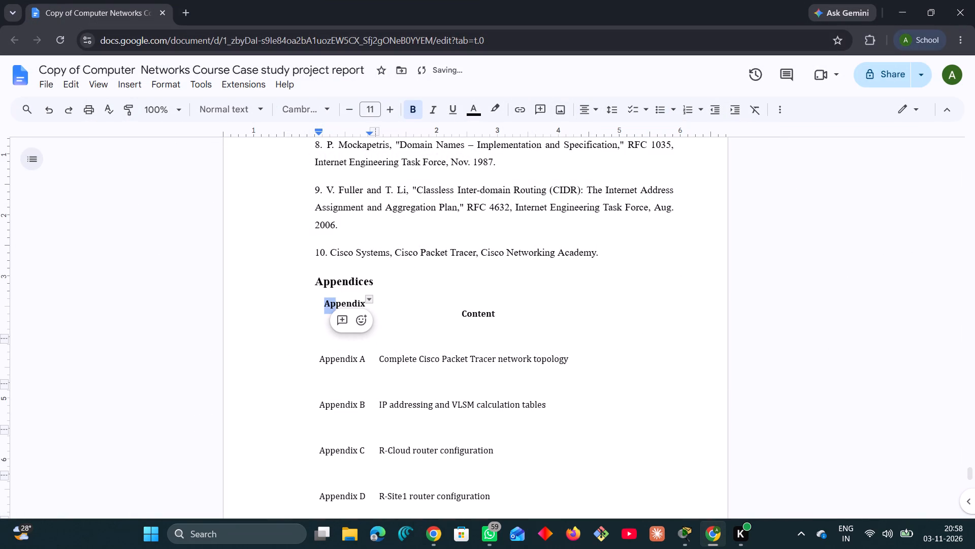
pyautogui.moveTo(449, 319); pyautogui.dragTo(489, 317)
pyautogui.click(616, 108)
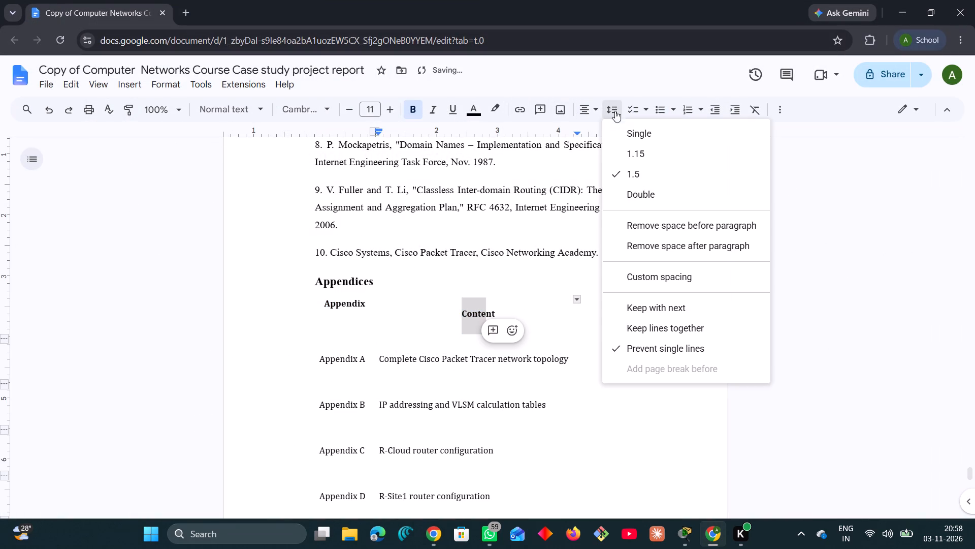
pyautogui.click(660, 223)
pyautogui.click(609, 113)
pyautogui.click(656, 248)
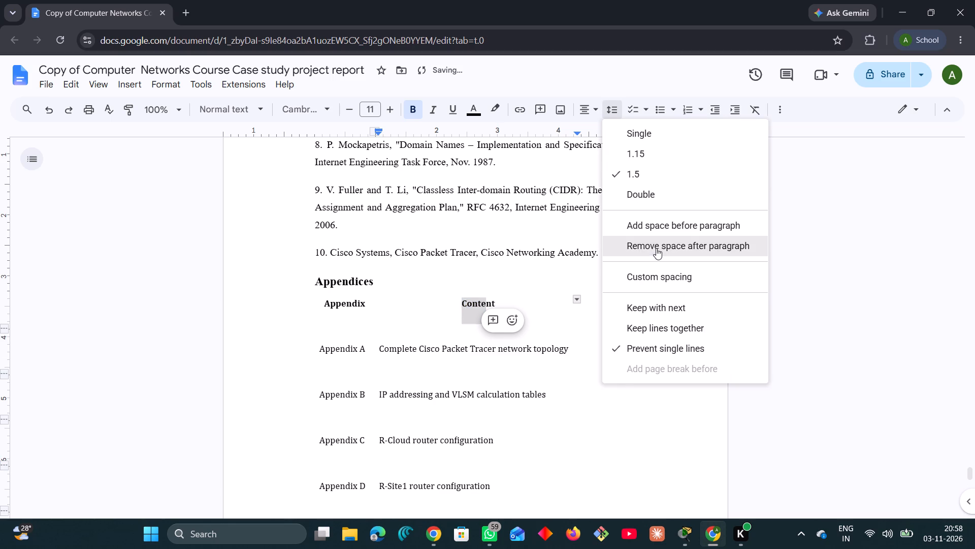
# Remove the paragraph spacing before and after the text in the Appendix A row of the table.
pyautogui.moveTo(319, 335); pyautogui.dragTo(321, 335)
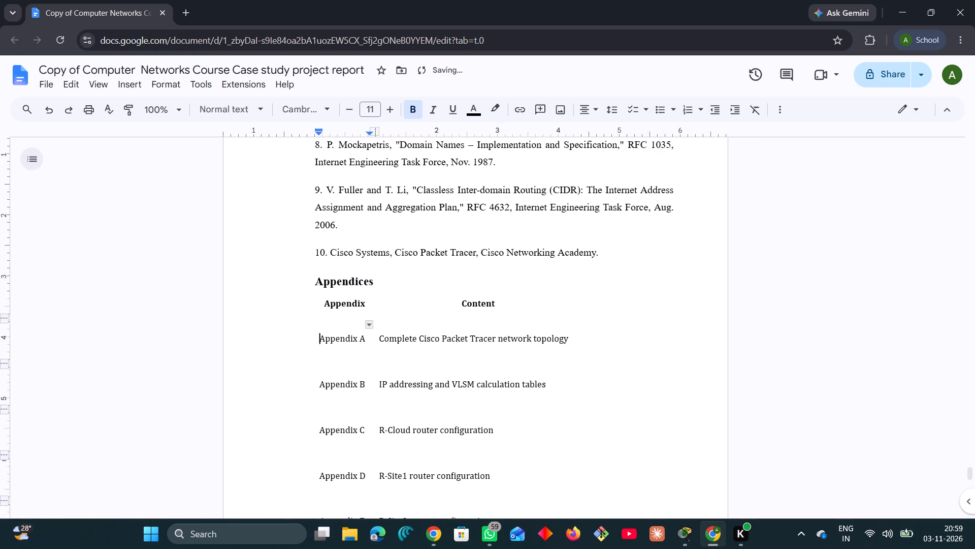
pyautogui.moveTo(321, 335); pyautogui.dragTo(441, 351)
pyautogui.click(602, 113)
pyautogui.click(589, 113)
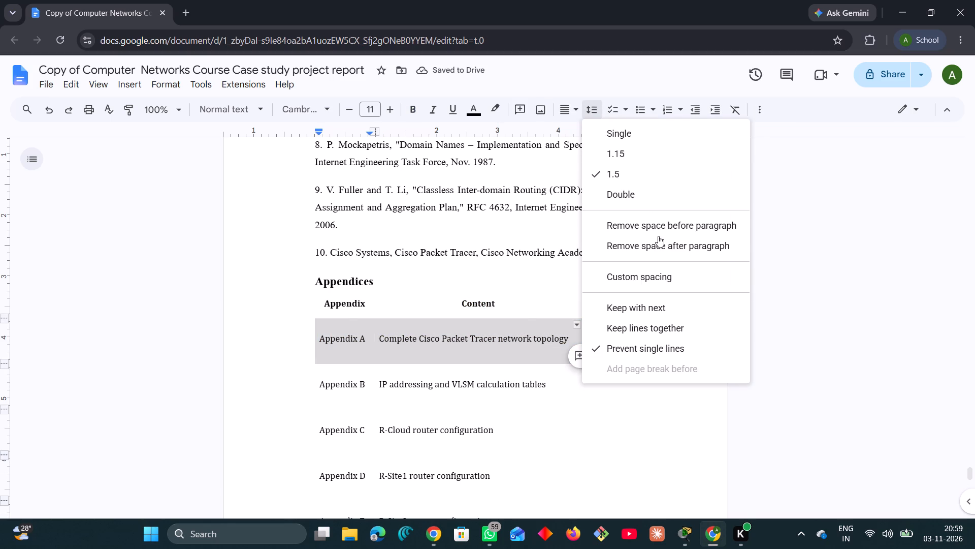
pyautogui.click(656, 226)
pyautogui.click(591, 106)
pyautogui.click(646, 242)
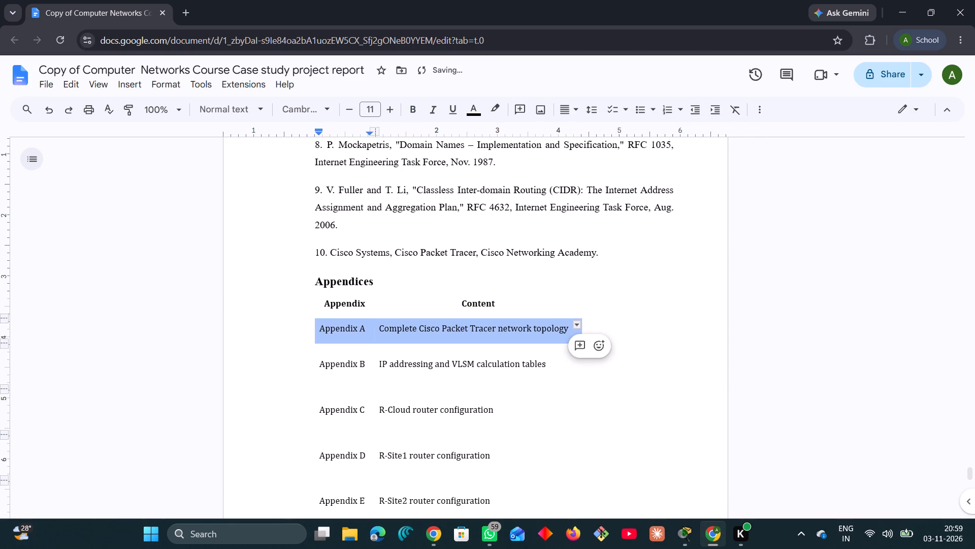
# Select both cells of the Appendix B row in the appendix table.
pyautogui.moveTo(324, 364); pyautogui.dragTo(382, 364)
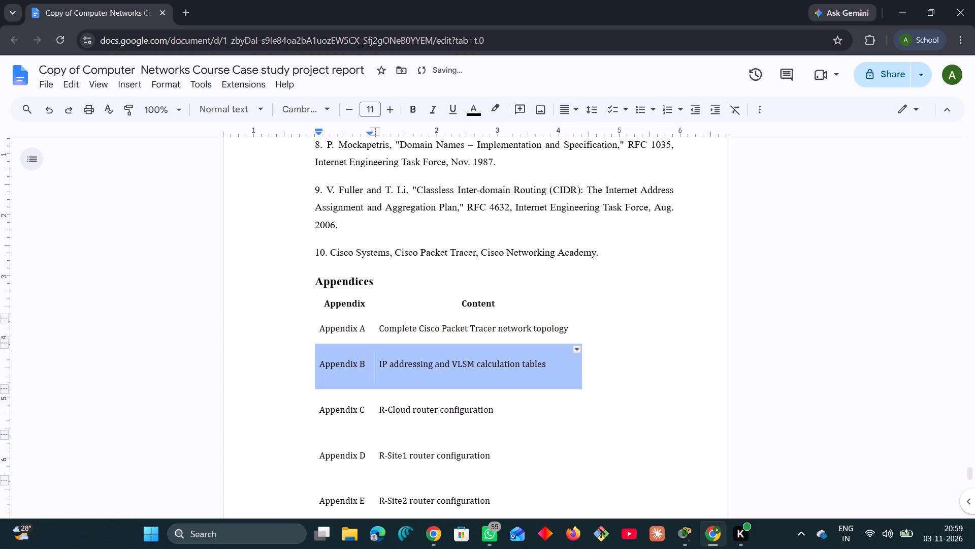
# Remove the paragraph spacing before and after the text in the Appendix B row of the table.
pyautogui.moveTo(382, 364); pyautogui.dragTo(382, 364)
pyautogui.click(594, 109)
pyautogui.click(650, 231)
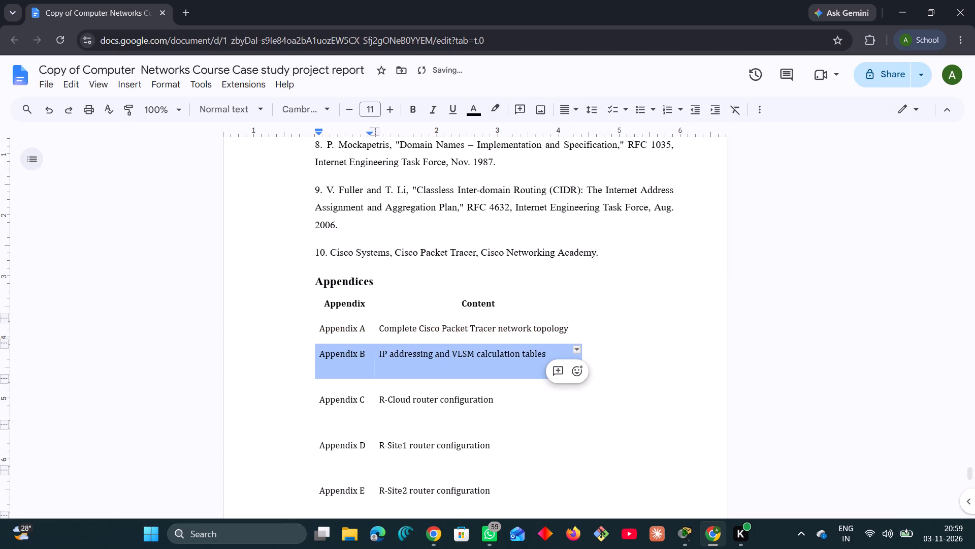
pyautogui.click(597, 117)
pyautogui.click(641, 241)
# Remove the paragraph spacing before and after the text in the Appendix C through Appendix I rows of the table.
pyautogui.scroll(-2, 466, 250)
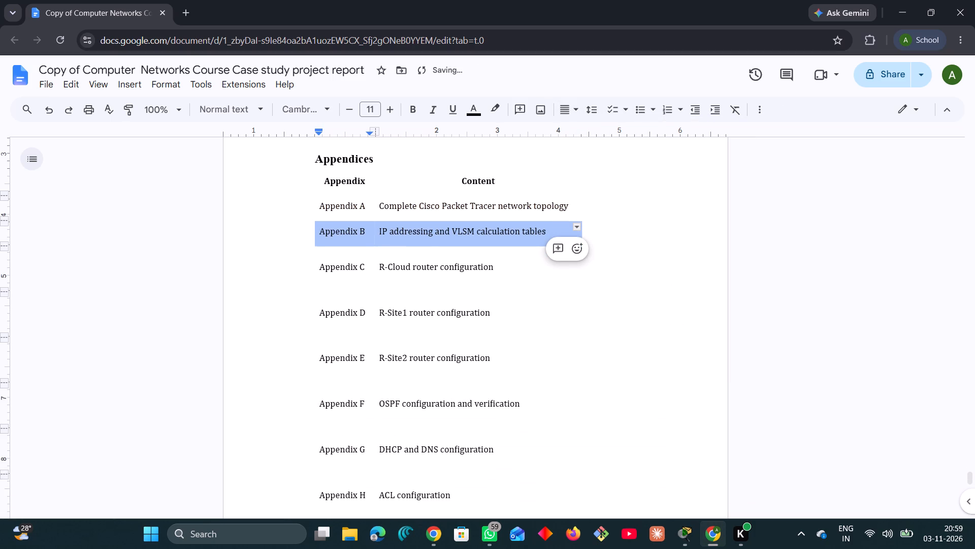
pyautogui.moveTo(318, 261); pyautogui.dragTo(403, 265)
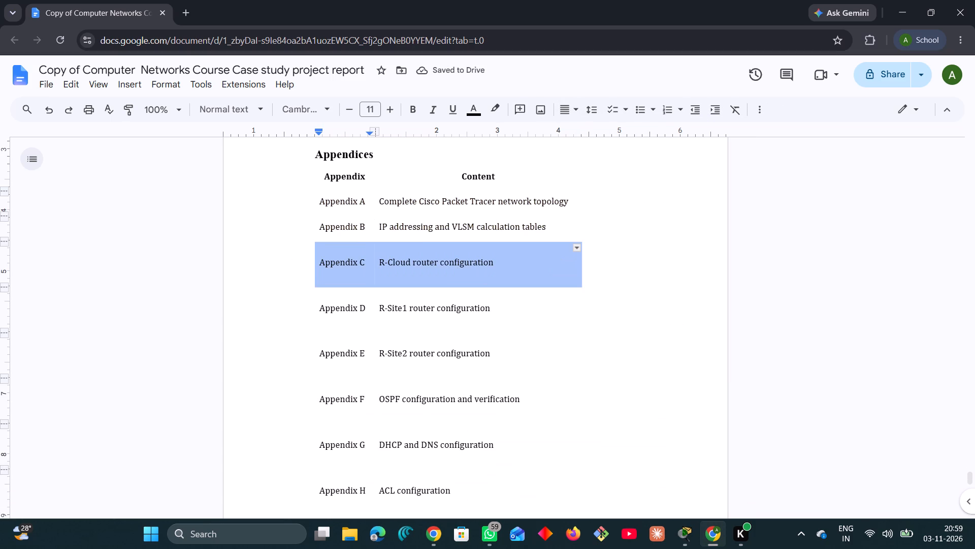
pyautogui.moveTo(403, 265); pyautogui.dragTo(465, 334)
pyautogui.scroll(-5, 422, 270)
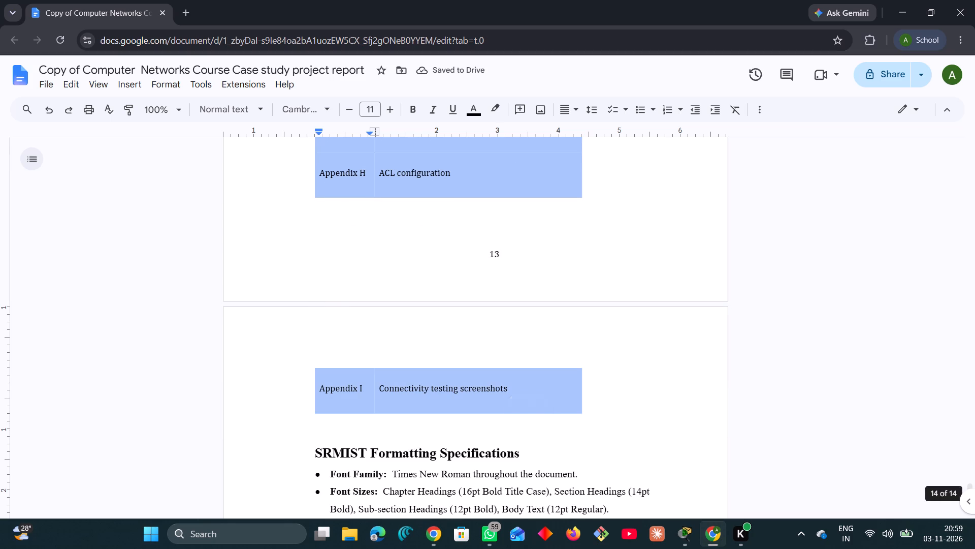
pyautogui.click(596, 108)
pyautogui.click(658, 225)
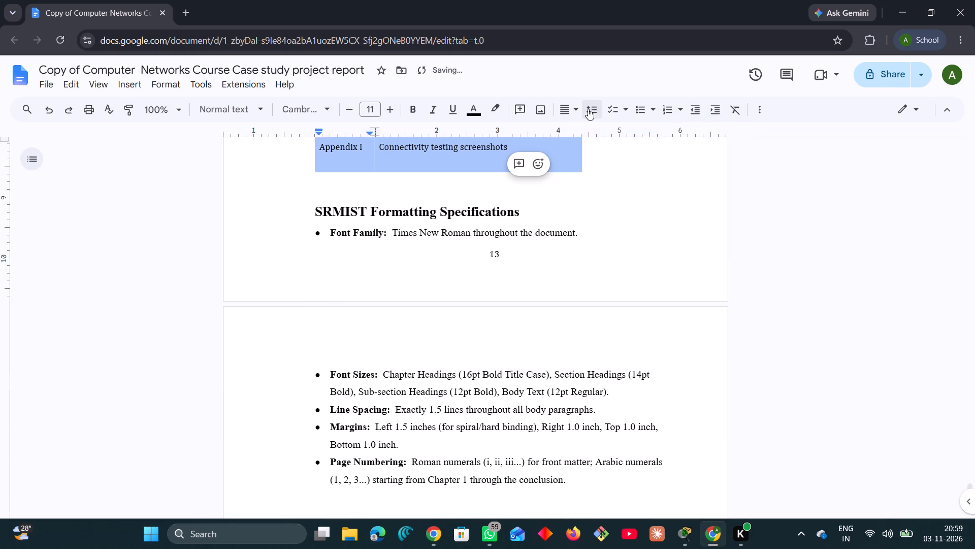
pyautogui.click(588, 109)
pyautogui.click(658, 247)
pyautogui.scroll(5, 528, 229)
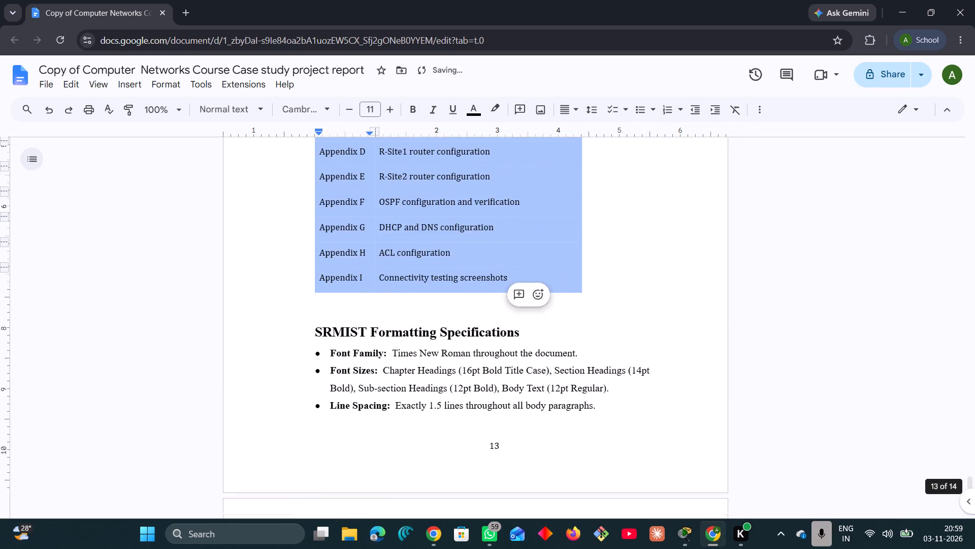
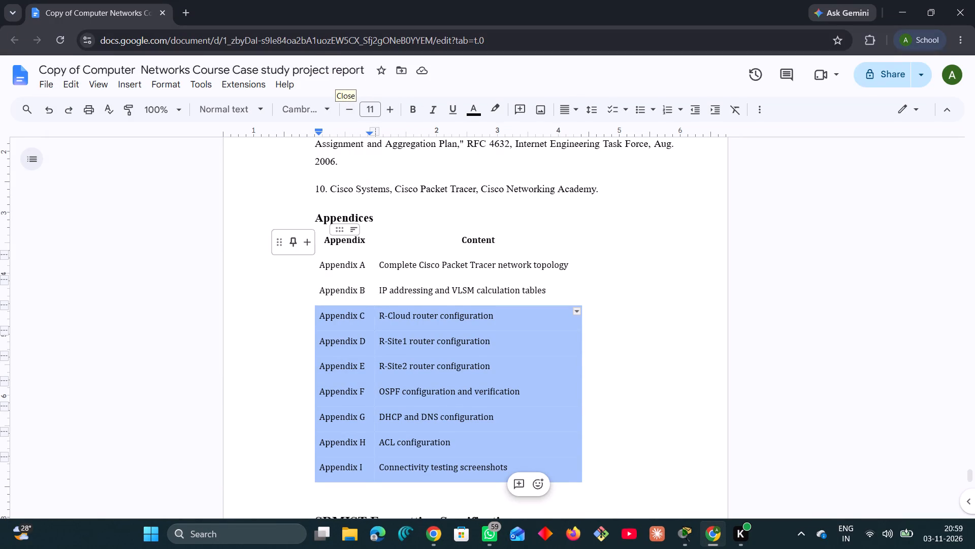
# Review the completed report backwards from the appendix table through the references and future scope to the Chapter 6 conclusion.
pyautogui.scroll(2, 352, 246)
pyautogui.scroll(2, 393, 271)
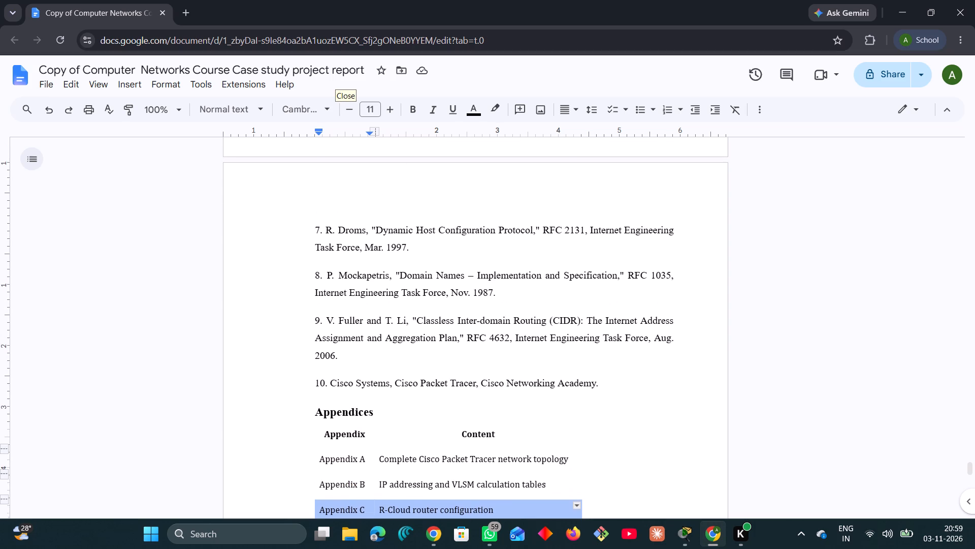
pyautogui.scroll(3, 393, 280)
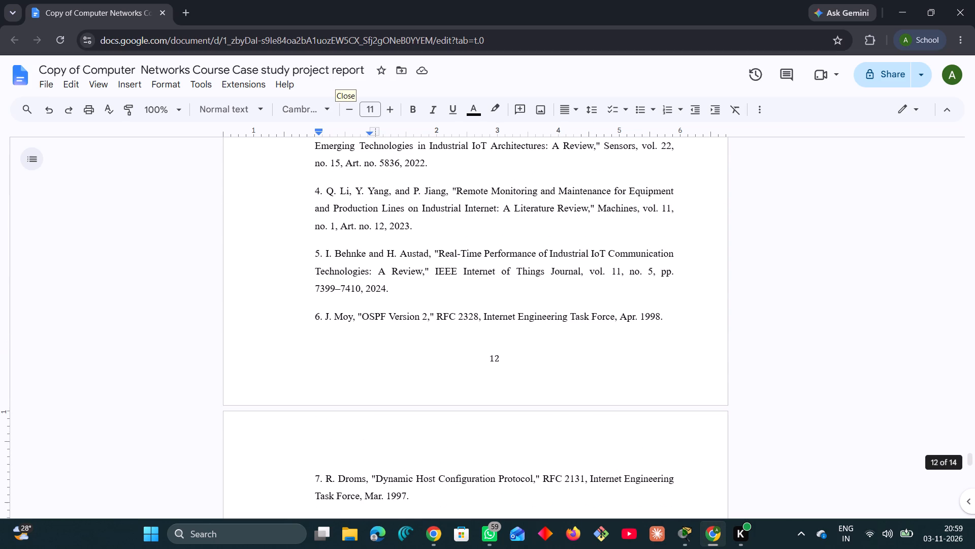
pyautogui.scroll(1, 395, 296)
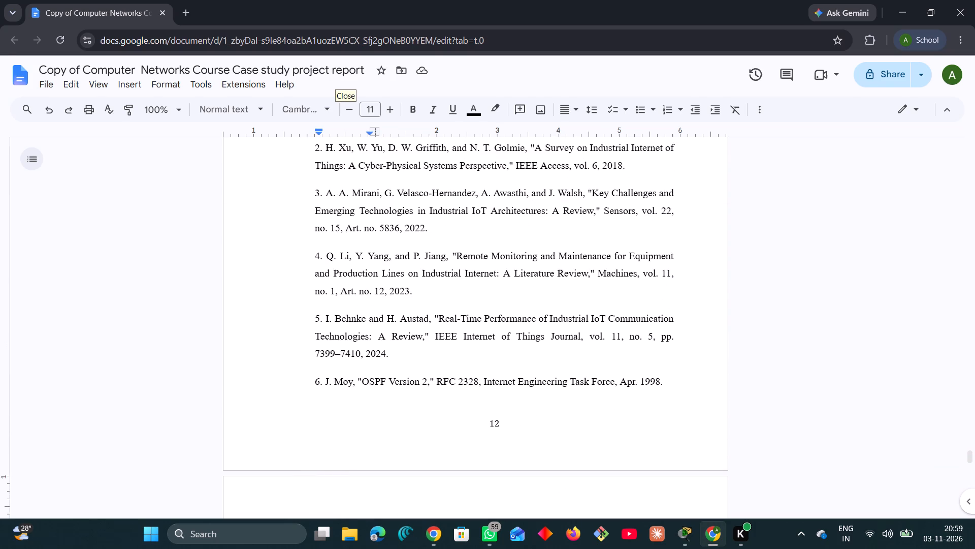
pyautogui.scroll(1, 395, 298)
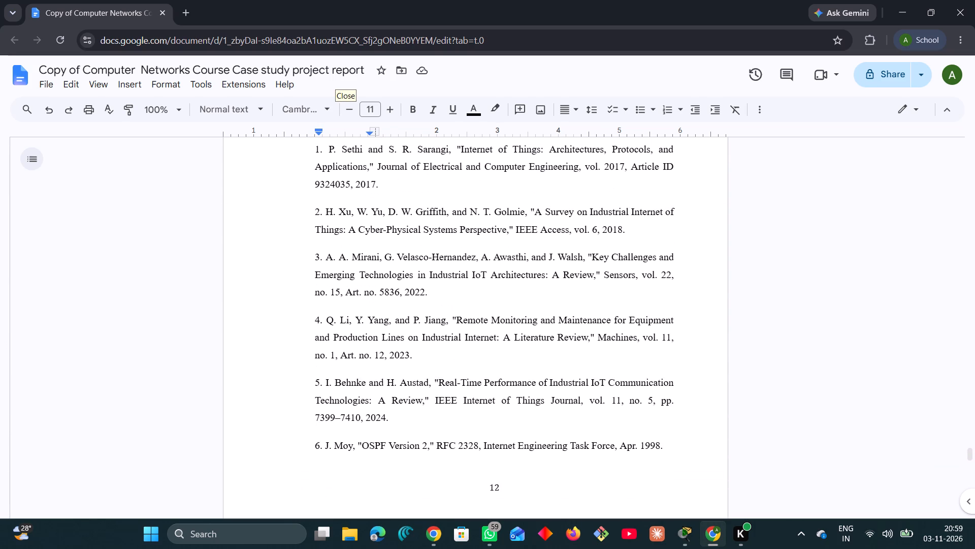
pyautogui.scroll(3, 386, 320)
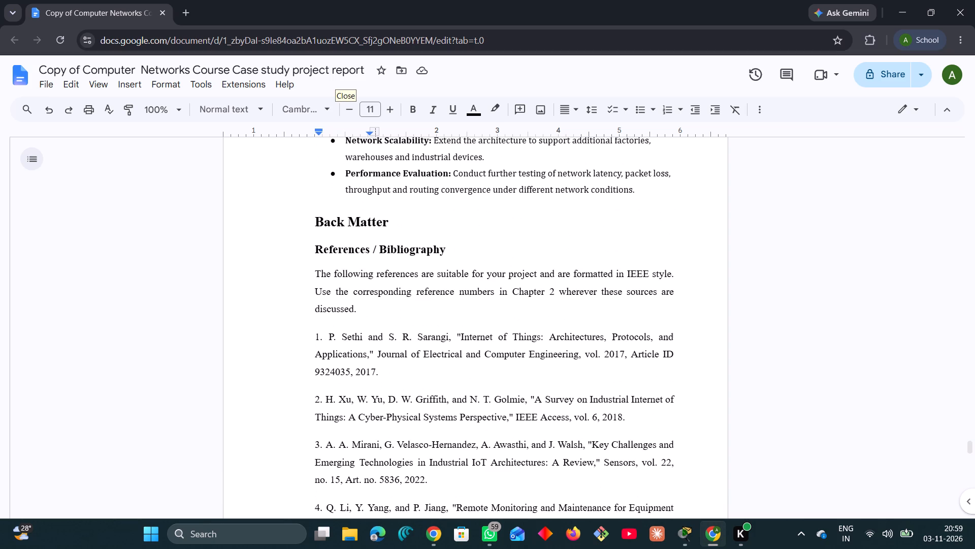
pyautogui.scroll(1, 357, 329)
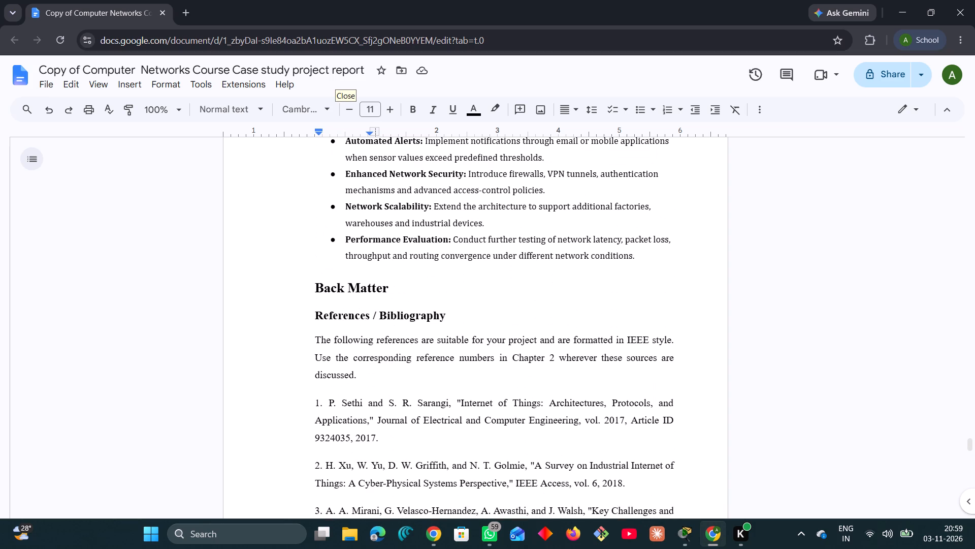
pyautogui.scroll(6, 327, 327)
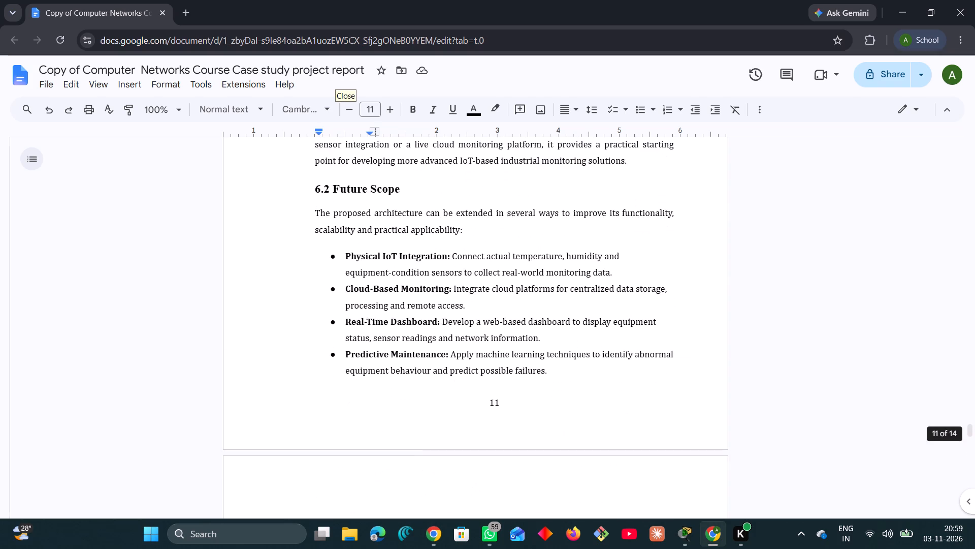
pyautogui.scroll(3, 331, 292)
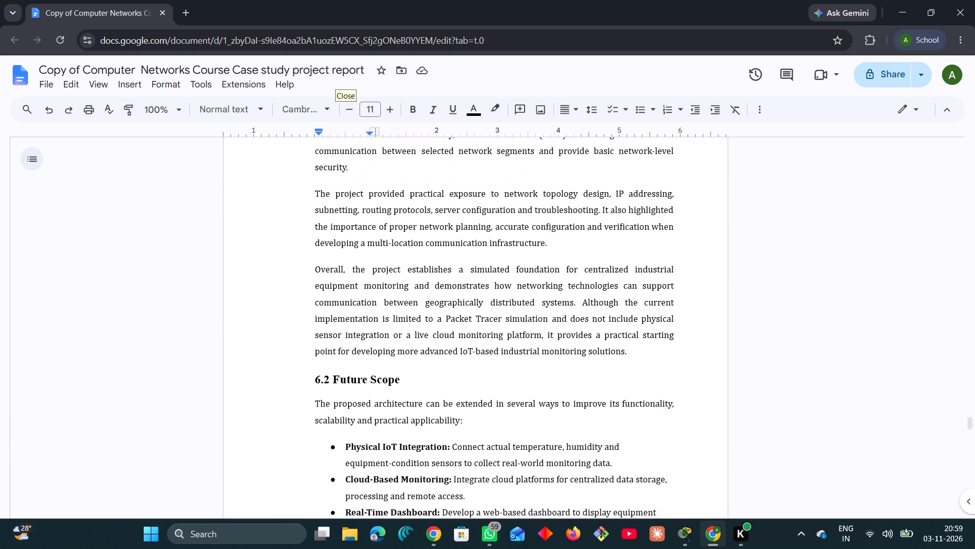
# Switch from the report to the ChatGPT conversation containing the drafted project content.
pyautogui.hotkey('alt', 'Tab')
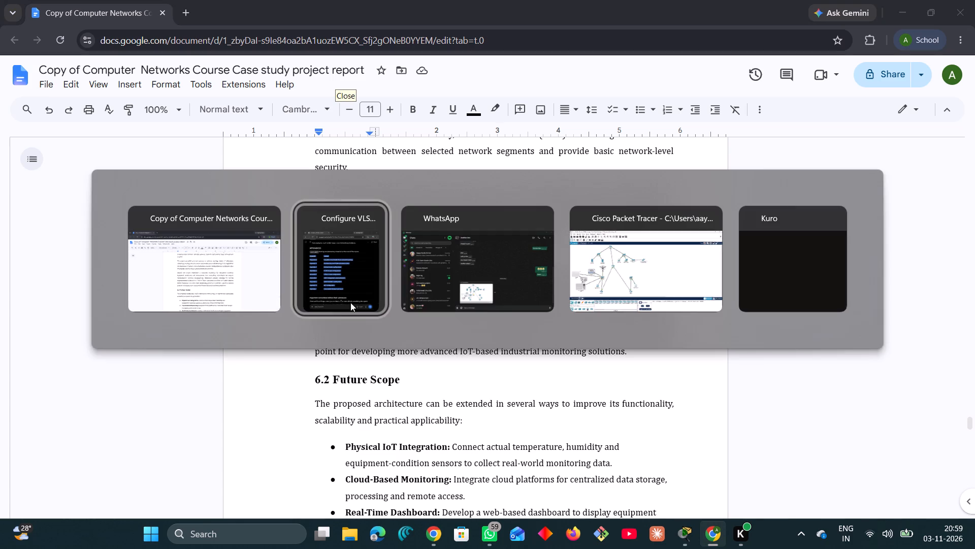
# In the 6.1 Conclusion paragraph, move the comma outside the closing quotation mark after "Monitoring", with a space before the comma.
pyautogui.keyDown('alt'); pyautogui.click(177, 303); pyautogui.keyUp('alt')
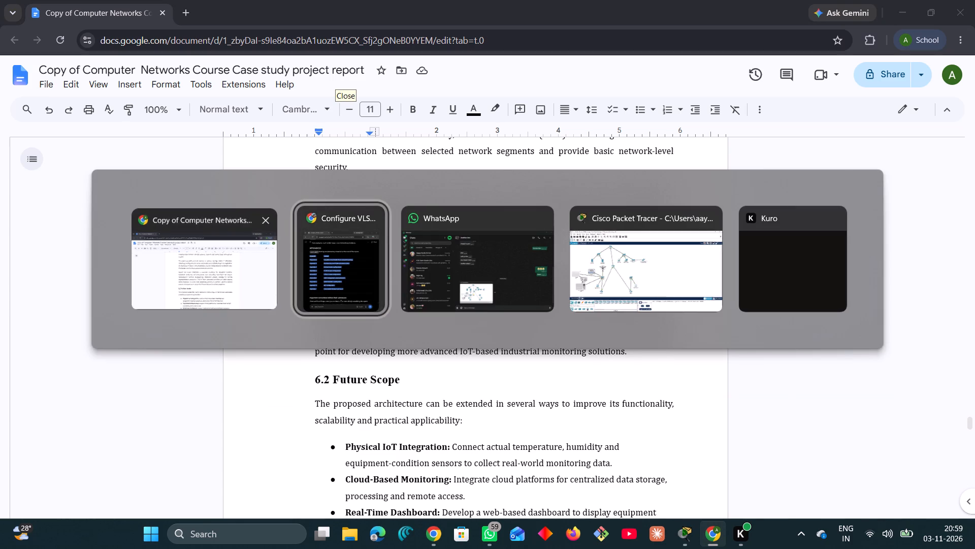
pyautogui.scroll(9, 359, 341)
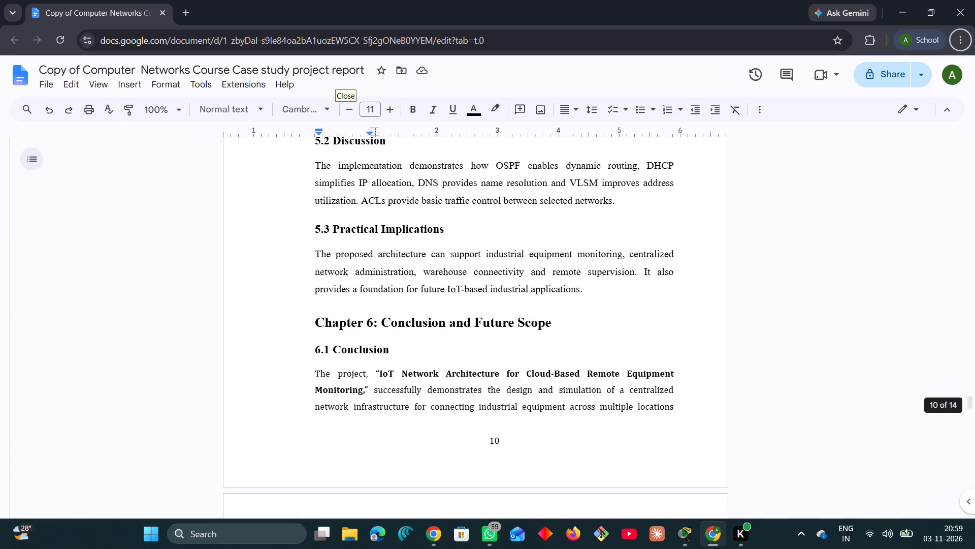
pyautogui.click(363, 399)
pyautogui.press('space')
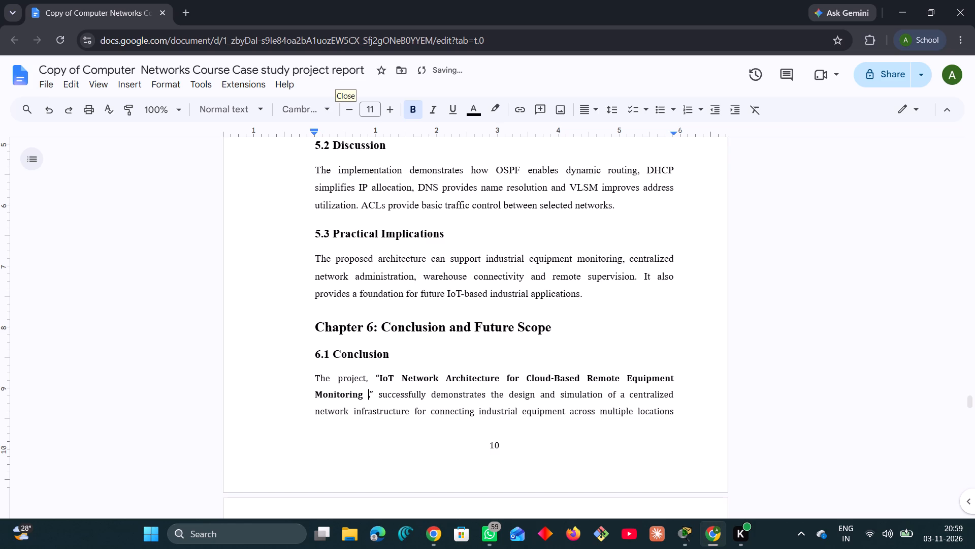
pyautogui.click(374, 393)
pyautogui.press('BackSpace')
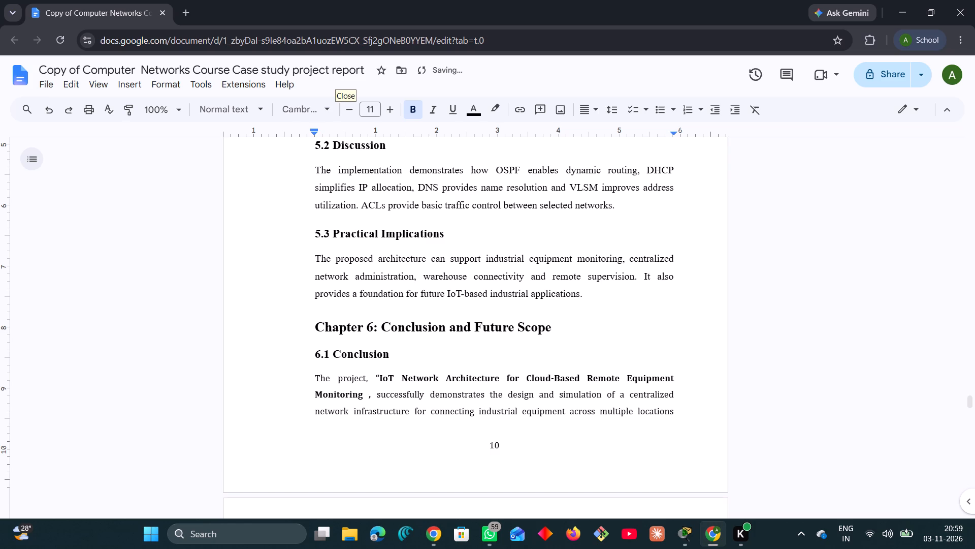
pyautogui.click(367, 393)
pyautogui.press('BackSpace')
pyautogui.hotkey('shift', '"')
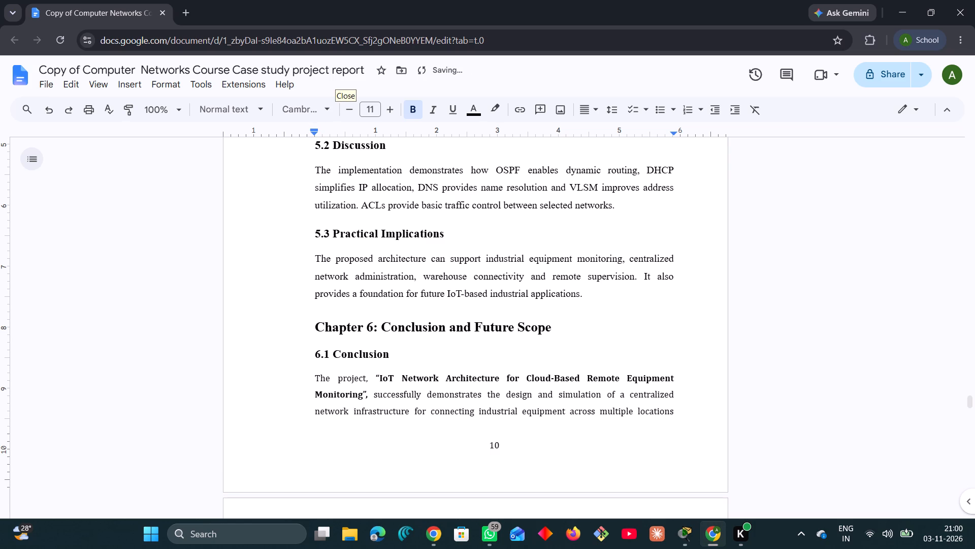
pyautogui.press('space')
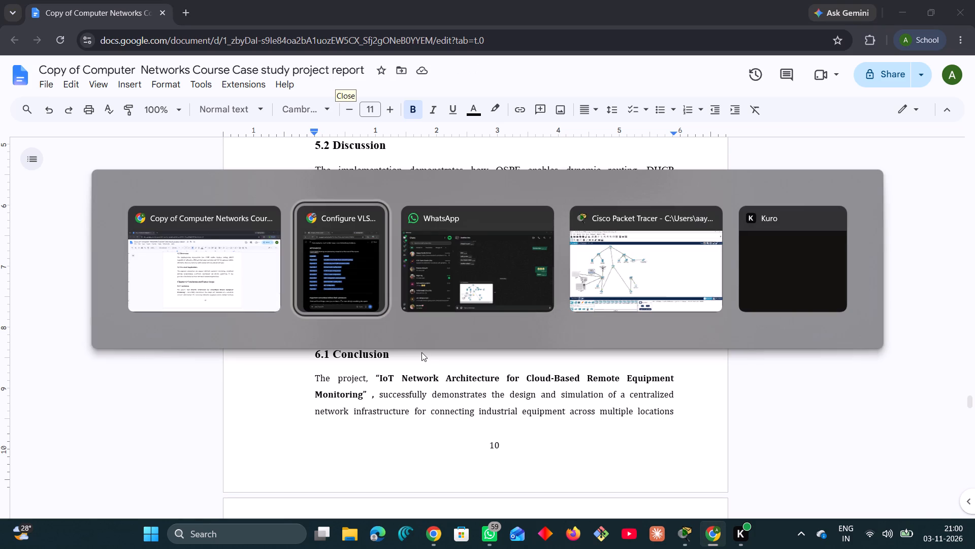
# Bold the numbers 1., 2. and 3. at the start of the first three entries under References / Bibliography.
pyautogui.scroll(-3, 464, 326)
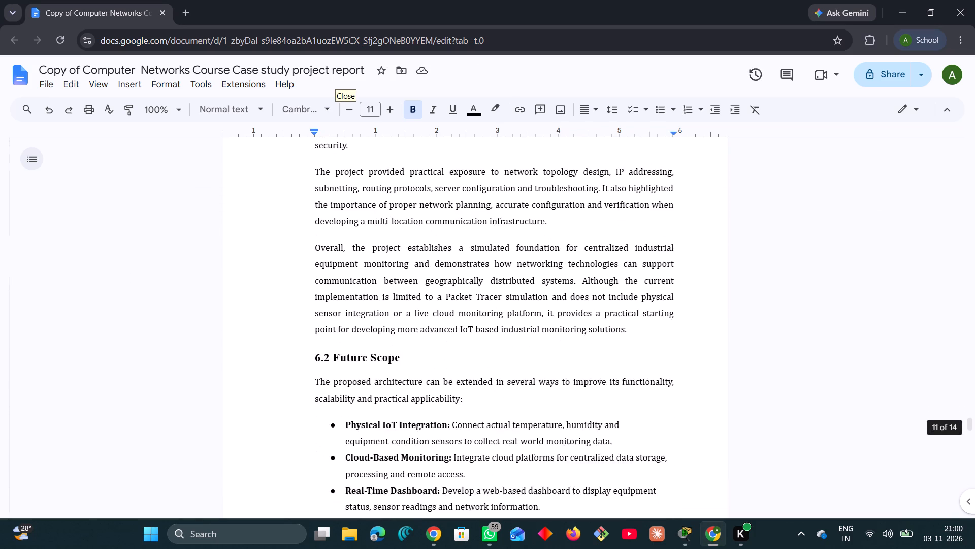
pyautogui.scroll(-6, 464, 326)
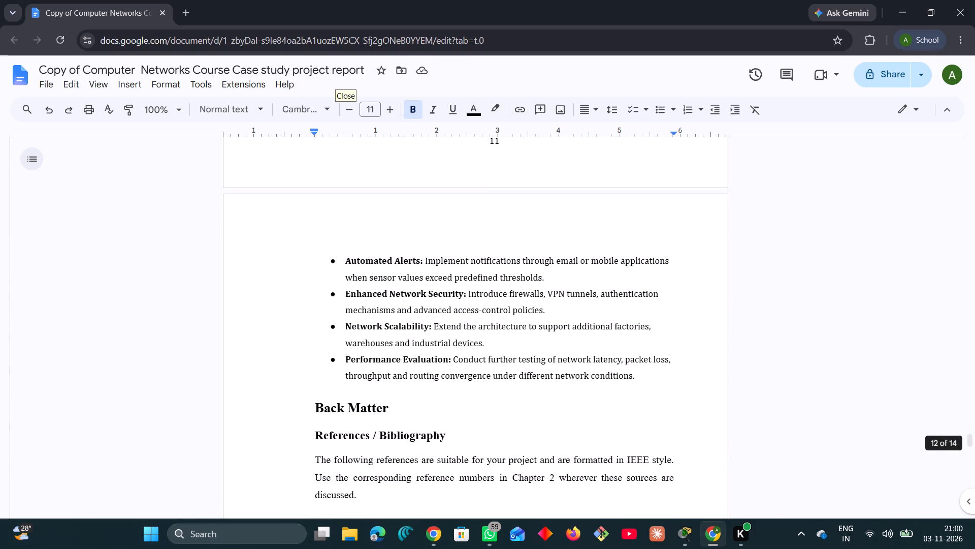
pyautogui.scroll(-6, 464, 326)
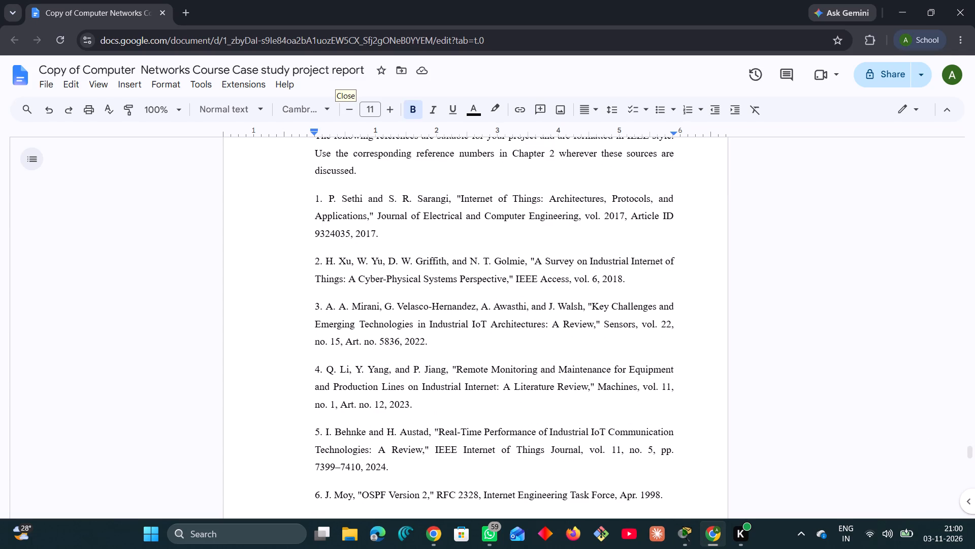
pyautogui.moveTo(323, 200); pyautogui.dragTo(315, 199)
pyautogui.click(318, 199)
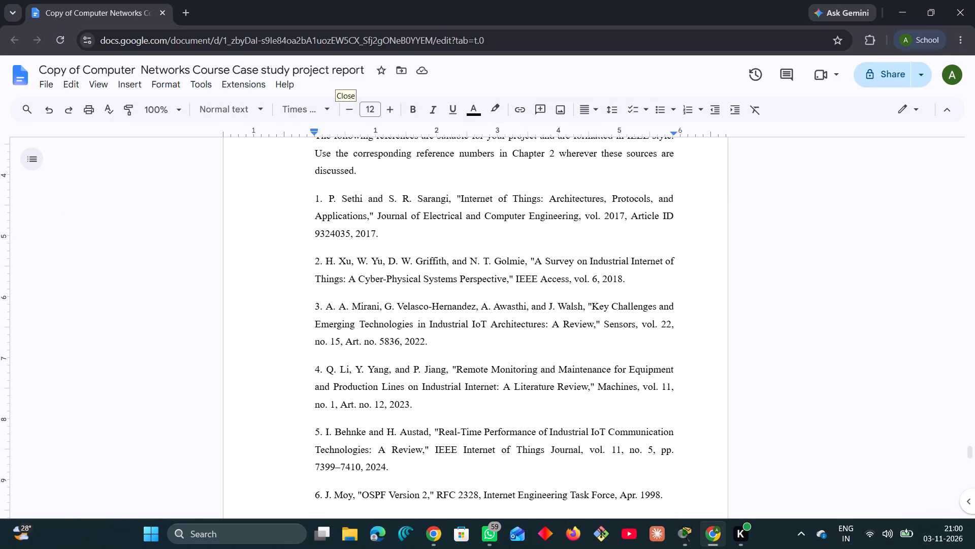
pyautogui.moveTo(324, 200); pyautogui.dragTo(314, 200)
pyautogui.click(411, 115)
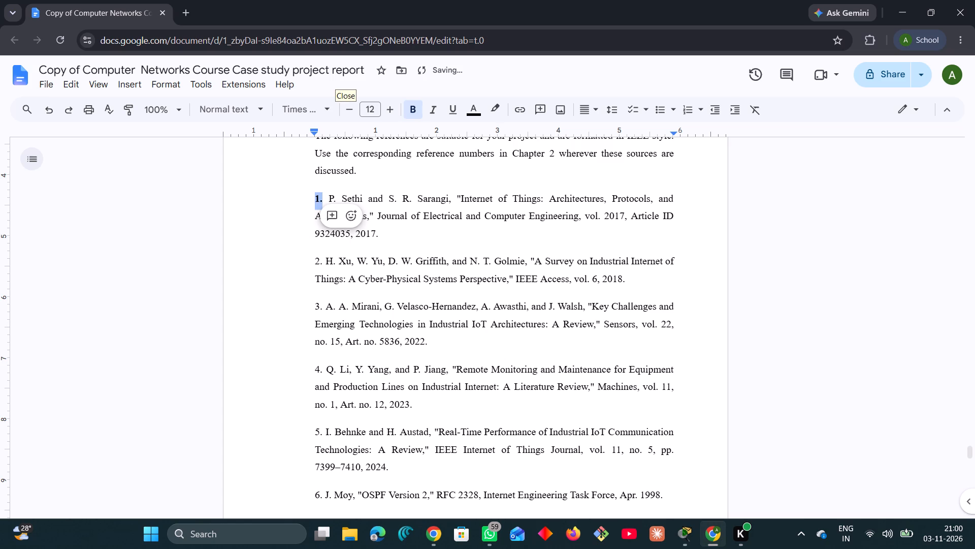
pyautogui.moveTo(322, 262); pyautogui.dragTo(314, 261)
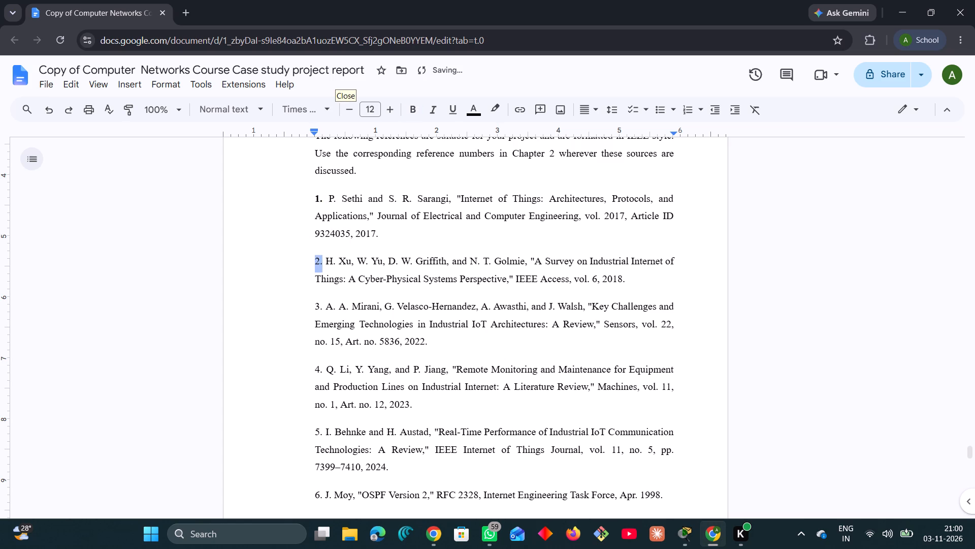
pyautogui.click(414, 103)
pyautogui.scroll(-1, 387, 254)
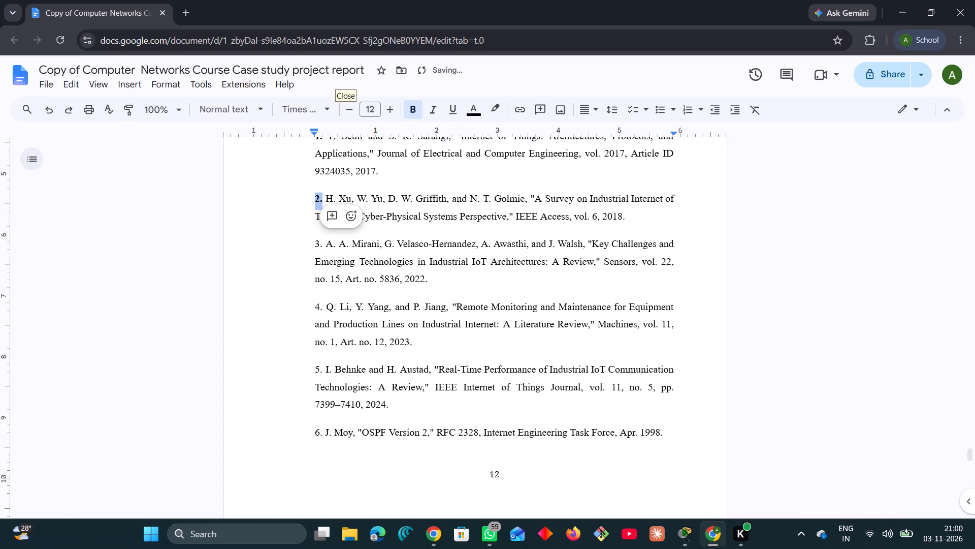
pyautogui.moveTo(322, 244); pyautogui.dragTo(314, 242)
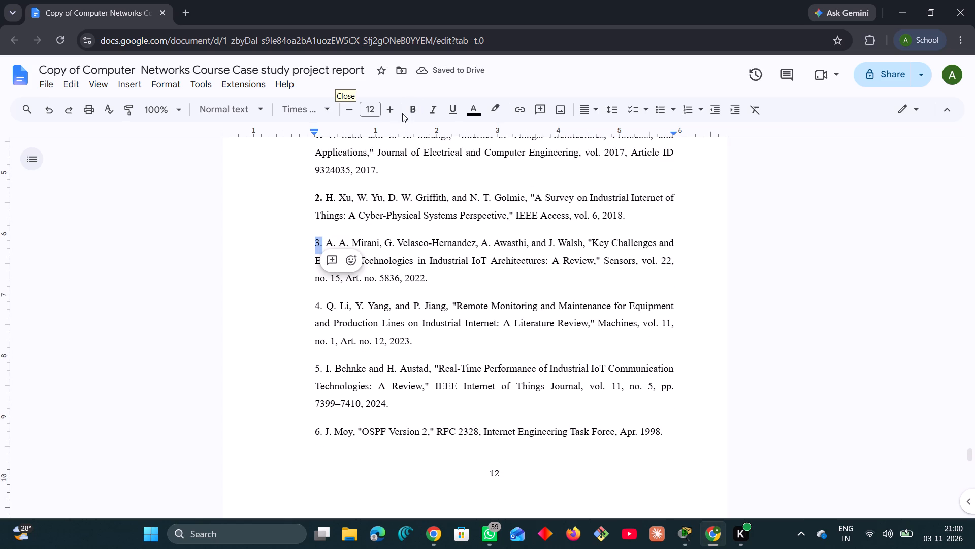
pyautogui.click(412, 112)
# Bold the numbers 4., 5. and 6. at the start of the reference entries.
pyautogui.scroll(-1, 360, 282)
pyautogui.moveTo(323, 243); pyautogui.dragTo(322, 243)
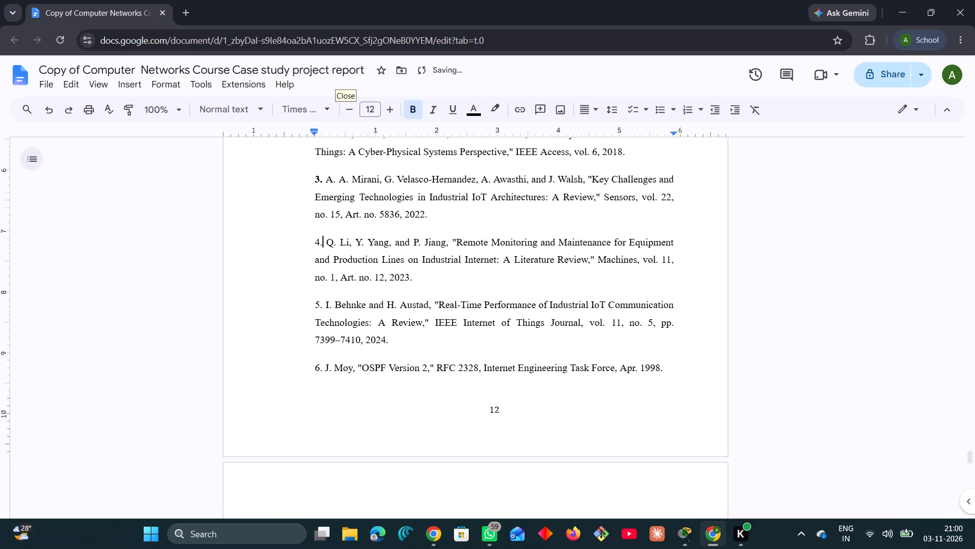
pyautogui.moveTo(322, 243); pyautogui.dragTo(309, 242)
pyautogui.click(412, 111)
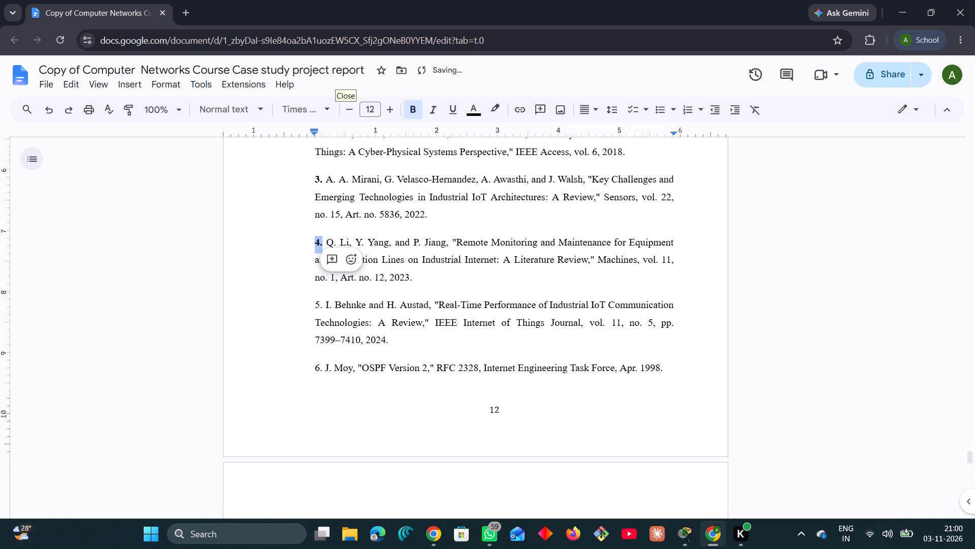
pyautogui.moveTo(324, 306); pyautogui.dragTo(315, 304)
pyautogui.rightClick(316, 305)
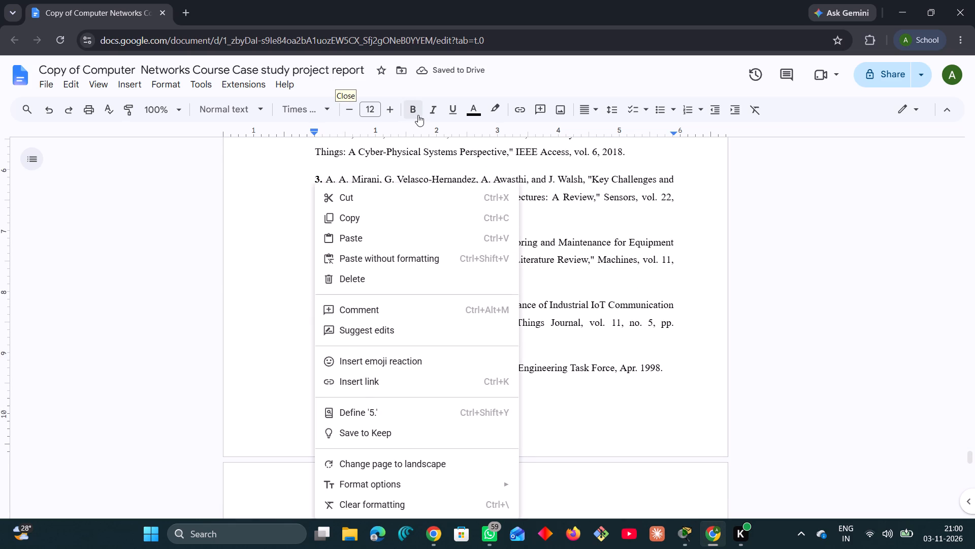
pyautogui.click(418, 115)
pyautogui.moveTo(322, 371); pyautogui.dragTo(318, 369)
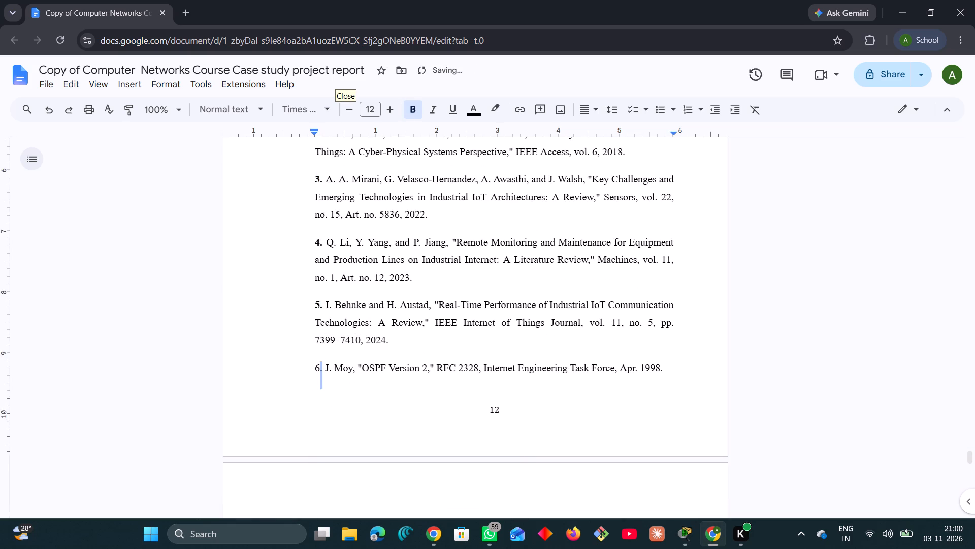
pyautogui.moveTo(318, 369); pyautogui.dragTo(313, 367)
pyautogui.click(419, 110)
# Bold the numbers 7., 8., 9. and 10. at the start of the remaining reference entries.
pyautogui.scroll(-2, 350, 347)
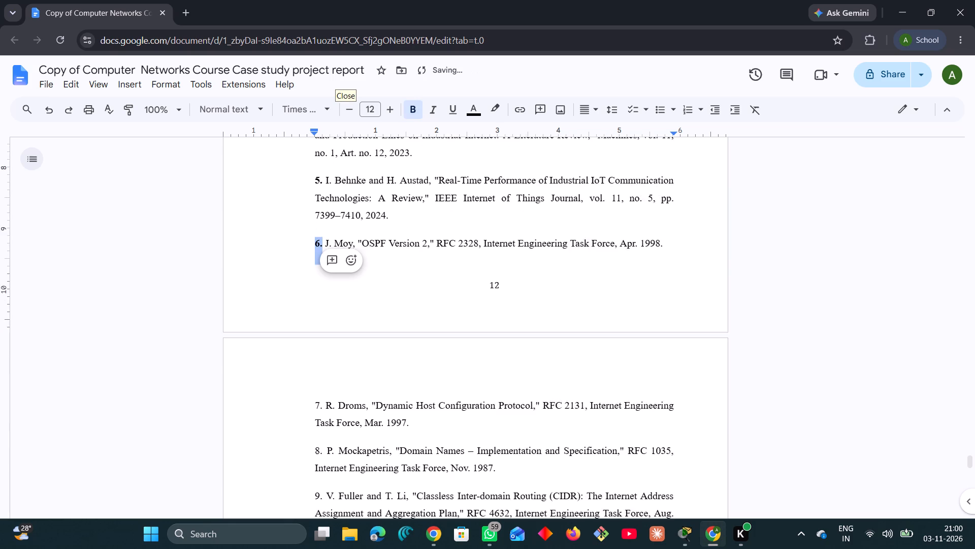
pyautogui.scroll(-1, 347, 352)
pyautogui.moveTo(323, 343); pyautogui.dragTo(312, 340)
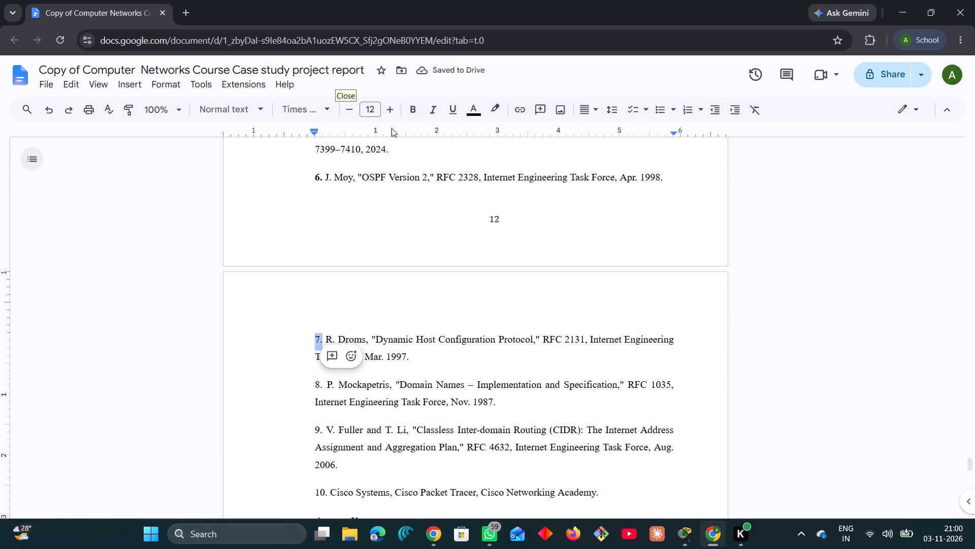
pyautogui.click(408, 111)
pyautogui.moveTo(323, 386); pyautogui.dragTo(317, 385)
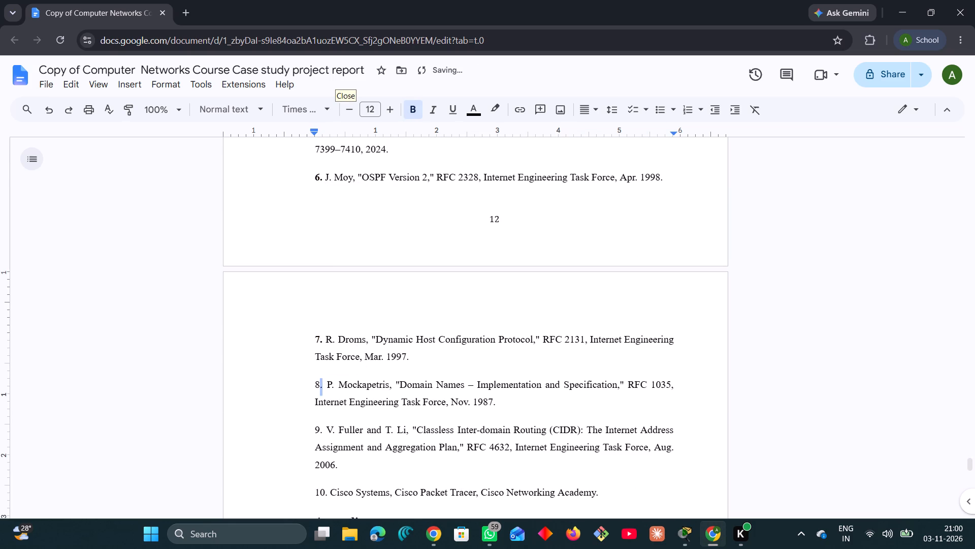
pyautogui.moveTo(317, 385); pyautogui.dragTo(314, 384)
pyautogui.click(412, 116)
pyautogui.moveTo(322, 433); pyautogui.dragTo(309, 431)
pyautogui.click(406, 113)
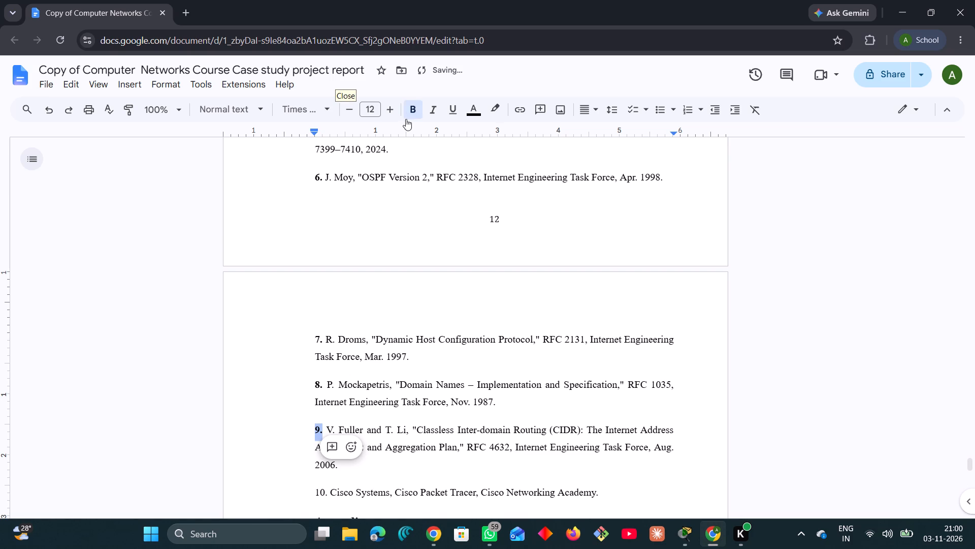
pyautogui.moveTo(329, 492); pyautogui.dragTo(315, 491)
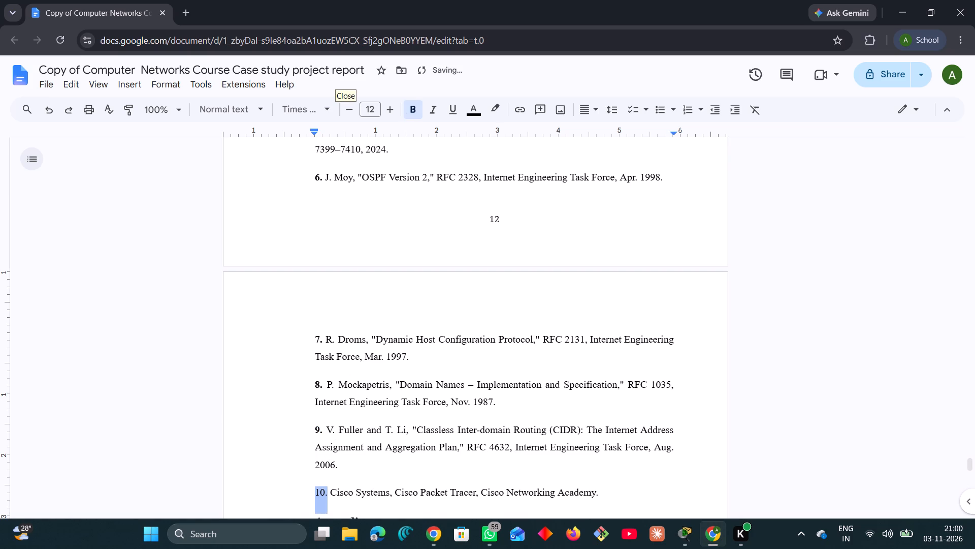
pyautogui.moveTo(315, 491); pyautogui.dragTo(314, 491)
pyautogui.click(414, 109)
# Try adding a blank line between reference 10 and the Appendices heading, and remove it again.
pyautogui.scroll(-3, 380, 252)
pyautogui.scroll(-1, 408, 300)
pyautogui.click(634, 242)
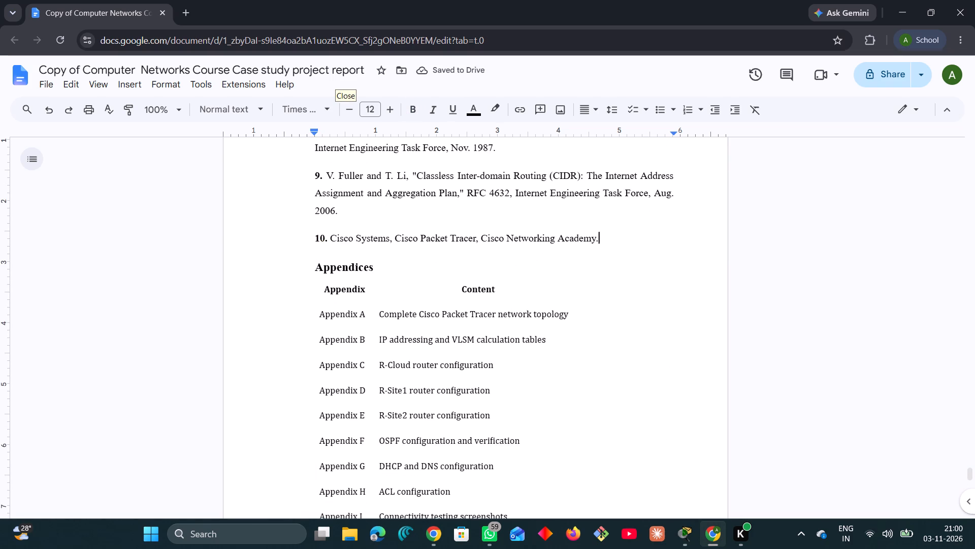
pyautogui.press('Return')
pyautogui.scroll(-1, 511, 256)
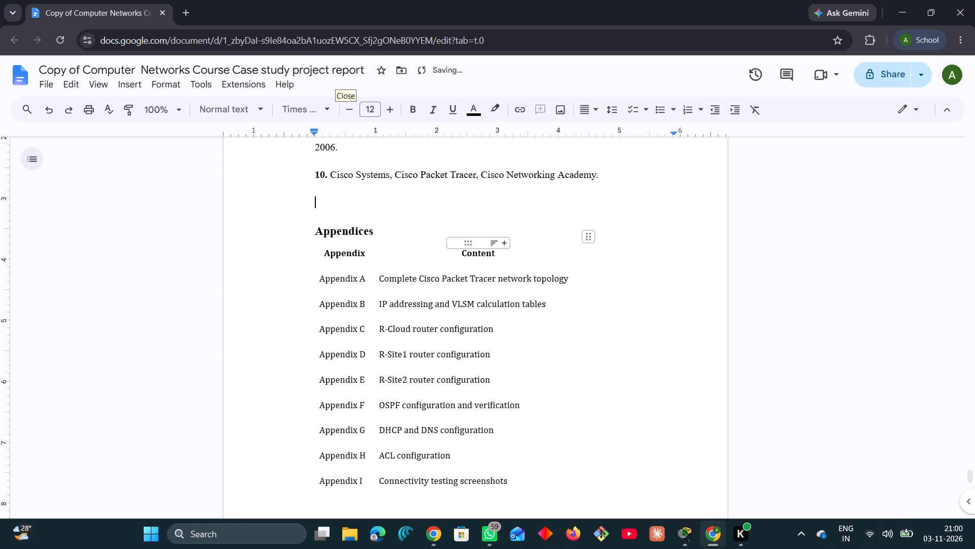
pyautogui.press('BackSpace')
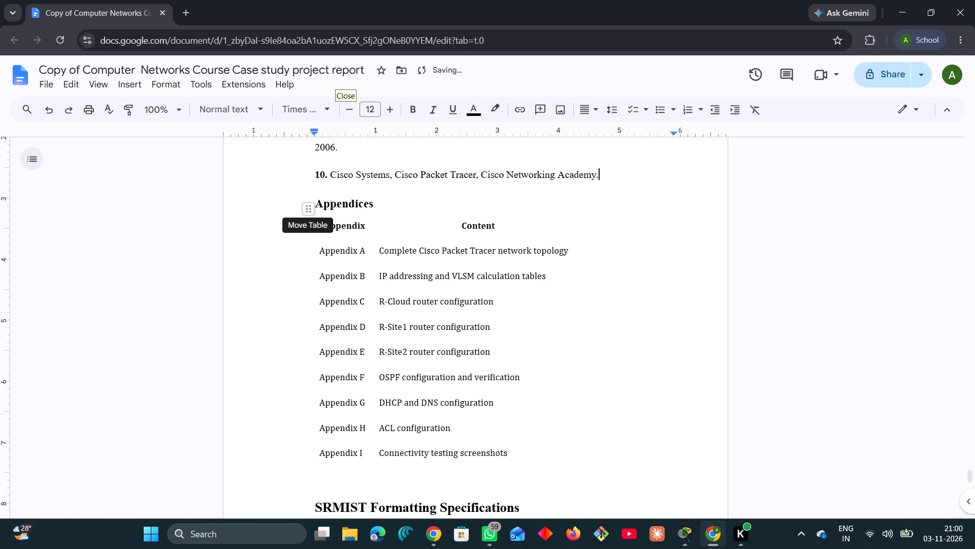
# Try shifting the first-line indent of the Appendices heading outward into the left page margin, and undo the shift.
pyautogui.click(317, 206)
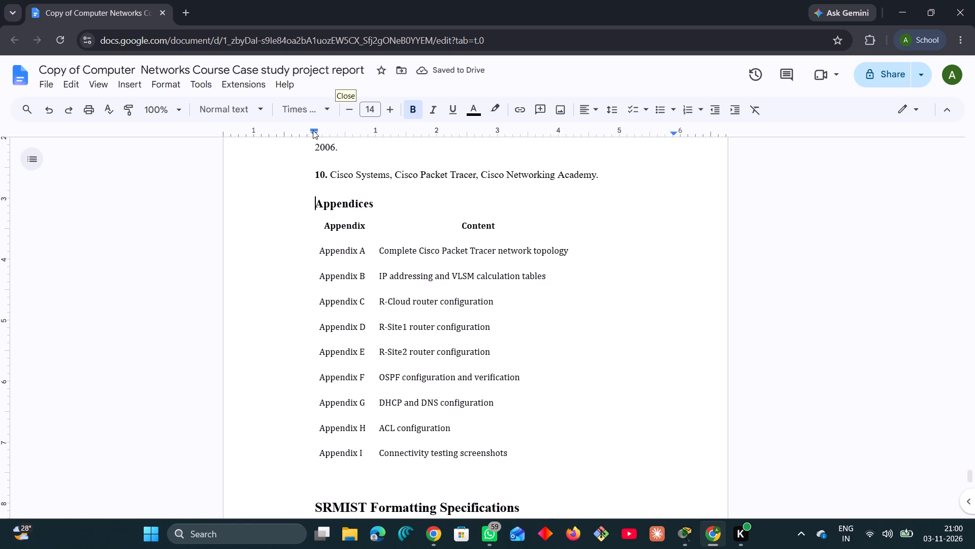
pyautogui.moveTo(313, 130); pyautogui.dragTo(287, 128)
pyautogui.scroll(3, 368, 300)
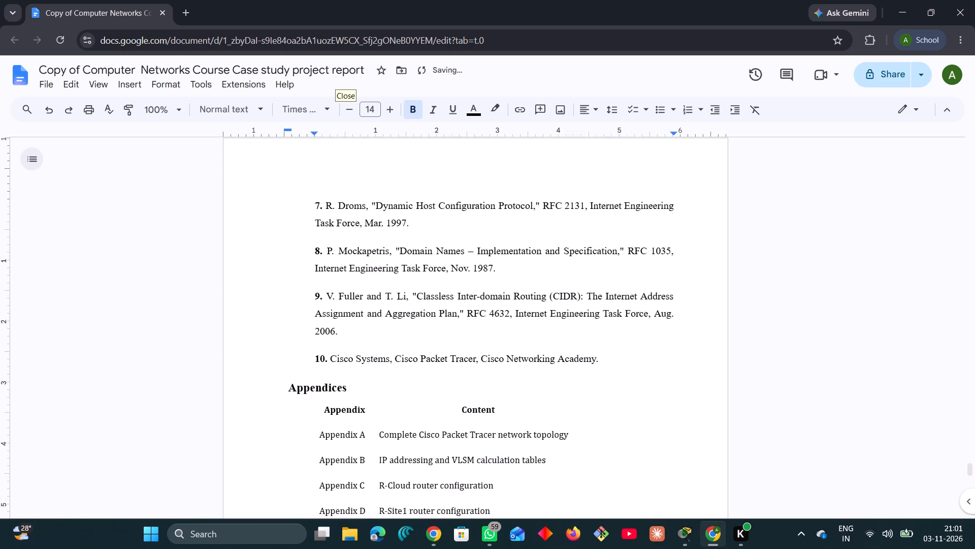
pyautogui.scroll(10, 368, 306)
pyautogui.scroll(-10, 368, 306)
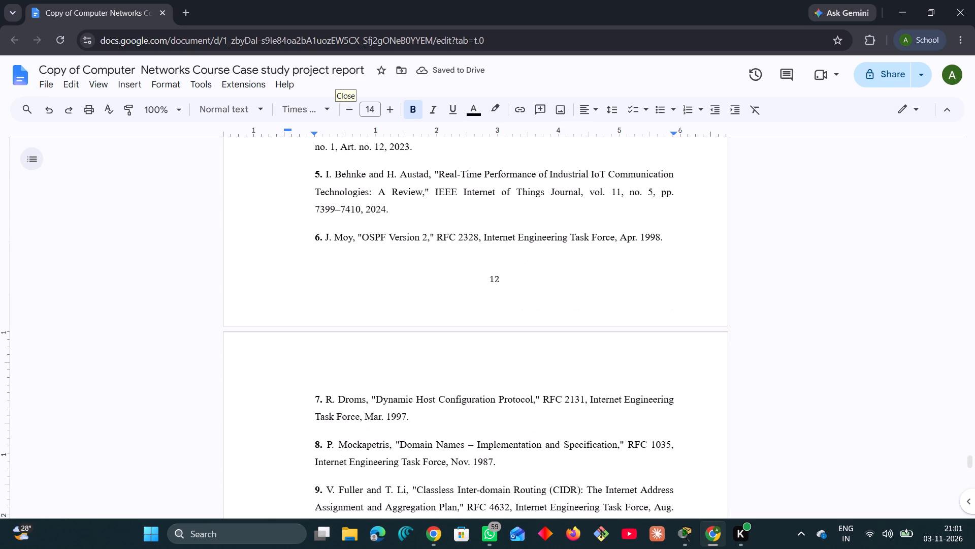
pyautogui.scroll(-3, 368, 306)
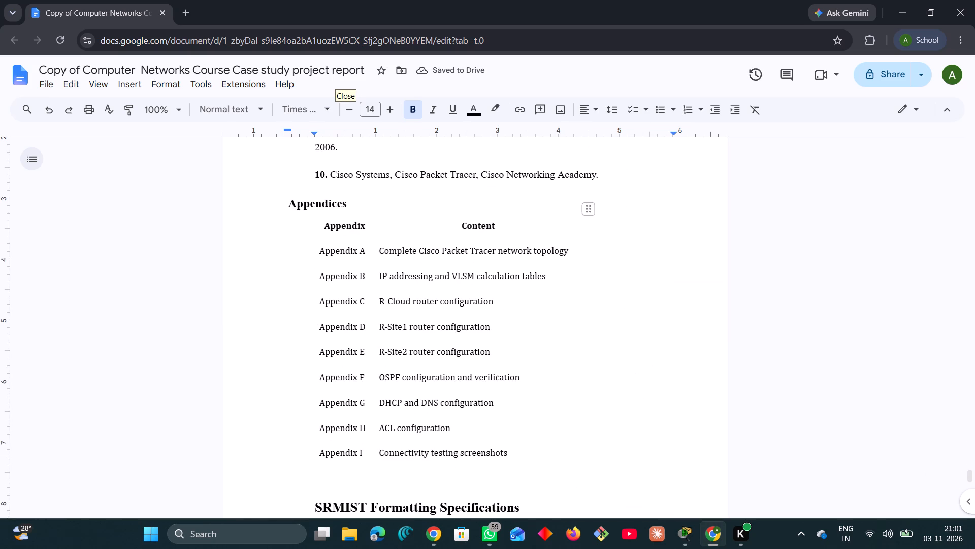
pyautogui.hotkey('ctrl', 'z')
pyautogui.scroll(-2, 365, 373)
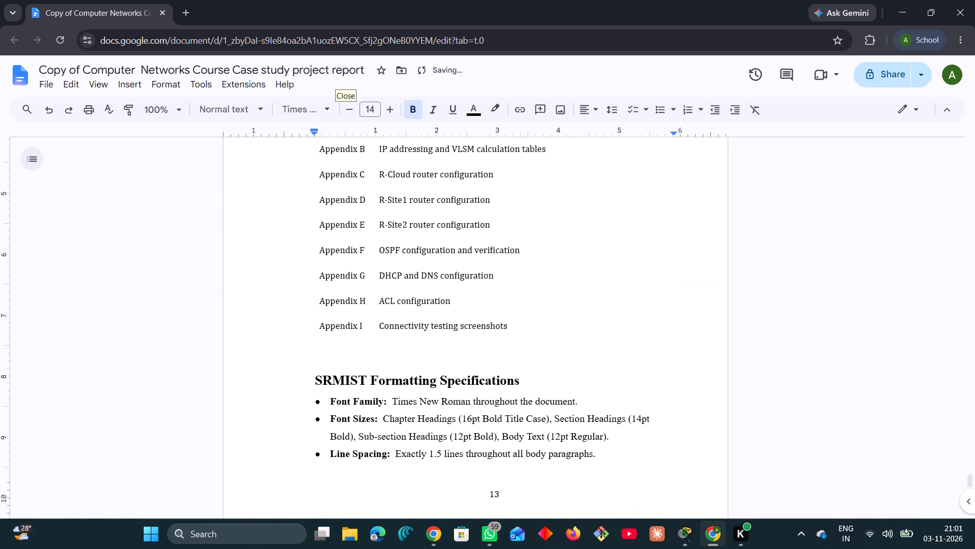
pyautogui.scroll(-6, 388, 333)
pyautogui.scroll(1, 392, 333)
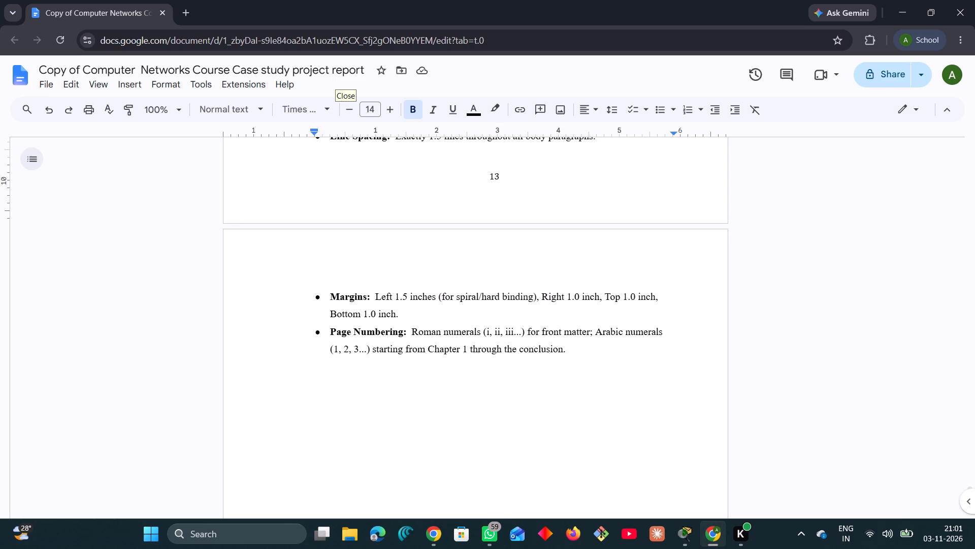
# Select the whole document and set its line spacing to 1.5.
pyautogui.scroll(1, 487, 434)
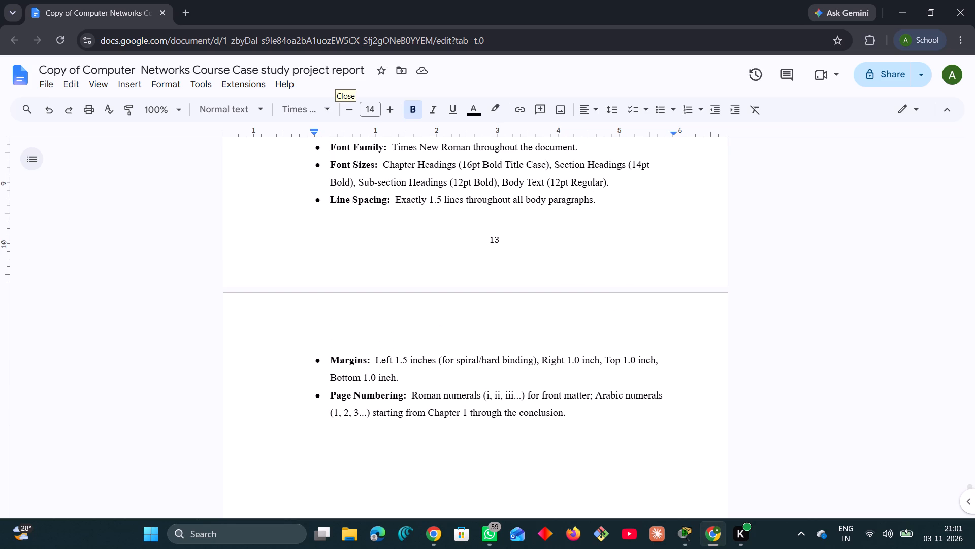
pyautogui.scroll(4, 308, 372)
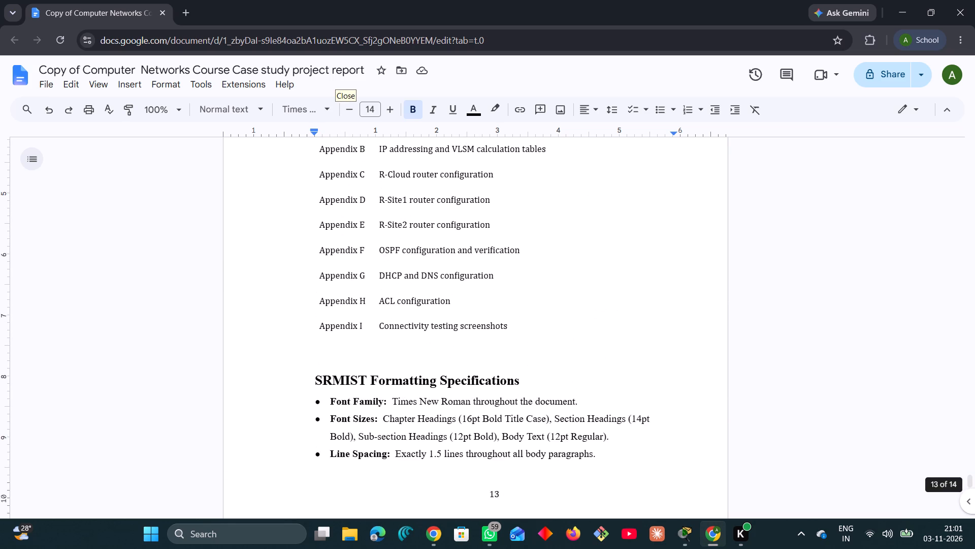
pyautogui.scroll(-3, 319, 353)
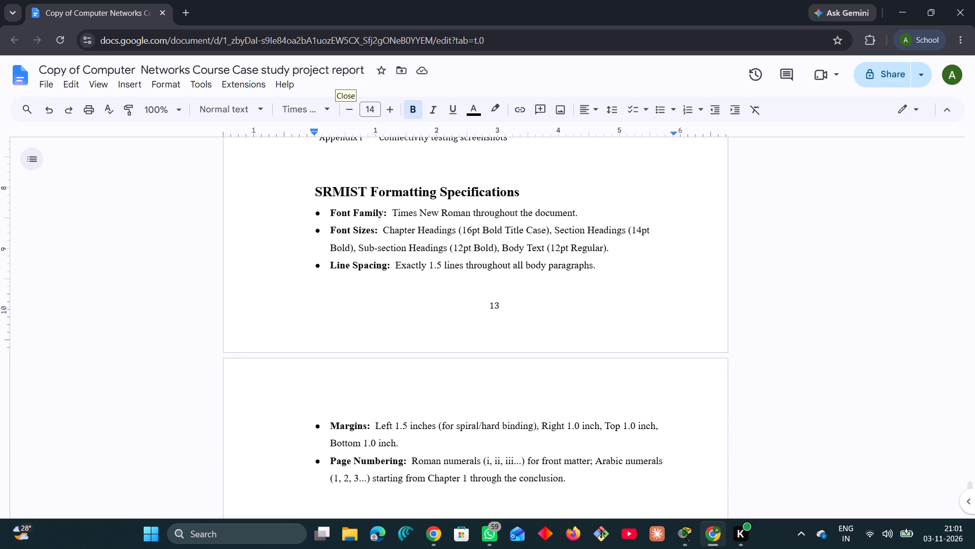
pyautogui.scroll(3, 409, 286)
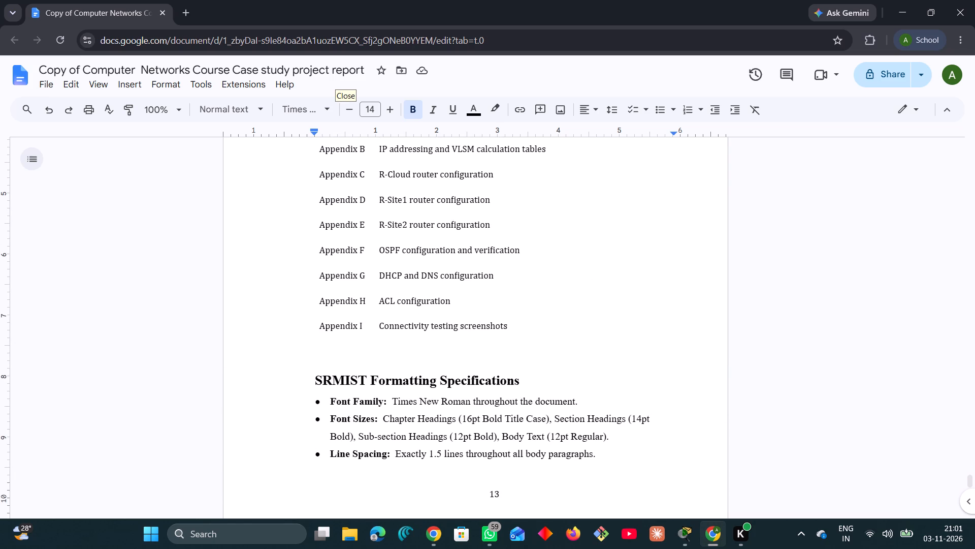
pyautogui.hotkey('ctrl', 'a')
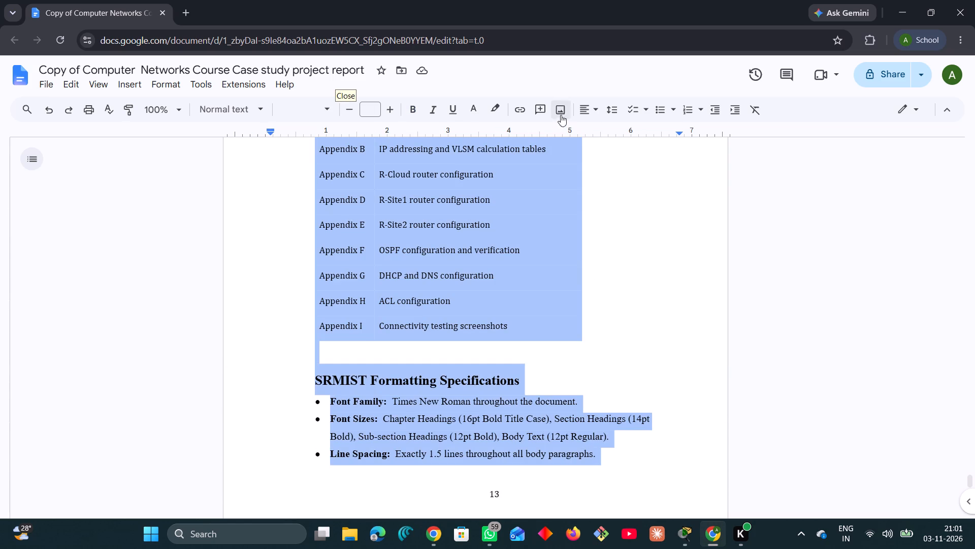
pyautogui.click(617, 111)
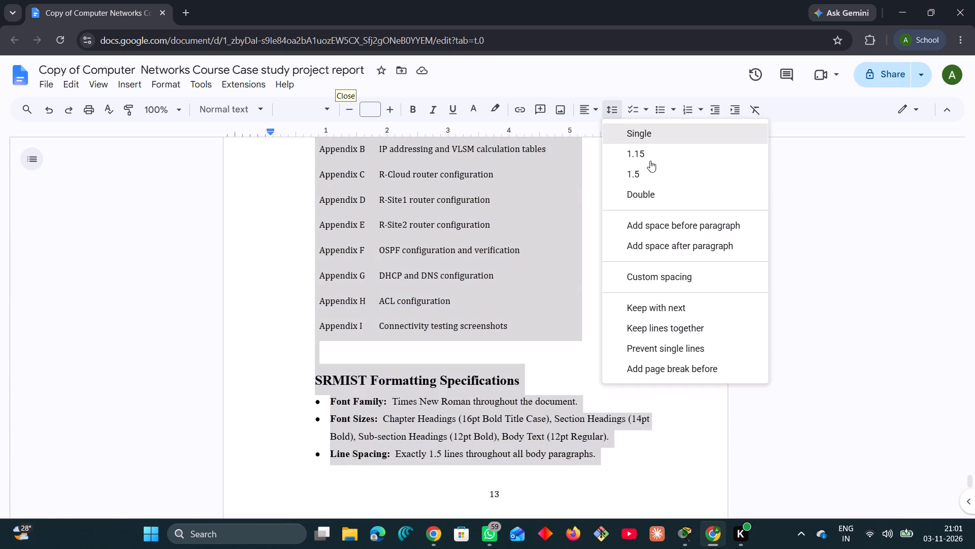
pyautogui.click(649, 173)
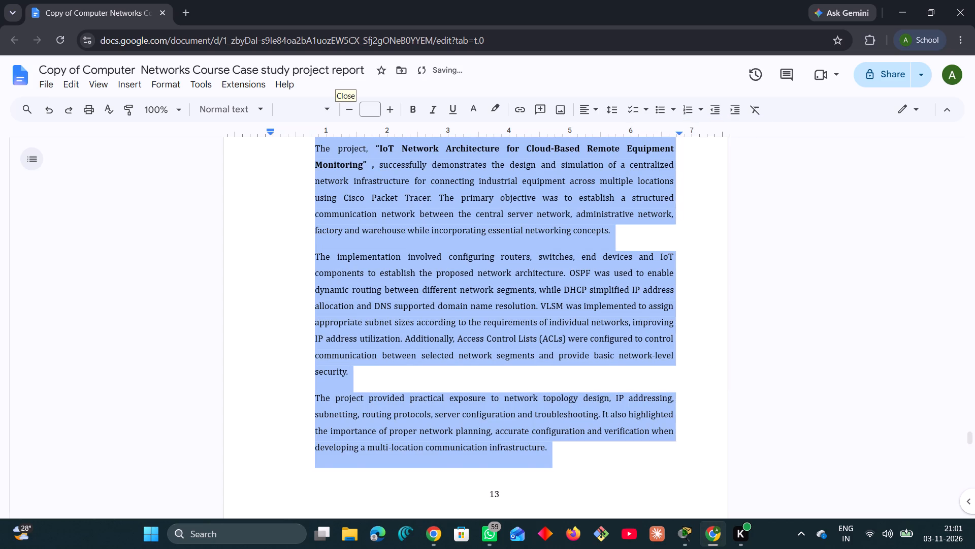
pyautogui.click(799, 245)
# Change the font of all the body paragraphs under 6.1 Conclusion to Times New Roman.
pyautogui.scroll(4, 635, 270)
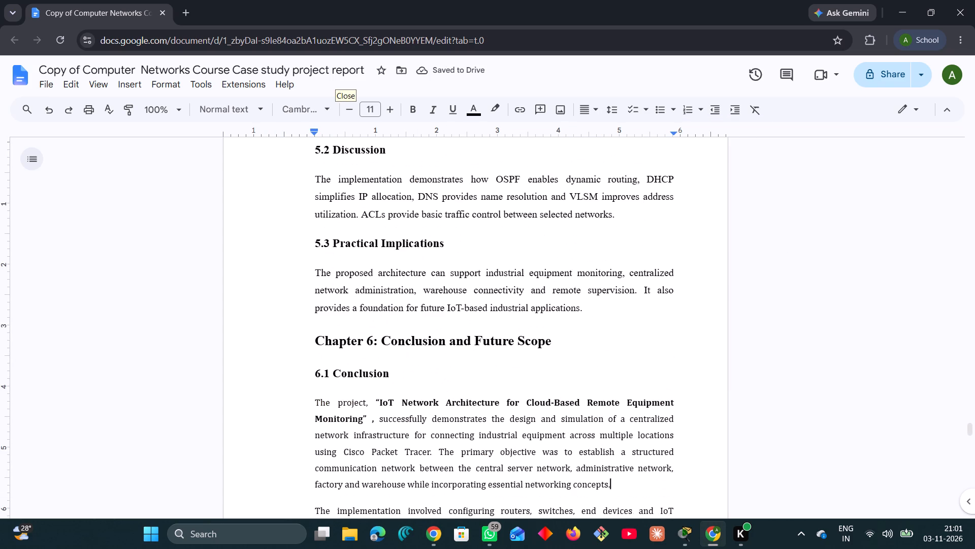
pyautogui.scroll(-6, 630, 273)
pyautogui.scroll(4, 602, 280)
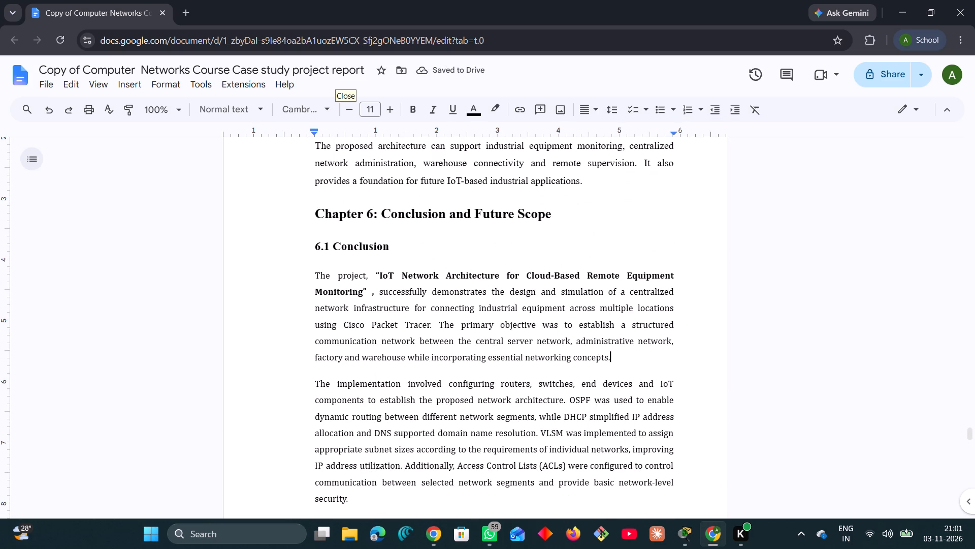
pyautogui.moveTo(257, 271); pyautogui.dragTo(284, 276)
pyautogui.moveTo(284, 276); pyautogui.dragTo(409, 322)
pyautogui.scroll(-5, 370, 311)
pyautogui.scroll(-2, 409, 320)
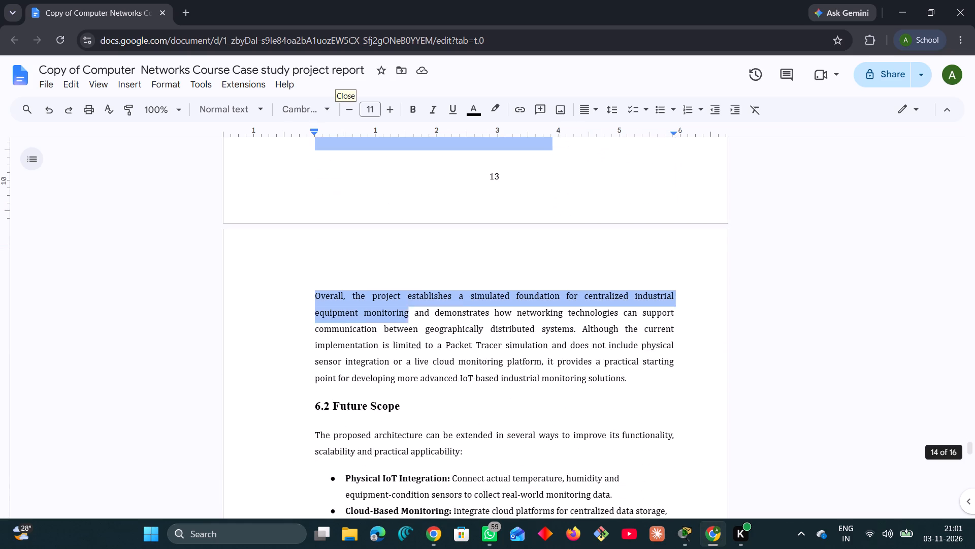
pyautogui.moveTo(409, 322); pyautogui.dragTo(634, 387)
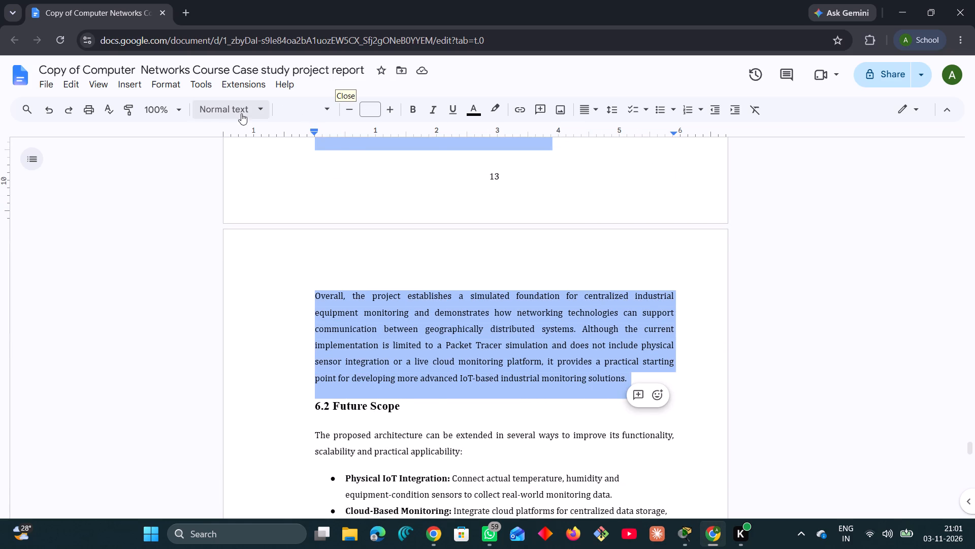
pyautogui.click(321, 108)
pyautogui.click(339, 185)
pyautogui.scroll(-1, 412, 260)
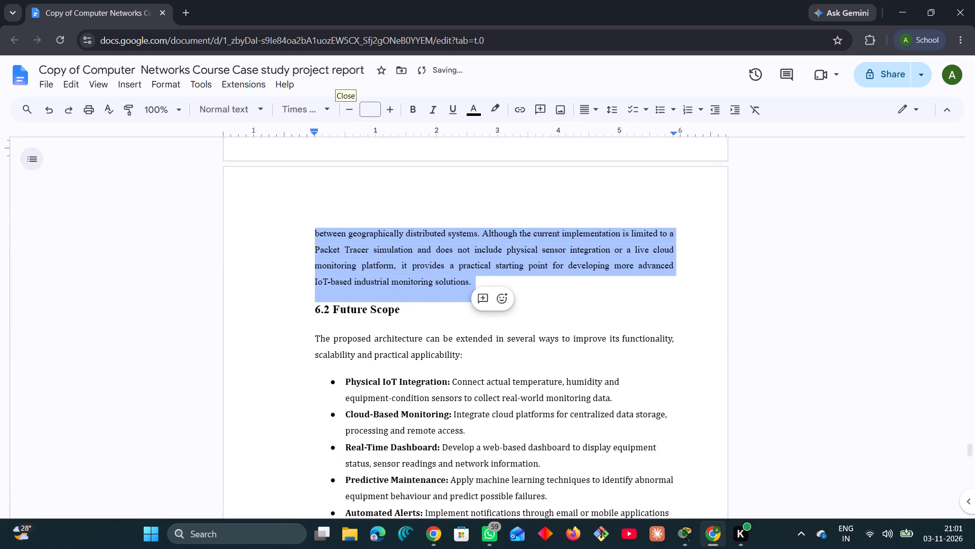
# Set the font size of the 6.1 Conclusion paragraphs to 12.
pyautogui.scroll(-1, 412, 260)
pyautogui.click(370, 109)
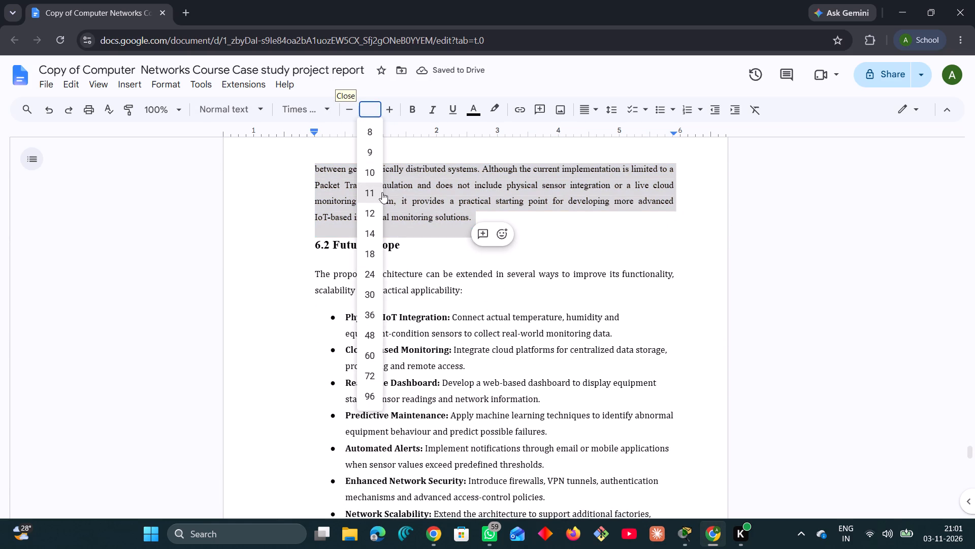
pyautogui.click(377, 226)
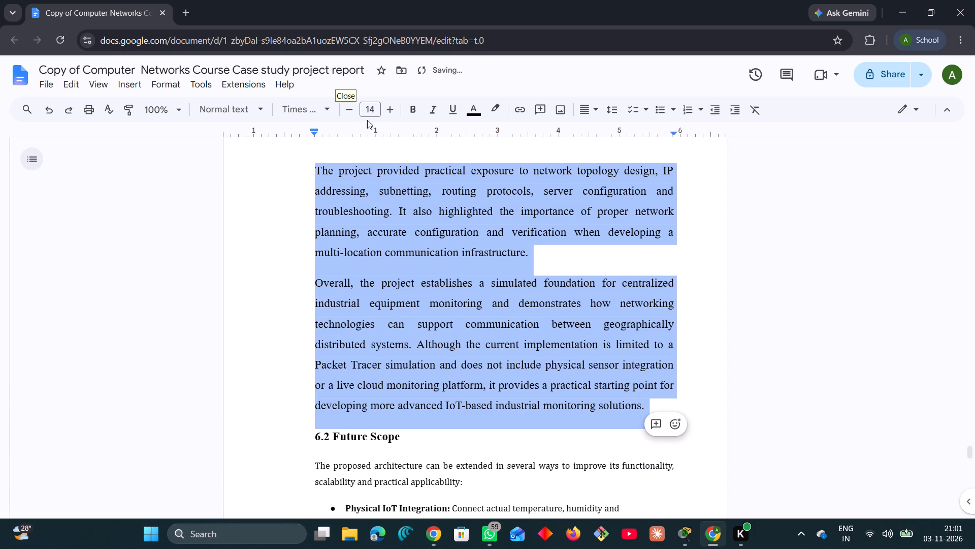
pyautogui.click(371, 113)
pyautogui.click(377, 213)
# Remove the space before and after the introductory paragraph under 6.2 Future Scope.
pyautogui.scroll(-2, 438, 242)
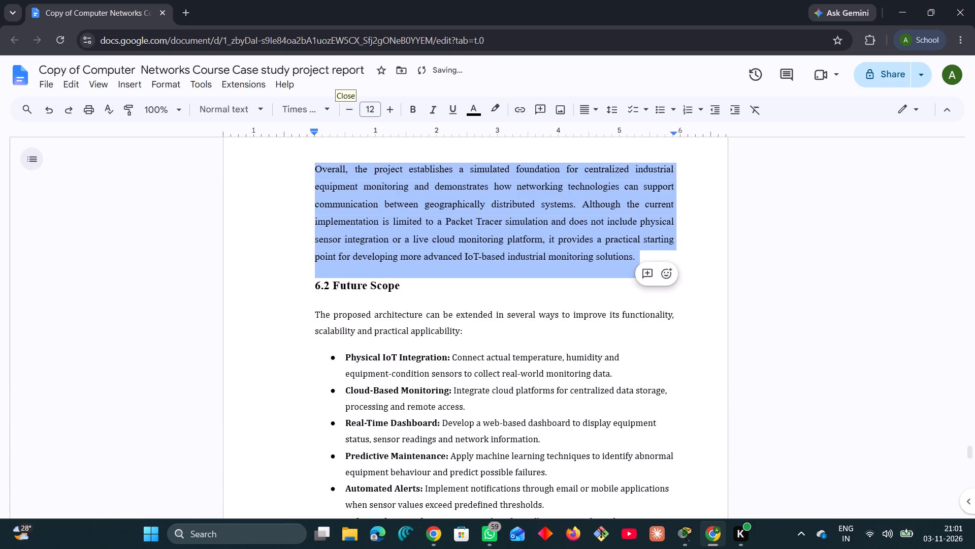
pyautogui.click(330, 177)
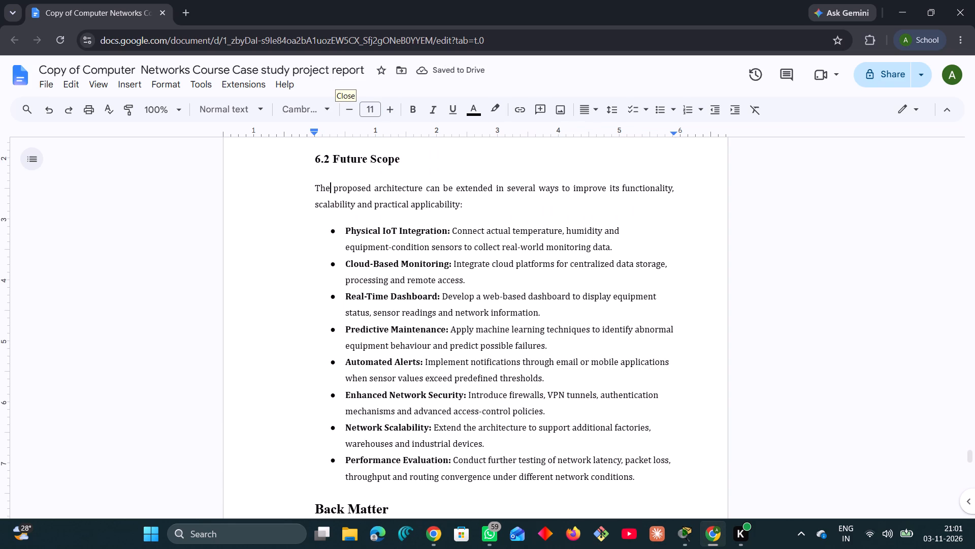
pyautogui.moveTo(330, 189); pyautogui.dragTo(314, 187)
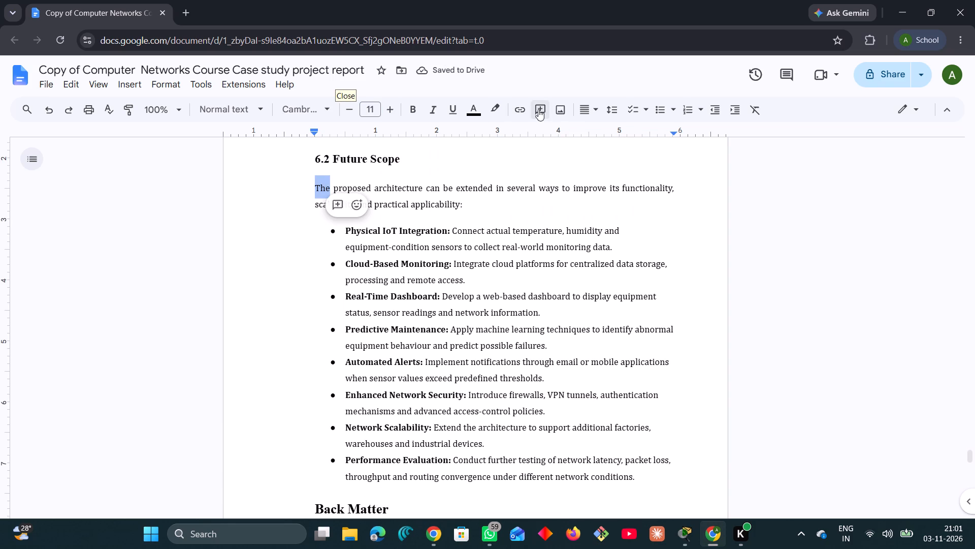
pyautogui.click(620, 114)
pyautogui.click(655, 224)
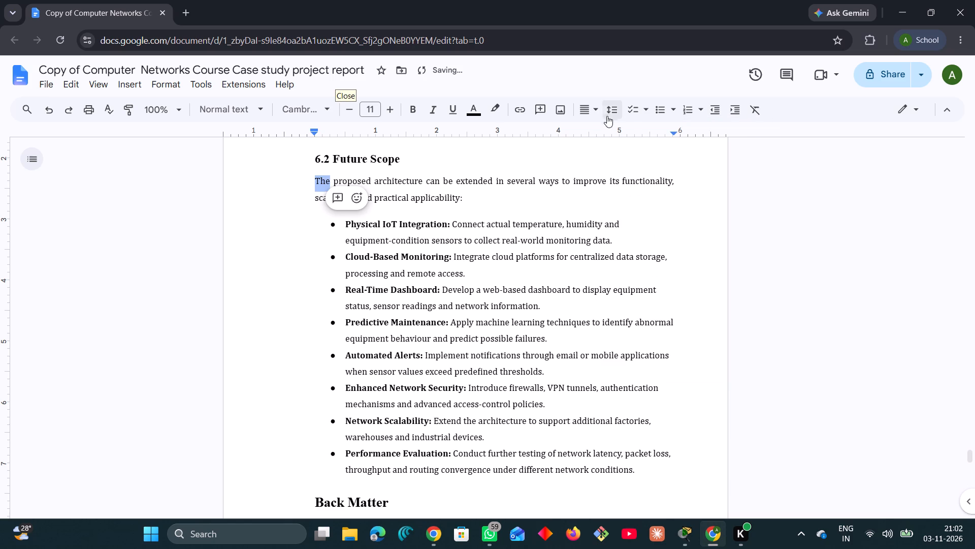
pyautogui.click(611, 111)
pyautogui.click(641, 239)
# Format the 6.2 Future Scope introductory paragraph and its whole bulleted list in Times New Roman, size 12.
pyautogui.click(314, 179)
pyautogui.moveTo(314, 179); pyautogui.dragTo(409, 222)
pyautogui.scroll(-2, 409, 222)
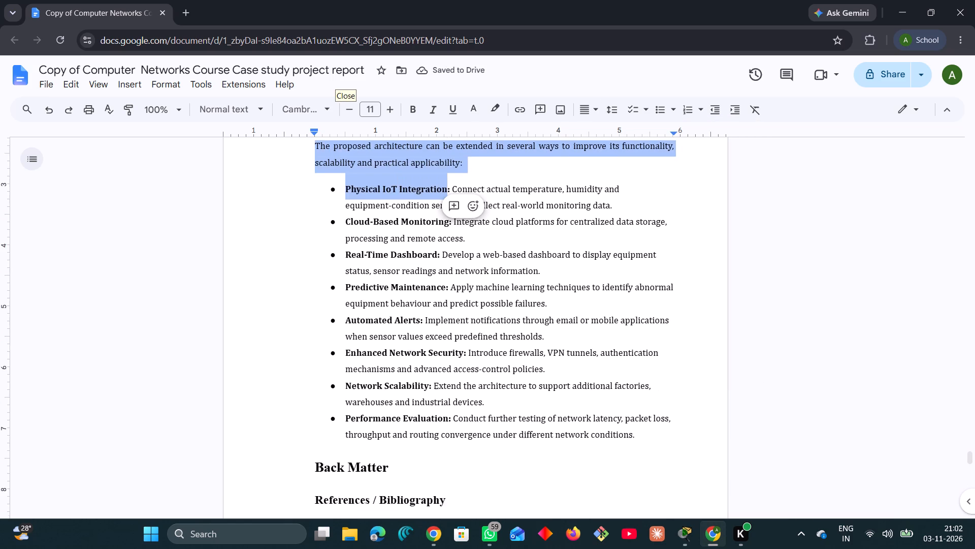
pyautogui.moveTo(409, 222); pyautogui.dragTo(648, 355)
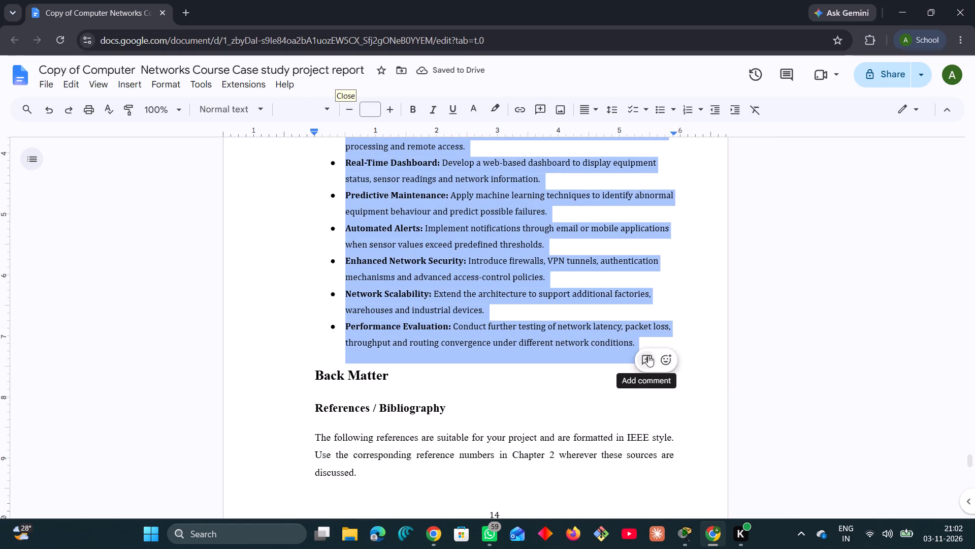
pyautogui.moveTo(648, 355); pyautogui.dragTo(634, 341)
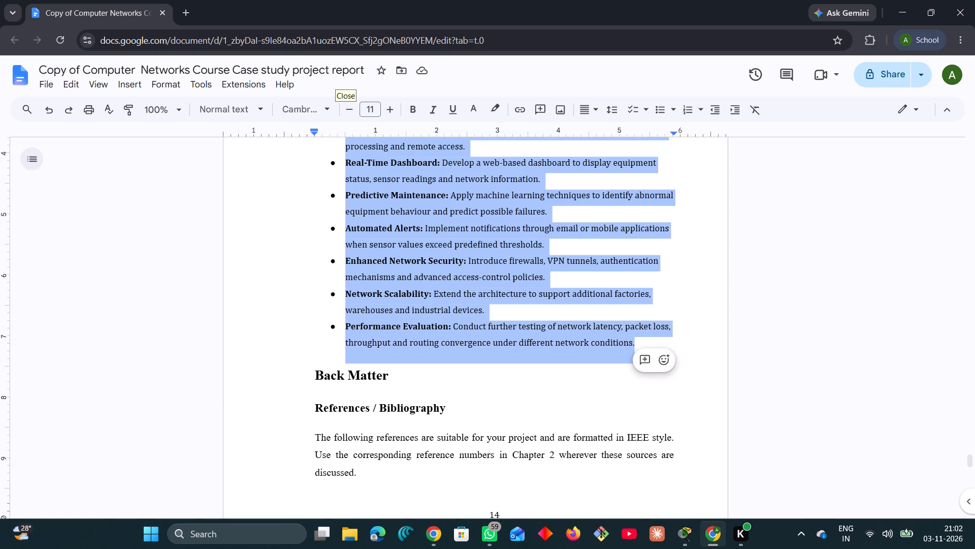
pyautogui.moveTo(634, 341); pyautogui.dragTo(633, 341)
pyautogui.click(319, 112)
pyautogui.click(364, 191)
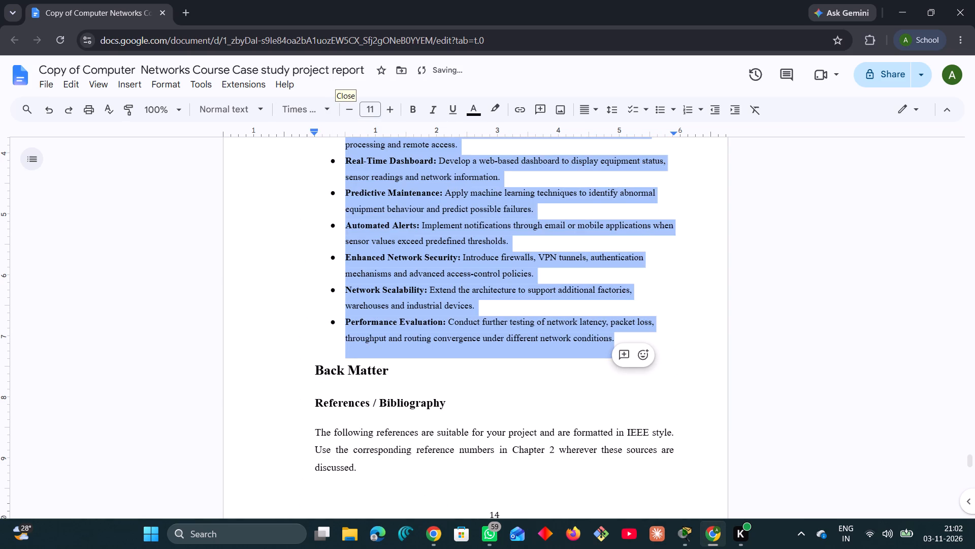
pyautogui.click(387, 113)
pyautogui.click(791, 239)
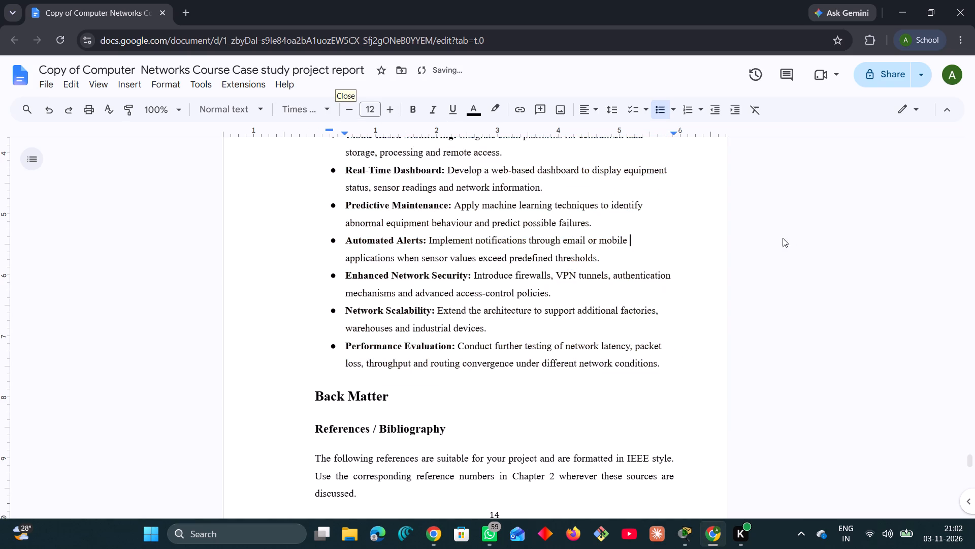
# Remove the space before and after the introductory paragraph under the References / Bibliography heading.
pyautogui.scroll(3, 548, 273)
pyautogui.scroll(-5, 541, 279)
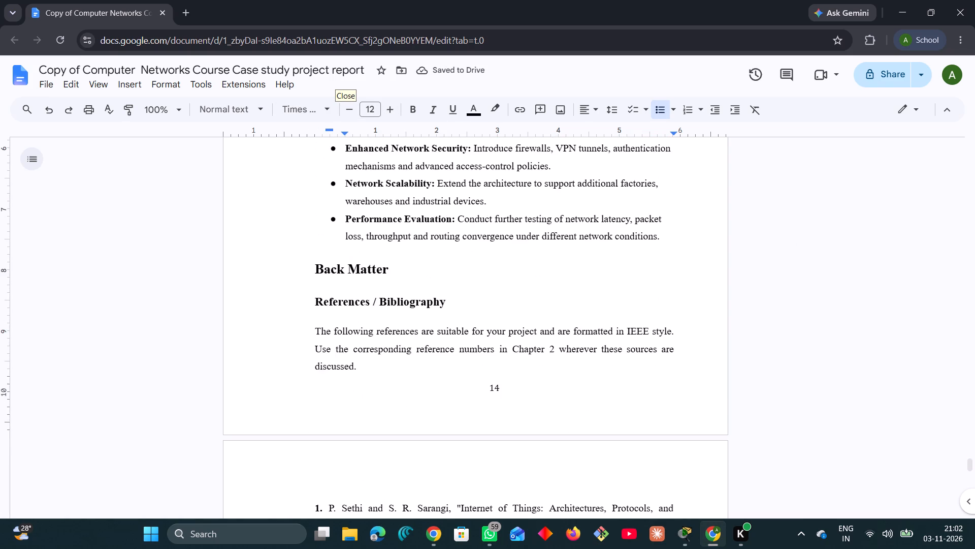
pyautogui.scroll(-2, 512, 282)
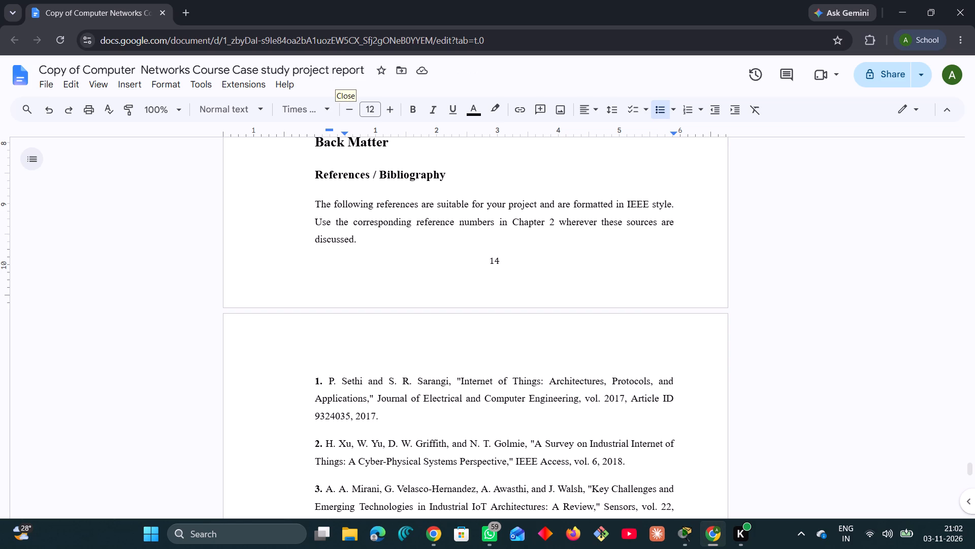
pyautogui.moveTo(326, 205); pyautogui.dragTo(314, 201)
pyautogui.click(616, 117)
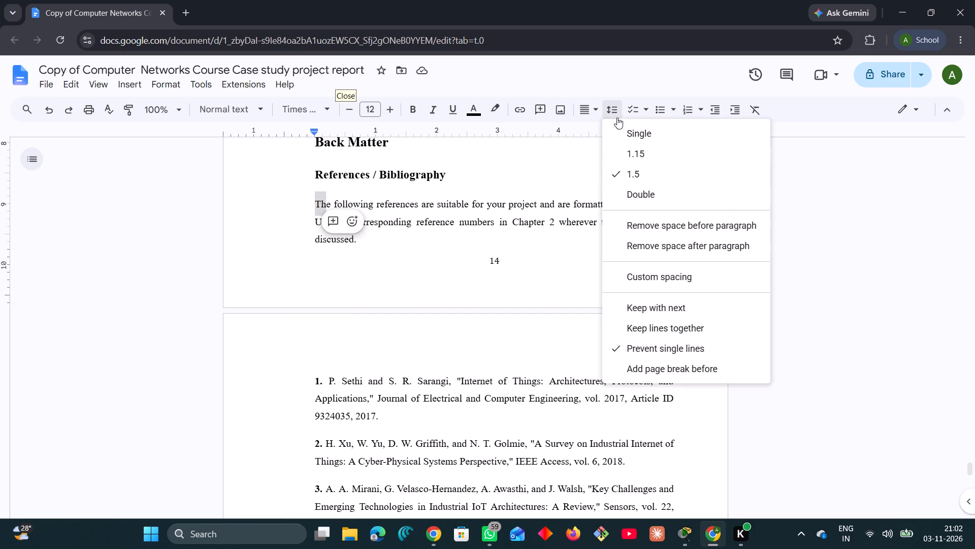
pyautogui.click(657, 229)
pyautogui.click(612, 106)
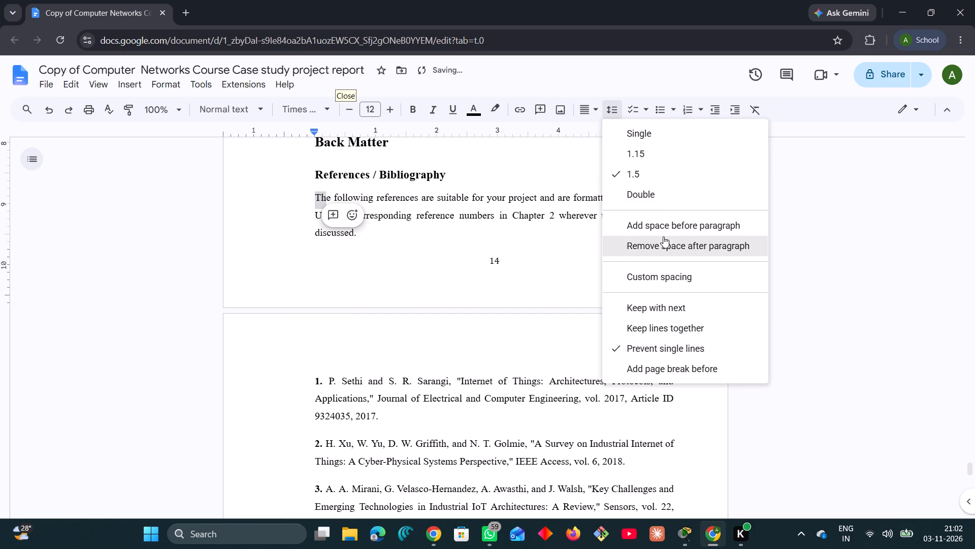
pyautogui.click(663, 241)
# Remove the space before and after the References / Bibliography heading.
pyautogui.moveTo(357, 174); pyautogui.dragTo(325, 169)
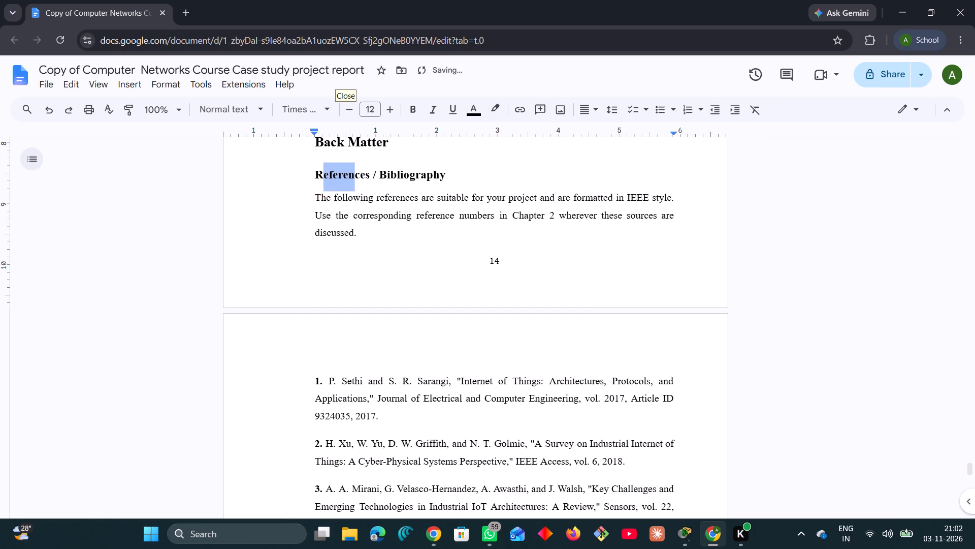
pyautogui.moveTo(325, 169); pyautogui.dragTo(312, 167)
pyautogui.click(612, 110)
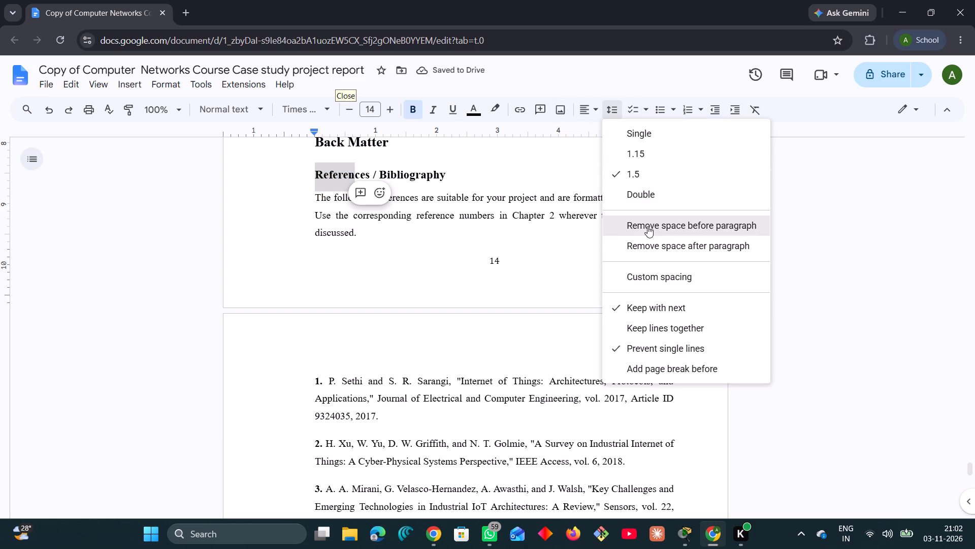
pyautogui.click(651, 229)
pyautogui.click(609, 112)
pyautogui.click(649, 241)
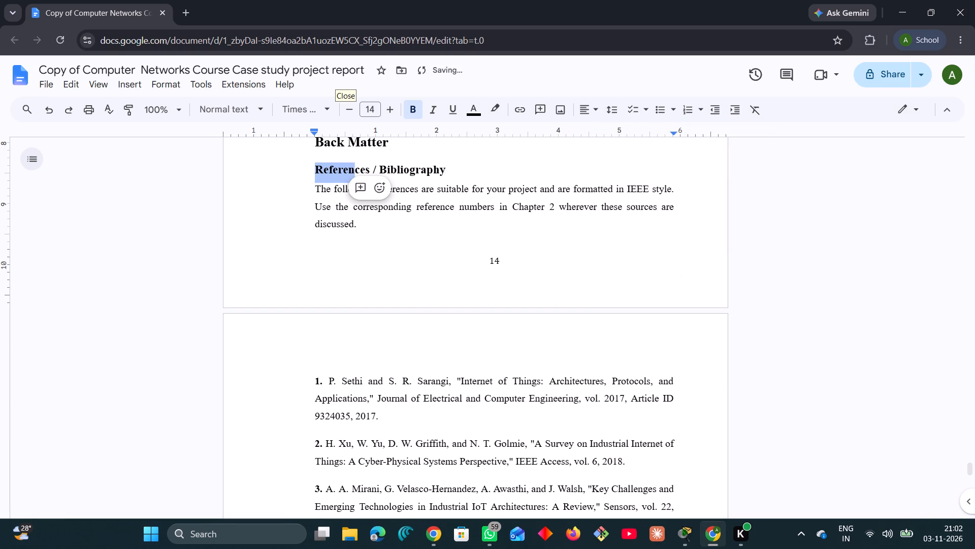
# Remove the space before and after the Back Matter heading.
pyautogui.scroll(1, 519, 232)
pyautogui.moveTo(317, 206); pyautogui.dragTo(345, 207)
pyautogui.click(613, 111)
pyautogui.click(648, 223)
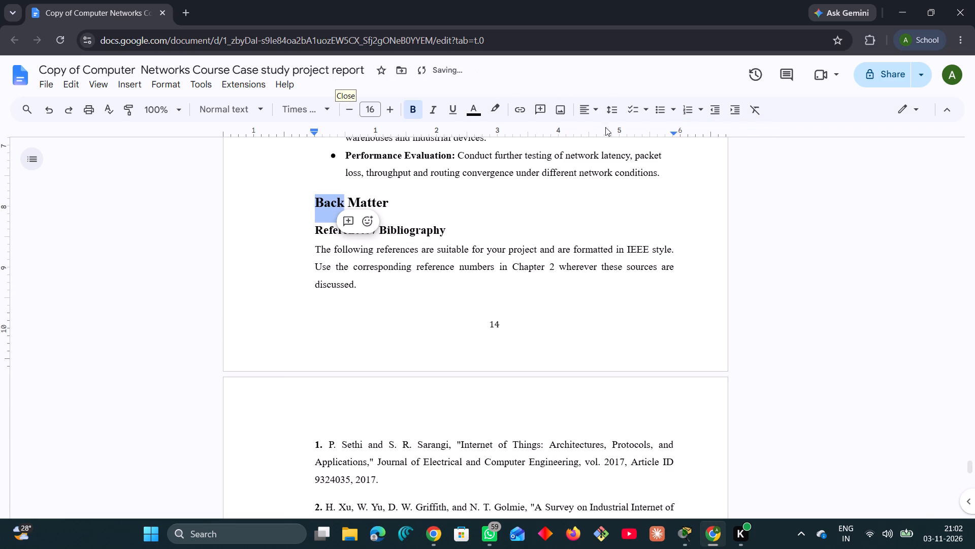
pyautogui.click(608, 108)
pyautogui.click(667, 240)
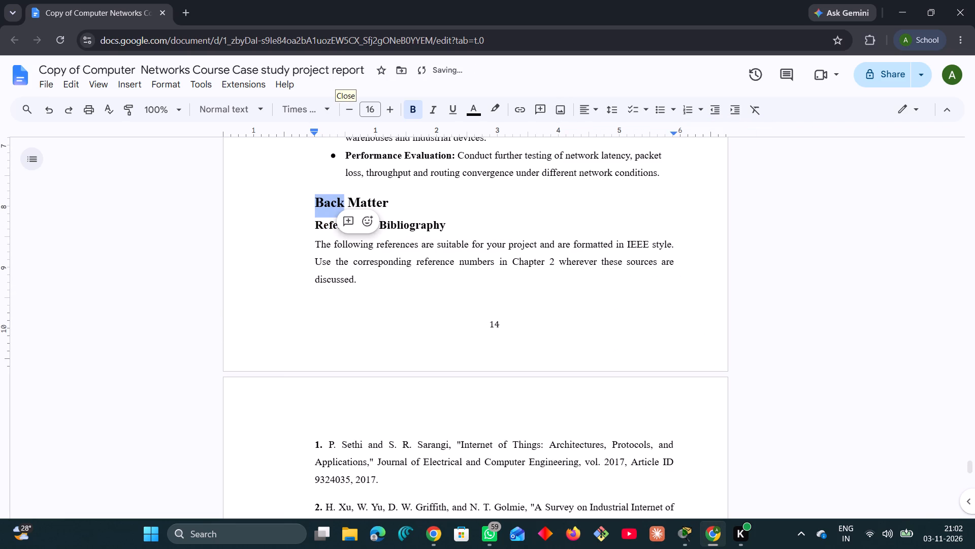
pyautogui.click(499, 216)
pyautogui.scroll(-1, 476, 275)
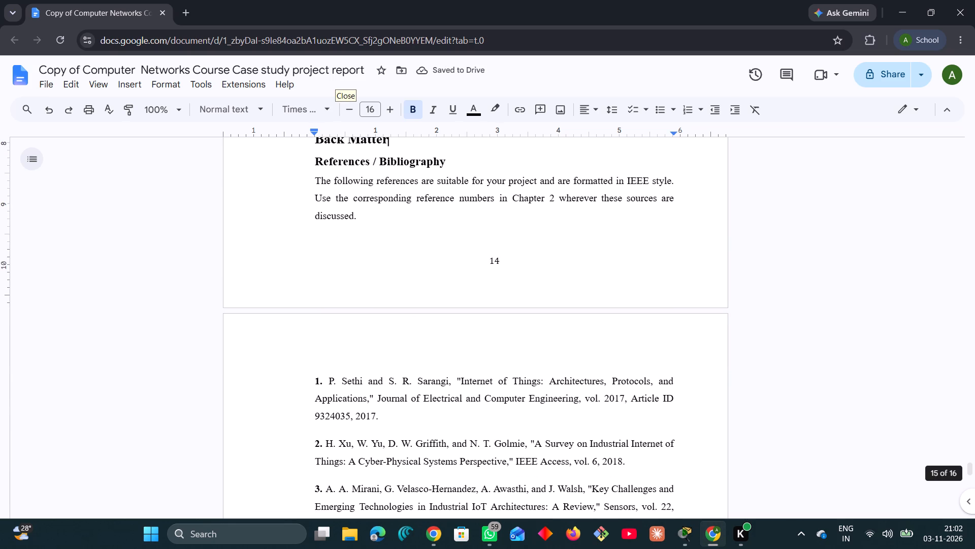
# Remove the space before and after reference 1, the "Internet of Things: Architectures, Protocols, and Applications" entry.
pyautogui.click(350, 350)
pyautogui.click(352, 254)
pyautogui.scroll(-1, 354, 255)
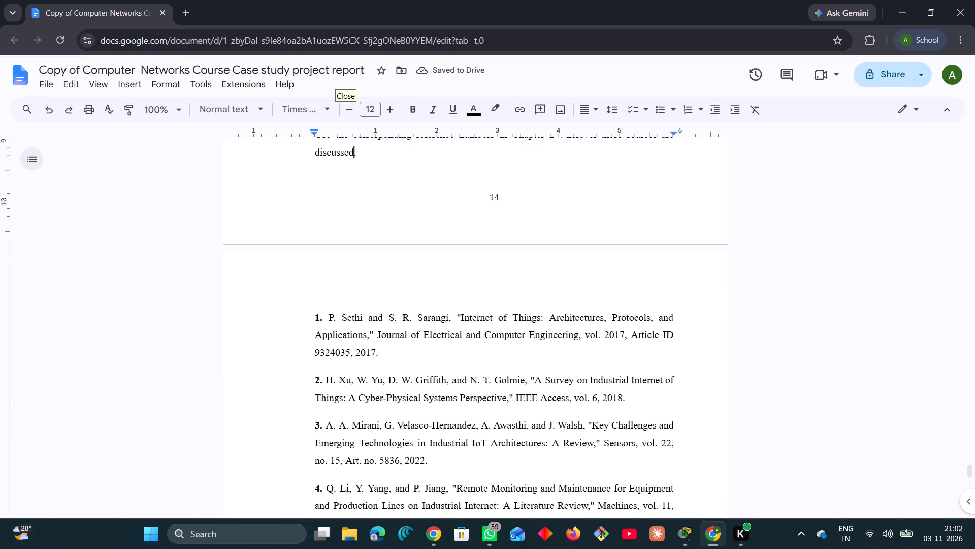
pyautogui.scroll(-1, 354, 255)
pyautogui.moveTo(385, 291); pyautogui.dragTo(365, 290)
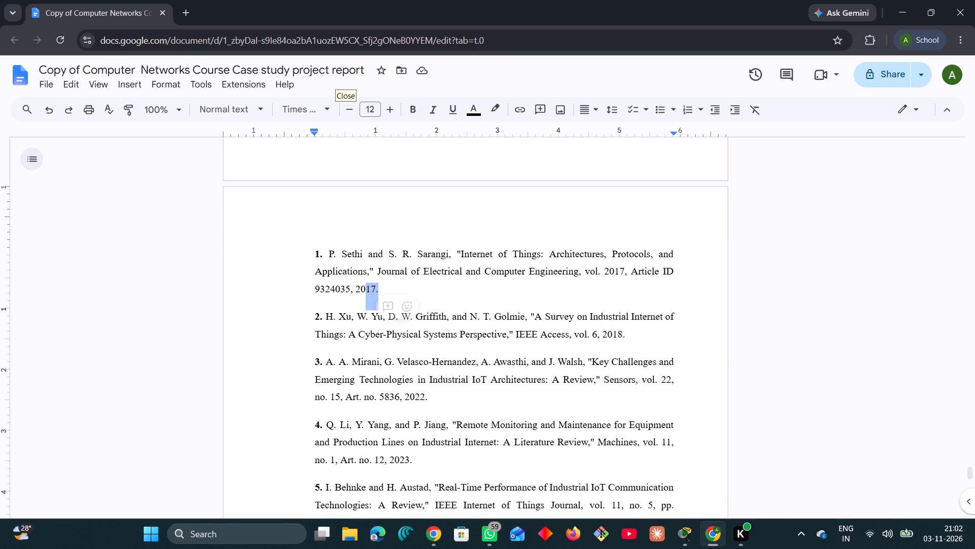
pyautogui.click(606, 111)
pyautogui.click(643, 229)
pyautogui.click(609, 105)
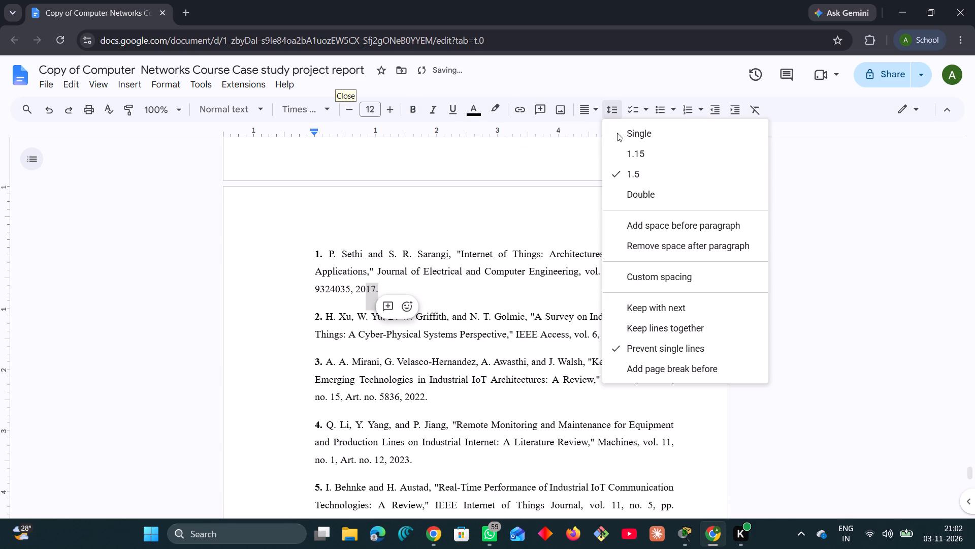
pyautogui.click(645, 242)
# Remove the space before and after reference 2, the "A Survey on Industrial Internet of Things" entry.
pyautogui.scroll(-1, 473, 311)
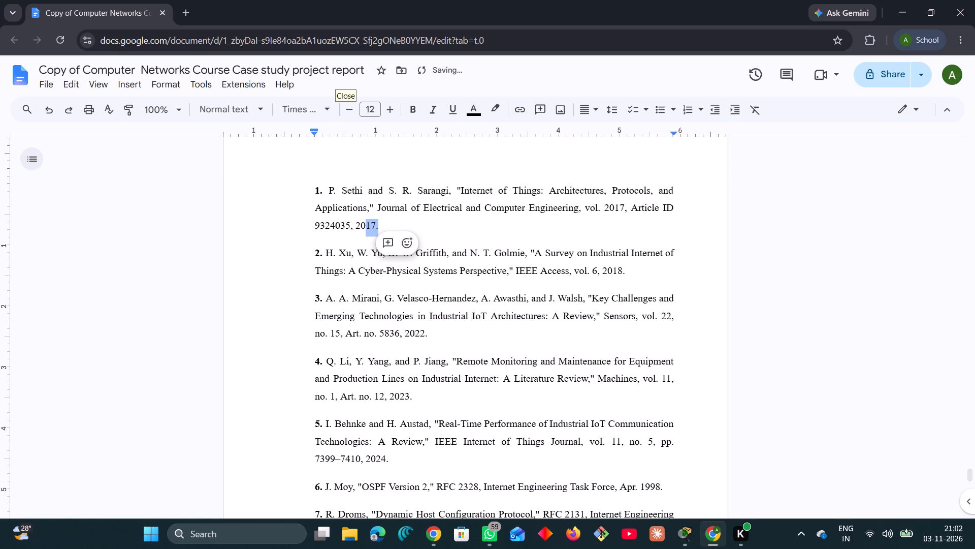
pyautogui.moveTo(349, 253); pyautogui.dragTo(324, 249)
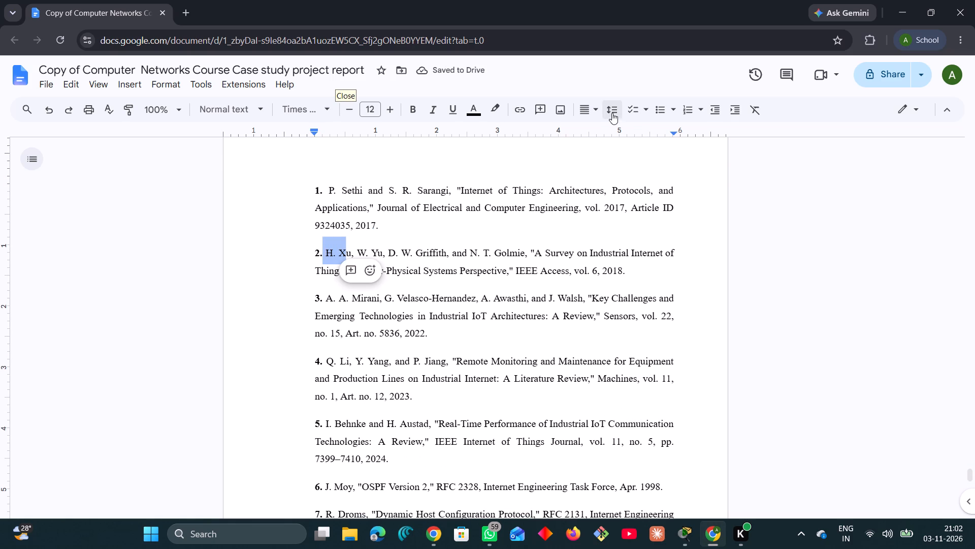
pyautogui.click(612, 113)
pyautogui.click(647, 221)
pyautogui.click(612, 107)
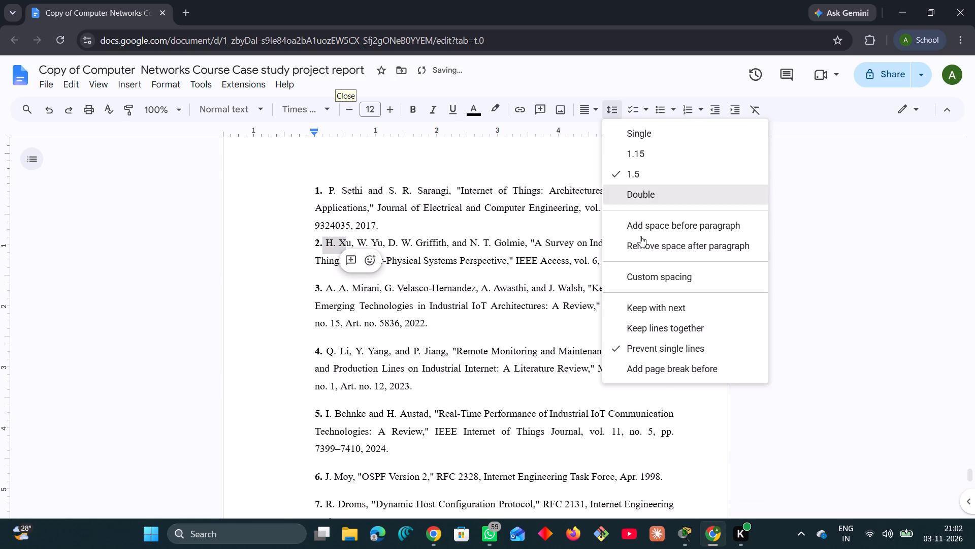
pyautogui.click(642, 239)
# Remove the space before and after reference 3, the "Key Challenges and Emerging Technologies in Industrial IoT Architectures" entry.
pyautogui.moveTo(385, 291); pyautogui.dragTo(330, 289)
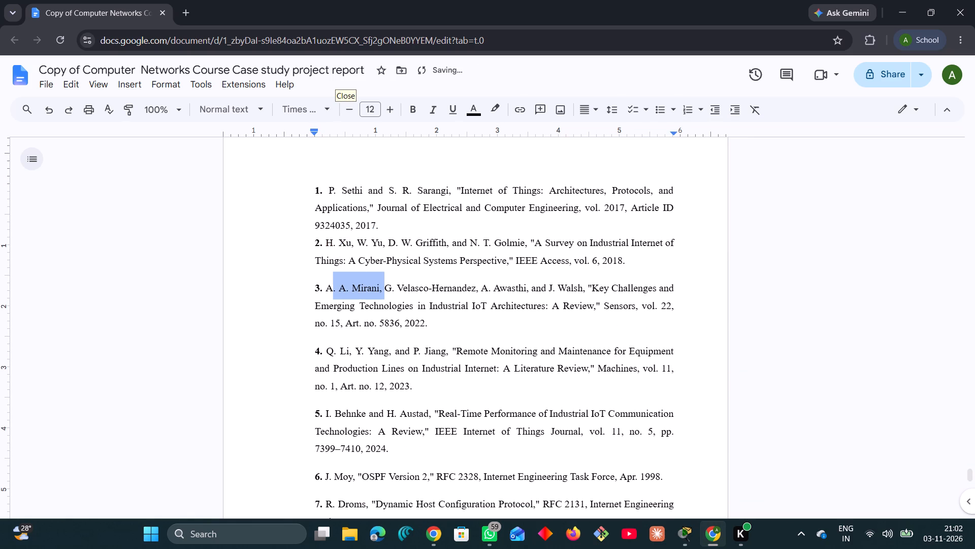
pyautogui.moveTo(330, 289); pyautogui.dragTo(322, 289)
pyautogui.click(616, 114)
pyautogui.click(647, 231)
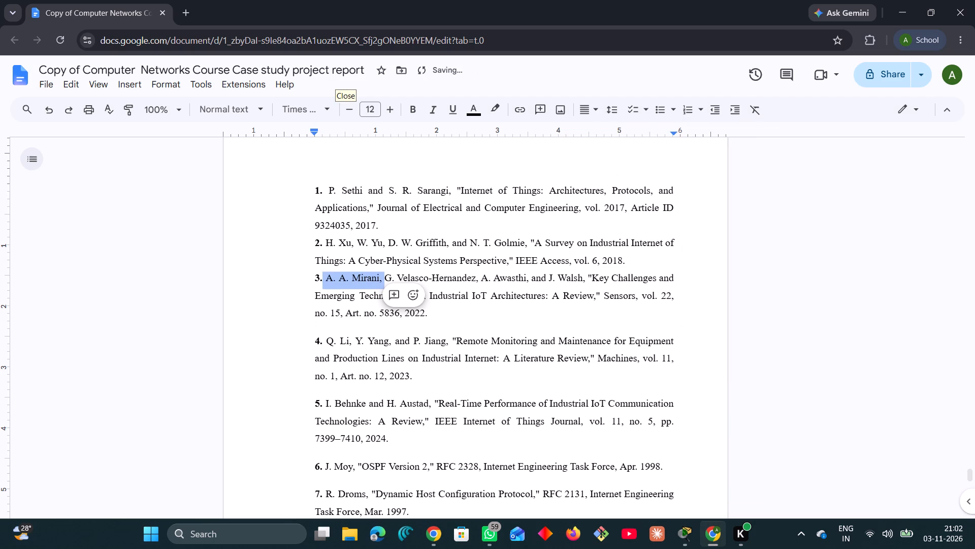
pyautogui.click(613, 106)
pyautogui.click(651, 250)
# Remove the space before and after reference 4, the "Remote Monitoring and Maintenance for Equipment" entry.
pyautogui.scroll(-2, 501, 259)
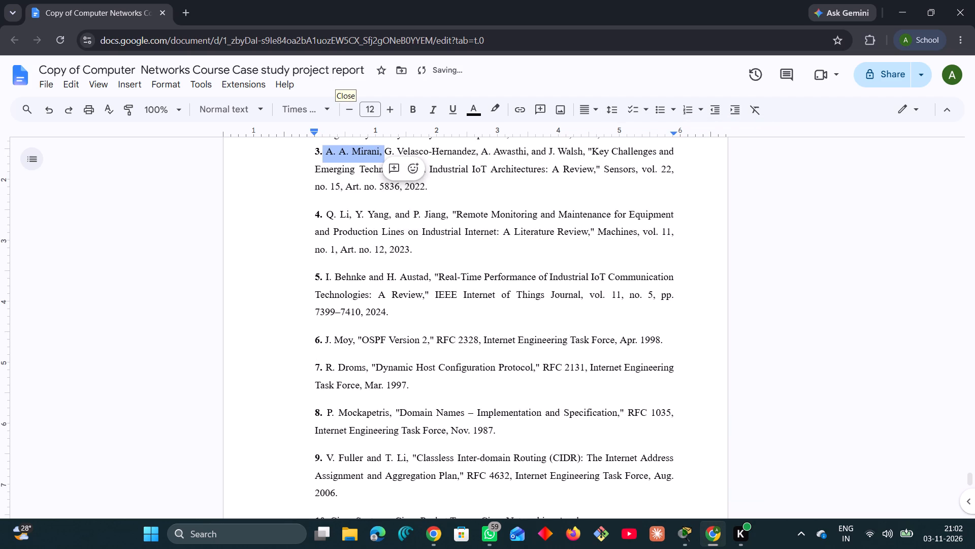
pyautogui.scroll(1, 401, 216)
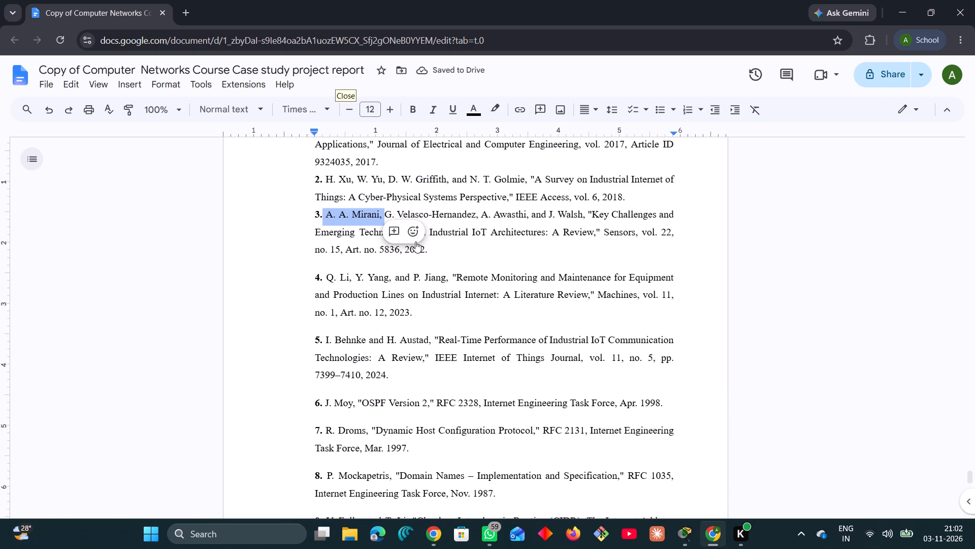
pyautogui.moveTo(381, 277); pyautogui.dragTo(376, 277)
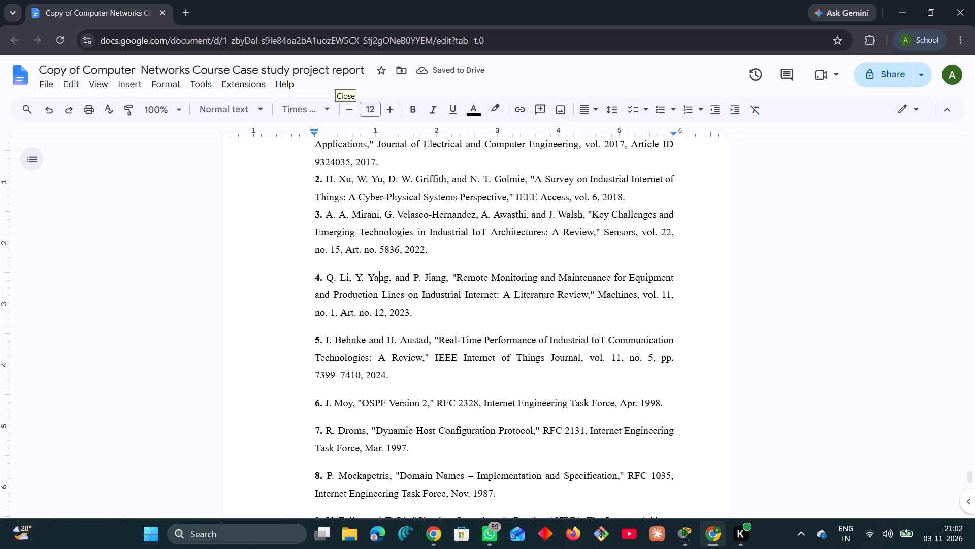
pyautogui.moveTo(376, 277); pyautogui.dragTo(334, 277)
pyautogui.click(617, 105)
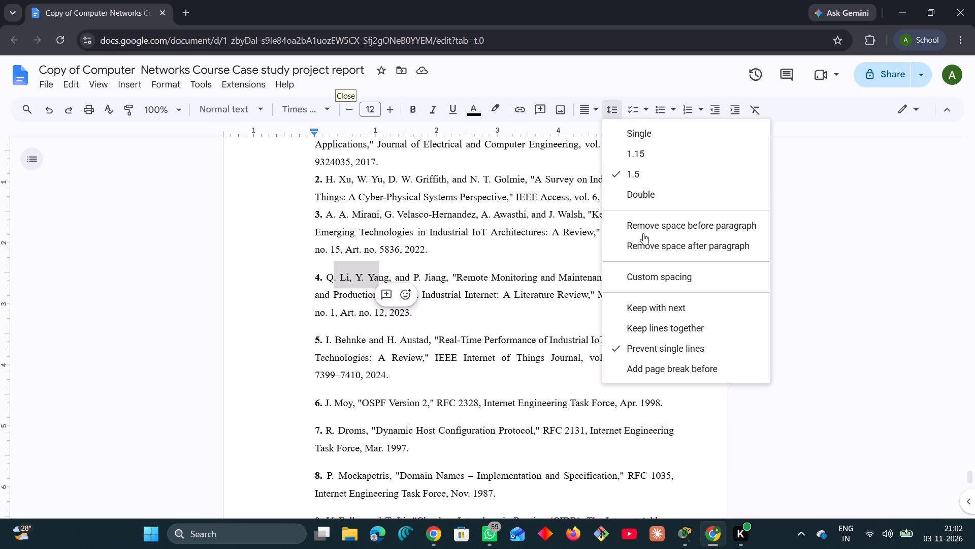
pyautogui.click(643, 228)
pyautogui.click(610, 111)
pyautogui.click(650, 247)
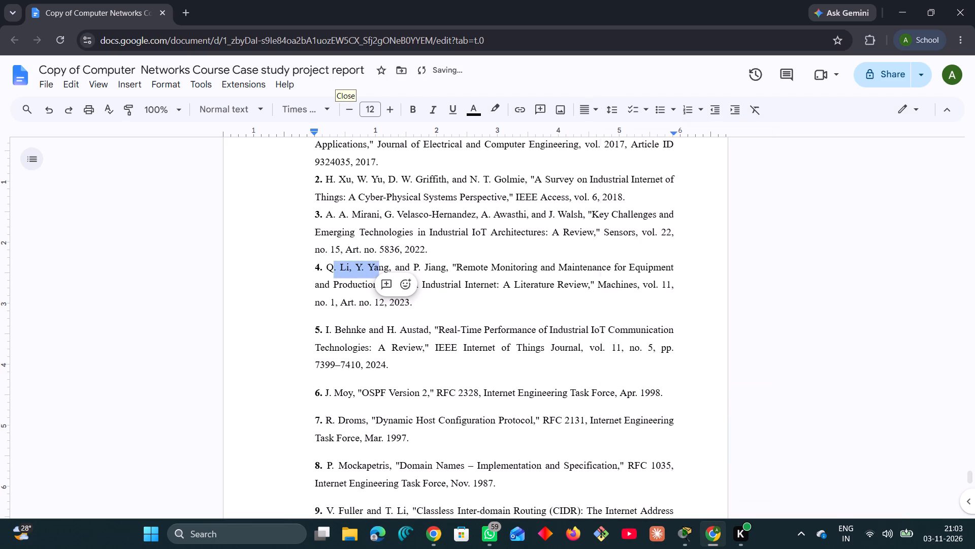
# Remove the space before and after reference 5, the "Real-Time Performance of Industrial IoT Communication Technologies" entry.
pyautogui.scroll(-2, 557, 256)
pyautogui.moveTo(400, 209); pyautogui.dragTo(337, 204)
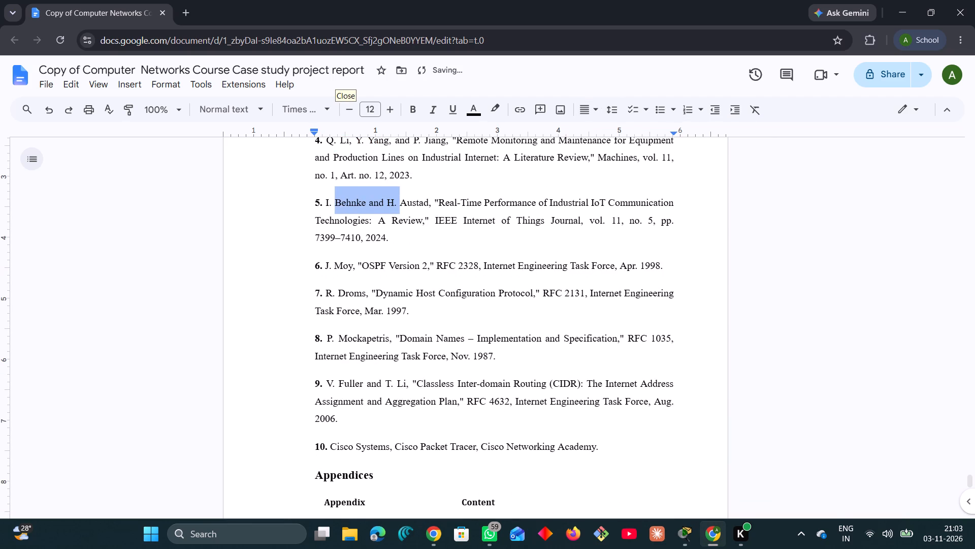
pyautogui.click(613, 106)
pyautogui.click(654, 222)
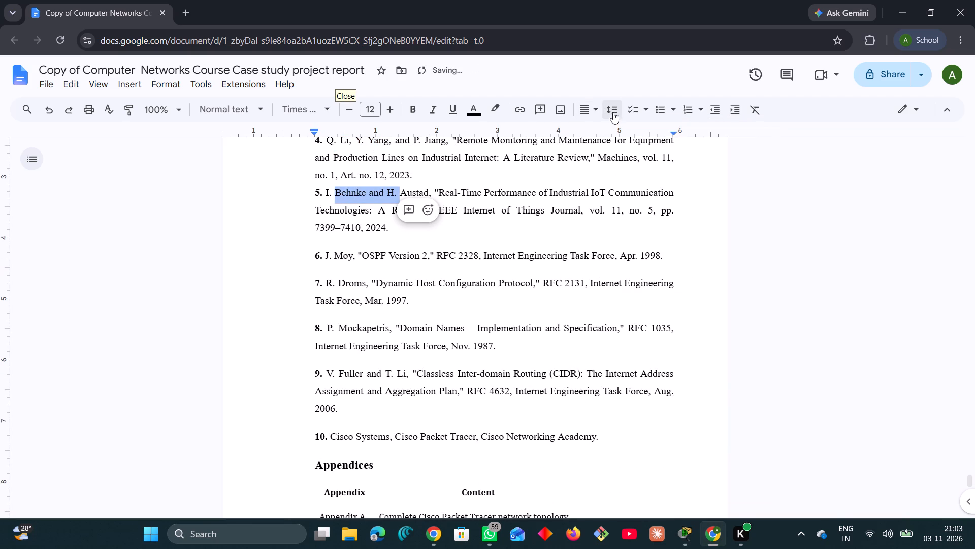
pyautogui.click(612, 111)
pyautogui.click(656, 247)
# Remove the space before and after reference 6, the "OSPF Version 2" entry.
pyautogui.moveTo(426, 259); pyautogui.dragTo(343, 250)
pyautogui.click(616, 107)
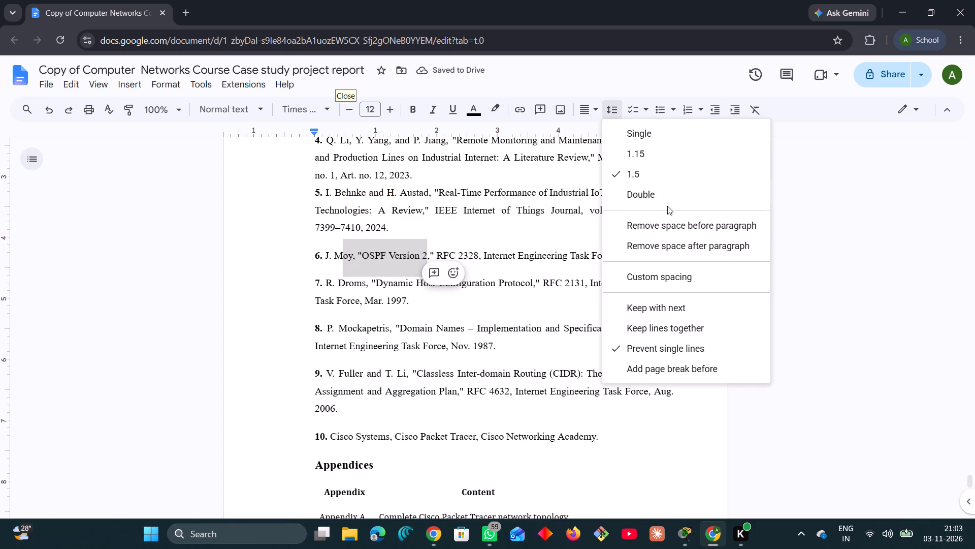
pyautogui.click(667, 227)
pyautogui.click(615, 114)
pyautogui.click(663, 249)
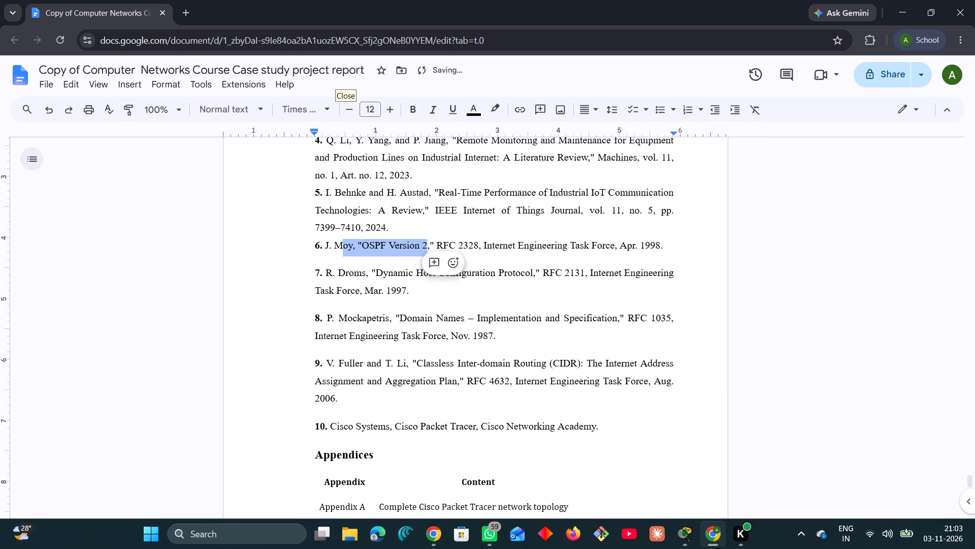
# Remove the space before and after reference 7, the "Dynamic Host Configuration Protocol" entry.
pyautogui.scroll(-1, 561, 234)
pyautogui.moveTo(424, 210); pyautogui.dragTo(365, 210)
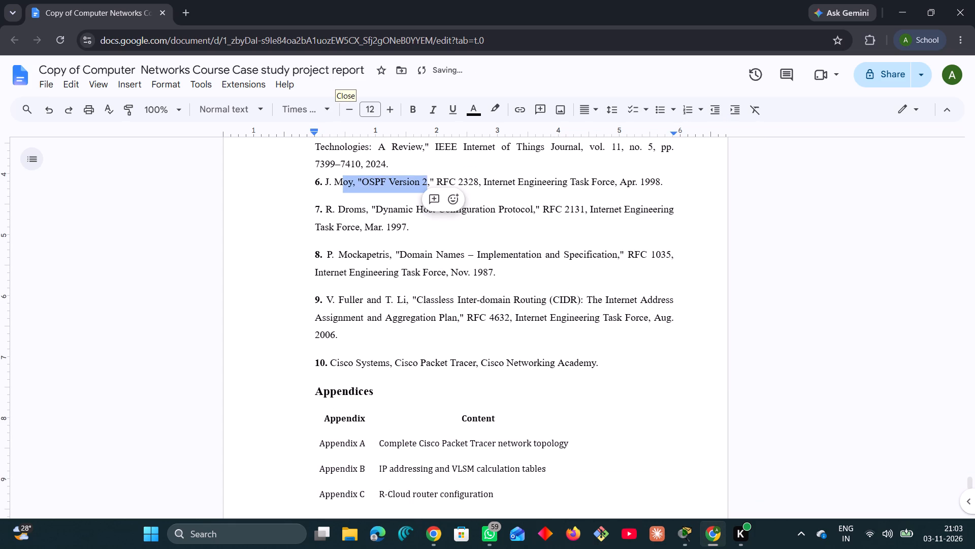
pyautogui.moveTo(401, 210); pyautogui.dragTo(340, 212)
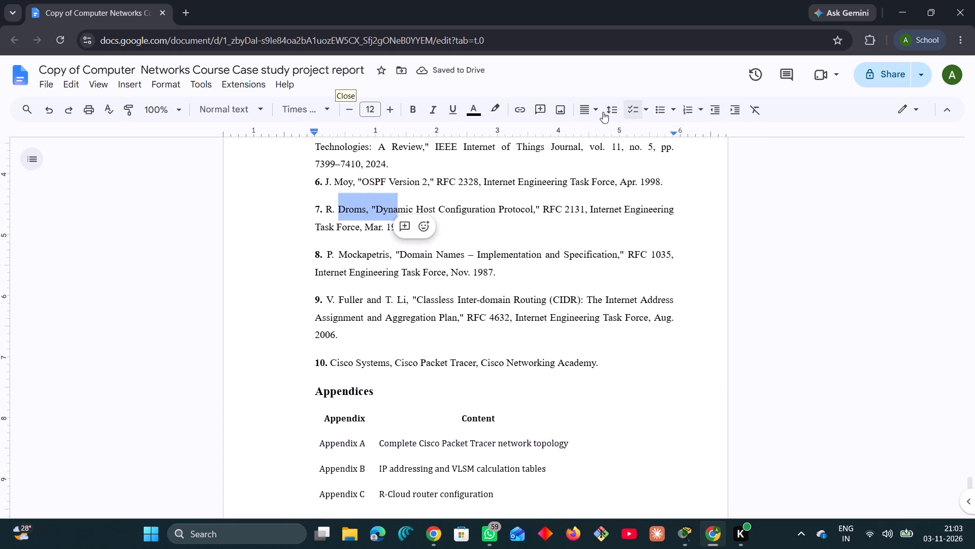
pyautogui.click(609, 112)
pyautogui.click(640, 228)
pyautogui.click(605, 111)
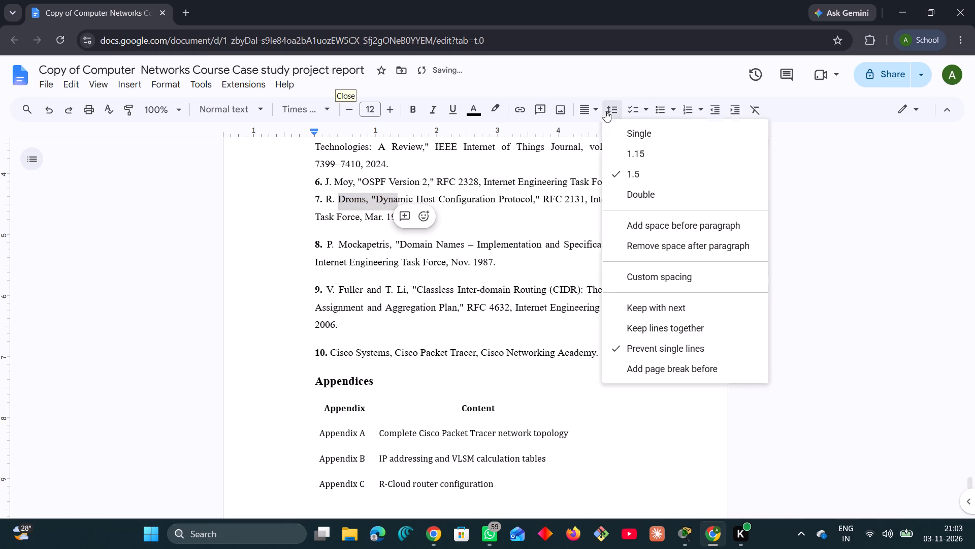
pyautogui.click(652, 249)
# Remove the space before and after reference 8, the "Domain Names – Implementation and Specification" entry.
pyautogui.moveTo(406, 243); pyautogui.dragTo(391, 243)
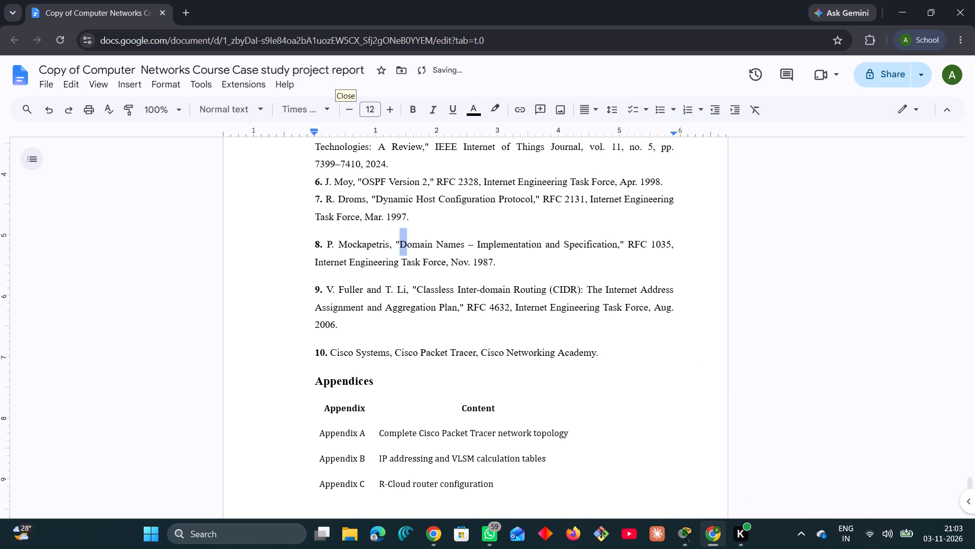
pyautogui.moveTo(391, 243); pyautogui.dragTo(323, 245)
pyautogui.click(612, 114)
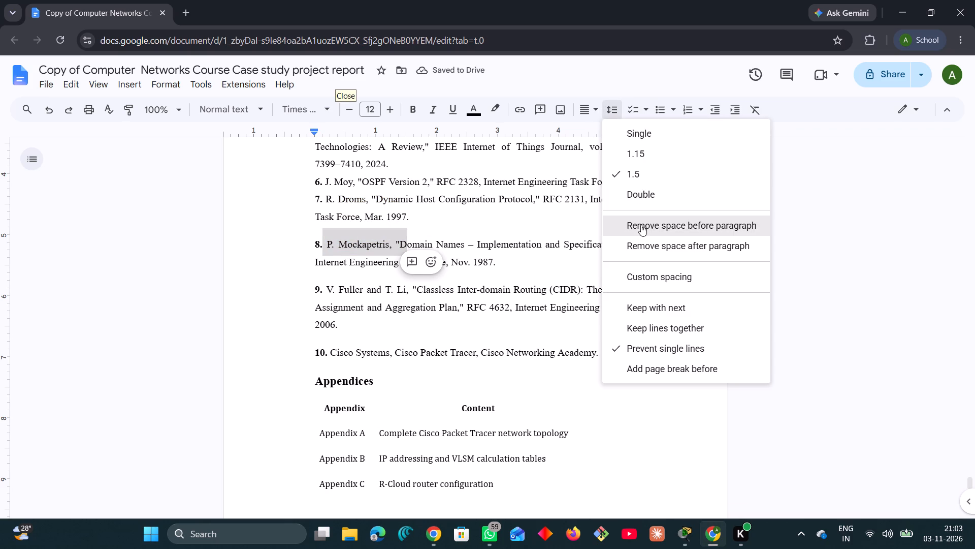
pyautogui.click(641, 225)
pyautogui.click(606, 110)
pyautogui.click(631, 250)
# Remove the space before and after reference 9, the "Classless Inter-domain Routing (CIDR)" entry.
pyautogui.scroll(-1, 547, 242)
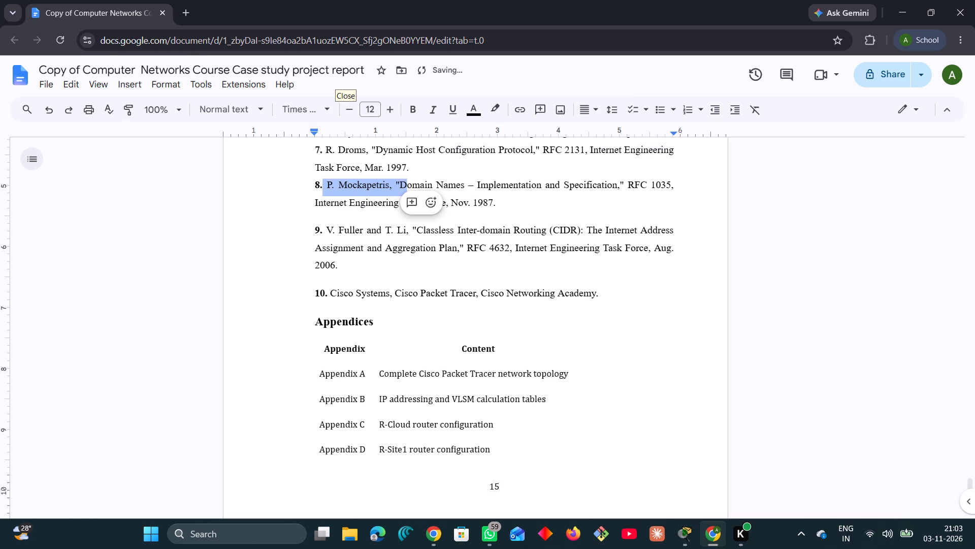
pyautogui.moveTo(387, 218); pyautogui.dragTo(318, 218)
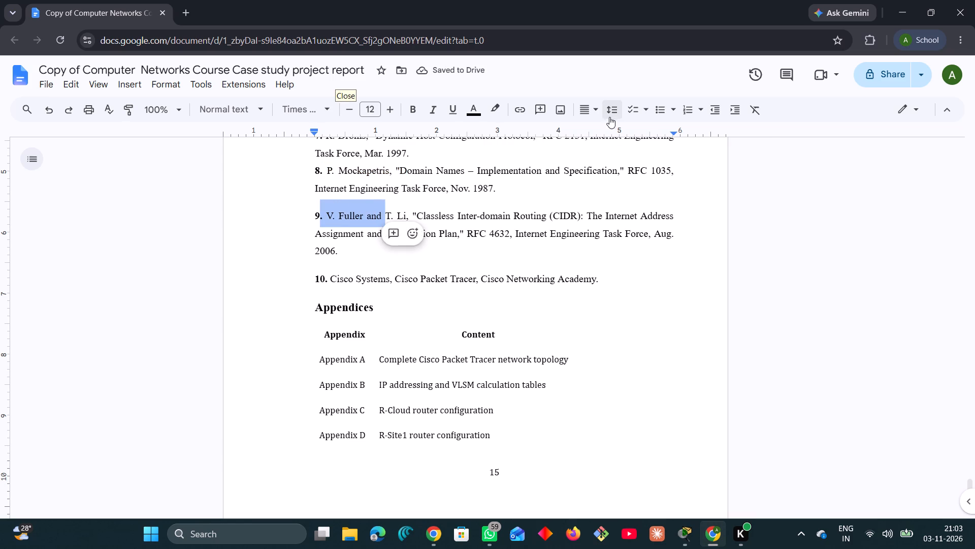
pyautogui.click(609, 116)
pyautogui.click(659, 230)
pyautogui.click(609, 111)
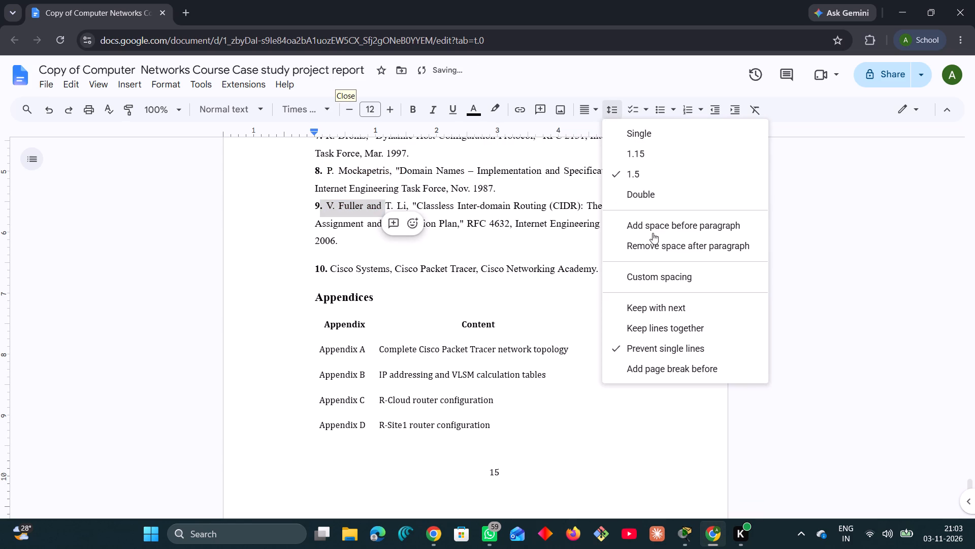
pyautogui.click(651, 247)
# Remove the space before and after reference 10, the Cisco Packet Tracer entry.
pyautogui.moveTo(432, 272); pyautogui.dragTo(326, 275)
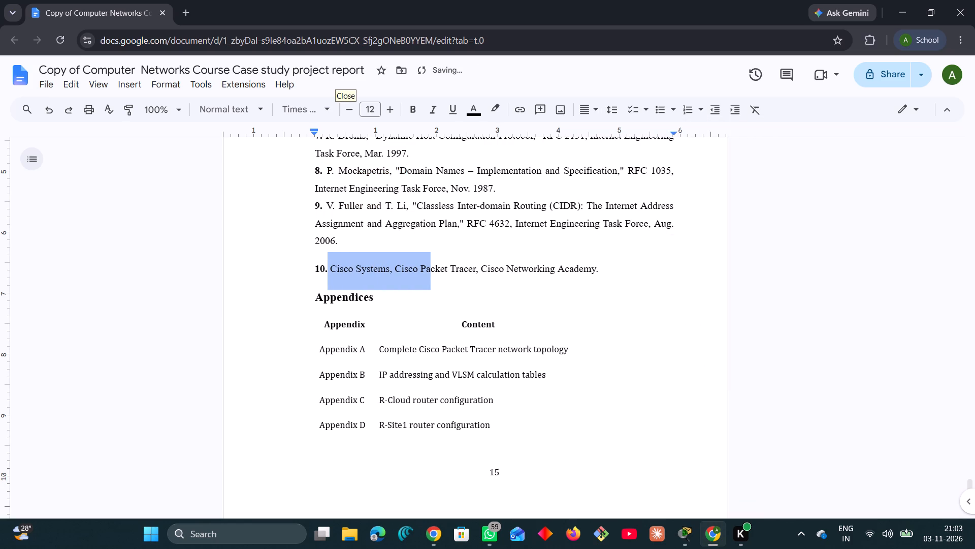
pyautogui.moveTo(326, 275); pyautogui.dragTo(327, 274)
pyautogui.click(611, 107)
pyautogui.click(633, 219)
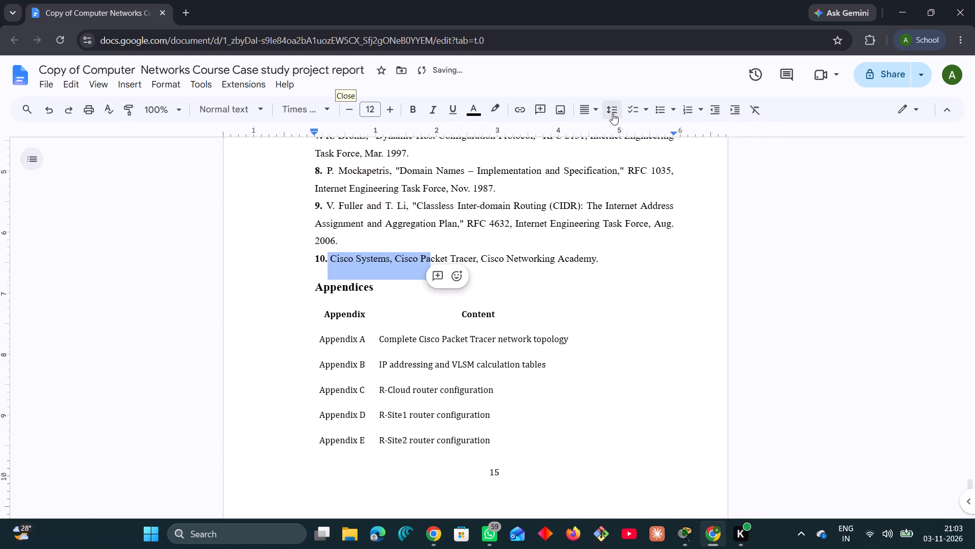
pyautogui.click(612, 113)
pyautogui.click(662, 246)
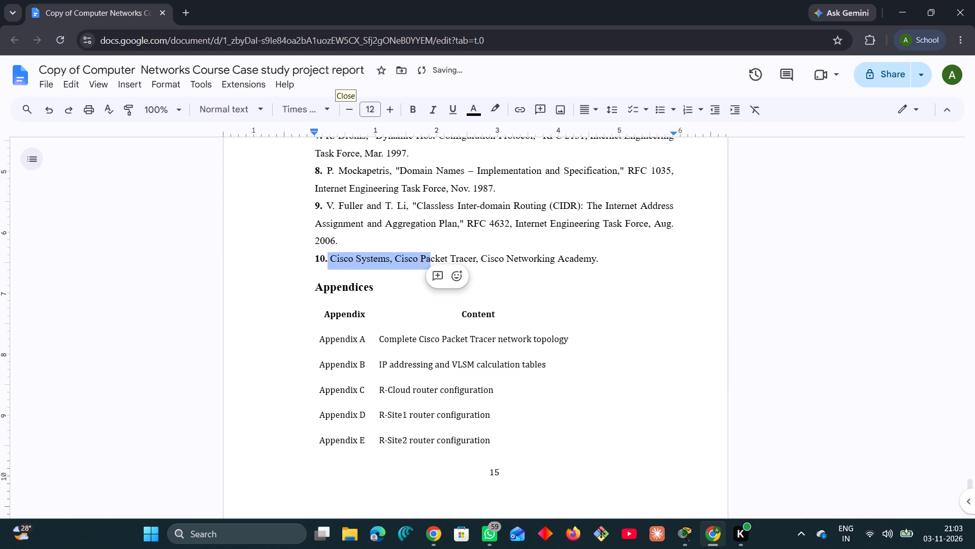
# Apply the Times New Roman font to the text of reference 1.
pyautogui.scroll(5, 506, 216)
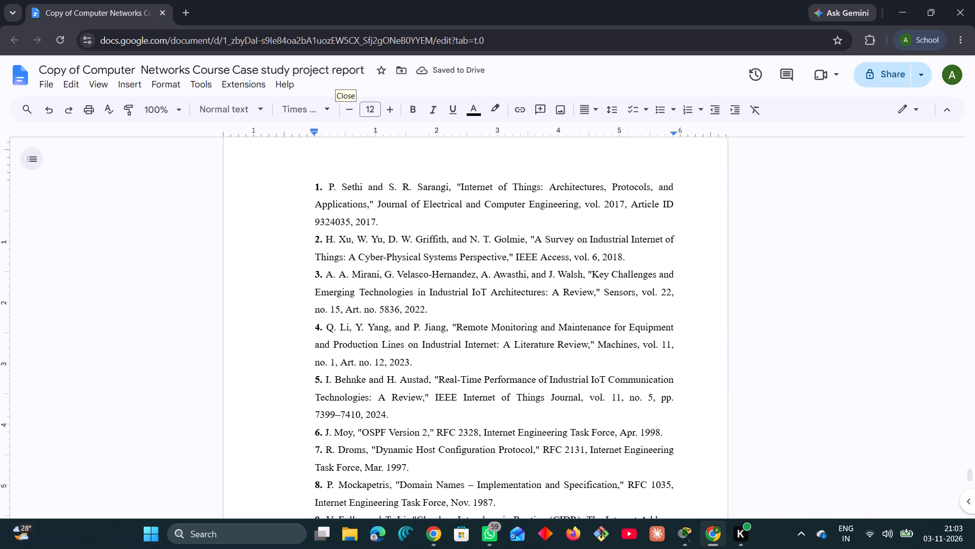
pyautogui.scroll(2, 476, 218)
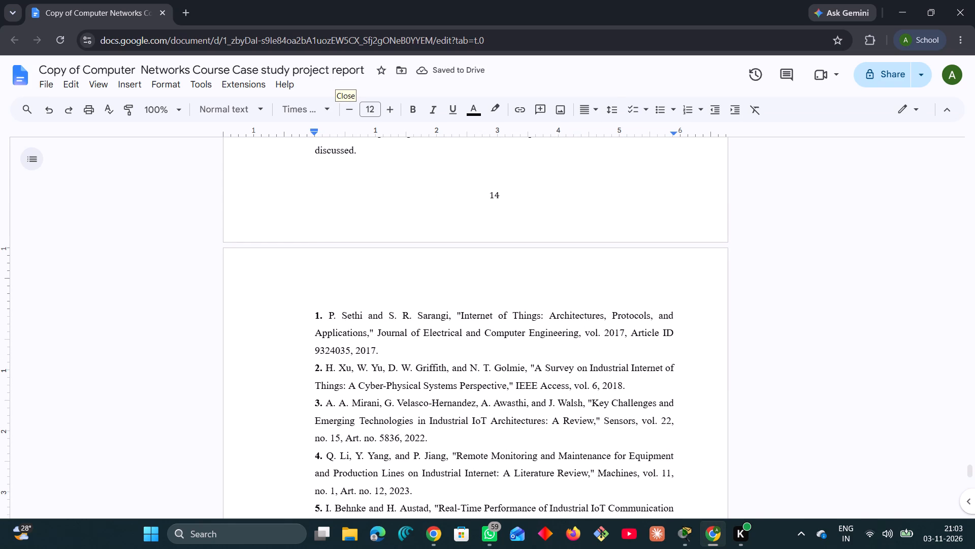
pyautogui.moveTo(327, 318); pyautogui.dragTo(375, 351)
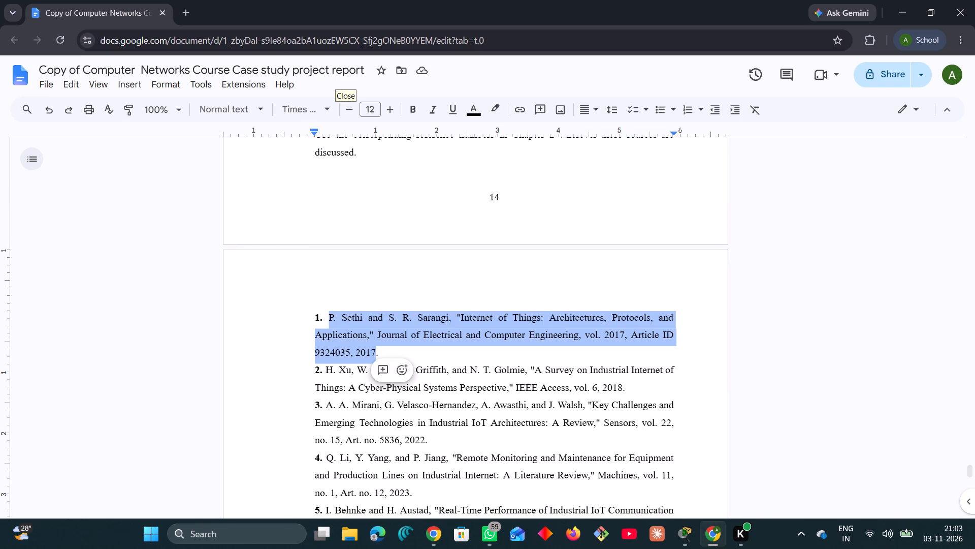
pyautogui.click(322, 116)
pyautogui.click(356, 188)
# Insert an extra space between the number and the text in references 2, 3, 4 and 5.
pyautogui.scroll(-1, 465, 283)
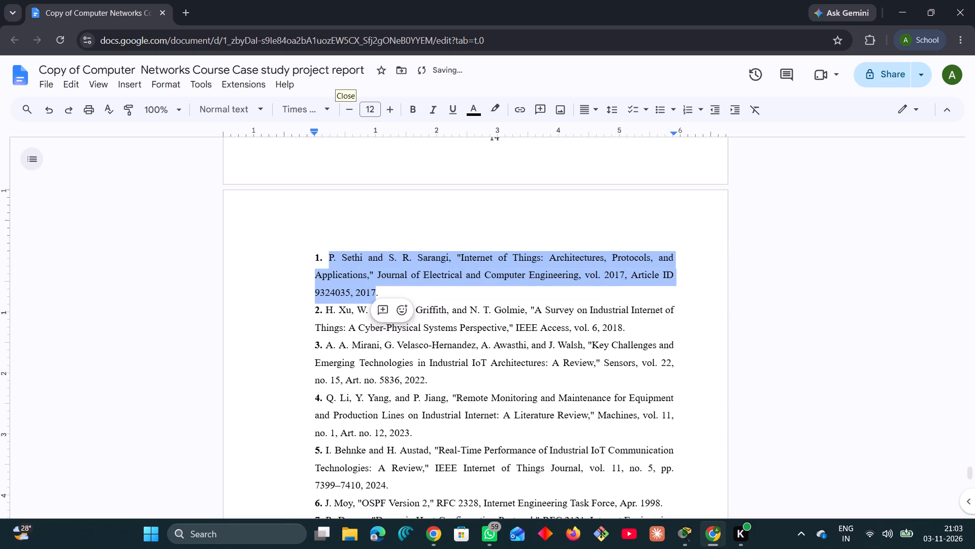
pyautogui.scroll(-1, 437, 285)
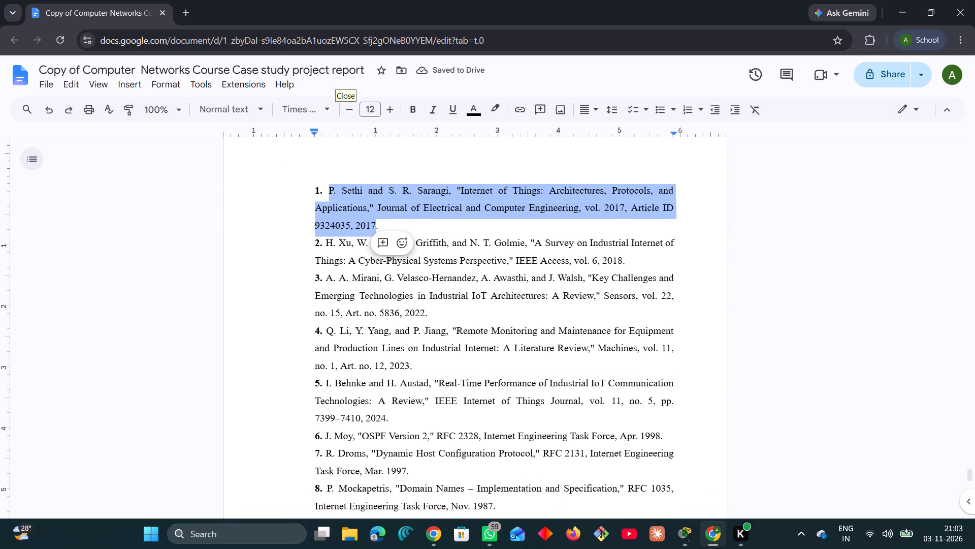
pyautogui.click(326, 246)
pyautogui.press('space')
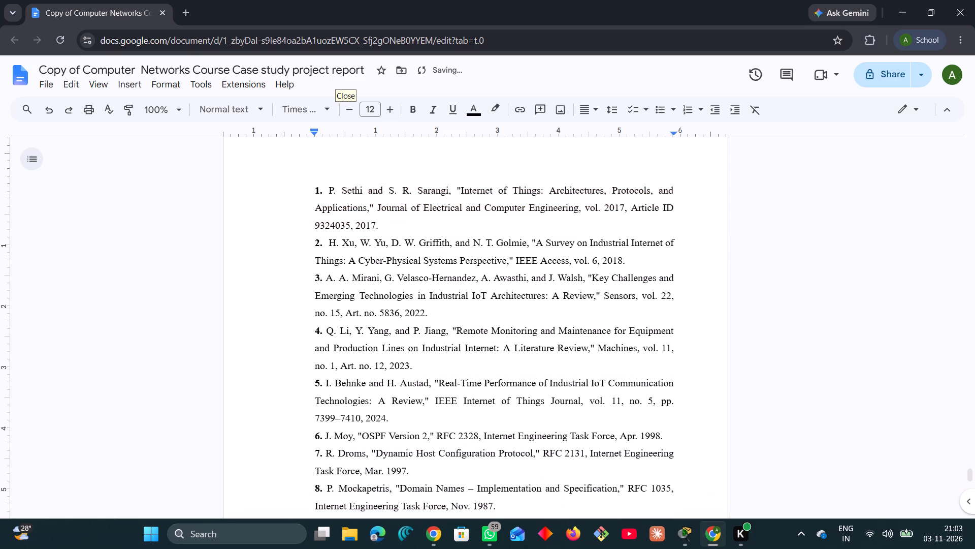
pyautogui.click(324, 281)
pyautogui.press('space')
pyautogui.click(326, 330)
pyautogui.press('space')
pyautogui.scroll(-1, 334, 344)
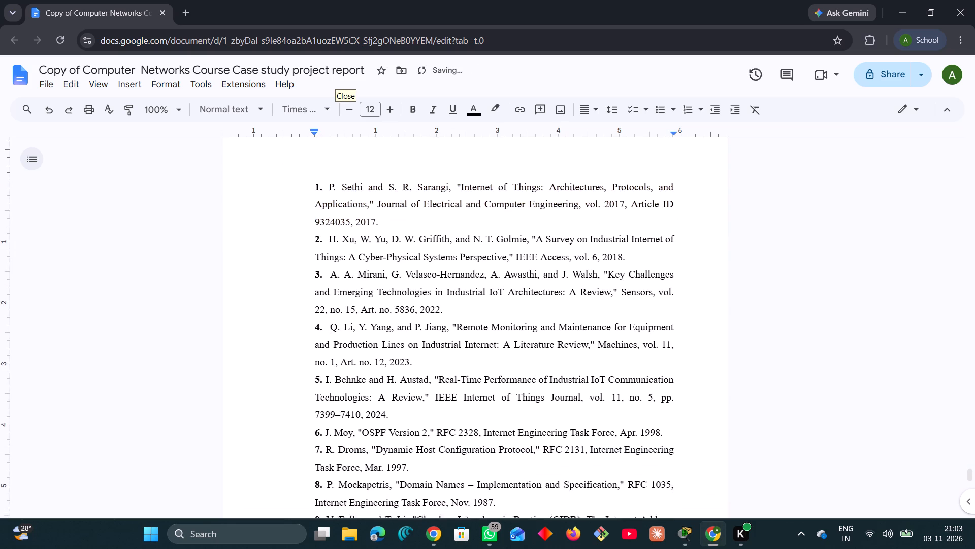
pyautogui.click(326, 325)
pyautogui.press('space')
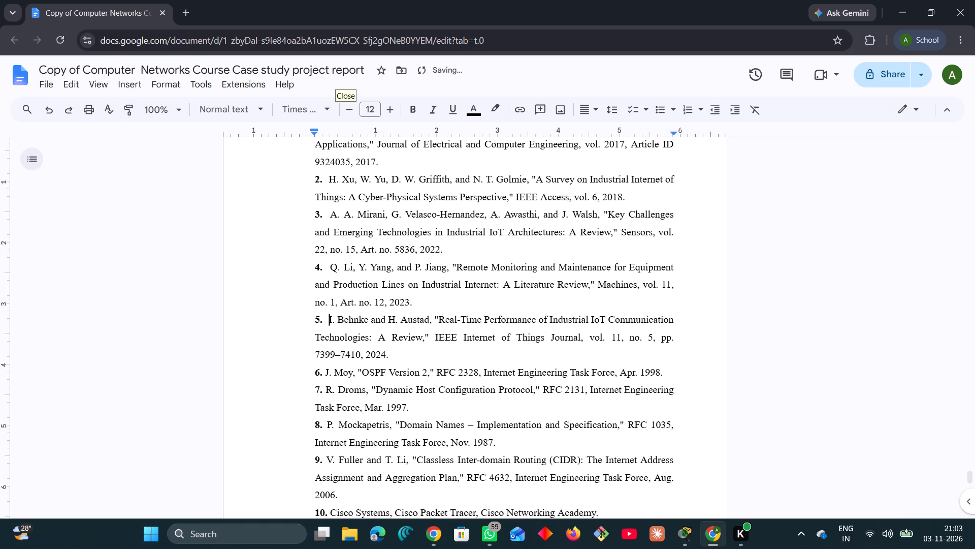
# Insert an extra space between the number and the text in references 6, 7, 9 and 10.
pyautogui.click(325, 373)
pyautogui.press('space')
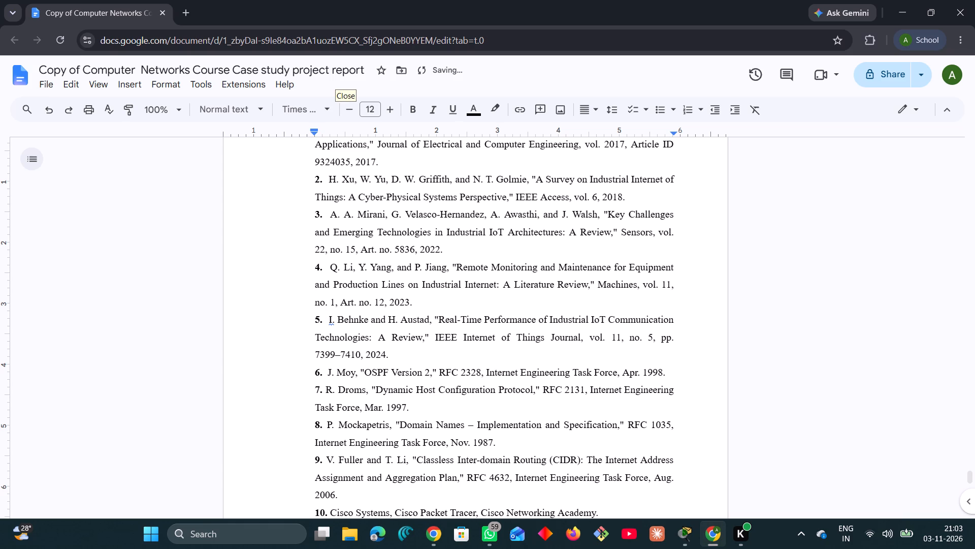
pyautogui.click(324, 390)
pyautogui.press('space')
pyautogui.scroll(-1, 330, 424)
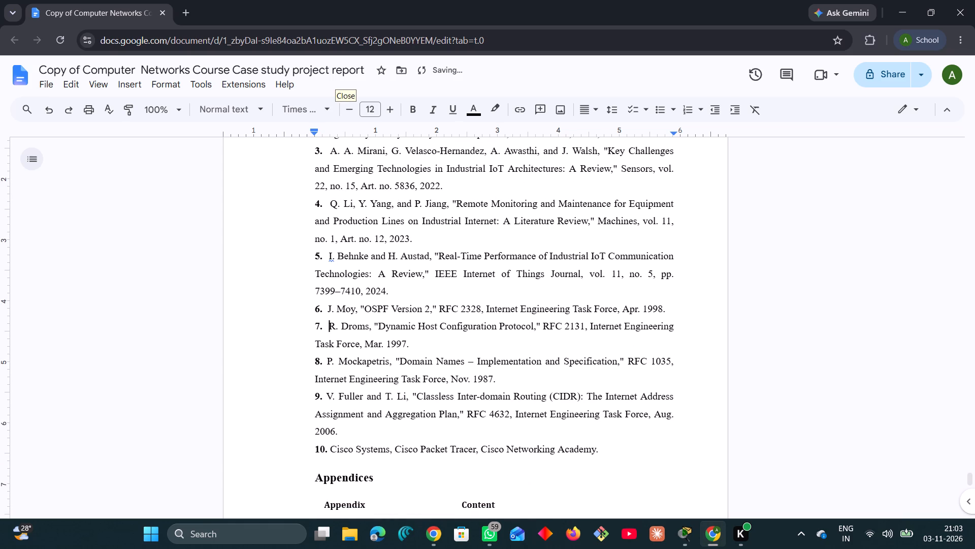
pyautogui.click(326, 395)
pyautogui.press('space')
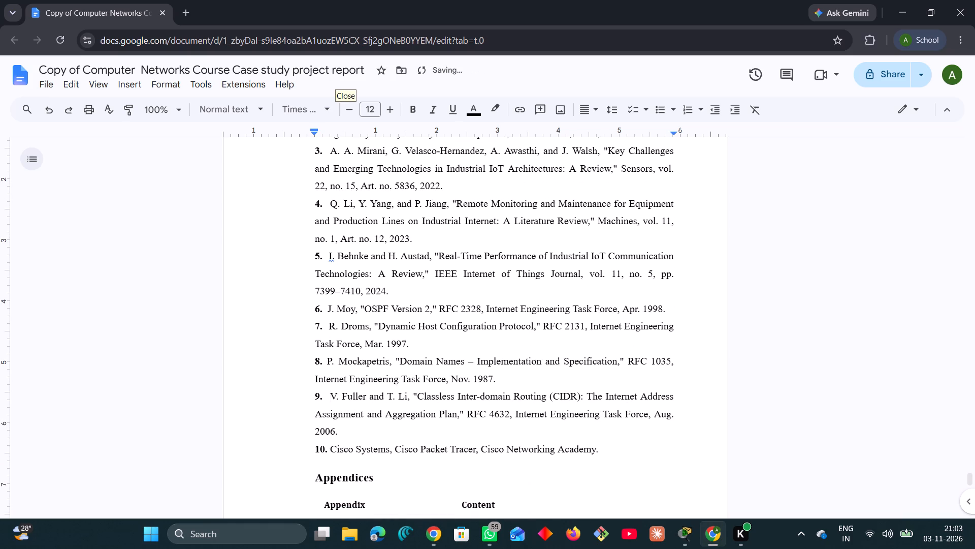
pyautogui.click(331, 450)
pyautogui.press('space')
# Format the whole Appendices table, from the header row to Appendix I, in 12 pt Times New Roman.
pyautogui.scroll(-3, 394, 374)
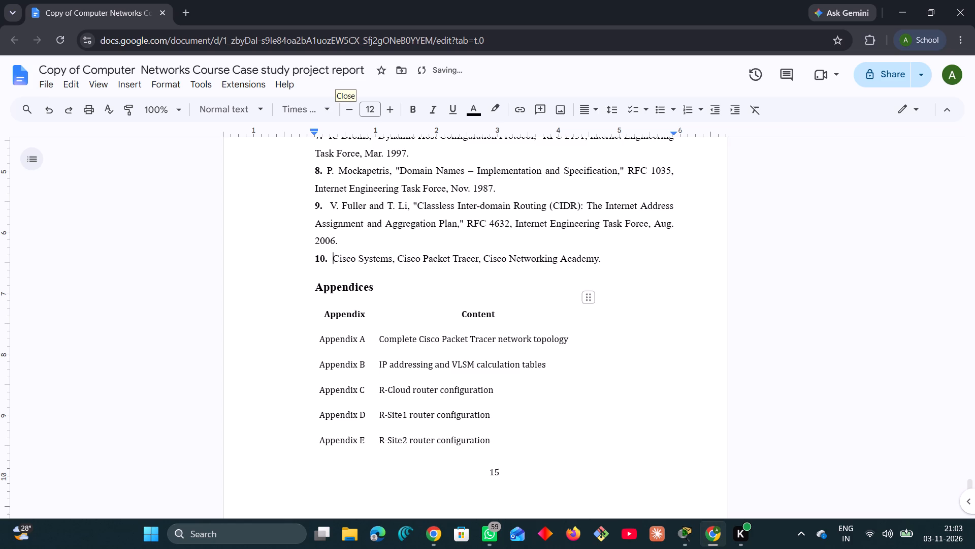
pyautogui.scroll(-2, 368, 250)
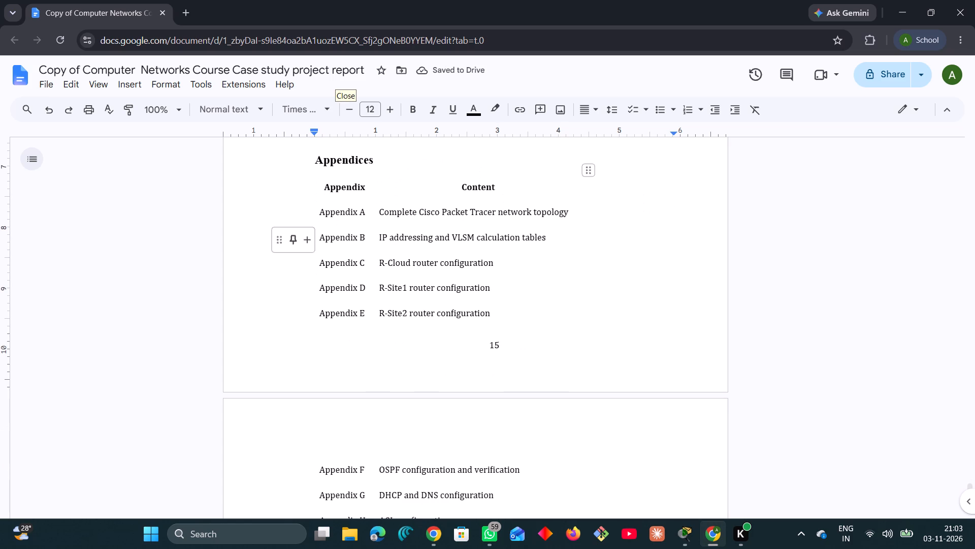
pyautogui.click(341, 184)
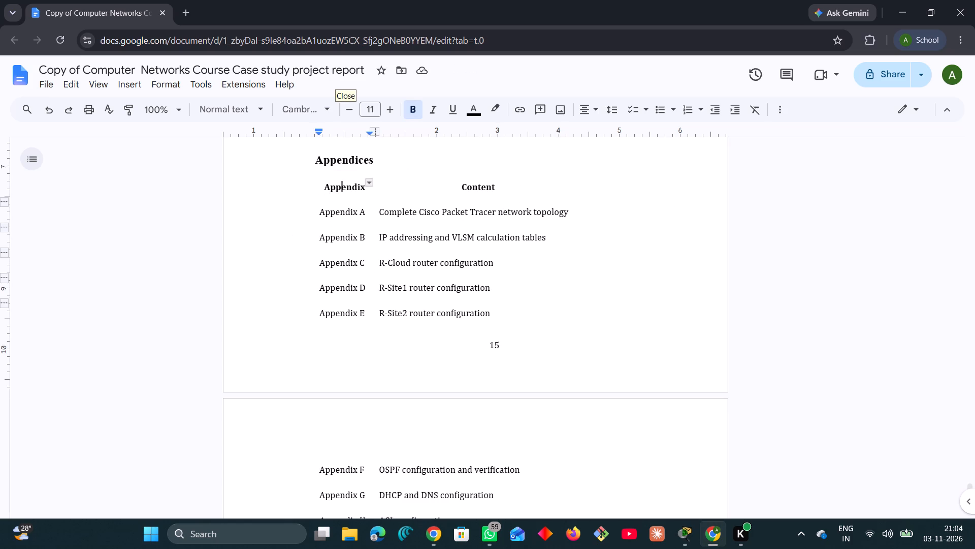
pyautogui.click(311, 168)
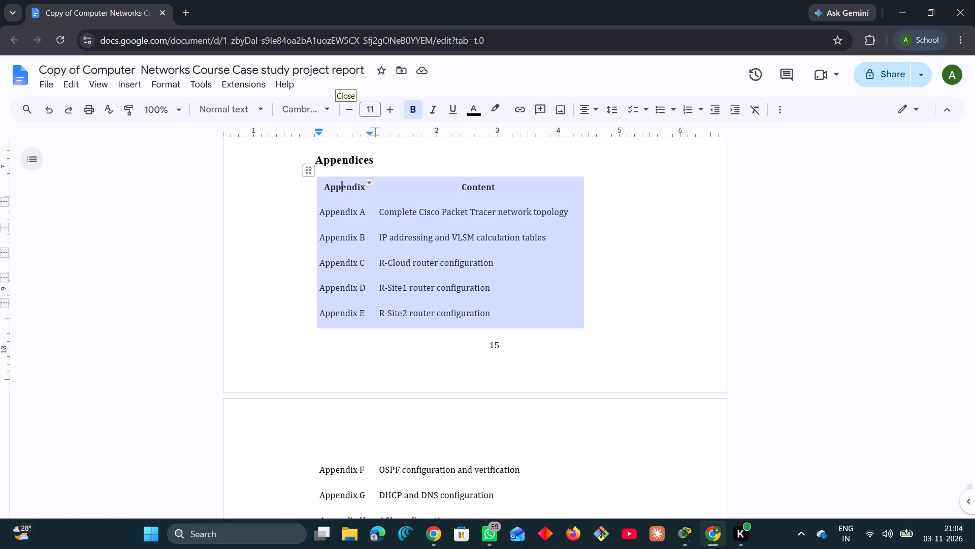
pyautogui.hotkey('ctrl', 'z')
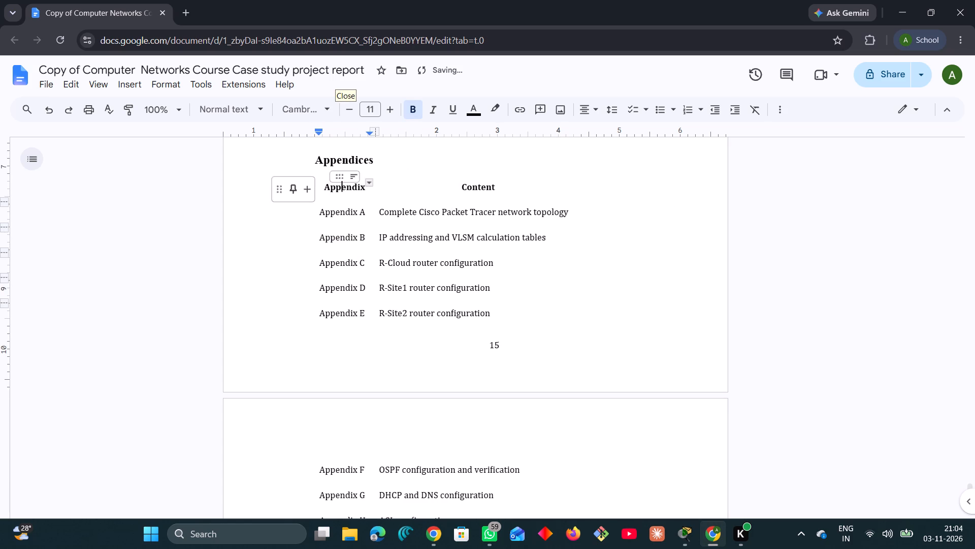
pyautogui.moveTo(325, 185); pyautogui.dragTo(326, 184)
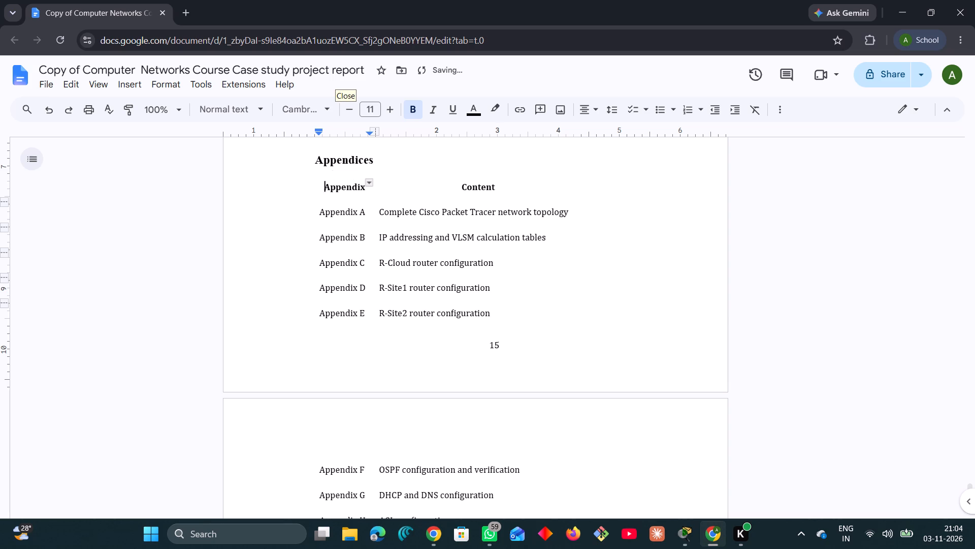
pyautogui.moveTo(326, 184); pyautogui.dragTo(487, 369)
pyautogui.scroll(-2, 460, 257)
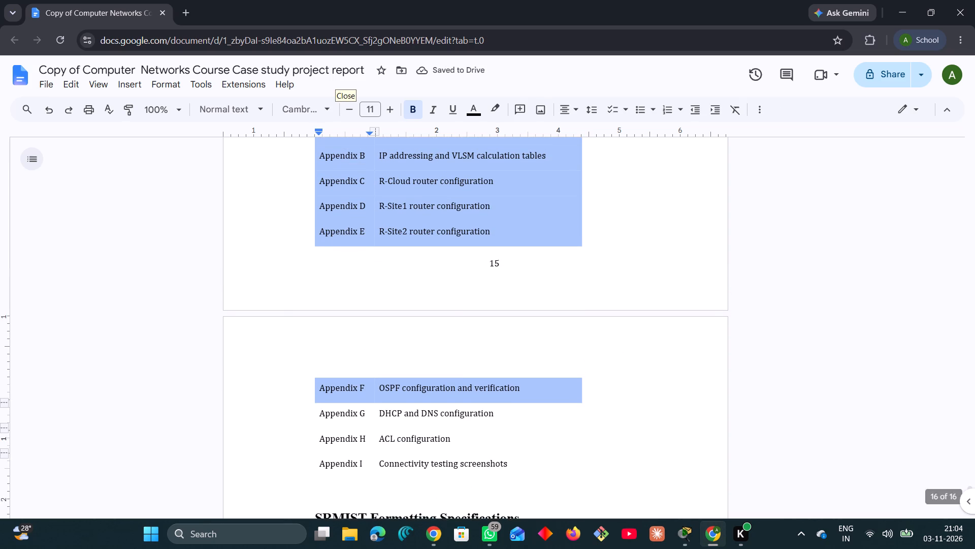
pyautogui.moveTo(487, 369); pyautogui.dragTo(506, 461)
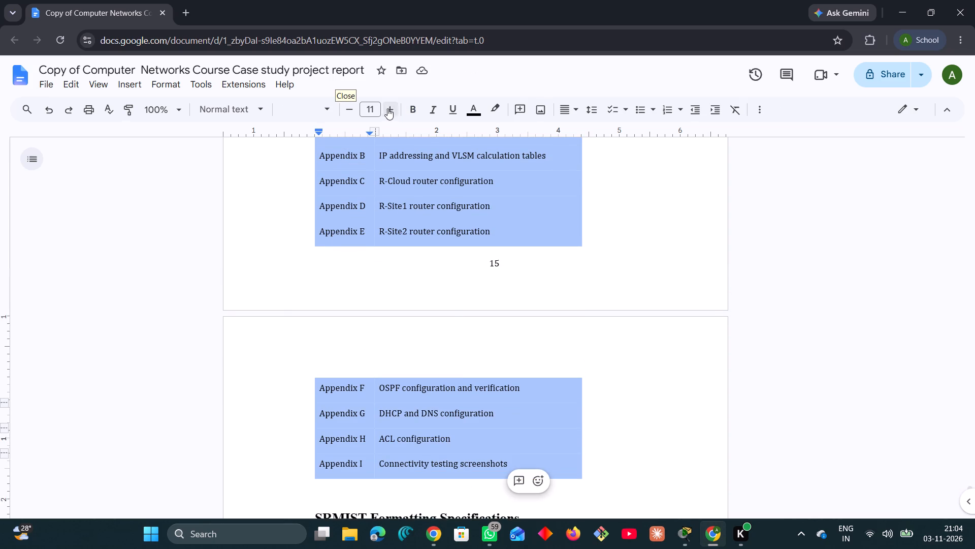
pyautogui.click(391, 108)
pyautogui.click(317, 113)
pyautogui.click(348, 186)
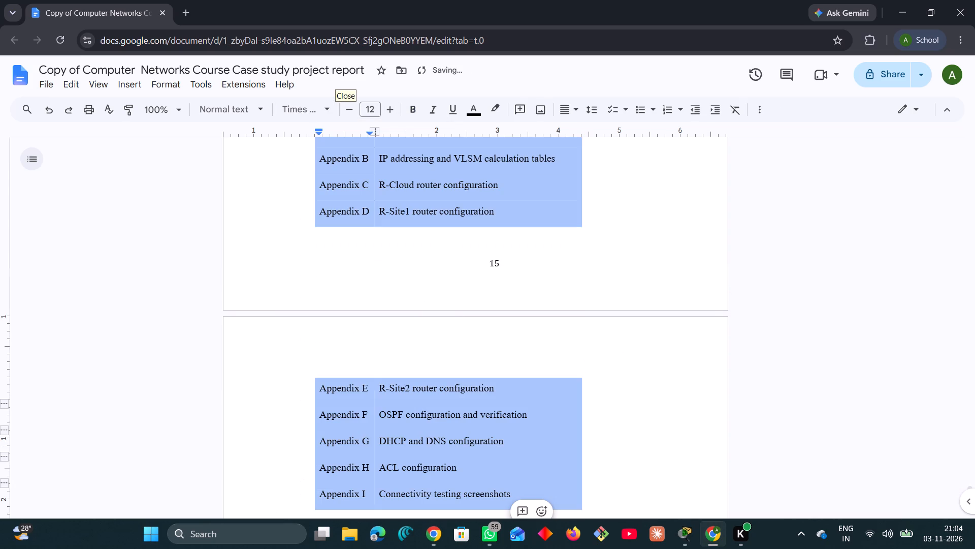
pyautogui.click(810, 284)
# Check the Appendices table's formatting across pages 15 and 16 against the SRMIST Formatting Specifications.
pyautogui.scroll(3, 808, 284)
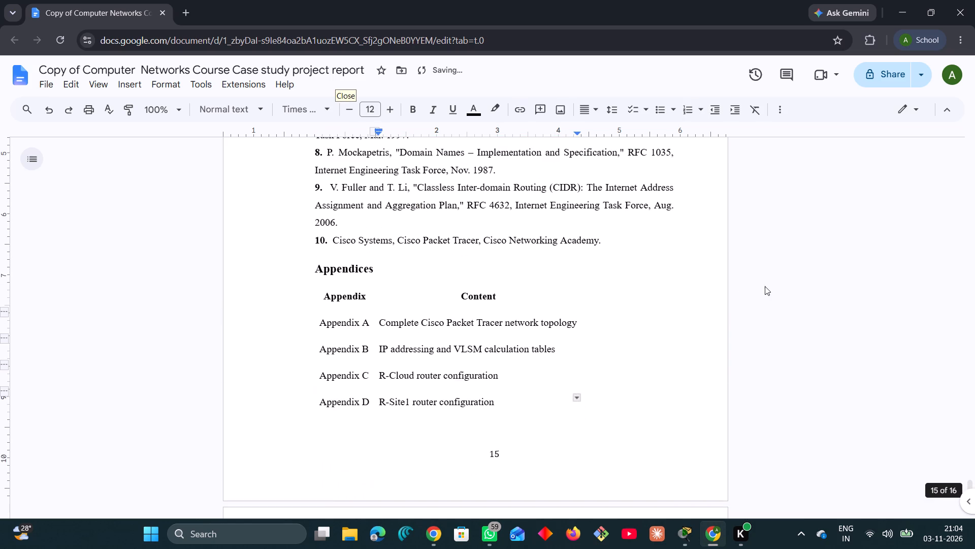
pyautogui.scroll(-7, 475, 256)
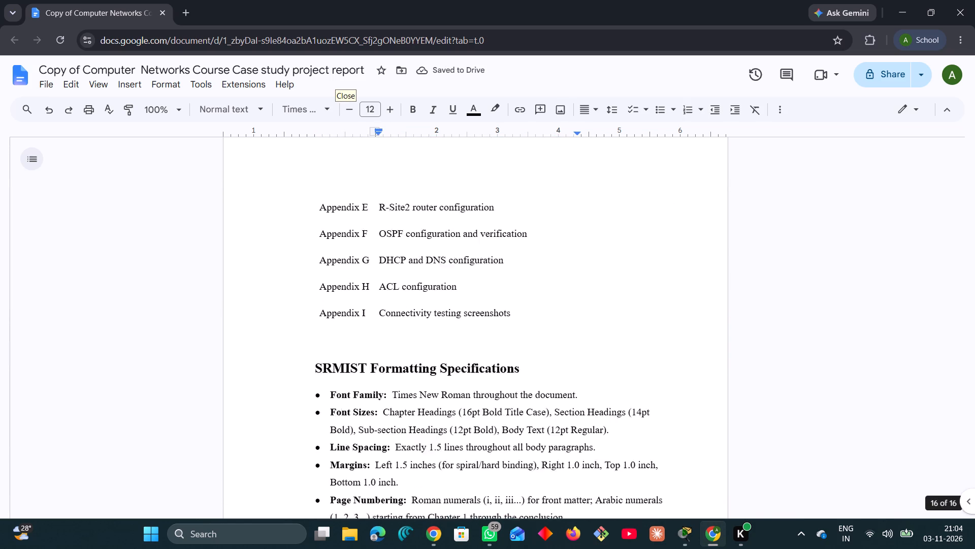
pyautogui.scroll(-1, 475, 256)
pyautogui.scroll(7, 360, 182)
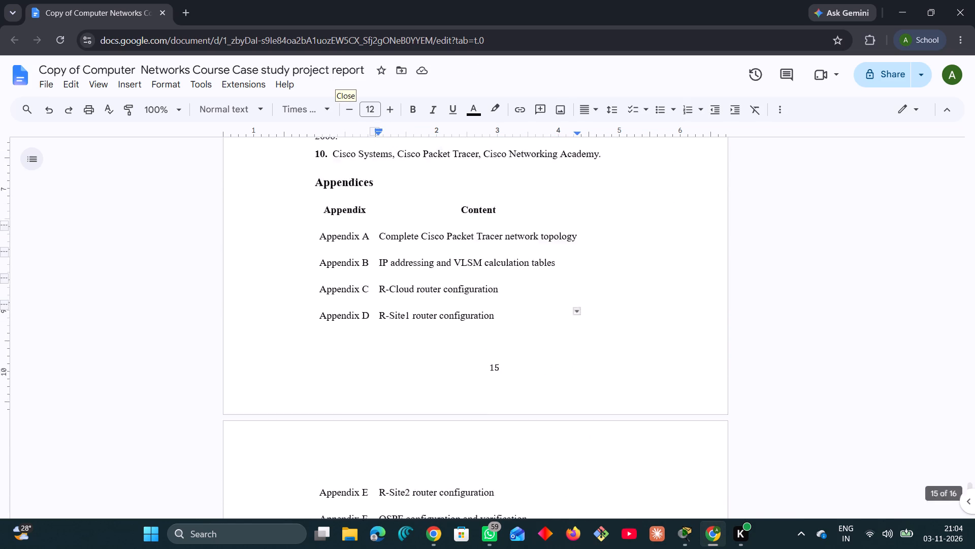
pyautogui.scroll(-4, 384, 258)
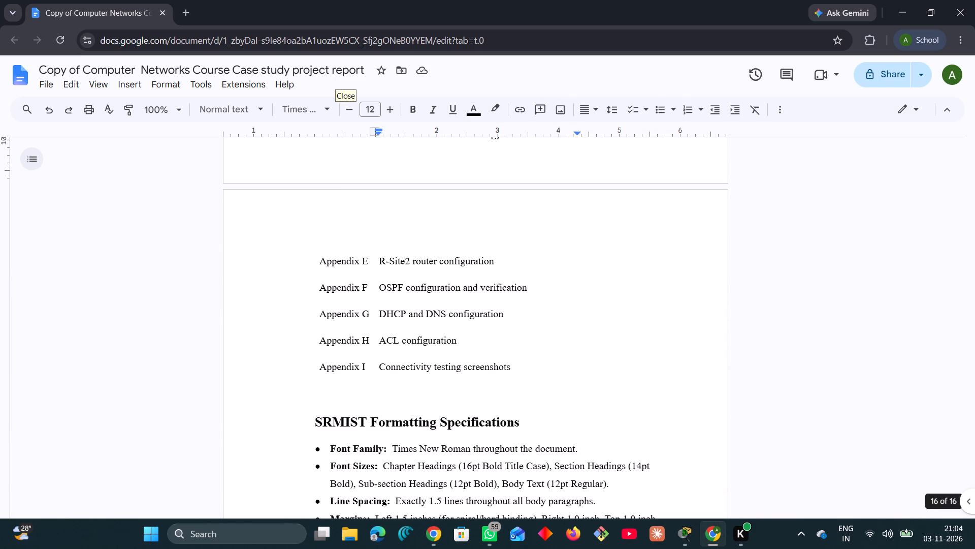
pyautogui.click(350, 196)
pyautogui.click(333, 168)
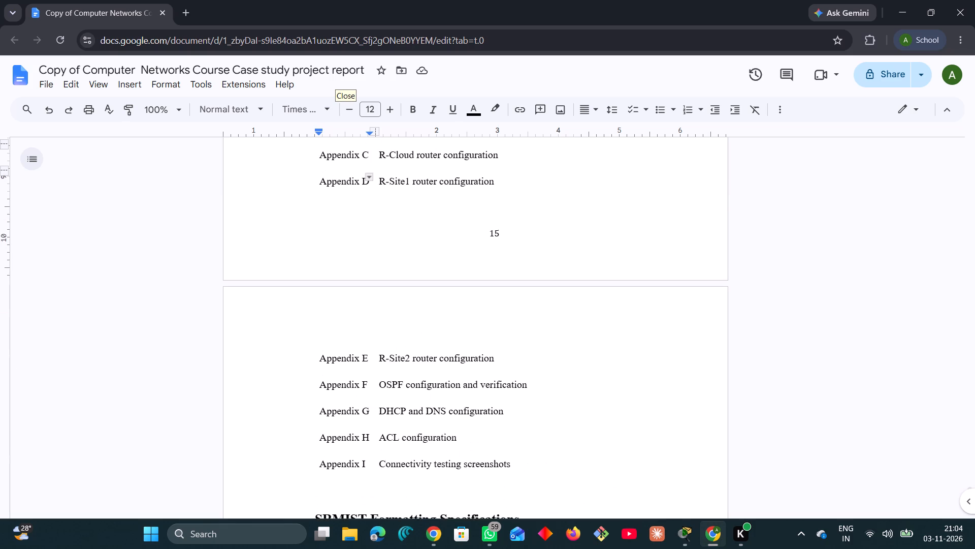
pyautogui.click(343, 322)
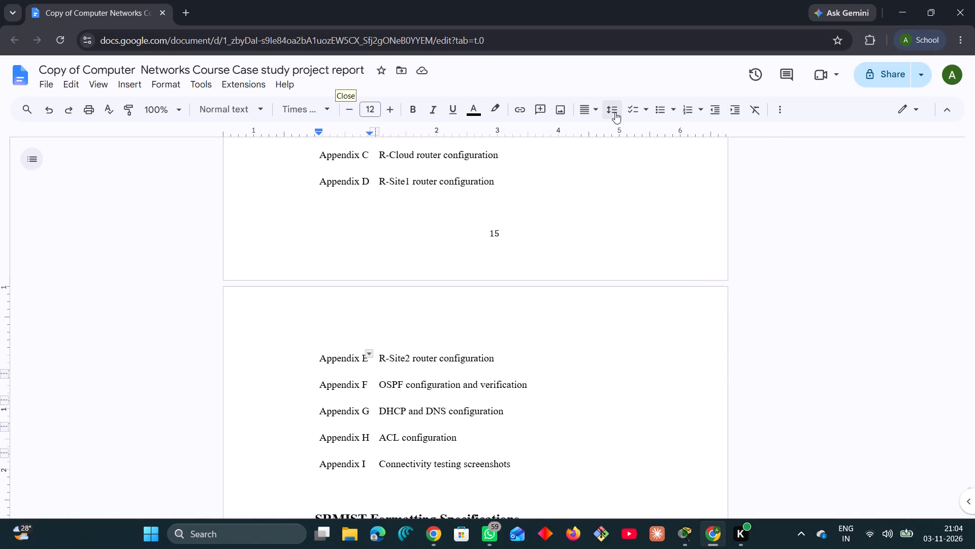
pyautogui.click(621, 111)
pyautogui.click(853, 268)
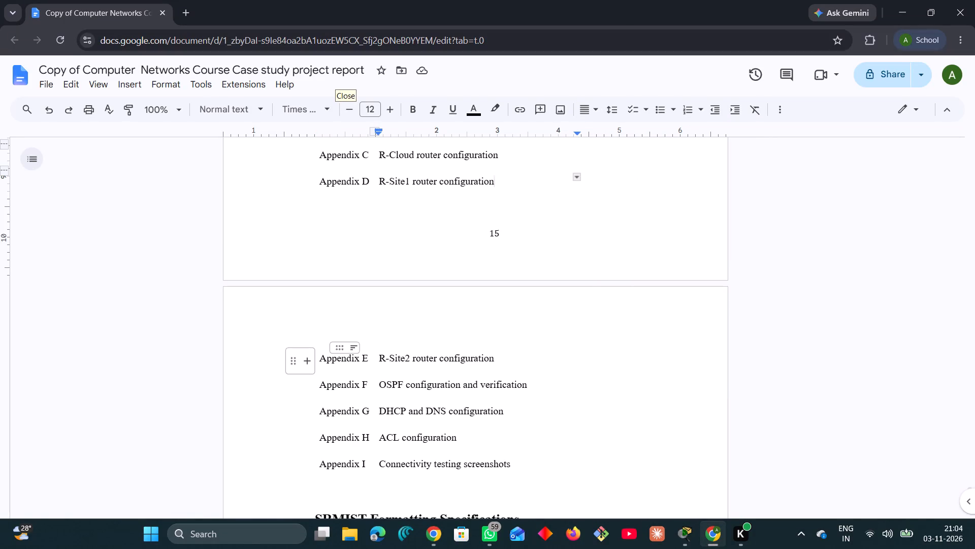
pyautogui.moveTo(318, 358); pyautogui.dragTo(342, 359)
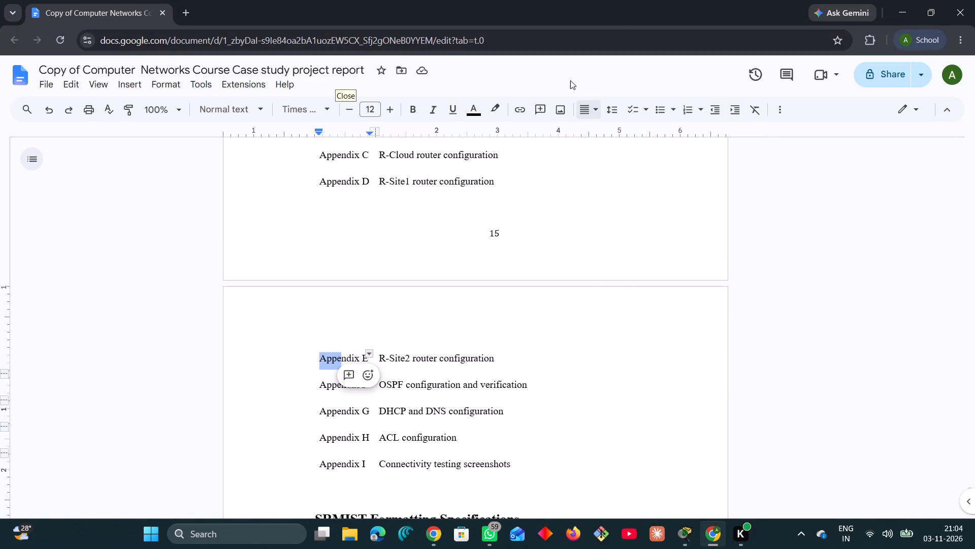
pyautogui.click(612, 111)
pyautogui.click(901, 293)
# Remove the space before the body paragraph under the 5.3 Practical Implications heading.
pyautogui.scroll(-4, 729, 303)
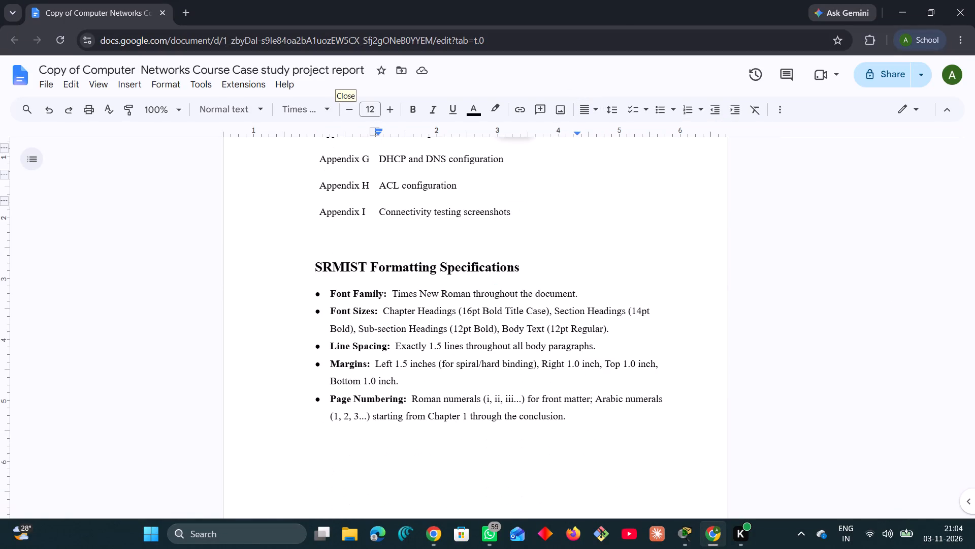
pyautogui.scroll(8, 399, 272)
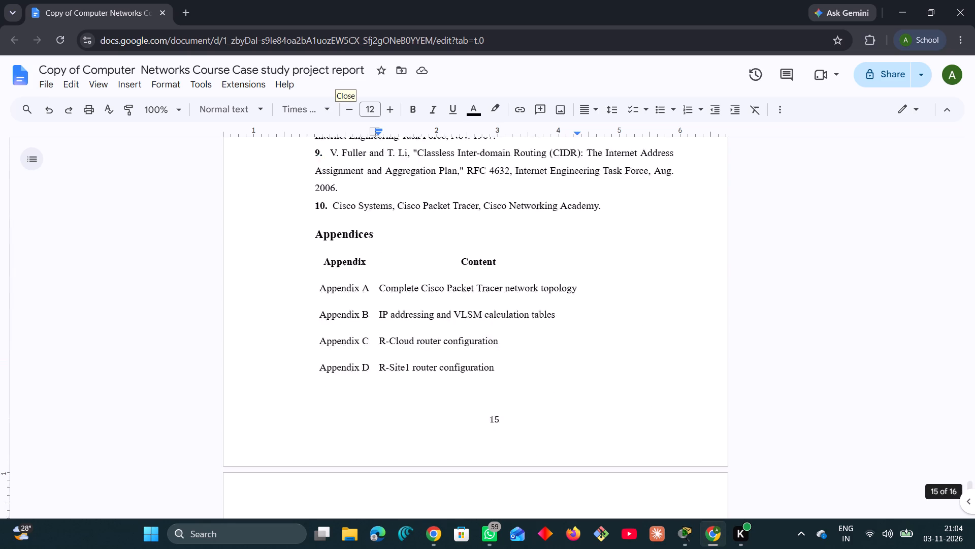
pyautogui.scroll(14, 400, 278)
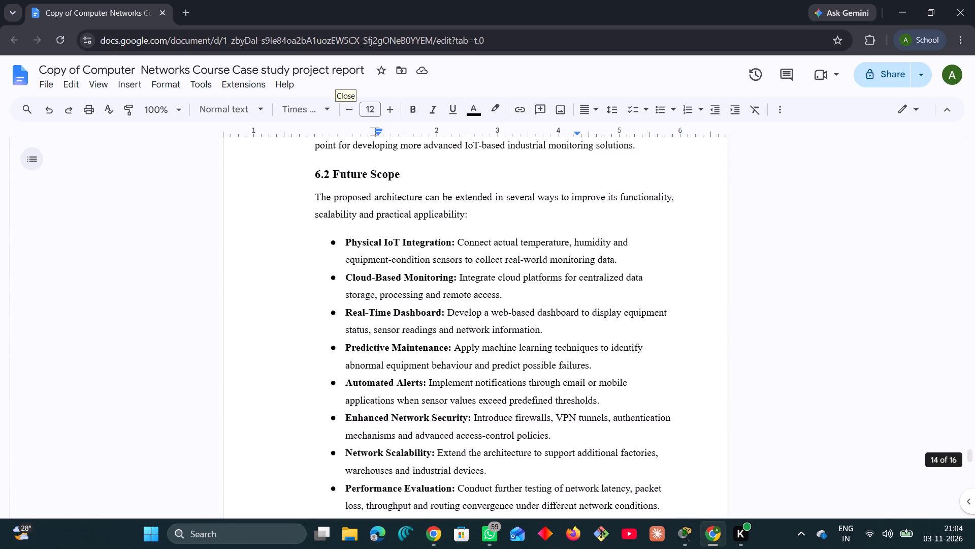
pyautogui.scroll(14, 400, 278)
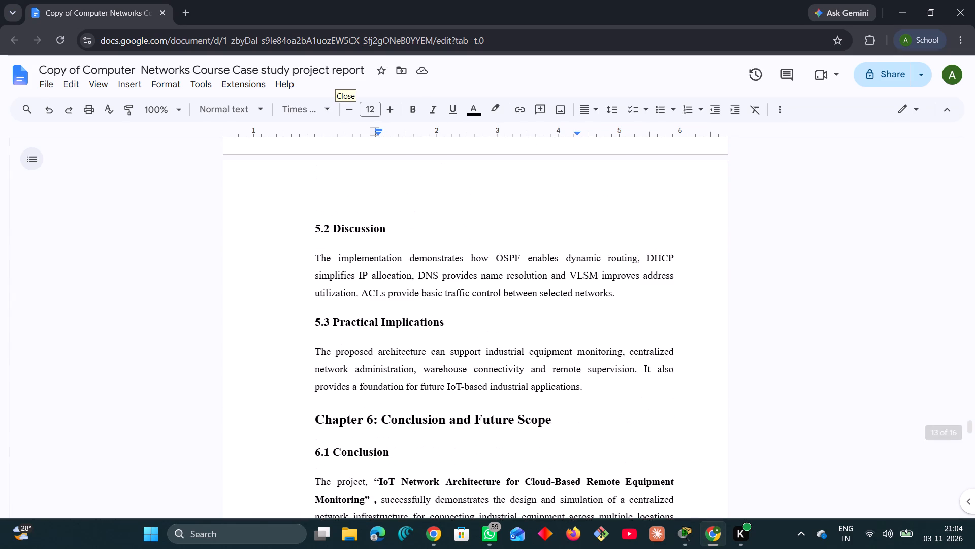
pyautogui.click(558, 314)
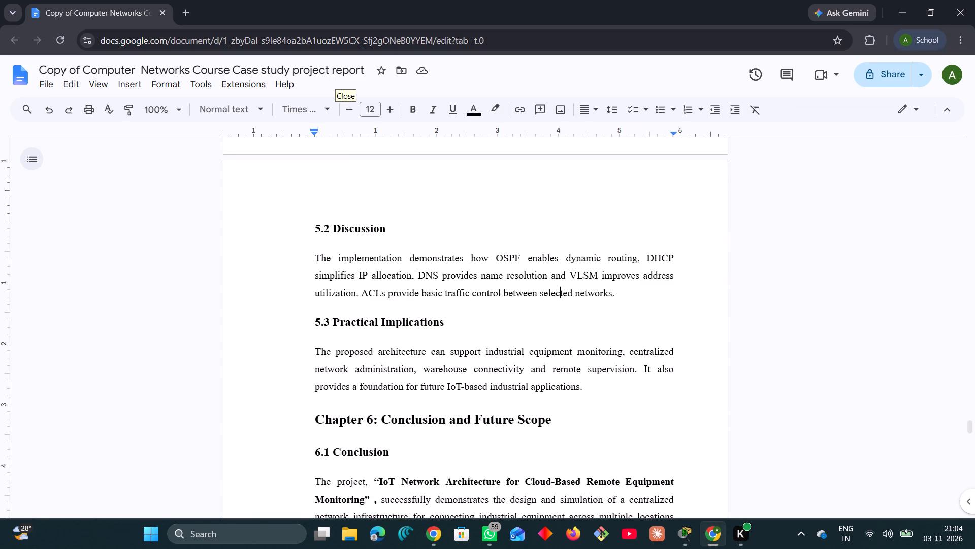
pyautogui.click(443, 413)
pyautogui.click(451, 390)
pyautogui.moveTo(315, 339); pyautogui.dragTo(326, 341)
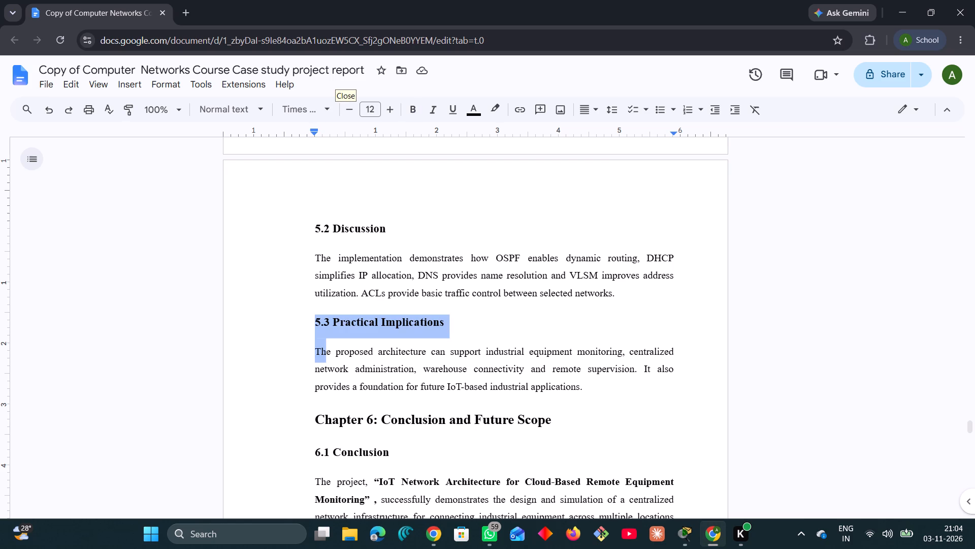
pyautogui.moveTo(326, 341); pyautogui.dragTo(327, 341)
pyautogui.click(610, 110)
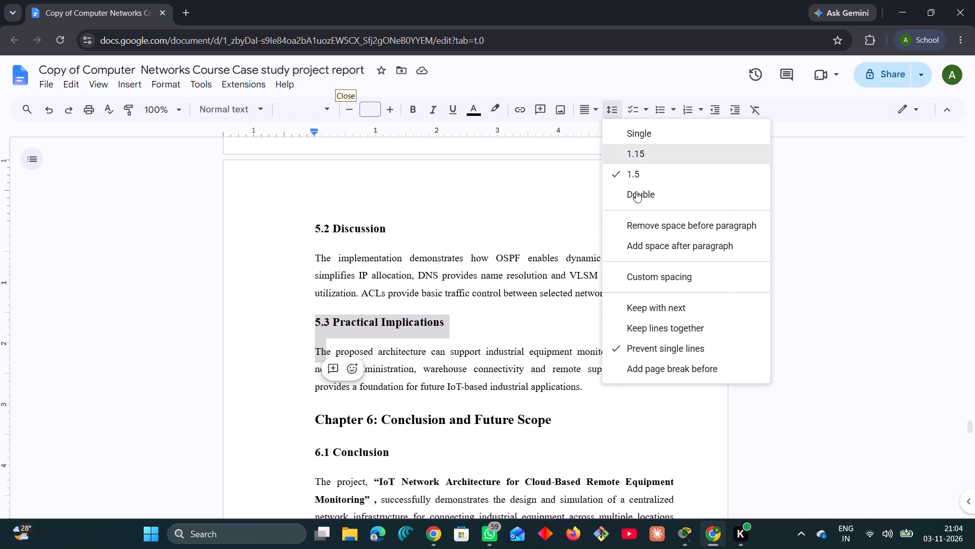
pyautogui.click(639, 224)
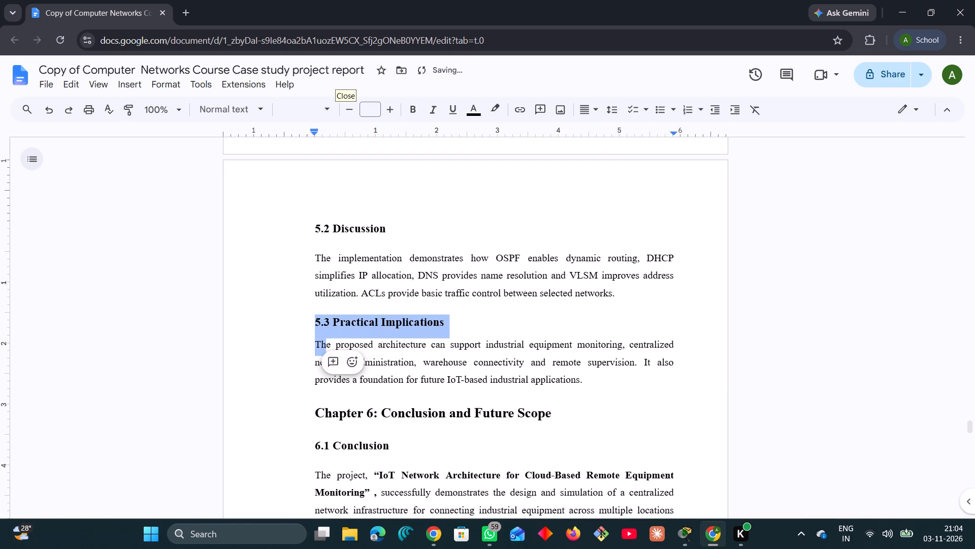
# Remove the space before and after the body paragraph under the 5.2 Discussion heading.
pyautogui.moveTo(329, 261); pyautogui.dragTo(312, 255)
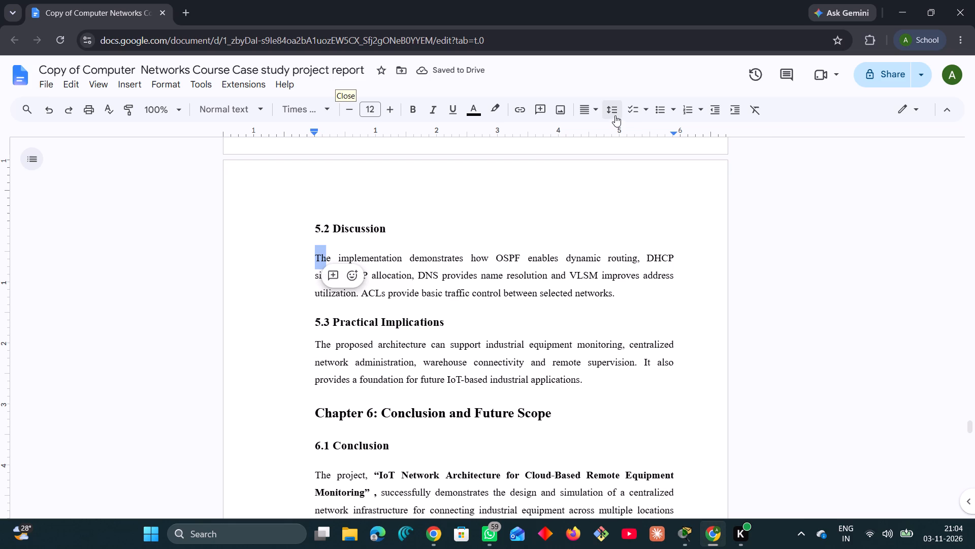
pyautogui.click(615, 115)
pyautogui.click(658, 222)
pyautogui.click(606, 109)
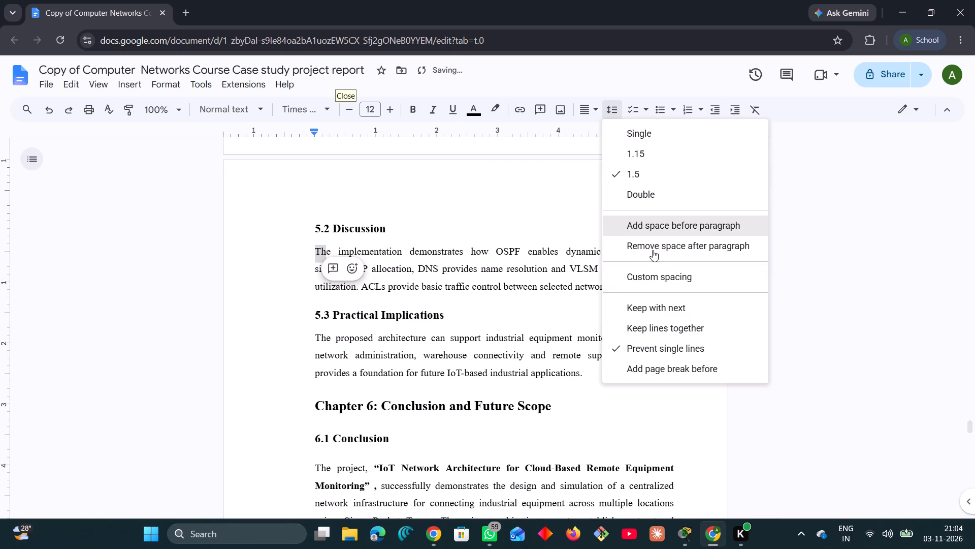
pyautogui.click(653, 250)
# Remove the space before and after the 5.2 Discussion heading.
pyautogui.moveTo(406, 228); pyautogui.dragTo(388, 227)
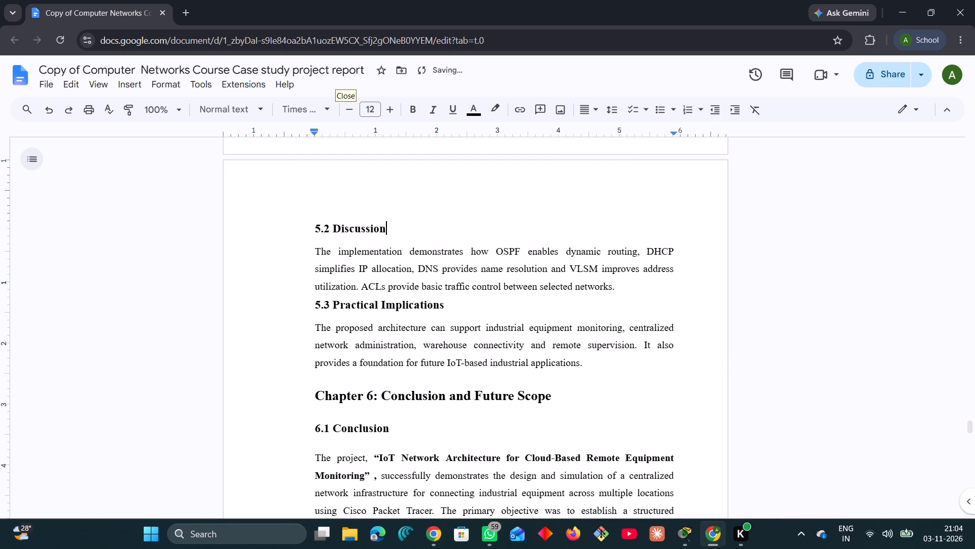
pyautogui.moveTo(388, 227); pyautogui.dragTo(378, 225)
pyautogui.click(605, 113)
pyautogui.click(659, 228)
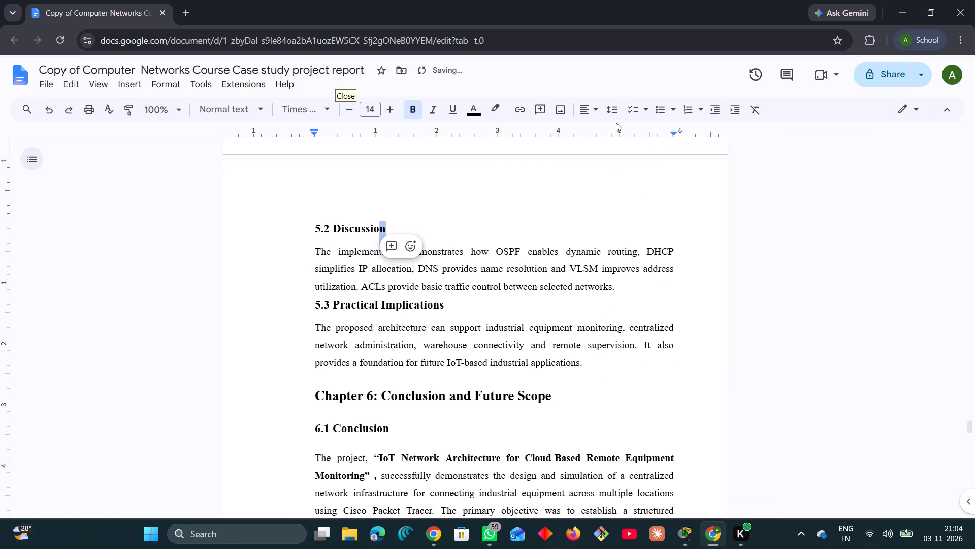
pyautogui.click(610, 113)
pyautogui.click(649, 238)
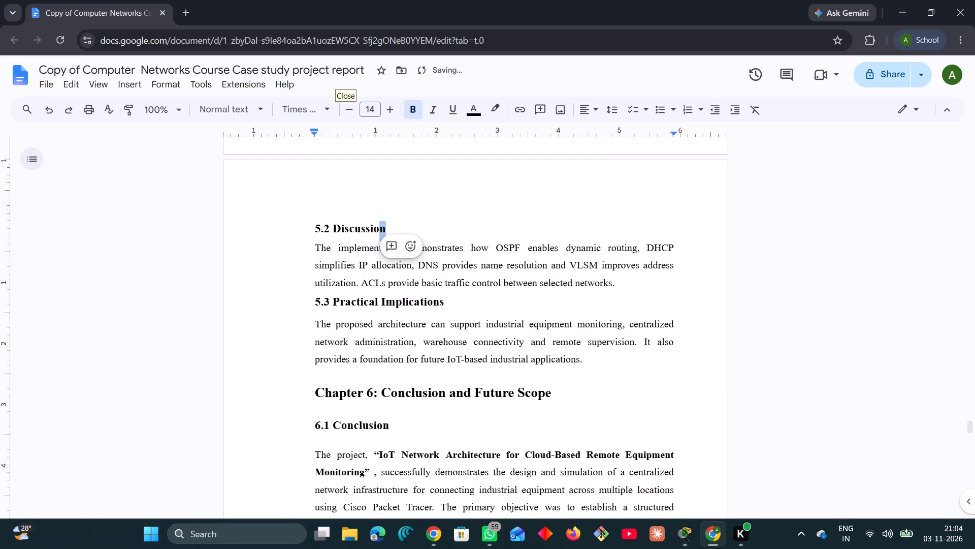
# Remove the space after the 5.3 Practical Implications heading and after its body paragraph.
pyautogui.moveTo(457, 300); pyautogui.dragTo(431, 300)
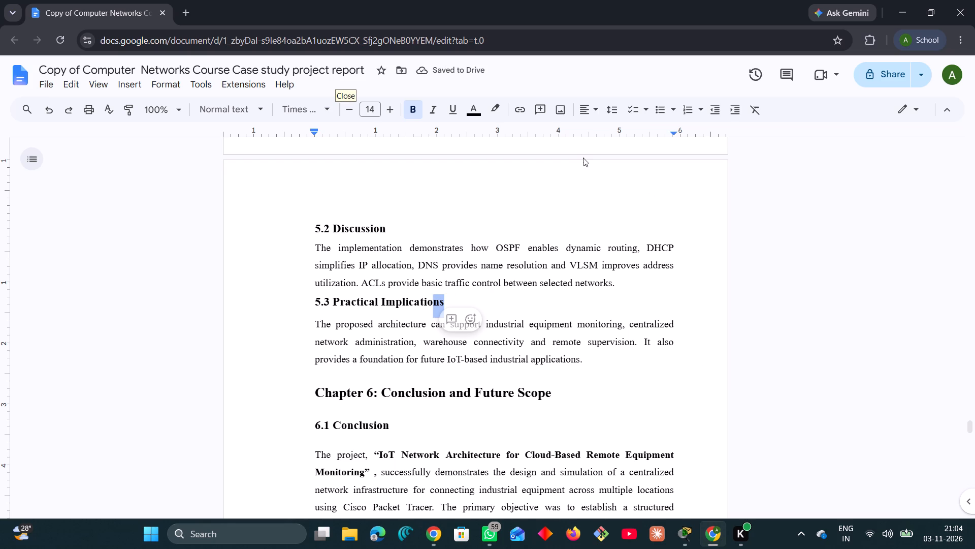
pyautogui.click(610, 109)
pyautogui.click(657, 246)
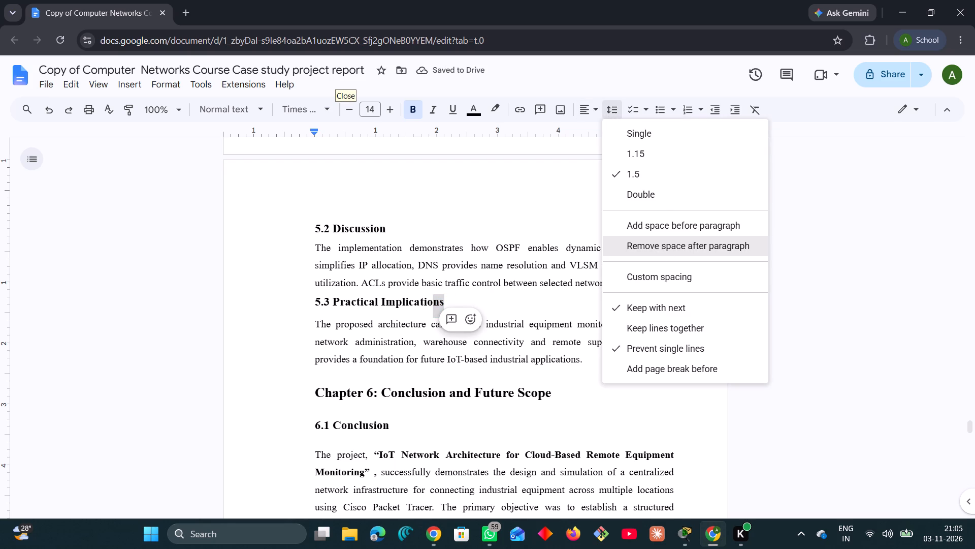
pyautogui.moveTo(334, 324); pyautogui.dragTo(331, 324)
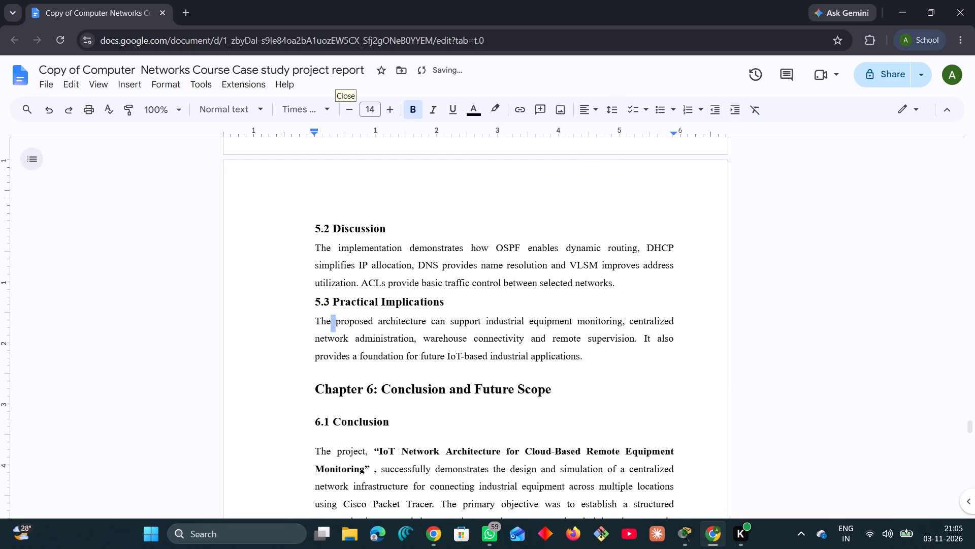
pyautogui.moveTo(331, 324); pyautogui.dragTo(317, 322)
pyautogui.click(610, 101)
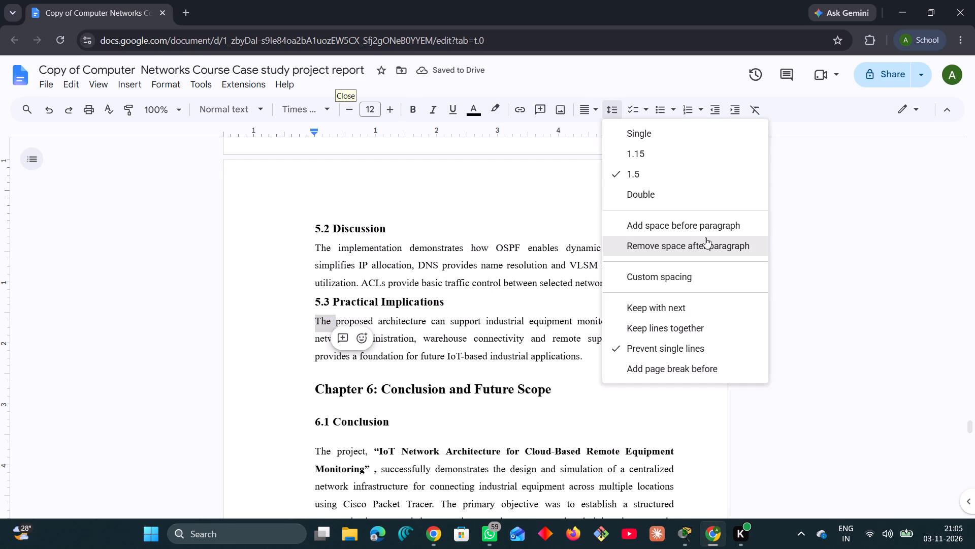
pyautogui.click(705, 237)
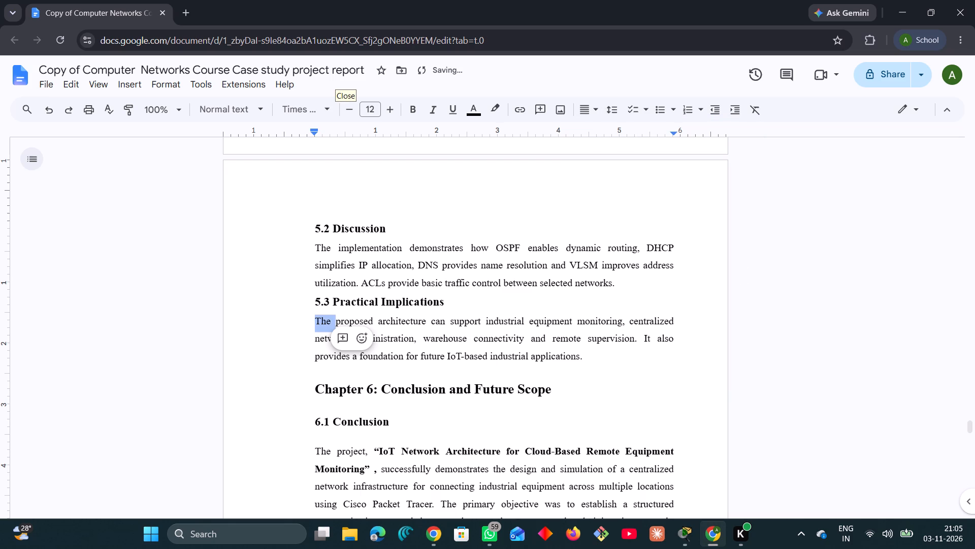
# Remove the space before and after the 6.1 Conclusion heading.
pyautogui.moveTo(391, 426); pyautogui.dragTo(366, 422)
pyautogui.click(614, 114)
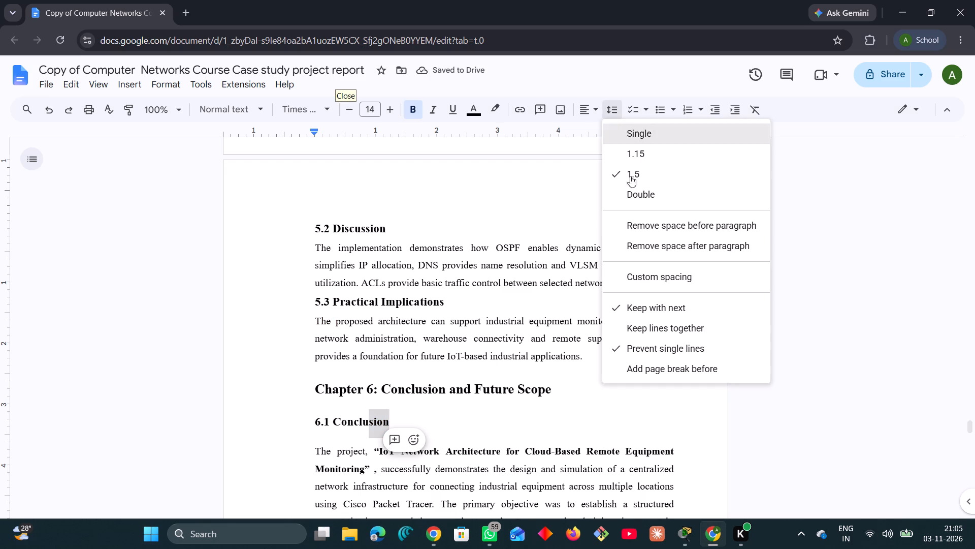
pyautogui.click(650, 222)
pyautogui.click(608, 105)
pyautogui.click(648, 245)
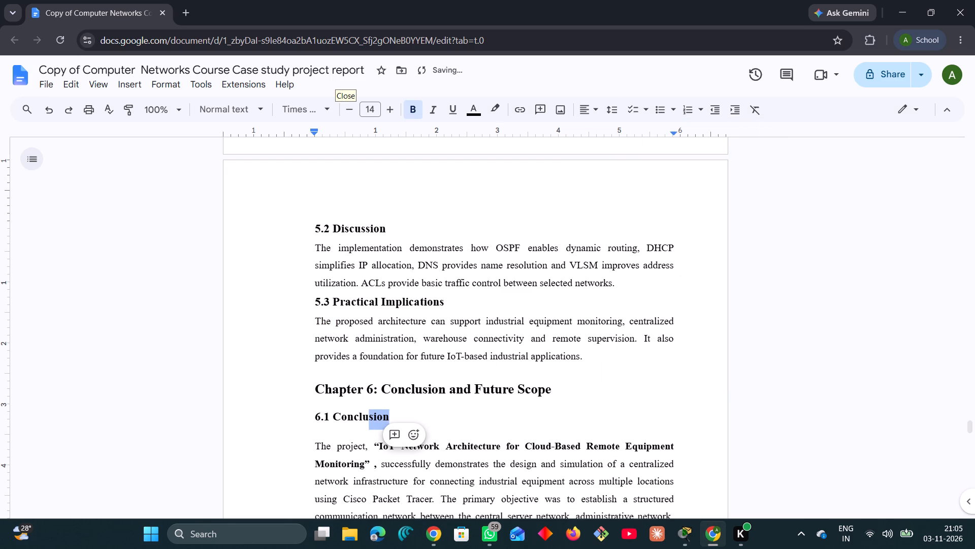
# Remove the space before and after the first 6.1 Conclusion paragraph, starting "The project, IoT Network Architecture".
pyautogui.moveTo(338, 445); pyautogui.dragTo(315, 445)
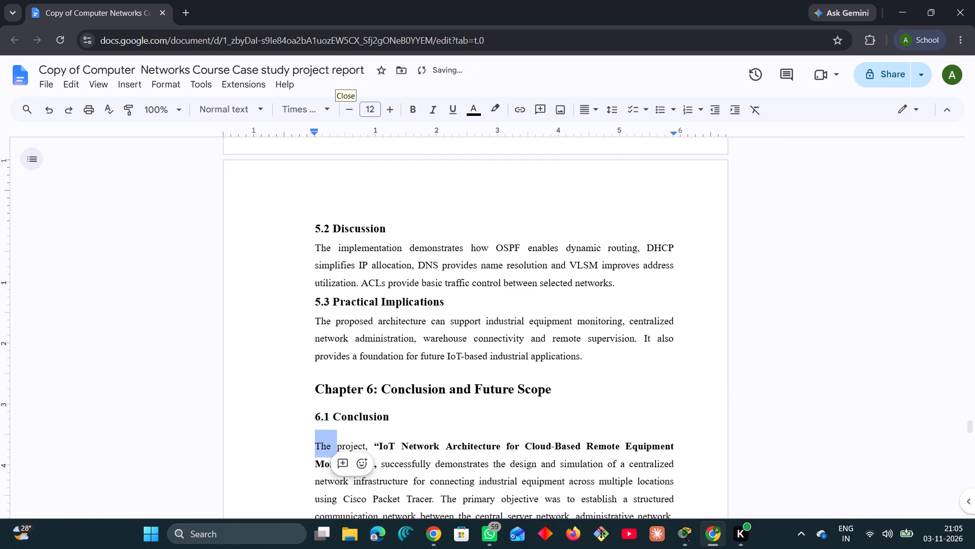
pyautogui.click(611, 107)
pyautogui.click(648, 224)
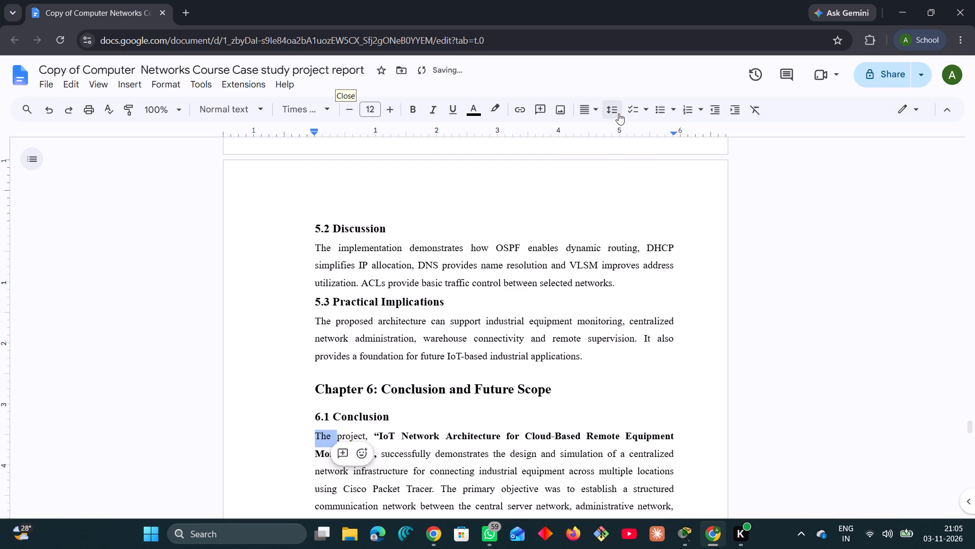
pyautogui.click(619, 113)
pyautogui.click(651, 250)
# Remove the space before and after the 6.1 paragraph starting "The project provided practical exposure".
pyautogui.scroll(-2, 489, 297)
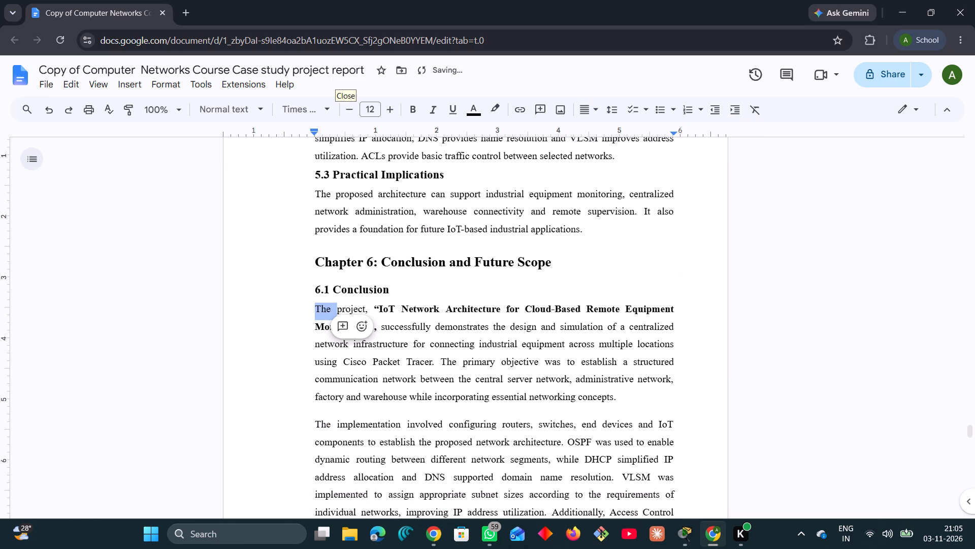
pyautogui.scroll(-2, 517, 261)
pyautogui.scroll(2, 506, 285)
pyautogui.scroll(-4, 506, 285)
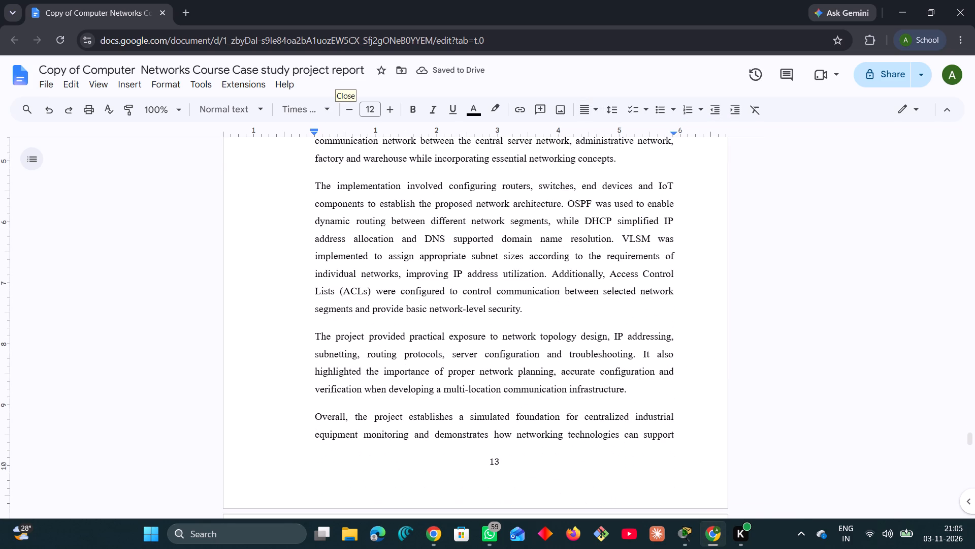
pyautogui.moveTo(333, 323); pyautogui.dragTo(316, 317)
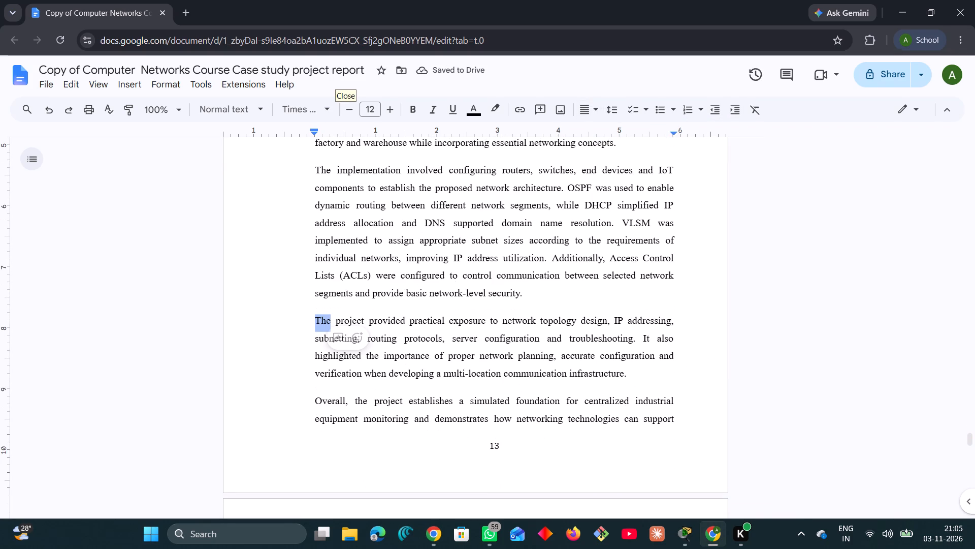
pyautogui.click(619, 104)
pyautogui.click(661, 223)
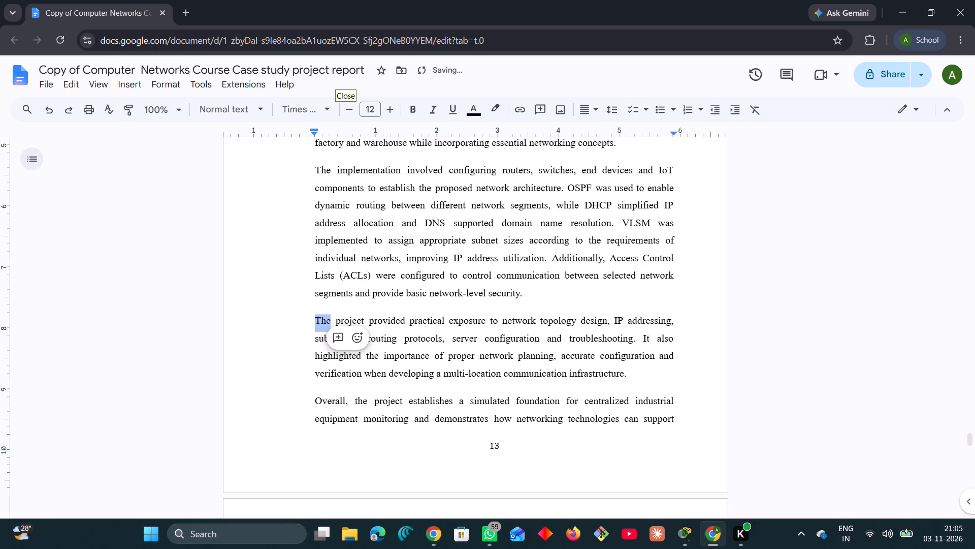
pyautogui.click(615, 109)
pyautogui.click(641, 244)
# Remove the space before and after the 6.1 paragraph starting "Overall, the project establishes".
pyautogui.moveTo(345, 402); pyautogui.dragTo(304, 400)
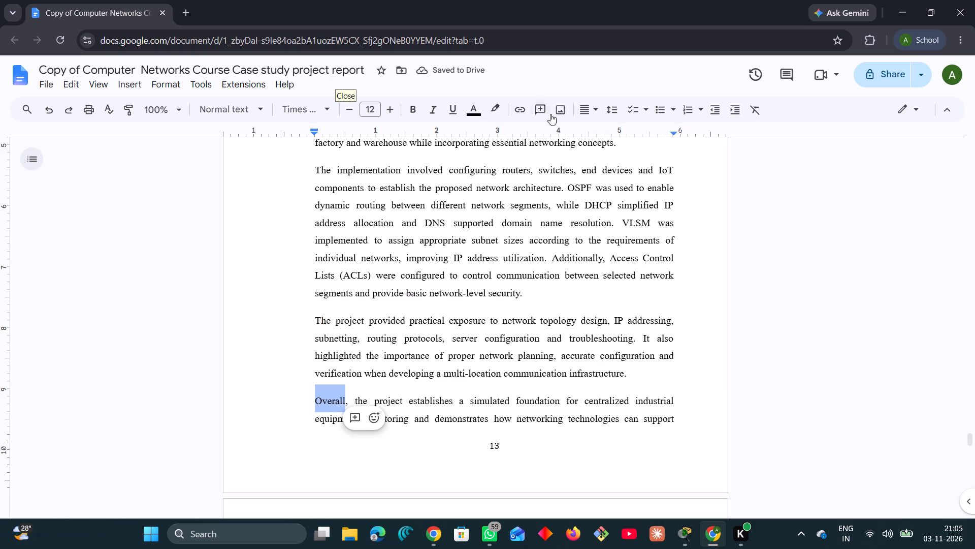
pyautogui.click(613, 105)
pyautogui.click(647, 228)
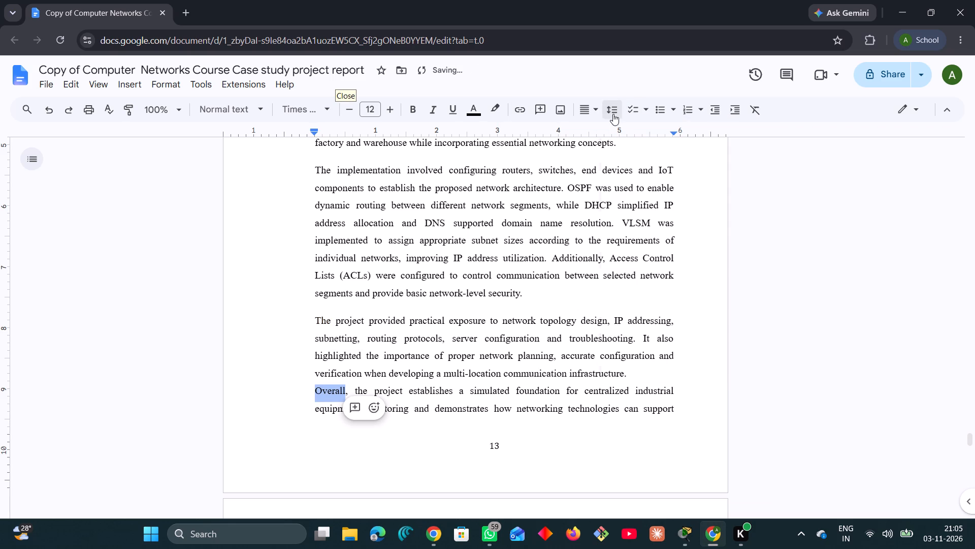
pyautogui.click(609, 110)
pyautogui.click(658, 247)
# Remove the space before and after the 6.1 paragraph starting "The implementation involved configuring routers".
pyautogui.scroll(1, 414, 314)
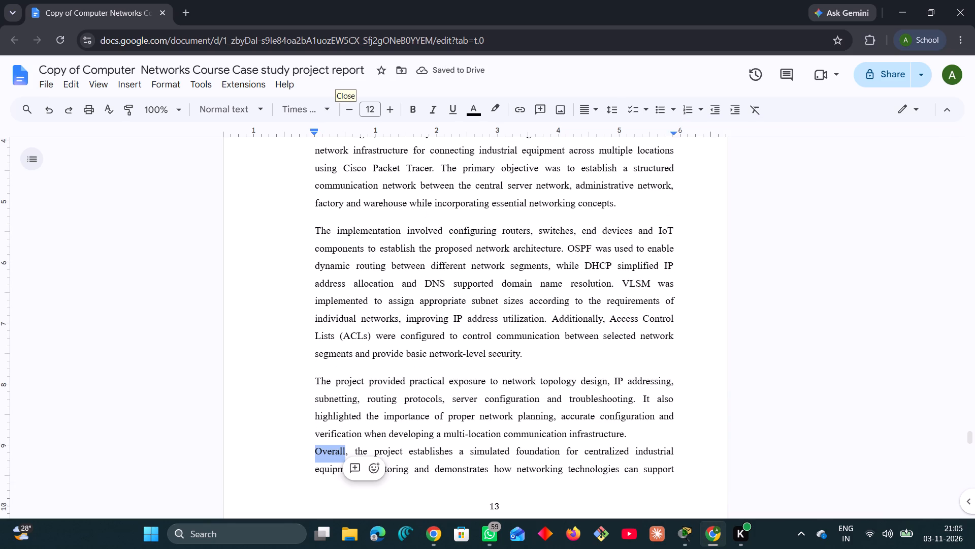
pyautogui.moveTo(349, 233); pyautogui.dragTo(318, 231)
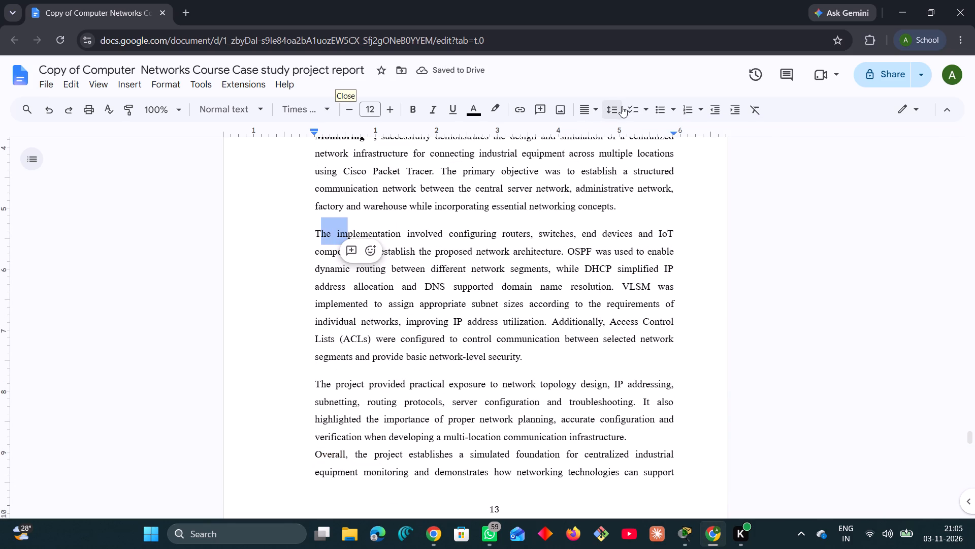
pyautogui.click(622, 106)
pyautogui.click(652, 226)
pyautogui.click(616, 113)
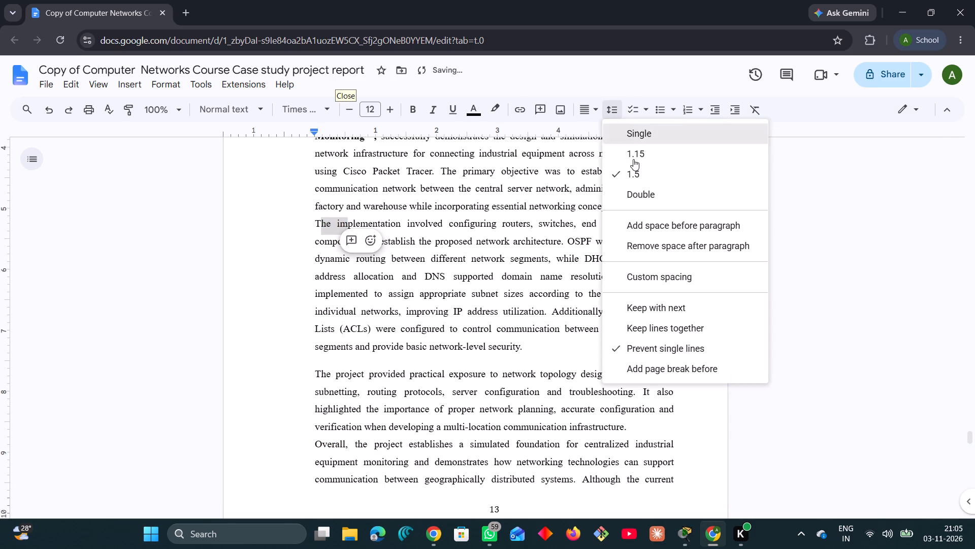
pyautogui.click(659, 250)
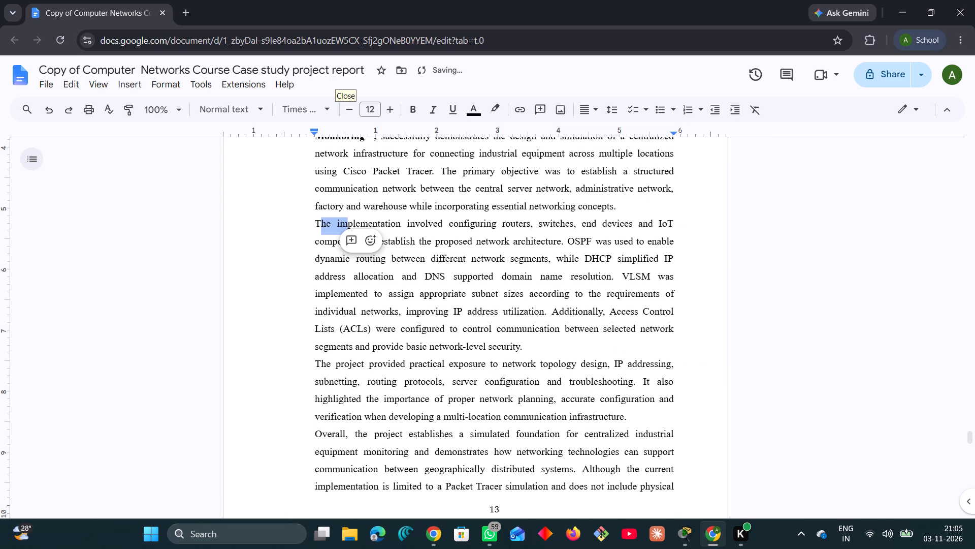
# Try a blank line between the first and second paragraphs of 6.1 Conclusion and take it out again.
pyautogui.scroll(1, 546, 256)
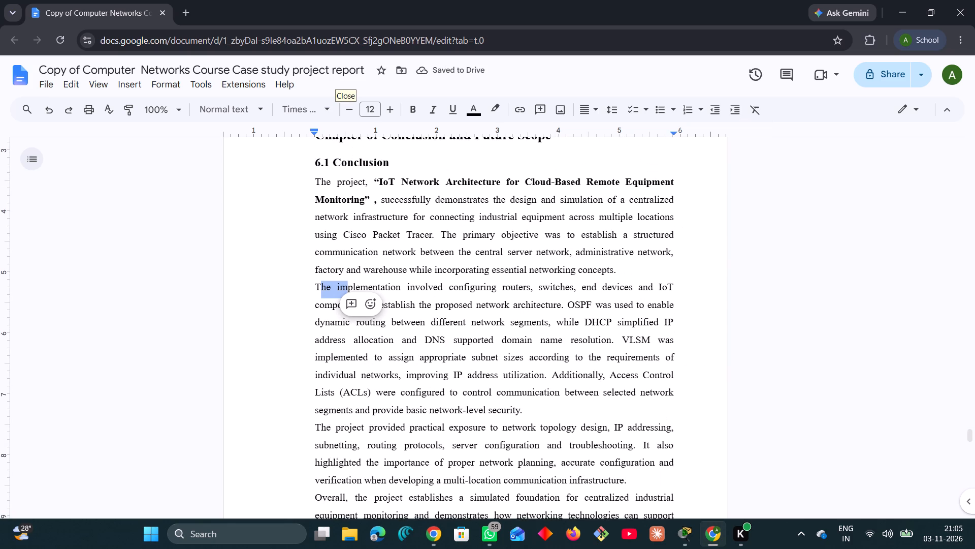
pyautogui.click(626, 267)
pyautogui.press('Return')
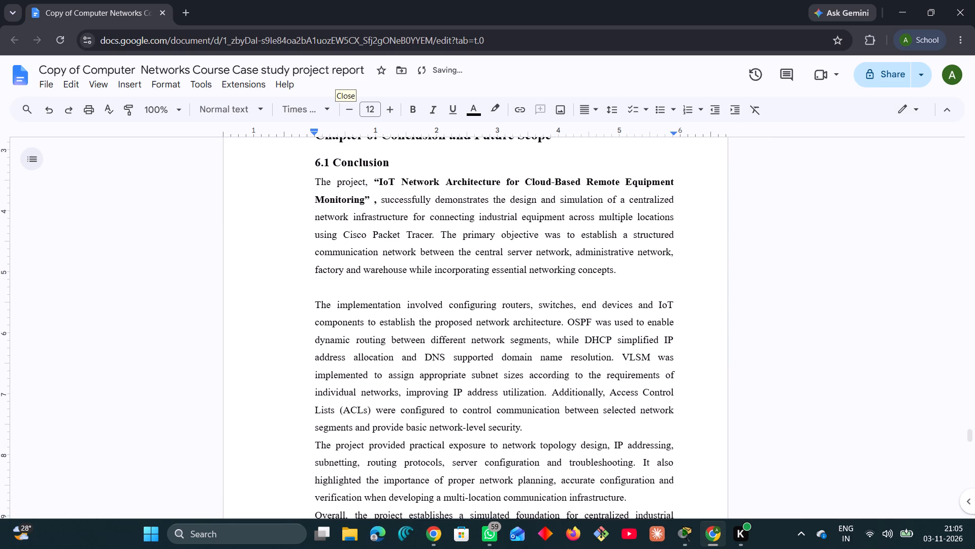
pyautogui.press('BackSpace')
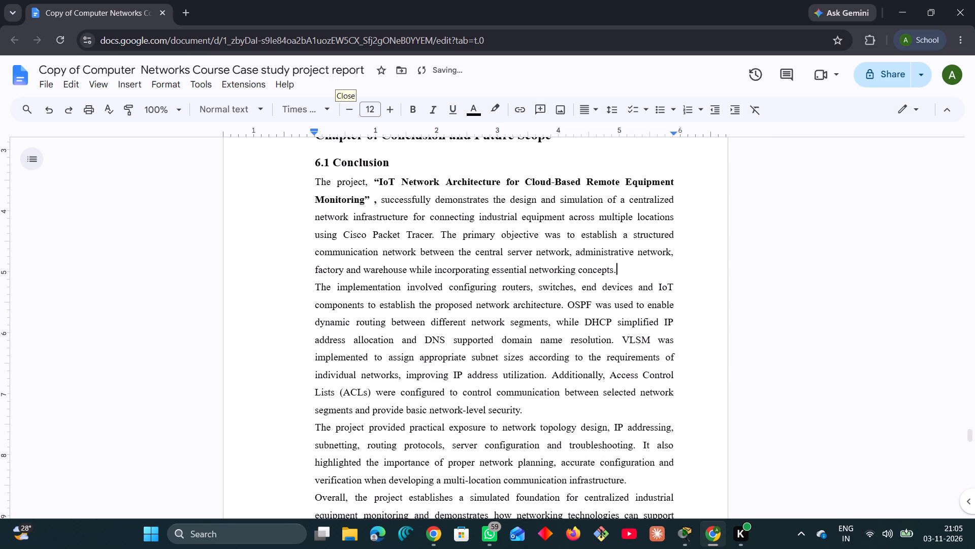
# Check the spacing settings of the "Overall, the project establishes" paragraph on page 13 and its continuation on the following page.
pyautogui.scroll(-3, 639, 261)
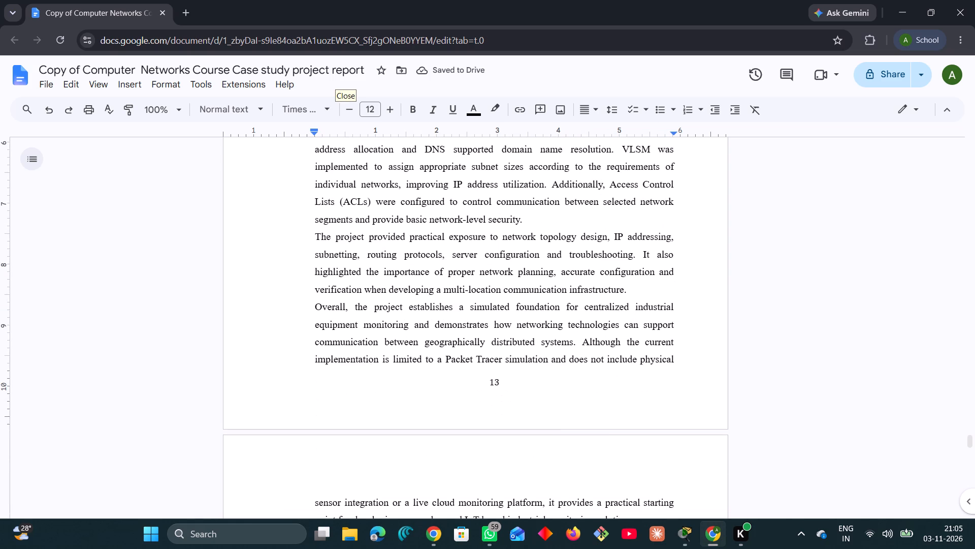
pyautogui.scroll(-2, 639, 261)
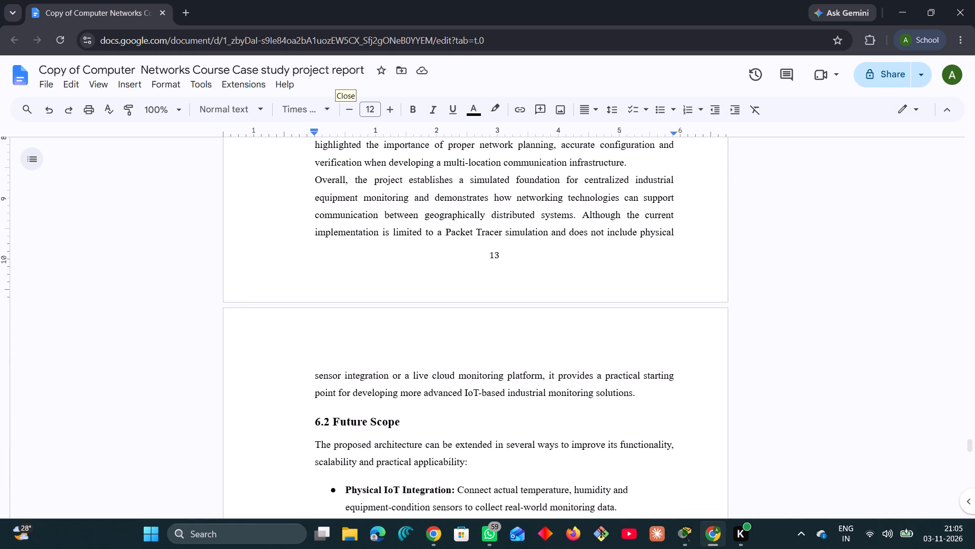
pyautogui.moveTo(311, 187); pyautogui.dragTo(330, 192)
pyautogui.click(615, 108)
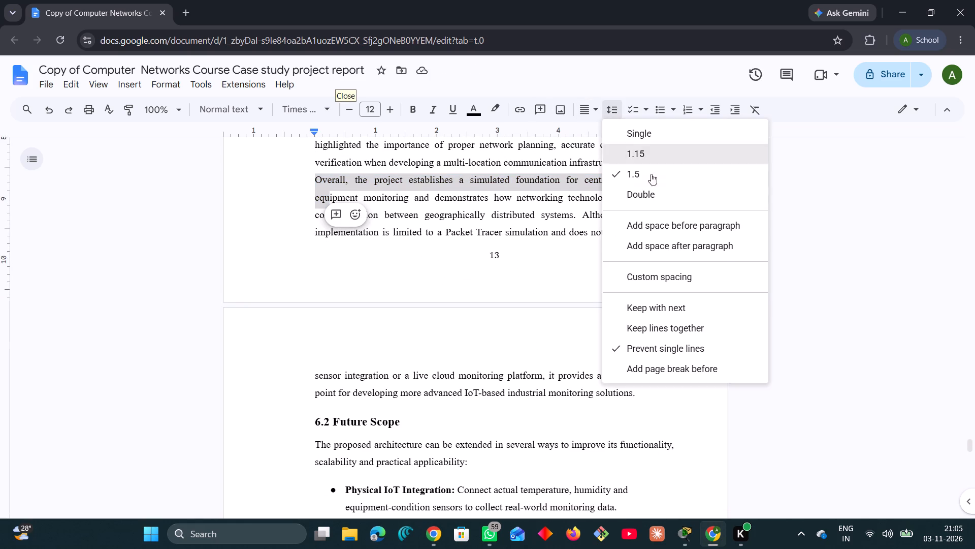
pyautogui.click(807, 240)
pyautogui.moveTo(363, 375); pyautogui.dragTo(320, 368)
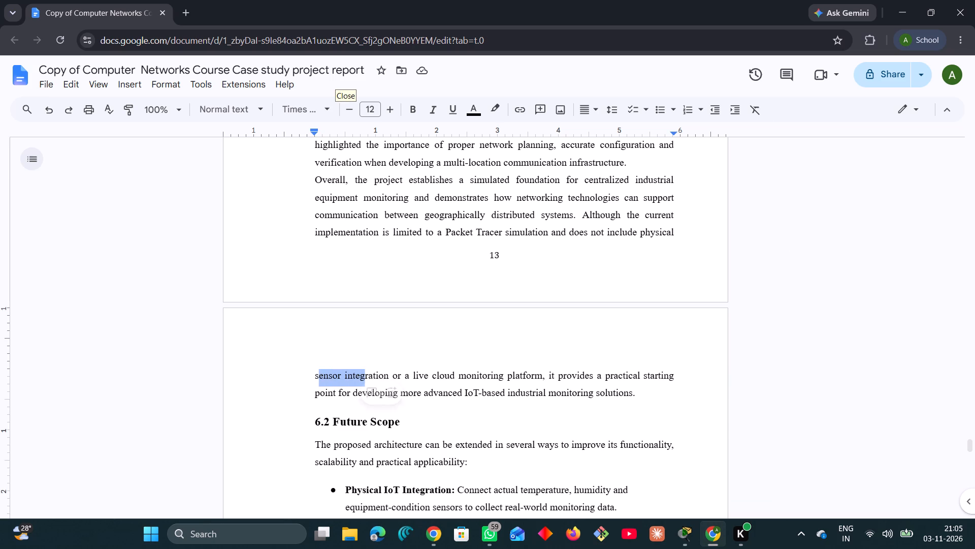
pyautogui.click(607, 111)
pyautogui.click(809, 238)
# Check the spacing settings of the first paragraph under 6.2 Future Scope.
pyautogui.scroll(-1, 575, 296)
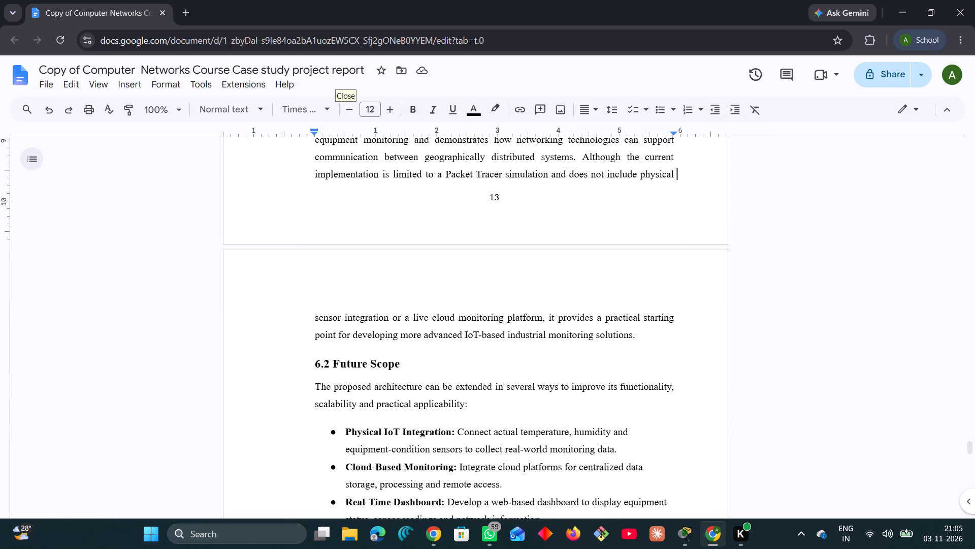
pyautogui.moveTo(341, 380); pyautogui.dragTo(316, 376)
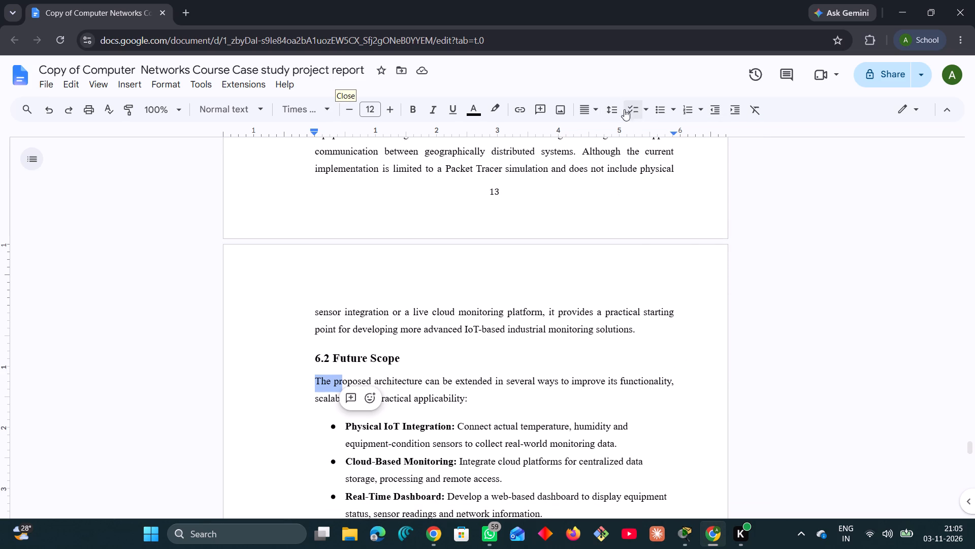
pyautogui.click(617, 107)
pyautogui.click(801, 230)
# Remove the space before and after the 5.1 Findings and Output heading on page 12.
pyautogui.scroll(-5, 589, 278)
pyautogui.scroll(15, 560, 255)
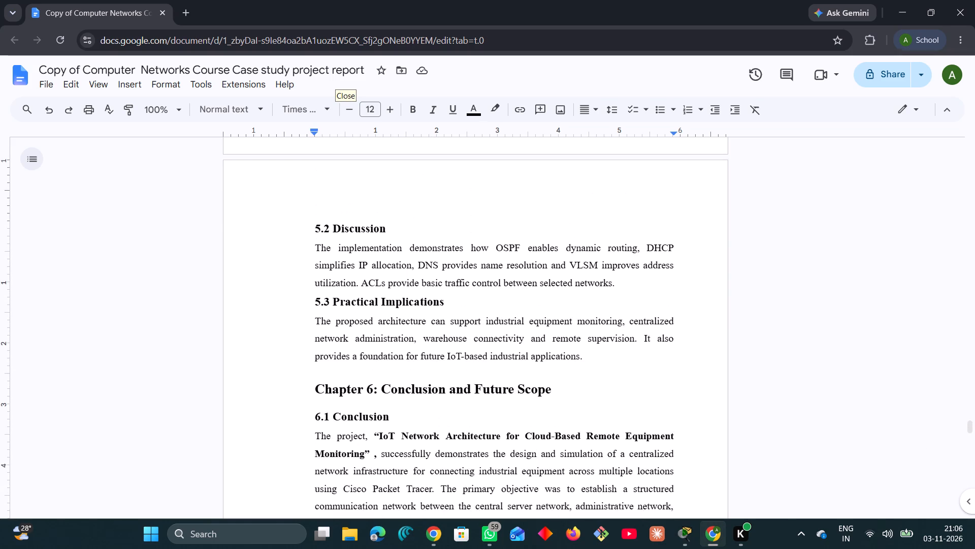
pyautogui.scroll(5, 512, 262)
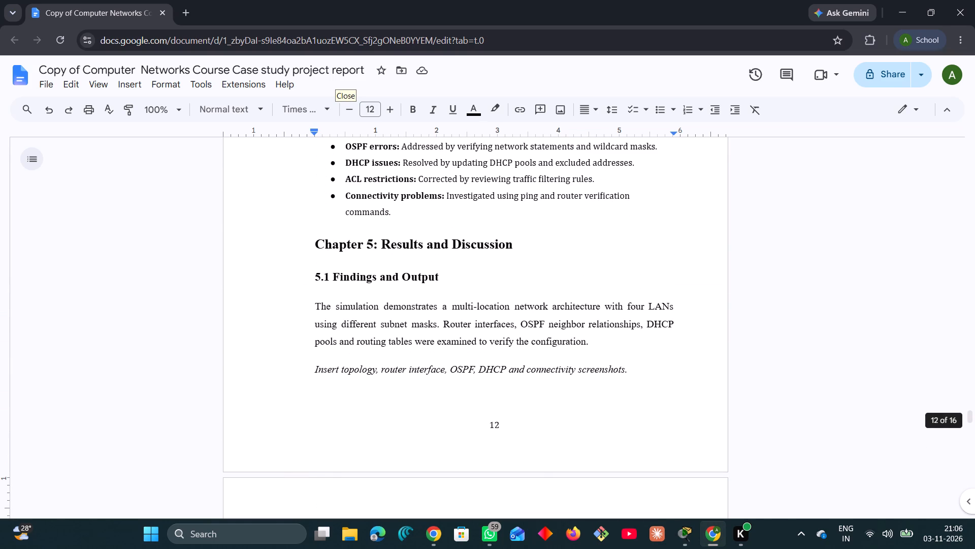
pyautogui.moveTo(383, 277); pyautogui.dragTo(348, 293)
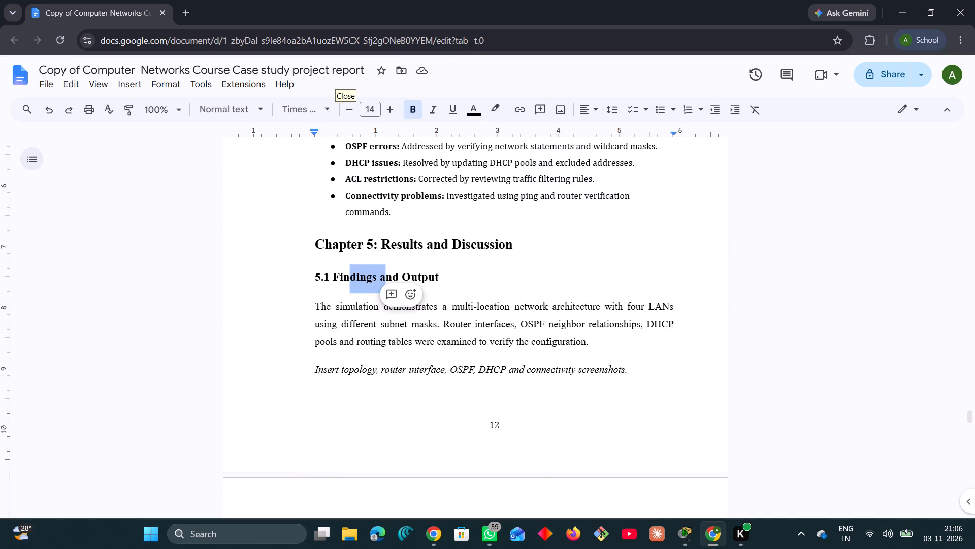
pyautogui.moveTo(454, 266); pyautogui.dragTo(429, 265)
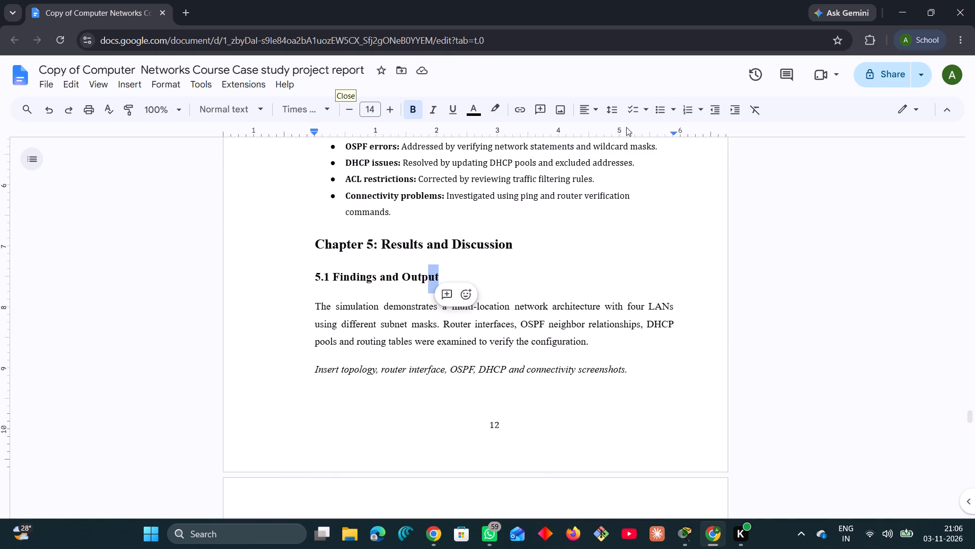
pyautogui.click(616, 109)
pyautogui.click(669, 223)
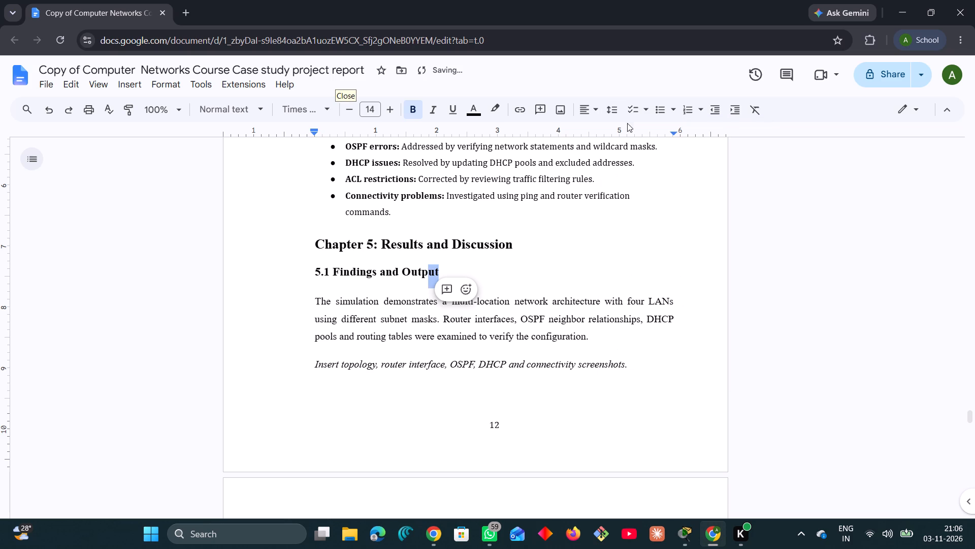
pyautogui.click(616, 116)
pyautogui.click(655, 244)
# Remove the space before and after the 5.1 paragraph starting "The simulation demonstrates".
pyautogui.moveTo(371, 326); pyautogui.dragTo(373, 314)
pyautogui.moveTo(356, 299); pyautogui.dragTo(320, 297)
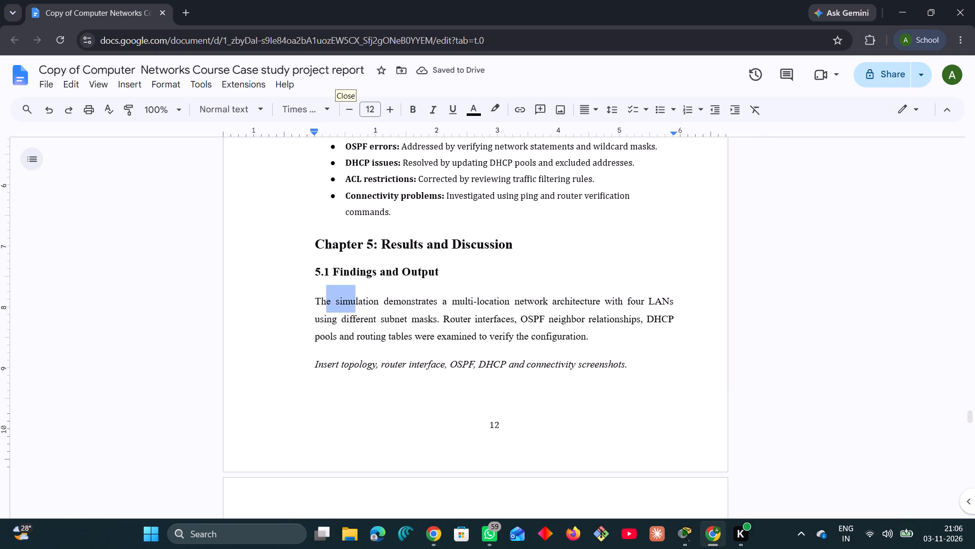
pyautogui.moveTo(320, 297); pyautogui.dragTo(314, 293)
pyautogui.click(609, 113)
pyautogui.click(664, 230)
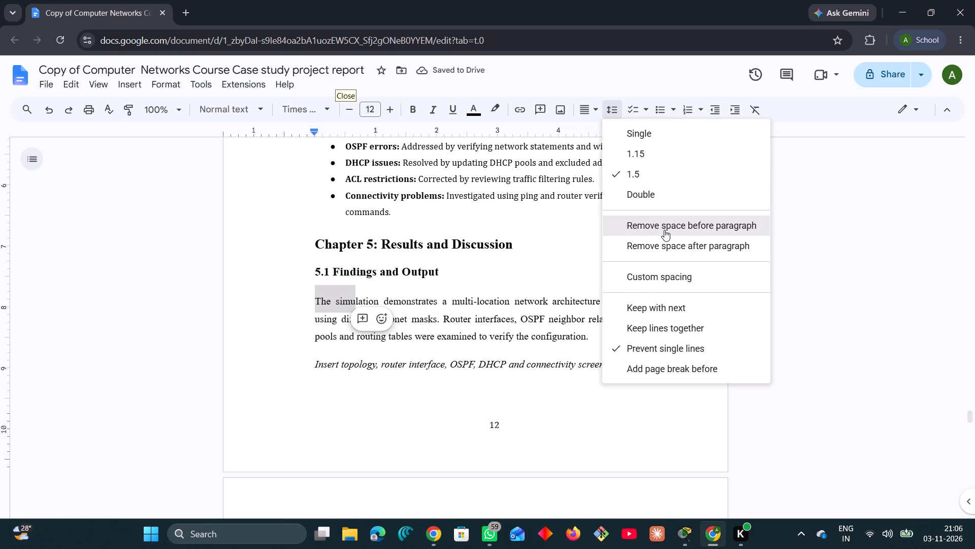
pyautogui.click(614, 116)
pyautogui.click(662, 244)
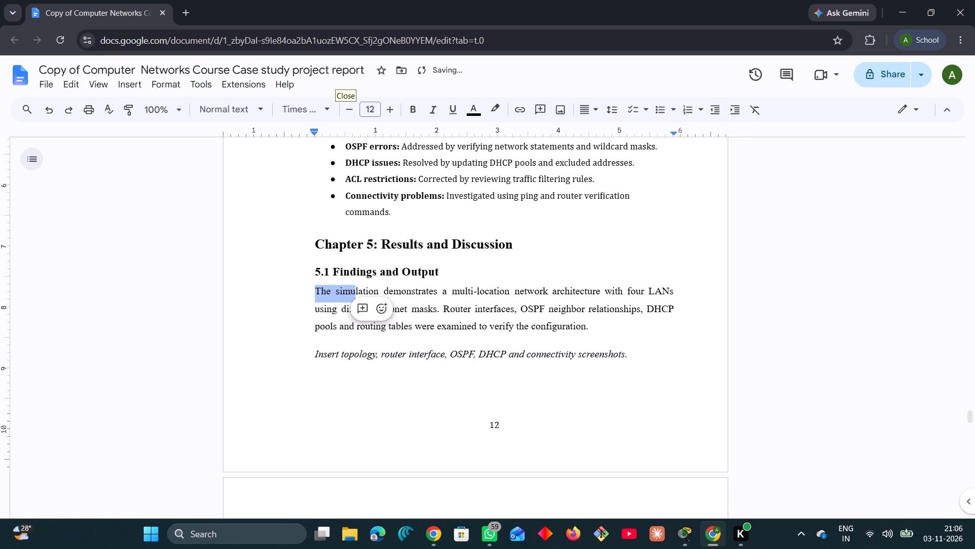
# Remove the space before and after the "Chapter 5: Results and Discussion" heading.
pyautogui.scroll(1, 492, 273)
pyautogui.moveTo(521, 313); pyautogui.dragTo(496, 310)
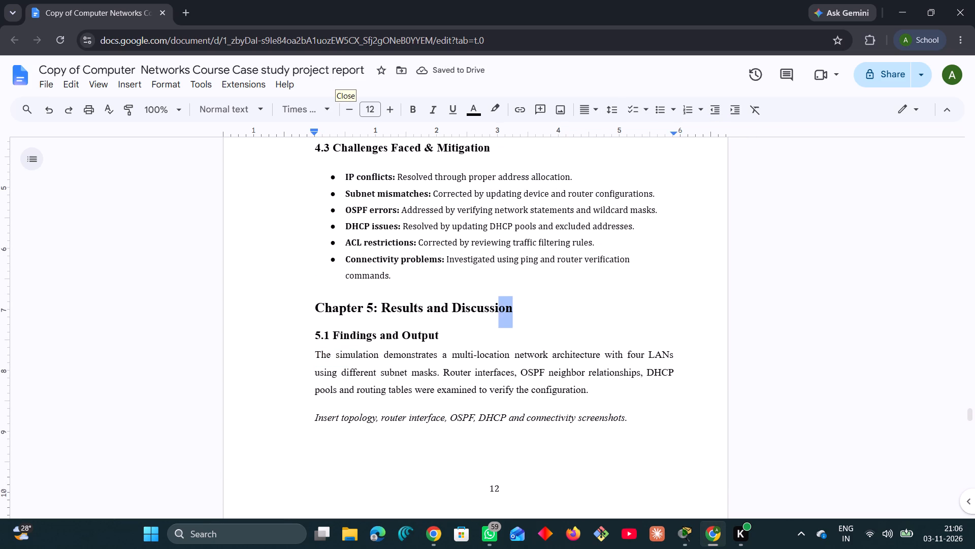
pyautogui.moveTo(496, 310); pyautogui.dragTo(489, 310)
pyautogui.click(613, 117)
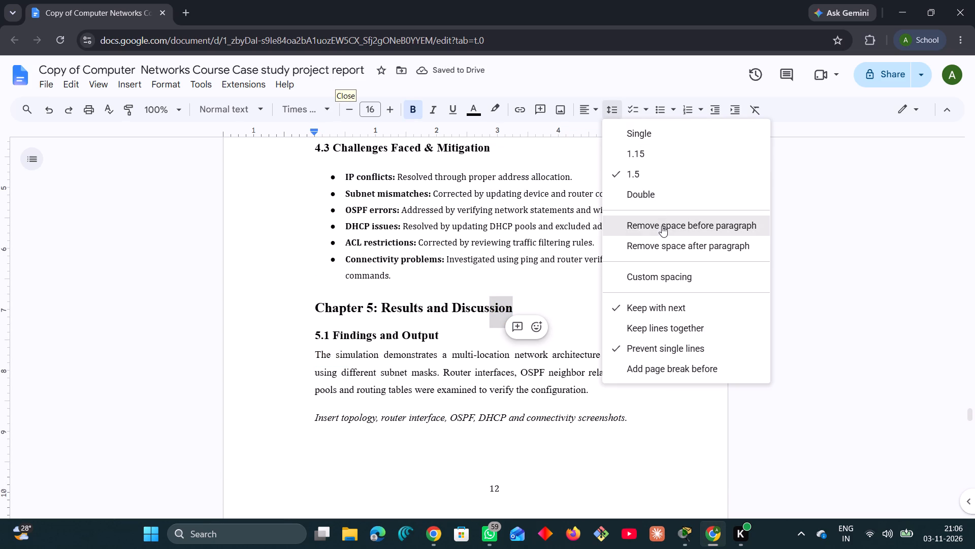
pyautogui.click(662, 226)
pyautogui.click(610, 113)
pyautogui.click(648, 248)
# Remove the space before the 4.3 Challenges Faced & Mitigation heading and its first bullet, "IP conflicts".
pyautogui.scroll(1, 629, 274)
pyautogui.scroll(1, 469, 297)
pyautogui.moveTo(391, 305); pyautogui.dragTo(347, 291)
pyautogui.click(612, 108)
pyautogui.click(654, 228)
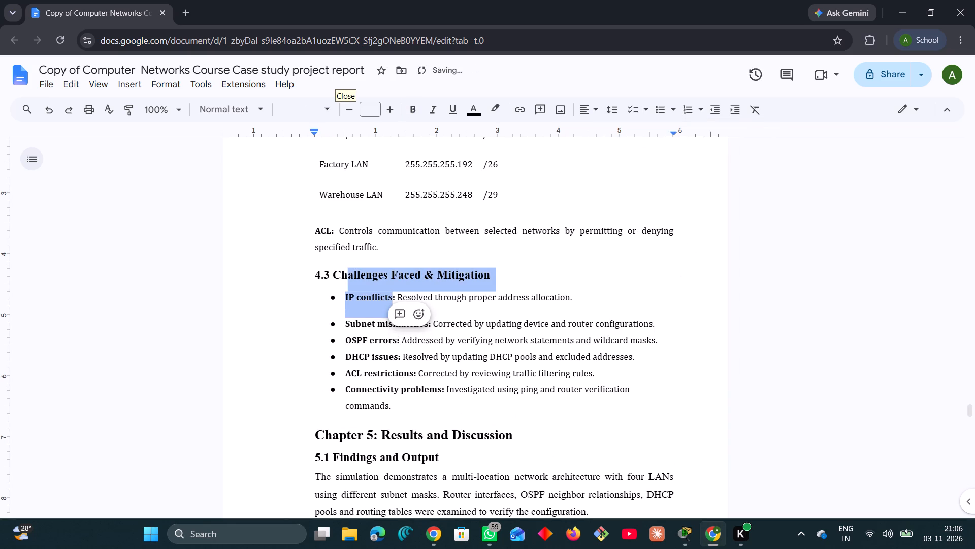
pyautogui.click(496, 310)
# Remove the space after the "IP conflicts" bullet so it sits directly above the "Subnet mismatches" bullet.
pyautogui.moveTo(366, 324); pyautogui.dragTo(346, 321)
pyautogui.click(603, 104)
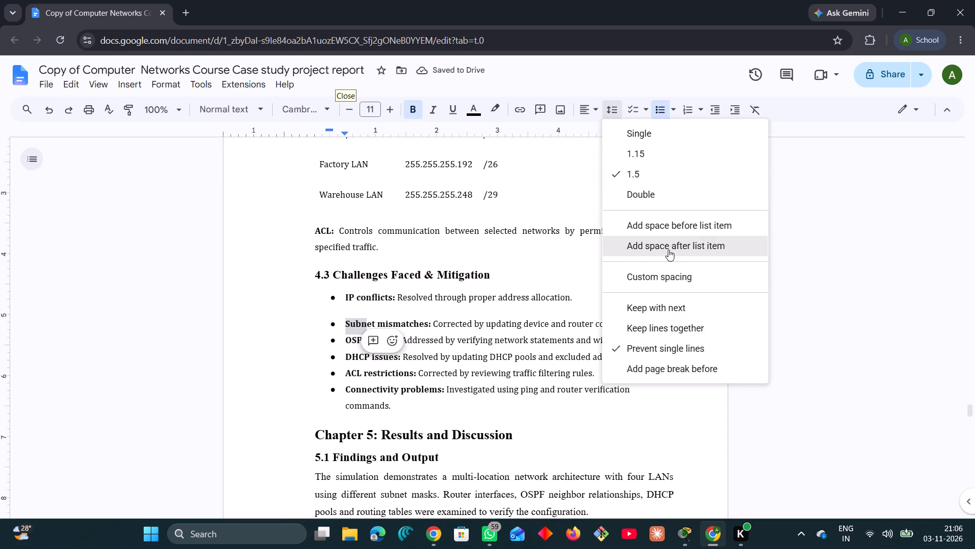
pyautogui.click(790, 212)
pyautogui.moveTo(364, 324); pyautogui.dragTo(339, 324)
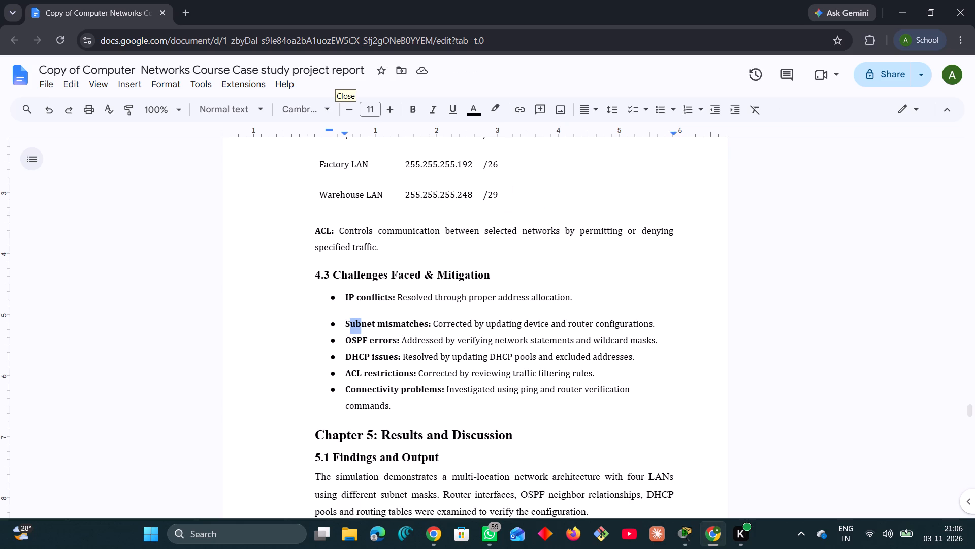
pyautogui.moveTo(339, 324); pyautogui.dragTo(456, 303)
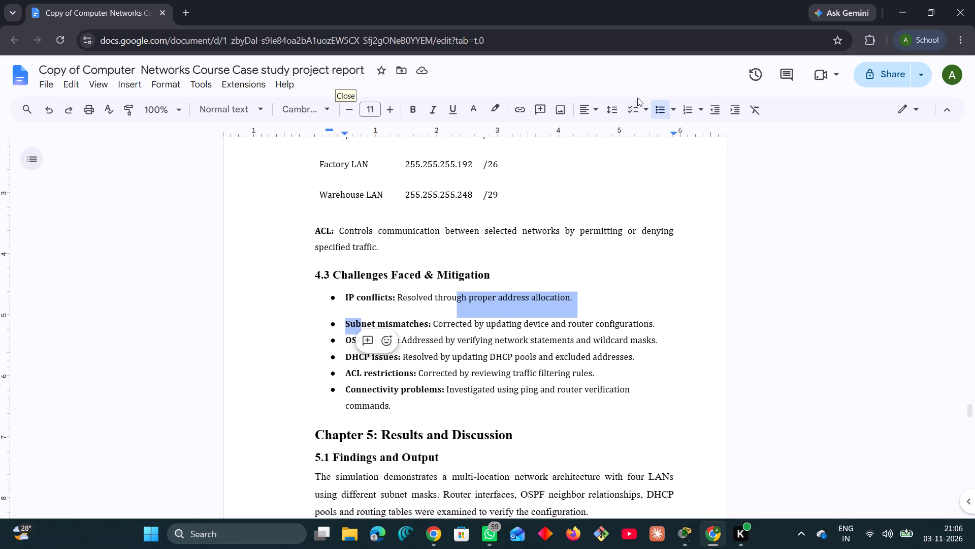
pyautogui.click(621, 103)
pyautogui.click(676, 243)
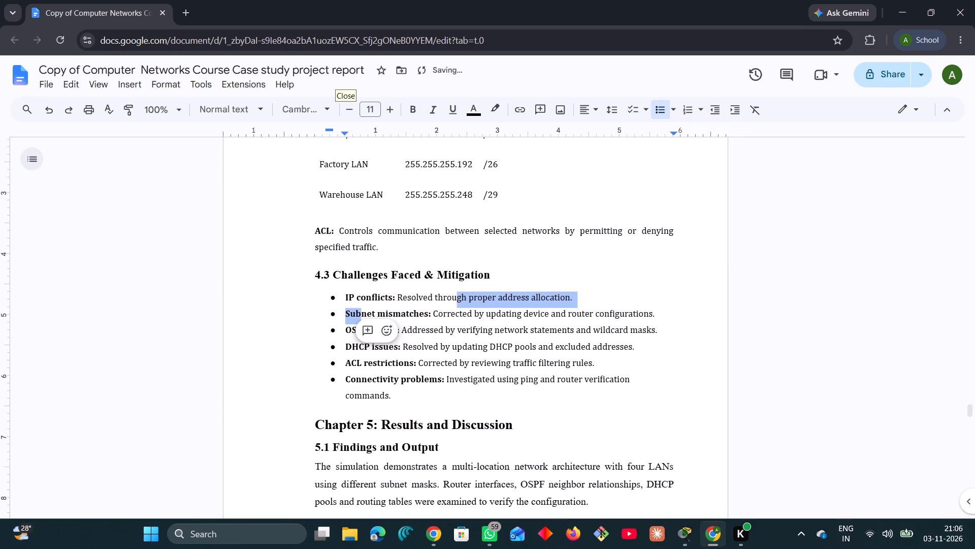
# Set the subnet mask table and the ACL paragraph below it to Times New Roman, size 12.
pyautogui.scroll(1, 606, 302)
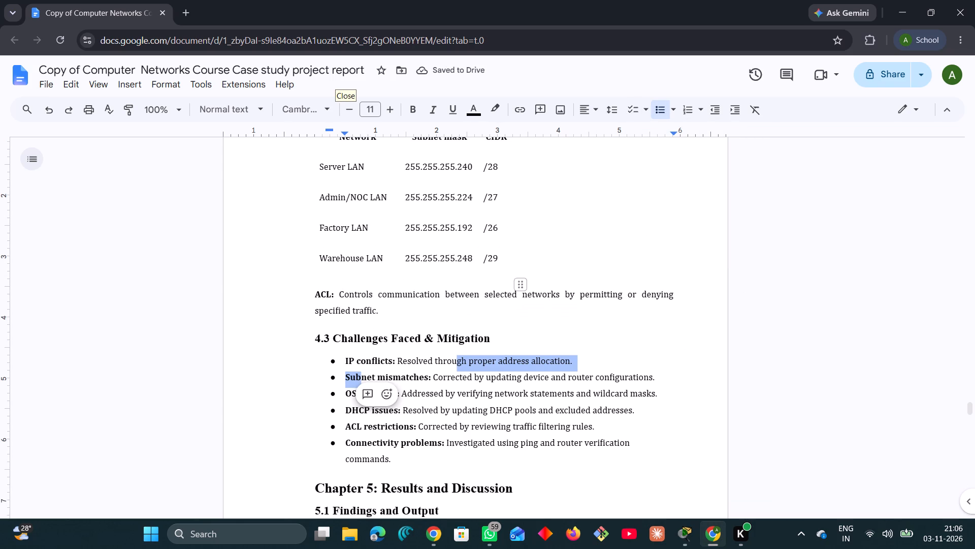
pyautogui.moveTo(400, 317); pyautogui.dragTo(323, 235)
pyautogui.scroll(1, 329, 235)
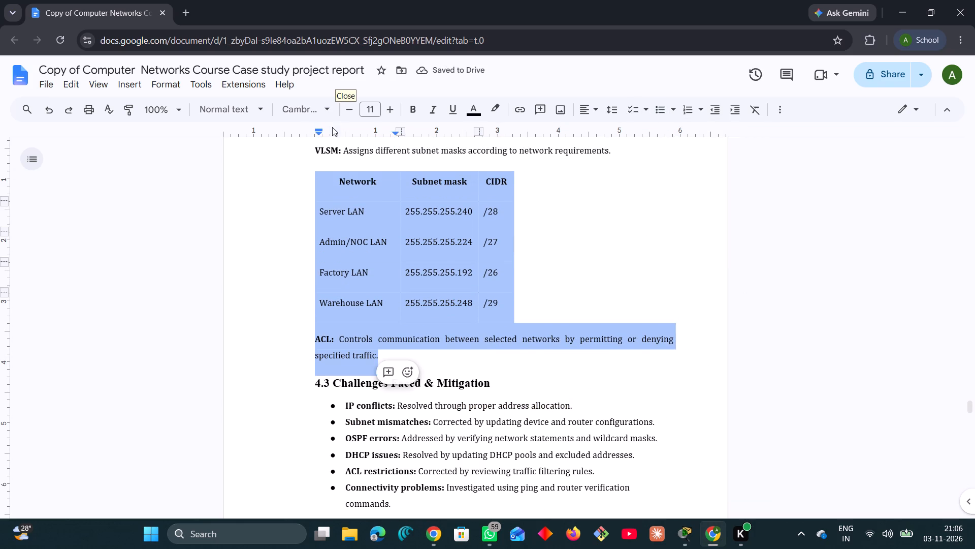
pyautogui.click(328, 108)
pyautogui.click(357, 183)
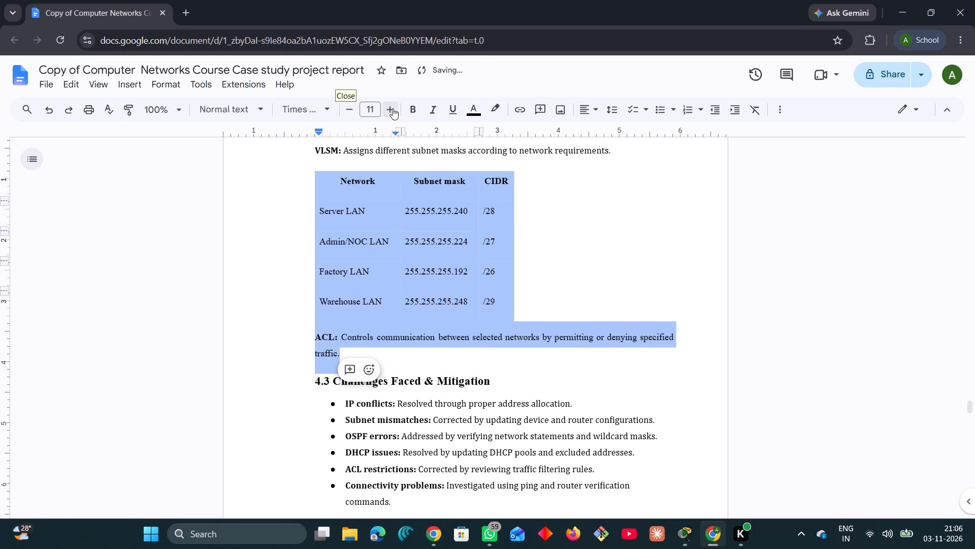
pyautogui.click(393, 108)
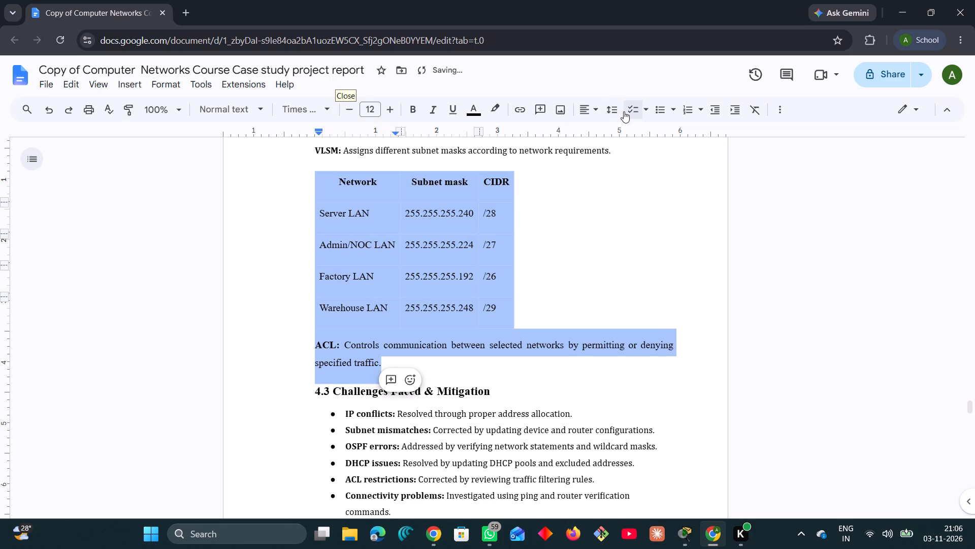
pyautogui.click(617, 110)
pyautogui.click(857, 235)
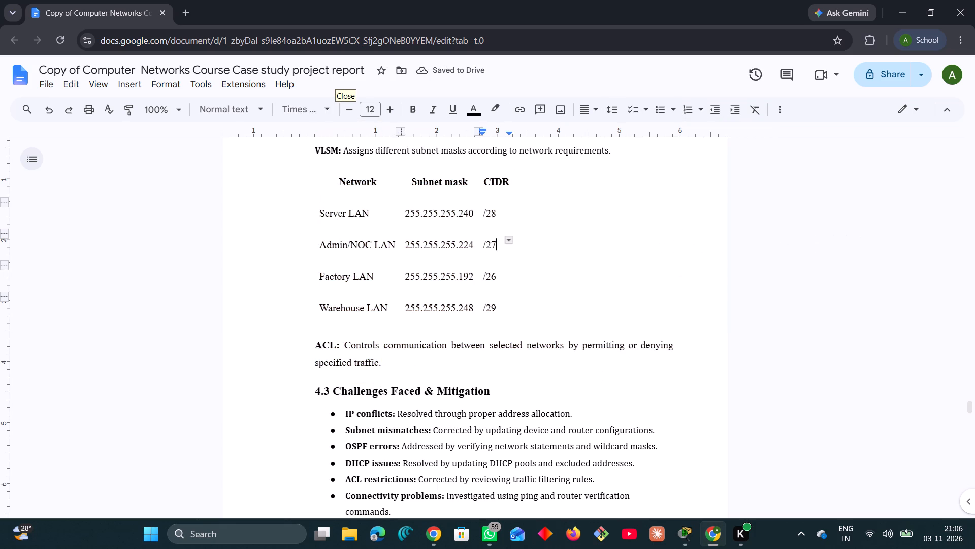
# Remove the space before and after the ACL paragraph below the subnet mask table.
pyautogui.moveTo(381, 347); pyautogui.dragTo(310, 348)
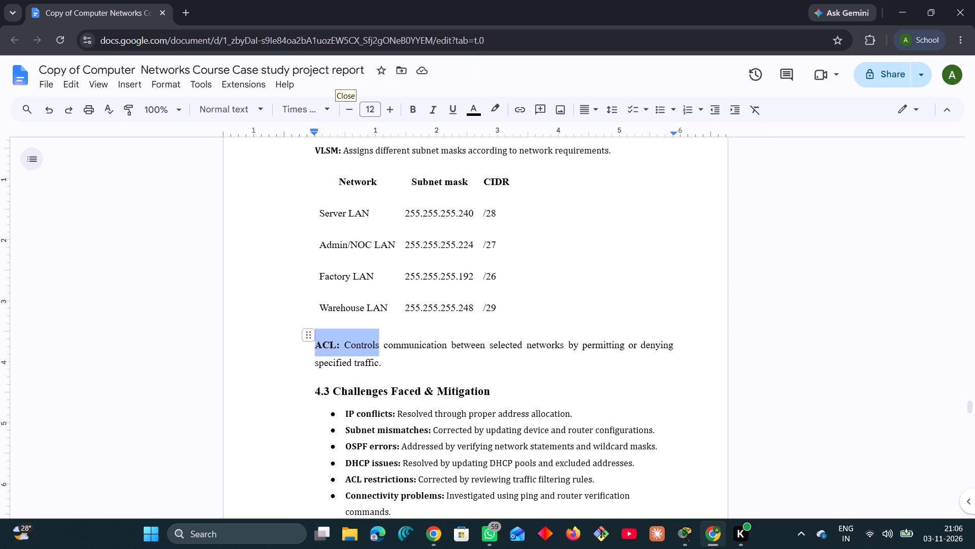
pyautogui.click(611, 111)
pyautogui.click(649, 230)
pyautogui.click(614, 118)
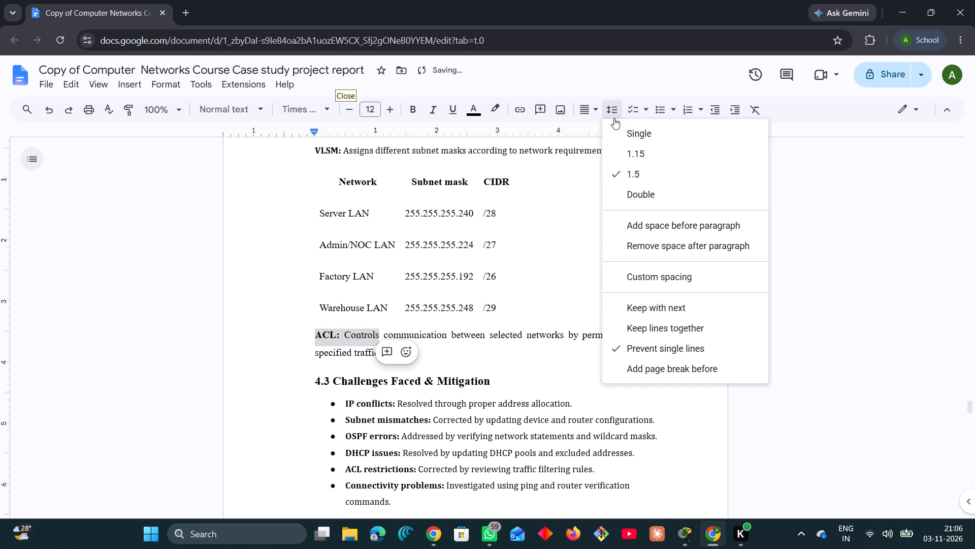
pyautogui.click(635, 251)
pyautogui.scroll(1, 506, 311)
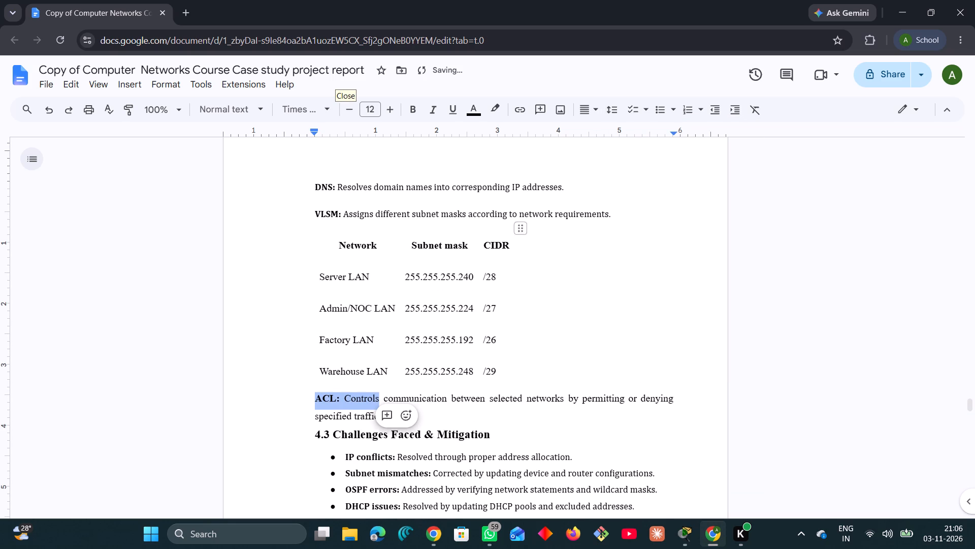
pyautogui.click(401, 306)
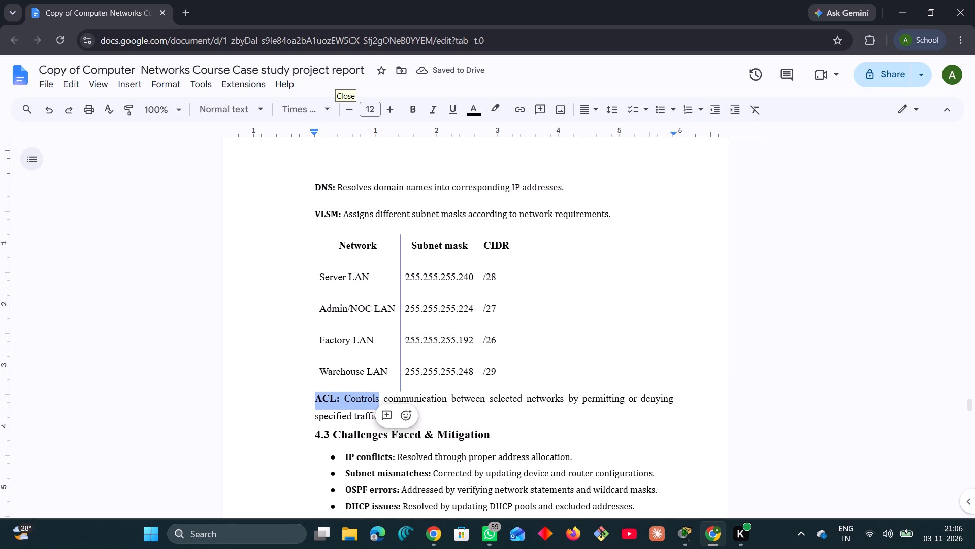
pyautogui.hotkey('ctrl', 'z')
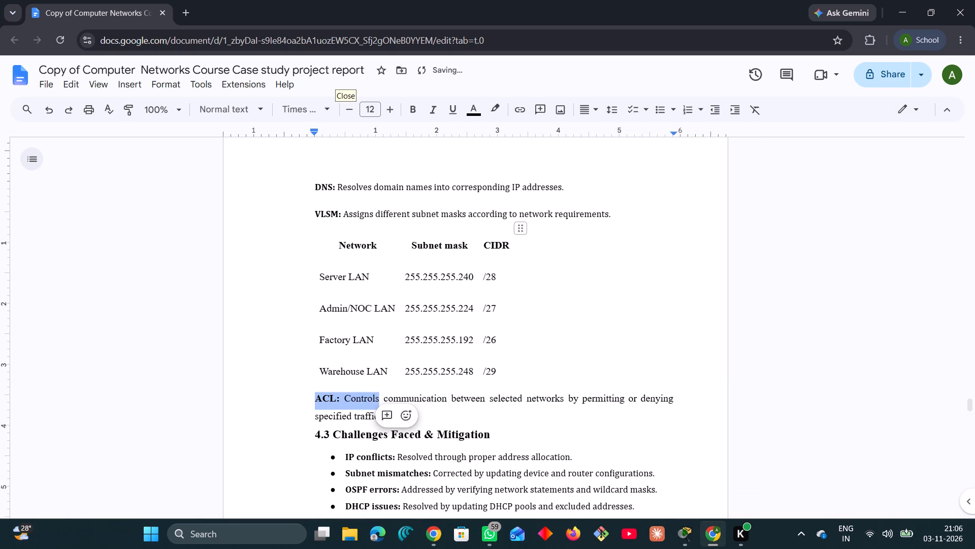
# Remove the space after the text in the Server LAN, Admin/NOC LAN, Factory LAN and Warehouse LAN cells of the table.
pyautogui.moveTo(320, 277); pyautogui.dragTo(330, 276)
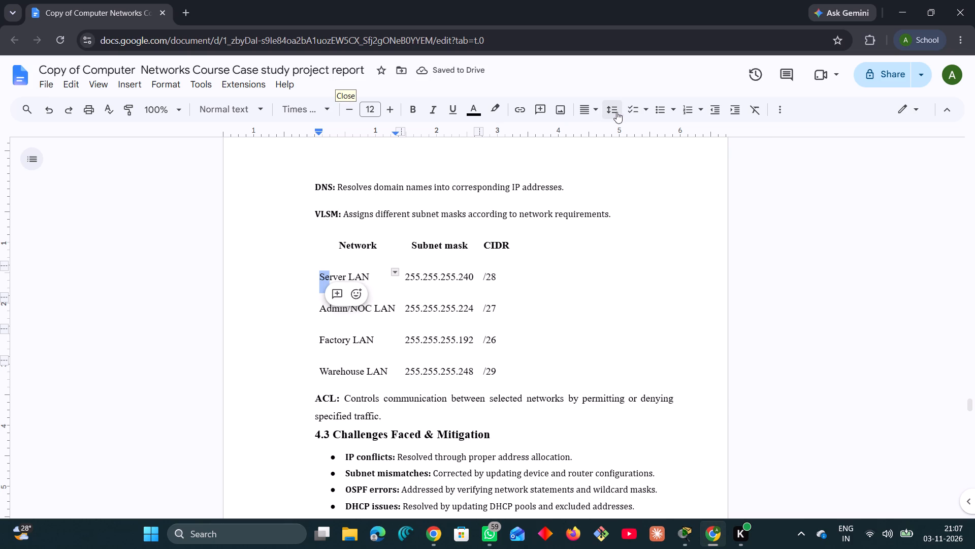
pyautogui.click(615, 111)
pyautogui.click(670, 249)
pyautogui.moveTo(342, 311); pyautogui.dragTo(327, 309)
pyautogui.click(619, 106)
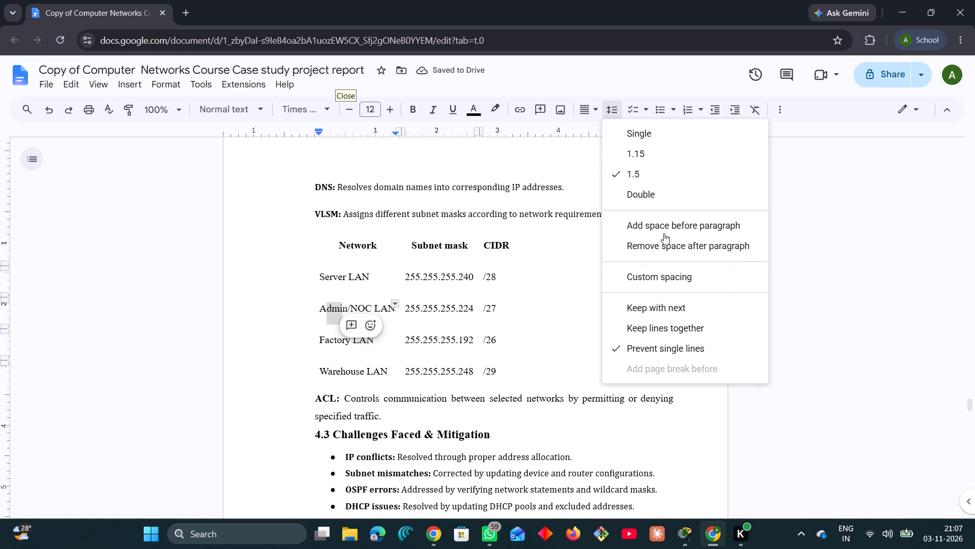
pyautogui.click(663, 250)
pyautogui.moveTo(379, 345); pyautogui.dragTo(357, 339)
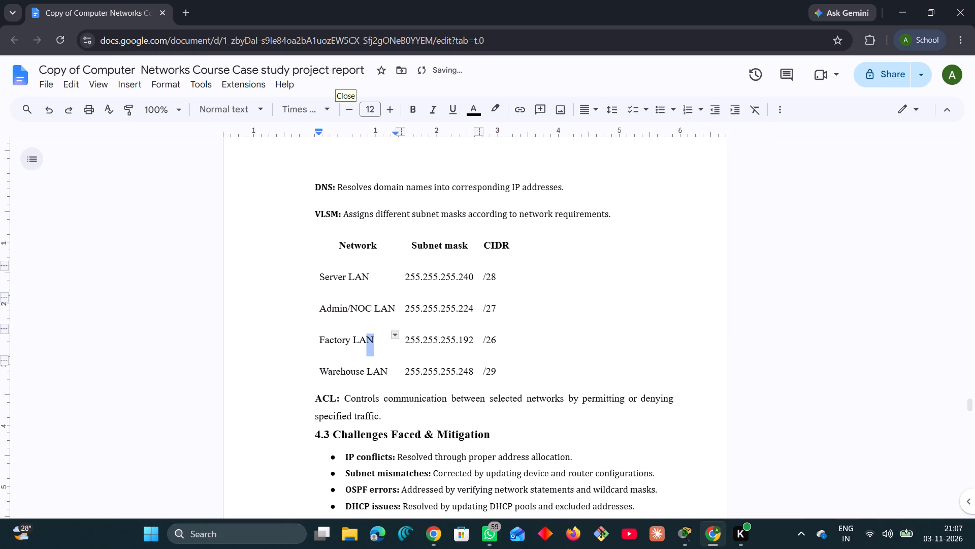
pyautogui.moveTo(357, 339); pyautogui.dragTo(354, 338)
pyautogui.click(612, 117)
pyautogui.click(659, 247)
pyautogui.moveTo(395, 368); pyautogui.dragTo(386, 368)
pyautogui.moveTo(391, 375); pyautogui.dragTo(374, 373)
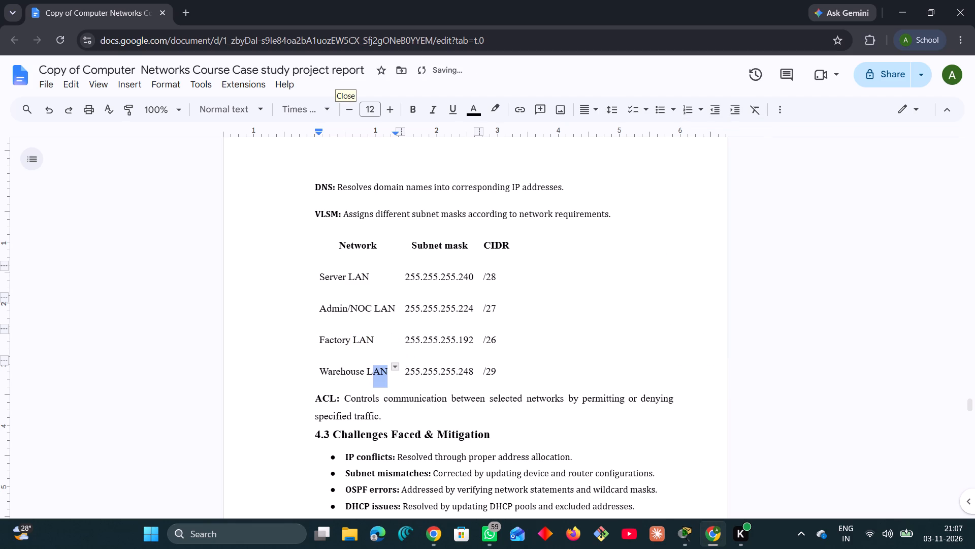
pyautogui.moveTo(374, 373); pyautogui.dragTo(373, 373)
pyautogui.click(610, 109)
pyautogui.click(642, 249)
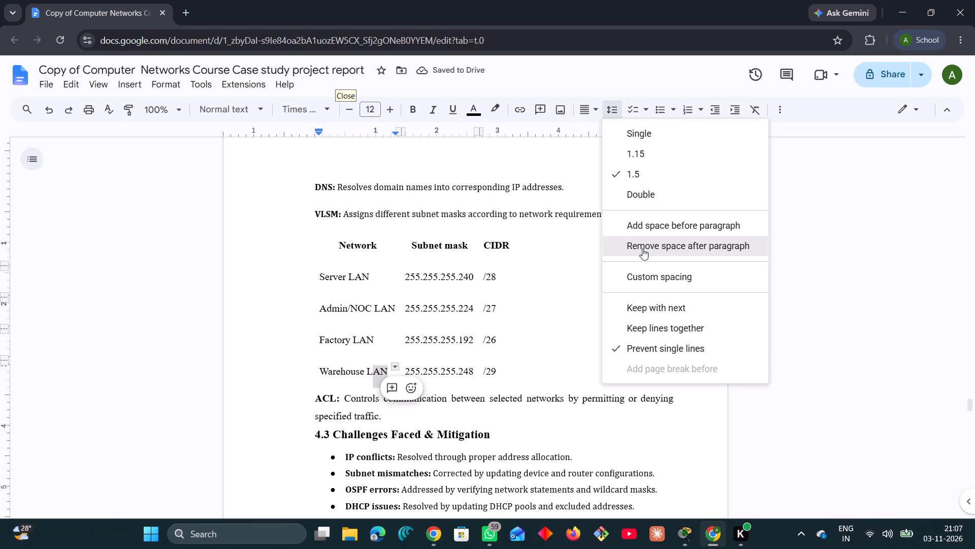
# Check the spacing settings of the text in the subnet mask table's header row.
pyautogui.moveTo(403, 240); pyautogui.dragTo(370, 231)
pyautogui.click(611, 114)
pyautogui.moveTo(852, 210); pyautogui.dragTo(846, 211)
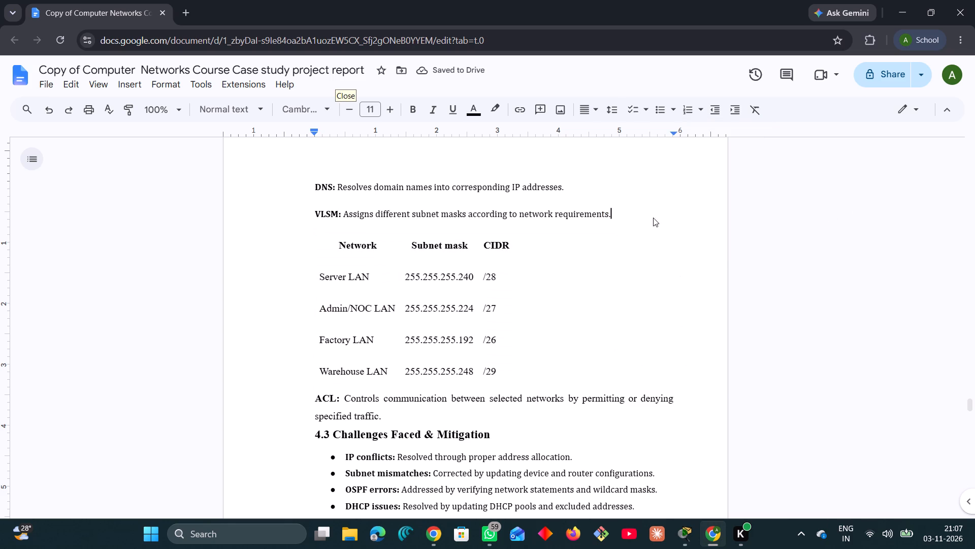
# Remove the space before and after the VLSM paragraph above the subnet mask table.
pyautogui.moveTo(625, 215); pyautogui.dragTo(581, 214)
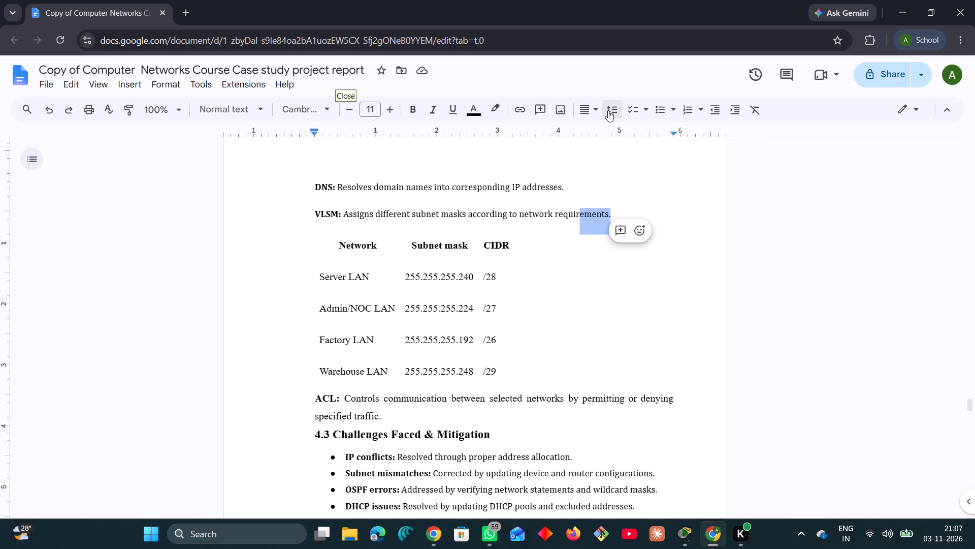
pyautogui.click(609, 110)
pyautogui.click(646, 225)
pyautogui.click(606, 116)
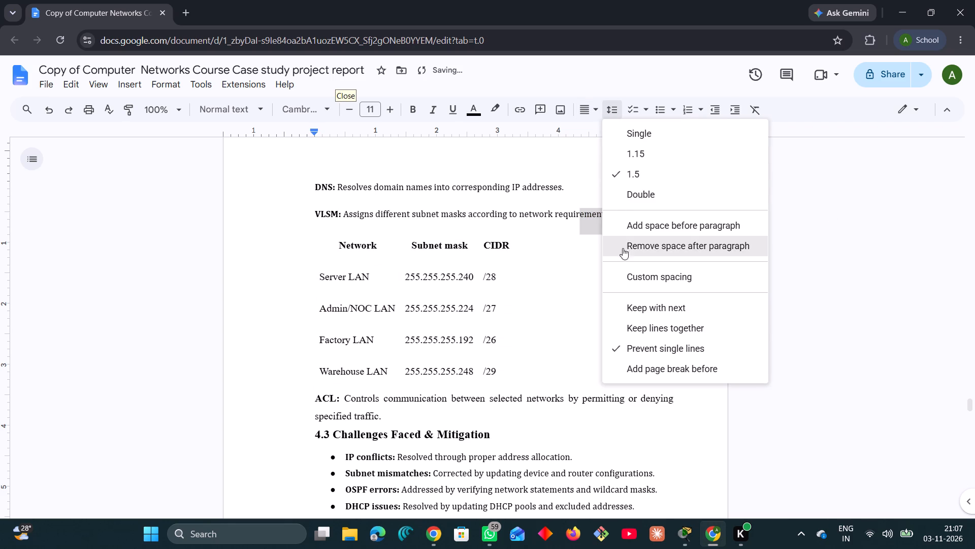
pyautogui.click(624, 252)
# Remove the space before and after the OSPF paragraph under 4.2 Core Algorithms / Configurations.
pyautogui.scroll(1, 513, 255)
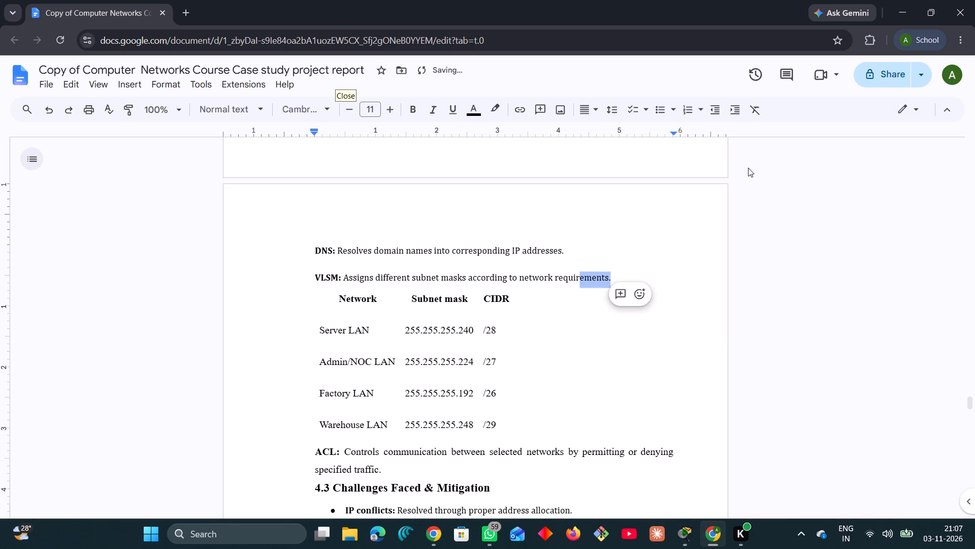
pyautogui.scroll(3, 748, 169)
pyautogui.scroll(1, 711, 195)
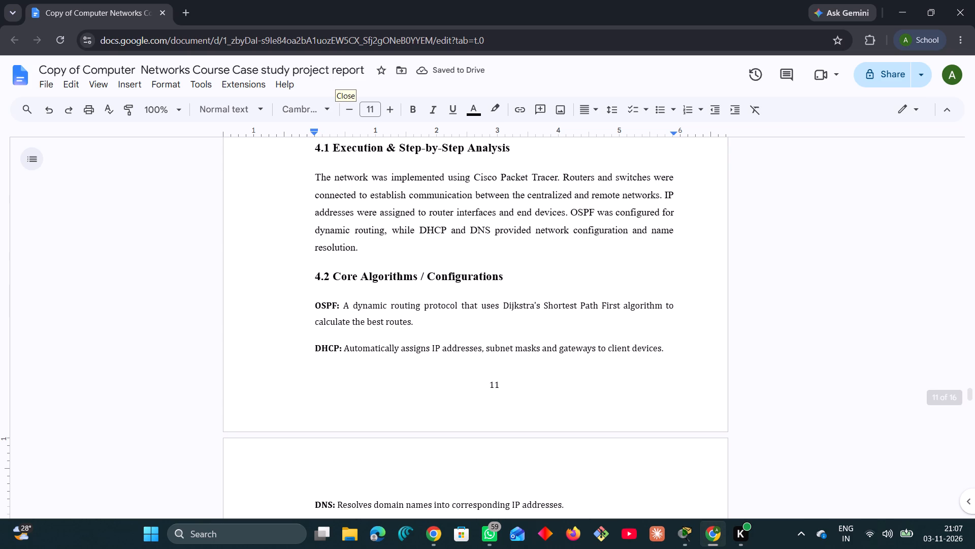
pyautogui.moveTo(346, 306); pyautogui.dragTo(305, 299)
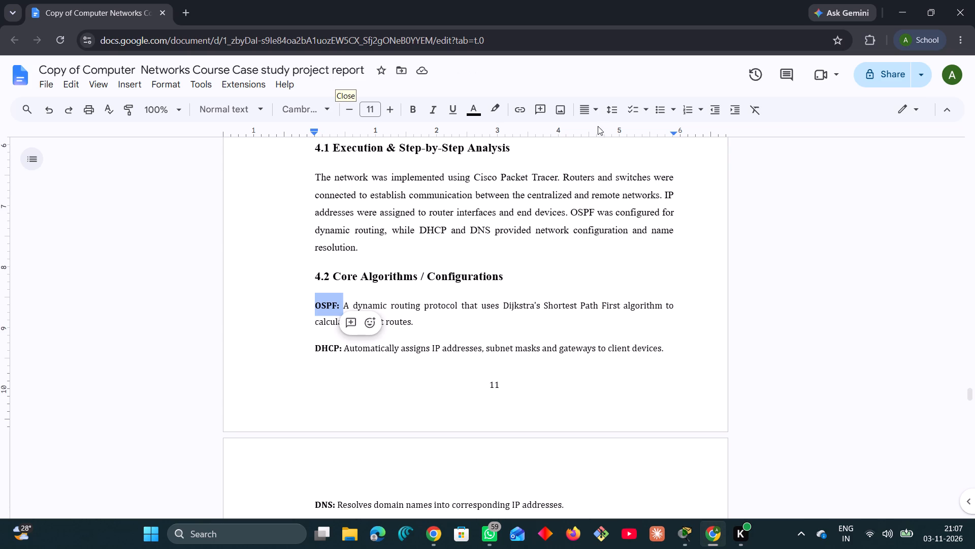
pyautogui.click(616, 113)
pyautogui.click(658, 220)
pyautogui.click(613, 115)
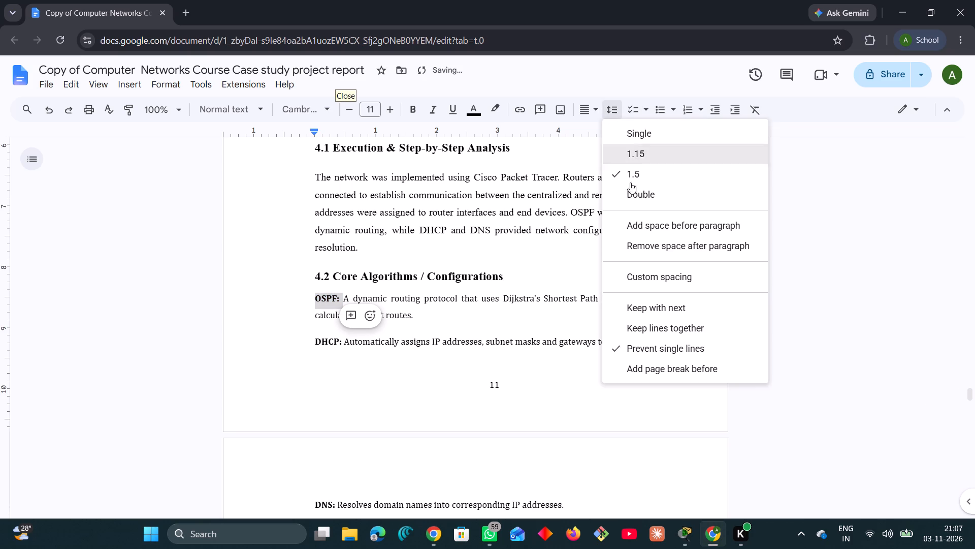
pyautogui.click(649, 248)
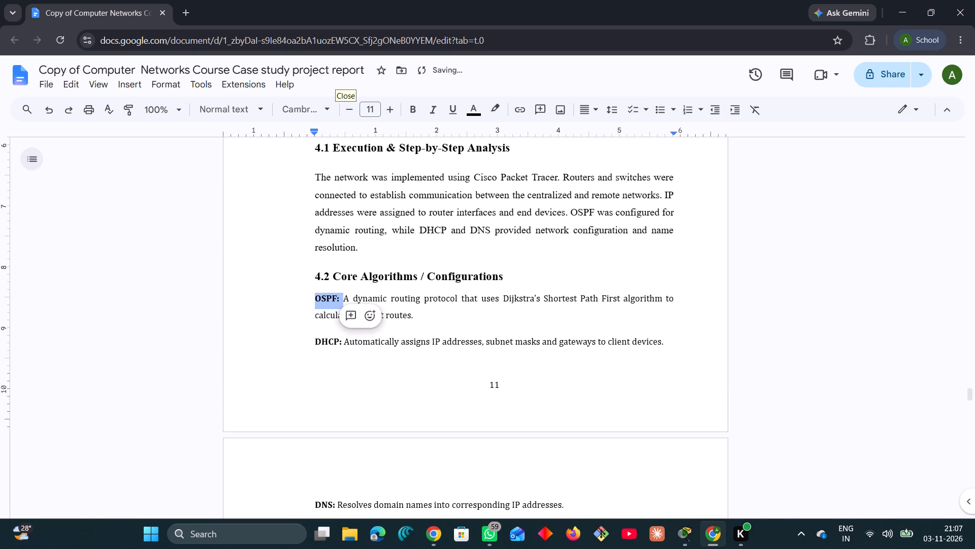
# Remove the space before and after the DHCP and DNS paragraphs in section 4.2.
pyautogui.moveTo(350, 345); pyautogui.dragTo(318, 338)
pyautogui.click(606, 106)
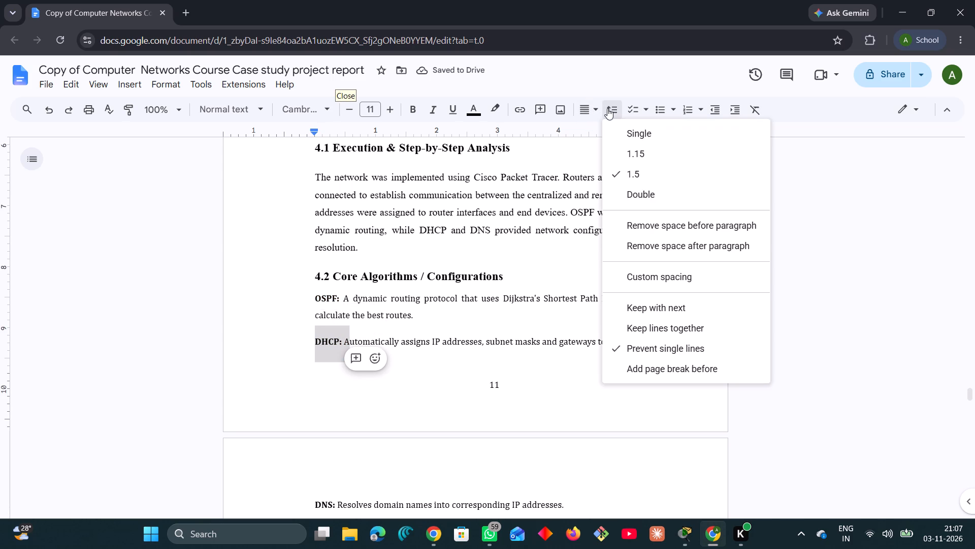
pyautogui.click(644, 230)
pyautogui.click(608, 111)
pyautogui.click(627, 248)
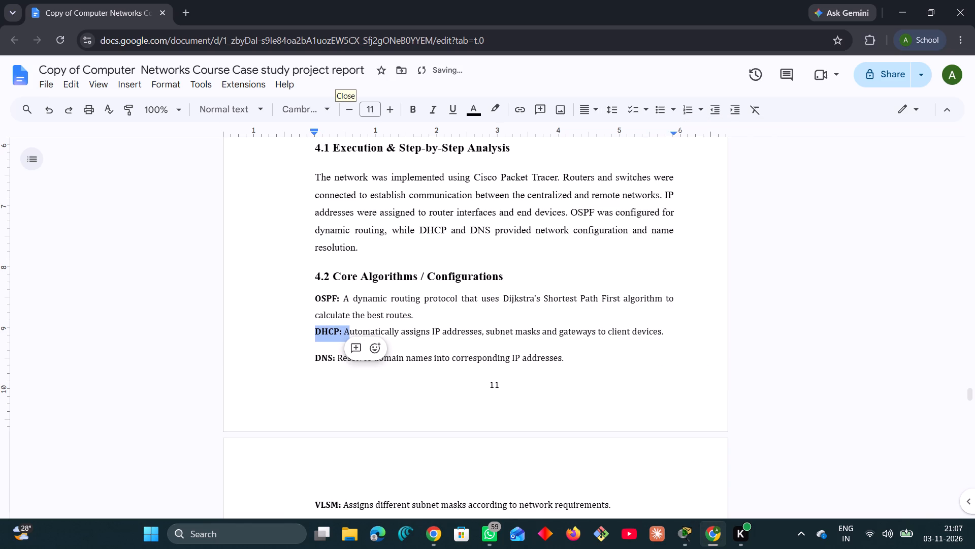
pyautogui.moveTo(338, 355); pyautogui.dragTo(321, 354)
pyautogui.click(612, 112)
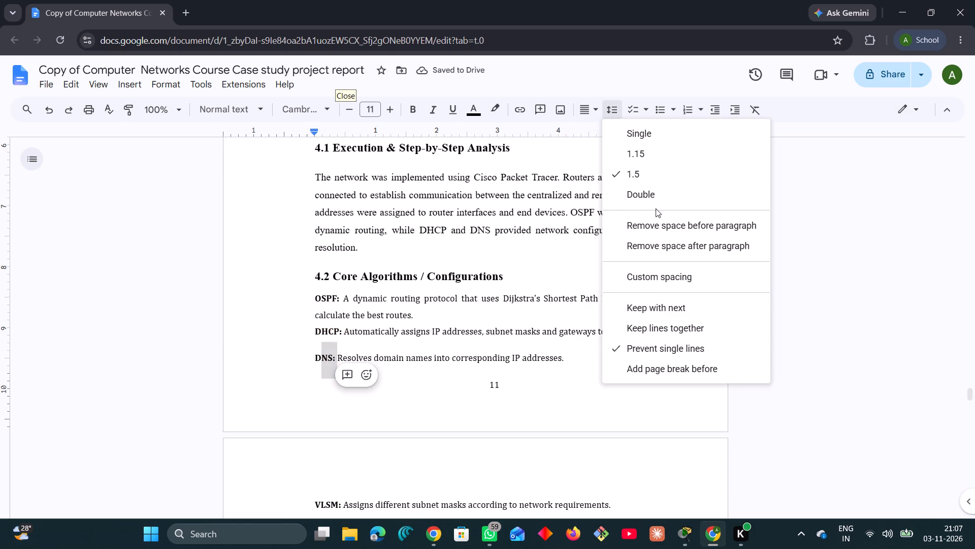
pyautogui.click(654, 226)
pyautogui.click(609, 109)
pyautogui.click(641, 251)
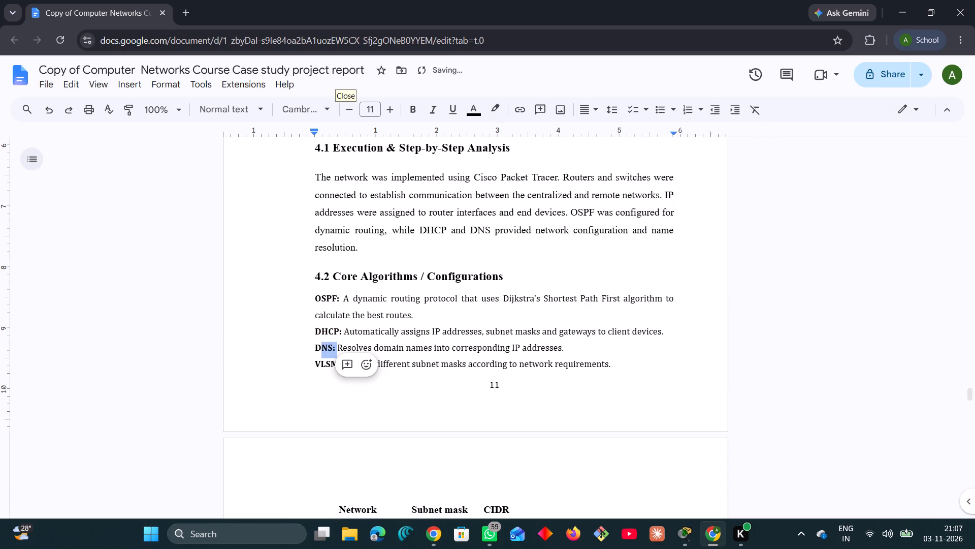
# Remove the space before and after the body paragraph under 4.1 Execution & Step-by-Step Analysis.
pyautogui.scroll(-1, 483, 306)
pyautogui.scroll(-1, 437, 299)
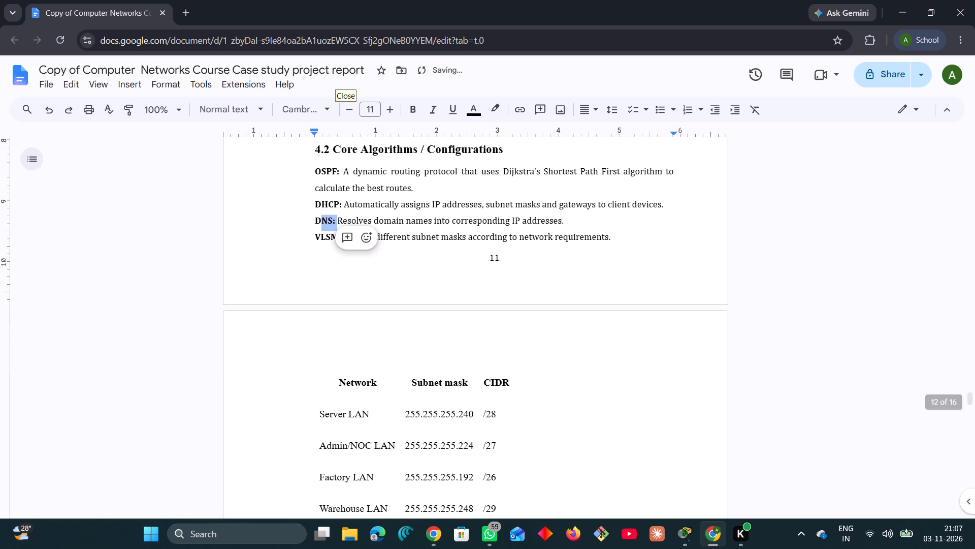
pyautogui.click(374, 359)
pyautogui.scroll(3, 408, 258)
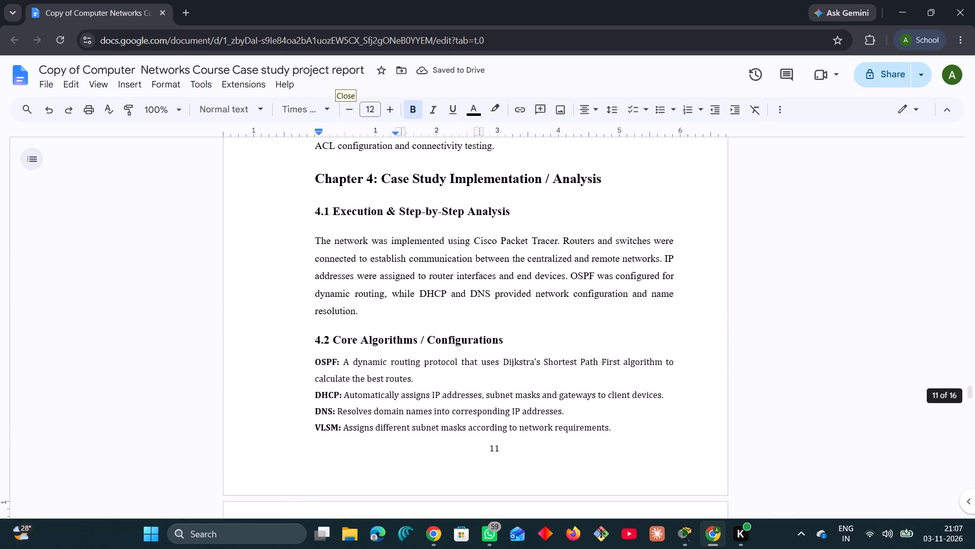
pyautogui.moveTo(344, 243); pyautogui.dragTo(317, 235)
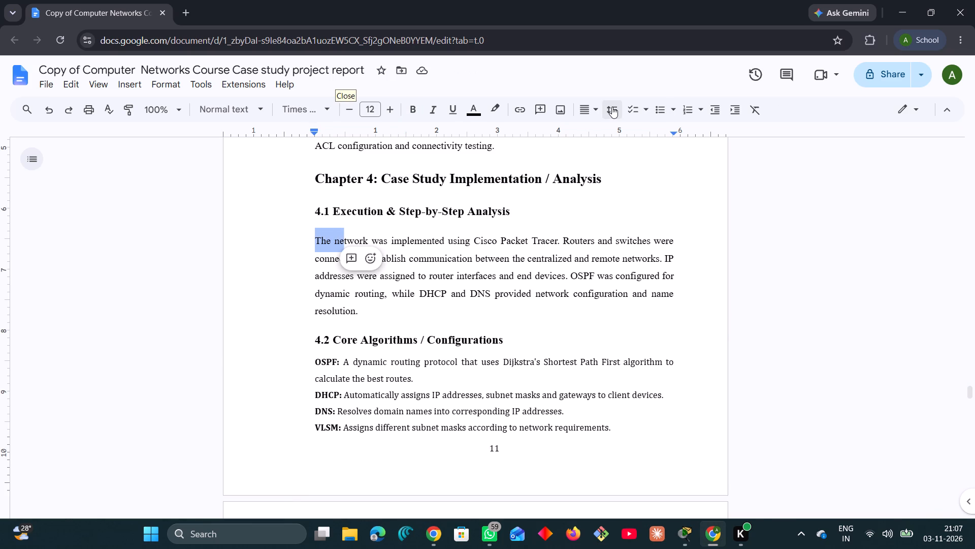
pyautogui.click(612, 107)
pyautogui.click(658, 220)
pyautogui.click(611, 114)
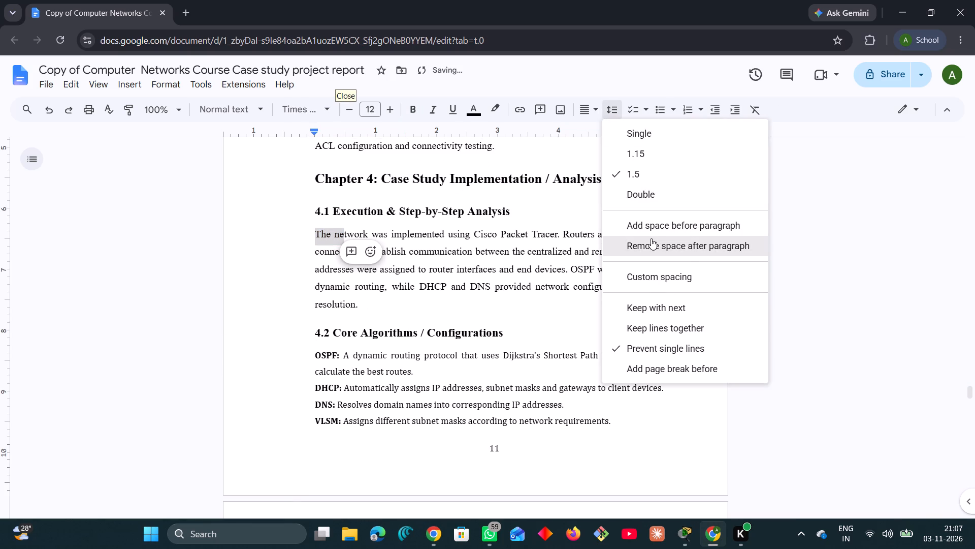
pyautogui.click(651, 238)
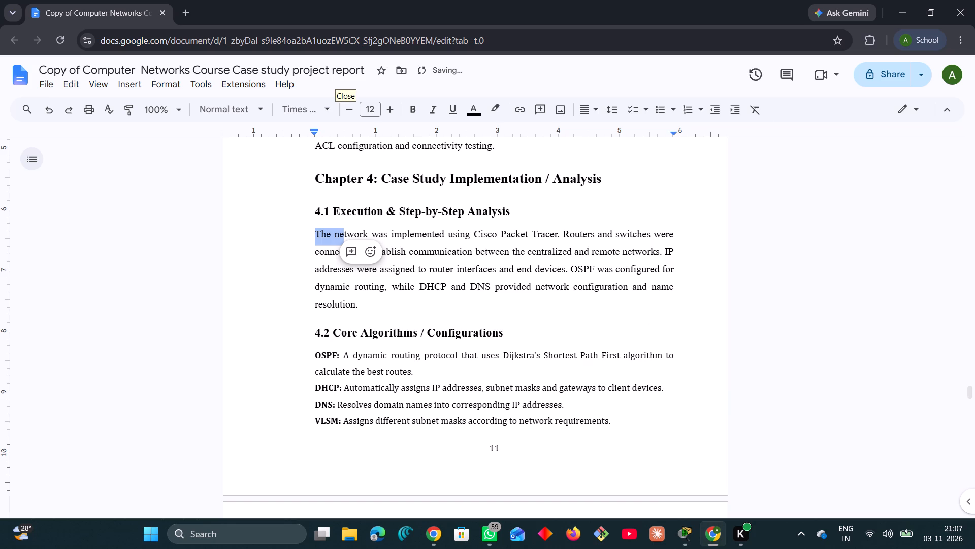
# Remove the space before and after the headings 4.1 Execution & Step-by-Step Analysis and 4.2 Core Algorithms / Configurations.
pyautogui.moveTo(525, 215); pyautogui.dragTo(493, 207)
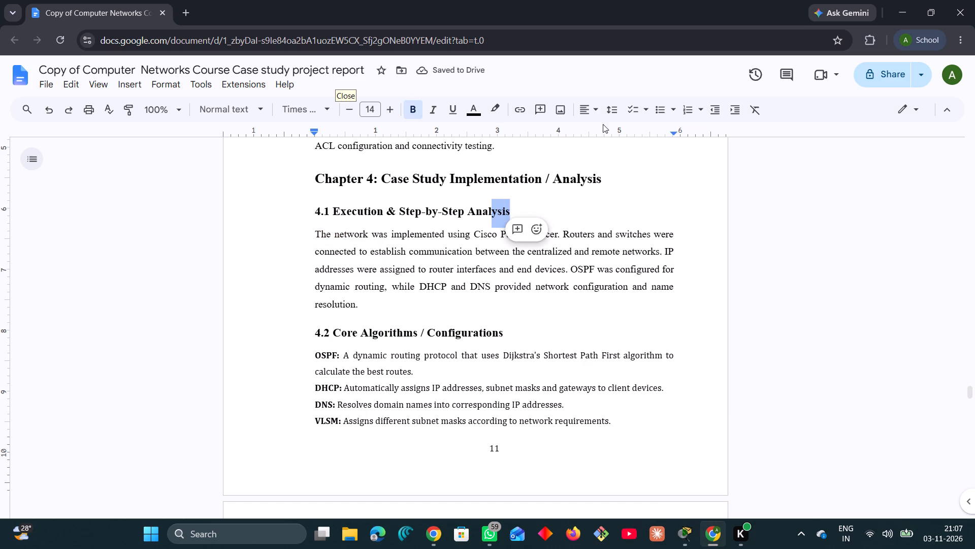
pyautogui.click(615, 105)
pyautogui.click(661, 228)
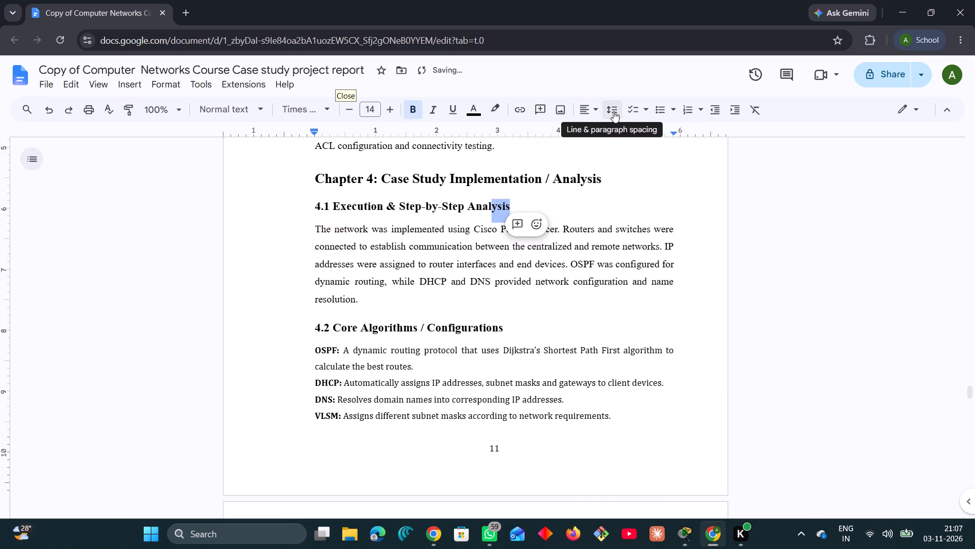
pyautogui.click(613, 111)
pyautogui.click(651, 246)
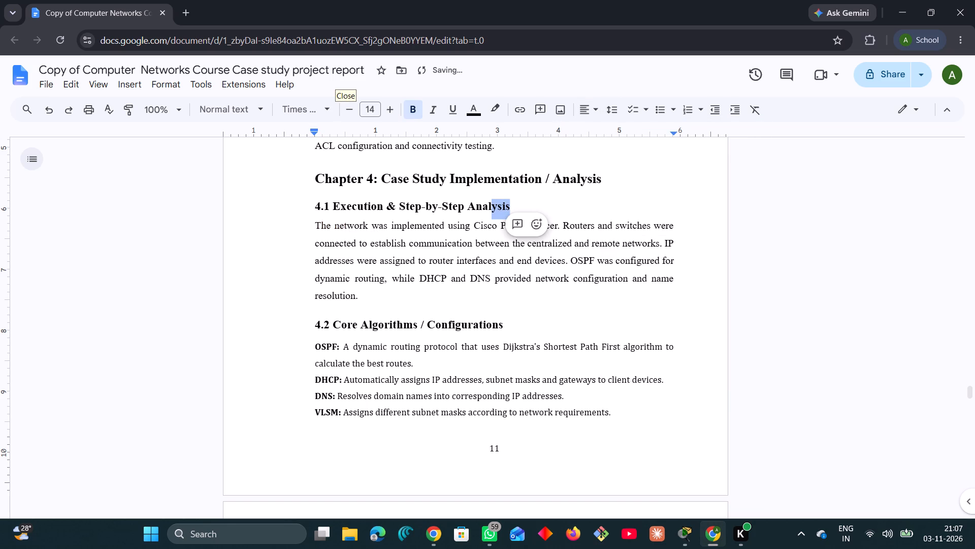
pyautogui.moveTo(504, 328); pyautogui.dragTo(483, 323)
pyautogui.click(609, 113)
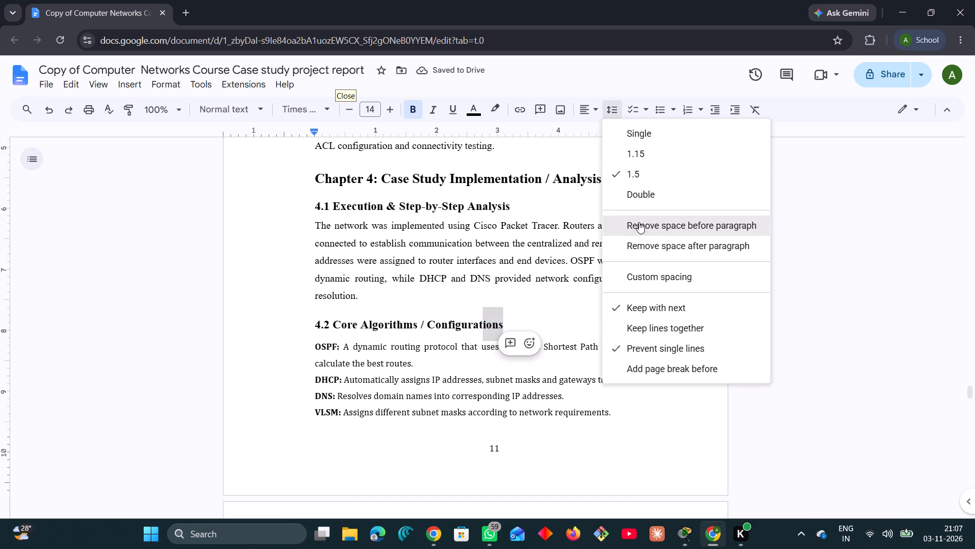
pyautogui.click(643, 227)
pyautogui.click(611, 110)
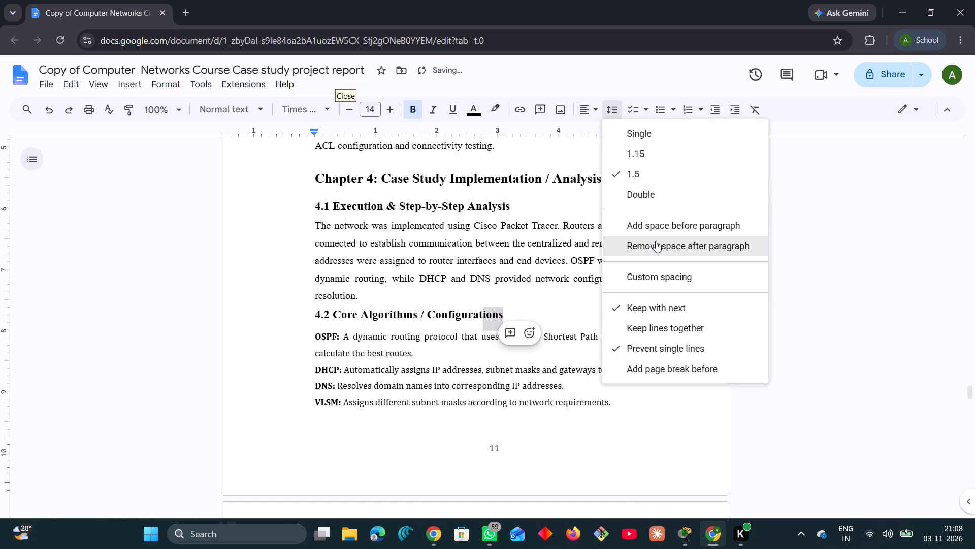
pyautogui.click(656, 241)
# Remove the space before the 3.4 Implementation Strategy heading and its paragraph, and the space after the heading.
pyautogui.scroll(2, 583, 284)
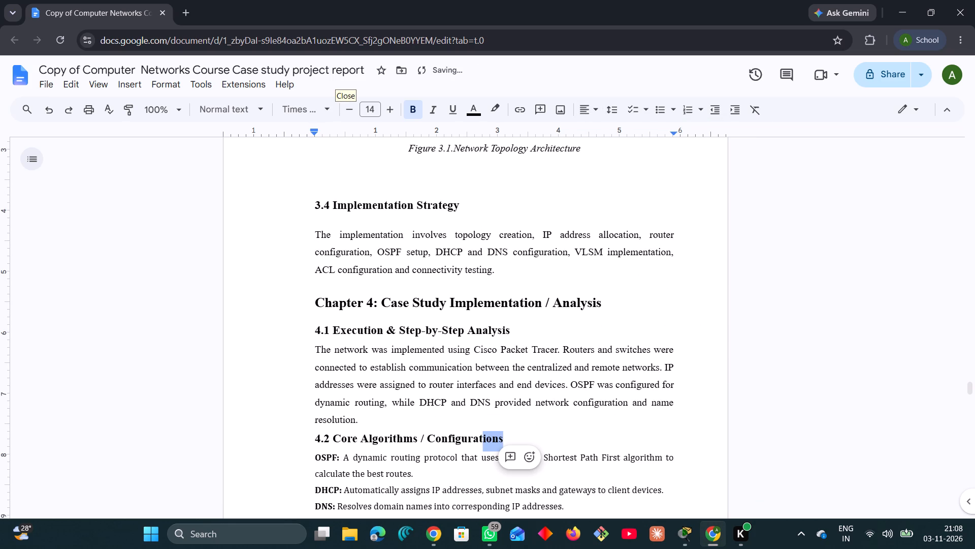
pyautogui.moveTo(484, 227); pyautogui.dragTo(445, 213)
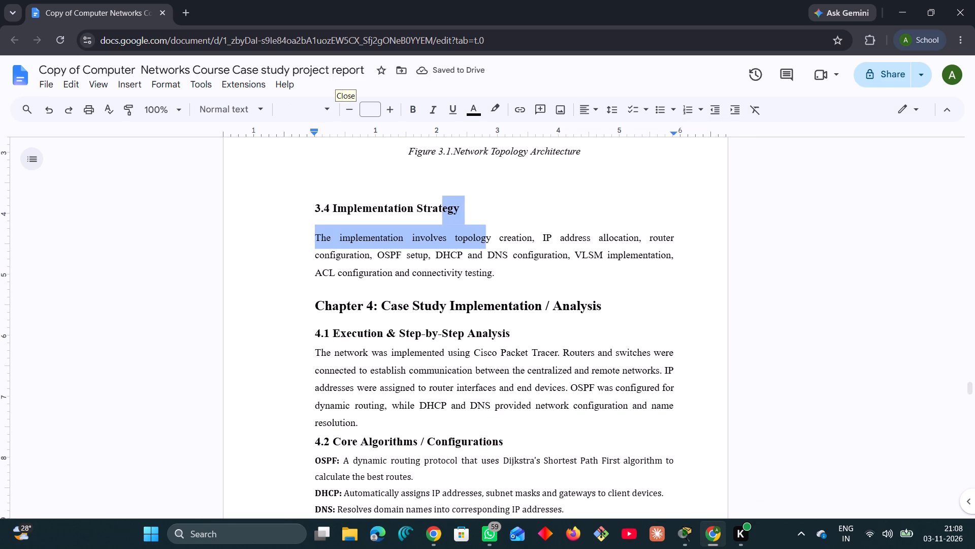
pyautogui.click(605, 116)
pyautogui.click(648, 227)
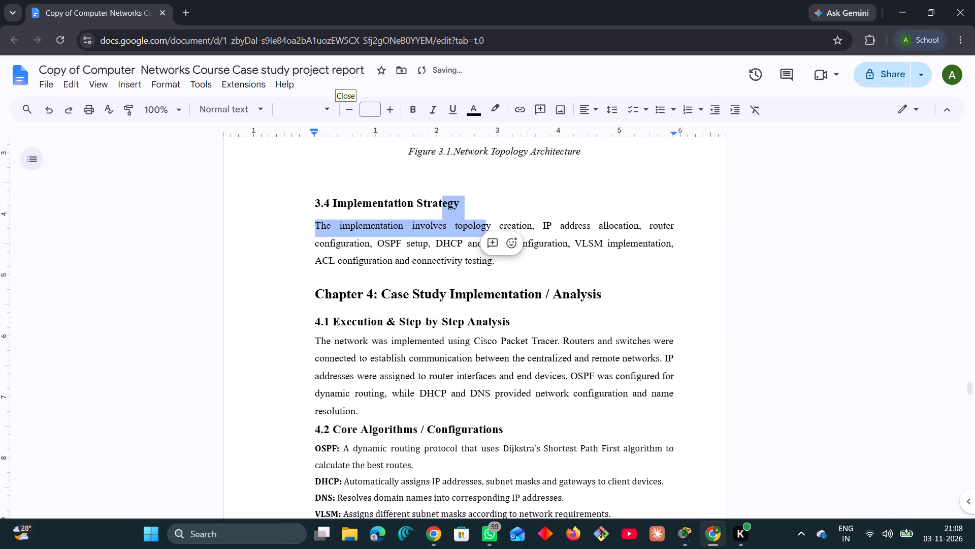
pyautogui.click(468, 215)
pyautogui.moveTo(471, 210); pyautogui.dragTo(448, 205)
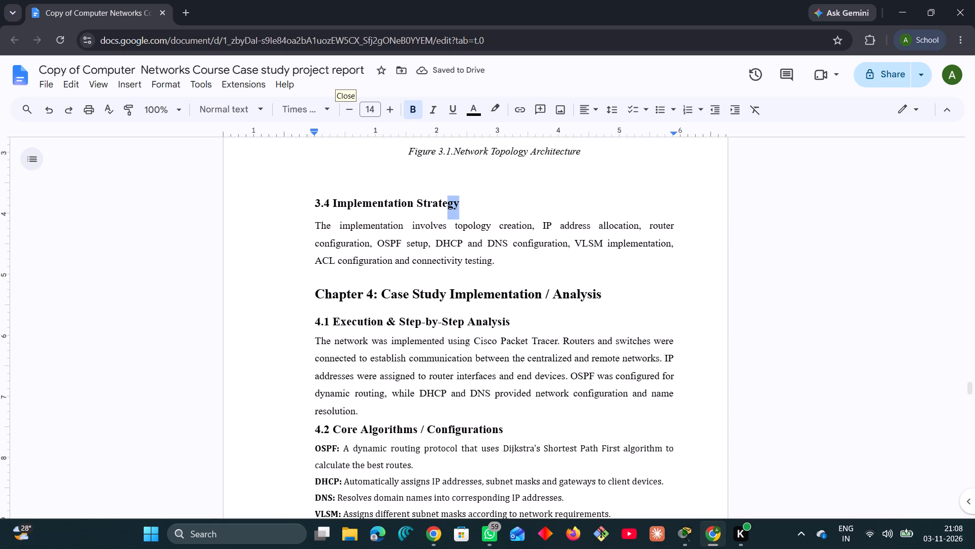
pyautogui.click(613, 117)
pyautogui.click(651, 238)
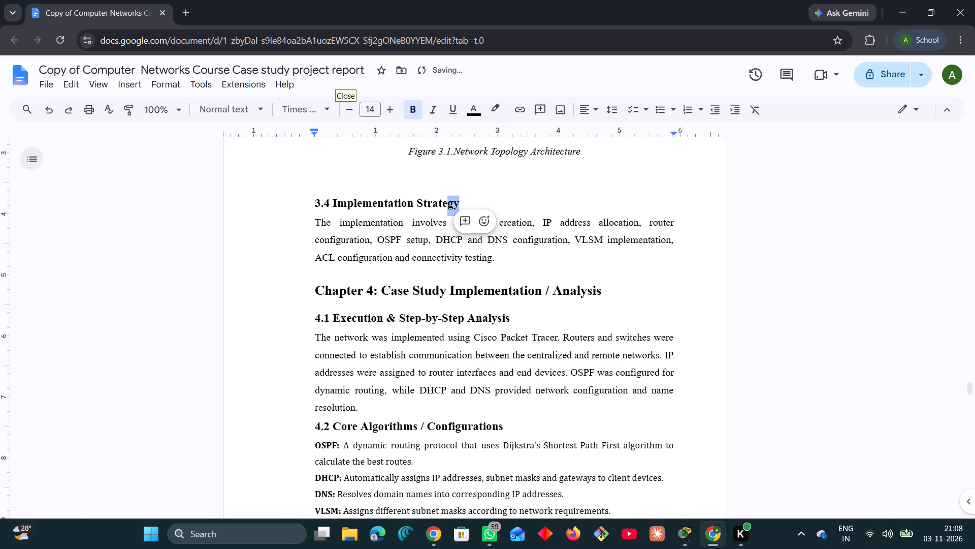
# Check the spacing settings of the 3.4 Implementation Strategy heading.
pyautogui.scroll(2, 501, 259)
pyautogui.moveTo(446, 304); pyautogui.dragTo(440, 304)
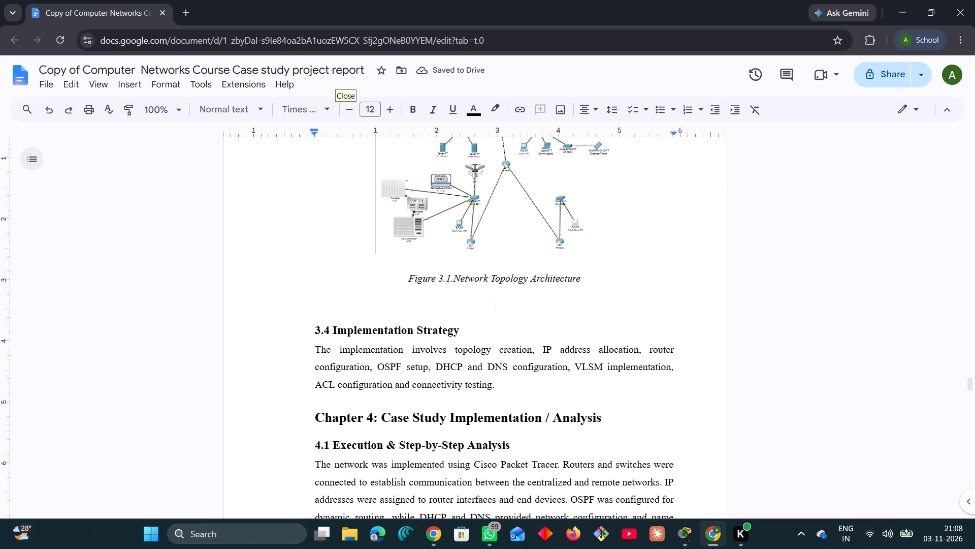
pyautogui.moveTo(346, 326); pyautogui.dragTo(319, 326)
pyautogui.click(612, 112)
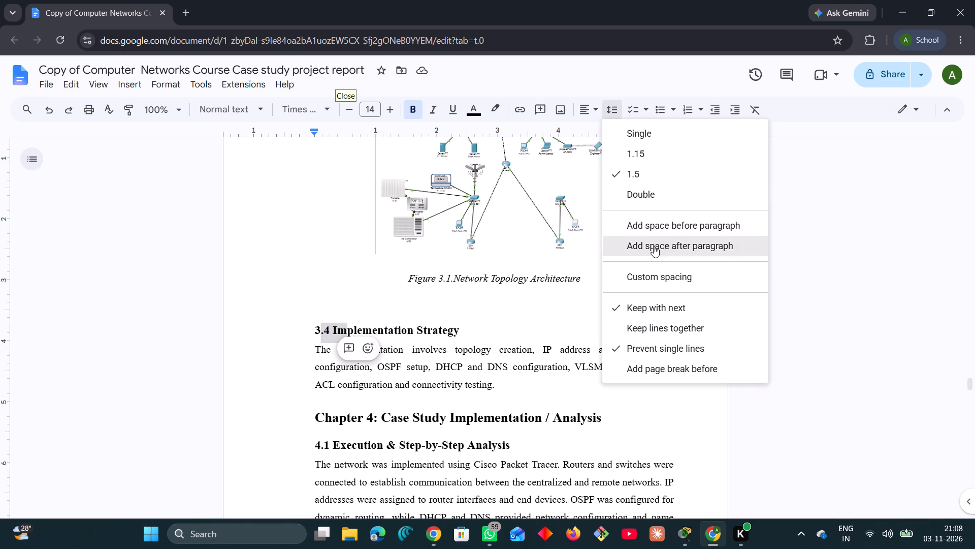
pyautogui.moveTo(538, 302); pyautogui.dragTo(533, 307)
# Remove the space before and after the 3.3 Architecture / Workflow Diagram heading.
pyautogui.scroll(6, 594, 284)
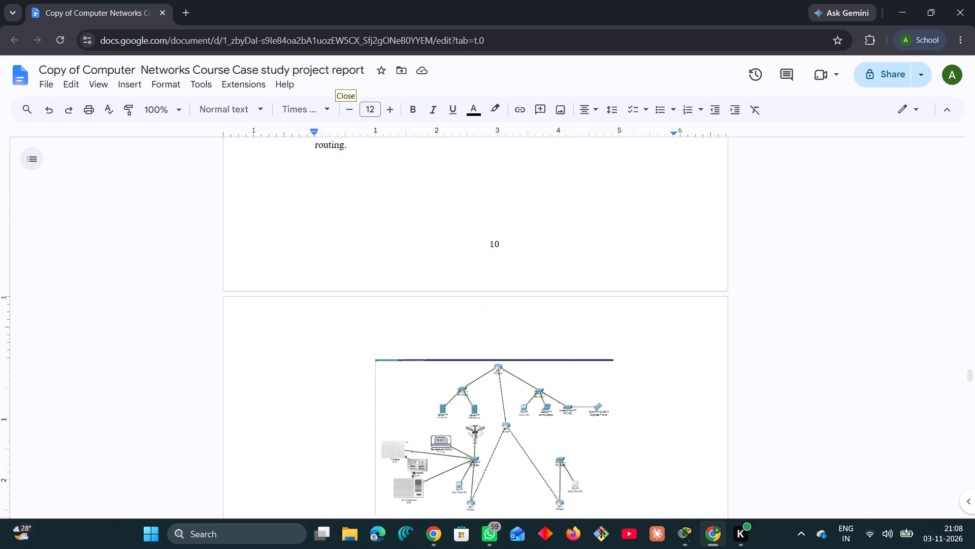
pyautogui.scroll(1, 587, 212)
pyautogui.scroll(2, 540, 209)
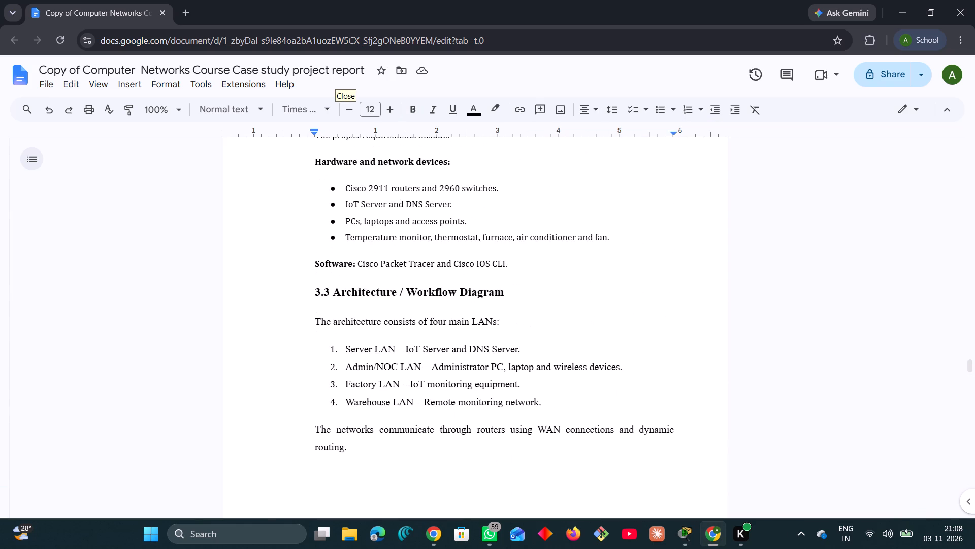
pyautogui.click(535, 279)
pyautogui.moveTo(527, 307); pyautogui.dragTo(499, 298)
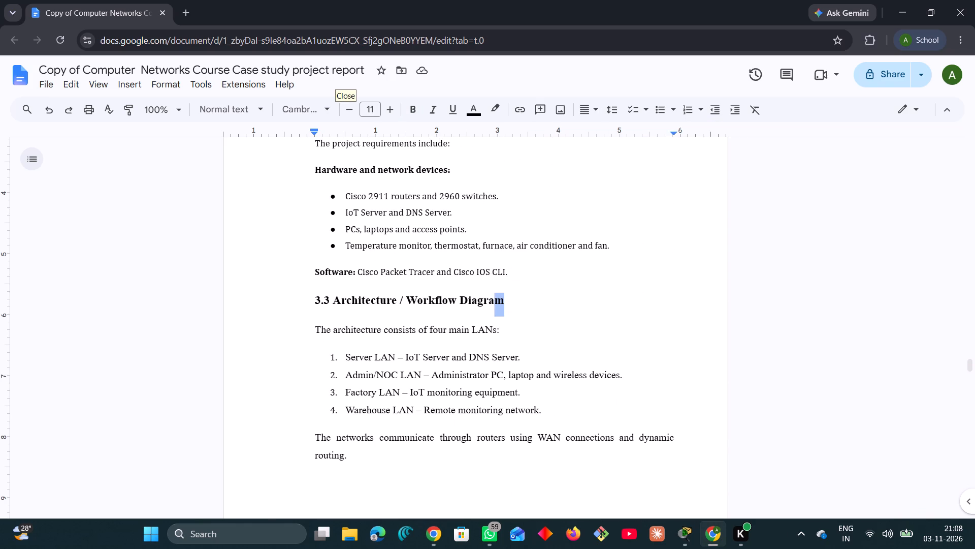
pyautogui.moveTo(499, 298); pyautogui.dragTo(482, 294)
pyautogui.click(615, 103)
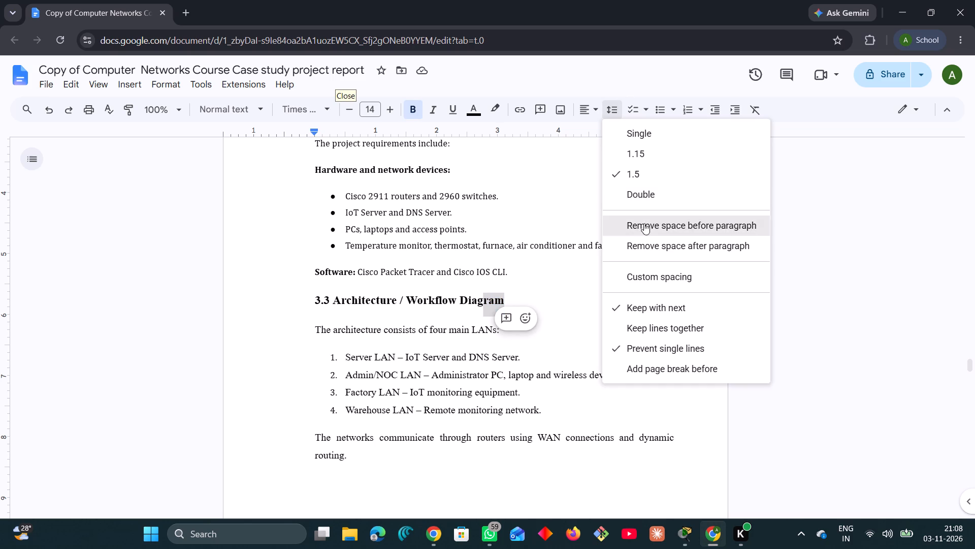
pyautogui.click(645, 226)
pyautogui.click(617, 111)
pyautogui.click(640, 248)
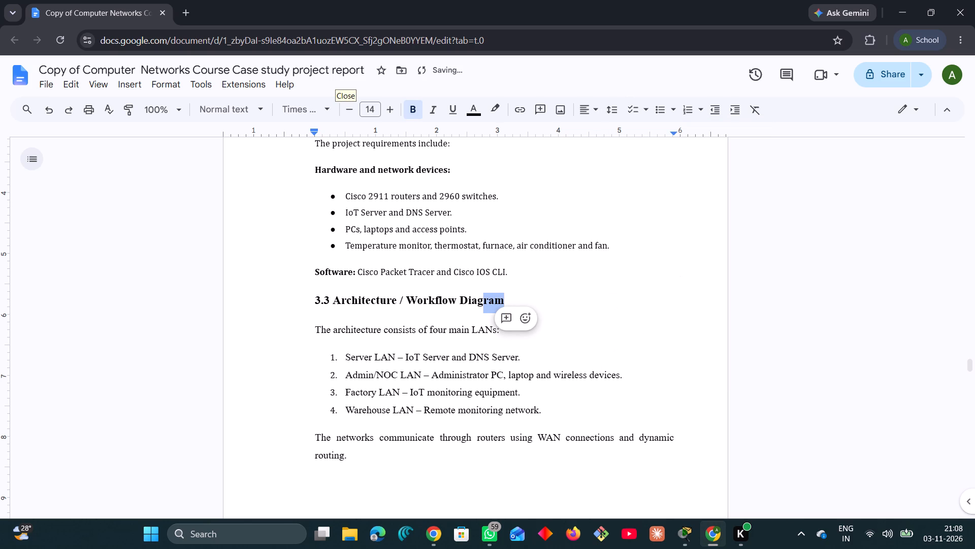
# Remove the space before and after the paragraph introducing the four main LANs under the 3.3 heading.
pyautogui.moveTo(356, 331); pyautogui.dragTo(306, 321)
pyautogui.click(611, 112)
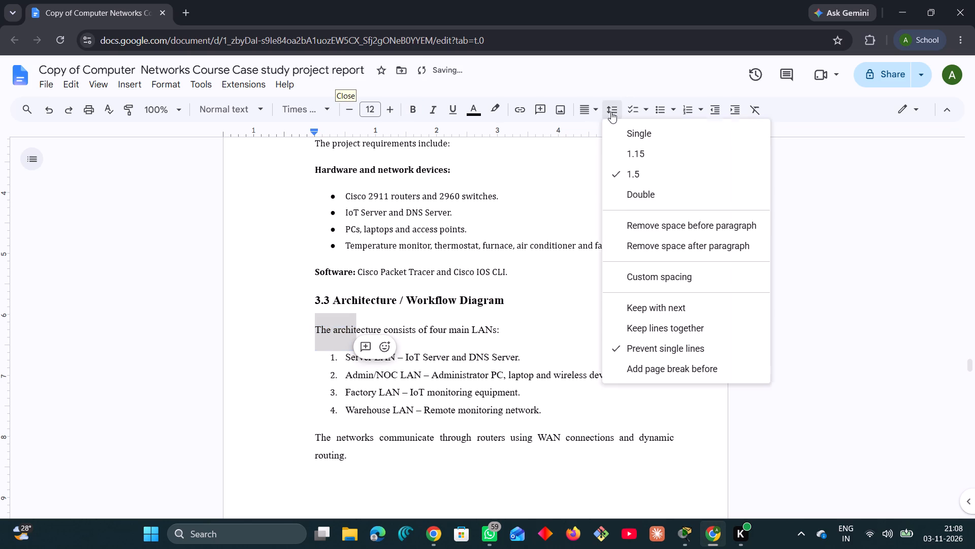
pyautogui.click(631, 221)
pyautogui.click(612, 112)
pyautogui.click(648, 245)
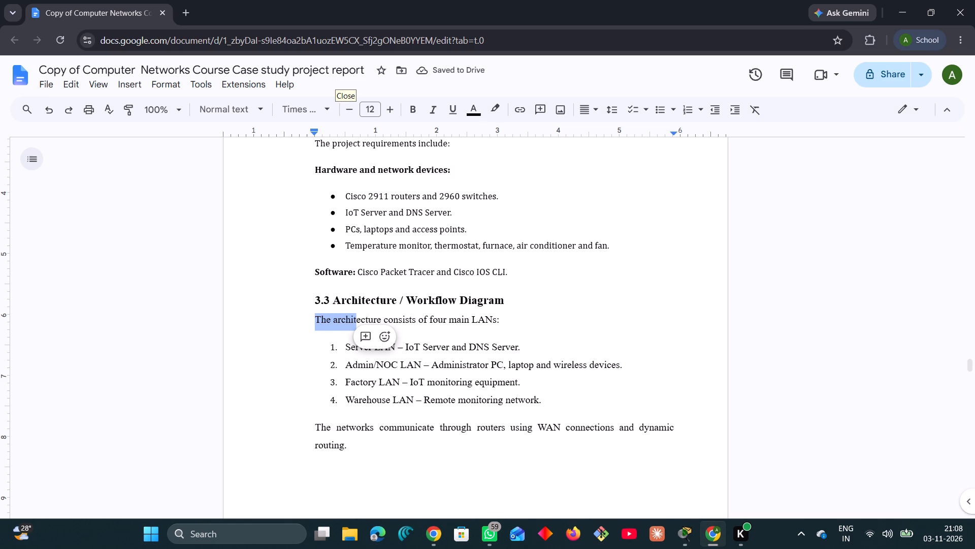
# Remove the space before the Server LAN item in the numbered list under the 3.3 heading.
pyautogui.moveTo(360, 348); pyautogui.dragTo(343, 345)
pyautogui.moveTo(352, 348); pyautogui.dragTo(331, 346)
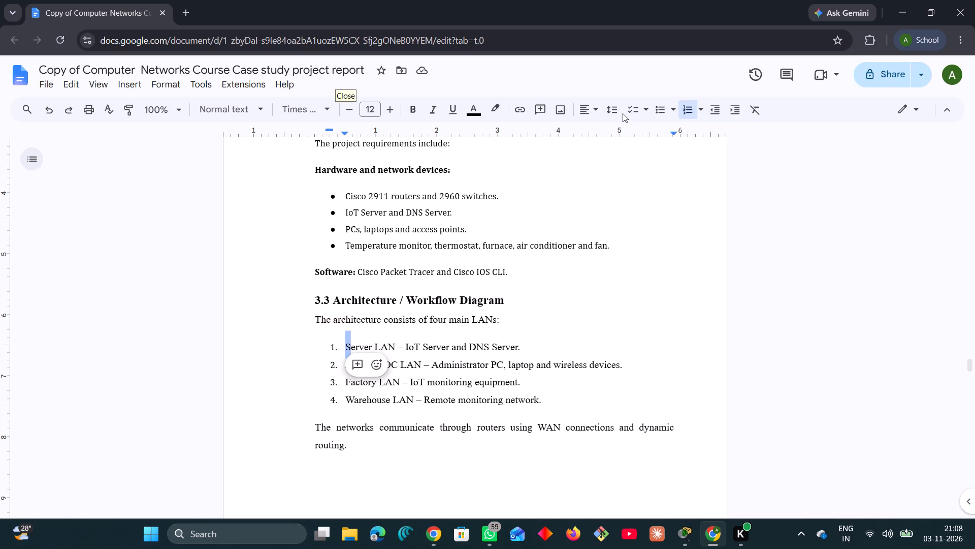
pyautogui.click(615, 112)
pyautogui.click(635, 223)
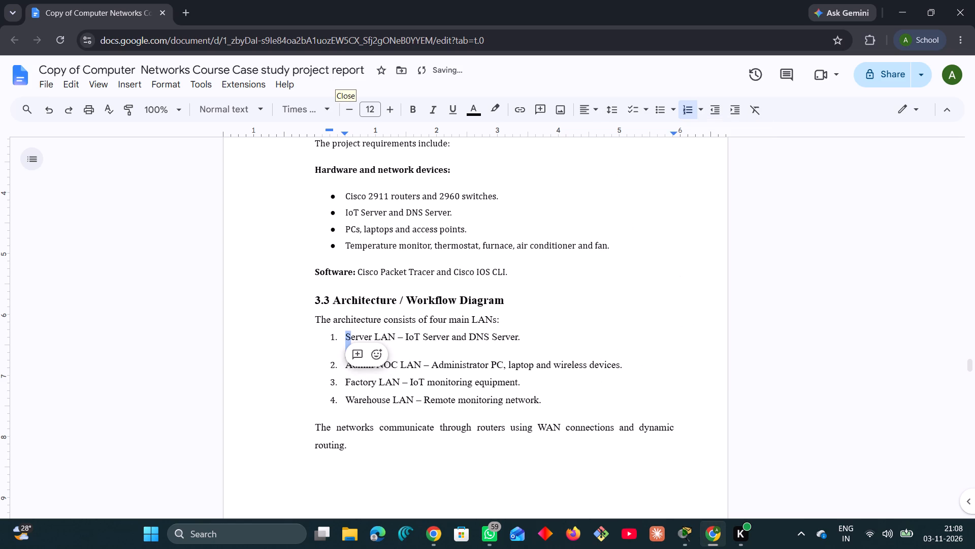
# Check the spacing options of the Admin/NOC, Factory and Warehouse LAN list items.
pyautogui.moveTo(346, 370); pyautogui.dragTo(359, 380)
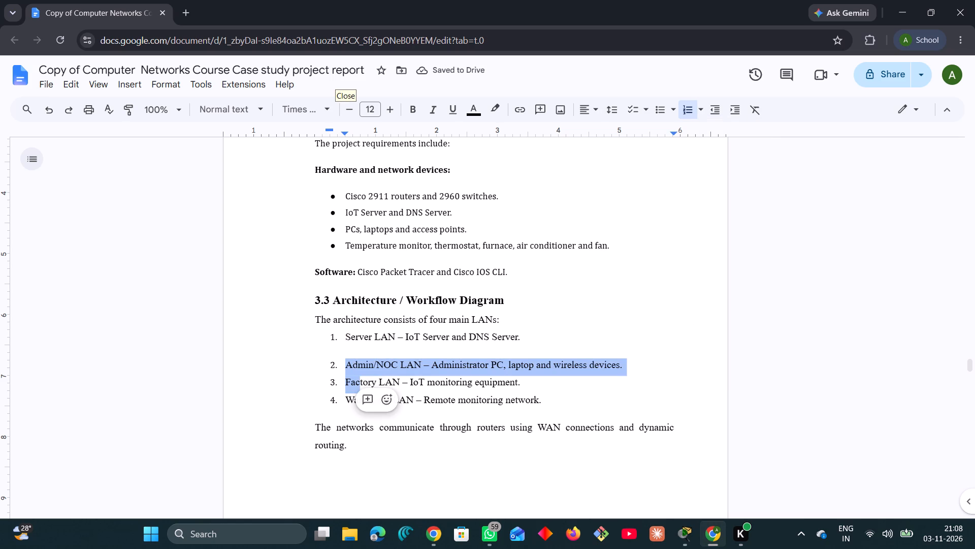
pyautogui.click(612, 113)
pyautogui.click(803, 234)
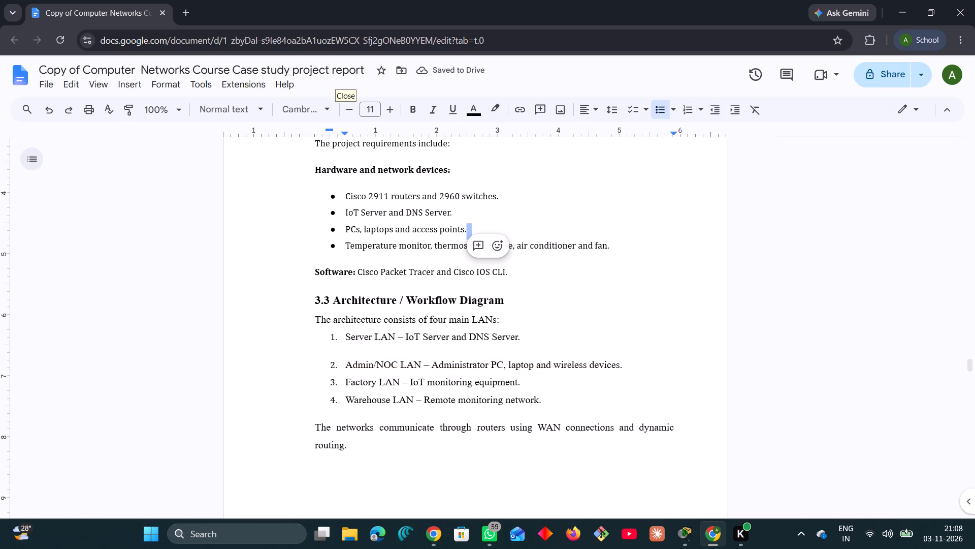
pyautogui.moveTo(362, 404); pyautogui.dragTo(346, 389)
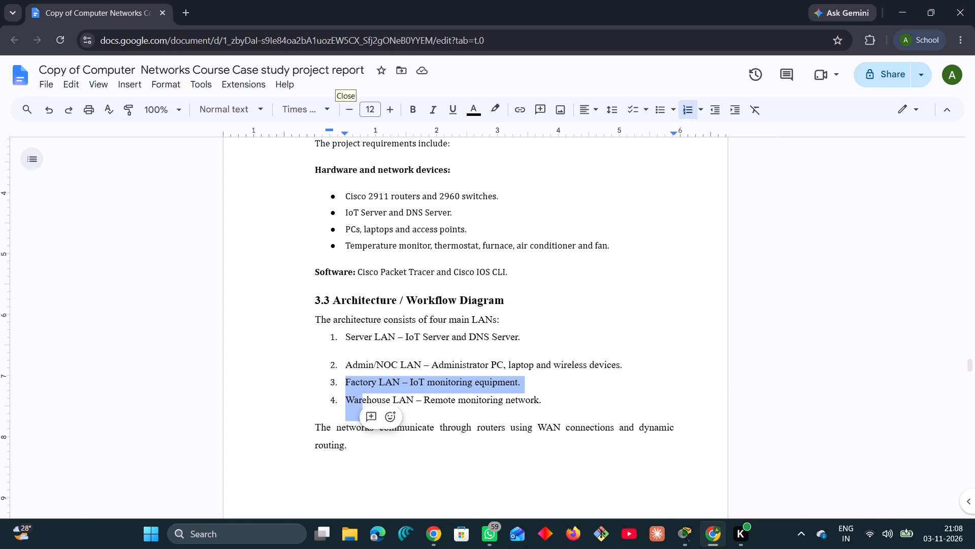
pyautogui.click(616, 112)
pyautogui.click(811, 241)
# Remove the space after and before the Warehouse LAN list item.
pyautogui.moveTo(363, 401); pyautogui.dragTo(362, 401)
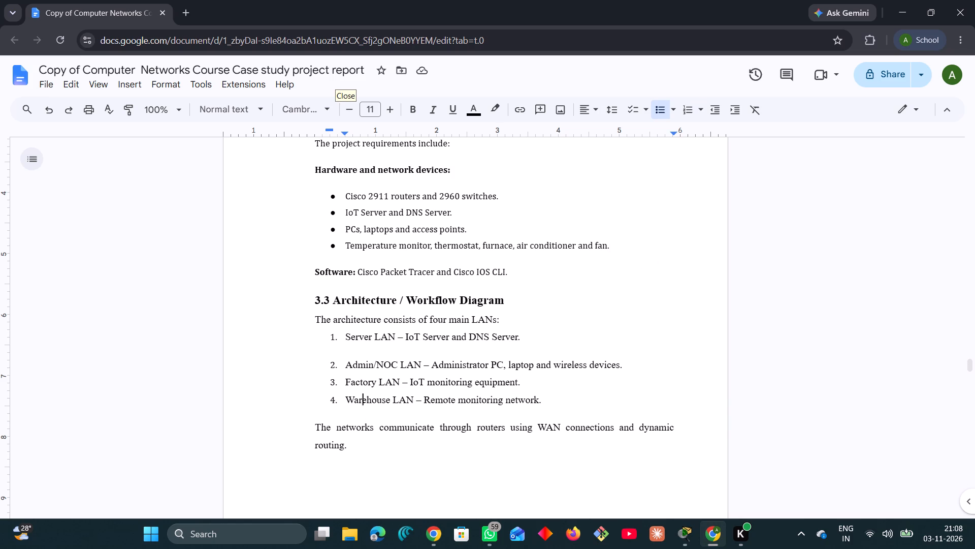
pyautogui.moveTo(362, 401); pyautogui.dragTo(337, 399)
pyautogui.click(611, 102)
pyautogui.click(648, 248)
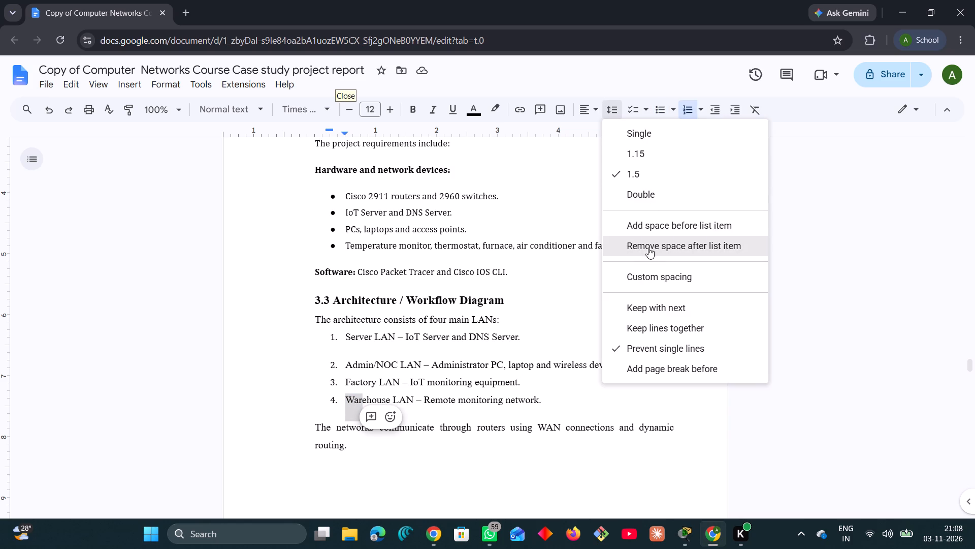
pyautogui.click(615, 101)
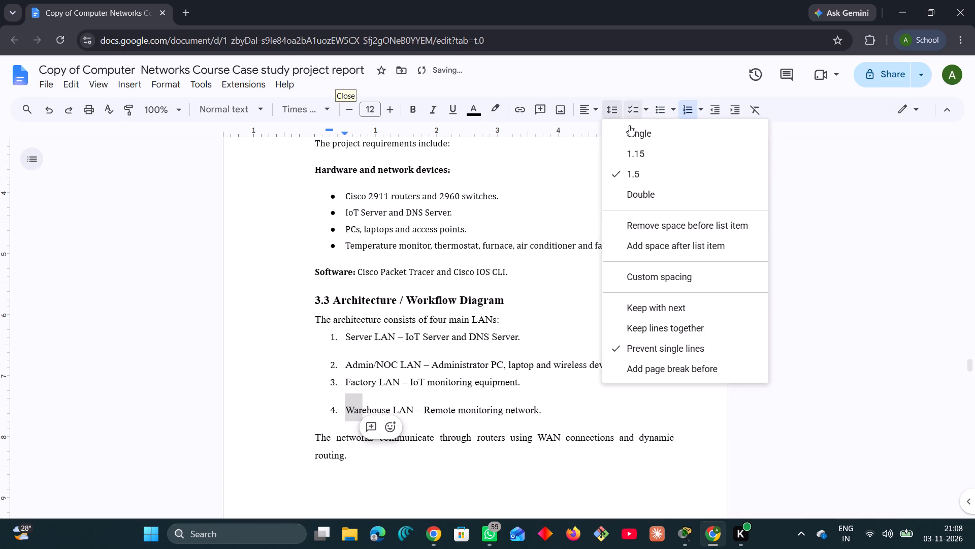
pyautogui.click(662, 227)
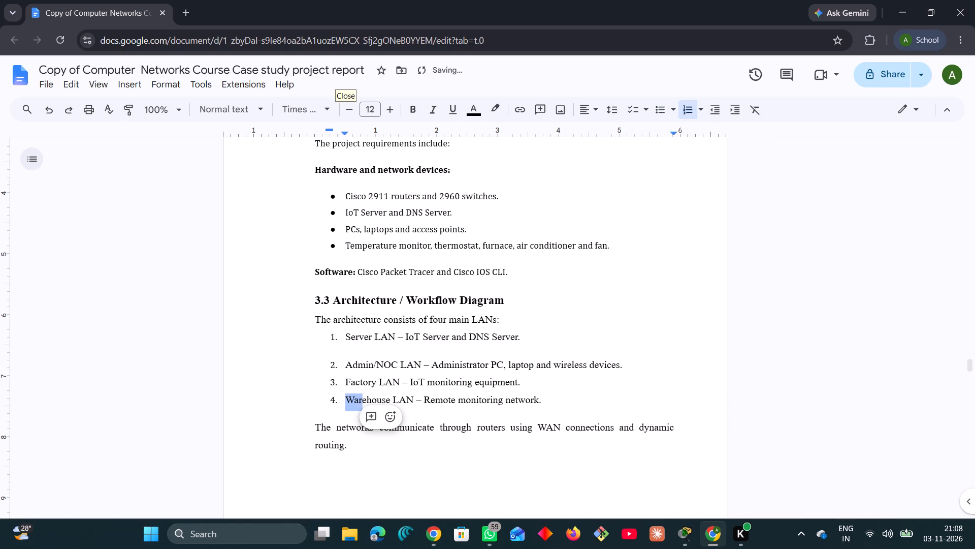
# Remove the space after the Server LAN list item to close the gap above the Admin/NOC LAN item.
pyautogui.moveTo(351, 370); pyautogui.dragTo(335, 360)
pyautogui.click(617, 114)
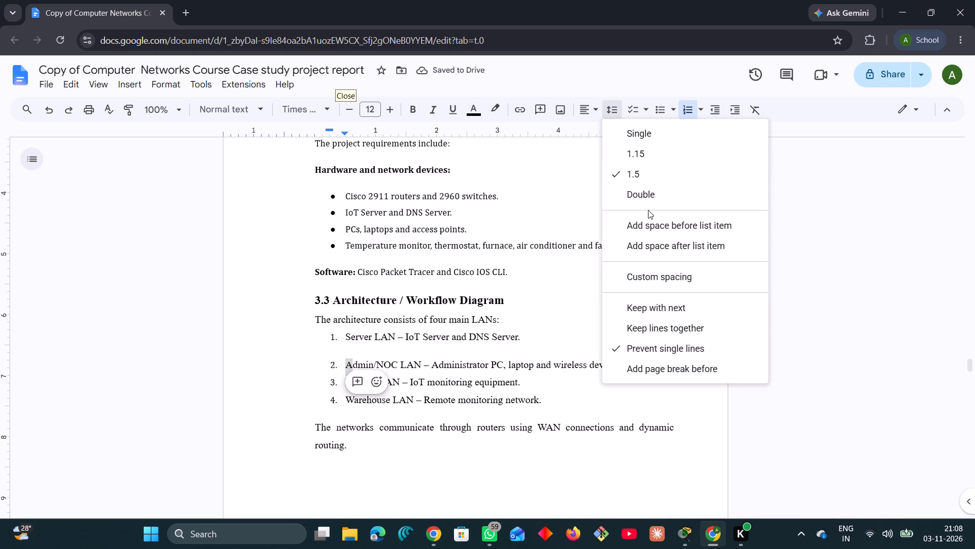
pyautogui.click(785, 225)
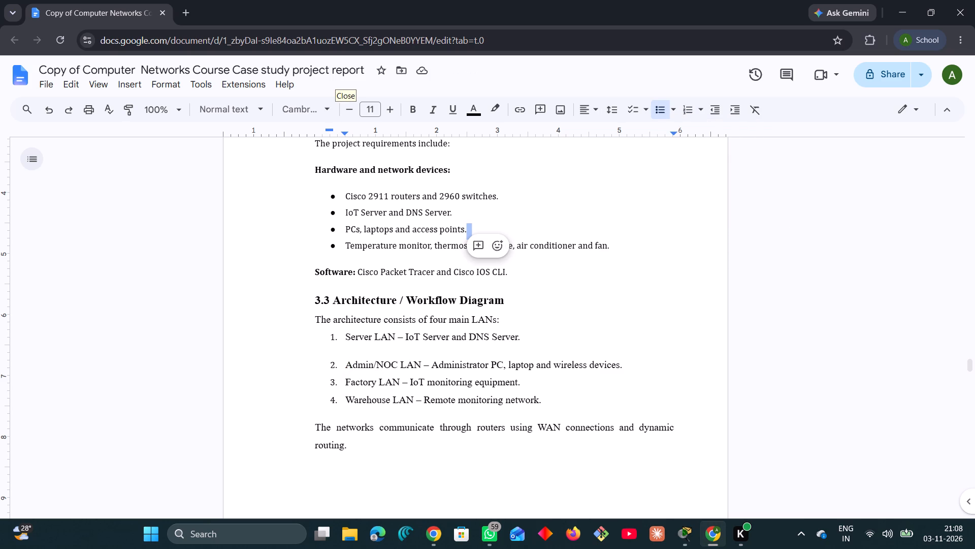
pyautogui.moveTo(525, 342); pyautogui.dragTo(505, 335)
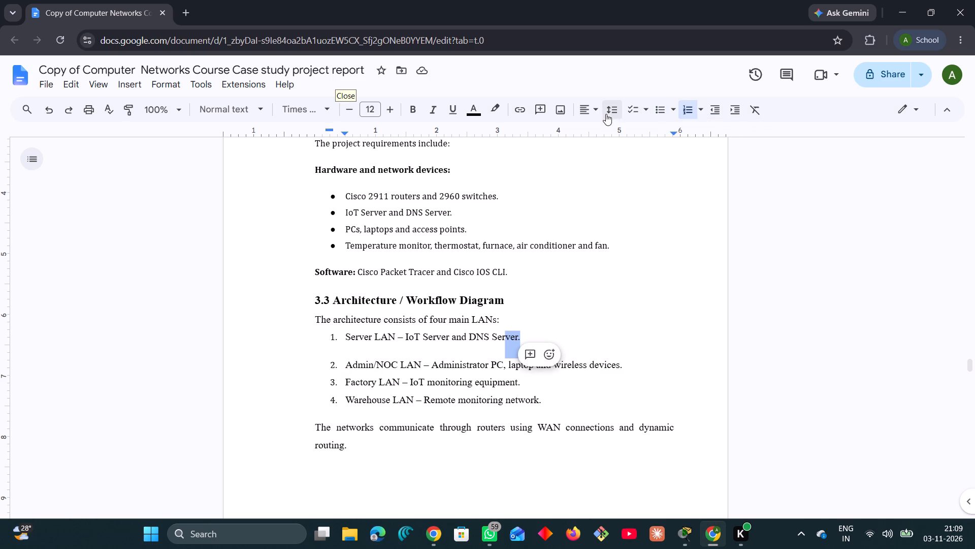
pyautogui.click(605, 111)
pyautogui.click(658, 248)
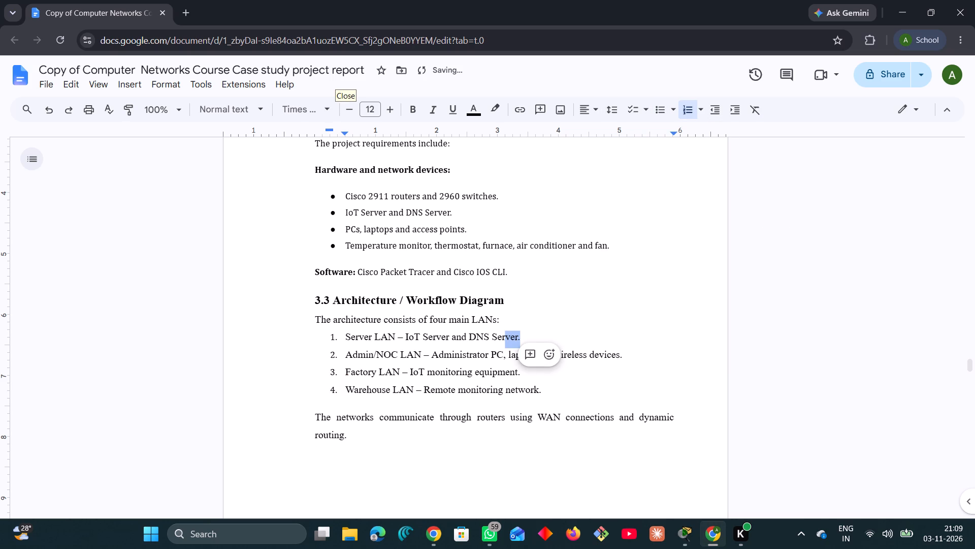
# Remove the space before and after the "Hardware and network devices:" line in section 3.2.
pyautogui.scroll(1, 559, 314)
pyautogui.scroll(-4, 559, 314)
pyautogui.scroll(-2, 490, 309)
pyautogui.scroll(3, 490, 309)
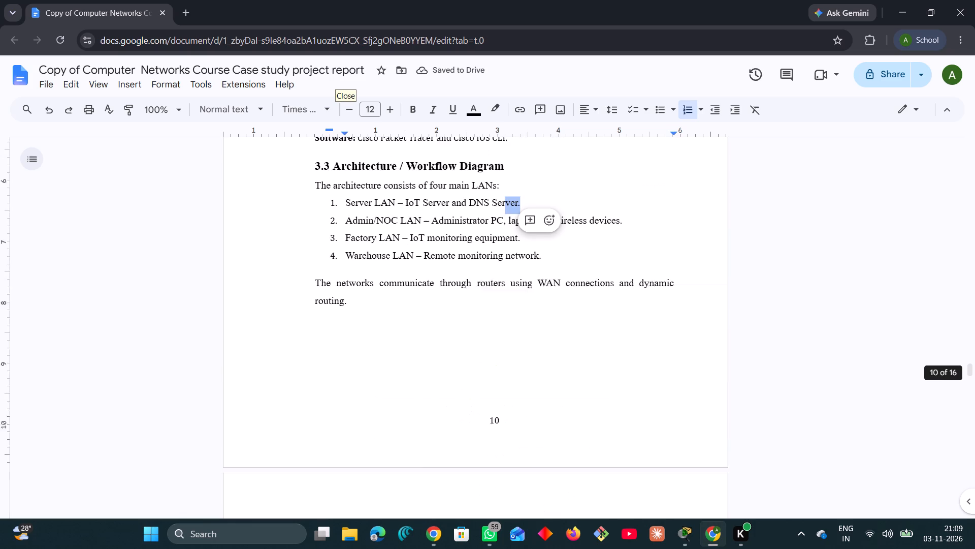
pyautogui.scroll(4, 489, 308)
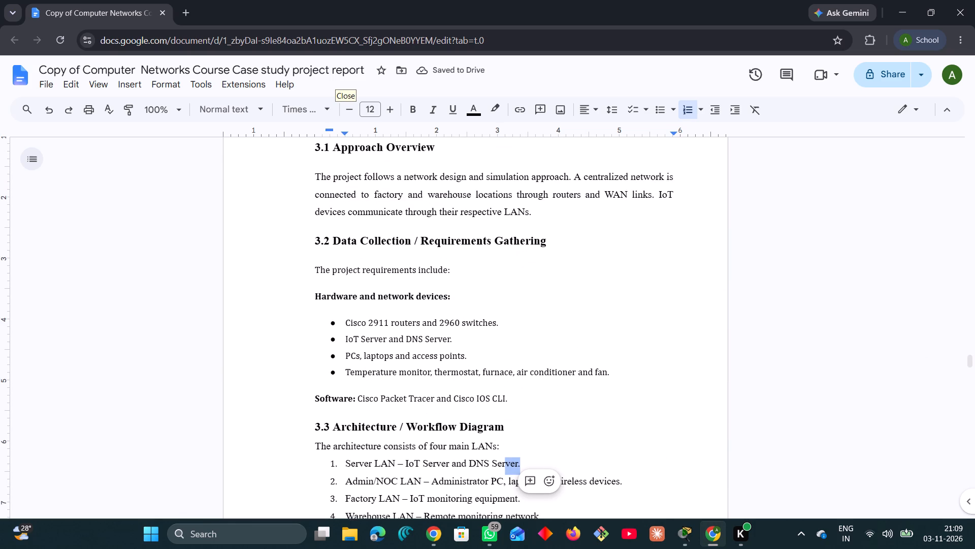
pyautogui.scroll(1, 436, 285)
pyautogui.click(356, 325)
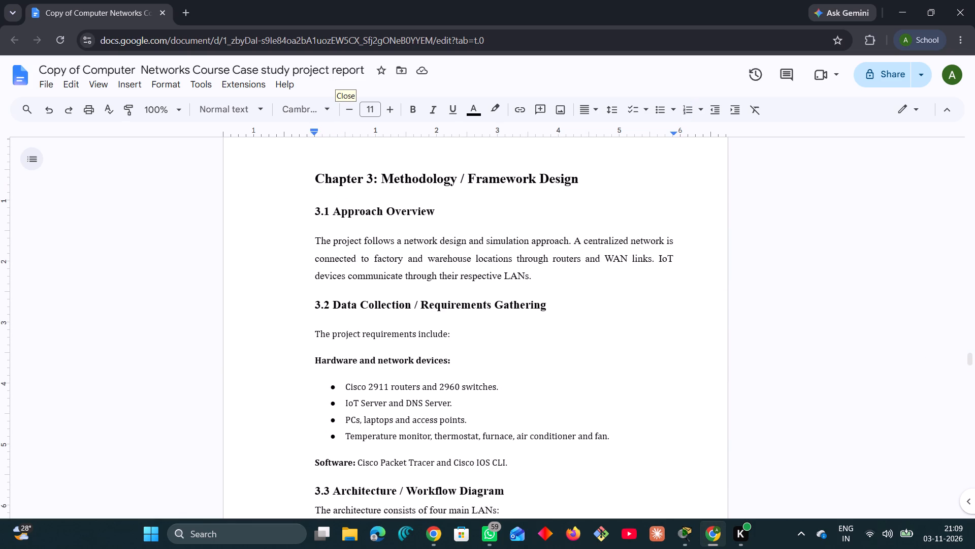
pyautogui.moveTo(330, 359); pyautogui.dragTo(305, 355)
pyautogui.click(608, 112)
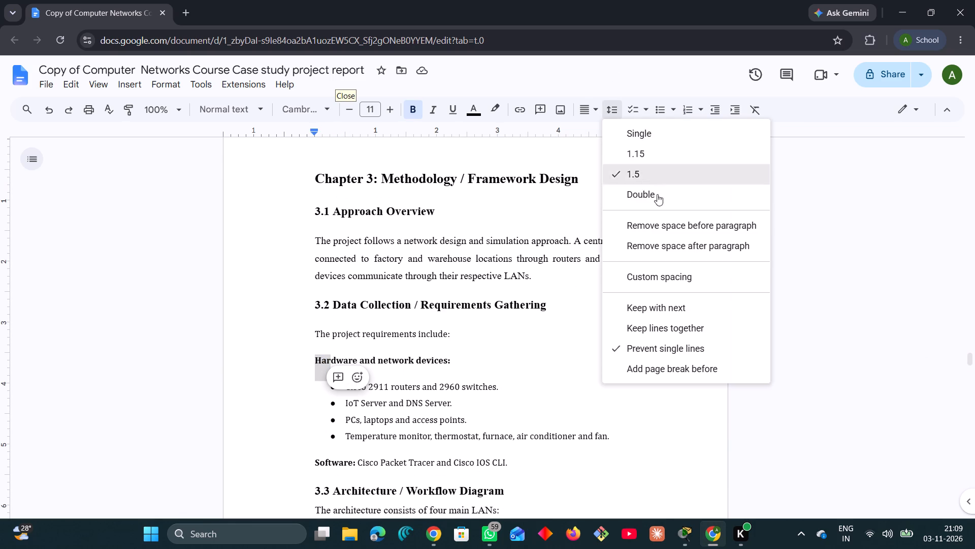
pyautogui.click(663, 224)
pyautogui.click(617, 115)
pyautogui.click(648, 239)
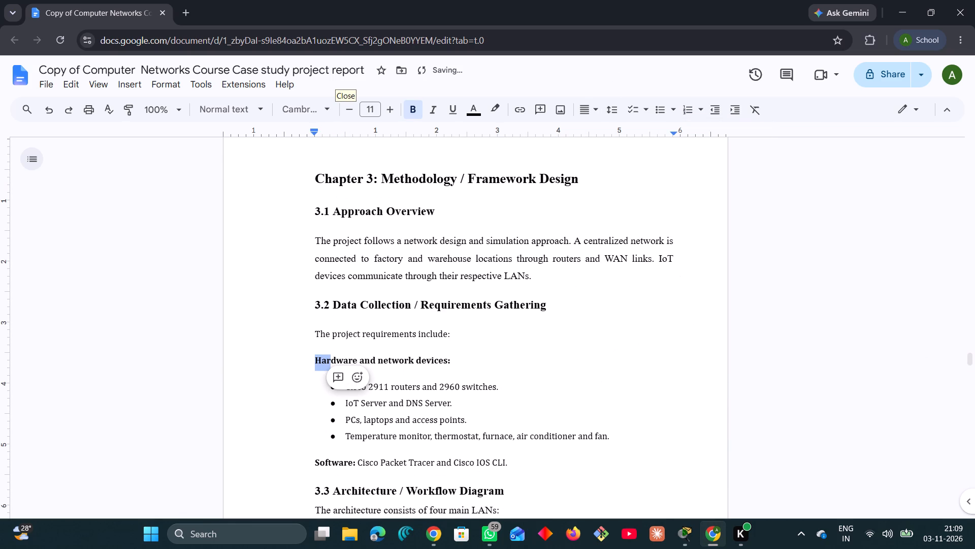
# Remove the space before and after the "The project requirements include:" line under the 3.2 heading.
pyautogui.moveTo(453, 346); pyautogui.dragTo(430, 334)
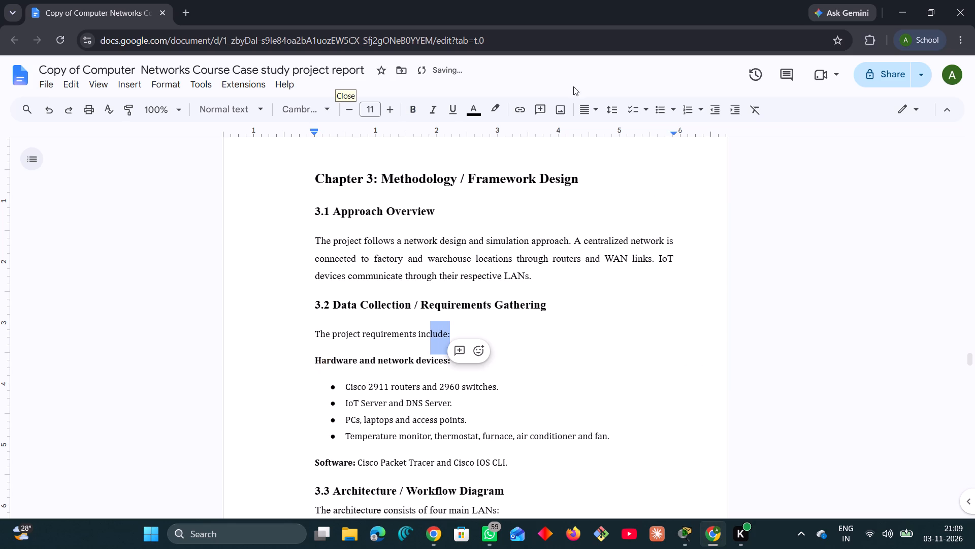
pyautogui.click(614, 114)
pyautogui.click(646, 224)
pyautogui.click(614, 112)
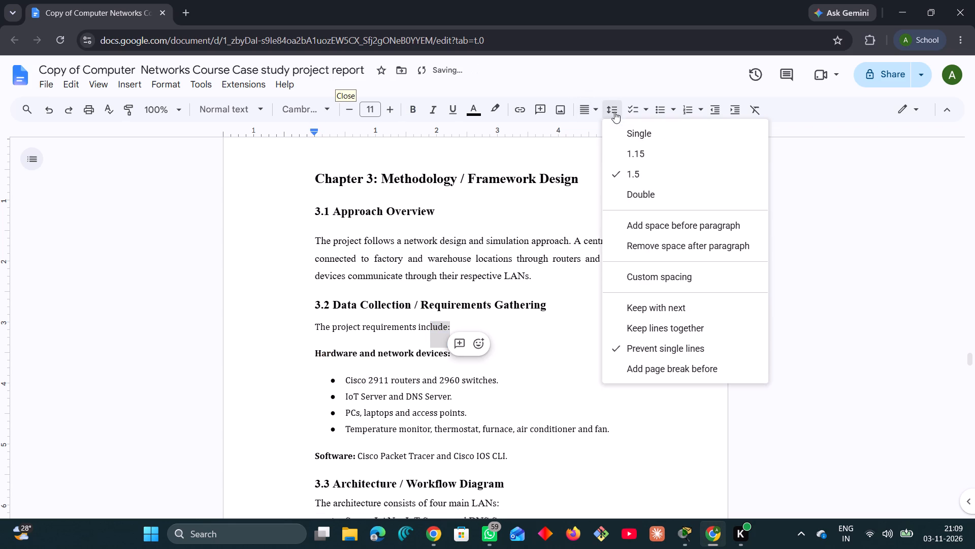
pyautogui.click(646, 241)
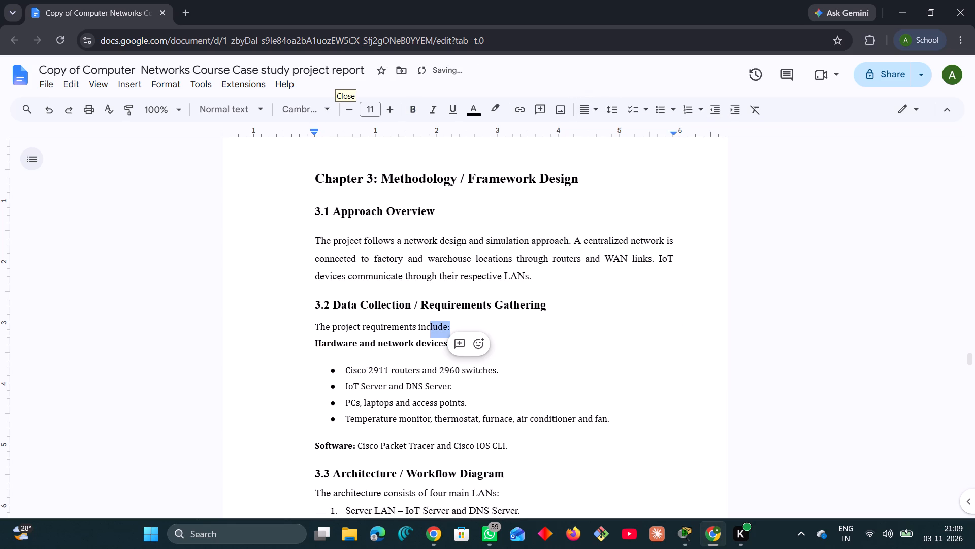
# Remove the space before and after the body paragraph under the 3.1 Approach Overview heading.
pyautogui.moveTo(361, 243); pyautogui.dragTo(318, 236)
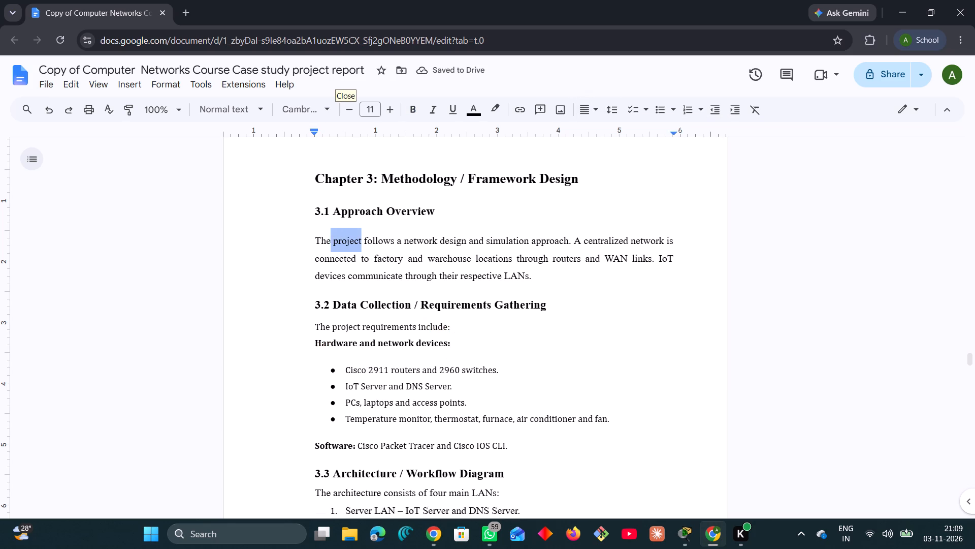
pyautogui.moveTo(318, 236); pyautogui.dragTo(317, 236)
pyautogui.click(611, 112)
pyautogui.click(646, 226)
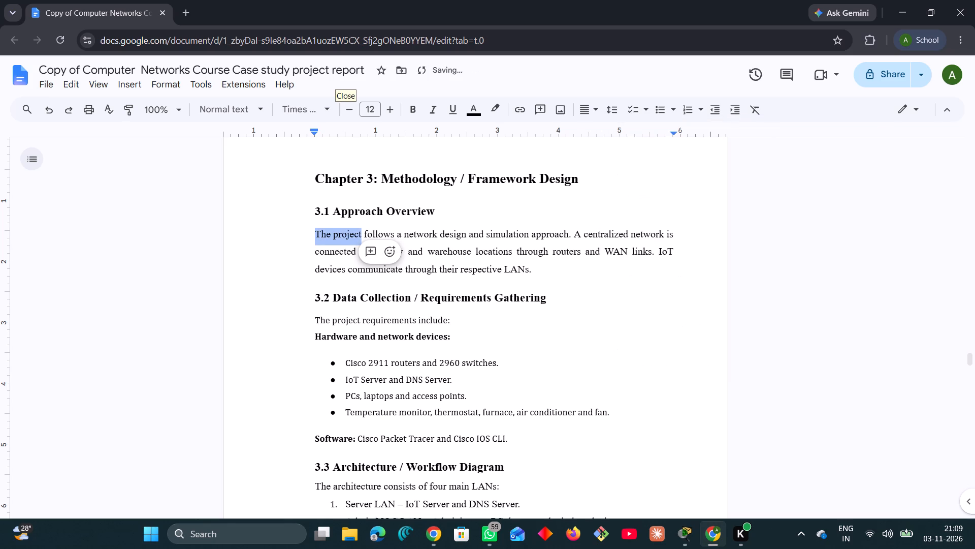
pyautogui.click(615, 112)
pyautogui.click(646, 250)
# Remove the space before and after the 3.1 Approach Overview heading.
pyautogui.moveTo(445, 210); pyautogui.dragTo(424, 209)
pyautogui.click(619, 112)
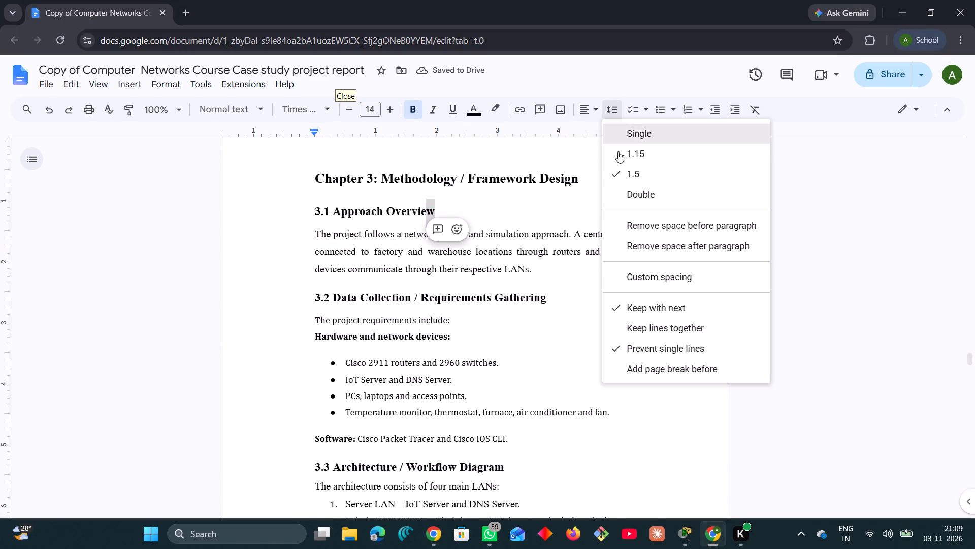
pyautogui.click(635, 219)
pyautogui.click(614, 107)
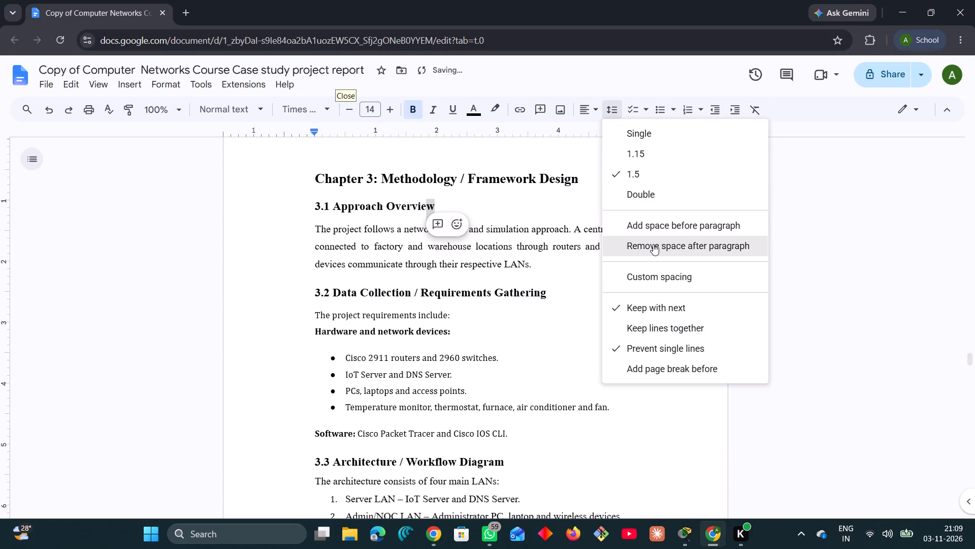
pyautogui.click(653, 244)
# Remove the space before and after the 3.2 Data Collection / Requirements Gathering heading.
pyautogui.scroll(1, 577, 259)
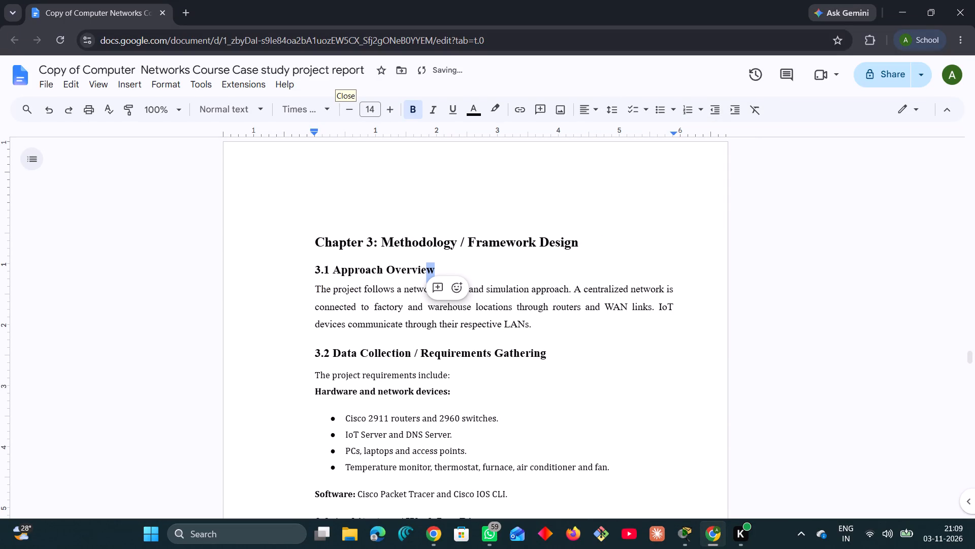
pyautogui.moveTo(557, 358); pyautogui.dragTo(518, 358)
pyautogui.click(611, 109)
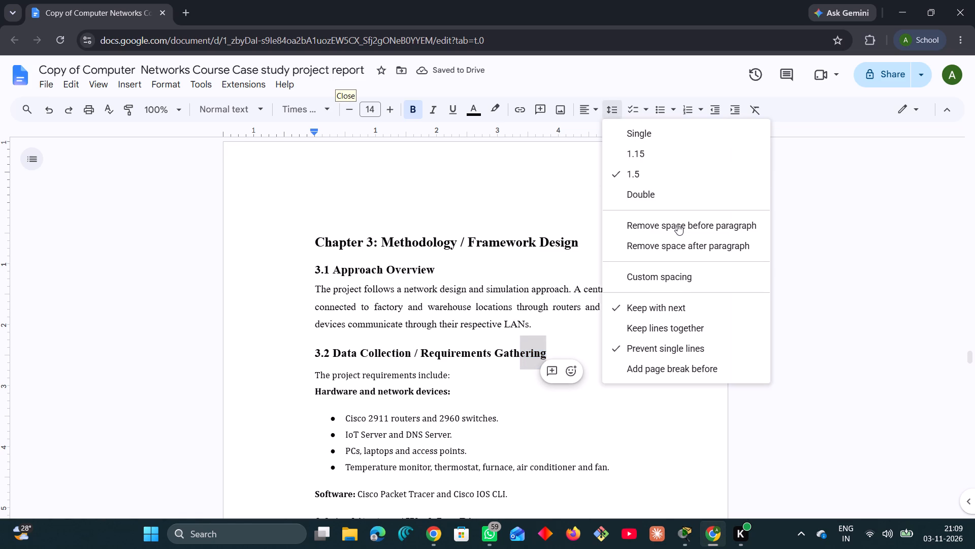
pyautogui.click(677, 224)
pyautogui.click(618, 116)
pyautogui.click(677, 240)
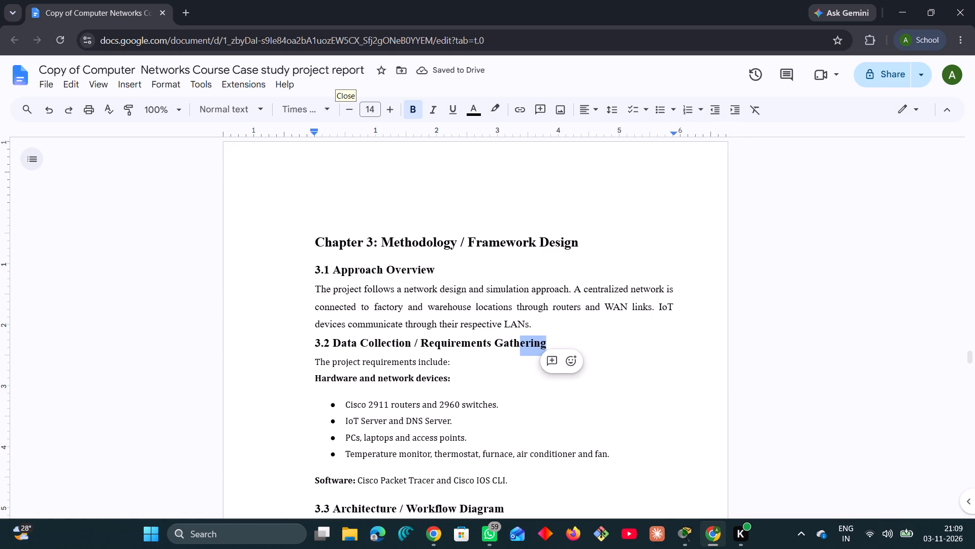
# Delete the blank line above the Chapter 3: Methodology / Framework Design heading.
pyautogui.click(416, 215)
pyautogui.press('BackSpace')
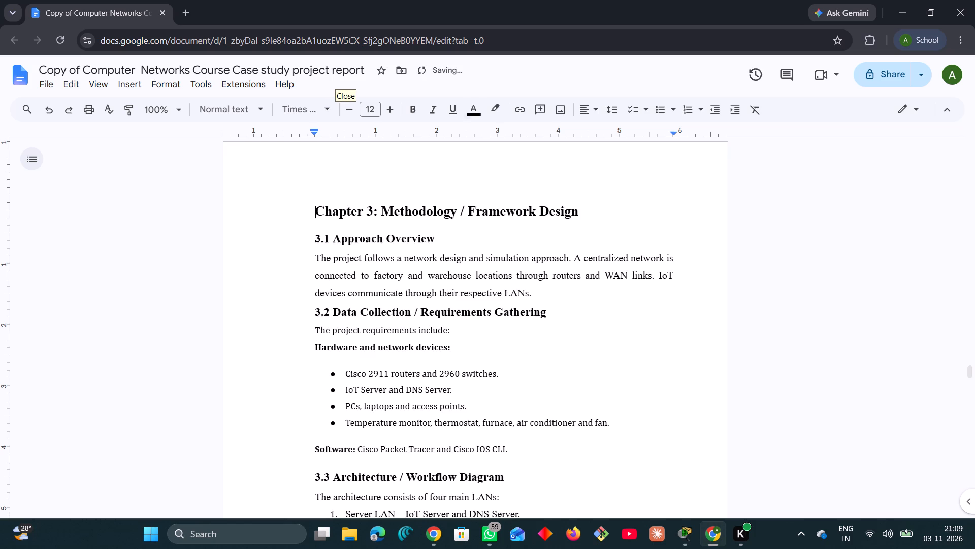
# Remove the space before and after the Chapter 3: Methodology / Framework Design heading.
pyautogui.scroll(2, 424, 157)
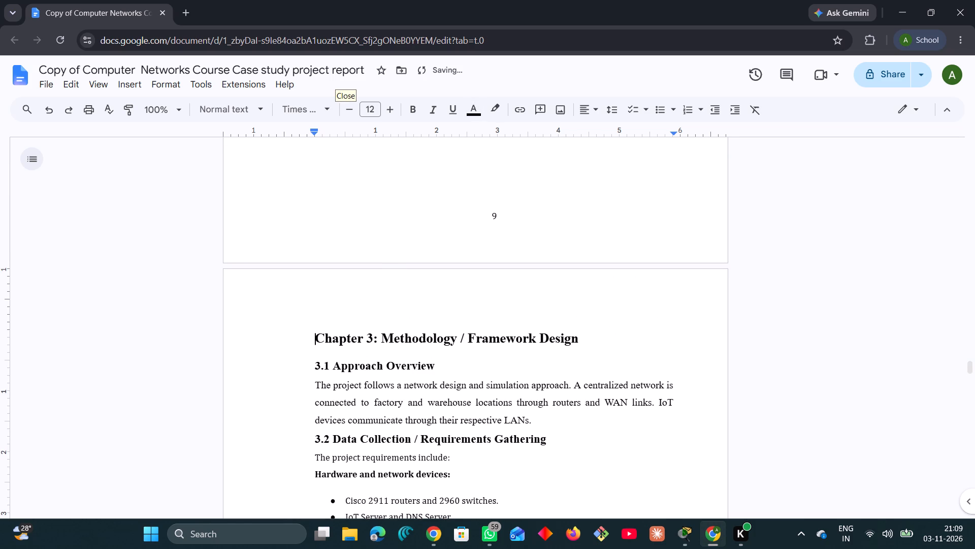
pyautogui.moveTo(585, 344); pyautogui.dragTo(552, 342)
pyautogui.click(610, 103)
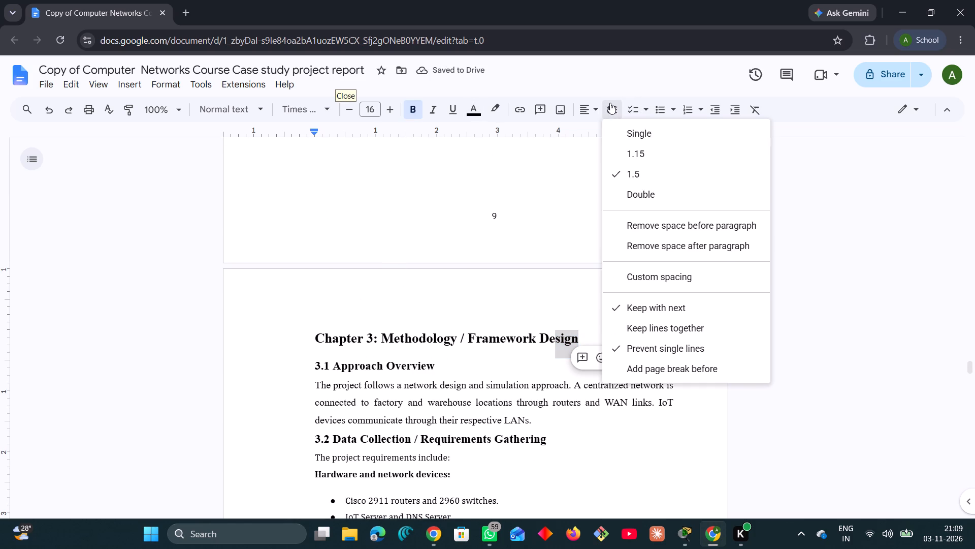
pyautogui.click(670, 226)
pyautogui.click(619, 109)
pyautogui.click(668, 248)
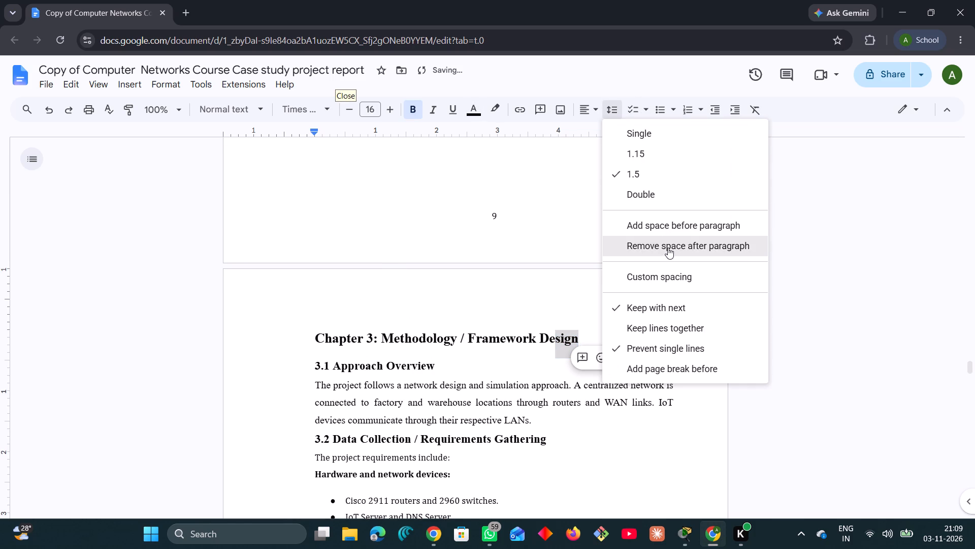
pyautogui.click(493, 303)
pyautogui.scroll(3, 493, 301)
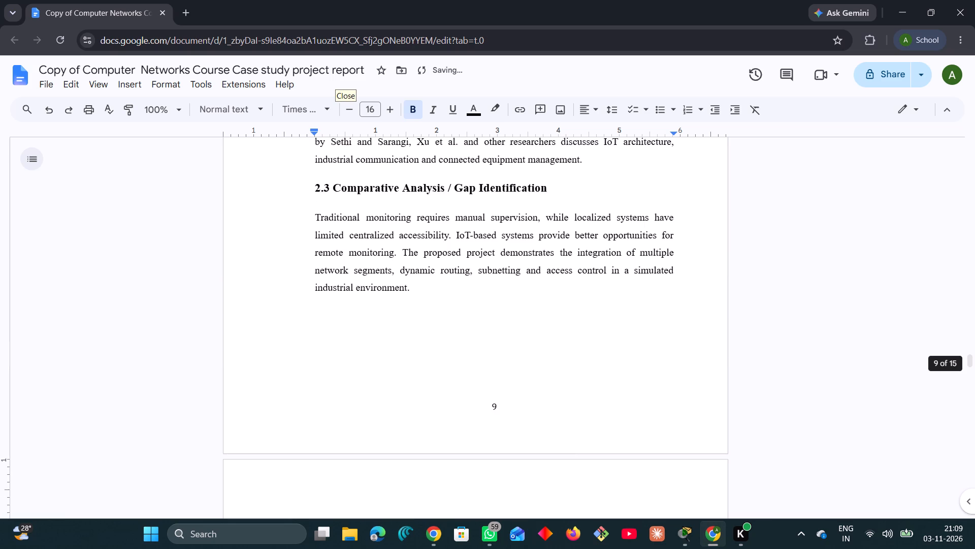
# Remove the space before and after the body paragraph under 2.3 Comparative Analysis / Gap Identification.
pyautogui.scroll(1, 492, 300)
pyautogui.moveTo(351, 277); pyautogui.dragTo(312, 271)
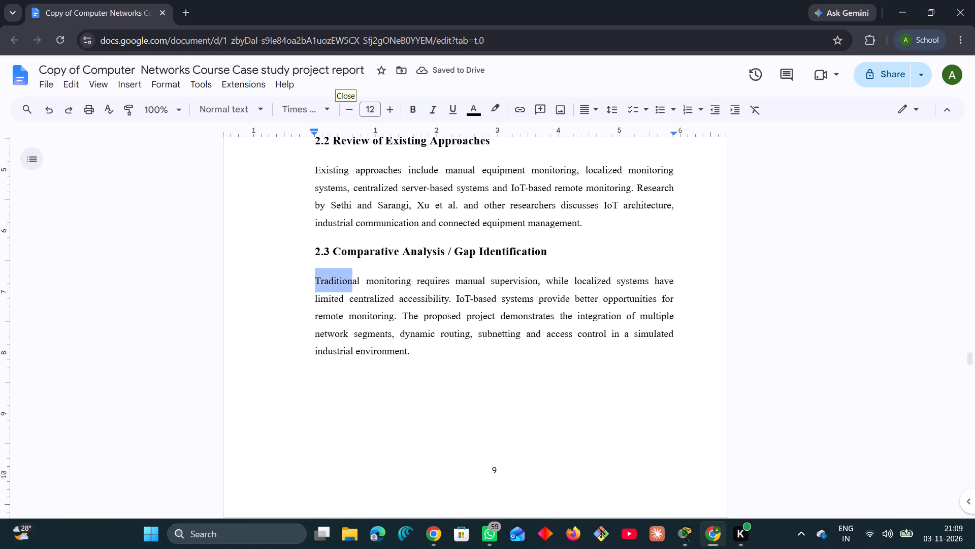
pyautogui.click(621, 111)
pyautogui.click(656, 229)
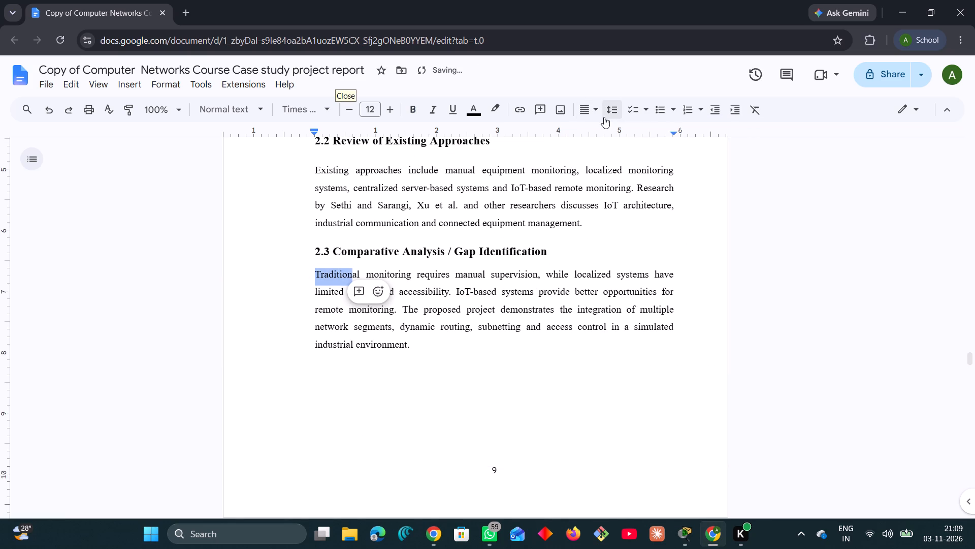
pyautogui.click(607, 114)
pyautogui.click(634, 241)
# Remove the space before and after the 2.3 Comparative Analysis / Gap Identification heading.
pyautogui.scroll(-1, 497, 320)
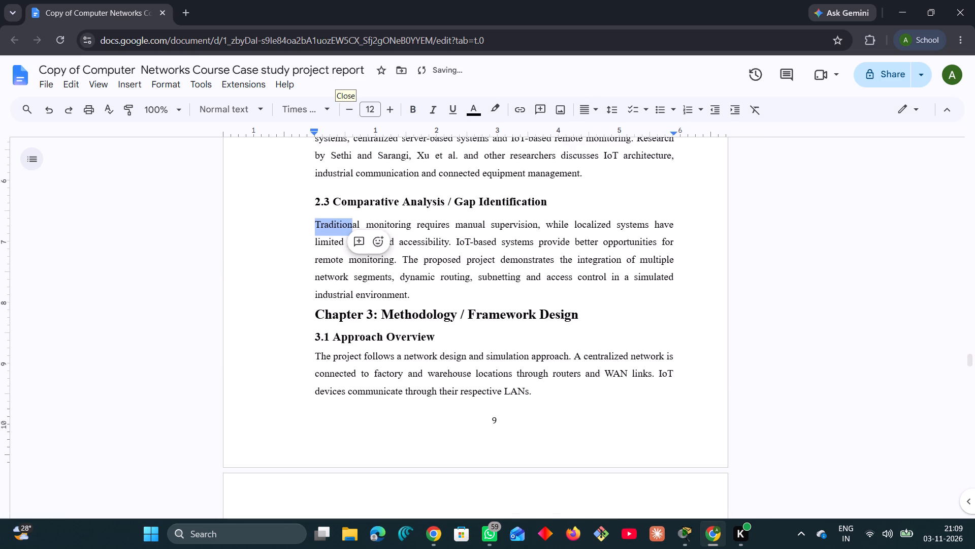
pyautogui.scroll(-3, 497, 320)
pyautogui.scroll(3, 491, 310)
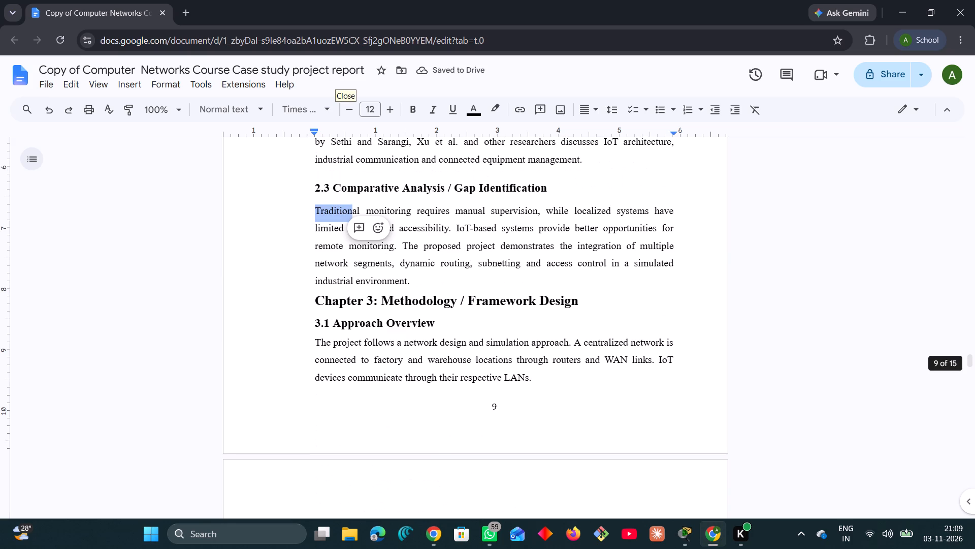
pyautogui.scroll(2, 489, 310)
pyautogui.moveTo(557, 316); pyautogui.dragTo(524, 311)
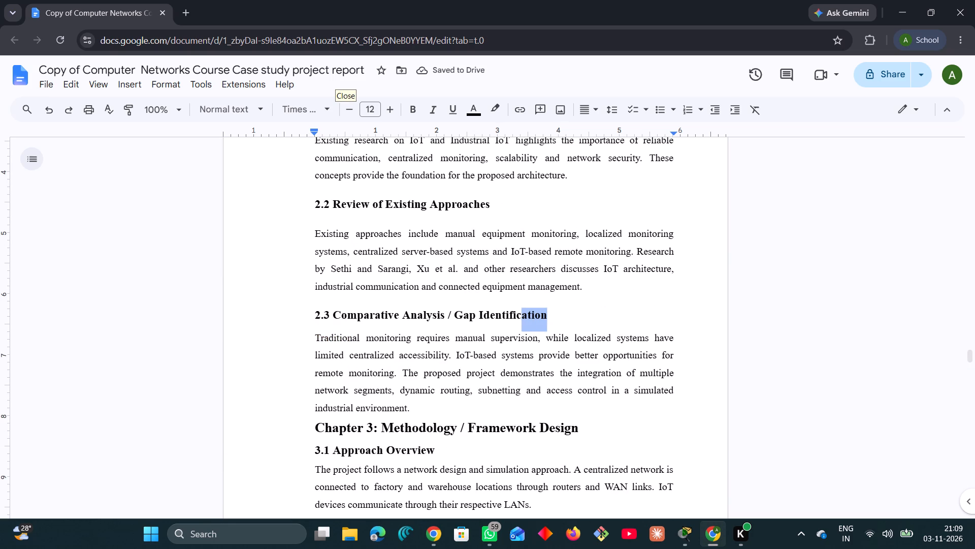
pyautogui.moveTo(524, 311); pyautogui.dragTo(523, 311)
pyautogui.click(612, 113)
pyautogui.click(654, 226)
pyautogui.click(620, 111)
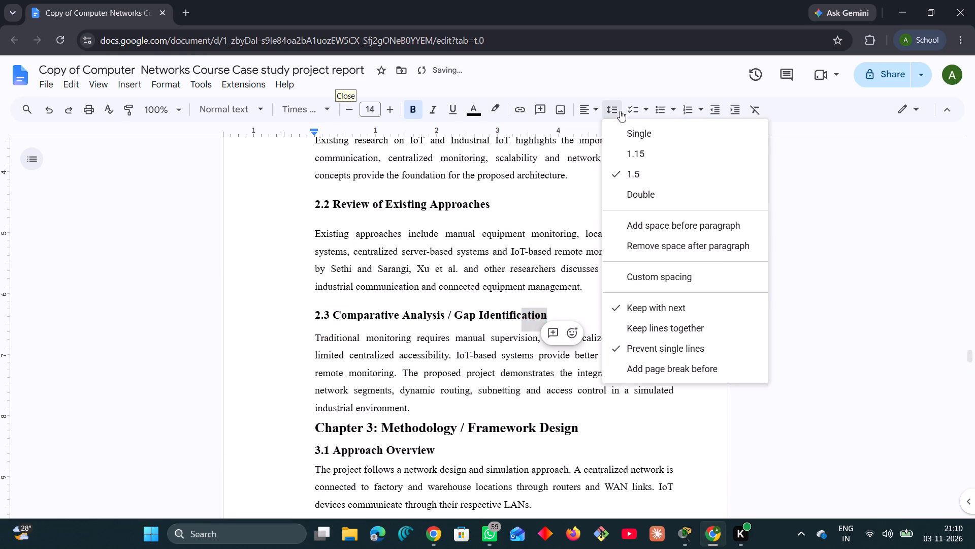
pyautogui.click(654, 245)
# Remove the space before and after the 2.2 Review of Existing Approaches heading.
pyautogui.moveTo(498, 211); pyautogui.dragTo(476, 202)
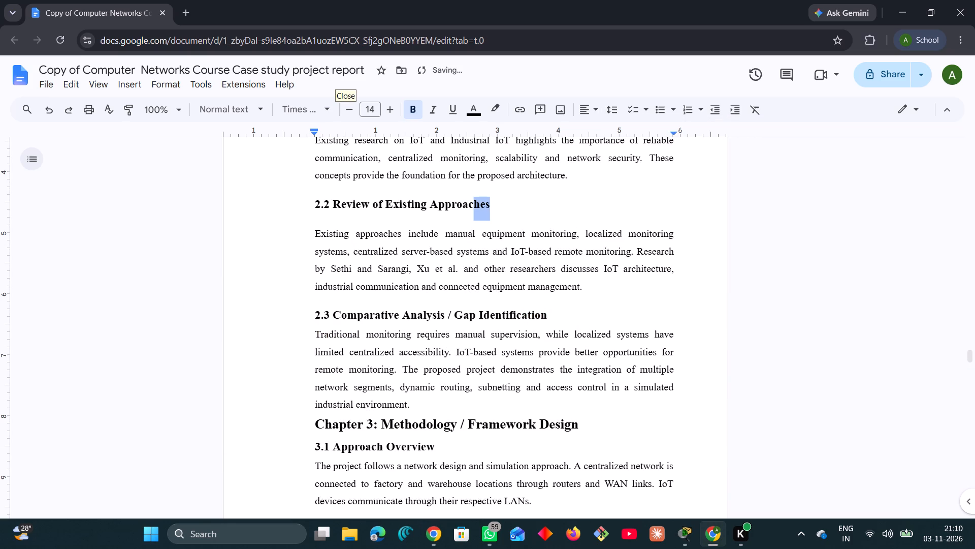
pyautogui.moveTo(476, 202); pyautogui.dragTo(472, 201)
pyautogui.click(610, 113)
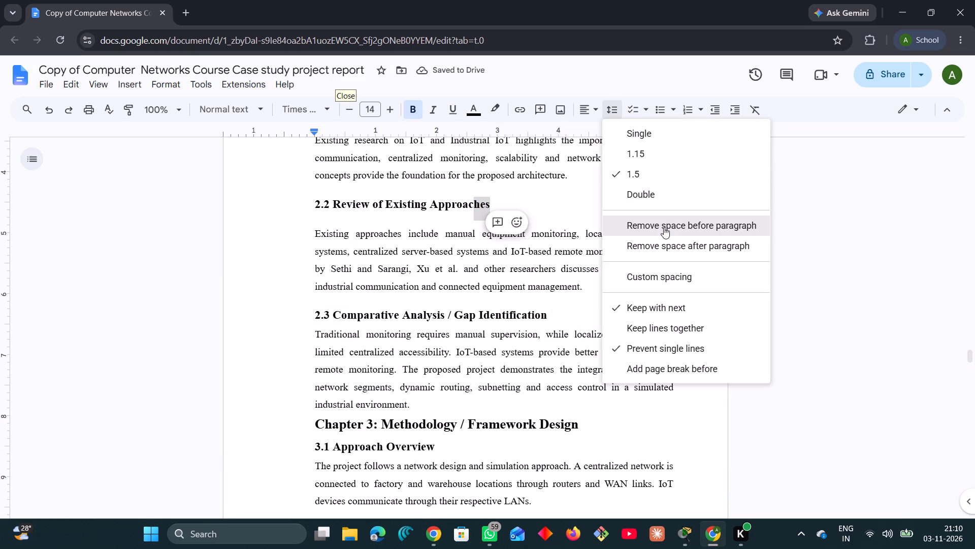
pyautogui.click(664, 227)
pyautogui.click(616, 115)
pyautogui.click(640, 243)
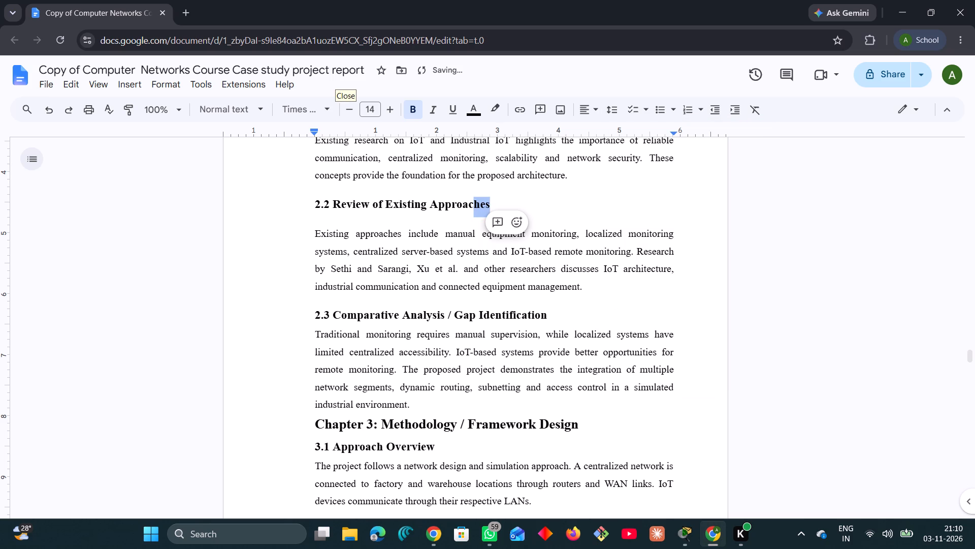
# Remove the space before and after the body paragraph under 2.2 Review of Existing Approaches.
pyautogui.moveTo(362, 234); pyautogui.dragTo(314, 230)
pyautogui.click(617, 112)
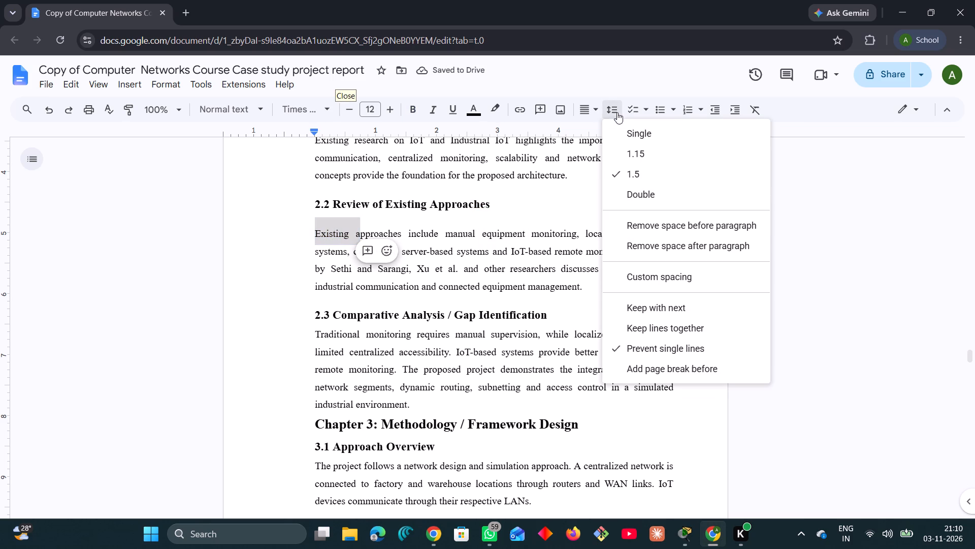
pyautogui.click(663, 225)
pyautogui.click(610, 105)
pyautogui.click(670, 244)
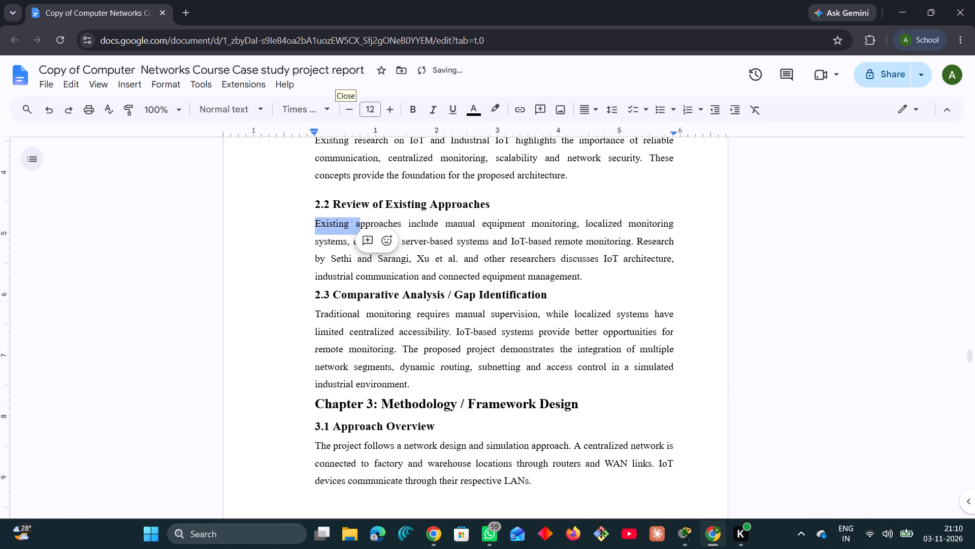
# Remove the space before and after the body paragraph under 2.1 Introduction.
pyautogui.scroll(2, 531, 255)
pyautogui.moveTo(372, 265); pyautogui.dragTo(304, 263)
pyautogui.click(616, 110)
pyautogui.click(643, 224)
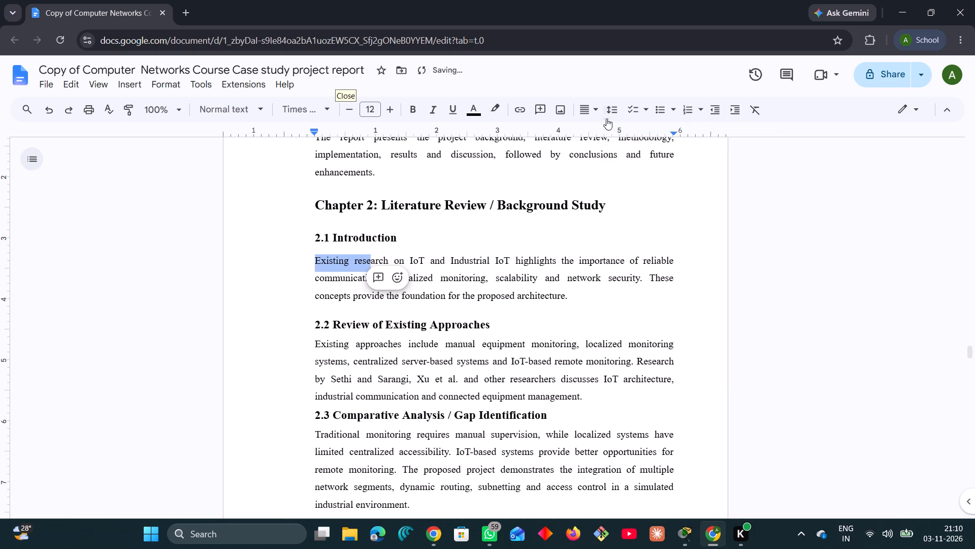
pyautogui.click(608, 111)
pyautogui.click(645, 239)
# Remove the space before and after the 2.1 Introduction heading.
pyautogui.moveTo(429, 244); pyautogui.dragTo(386, 244)
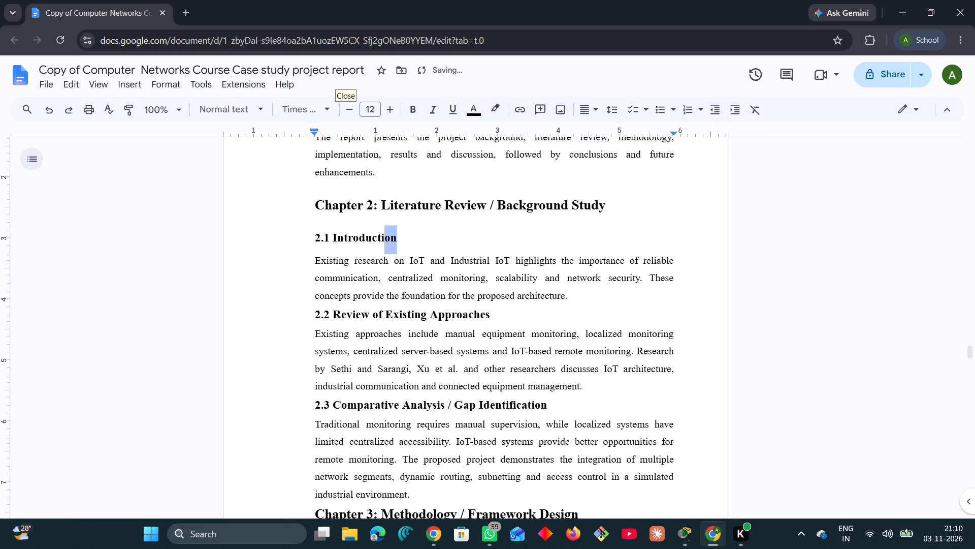
pyautogui.moveTo(386, 244); pyautogui.dragTo(379, 241)
pyautogui.click(619, 109)
pyautogui.click(656, 222)
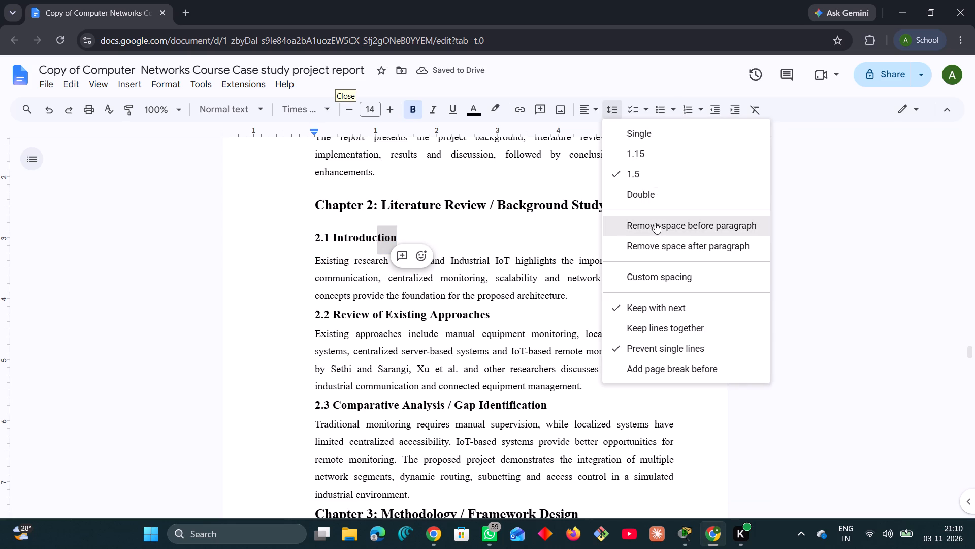
pyautogui.click(619, 113)
pyautogui.click(688, 240)
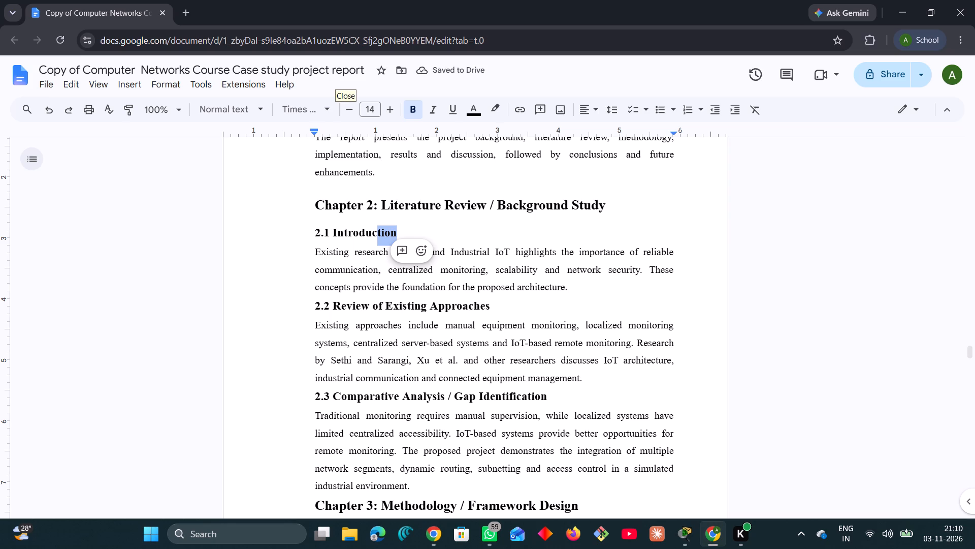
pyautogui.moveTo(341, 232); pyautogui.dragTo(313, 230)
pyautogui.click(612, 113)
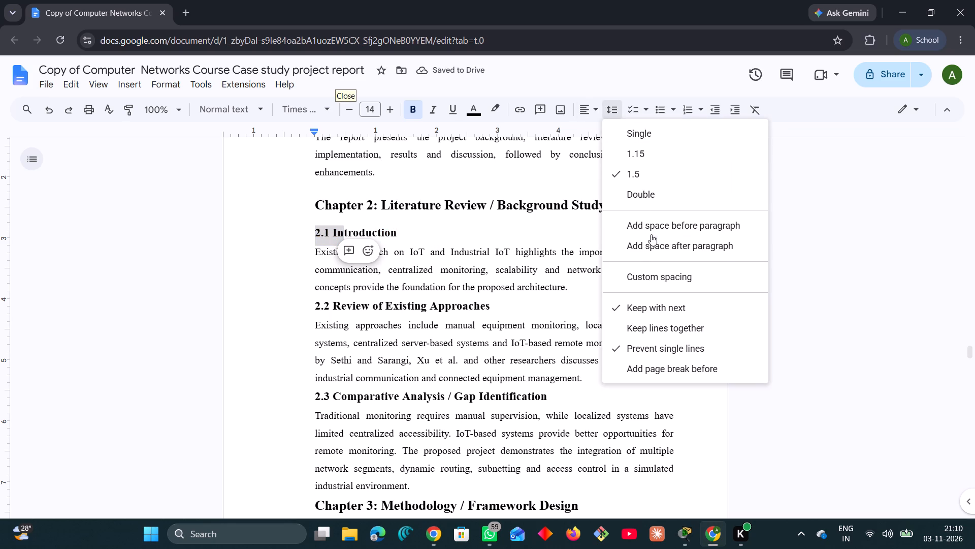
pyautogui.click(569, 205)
# Remove the space before and after the Chapter 2: Literature Review / Background Study heading.
pyautogui.moveTo(592, 206); pyautogui.dragTo(607, 205)
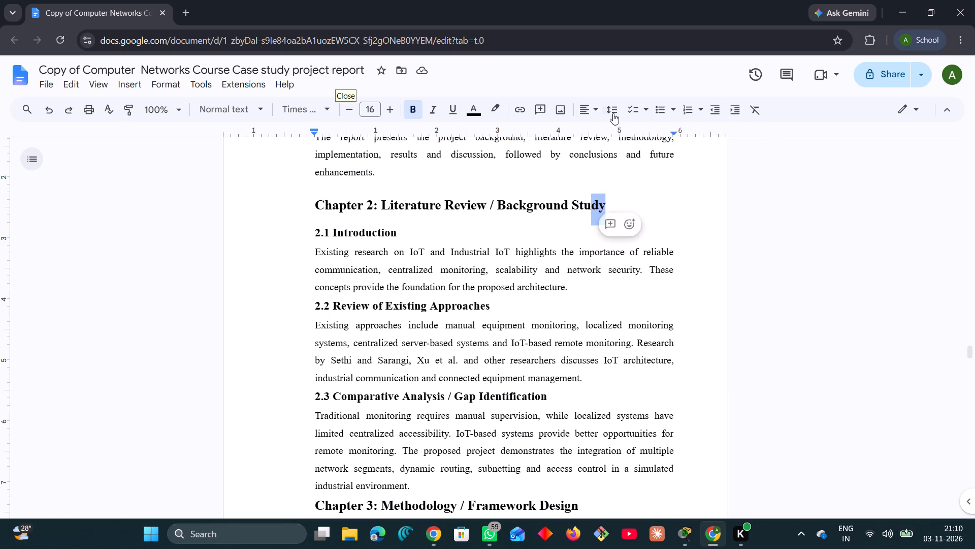
pyautogui.click(613, 108)
pyautogui.click(669, 224)
pyautogui.click(613, 110)
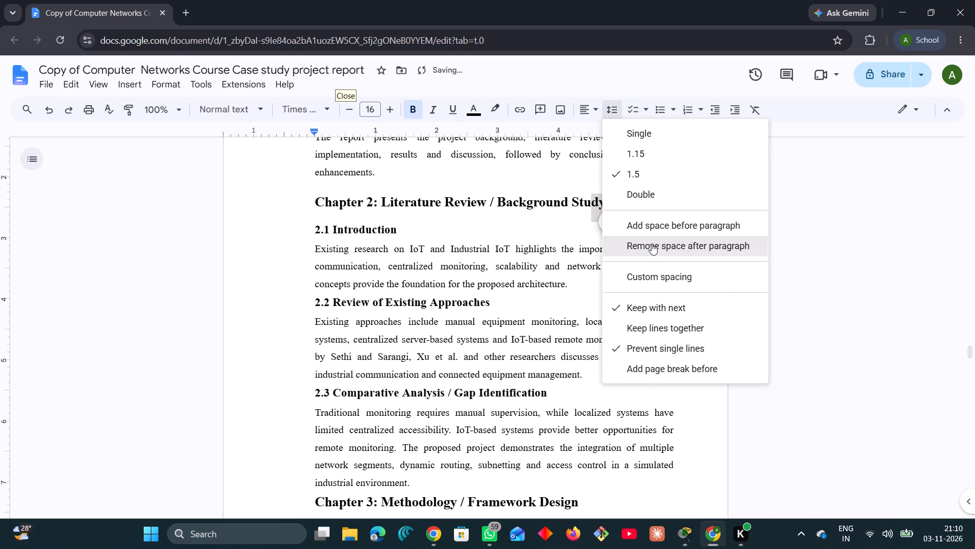
pyautogui.click(652, 247)
# Remove the space before and after the body paragraph under 1.6 Organization of the Report.
pyautogui.scroll(3, 527, 227)
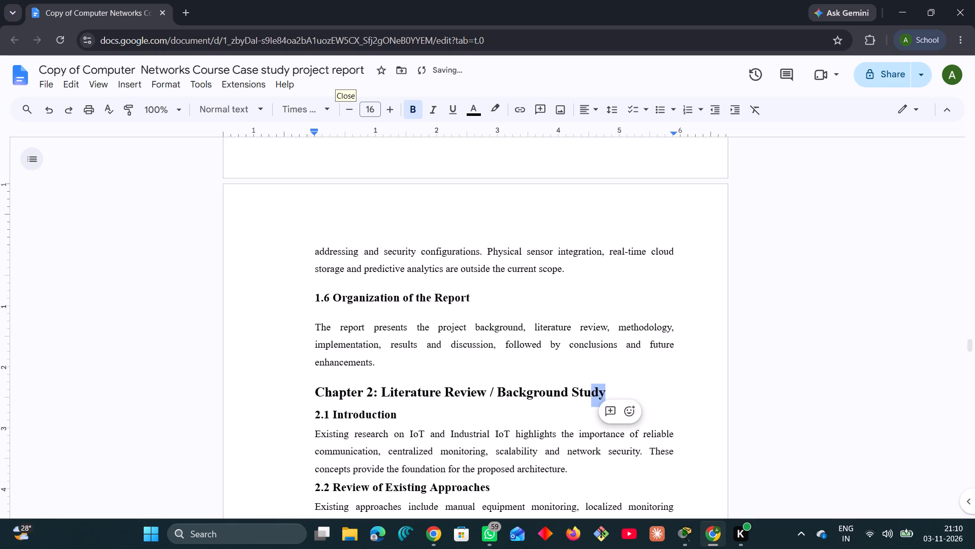
pyautogui.moveTo(471, 316); pyautogui.dragTo(315, 334)
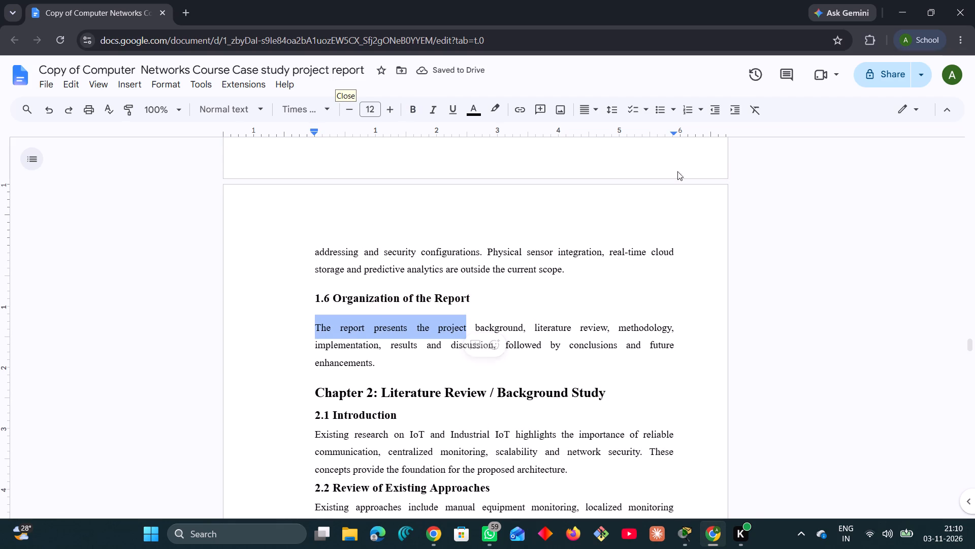
pyautogui.click(614, 115)
pyautogui.click(668, 219)
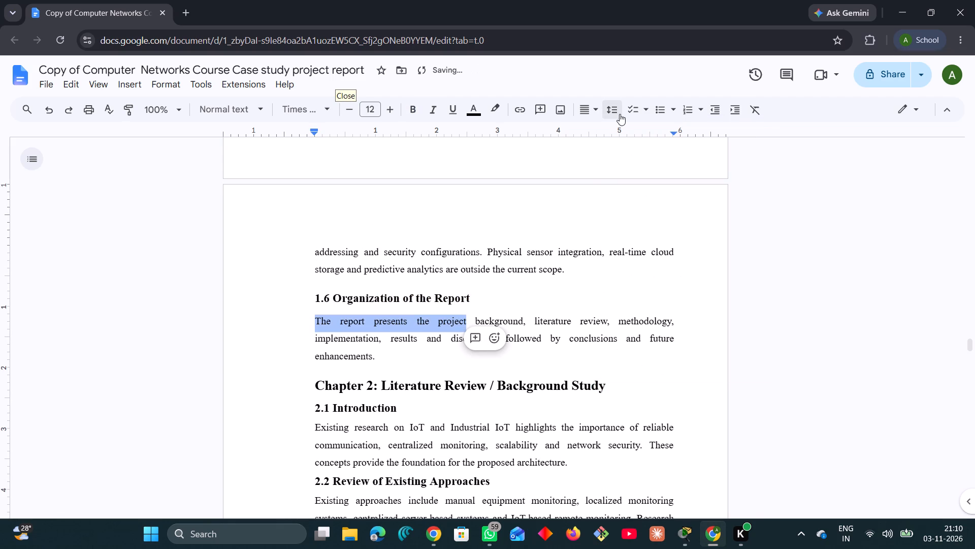
pyautogui.click(620, 114)
pyautogui.click(661, 242)
# Remove the space before and after the 1.6 Organization of the Report heading.
pyautogui.moveTo(472, 298); pyautogui.dragTo(436, 297)
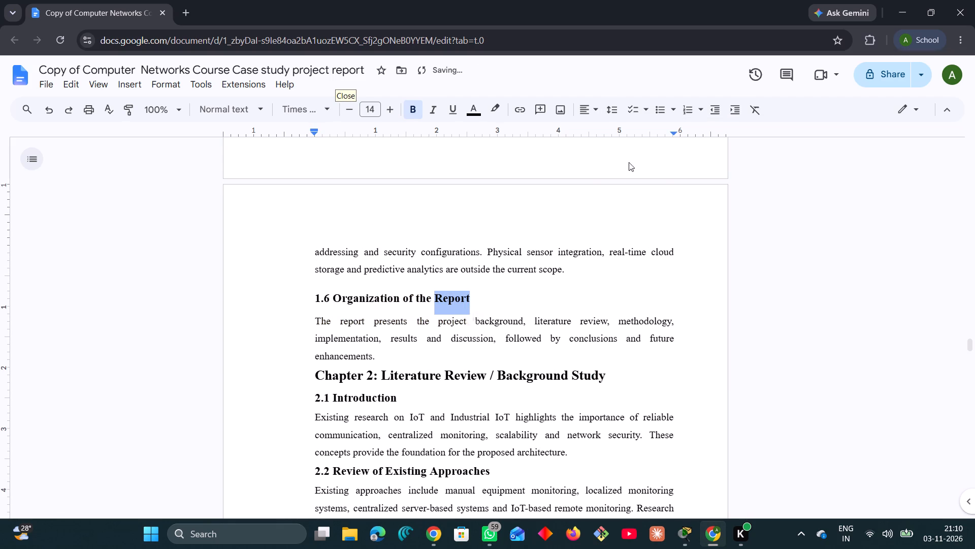
pyautogui.click(615, 115)
pyautogui.click(646, 231)
pyautogui.click(609, 113)
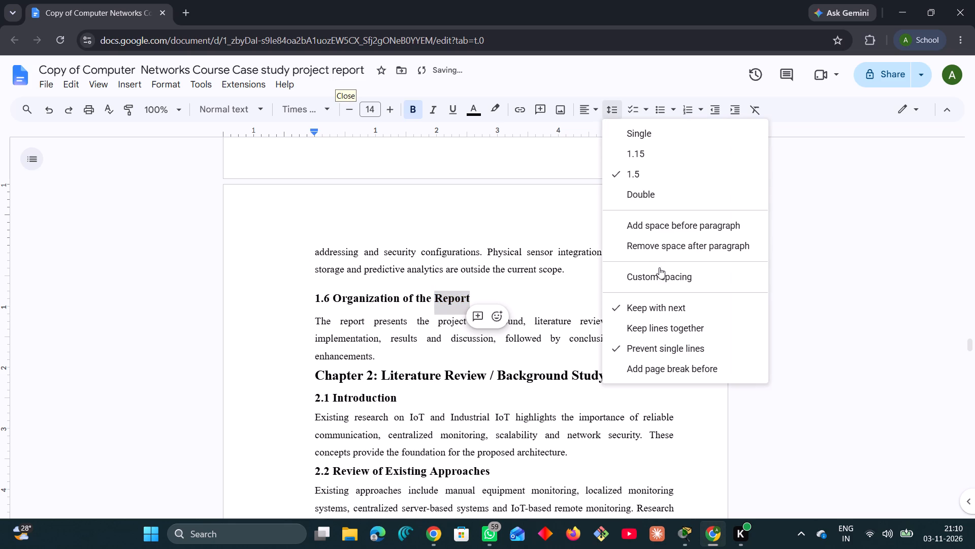
pyautogui.click(652, 243)
# Remove the space before and after the 1.5 Scope and Limitations heading.
pyautogui.scroll(4, 513, 270)
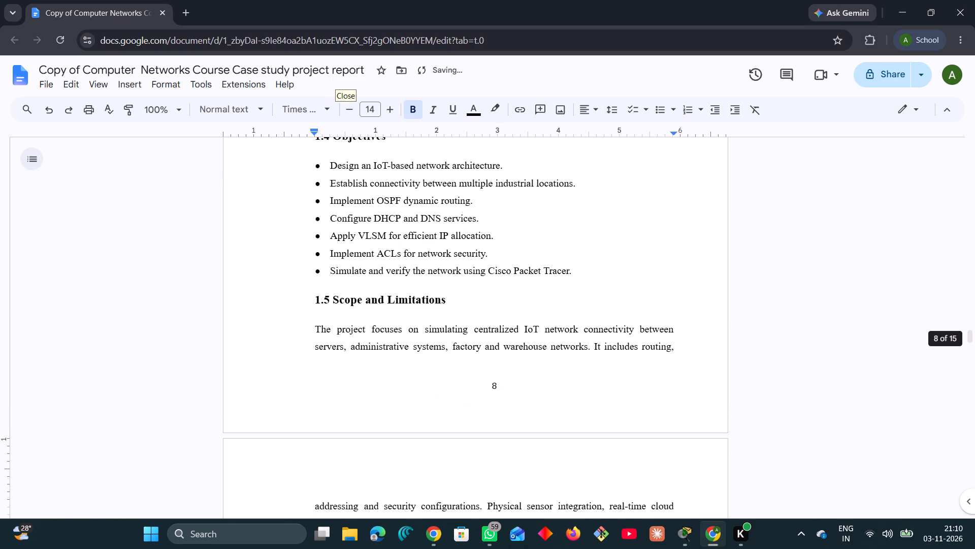
pyautogui.moveTo(460, 309); pyautogui.dragTo(415, 299)
pyautogui.click(612, 109)
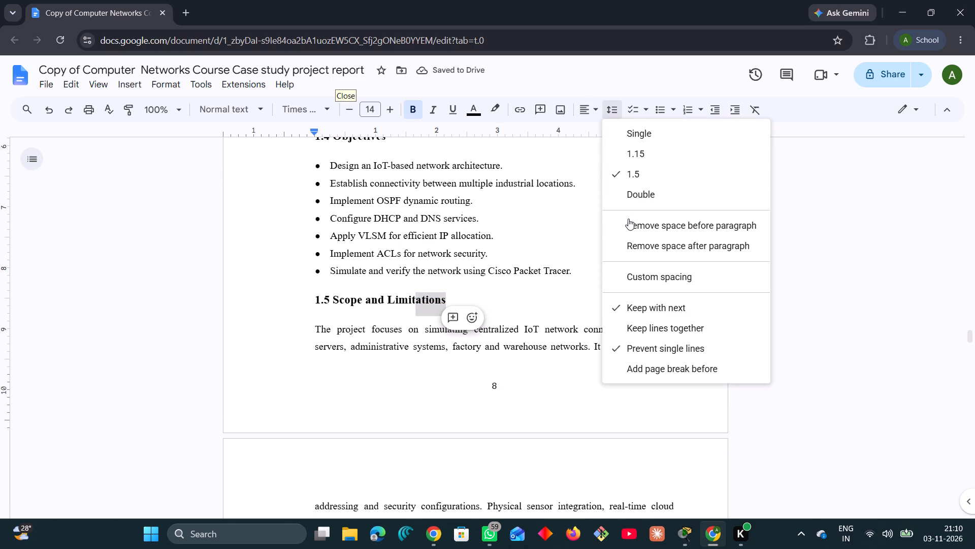
pyautogui.click(628, 219)
pyautogui.click(614, 115)
pyautogui.click(642, 248)
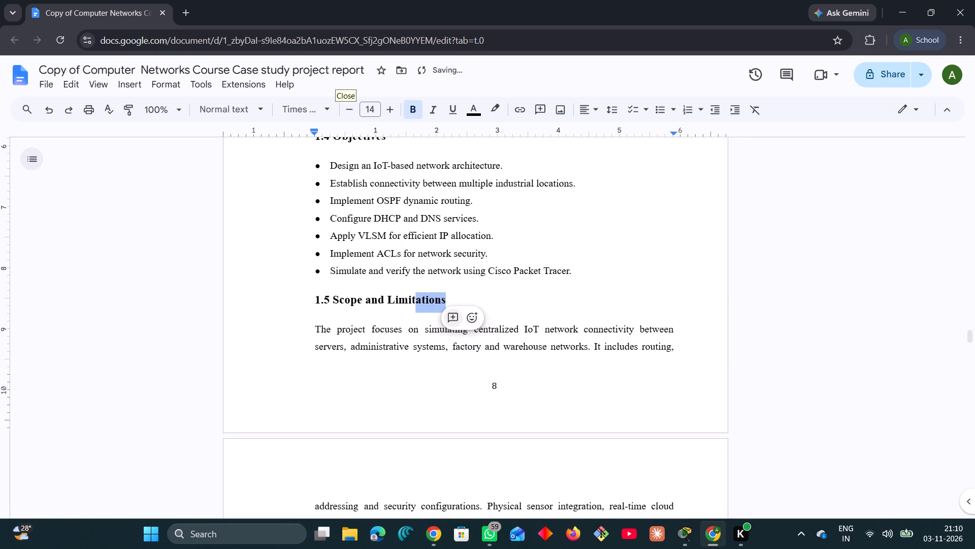
# Remove the space before and after the body paragraph under 1.5 Scope and Limitations.
pyautogui.moveTo(335, 330); pyautogui.dragTo(313, 323)
pyautogui.click(620, 113)
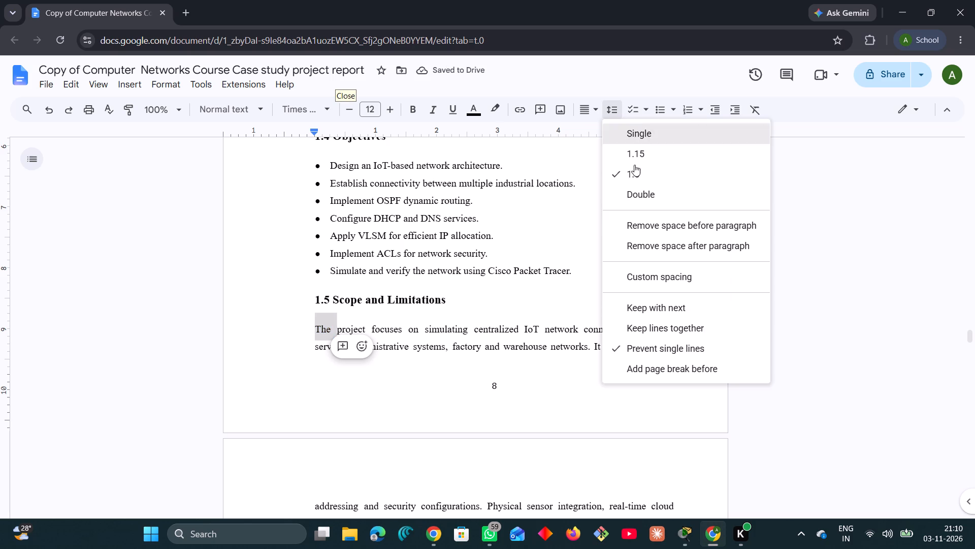
pyautogui.click(655, 222)
pyautogui.click(615, 116)
pyautogui.click(642, 241)
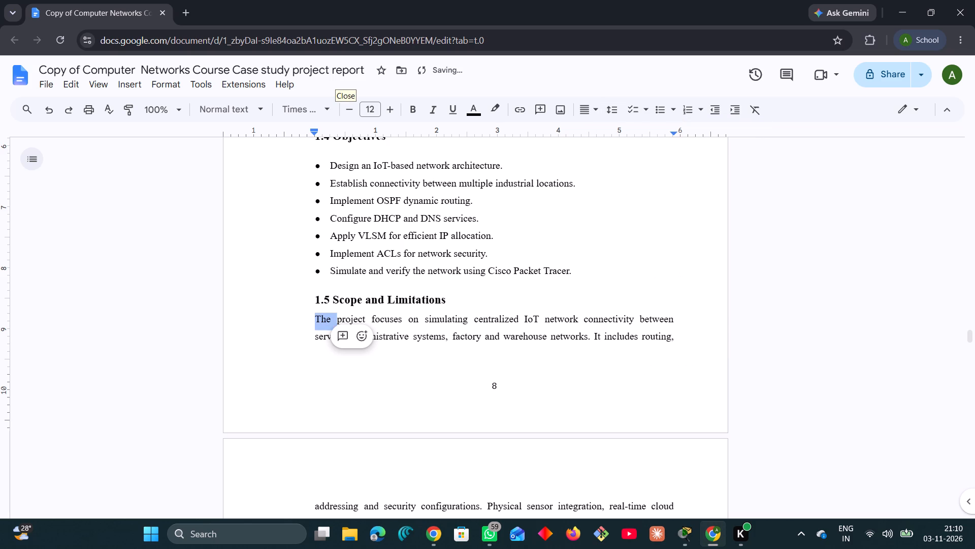
# Remove the space before the first bullet, about designing an IoT-based network architecture, under 1.4 Objectives.
pyautogui.scroll(1, 525, 287)
pyautogui.scroll(-4, 518, 288)
pyautogui.scroll(4, 518, 288)
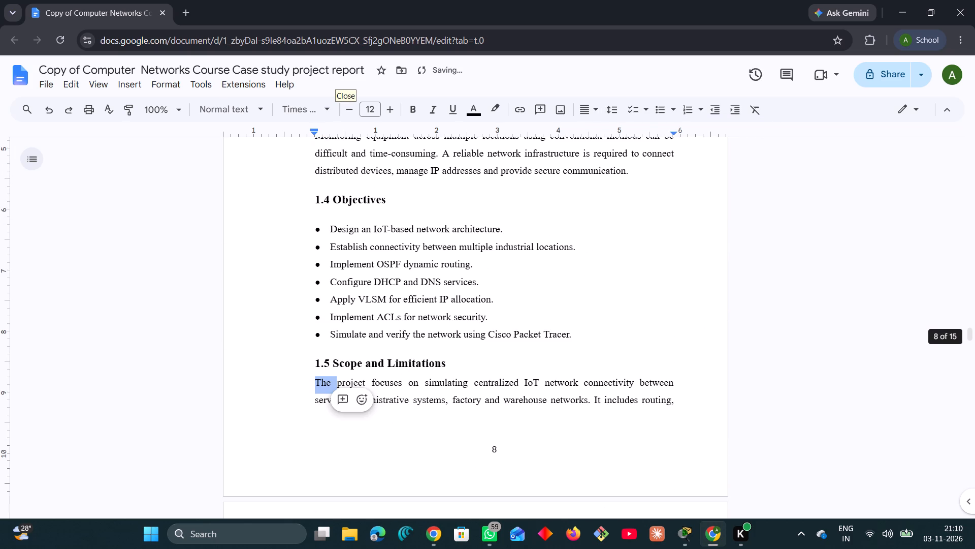
pyautogui.moveTo(359, 232); pyautogui.dragTo(310, 234)
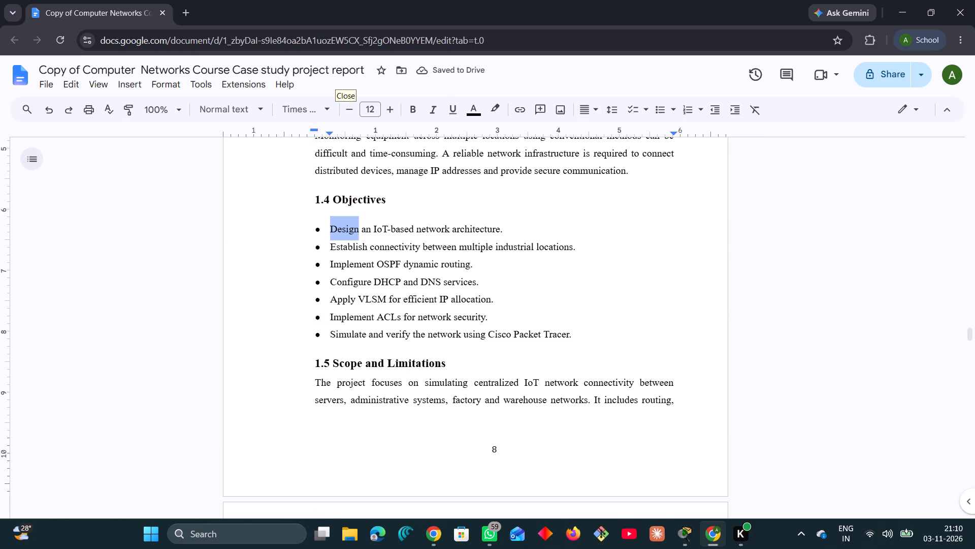
pyautogui.moveTo(310, 234); pyautogui.dragTo(313, 234)
pyautogui.click(611, 113)
pyautogui.click(660, 226)
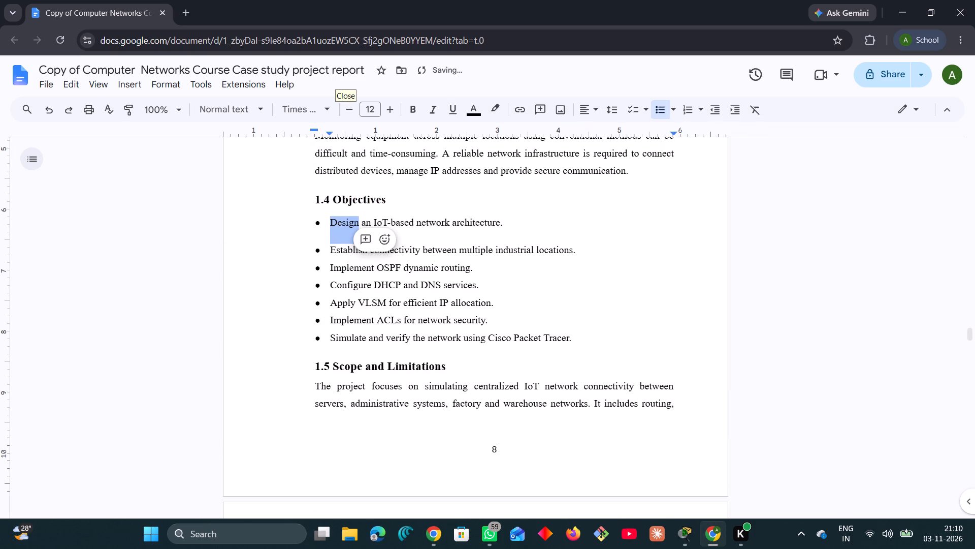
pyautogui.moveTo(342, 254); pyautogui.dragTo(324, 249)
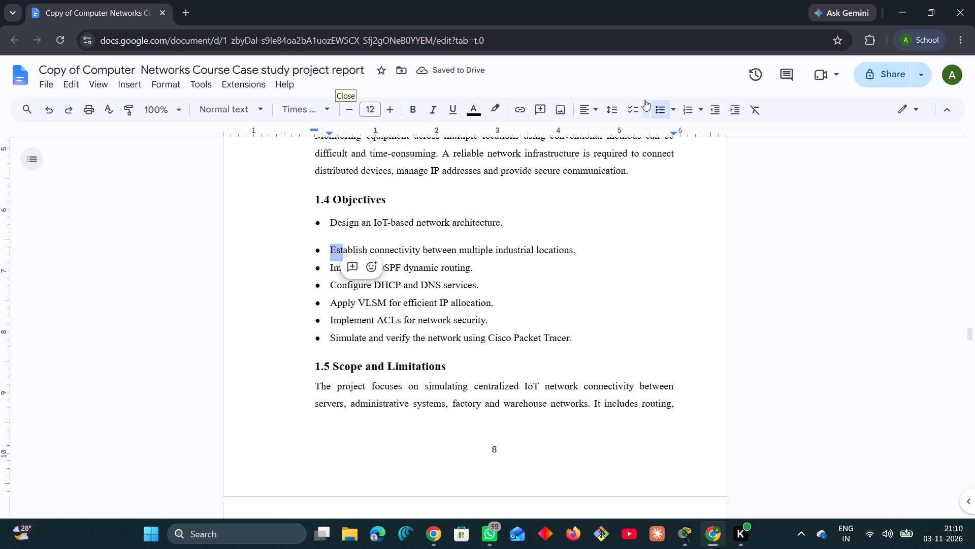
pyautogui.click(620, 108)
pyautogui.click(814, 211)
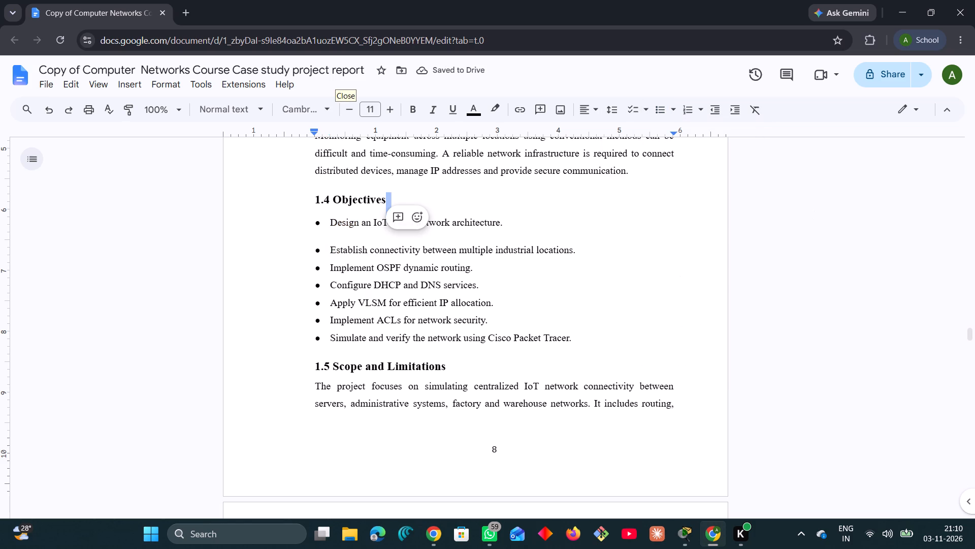
# Remove the space after the first bullet in the 1.4 Objectives list.
pyautogui.moveTo(518, 221); pyautogui.dragTo(487, 219)
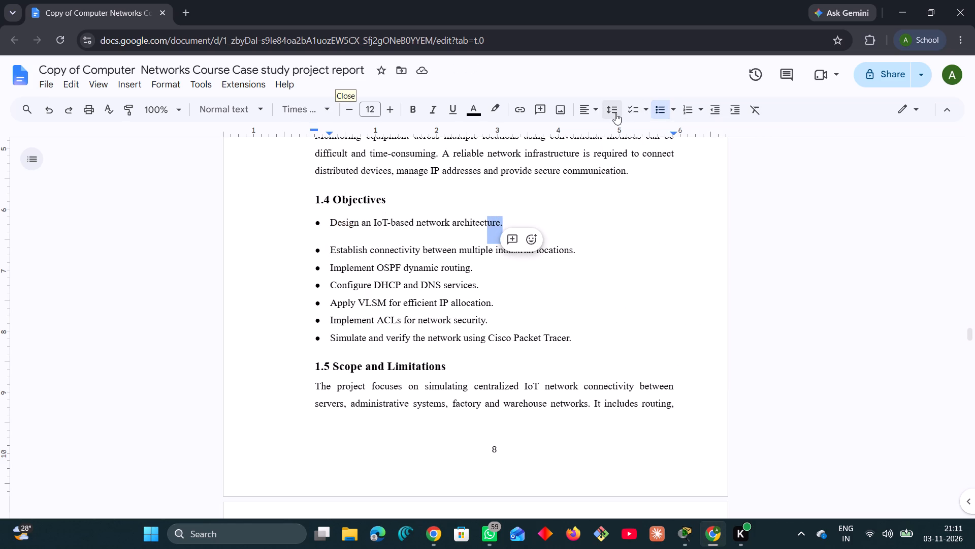
pyautogui.click(615, 113)
pyautogui.click(681, 241)
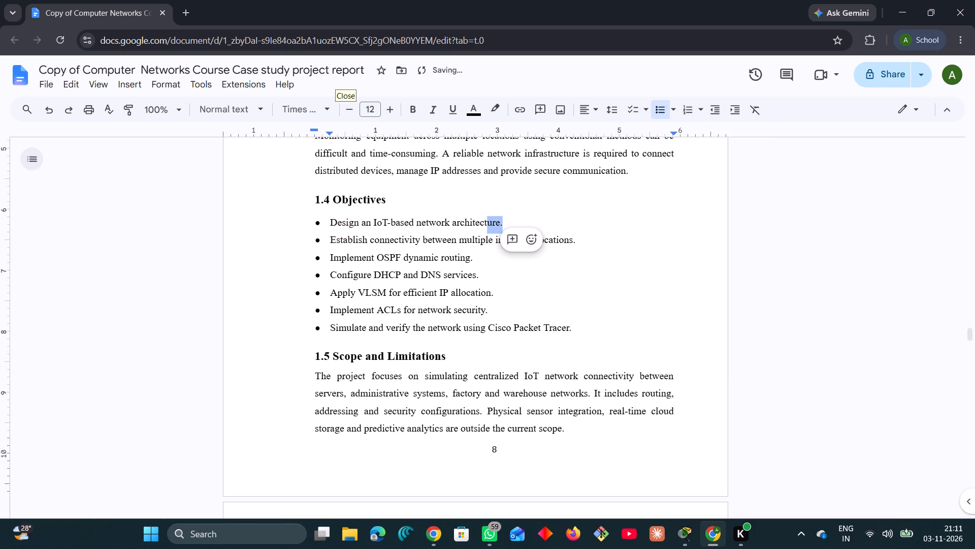
# Remove the space before and after the 1.4 Objectives heading.
pyautogui.moveTo(387, 200); pyautogui.dragTo(366, 201)
pyautogui.click(611, 113)
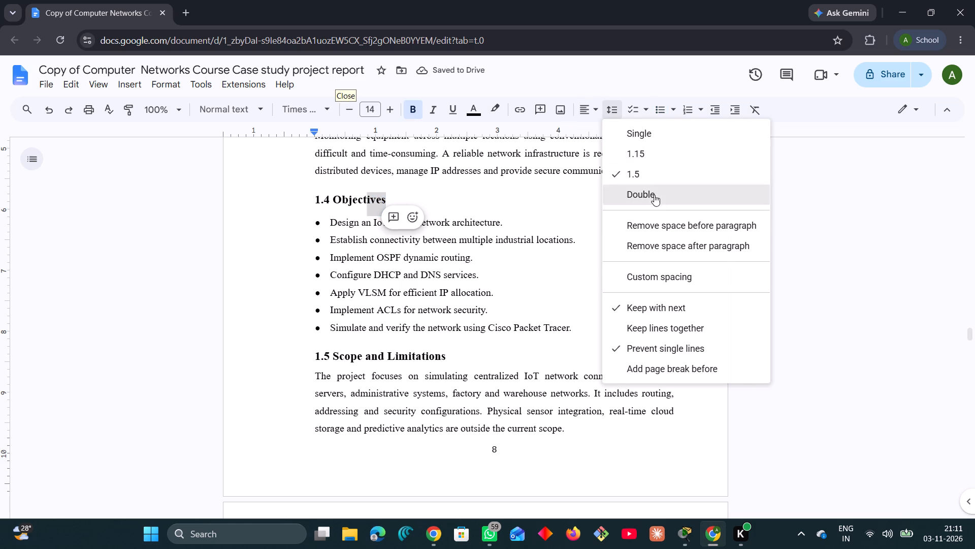
pyautogui.click(669, 229)
pyautogui.click(610, 111)
pyautogui.click(645, 249)
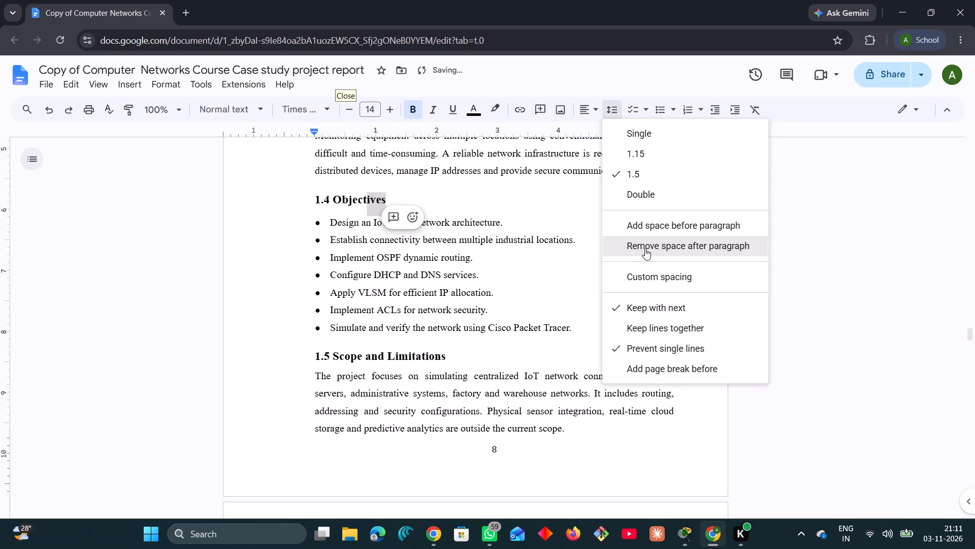
# Remove the space before and after the body paragraph under 1.3 Problem Statement.
pyautogui.scroll(2, 559, 233)
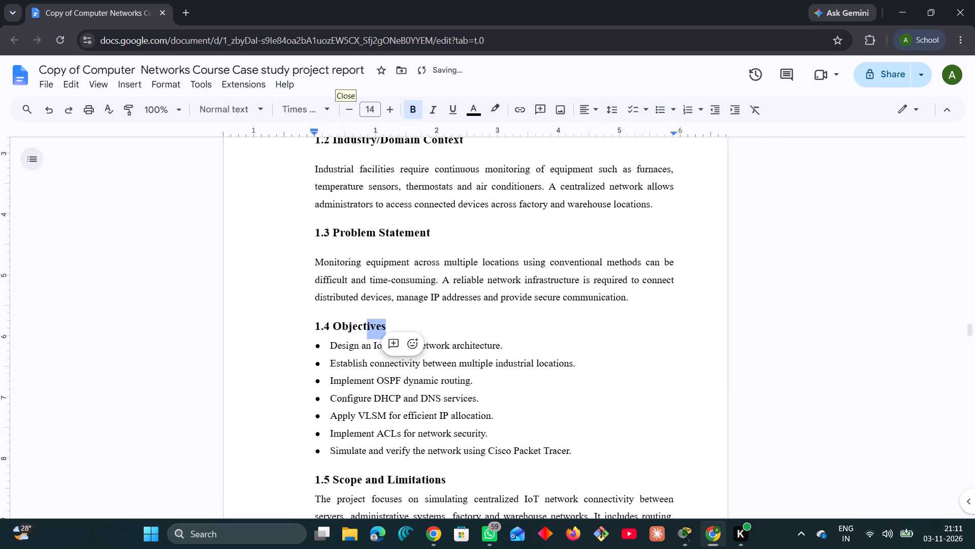
pyautogui.moveTo(361, 263); pyautogui.dragTo(304, 260)
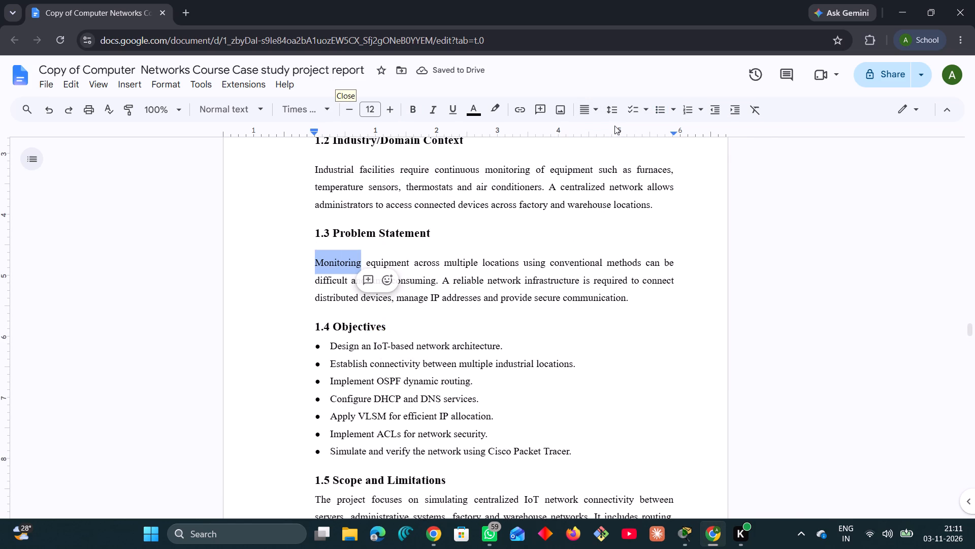
pyautogui.click(611, 109)
pyautogui.click(672, 222)
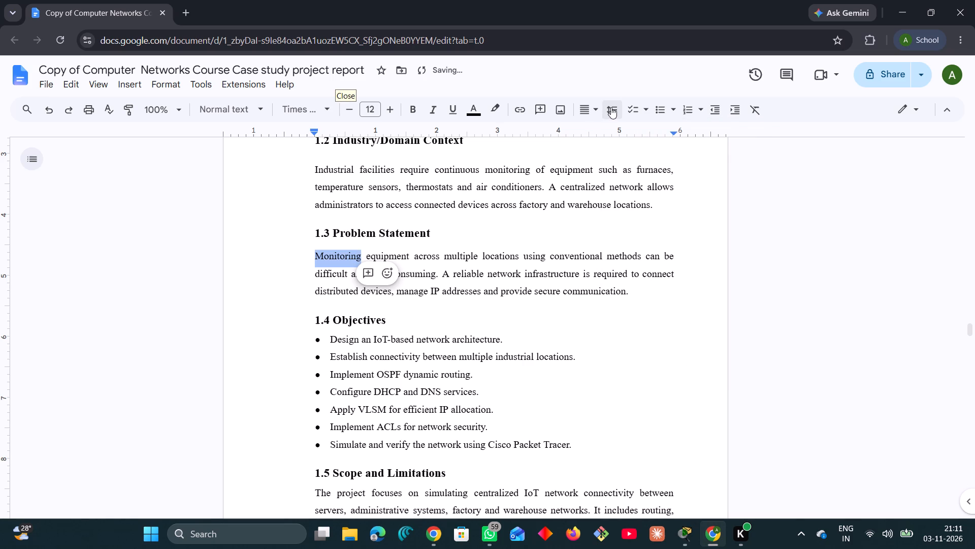
pyautogui.click(614, 109)
pyautogui.click(671, 241)
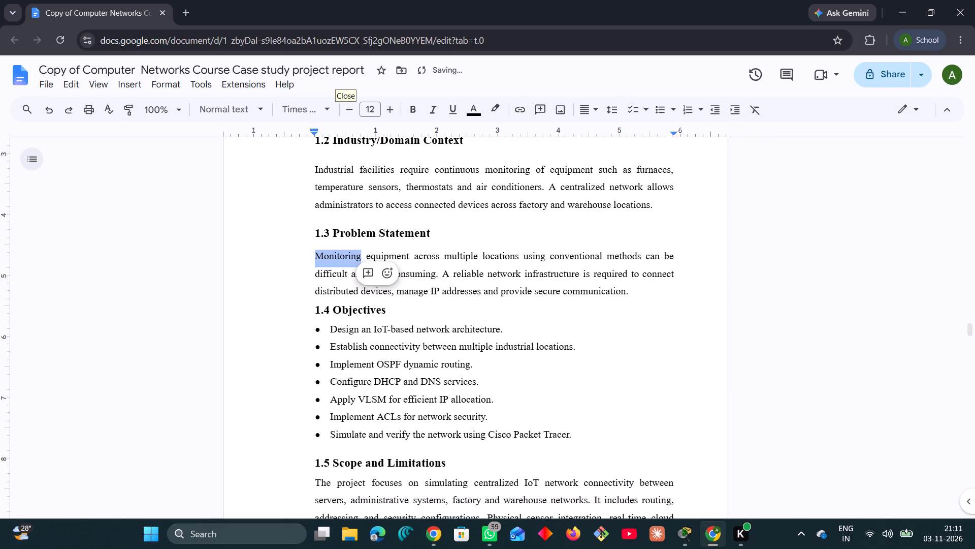
# Remove the space before and after the 1.3 Problem Statement heading.
pyautogui.moveTo(439, 236); pyautogui.dragTo(397, 230)
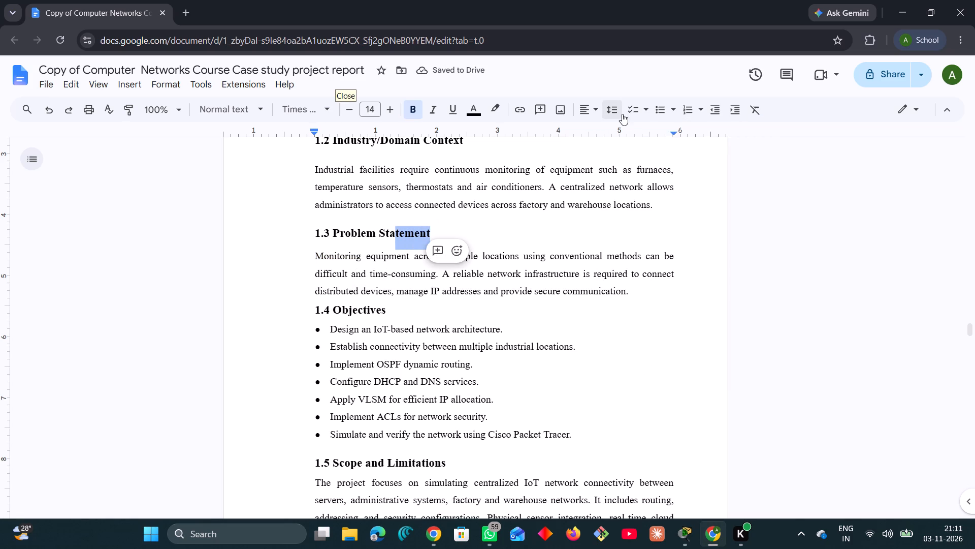
pyautogui.click(622, 113)
pyautogui.click(649, 226)
pyautogui.click(617, 113)
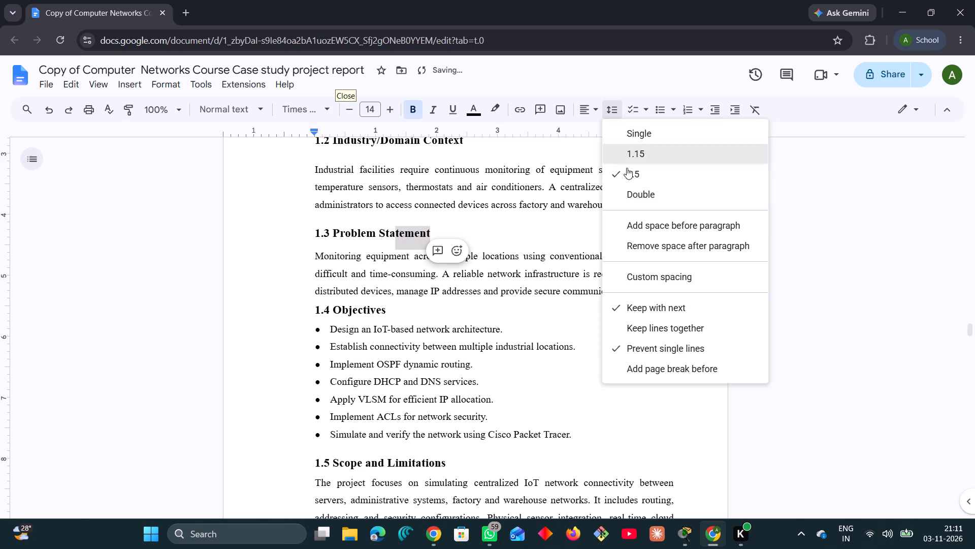
pyautogui.click(657, 242)
# Remove the space before and after the 1.2 Industry/Domain Context heading.
pyautogui.scroll(2, 564, 252)
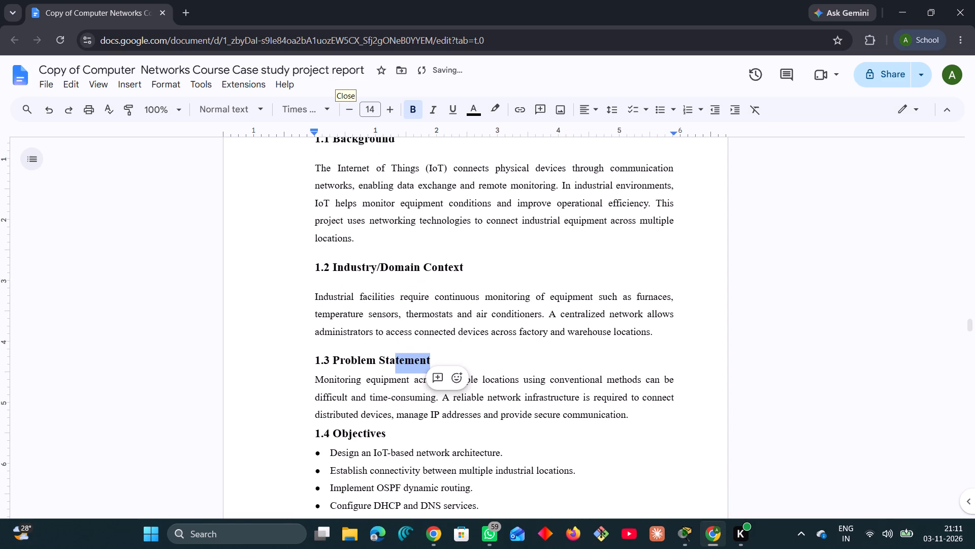
pyautogui.moveTo(471, 273); pyautogui.dragTo(431, 265)
pyautogui.click(610, 104)
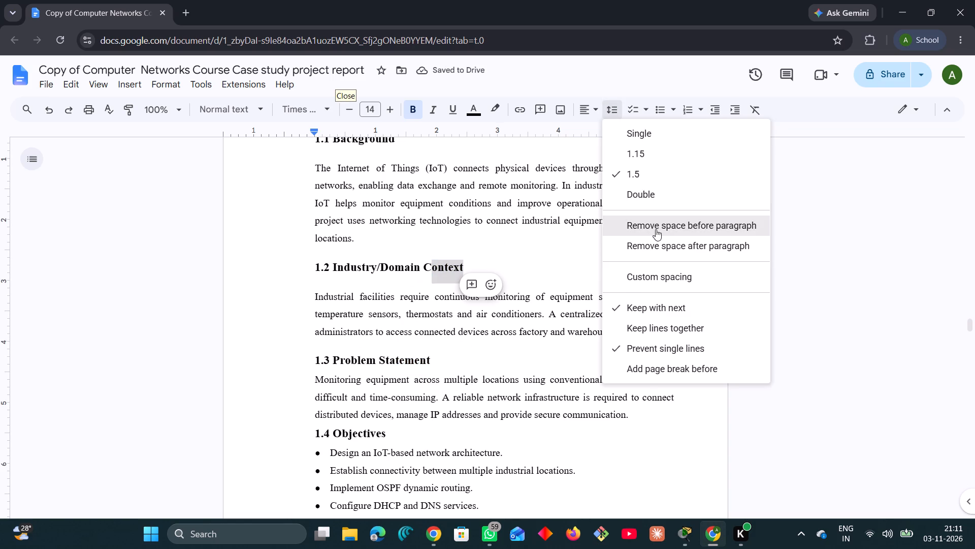
pyautogui.click(656, 229)
pyautogui.click(607, 110)
pyautogui.click(642, 242)
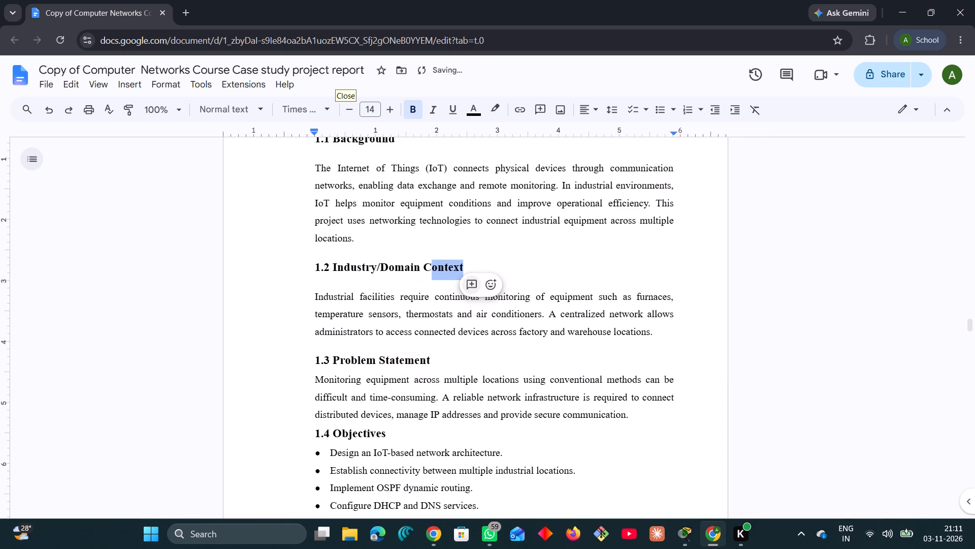
# Remove the space before and after the body paragraph under 1.2 Industry/Domain Context.
pyautogui.moveTo(342, 300); pyautogui.dragTo(302, 293)
pyautogui.click(609, 110)
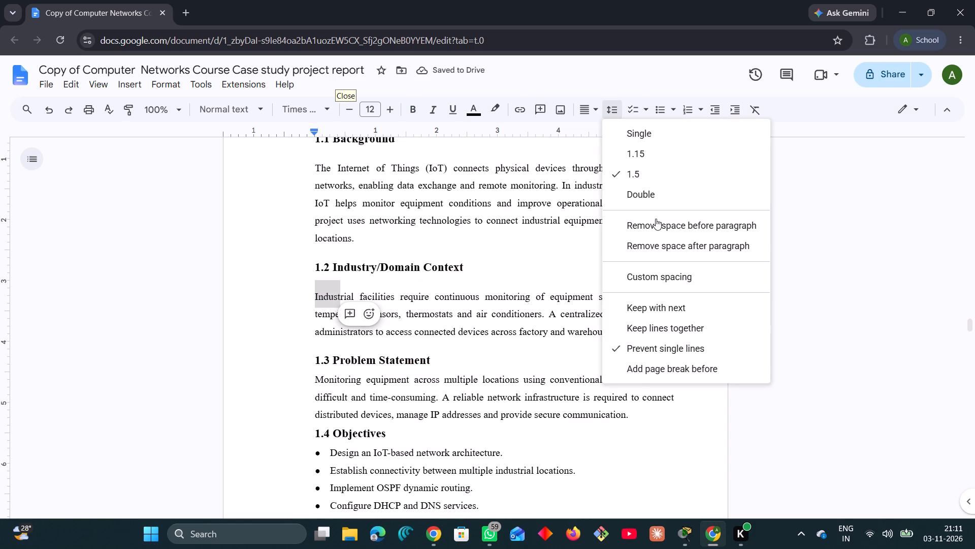
pyautogui.click(656, 219)
pyautogui.click(615, 112)
pyautogui.click(647, 242)
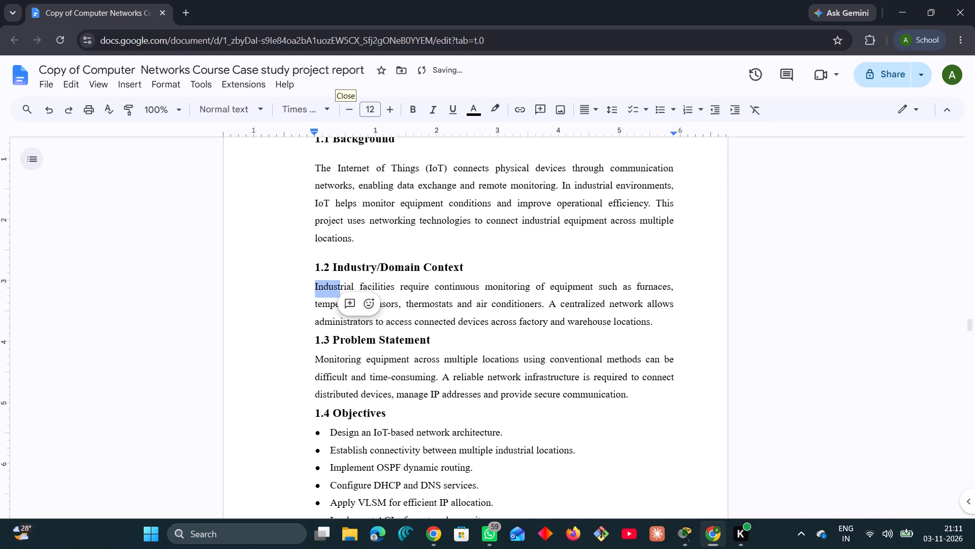
# Remove the space before and after the body paragraph under 1.1 Background.
pyautogui.scroll(1, 431, 230)
pyautogui.moveTo(348, 227); pyautogui.dragTo(314, 233)
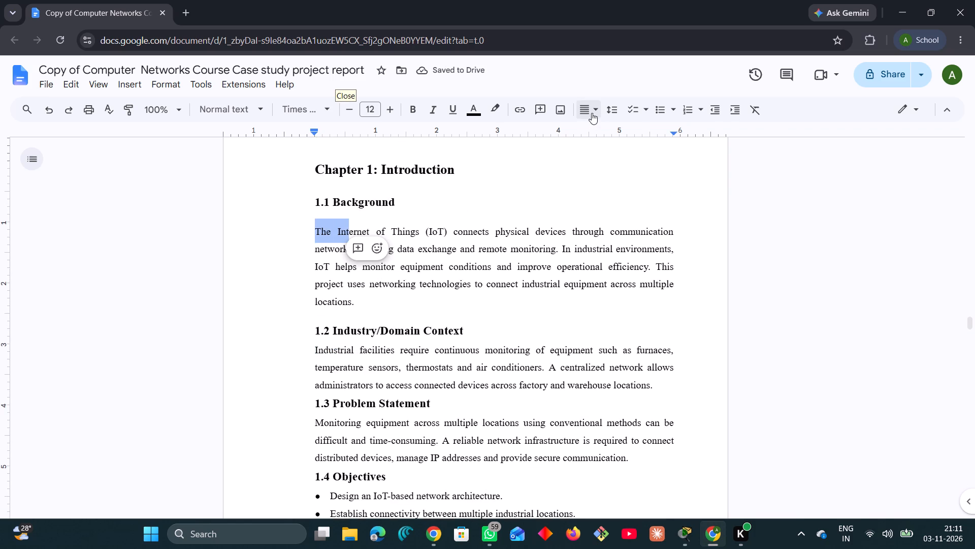
pyautogui.click(616, 112)
pyautogui.click(653, 223)
pyautogui.click(612, 108)
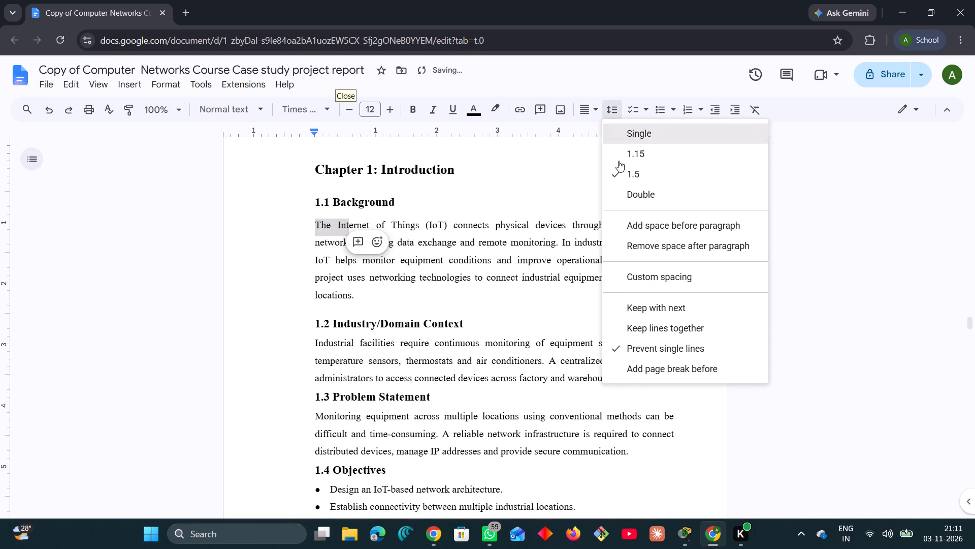
pyautogui.click(636, 244)
# Remove the space before and after the 1.1 Background heading in Chapter 1.
pyautogui.moveTo(407, 206); pyautogui.dragTo(386, 200)
pyautogui.click(612, 118)
pyautogui.click(660, 220)
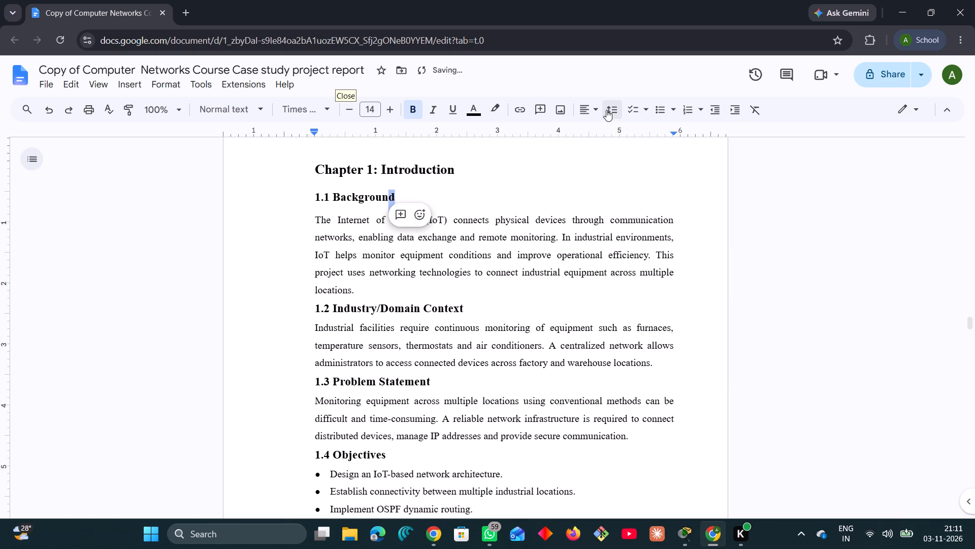
pyautogui.click(613, 110)
pyautogui.click(655, 243)
# Remove the space before and after the 1. Preliminaries (Front Matter) heading on the Report Structure Overview page.
pyautogui.scroll(2, 484, 249)
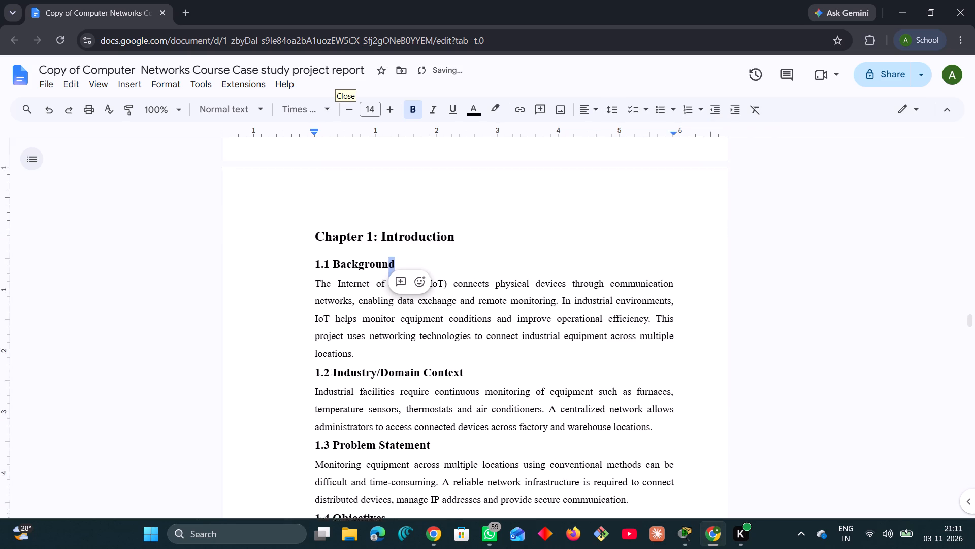
pyautogui.scroll(8, 429, 270)
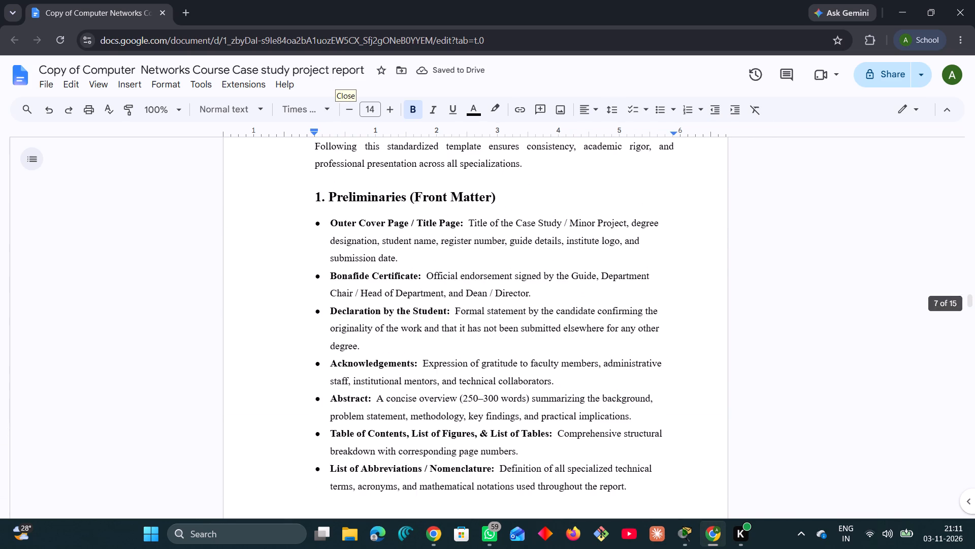
pyautogui.scroll(1, 428, 270)
pyautogui.moveTo(512, 245); pyautogui.dragTo(452, 256)
pyautogui.click(608, 111)
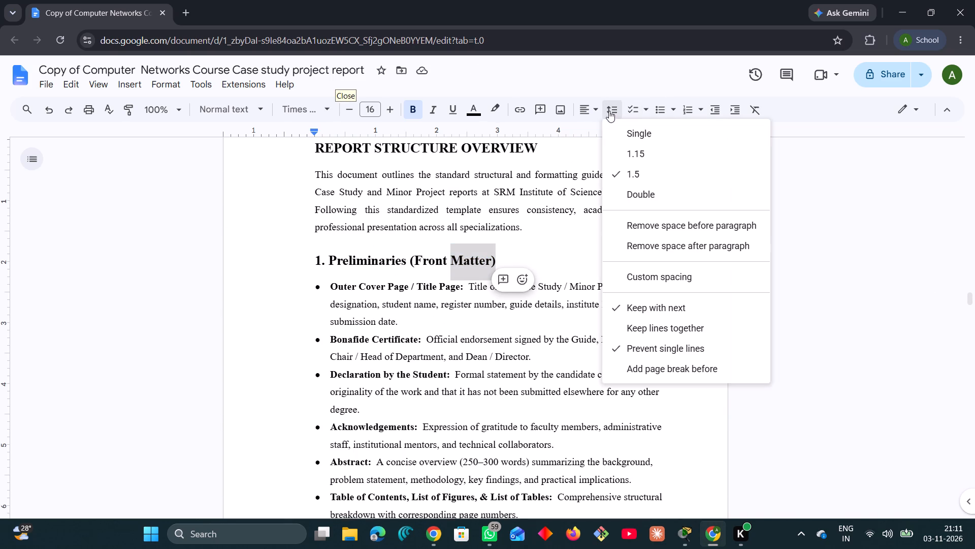
pyautogui.click(635, 225)
pyautogui.click(620, 108)
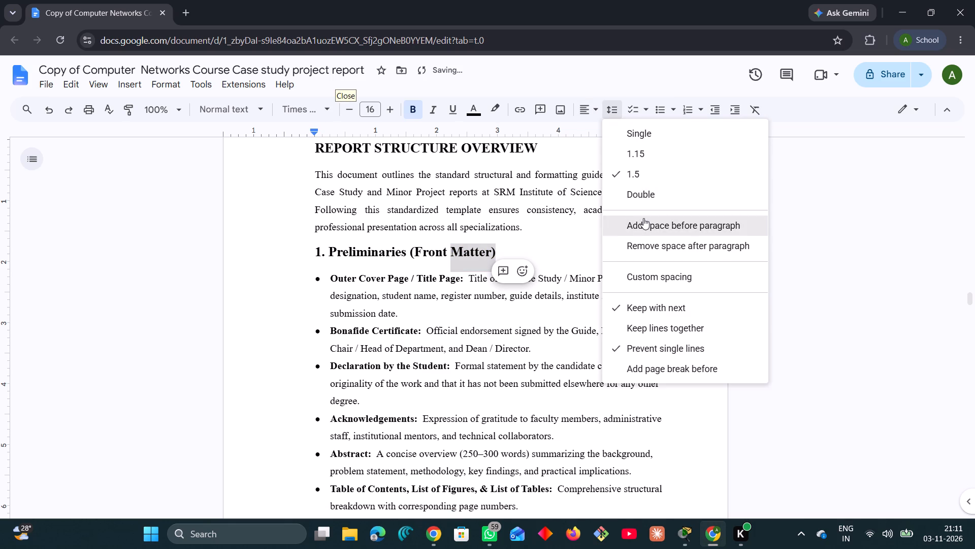
pyautogui.click(640, 244)
# Delete the blank lines above the TABLE OF CONTENTS title so it starts at the top of its page.
pyautogui.scroll(-3, 534, 258)
pyautogui.scroll(3, 533, 259)
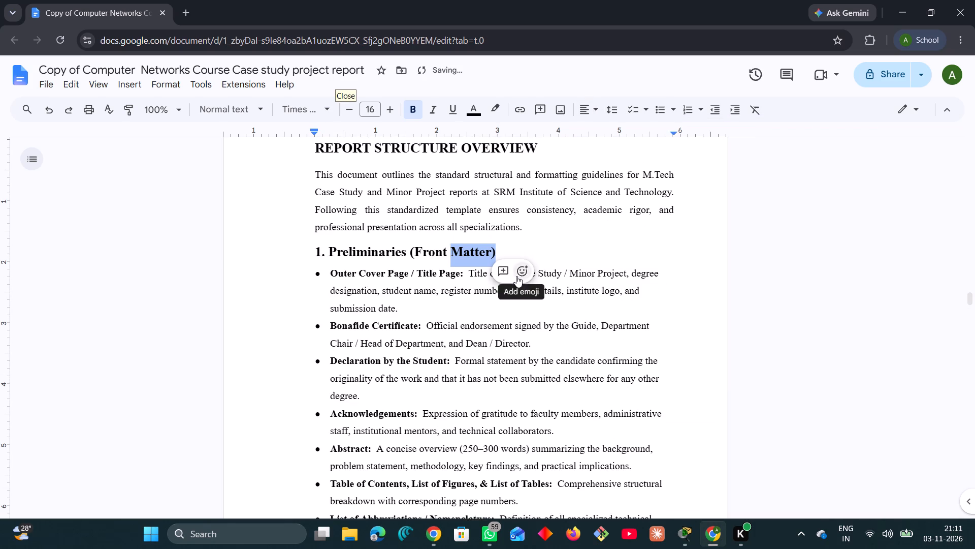
pyautogui.scroll(3, 510, 274)
pyautogui.scroll(3, 507, 321)
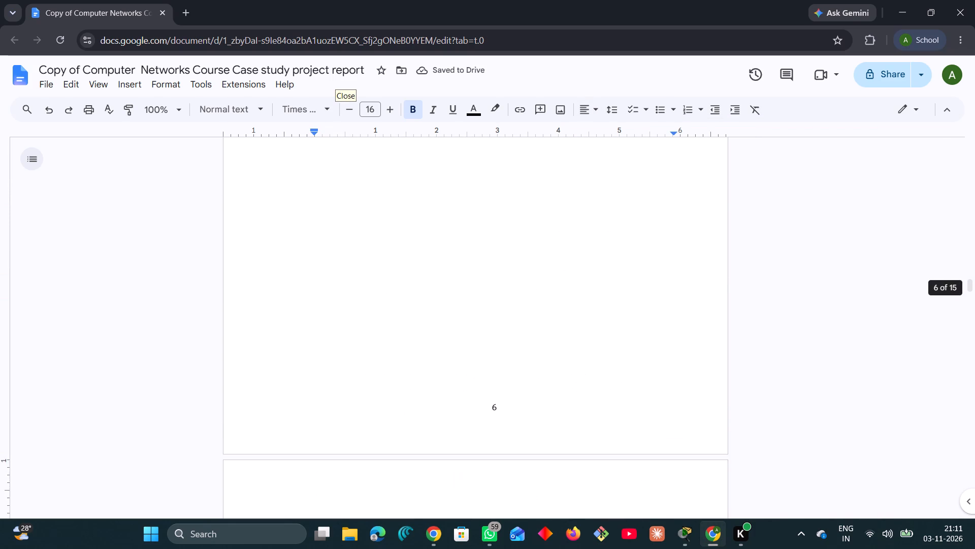
pyautogui.scroll(17, 505, 320)
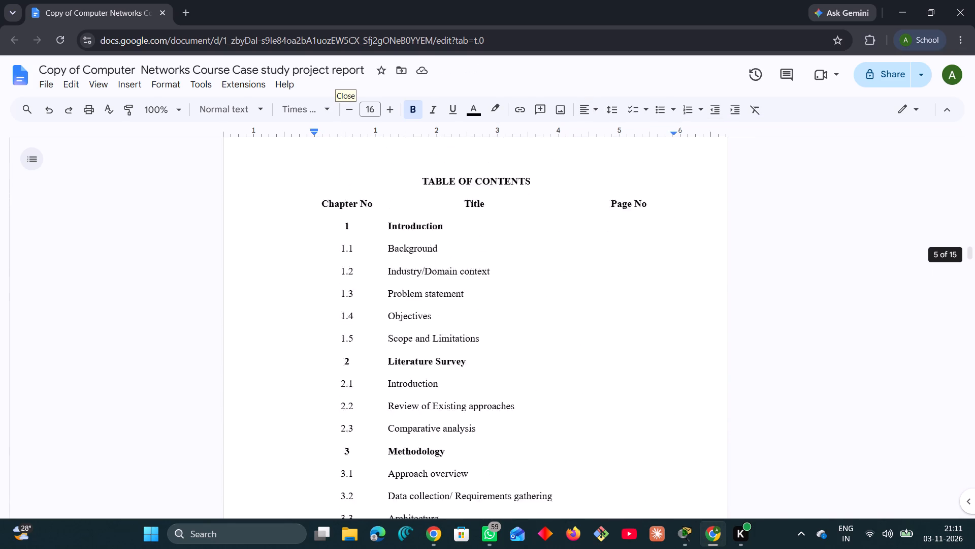
pyautogui.click(433, 264)
pyautogui.press('BackSpace')
pyautogui.press('BackSpace')
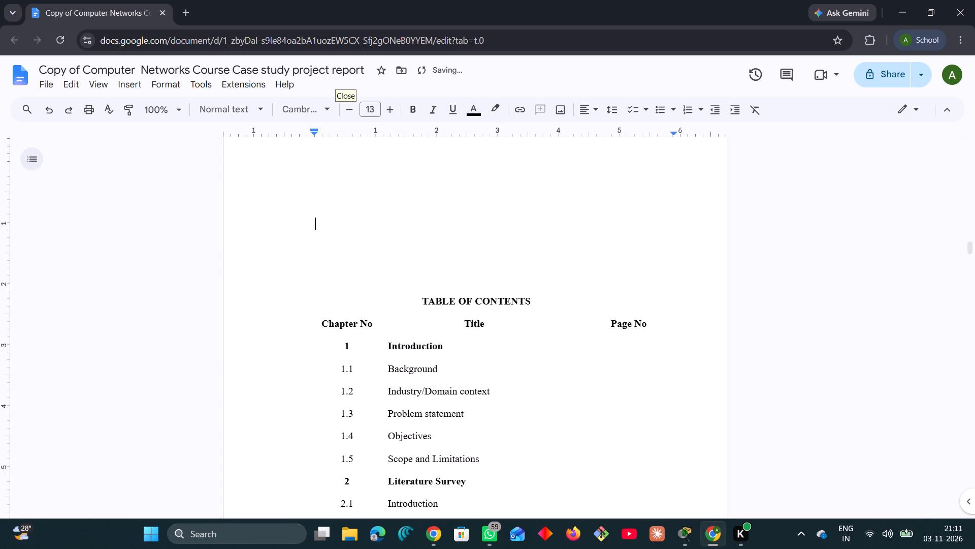
pyautogui.press('BackSpace')
pyautogui.scroll(2, 422, 310)
pyautogui.click(340, 428)
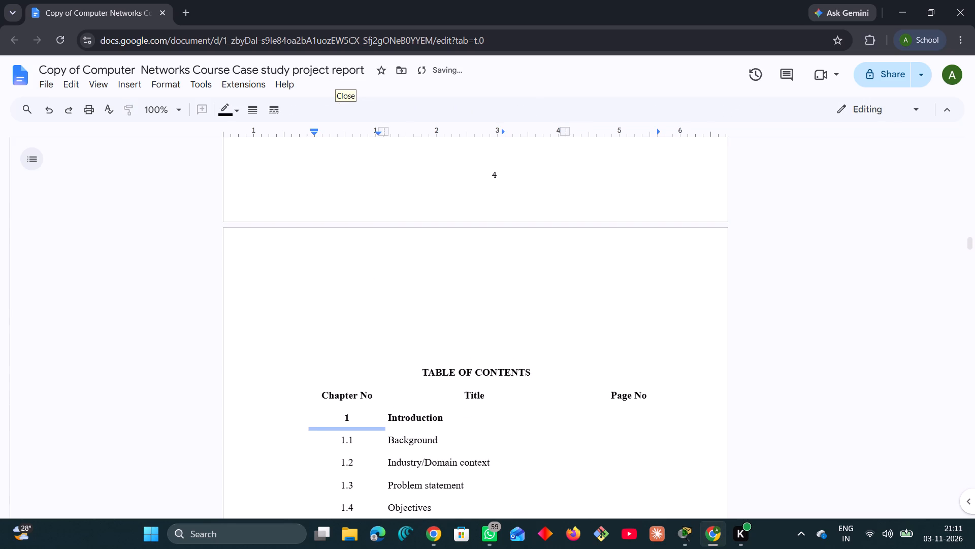
pyautogui.click(363, 347)
pyautogui.press('BackSpace')
pyautogui.press('BackSpace')
pyautogui.press('BackSpace')
# Delete the blank lines above the ABSTRACT heading and insert one blank line between it and the abstract text.
pyautogui.scroll(3, 382, 319)
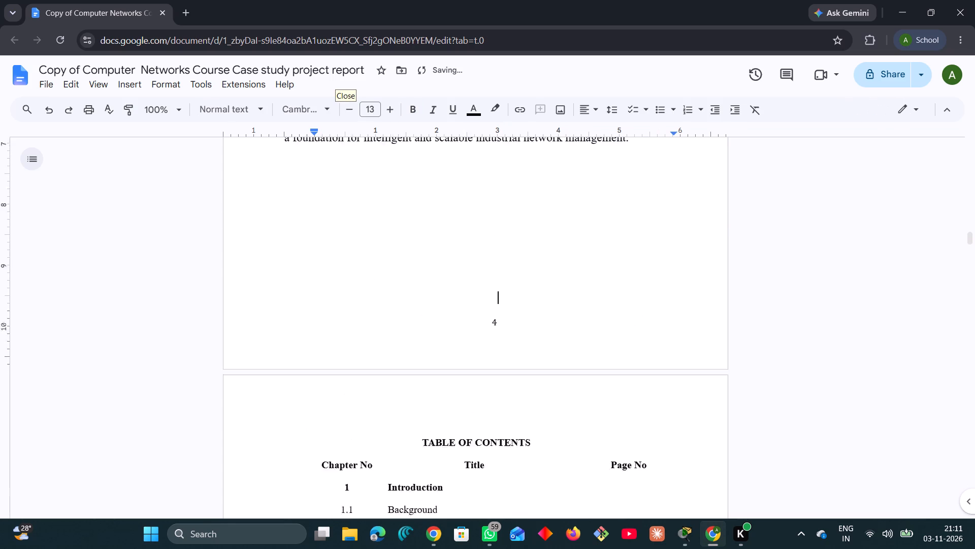
pyautogui.scroll(5, 410, 291)
pyautogui.scroll(2, 477, 330)
pyautogui.scroll(-1, 477, 330)
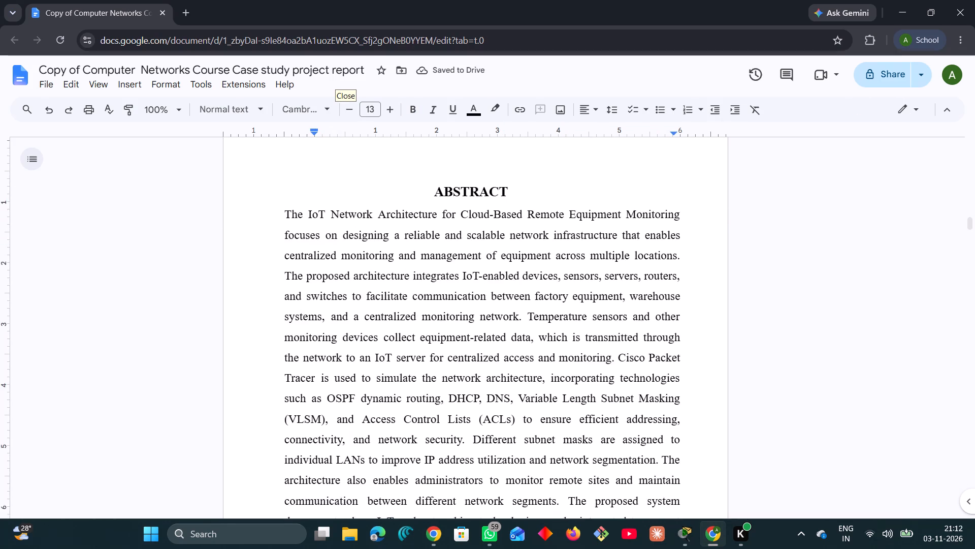
pyautogui.scroll(2, 477, 330)
pyautogui.click(512, 323)
pyautogui.click(536, 408)
pyautogui.click(460, 348)
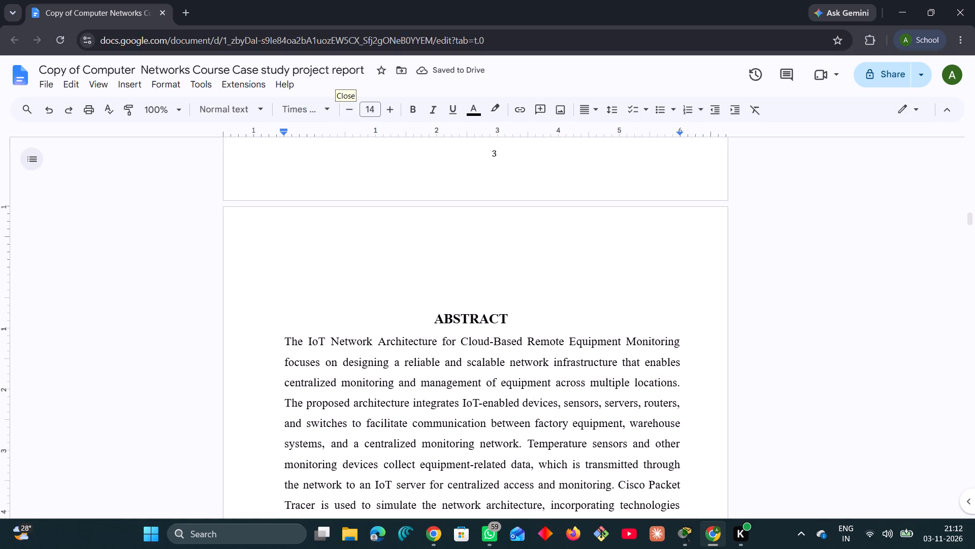
pyautogui.click(439, 309)
pyautogui.press('BackSpace')
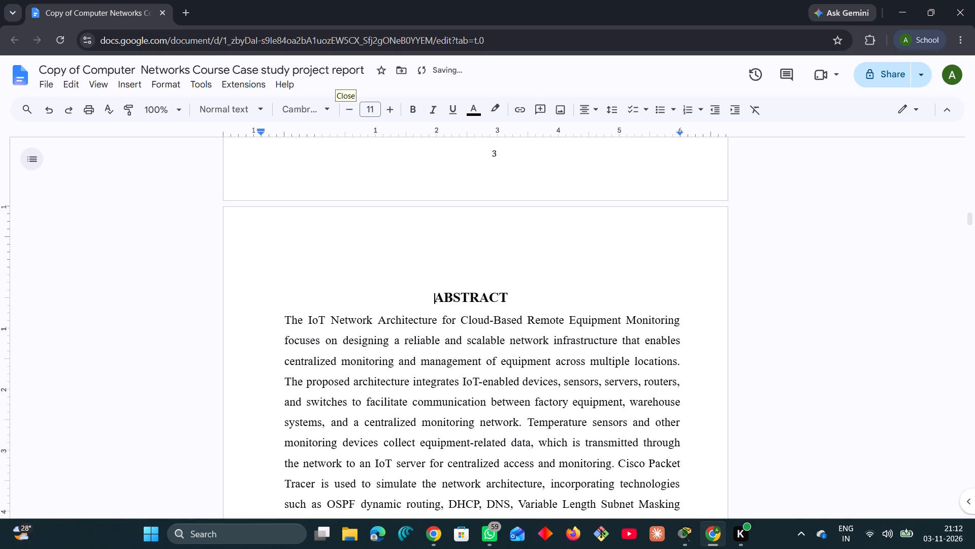
pyautogui.click(522, 300)
pyautogui.press('Return')
pyautogui.click(483, 250)
pyautogui.press('BackSpace')
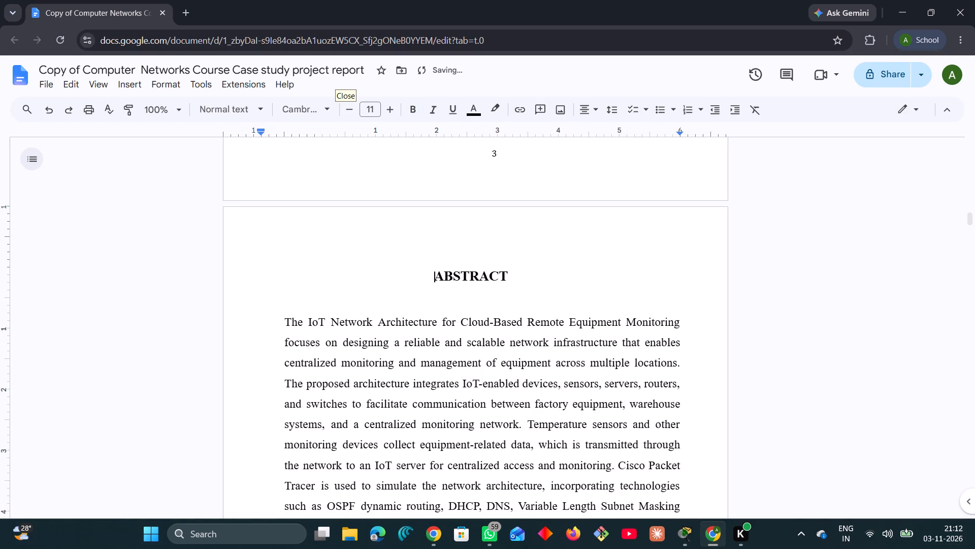
# Shift the ABSTRACT heading's first-line indent outward to -1.50 at the page edge.
pyautogui.scroll(-1, 484, 286)
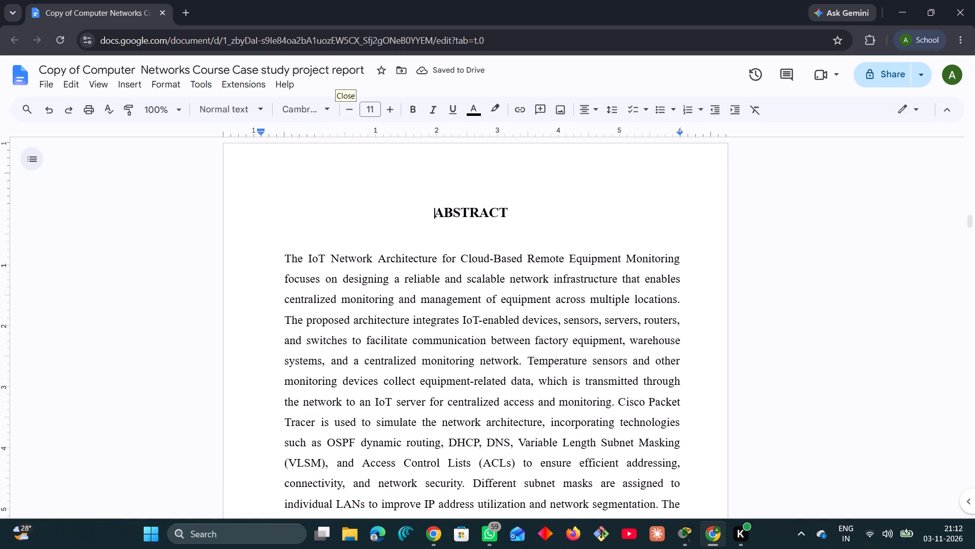
pyautogui.moveTo(259, 131); pyautogui.dragTo(273, 133)
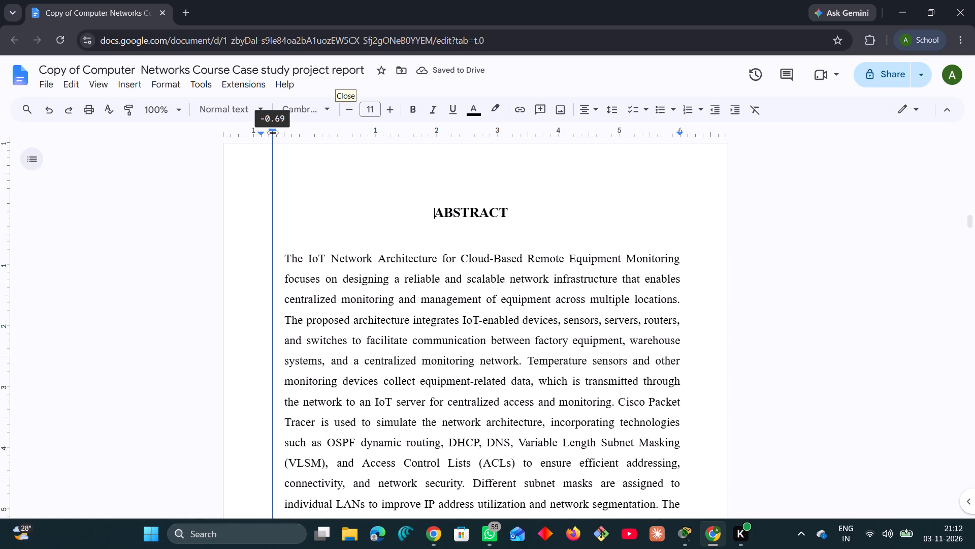
pyautogui.moveTo(273, 133); pyautogui.dragTo(238, 131)
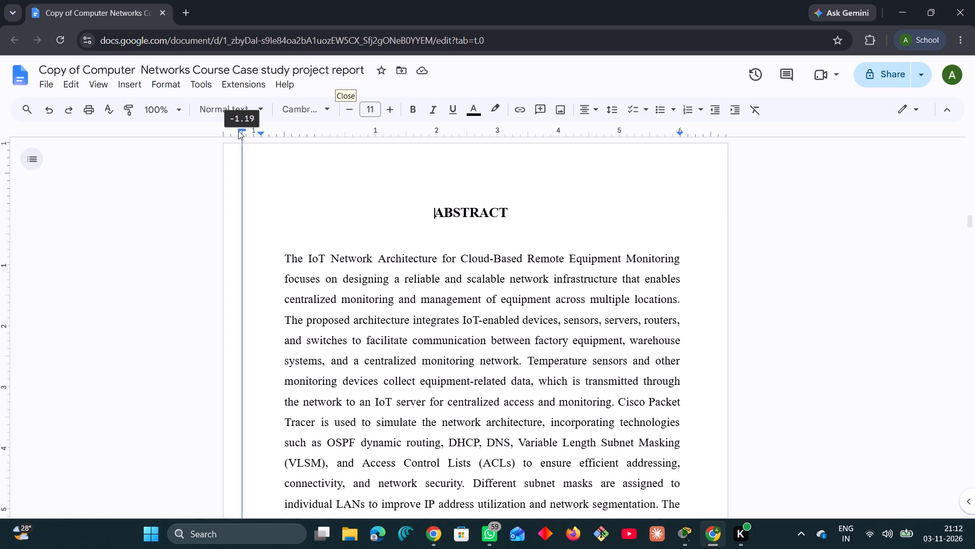
pyautogui.moveTo(238, 131); pyautogui.dragTo(219, 130)
pyautogui.rightClick(219, 130)
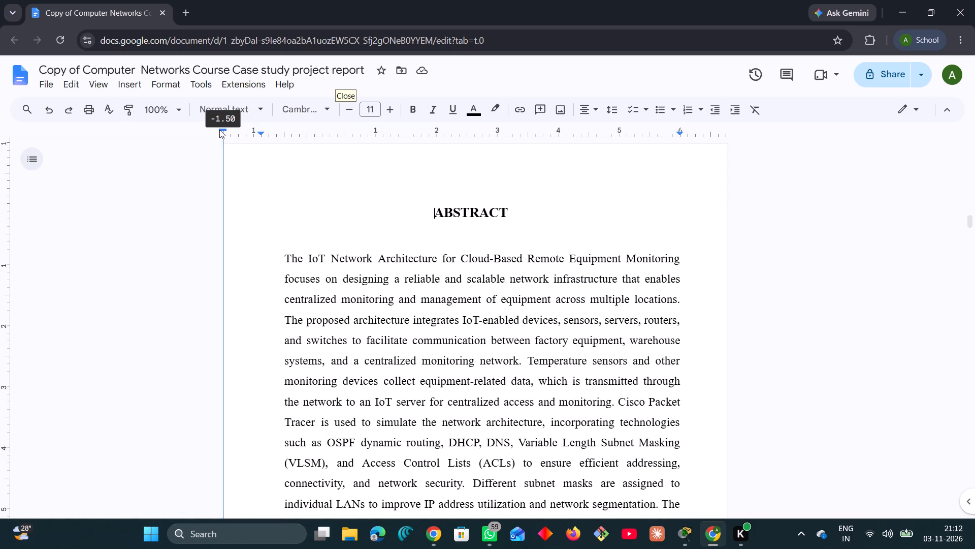
pyautogui.moveTo(219, 130); pyautogui.dragTo(218, 130)
pyautogui.click(205, 151)
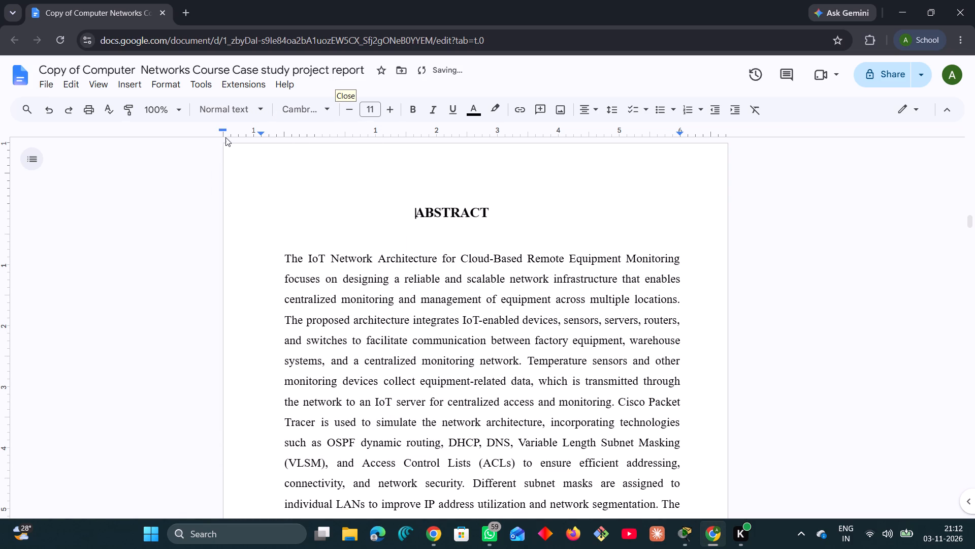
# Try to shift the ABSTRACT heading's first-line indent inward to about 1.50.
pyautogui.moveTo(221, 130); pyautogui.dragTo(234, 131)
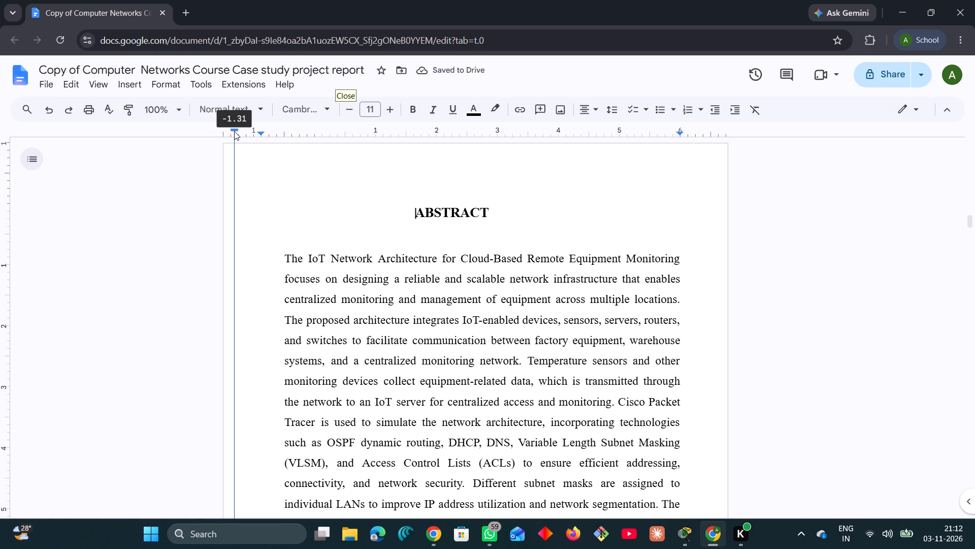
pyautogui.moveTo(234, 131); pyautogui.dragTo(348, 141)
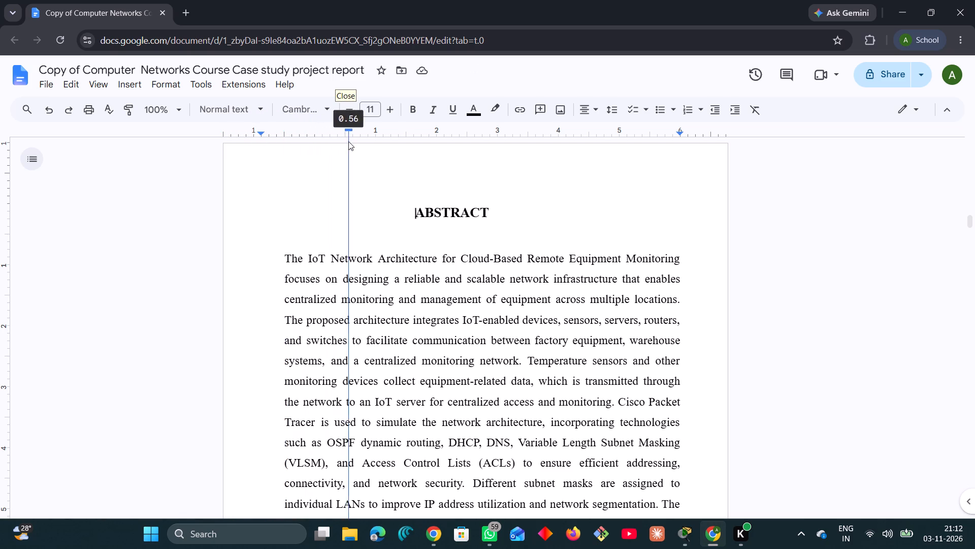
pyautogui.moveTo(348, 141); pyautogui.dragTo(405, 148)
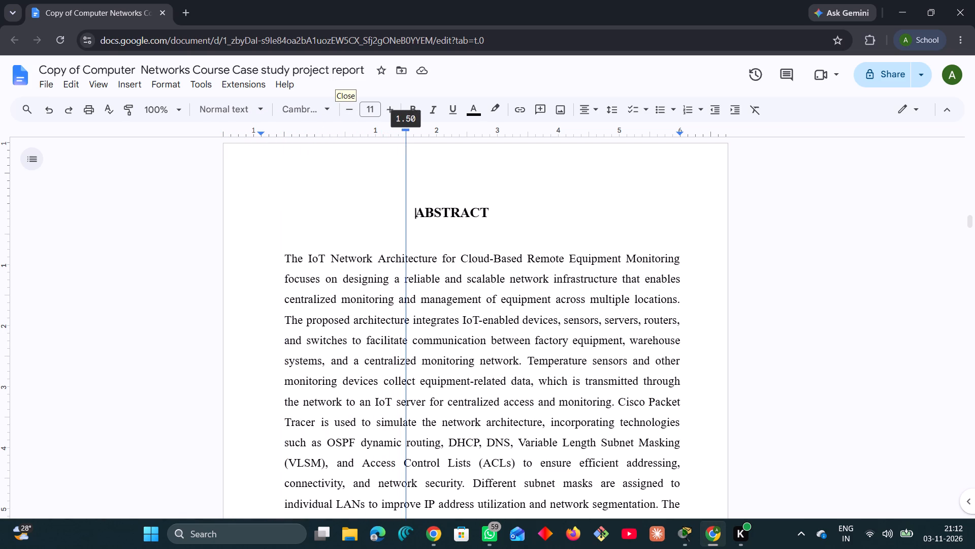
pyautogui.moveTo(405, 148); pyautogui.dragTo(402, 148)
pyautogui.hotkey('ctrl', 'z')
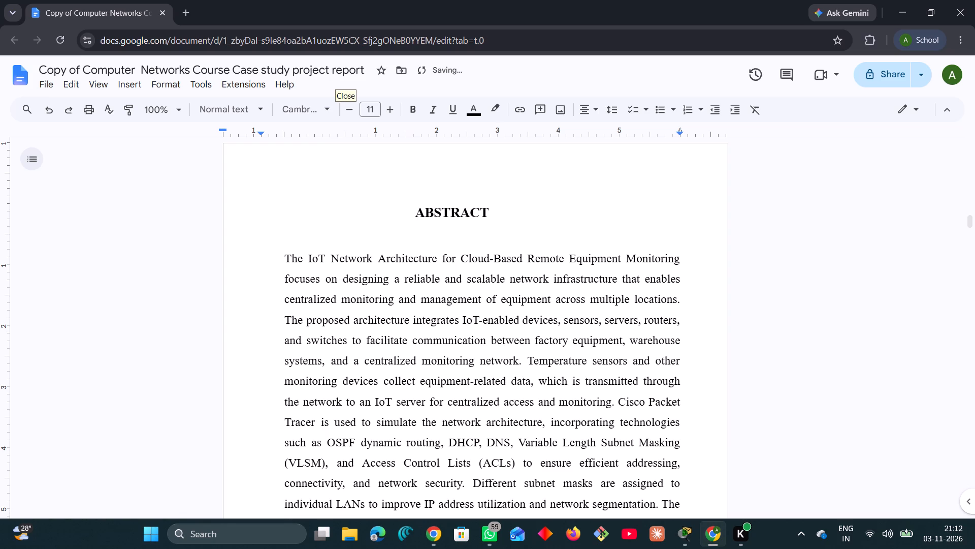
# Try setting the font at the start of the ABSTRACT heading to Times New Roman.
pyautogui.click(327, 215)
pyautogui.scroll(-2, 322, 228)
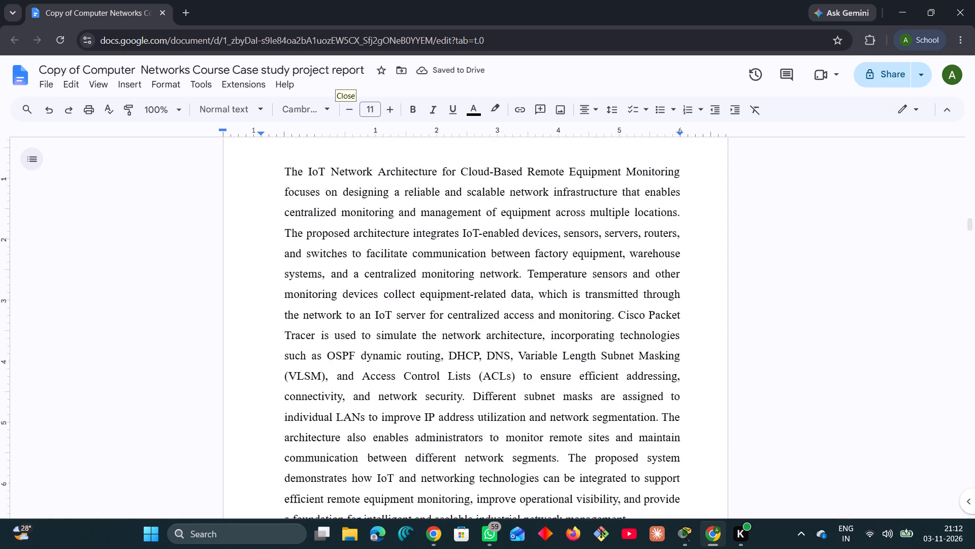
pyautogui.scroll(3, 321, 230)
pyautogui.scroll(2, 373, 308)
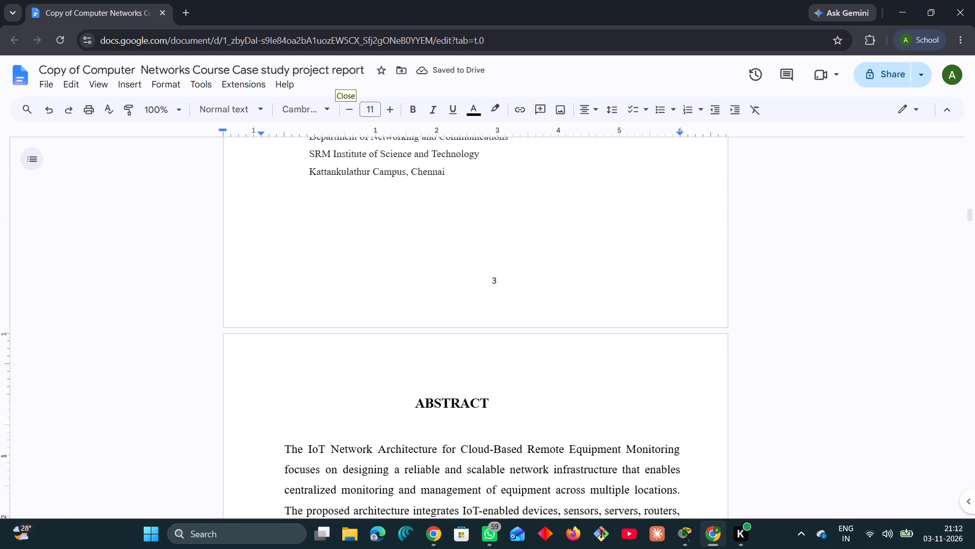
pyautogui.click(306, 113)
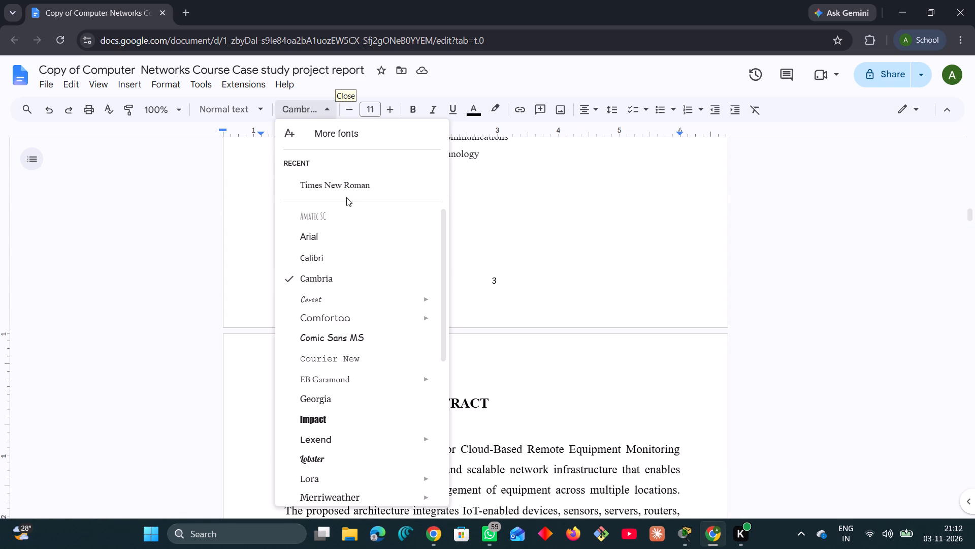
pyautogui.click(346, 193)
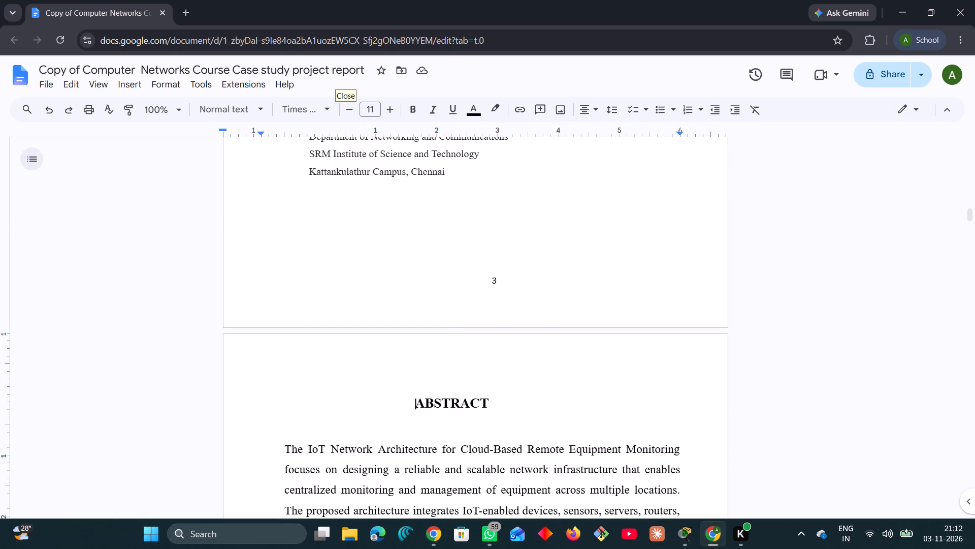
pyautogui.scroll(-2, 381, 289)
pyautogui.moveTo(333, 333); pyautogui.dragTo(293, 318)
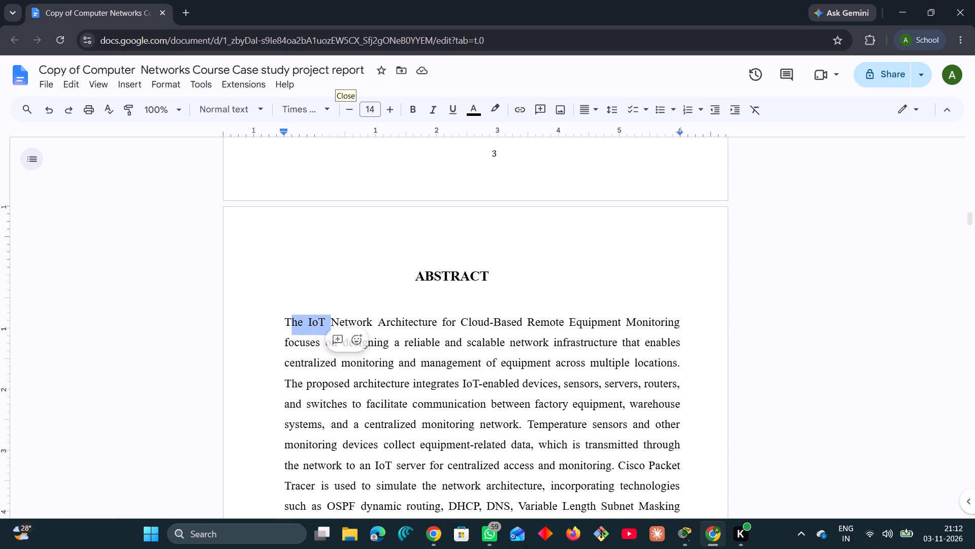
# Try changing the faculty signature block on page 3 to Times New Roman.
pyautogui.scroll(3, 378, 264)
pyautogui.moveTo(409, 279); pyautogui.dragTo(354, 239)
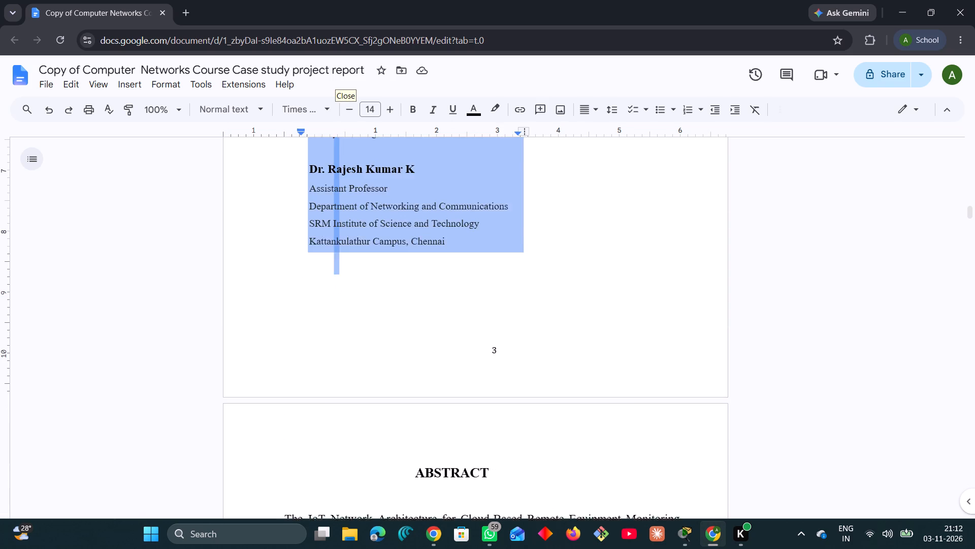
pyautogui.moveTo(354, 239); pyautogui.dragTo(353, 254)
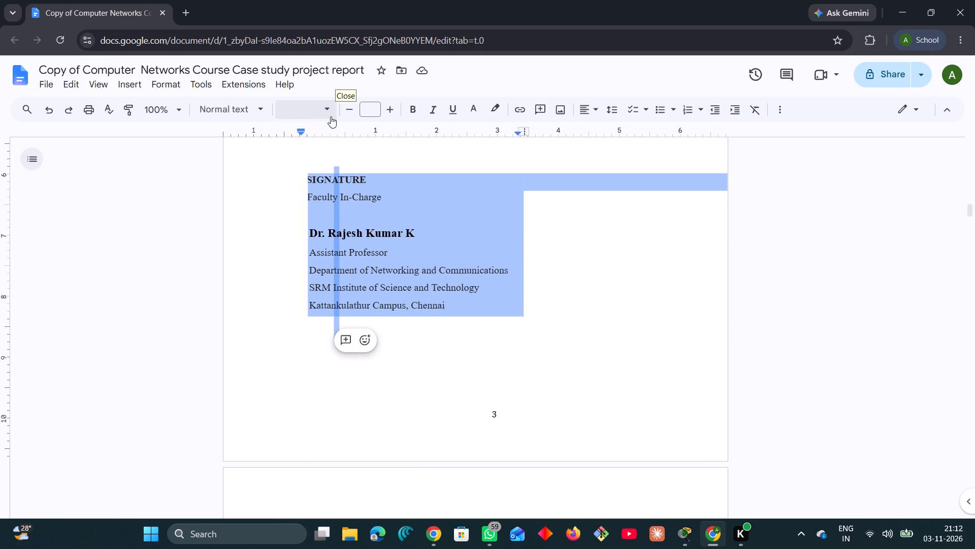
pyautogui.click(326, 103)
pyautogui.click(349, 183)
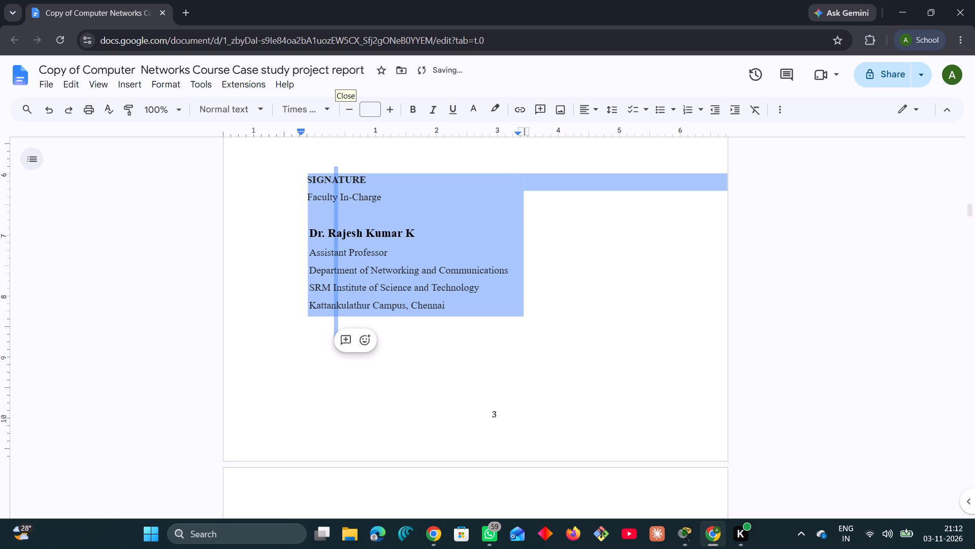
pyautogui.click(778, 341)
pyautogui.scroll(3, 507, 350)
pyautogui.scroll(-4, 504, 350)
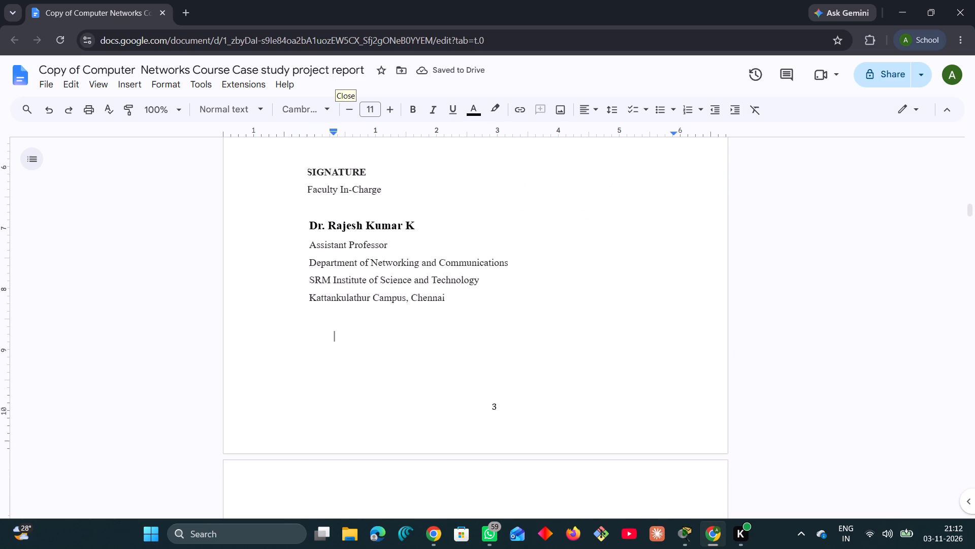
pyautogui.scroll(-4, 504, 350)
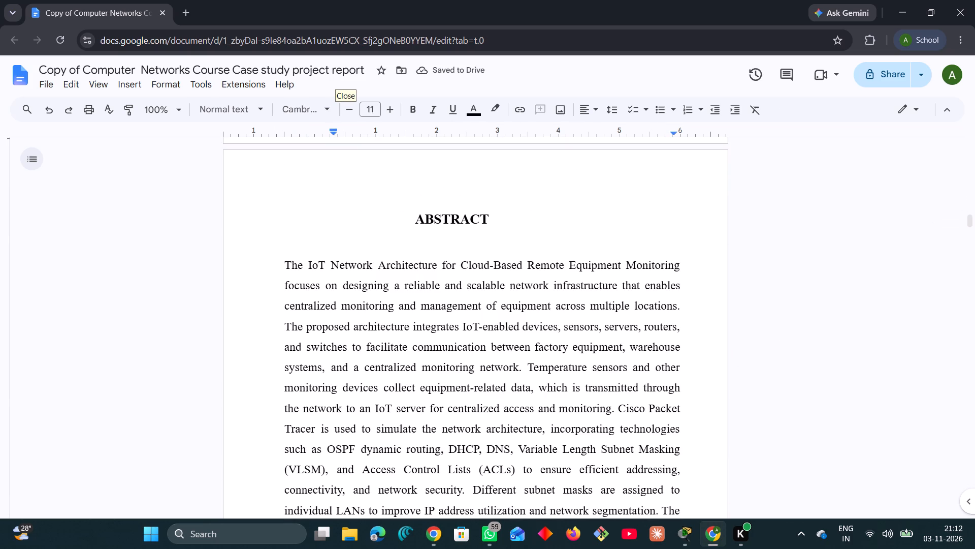
# Undo the signature block and ABSTRACT heading font changes and the heading's earlier indent shift.
pyautogui.click(412, 217)
pyautogui.hotkey('ctrl', 'z')
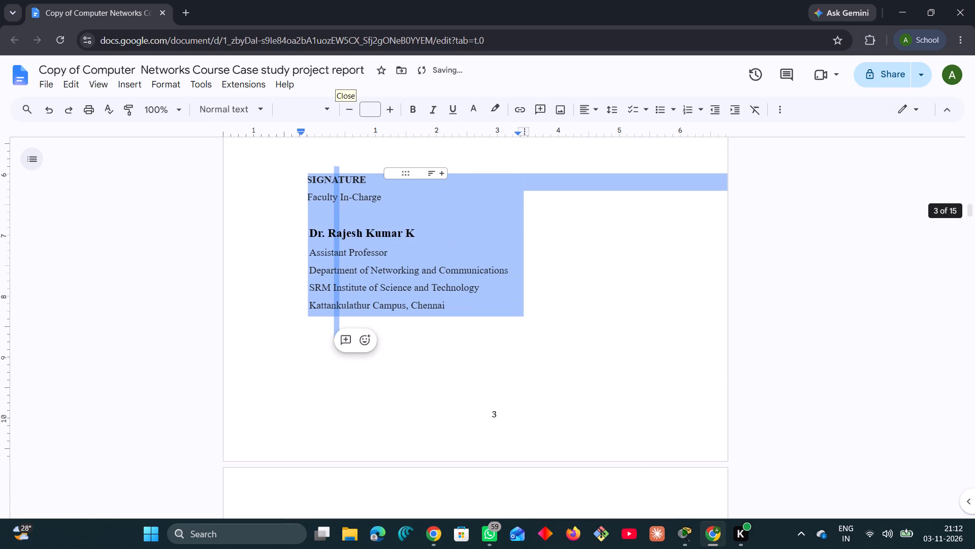
pyautogui.hotkey('ctrl', 'z')
pyautogui.hotkey('ctrl', 'z')
# Delete the blank line above the ABSTRACT heading.
pyautogui.scroll(-2, 443, 281)
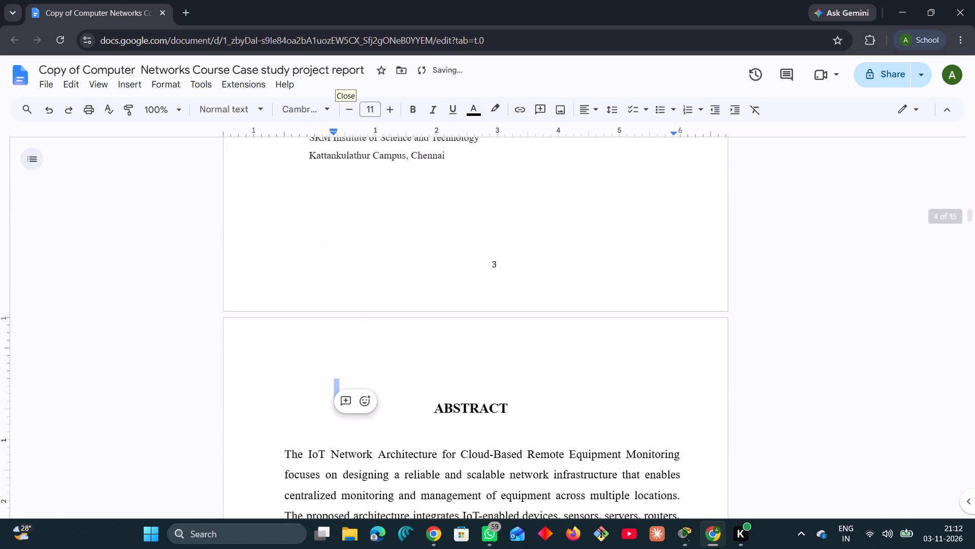
pyautogui.click(448, 328)
pyautogui.press('BackSpace')
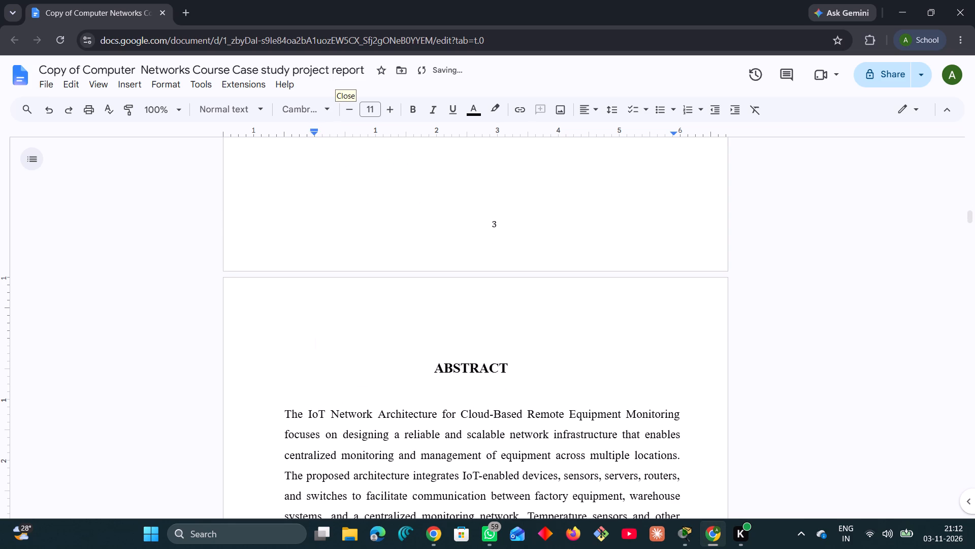
pyautogui.press('BackSpace')
# Examine the layout of the abstract text and the start of the TABLE OF CONTENTS page.
pyautogui.scroll(-6, 450, 341)
pyautogui.scroll(3, 443, 346)
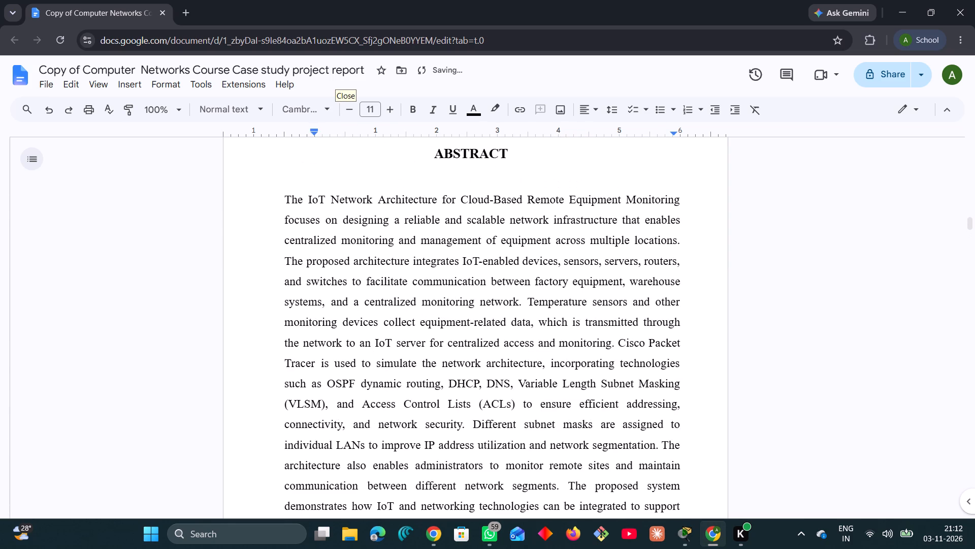
pyautogui.scroll(-1, 442, 346)
pyautogui.click(436, 392)
pyautogui.scroll(-11, 392, 402)
pyautogui.scroll(2, 389, 402)
pyautogui.scroll(-2, 389, 402)
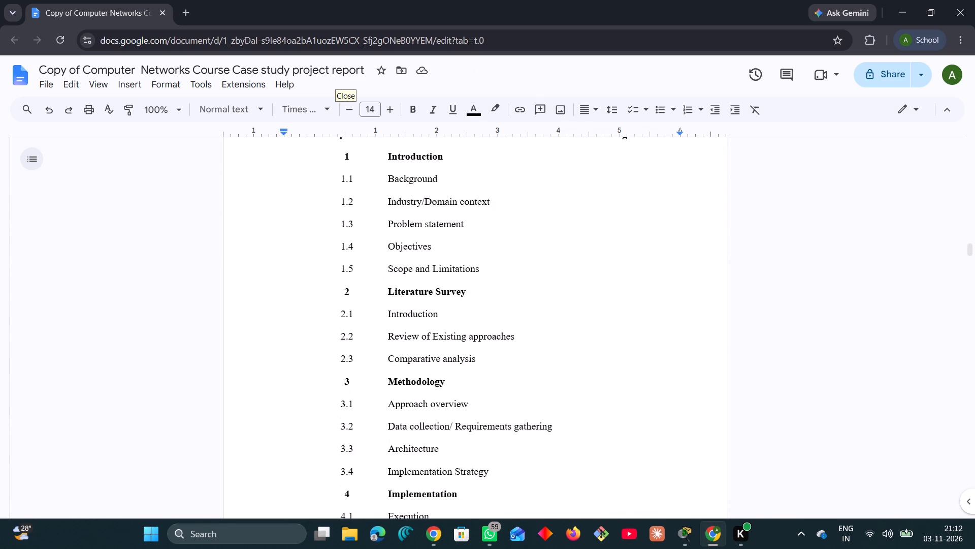
pyautogui.scroll(3, 389, 402)
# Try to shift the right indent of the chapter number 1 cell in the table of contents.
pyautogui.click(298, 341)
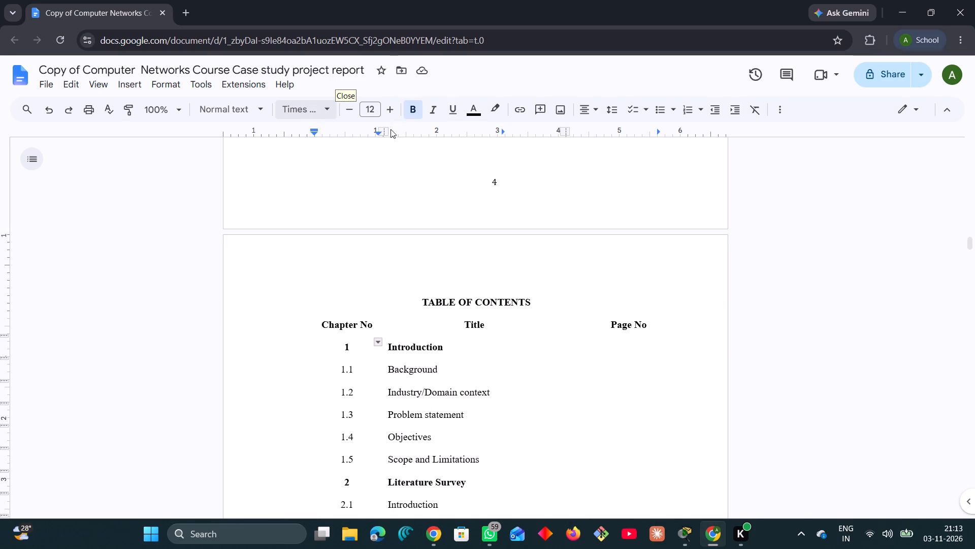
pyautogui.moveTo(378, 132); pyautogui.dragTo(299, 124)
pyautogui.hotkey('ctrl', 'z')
# Examine the rest of the table of contents and the pages up to Chapter 1: Introduction for layout and spacing.
pyautogui.scroll(-4, 406, 317)
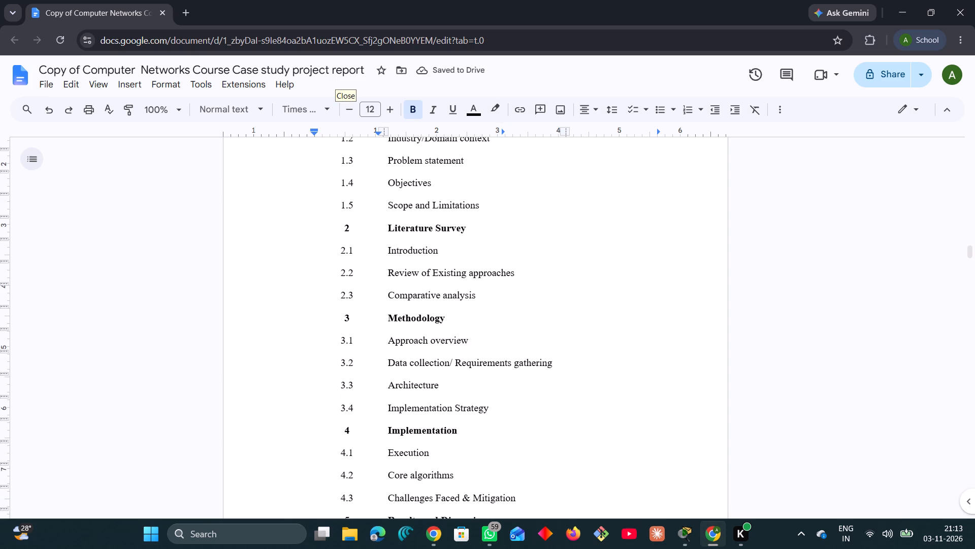
pyautogui.scroll(-2, 404, 489)
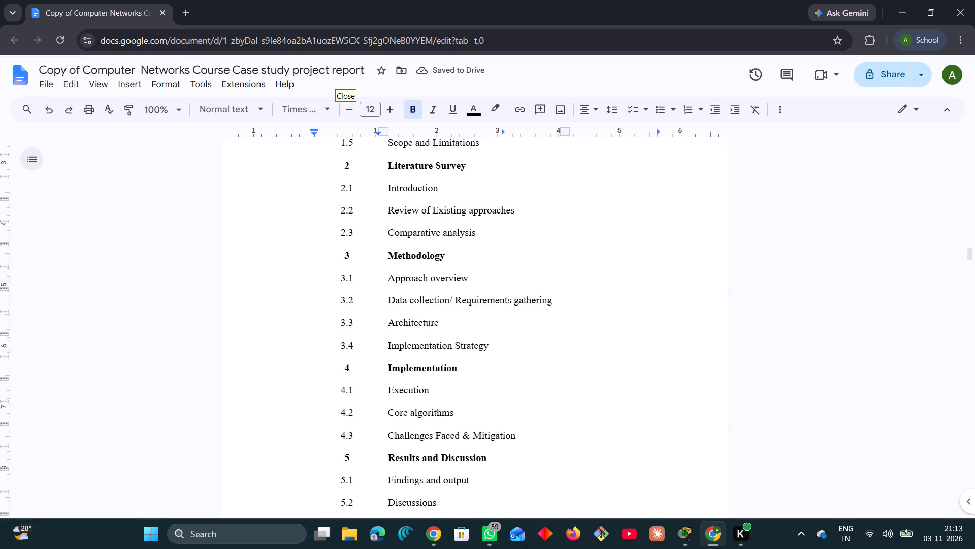
pyautogui.scroll(-5, 404, 489)
pyautogui.scroll(-1, 351, 502)
pyautogui.scroll(-7, 307, 512)
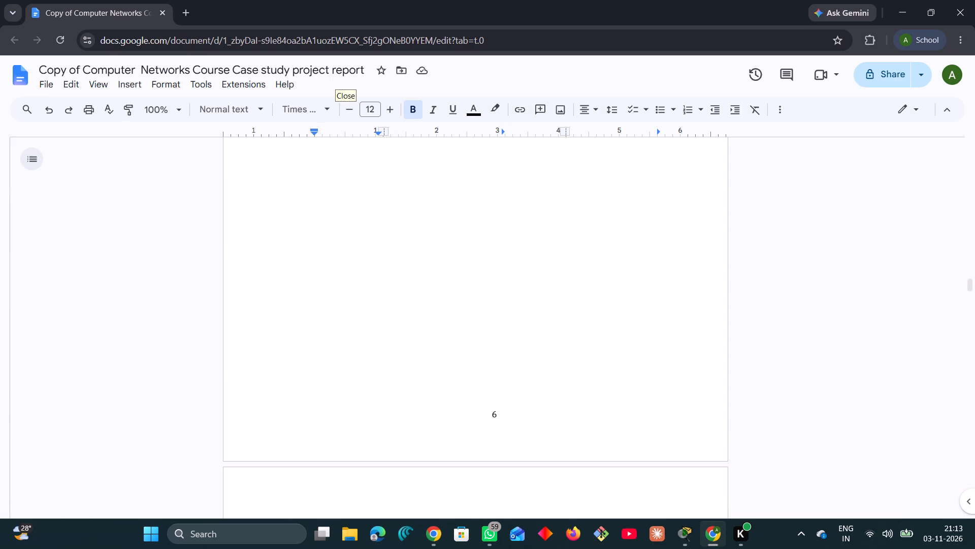
pyautogui.scroll(-19, 303, 514)
pyautogui.scroll(4, 301, 517)
pyautogui.scroll(-3, 301, 517)
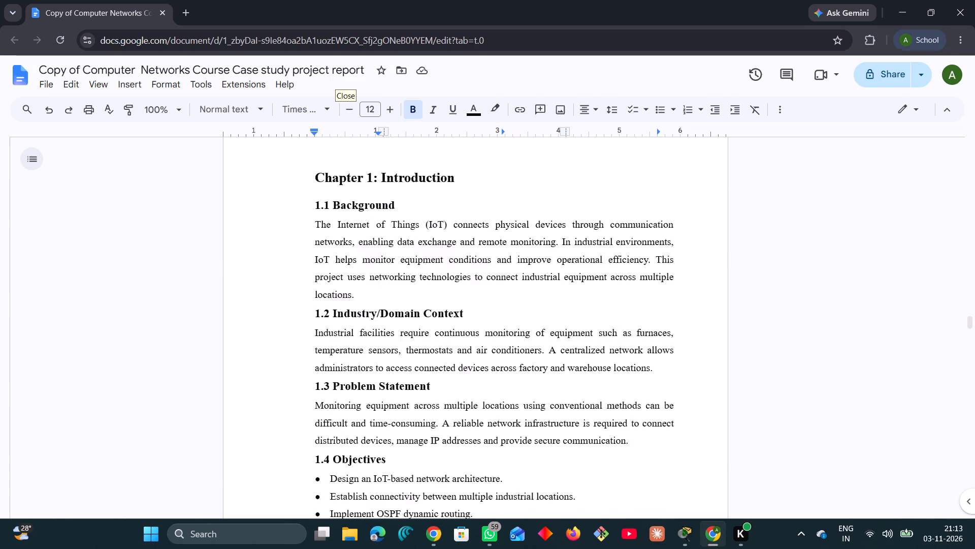
pyautogui.scroll(3, 301, 517)
pyautogui.click(286, 331)
# Insert a blank line between section 1.6's text and the Chapter 2: Literature Review / Background Study heading.
pyautogui.scroll(-2, 286, 335)
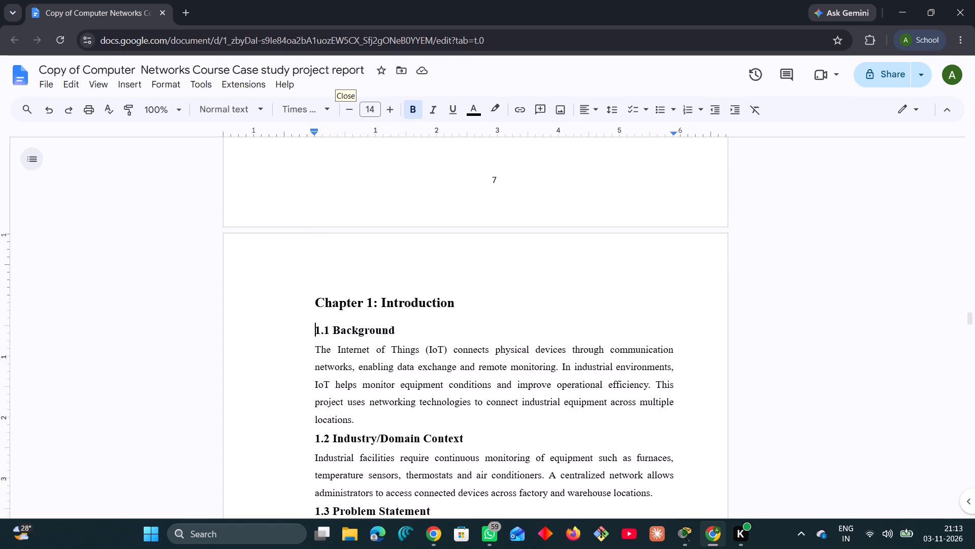
pyautogui.scroll(-13, 286, 336)
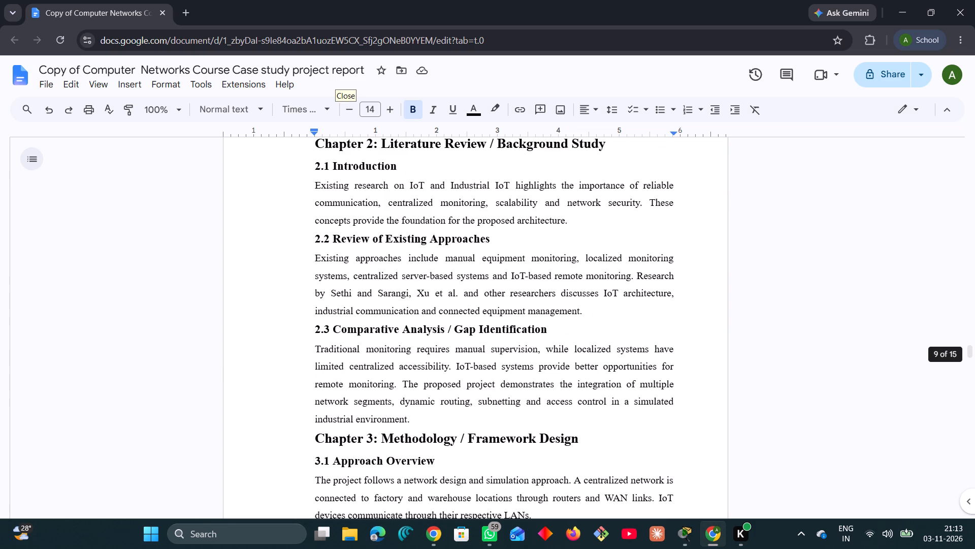
pyautogui.scroll(3, 287, 354)
pyautogui.click(411, 400)
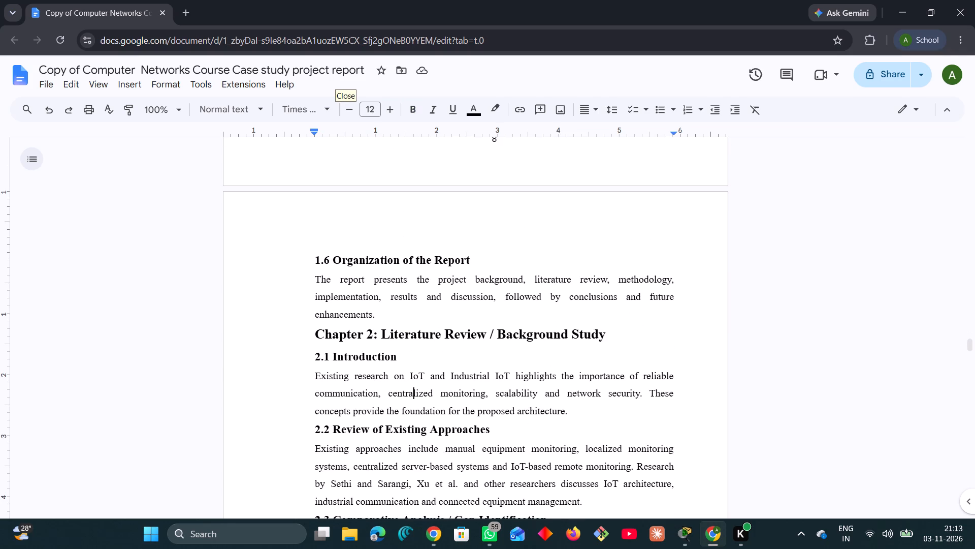
pyautogui.click(402, 333)
pyautogui.click(389, 327)
pyautogui.click(389, 311)
pyautogui.press('Return')
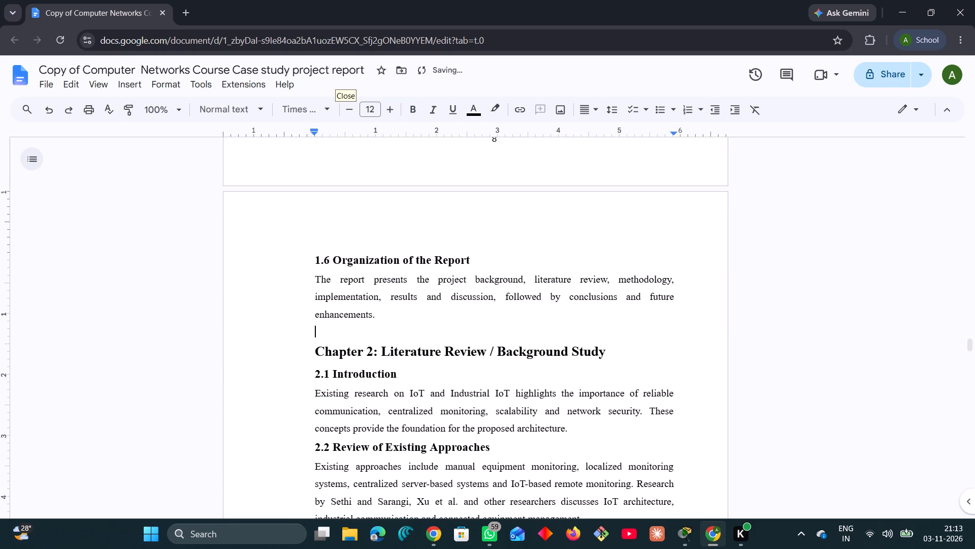
# Insert a blank line between section 2.3's text and the Chapter 3: Methodology / Framework Design heading.
pyautogui.scroll(-6, 295, 301)
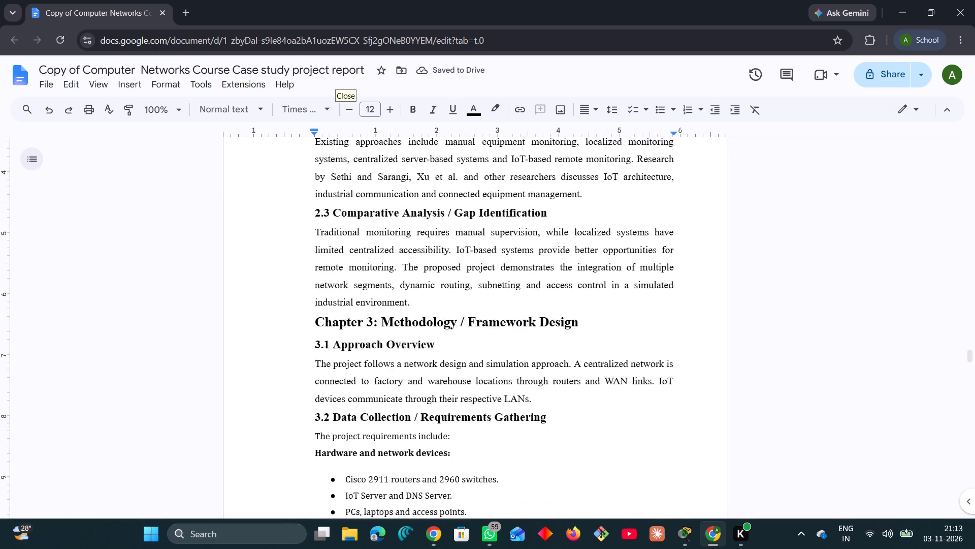
pyautogui.click(465, 247)
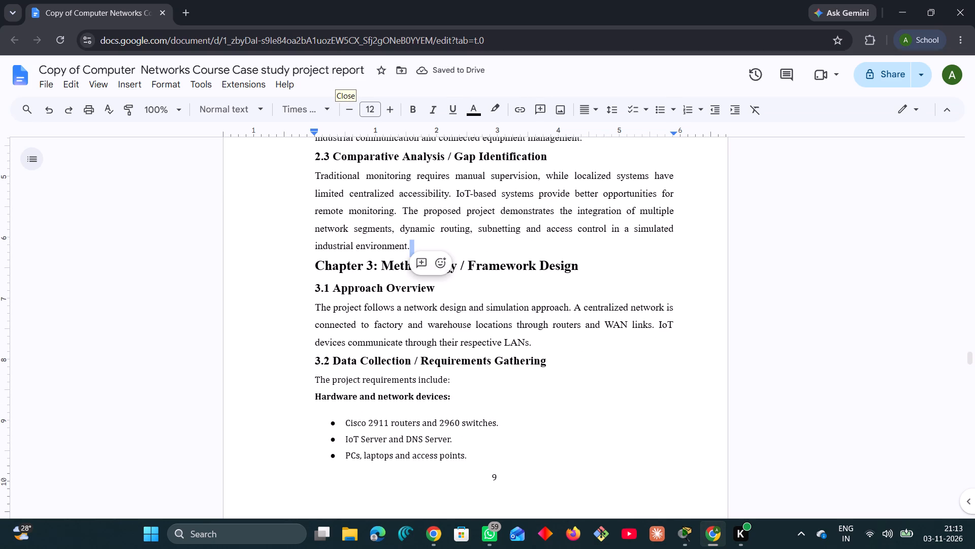
pyautogui.press('Return')
# Remove the extra paragraph spacing before and after the Physical IoT Integration bullet in section 6.2 Future Scope.
pyautogui.scroll(-5, 464, 246)
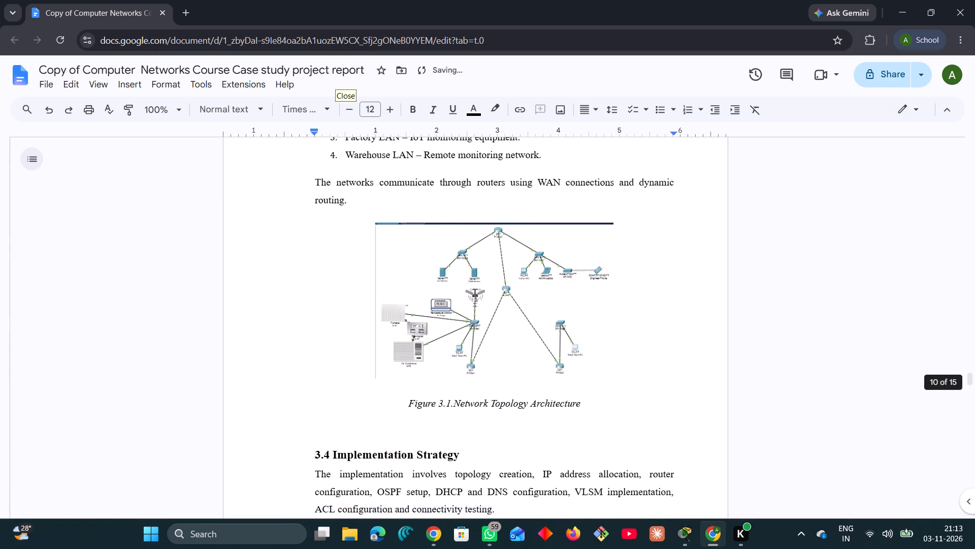
pyautogui.scroll(-9, 464, 246)
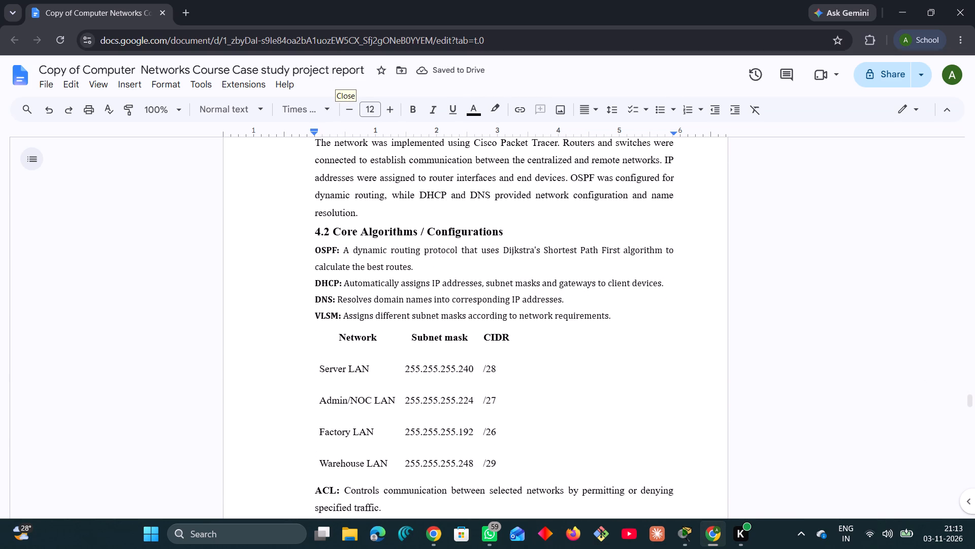
pyautogui.scroll(-8, 464, 246)
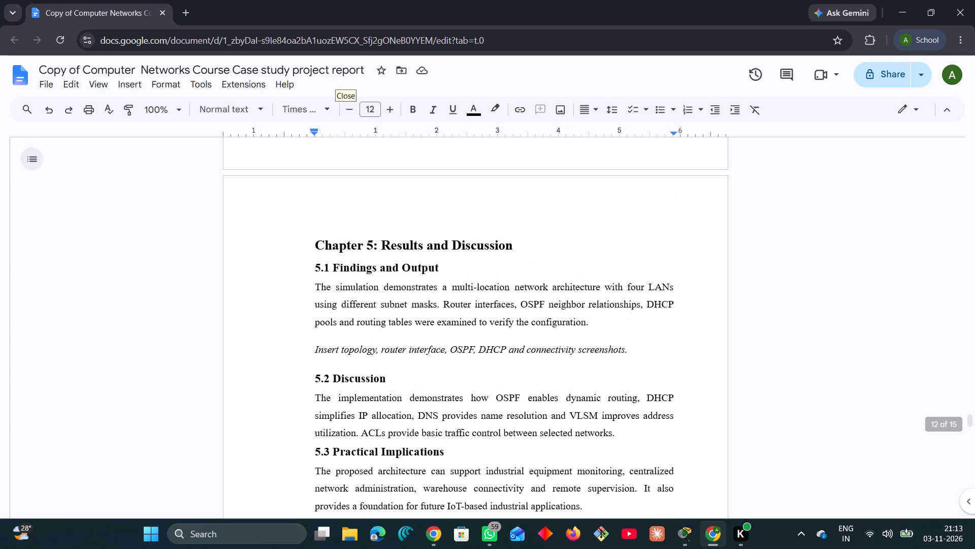
pyautogui.scroll(-2, 464, 246)
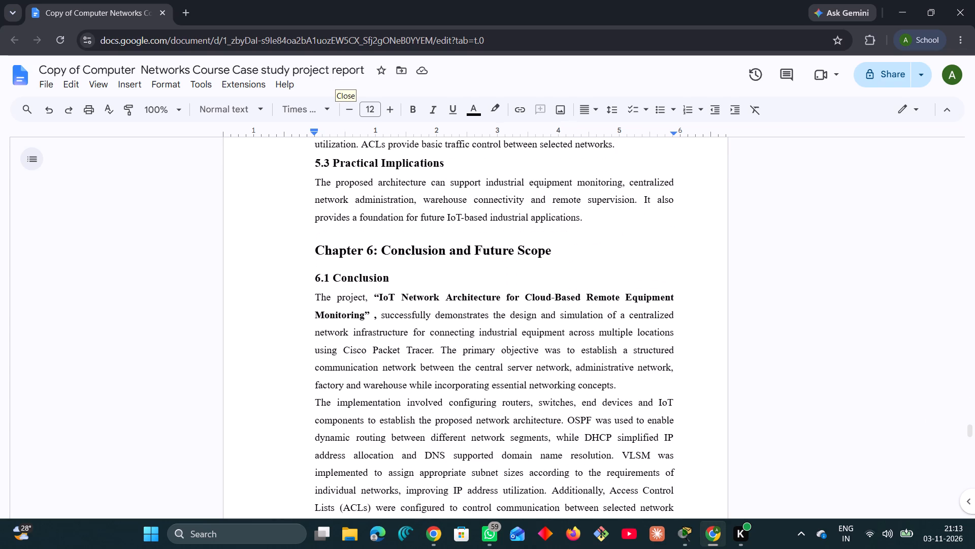
pyautogui.scroll(-7, 465, 262)
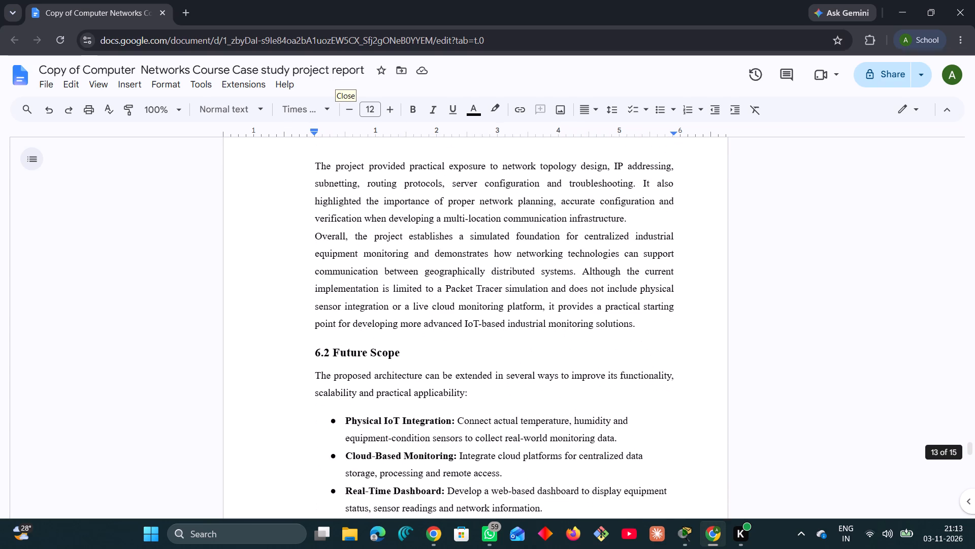
pyautogui.scroll(-7, 465, 262)
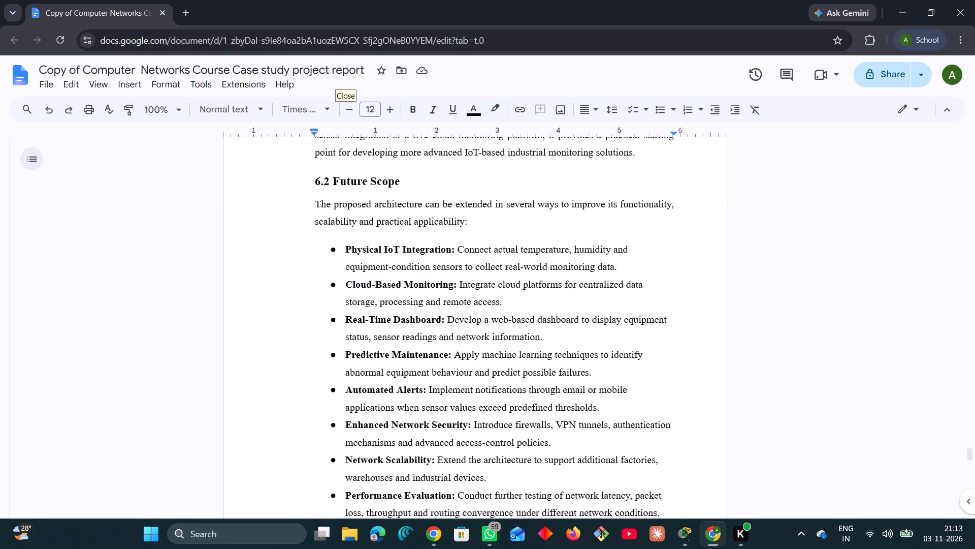
pyautogui.click(344, 288)
pyautogui.moveTo(373, 265); pyautogui.dragTo(374, 259)
pyautogui.moveTo(375, 250); pyautogui.dragTo(365, 248)
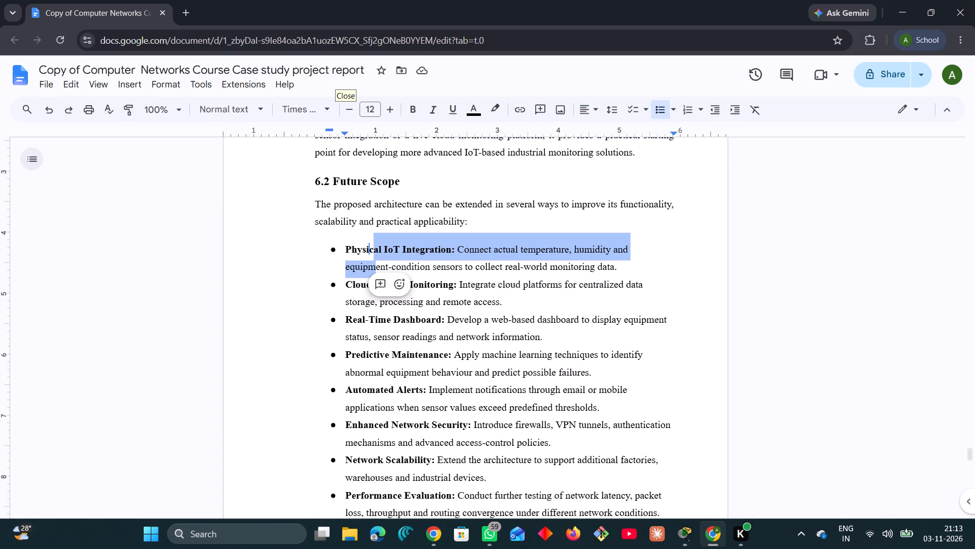
pyautogui.moveTo(365, 248); pyautogui.dragTo(364, 248)
pyautogui.hotkey('ctrl', 'z')
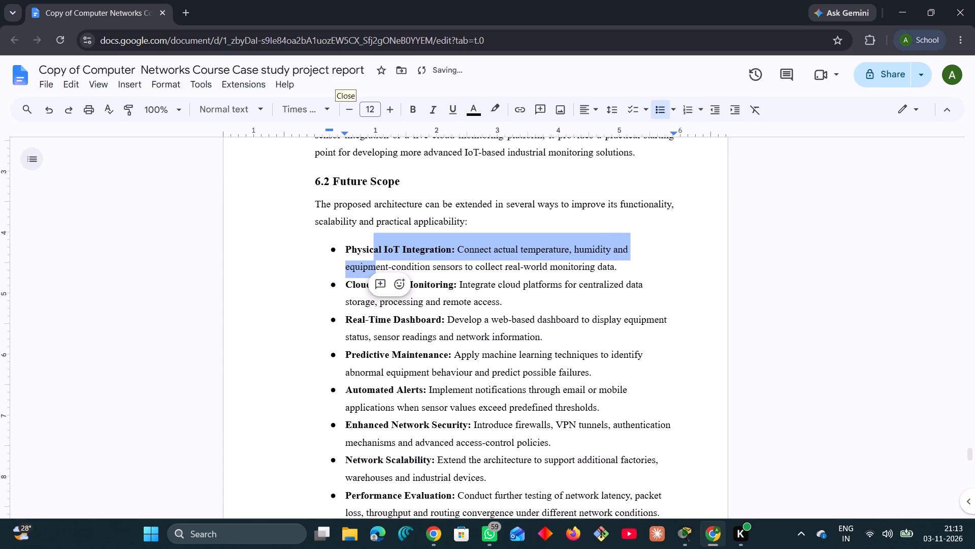
pyautogui.click(367, 240)
pyautogui.moveTo(367, 248); pyautogui.dragTo(327, 248)
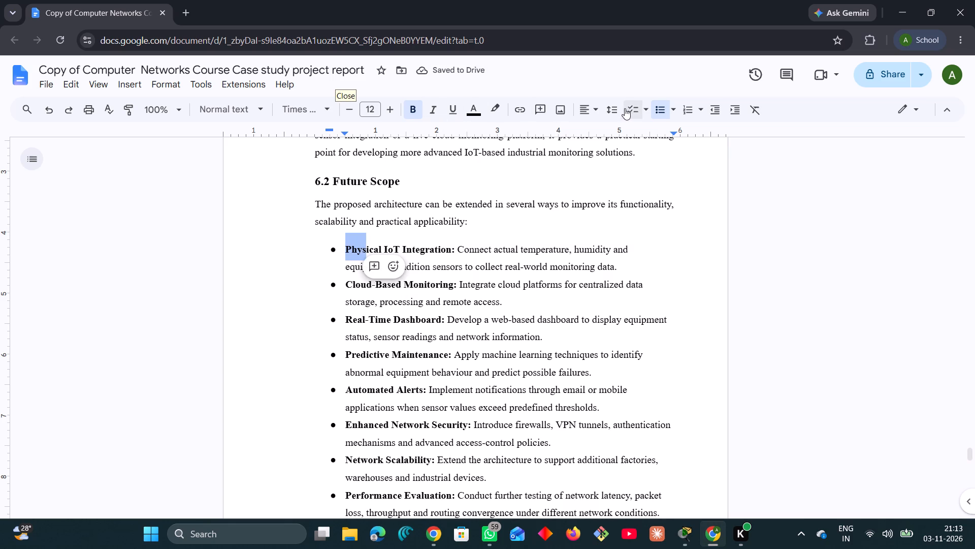
pyautogui.click(617, 109)
pyautogui.click(666, 223)
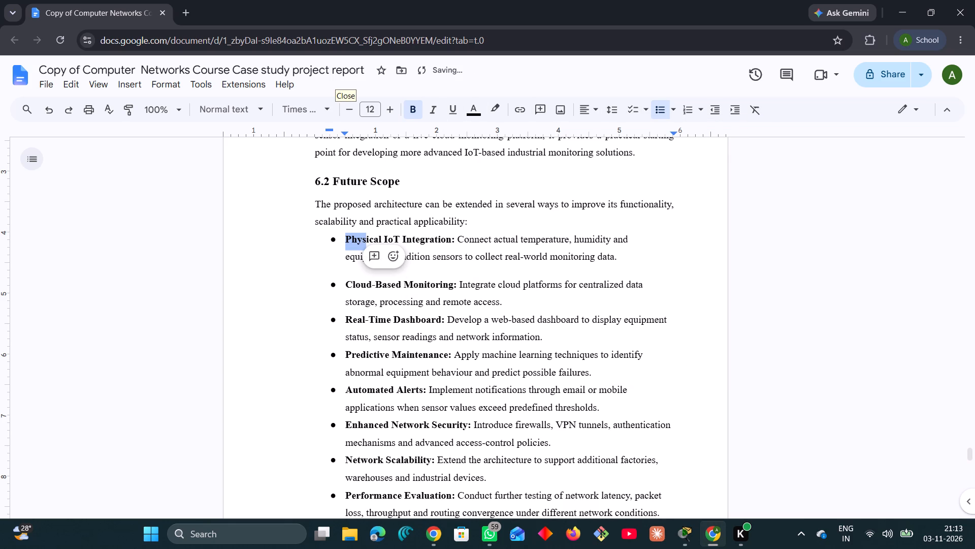
pyautogui.moveTo(630, 261); pyautogui.dragTo(595, 257)
pyautogui.click(614, 113)
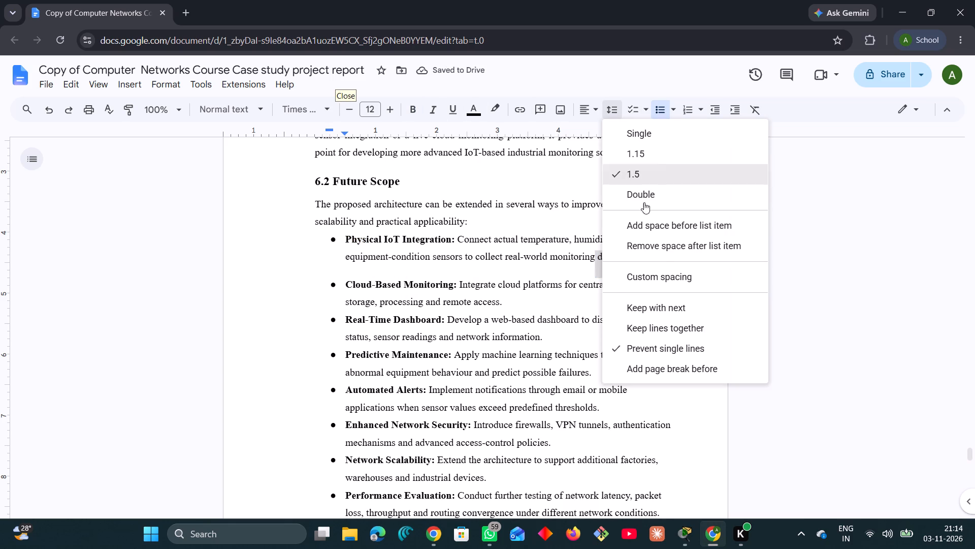
pyautogui.click(661, 251)
# Examine the Future Scope bullets, the References / Bibliography list and the start of the Appendices for layout and spacing.
pyautogui.scroll(-2, 610, 309)
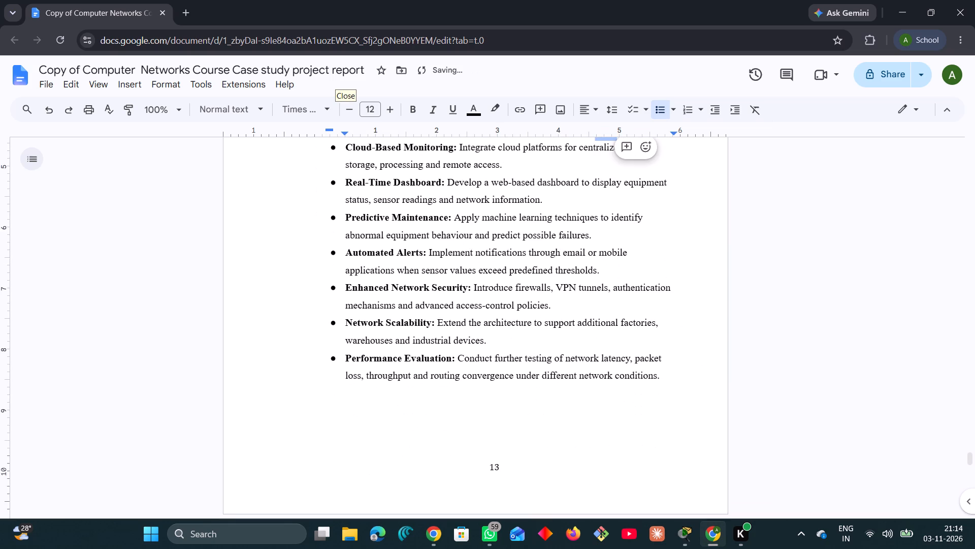
pyautogui.scroll(-2, 601, 311)
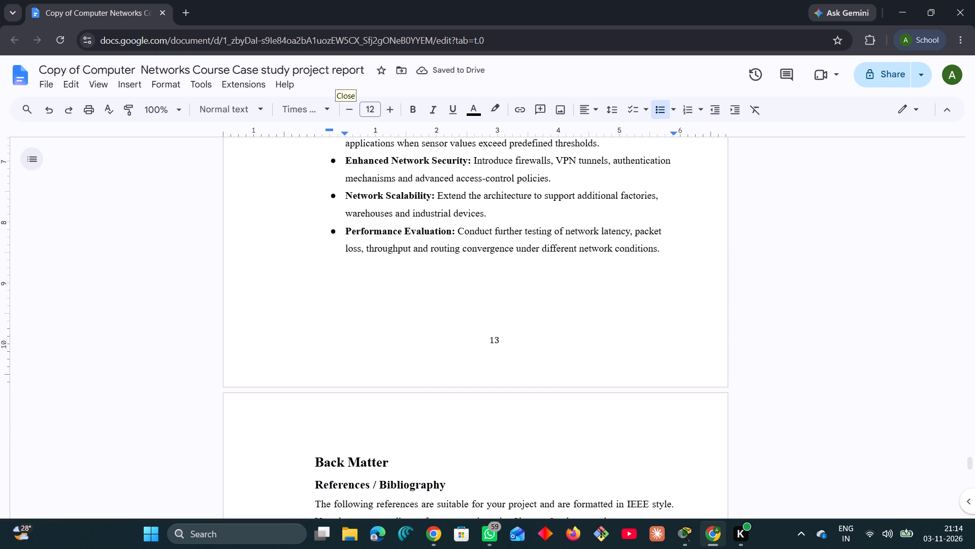
pyautogui.scroll(1, 589, 319)
pyautogui.scroll(-4, 586, 320)
pyautogui.scroll(-2, 411, 274)
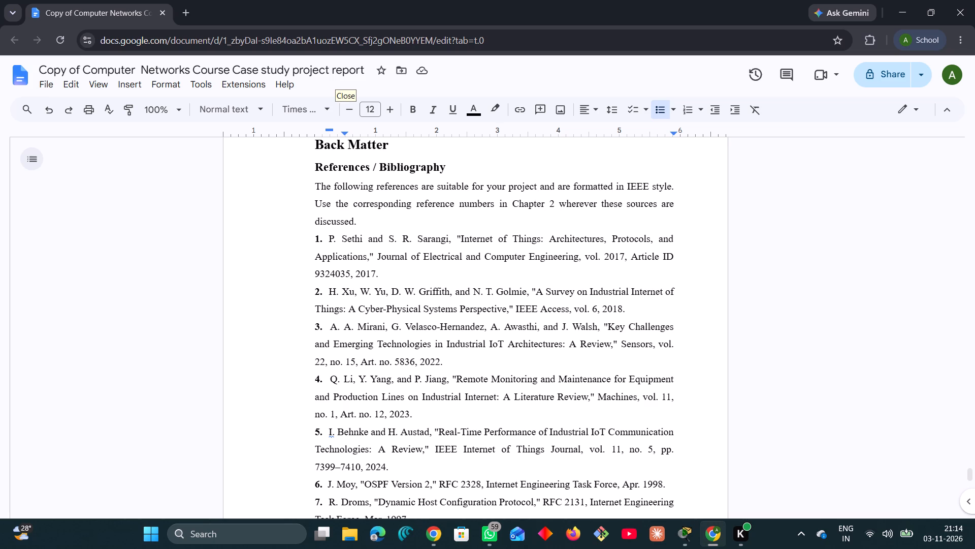
pyautogui.scroll(11, 289, 237)
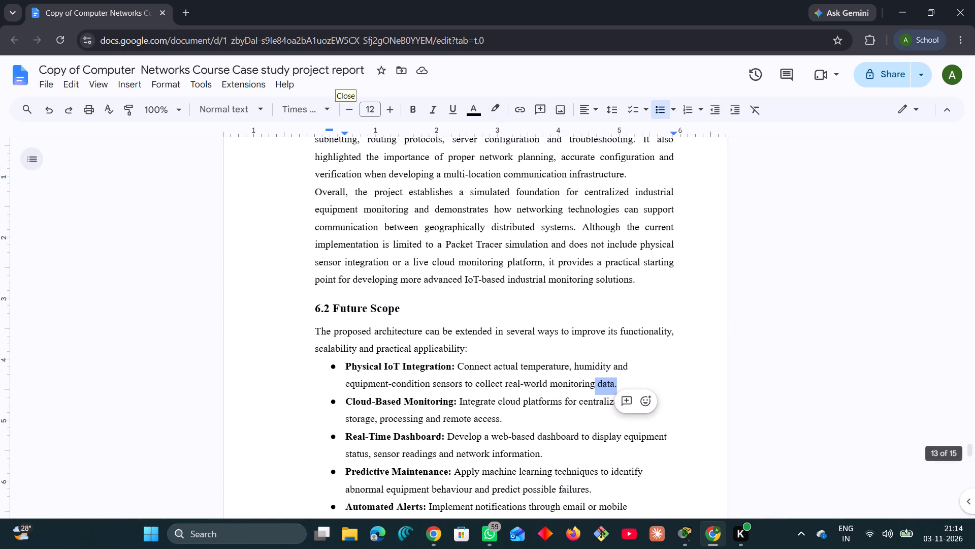
pyautogui.scroll(-16, 292, 241)
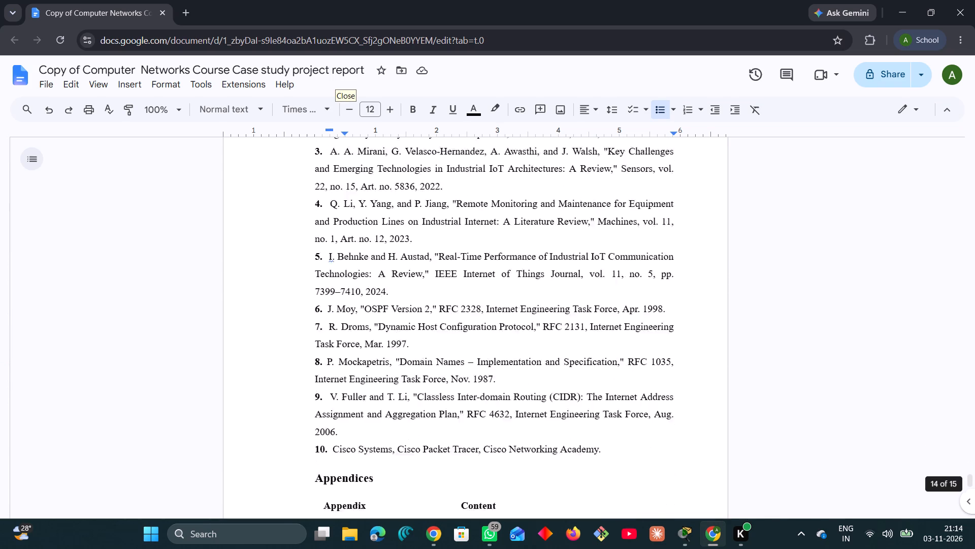
pyautogui.scroll(-3, 295, 241)
pyautogui.scroll(3, 295, 241)
# Insert a page break after reference 10 so the Appendices heading starts on a new page.
pyautogui.click(581, 271)
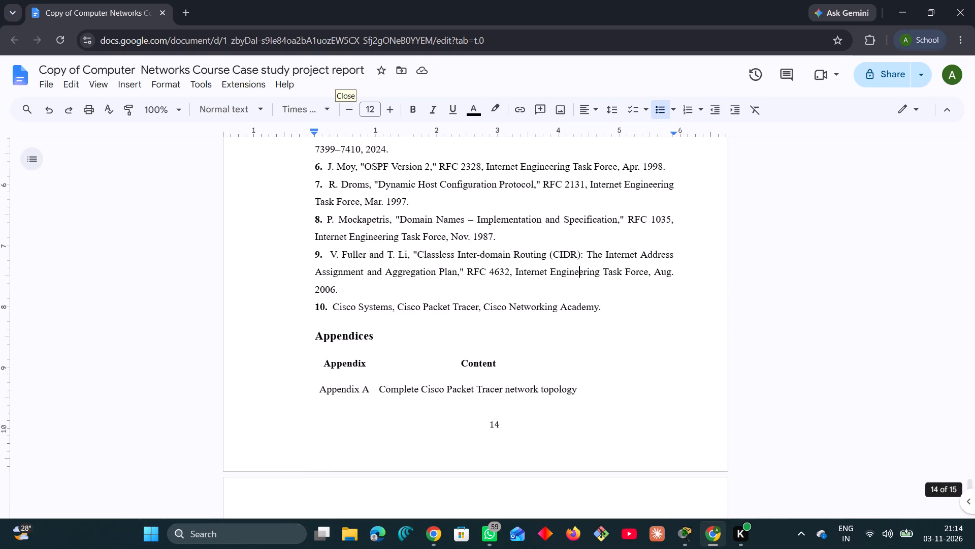
pyautogui.click(626, 311)
pyautogui.hotkey('ctrl', 'Return')
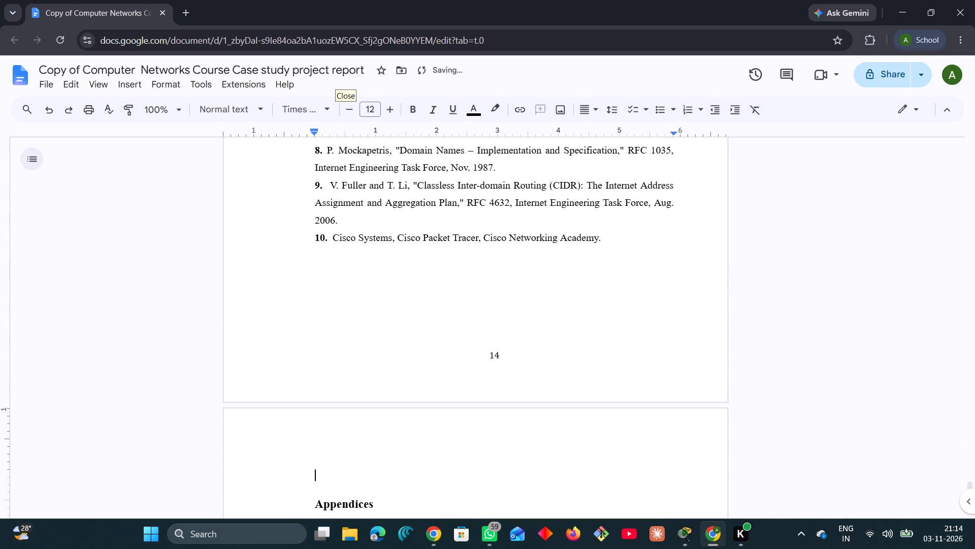
pyautogui.scroll(-5, 625, 313)
pyautogui.press('BackSpace')
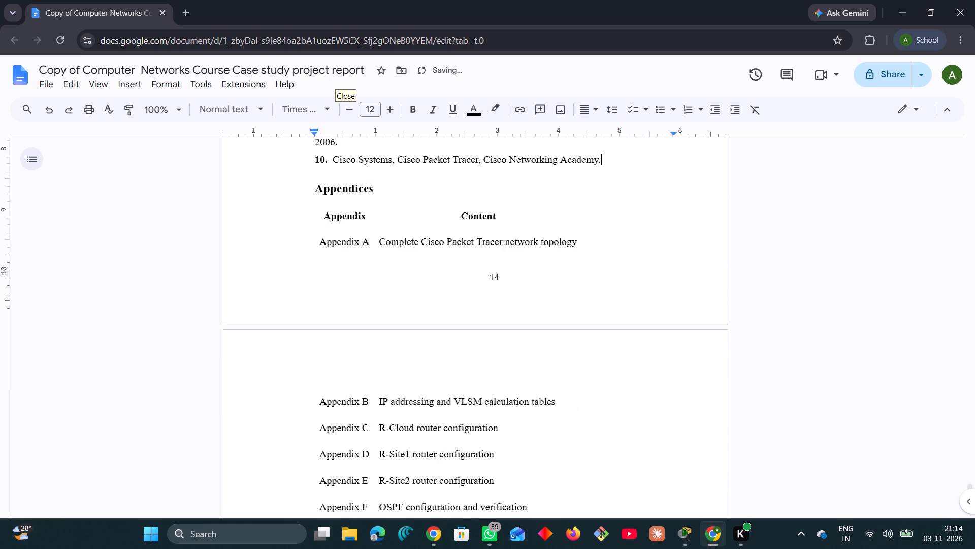
pyautogui.hotkey('ctrl', 'Return')
pyautogui.scroll(-2, 625, 313)
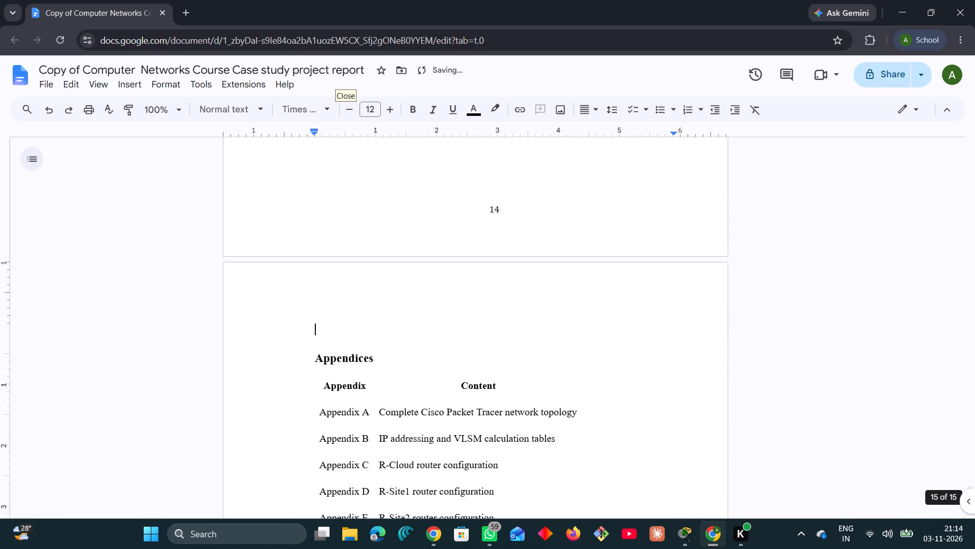
# Delete the blank line above the Appendices heading at the start of its page.
pyautogui.click(516, 364)
pyautogui.click(463, 364)
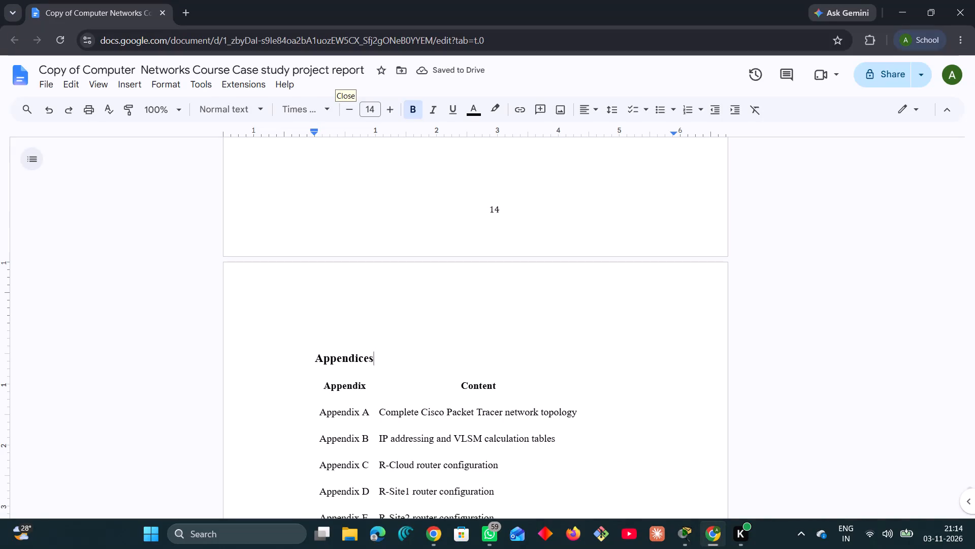
pyautogui.click(493, 322)
pyautogui.click(485, 399)
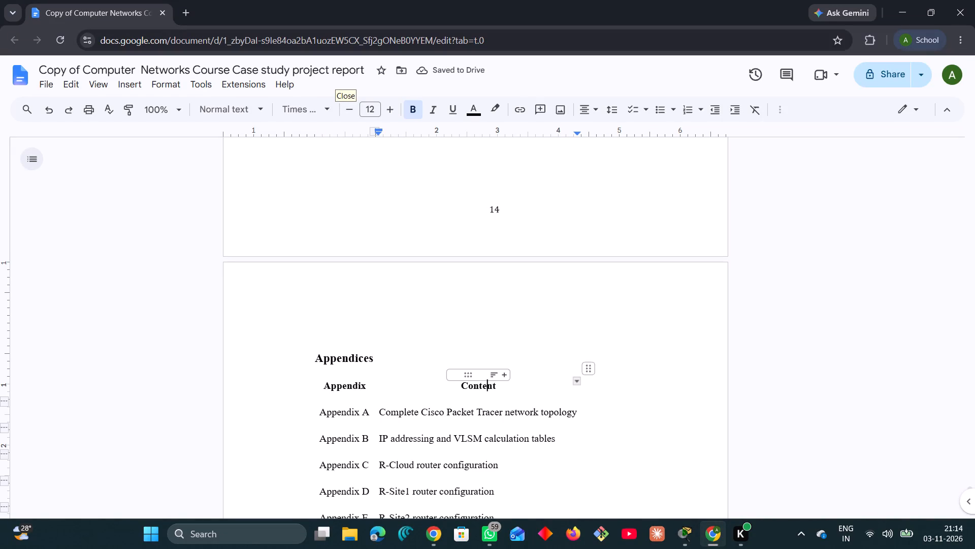
pyautogui.click(338, 314)
pyautogui.click(339, 357)
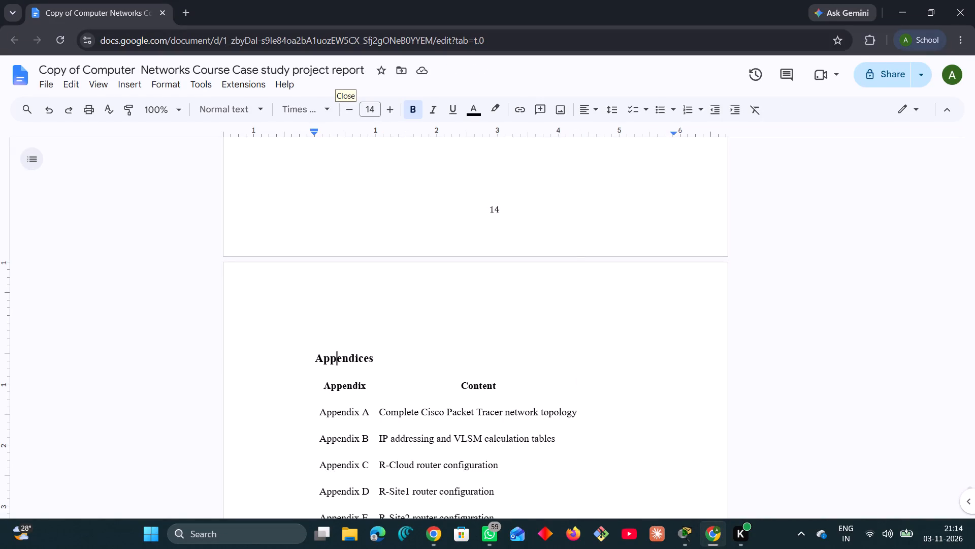
pyautogui.click(327, 357)
pyautogui.click(315, 358)
pyautogui.press('BackSpace')
# Delete the whole SRMIST Formatting Specifications section below the appendices table, including its heading, bullets and leftover empty lines.
pyautogui.scroll(-2, 314, 358)
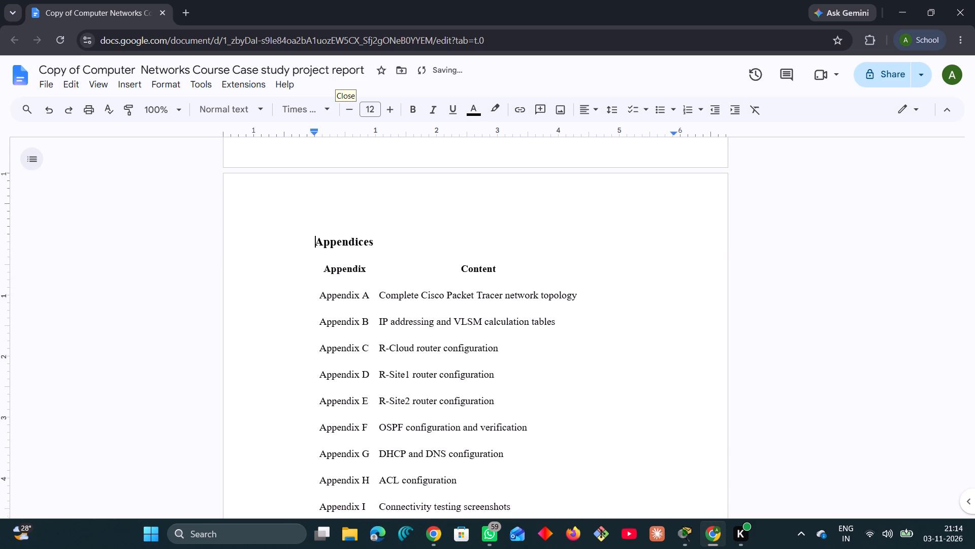
pyautogui.scroll(-5, 314, 358)
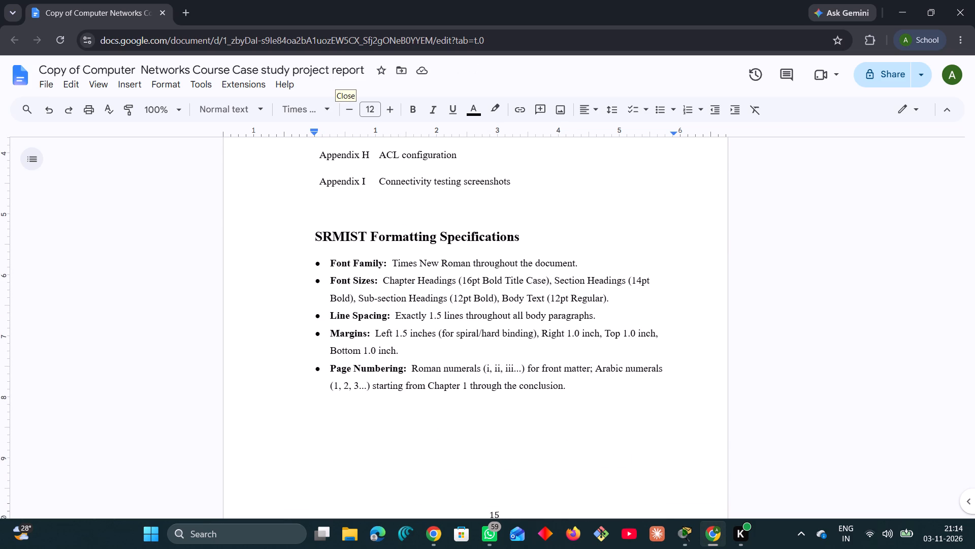
pyautogui.moveTo(363, 403); pyautogui.dragTo(360, 376, button='right')
pyautogui.click(159, 387)
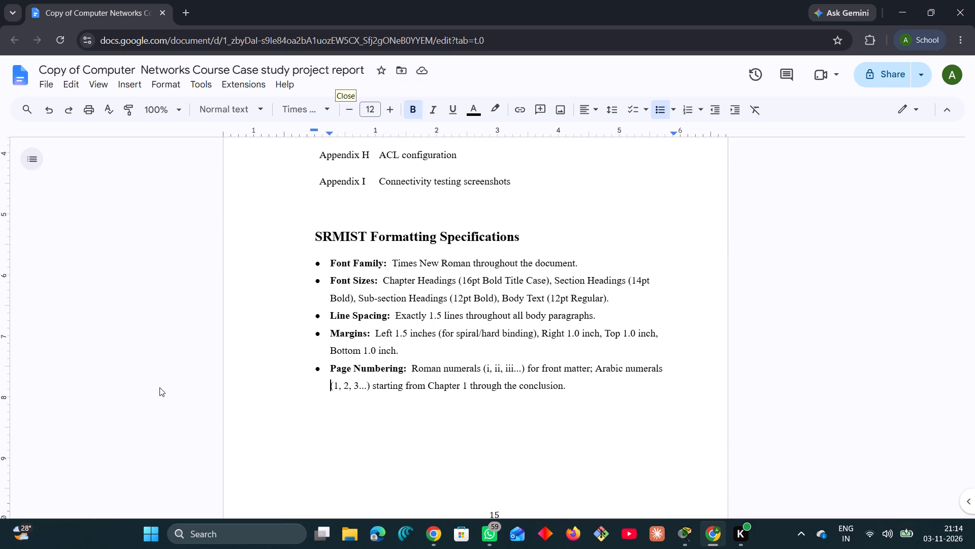
pyautogui.scroll(-6, 353, 304)
pyautogui.moveTo(579, 301); pyautogui.dragTo(410, 235)
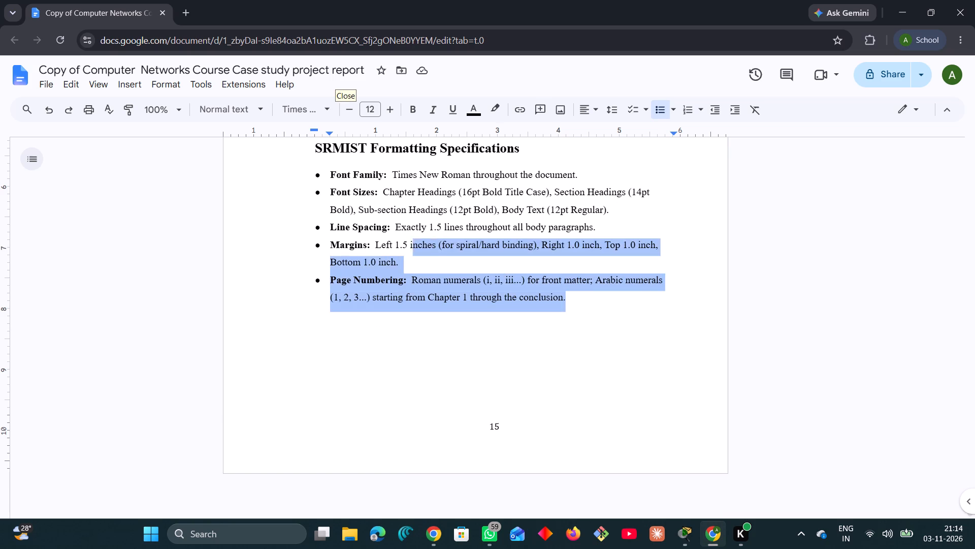
pyautogui.moveTo(410, 235); pyautogui.dragTo(296, 211)
pyautogui.scroll(1, 352, 188)
pyautogui.press('BackSpace')
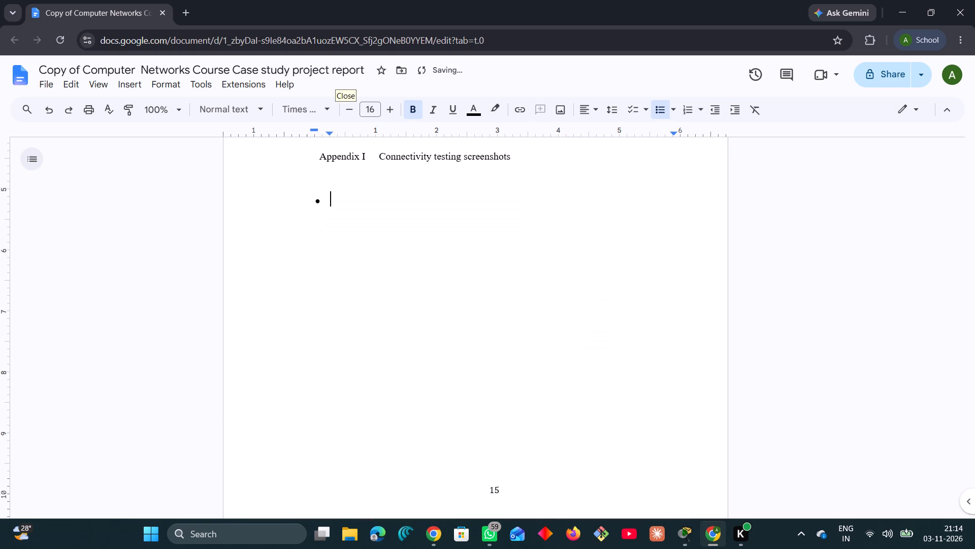
pyautogui.press('BackSpace')
pyautogui.press('BackSpace')
pyautogui.press('BackSpace')
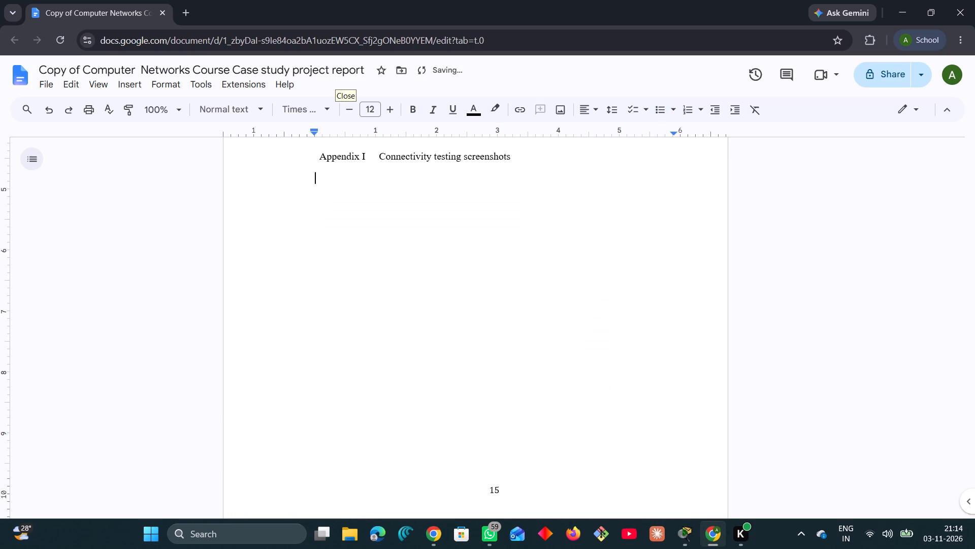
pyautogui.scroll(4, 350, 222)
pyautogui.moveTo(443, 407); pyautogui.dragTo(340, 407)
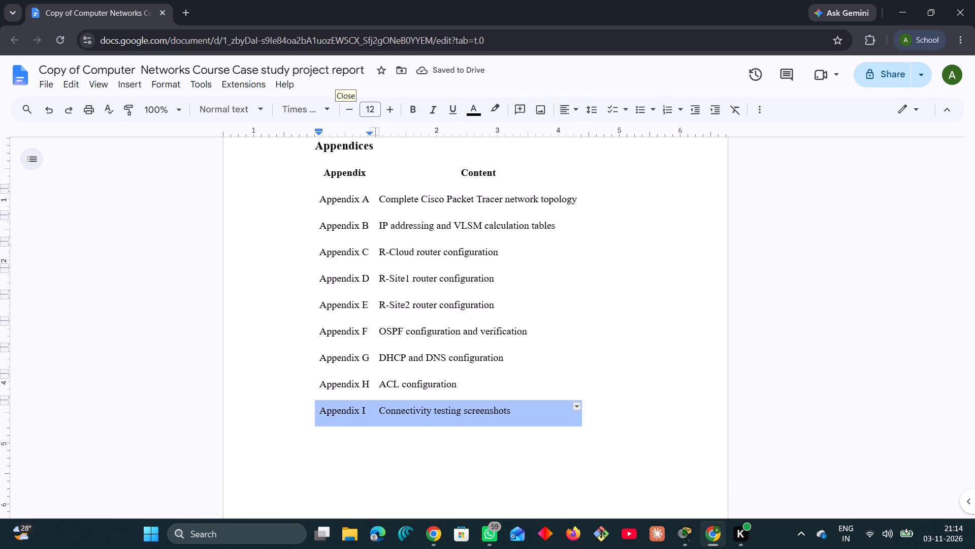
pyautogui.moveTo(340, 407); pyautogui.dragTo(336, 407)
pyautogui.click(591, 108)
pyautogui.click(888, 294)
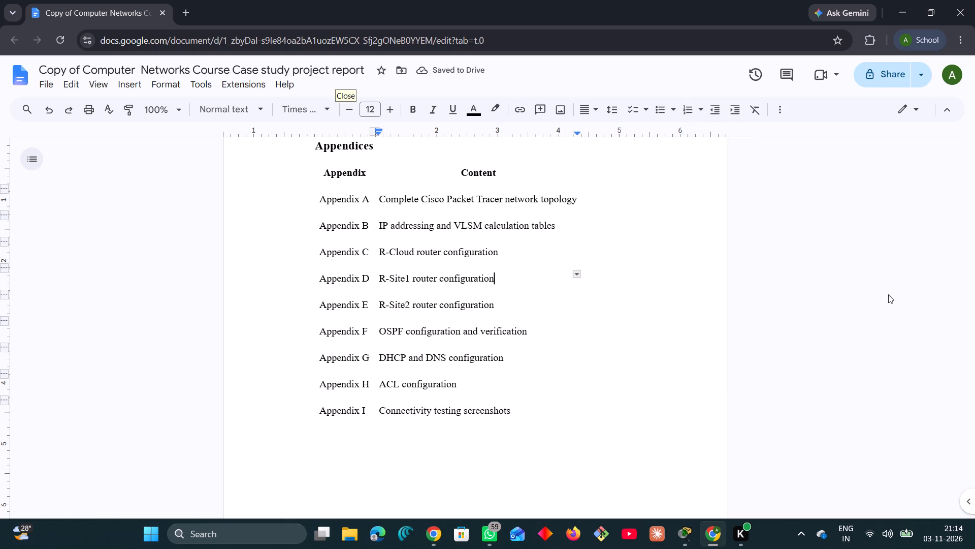
# Check the line and paragraph spacing options applied to the Appendix A, F and I rows of the appendices table.
pyautogui.moveTo(380, 411); pyautogui.dragTo(345, 413)
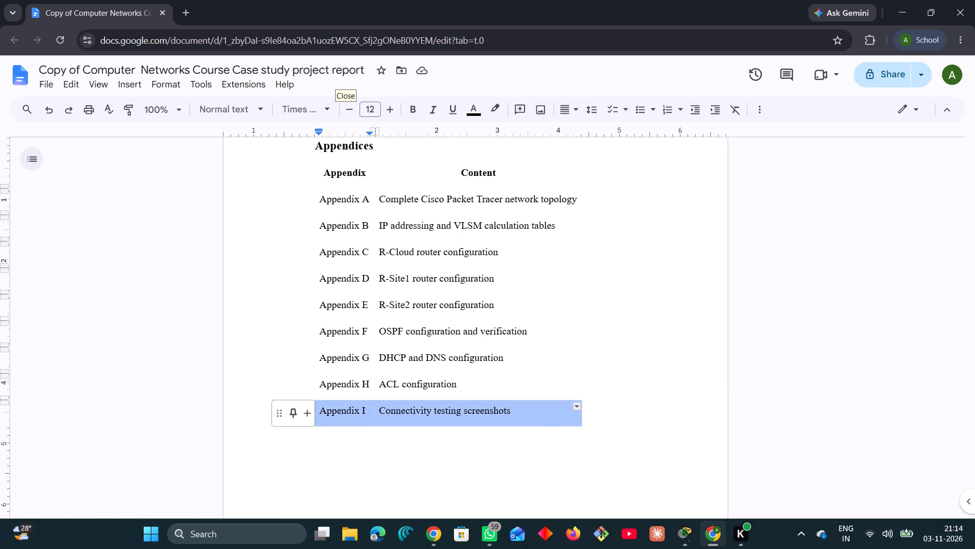
pyautogui.click(376, 409)
pyautogui.moveTo(365, 412); pyautogui.dragTo(338, 409)
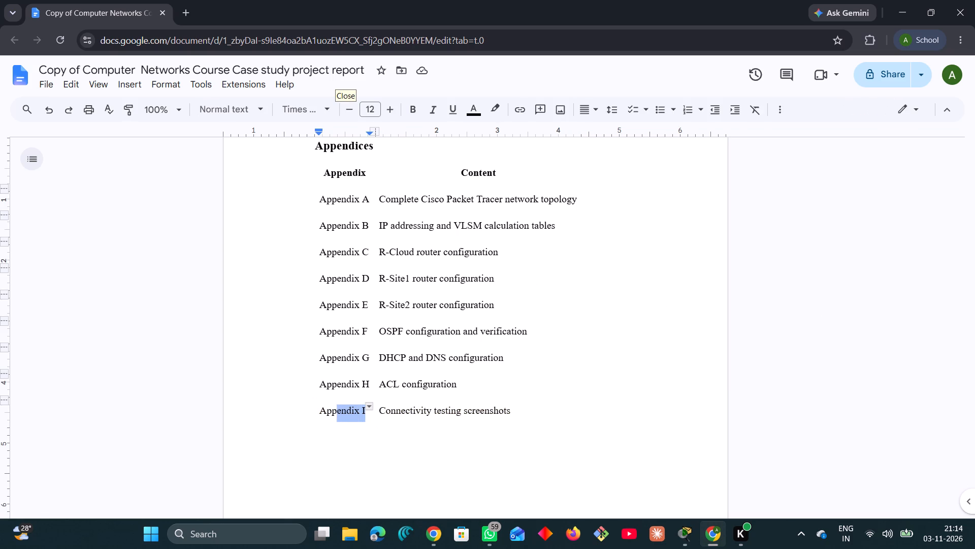
pyautogui.moveTo(338, 409); pyautogui.dragTo(312, 405)
pyautogui.click(614, 114)
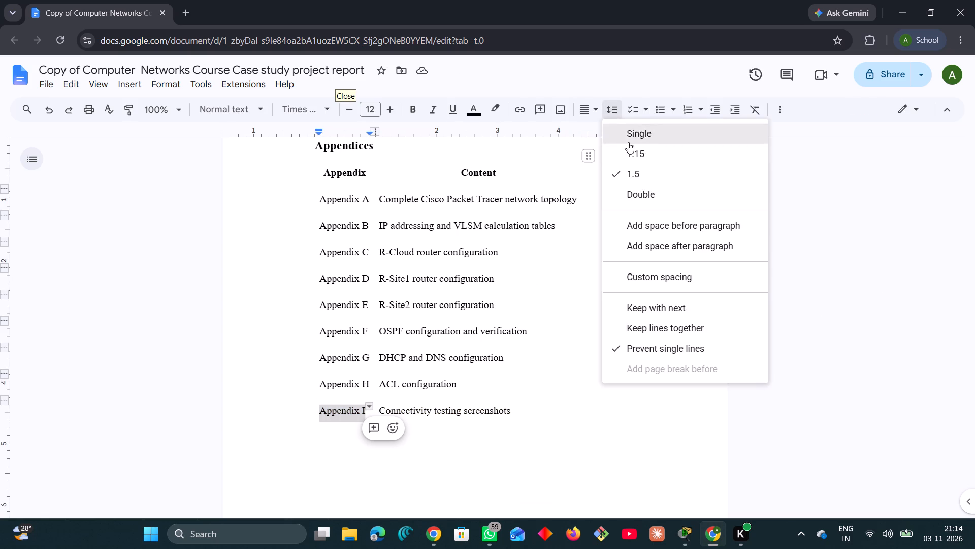
pyautogui.click(859, 242)
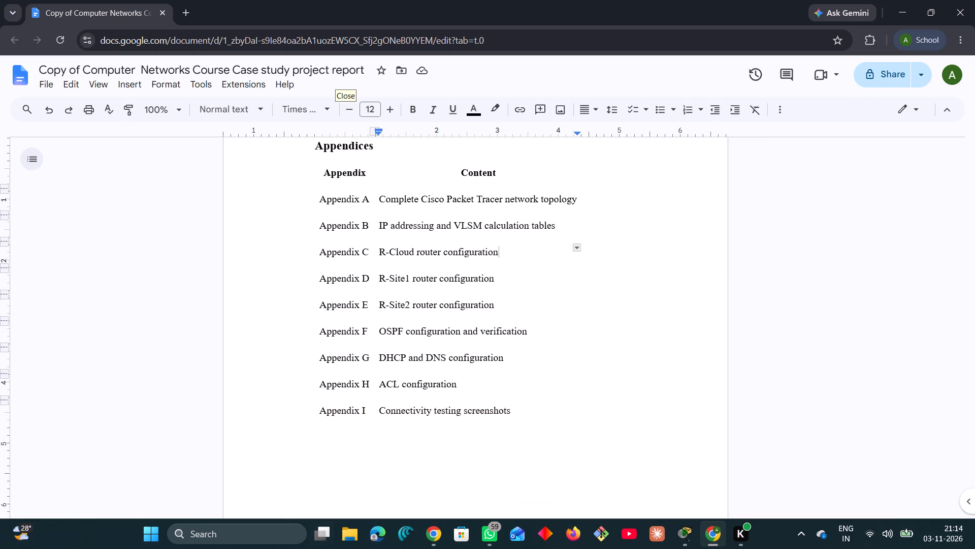
pyautogui.moveTo(454, 416); pyautogui.dragTo(442, 417)
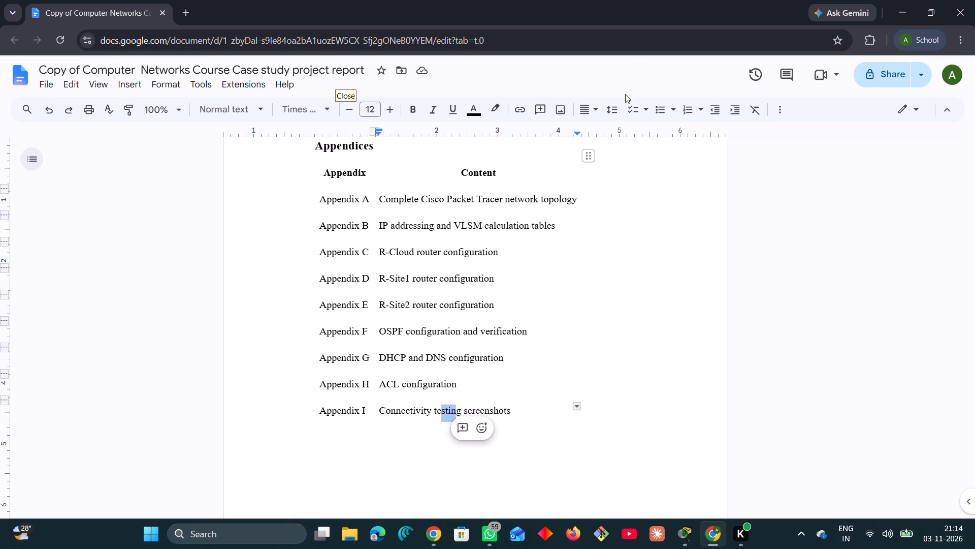
pyautogui.click(602, 116)
pyautogui.click(793, 252)
pyautogui.moveTo(399, 334); pyautogui.dragTo(389, 333)
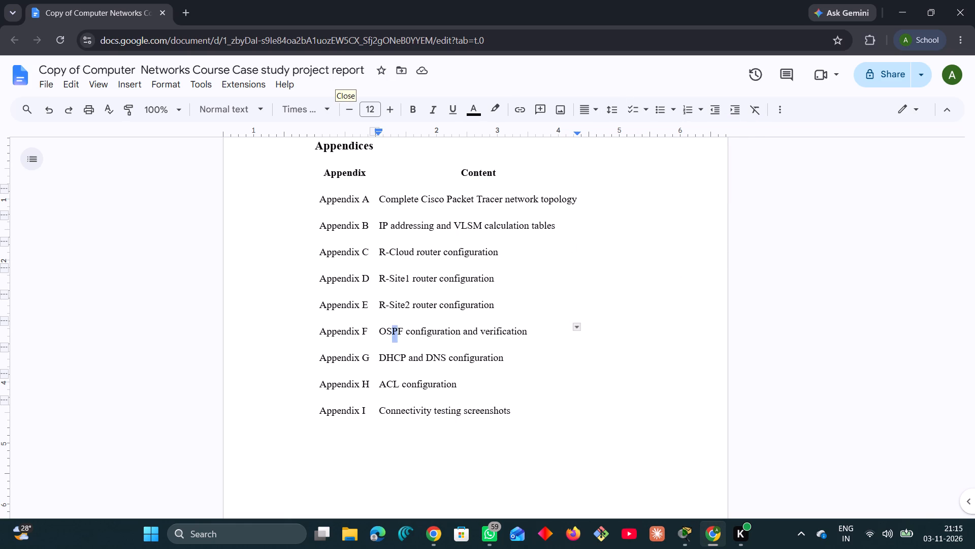
pyautogui.moveTo(389, 333); pyautogui.dragTo(377, 332)
pyautogui.click(603, 106)
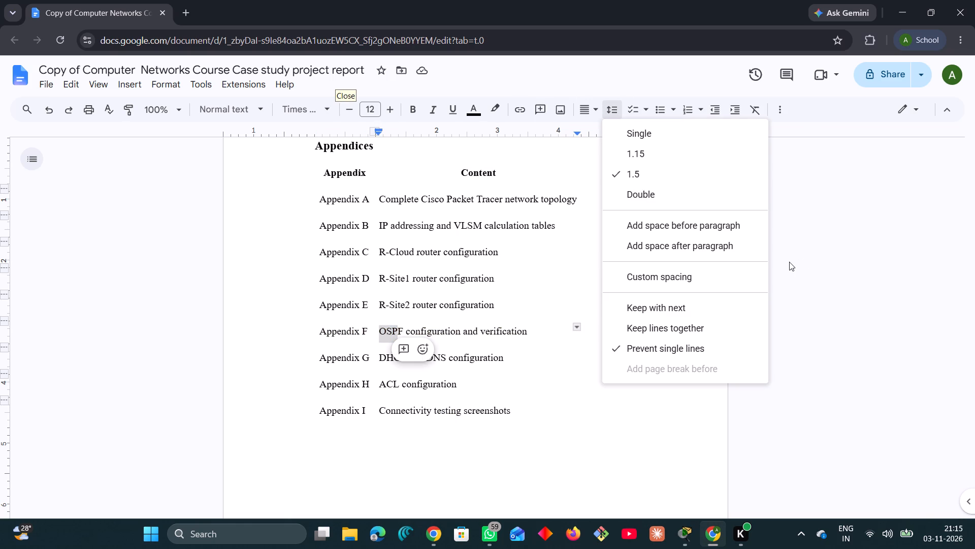
pyautogui.moveTo(794, 268); pyautogui.dragTo(789, 269)
pyautogui.click(581, 204)
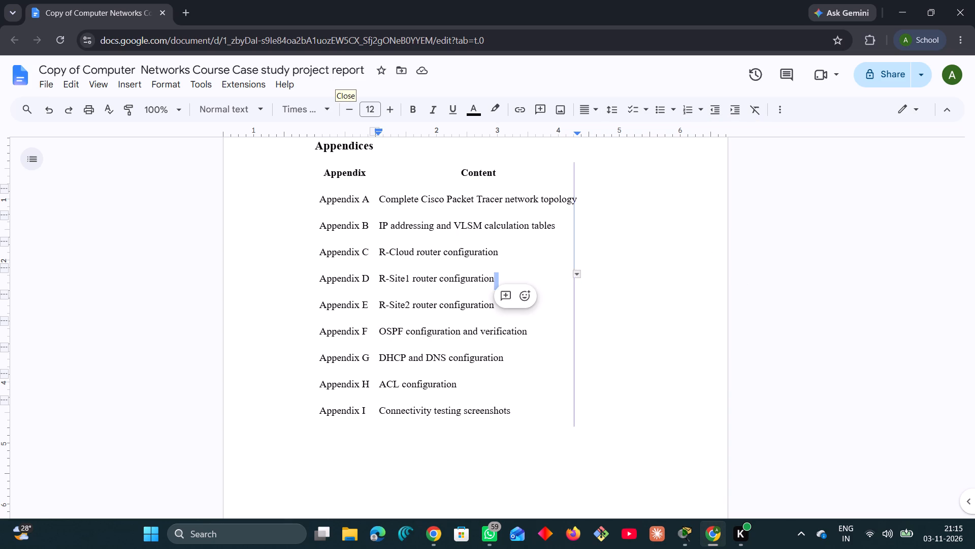
pyautogui.moveTo(575, 198); pyautogui.dragTo(571, 198)
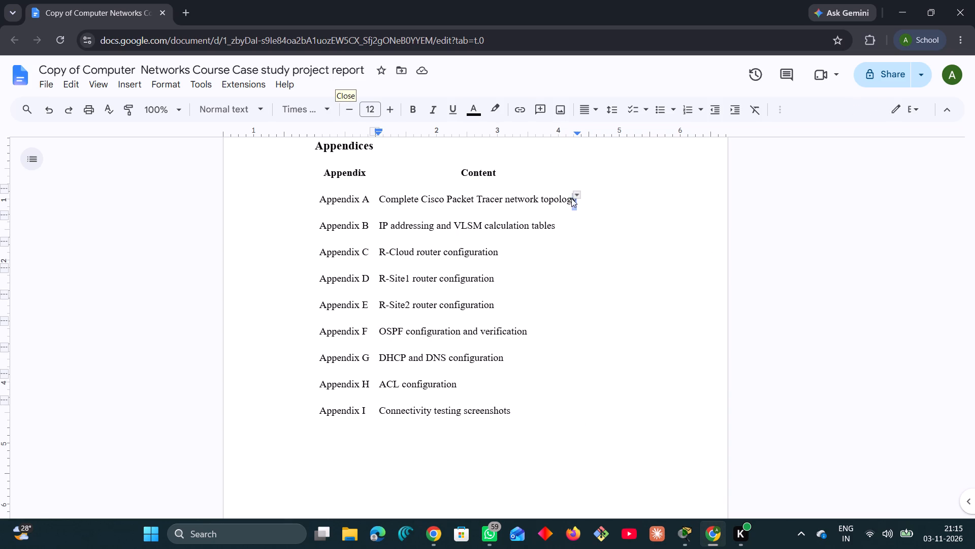
pyautogui.moveTo(571, 198); pyautogui.dragTo(552, 200)
pyautogui.click(611, 117)
pyautogui.click(837, 241)
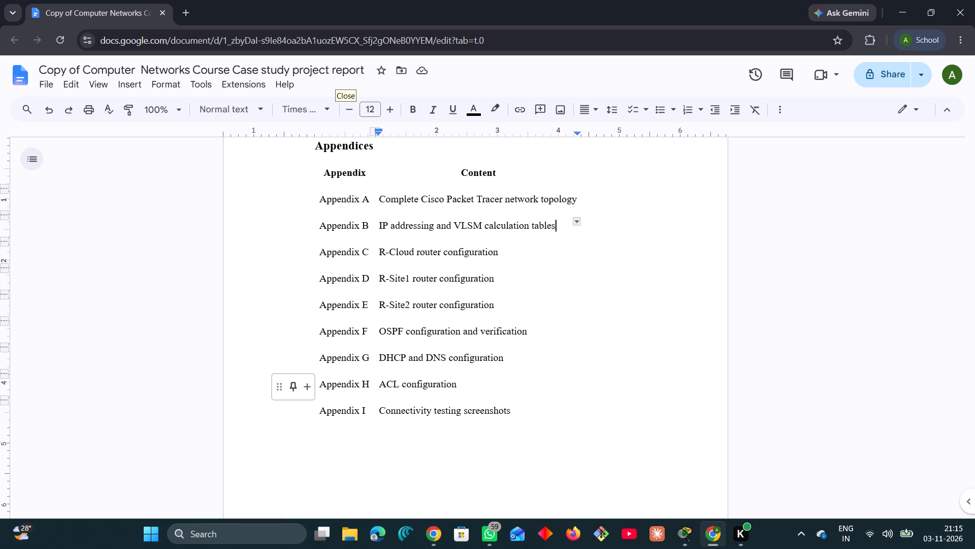
# Remove the space before and after the paragraph starting "The networks communicate through routers" in section 3.3.
pyautogui.scroll(4, 357, 387)
pyautogui.scroll(20, 359, 386)
pyautogui.scroll(5, 359, 386)
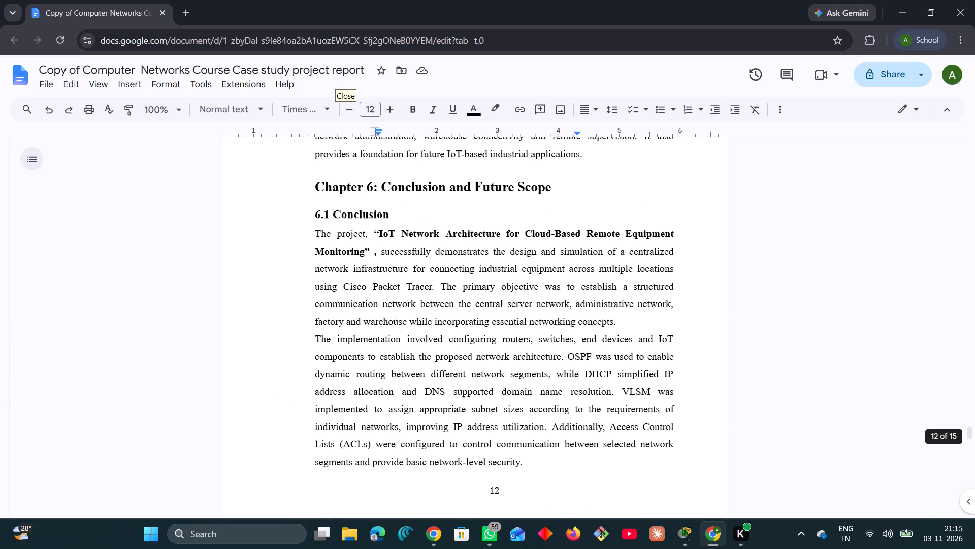
pyautogui.scroll(20, 375, 379)
pyautogui.scroll(7, 375, 379)
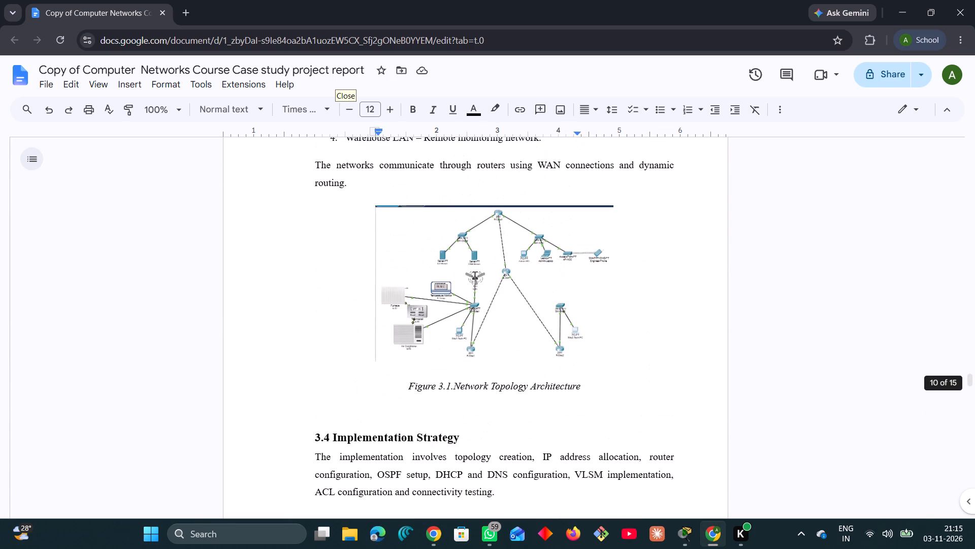
pyautogui.scroll(3, 378, 377)
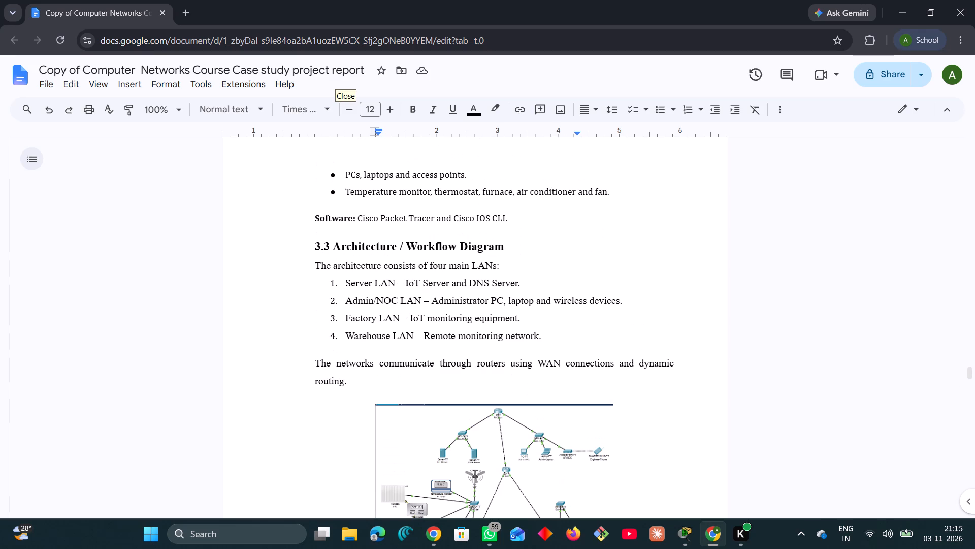
pyautogui.moveTo(336, 363); pyautogui.dragTo(314, 360)
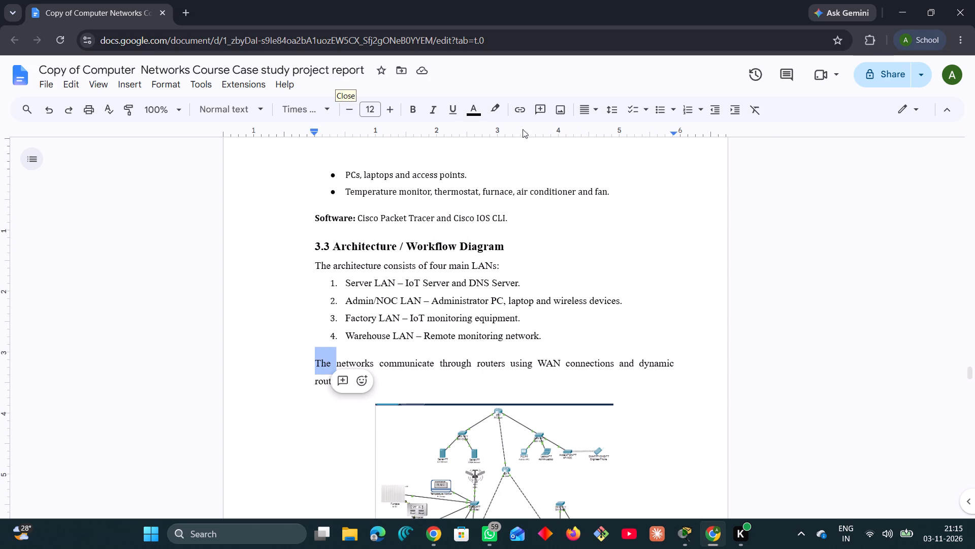
pyautogui.click(608, 106)
pyautogui.click(648, 218)
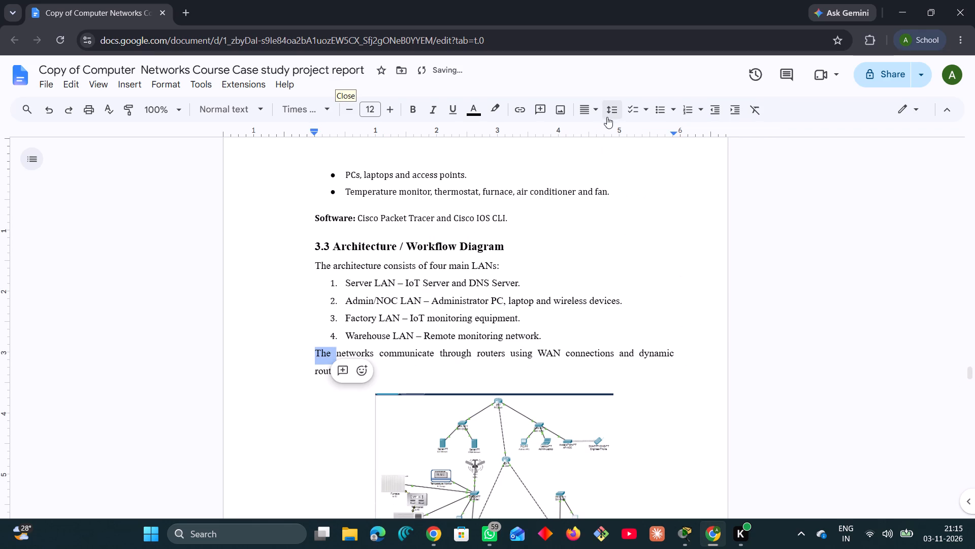
pyautogui.click(609, 113)
pyautogui.click(627, 245)
pyautogui.scroll(-5, 488, 298)
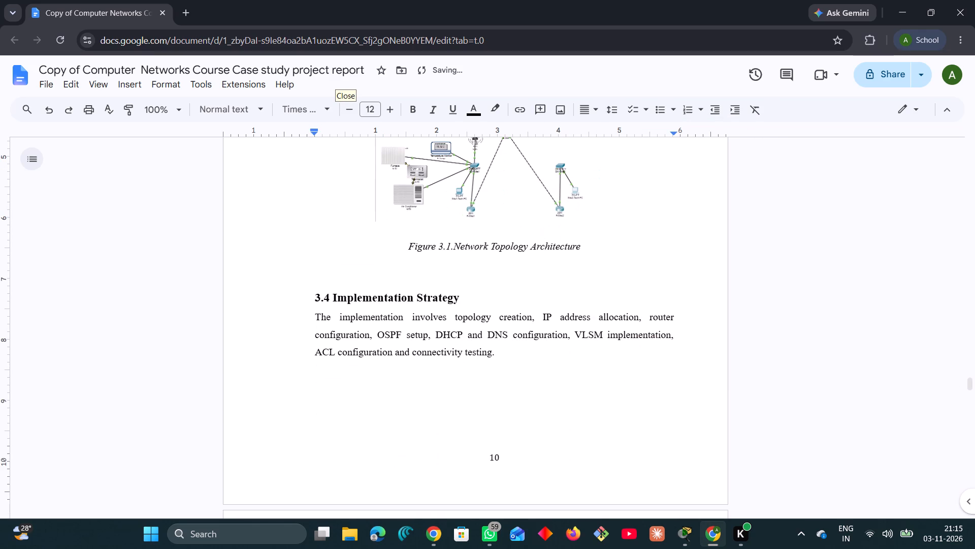
pyautogui.click(400, 284)
pyautogui.scroll(5, 399, 238)
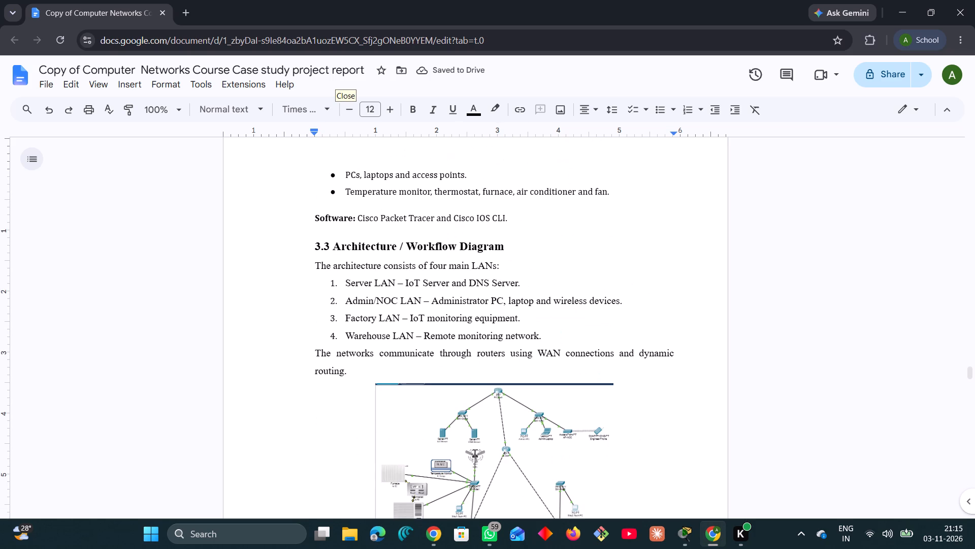
# Remove the paragraph spacing before and after the "Software:" line above section 3.3.
pyautogui.scroll(2, 390, 325)
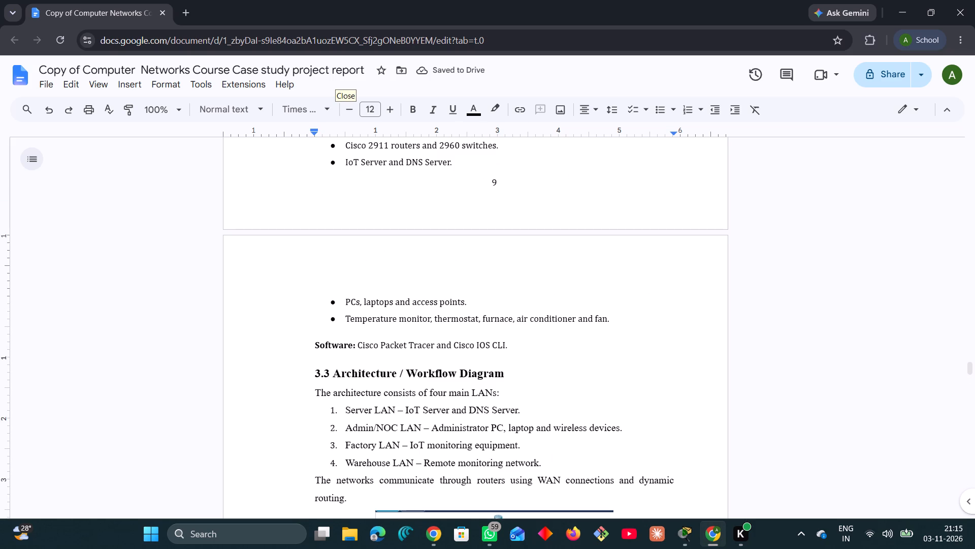
pyautogui.moveTo(338, 343); pyautogui.dragTo(315, 343)
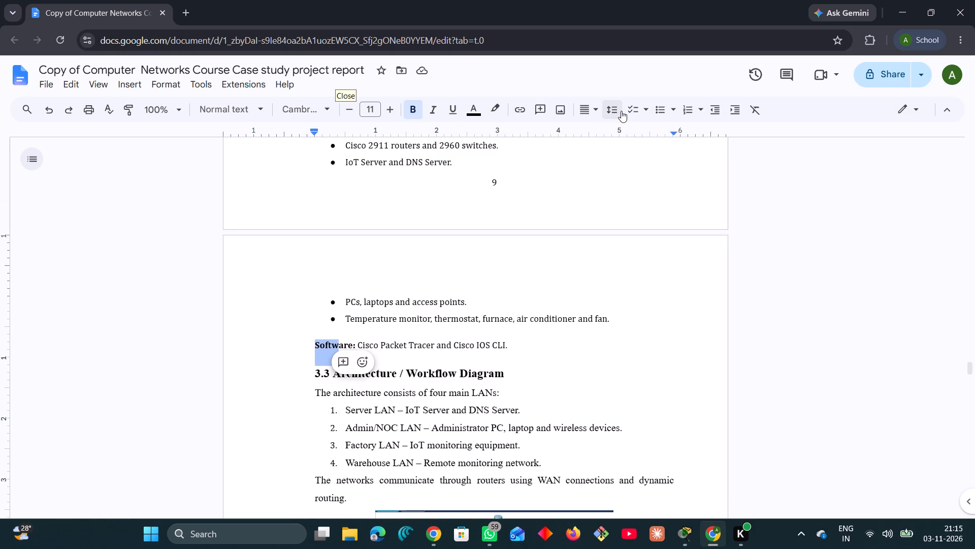
pyautogui.click(617, 111)
pyautogui.click(639, 223)
pyautogui.click(610, 106)
pyautogui.click(637, 240)
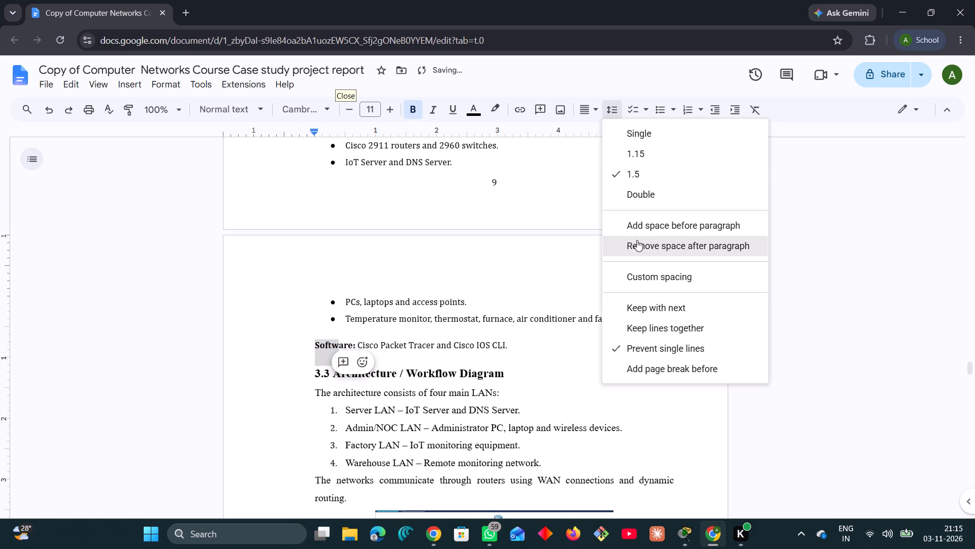
# Remove the space before and after the heading "Chapter 4: Case Study Implementation / Analysis".
pyautogui.scroll(-4, 549, 267)
pyautogui.scroll(-6, 495, 271)
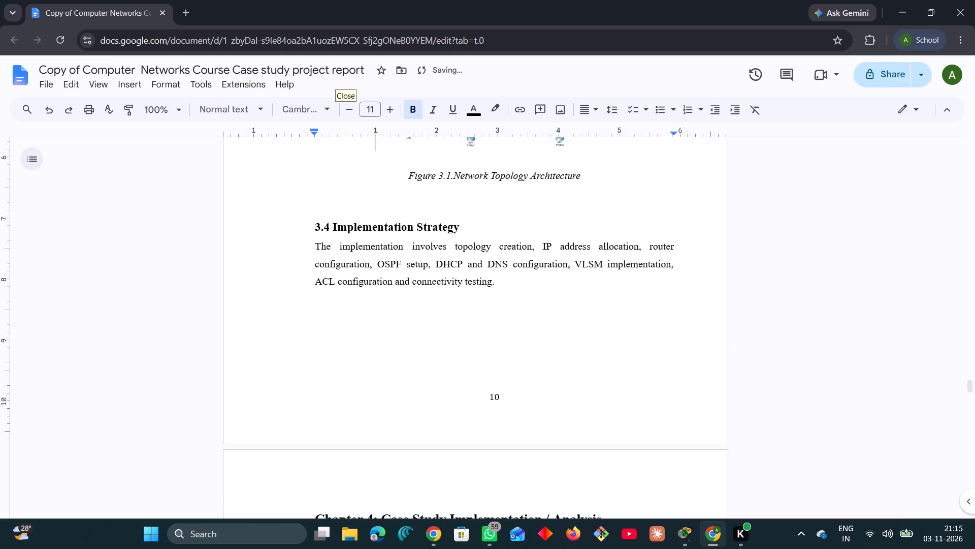
pyautogui.scroll(-3, 494, 271)
pyautogui.scroll(2, 494, 271)
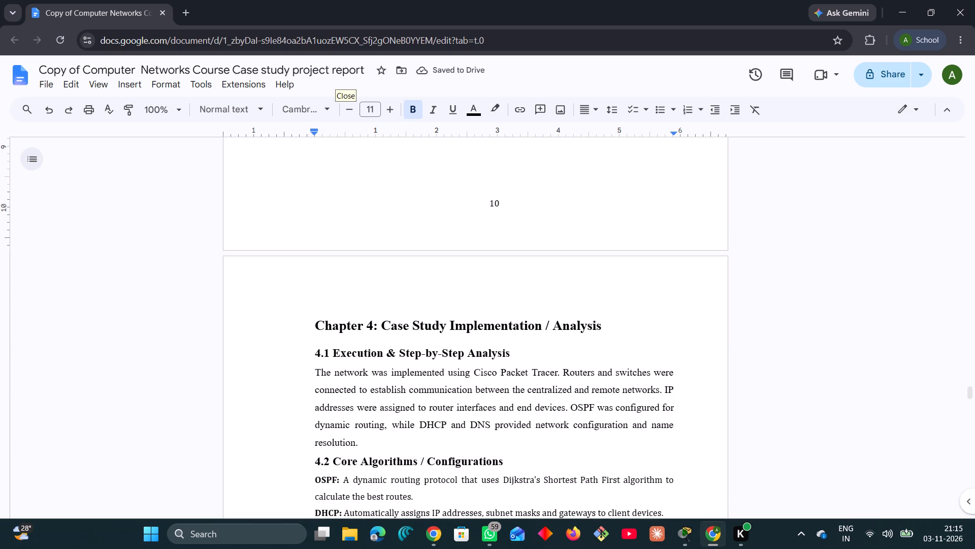
pyautogui.moveTo(326, 326); pyautogui.dragTo(304, 321)
pyautogui.click(614, 107)
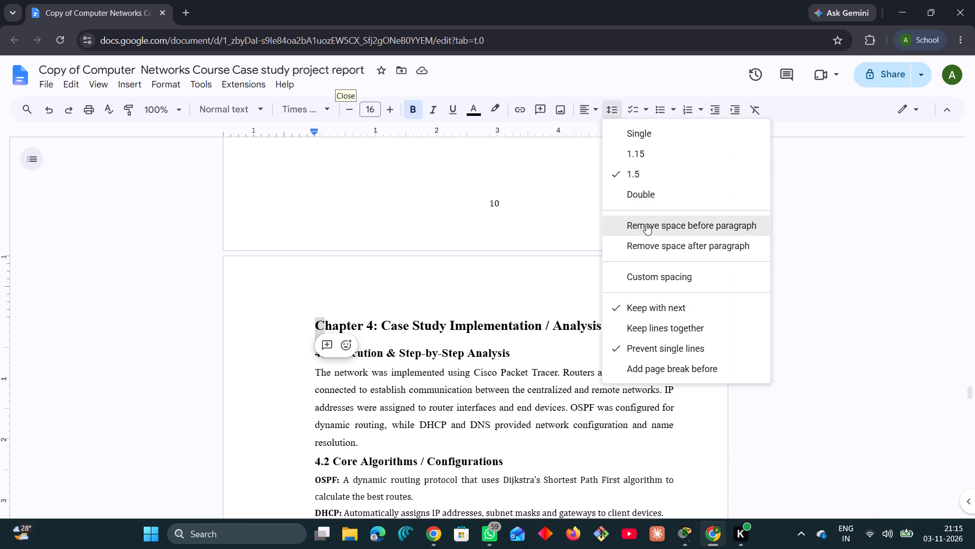
pyautogui.click(646, 224)
pyautogui.click(608, 111)
pyautogui.click(643, 240)
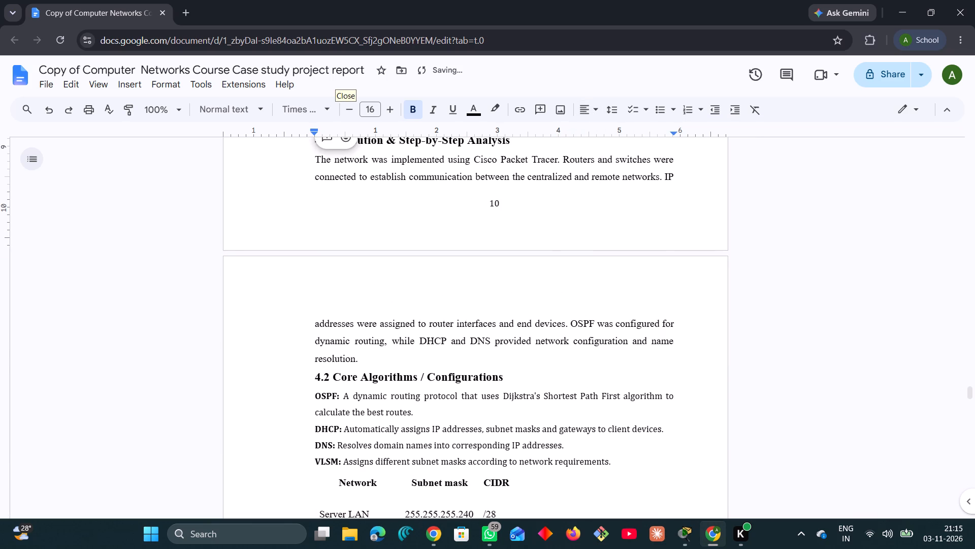
pyautogui.scroll(-2, 556, 255)
pyautogui.scroll(2, 542, 255)
pyautogui.click(355, 298)
pyautogui.scroll(3, 493, 283)
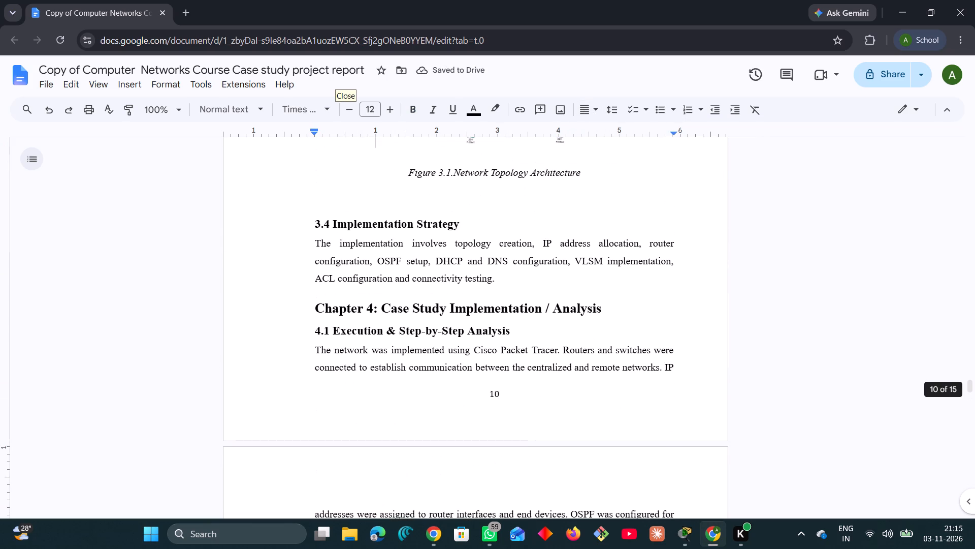
# Examine the layout and spacing from section 4.2 through the Chapter 5 heading and the start of section 5.2.
pyautogui.scroll(-5, 506, 294)
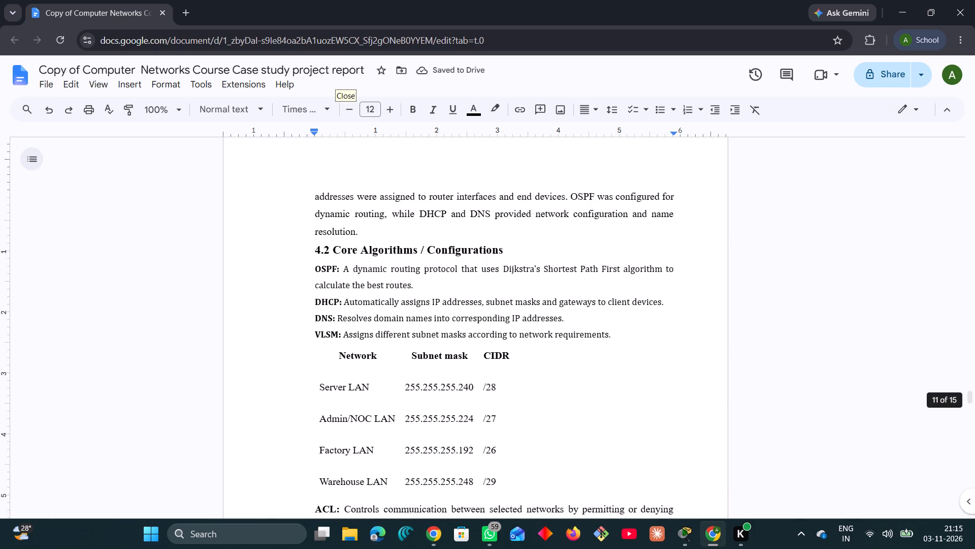
pyautogui.scroll(-5, 414, 291)
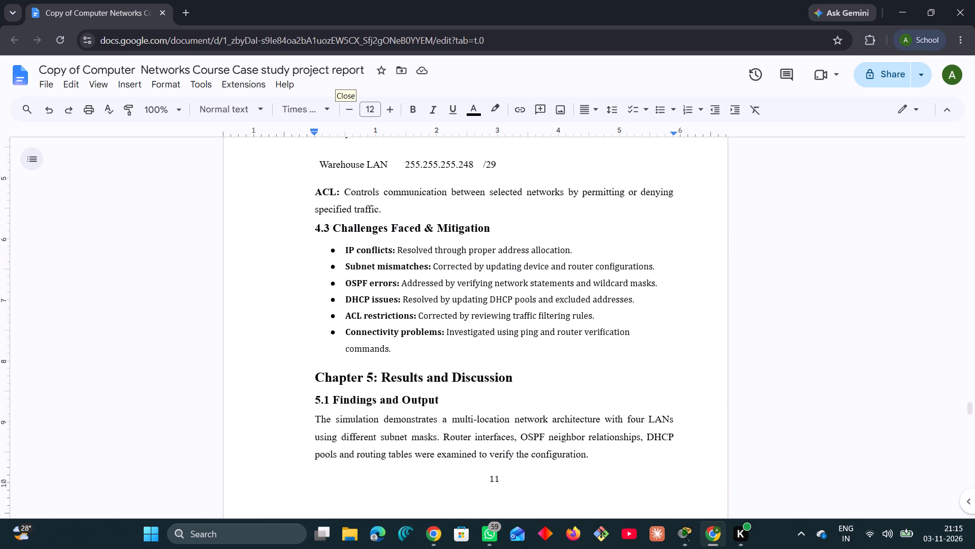
pyautogui.scroll(-1, 415, 292)
pyautogui.click(458, 322)
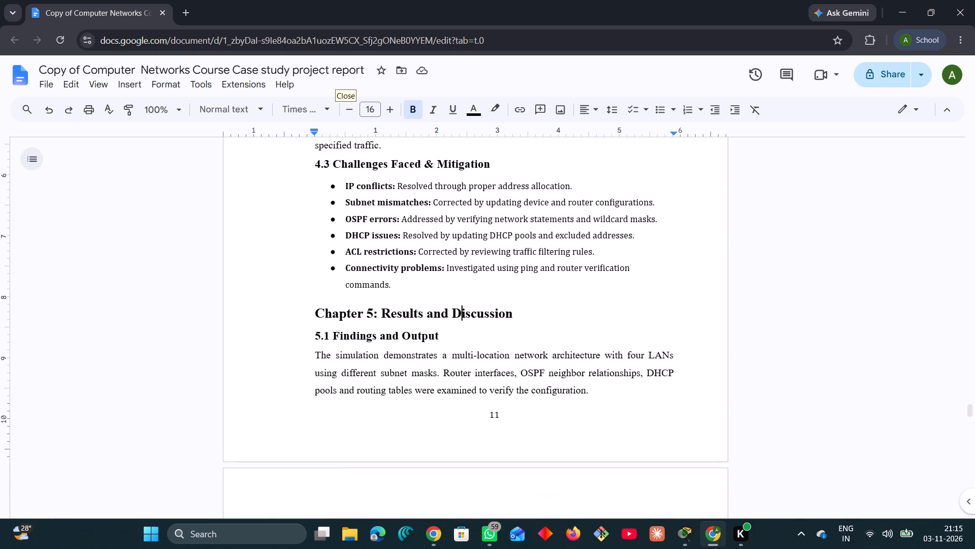
pyautogui.click(420, 302)
pyautogui.scroll(-2, 432, 310)
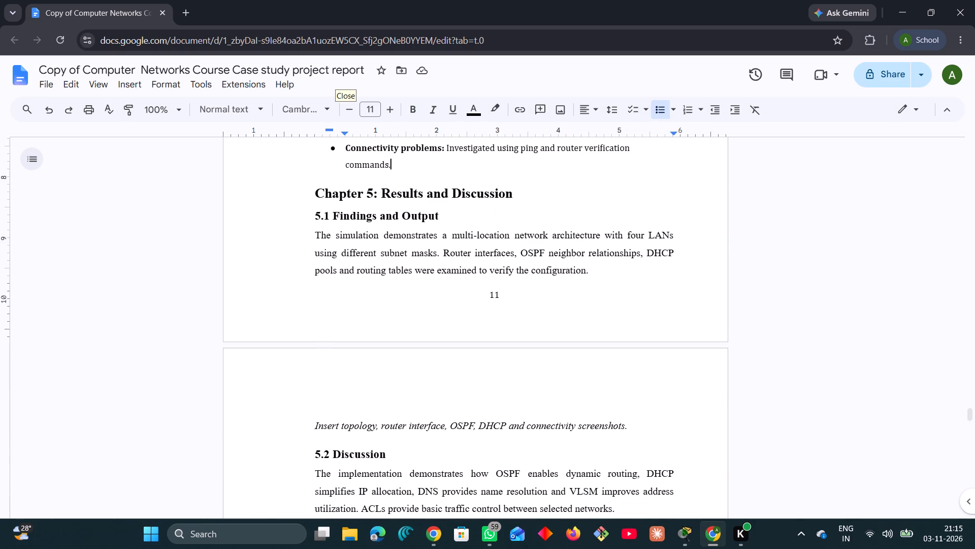
# Review the spacing and page breaks of the earlier pages, going back from Chapter 4 to Chapter 1: Introduction.
pyautogui.scroll(16, 432, 310)
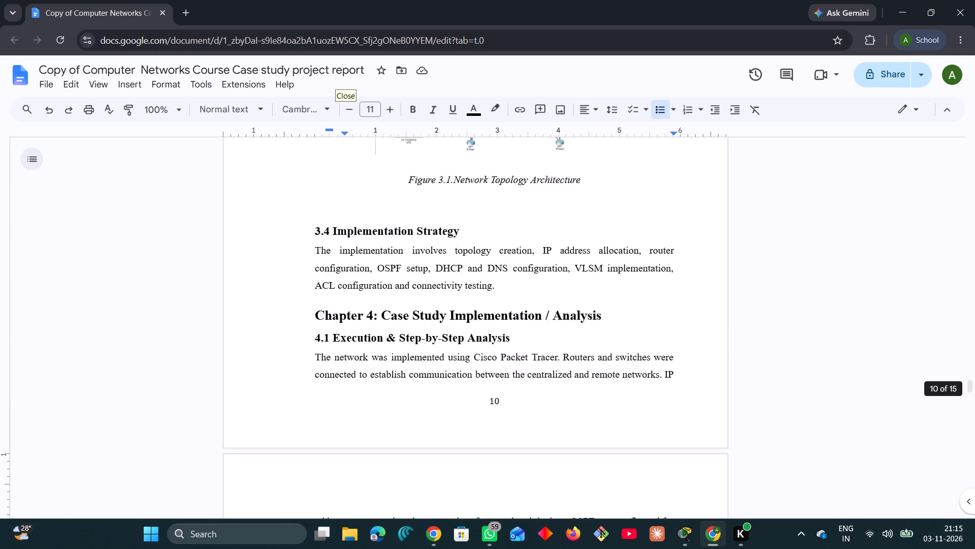
pyautogui.scroll(11, 432, 310)
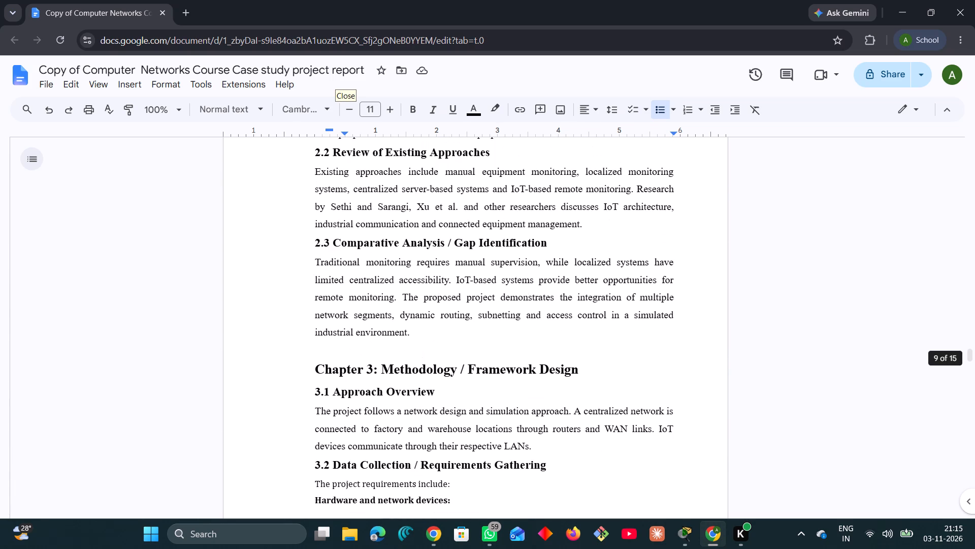
pyautogui.scroll(6, 432, 310)
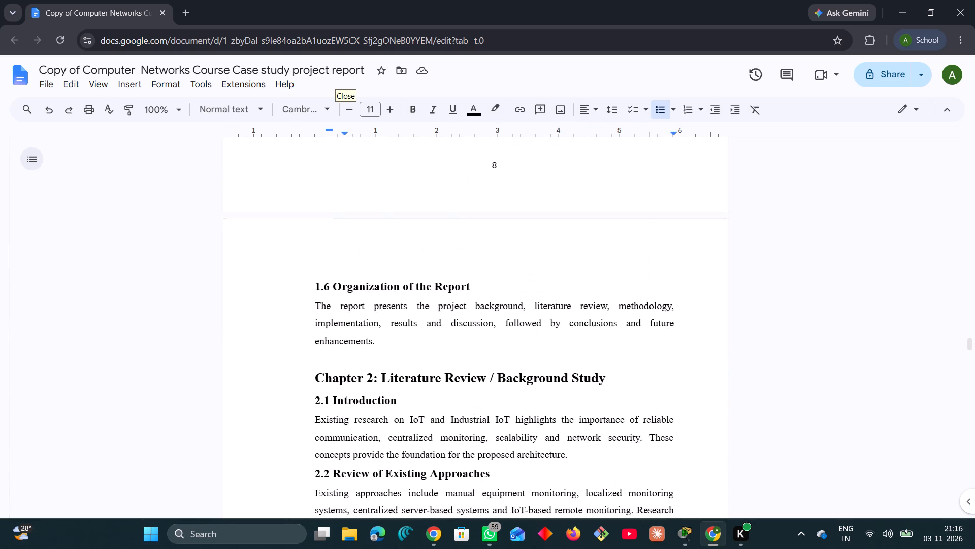
pyautogui.scroll(11, 432, 310)
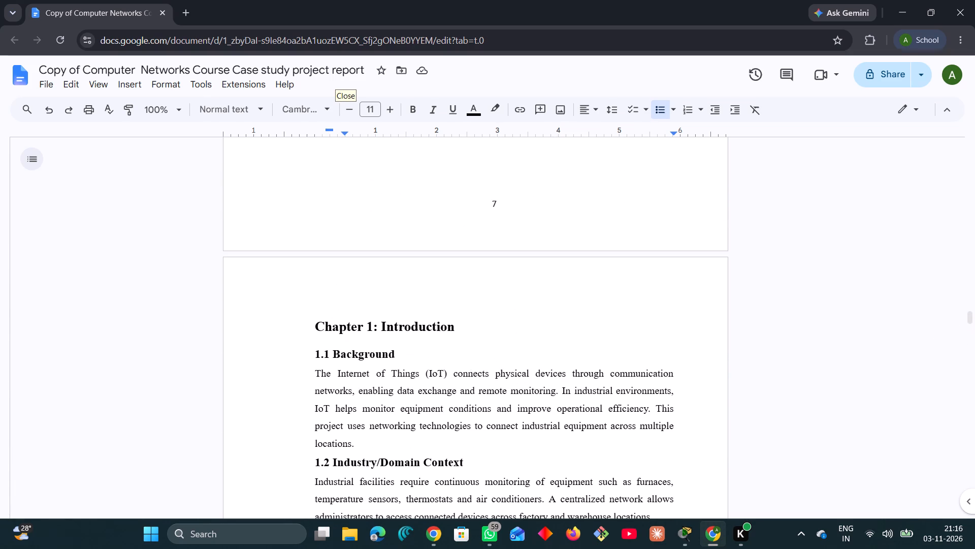
pyautogui.scroll(-2, 426, 322)
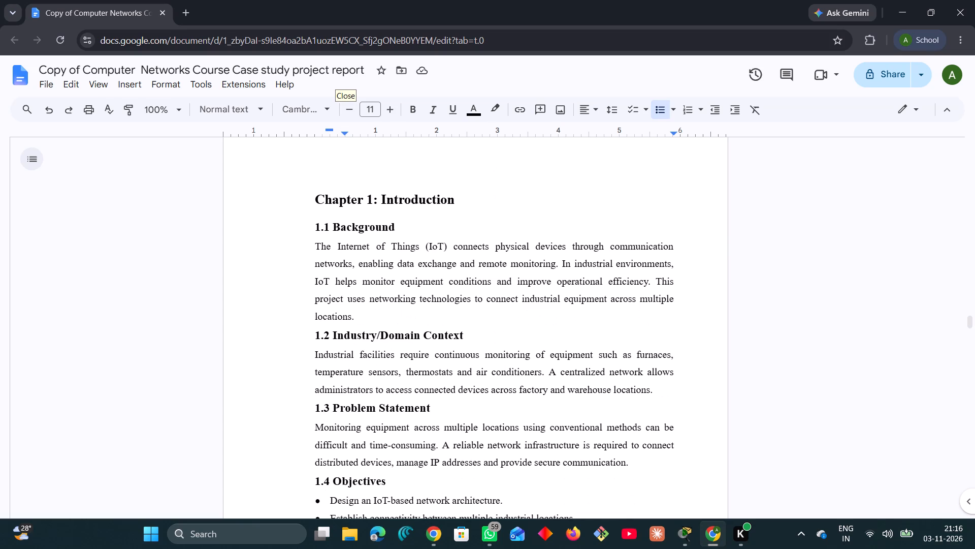
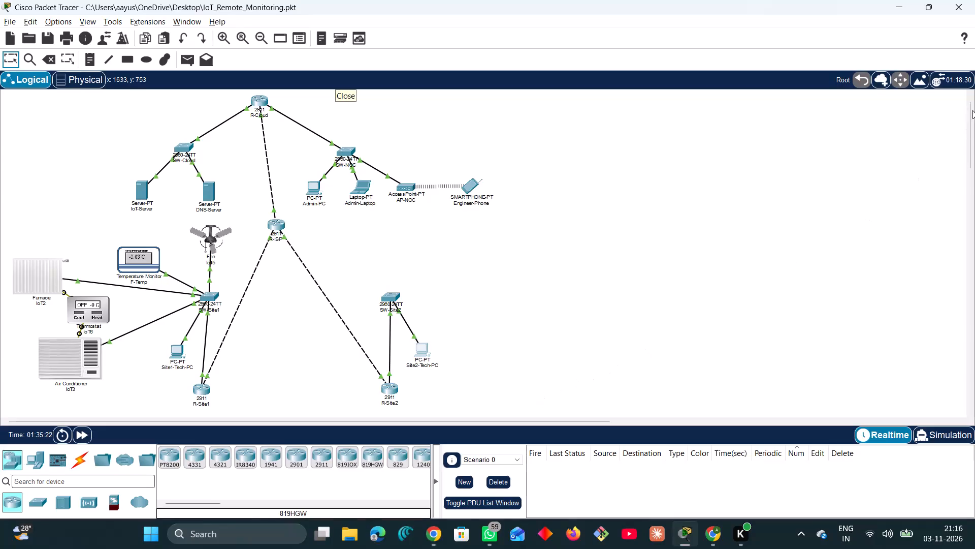
# Exit the program, closing the IoT_Remote_Monitoring.pkt network project.
pyautogui.click(958, 0)
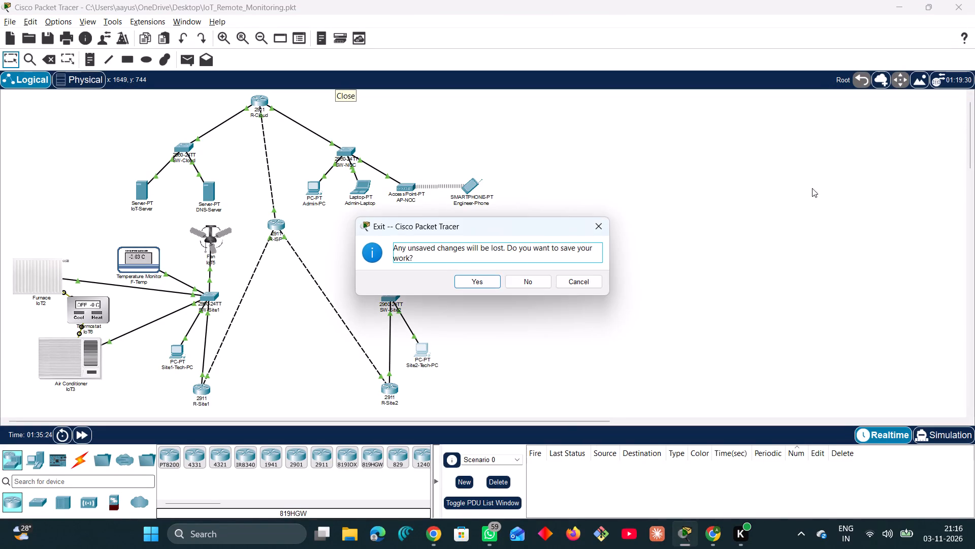
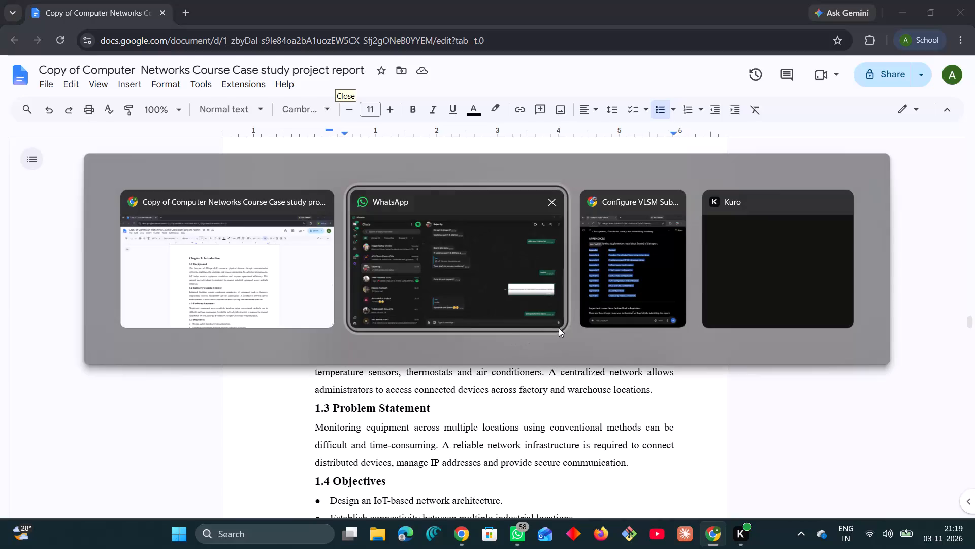
pyautogui.hotkey('alt', 'Tab')
pyautogui.scroll(5, 616, 313)
pyautogui.scroll(3, 887, 284)
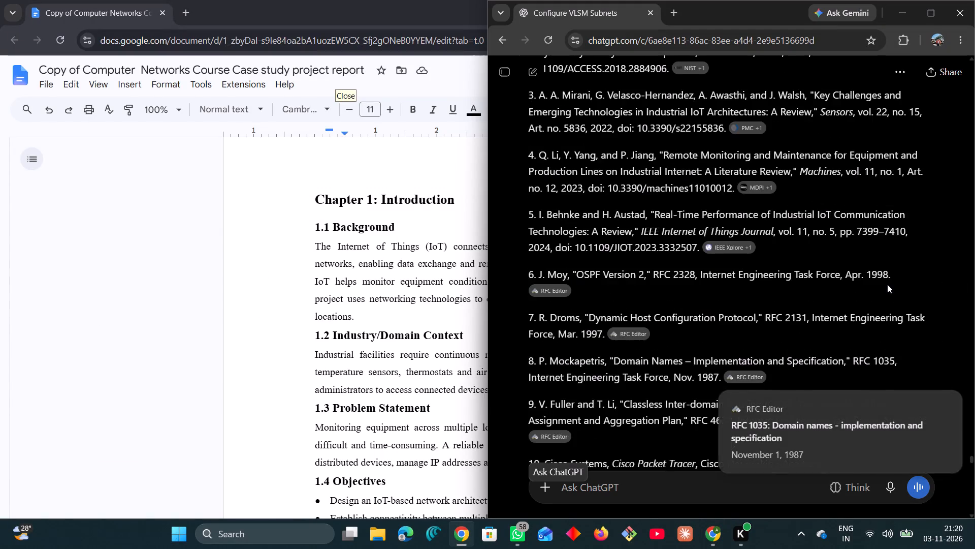
pyautogui.scroll(4, 883, 285)
pyautogui.scroll(11, 832, 229)
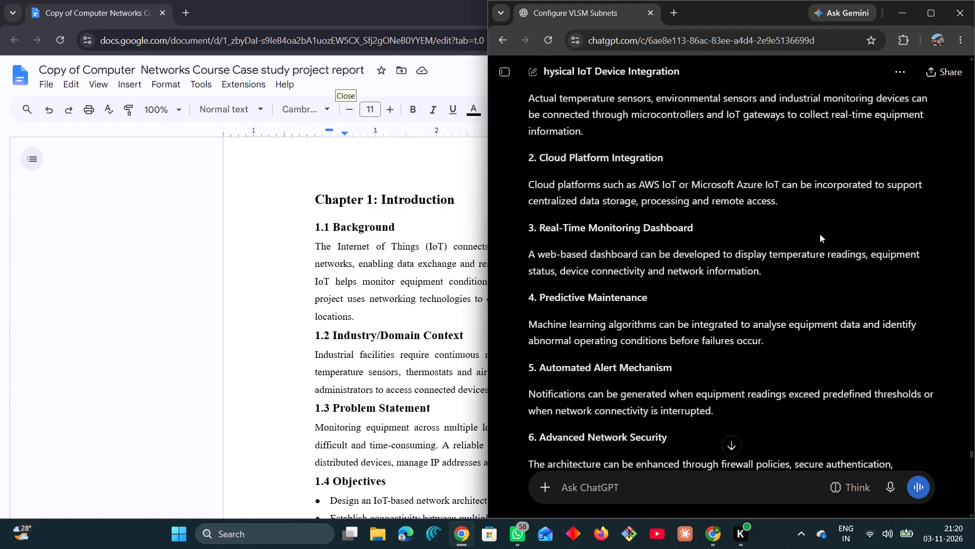
pyautogui.scroll(16, 806, 241)
pyautogui.scroll(6, 762, 253)
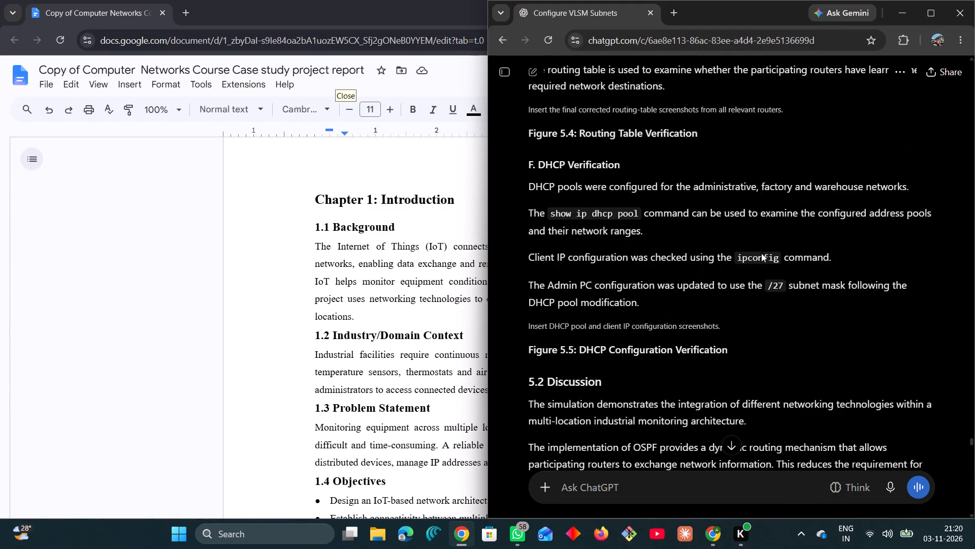
pyautogui.scroll(10, 761, 253)
pyautogui.scroll(16, 761, 253)
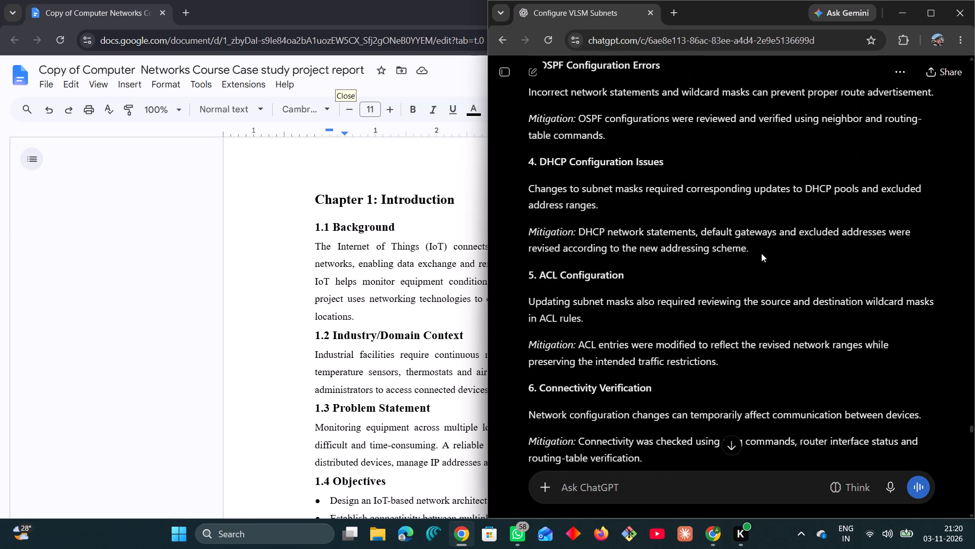
pyautogui.scroll(20, 761, 253)
pyautogui.scroll(3, 761, 253)
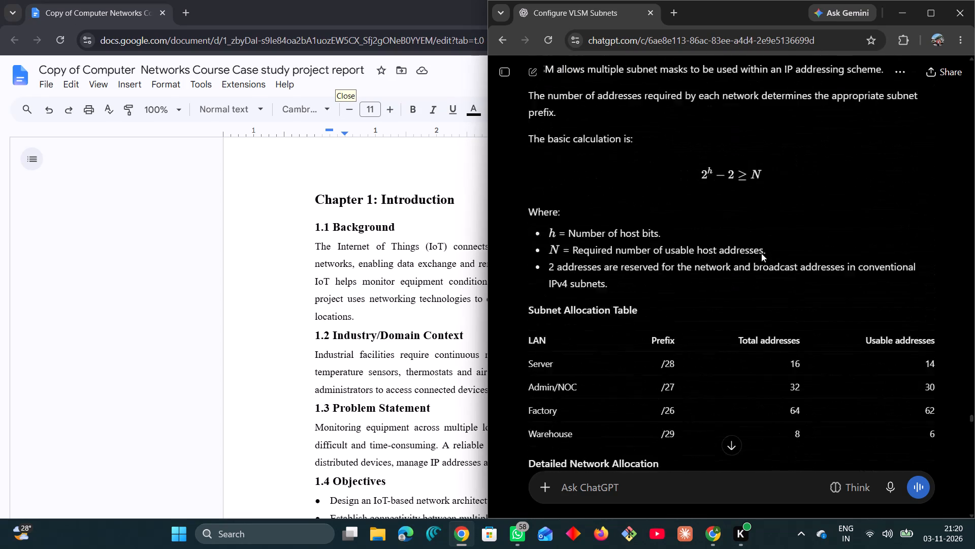
pyautogui.scroll(16, 761, 253)
pyautogui.scroll(5, 760, 255)
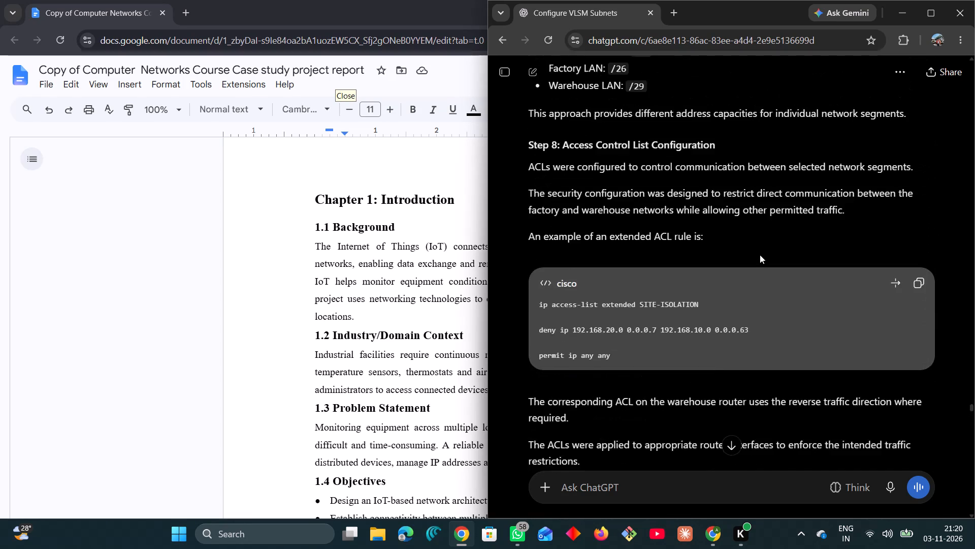
pyautogui.scroll(15, 760, 255)
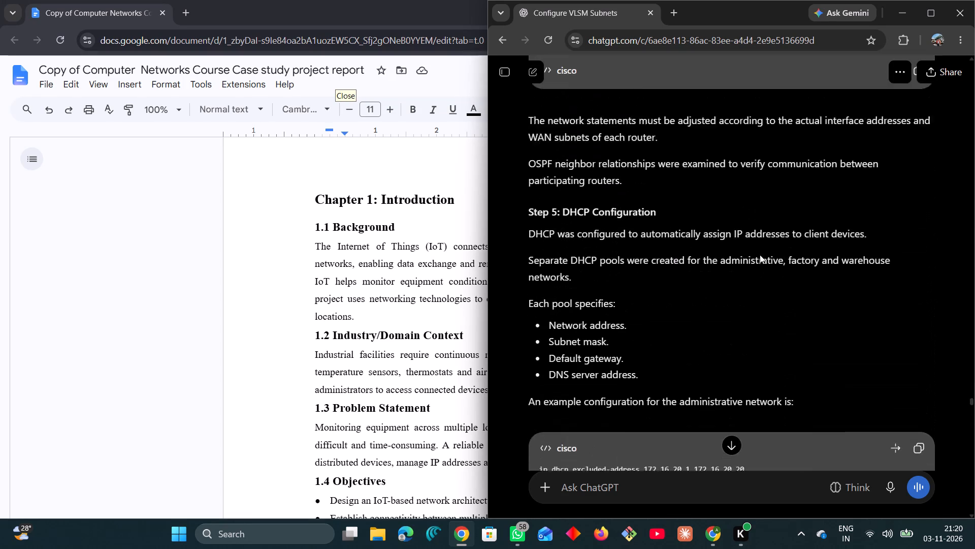
pyautogui.scroll(8, 760, 255)
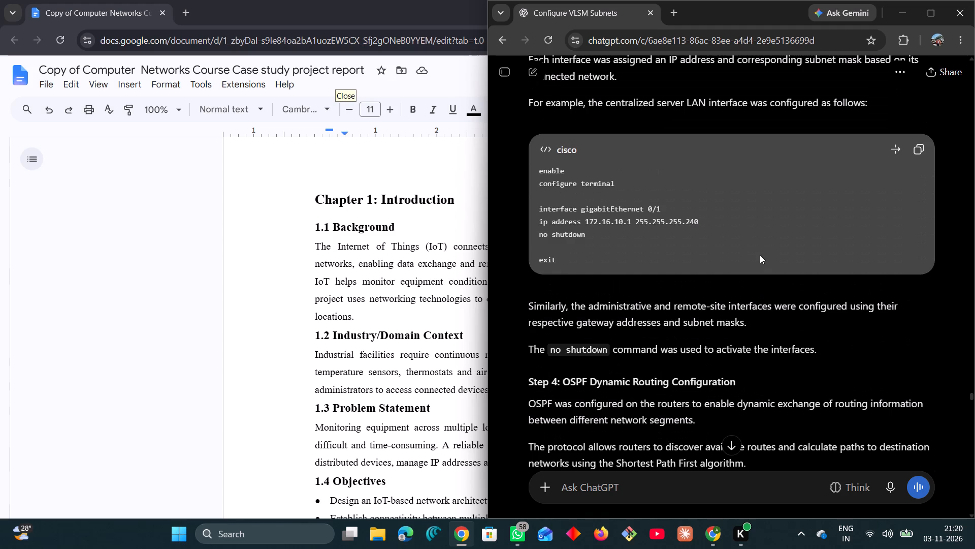
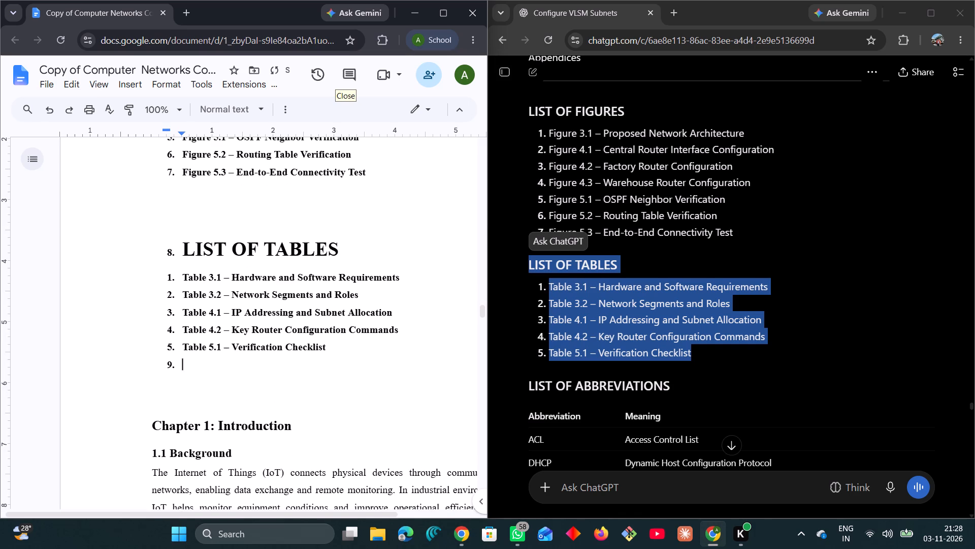
pyautogui.press('BackSpace')
pyautogui.click(170, 252)
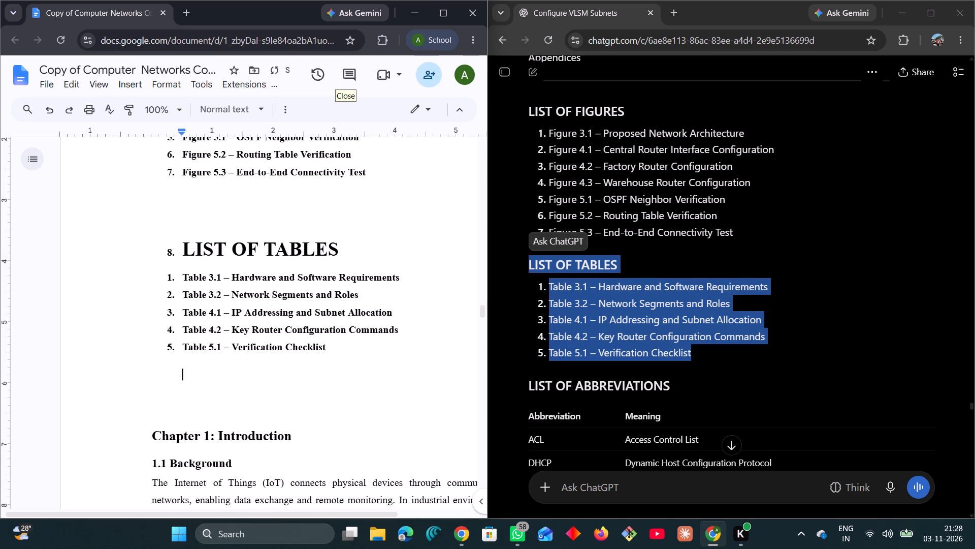
pyautogui.click(176, 252)
pyautogui.press('BackSpace')
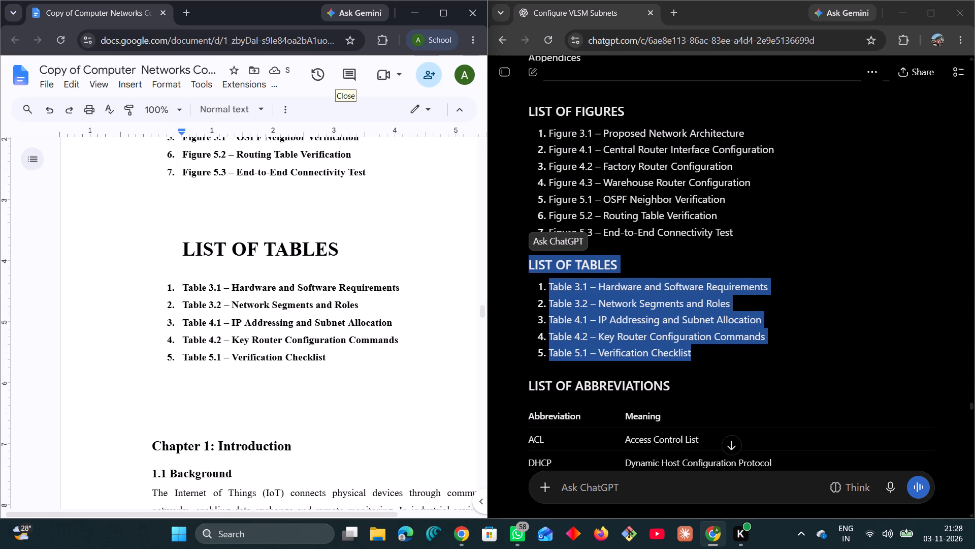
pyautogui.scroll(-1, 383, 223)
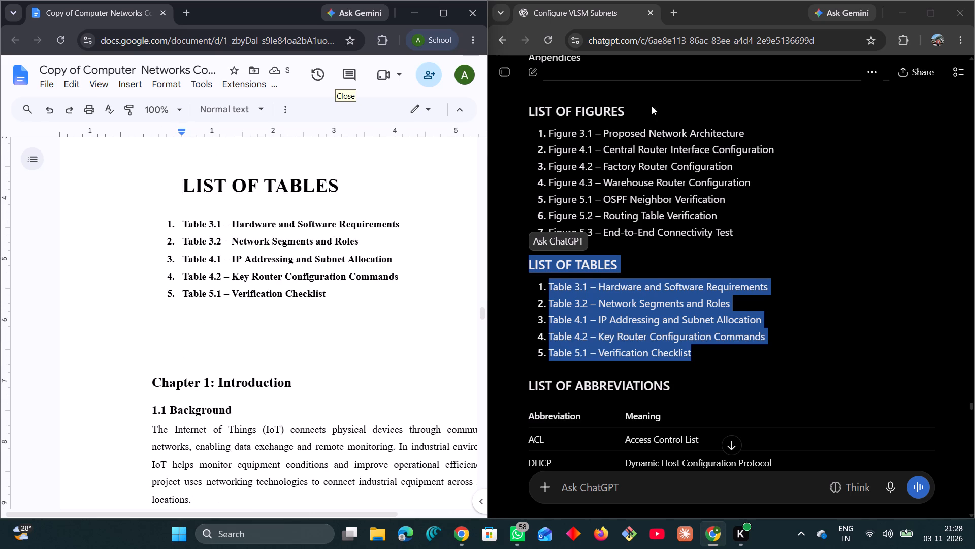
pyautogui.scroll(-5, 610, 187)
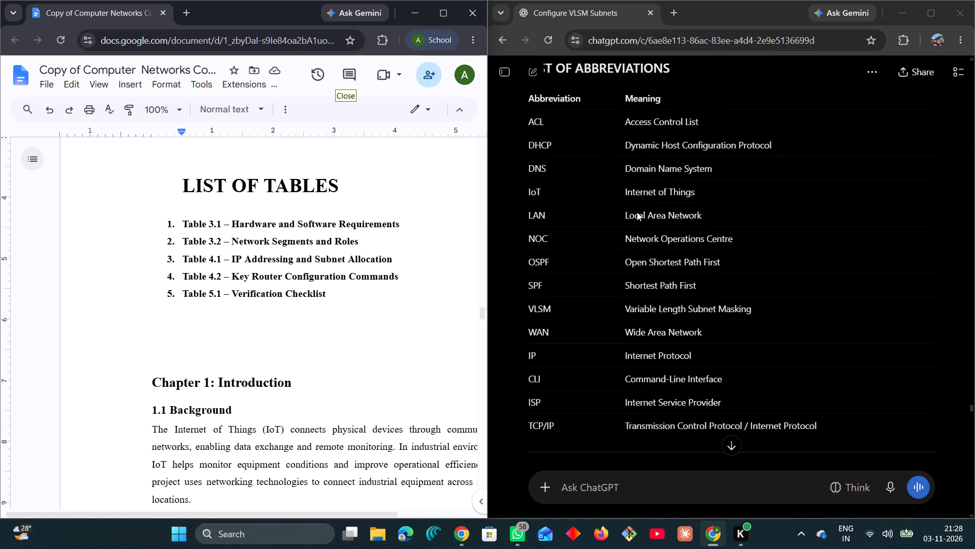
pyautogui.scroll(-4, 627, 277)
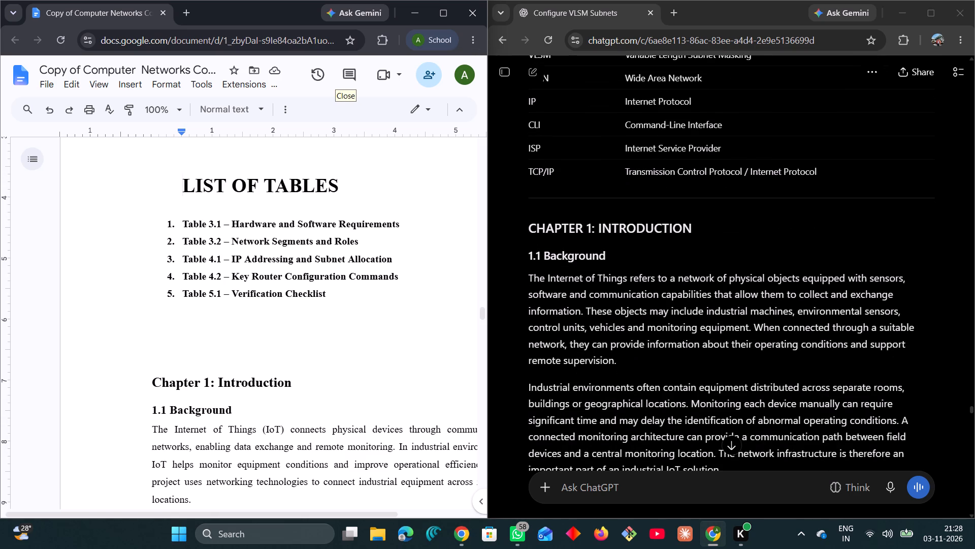
# Minimize the ChatGPT window and maximize the report document's window.
pyautogui.click(901, 7)
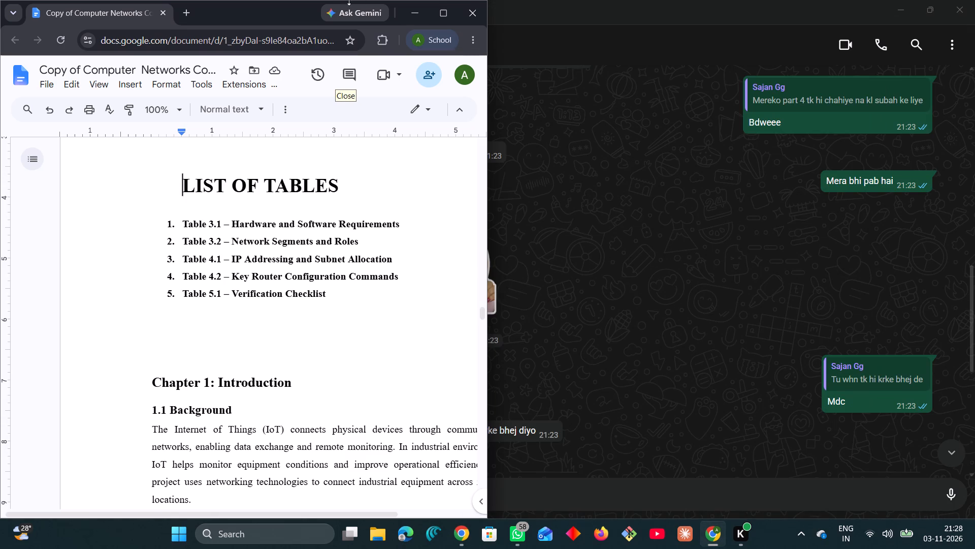
pyautogui.click(442, 19)
# Set the TABLE OF CONTENTS heading's font size to 14.
pyautogui.scroll(7, 381, 348)
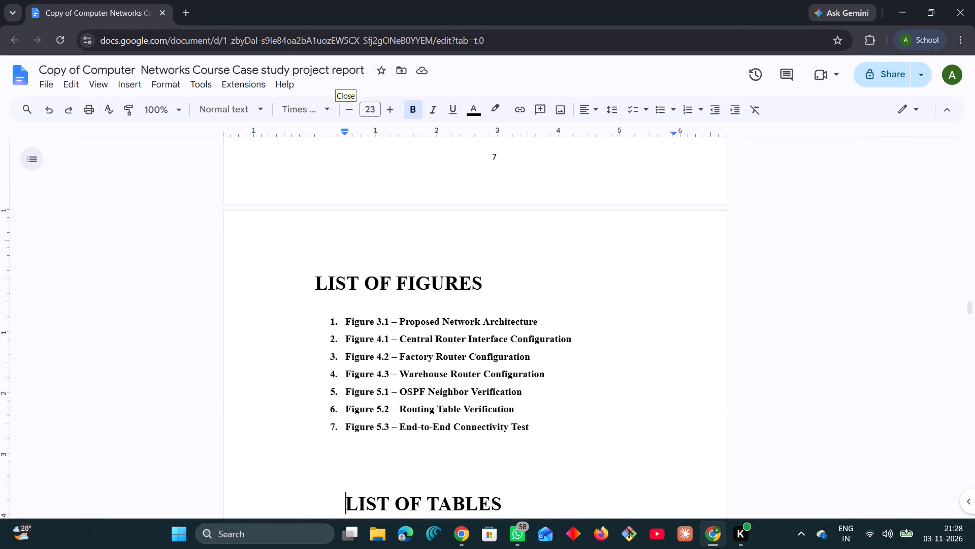
pyautogui.scroll(20, 385, 347)
pyautogui.scroll(5, 394, 343)
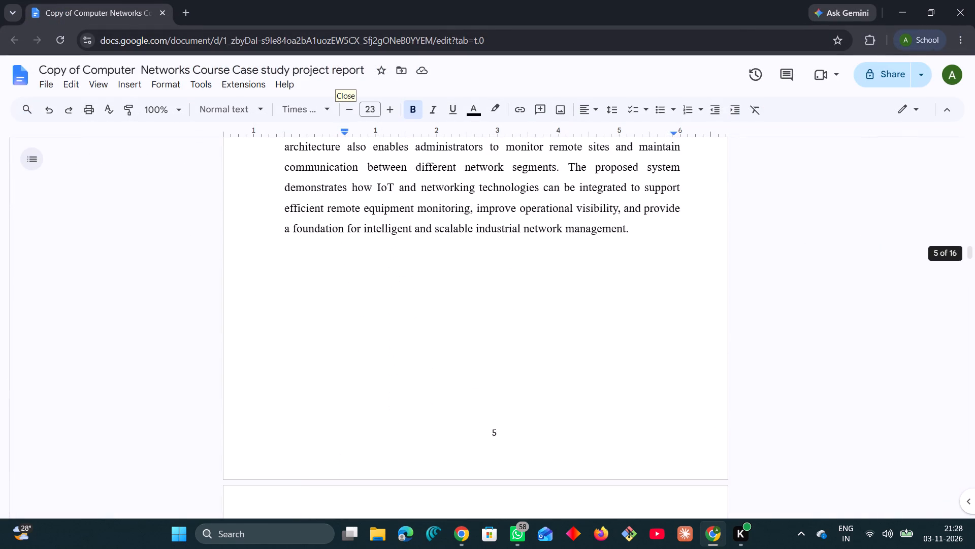
pyautogui.scroll(5, 394, 343)
pyautogui.scroll(-8, 394, 343)
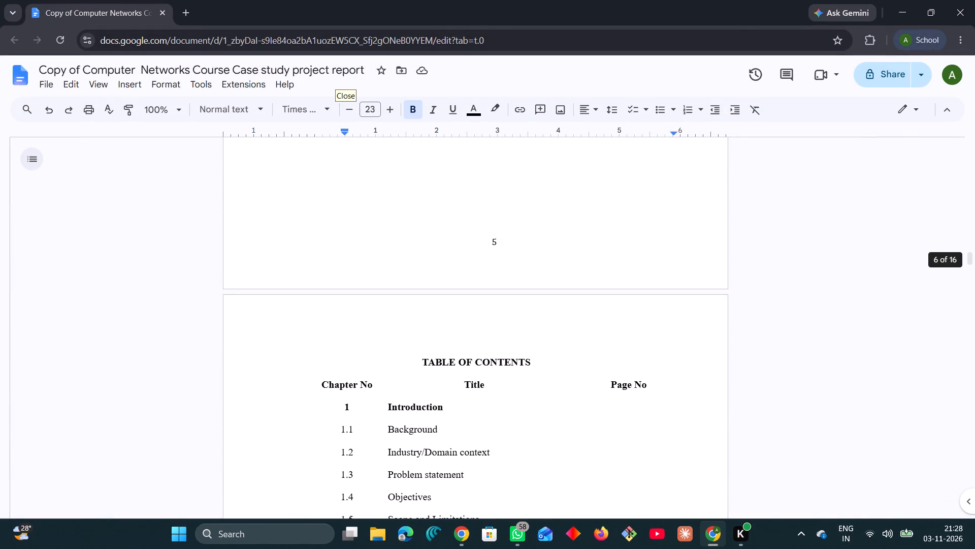
pyautogui.click(499, 371)
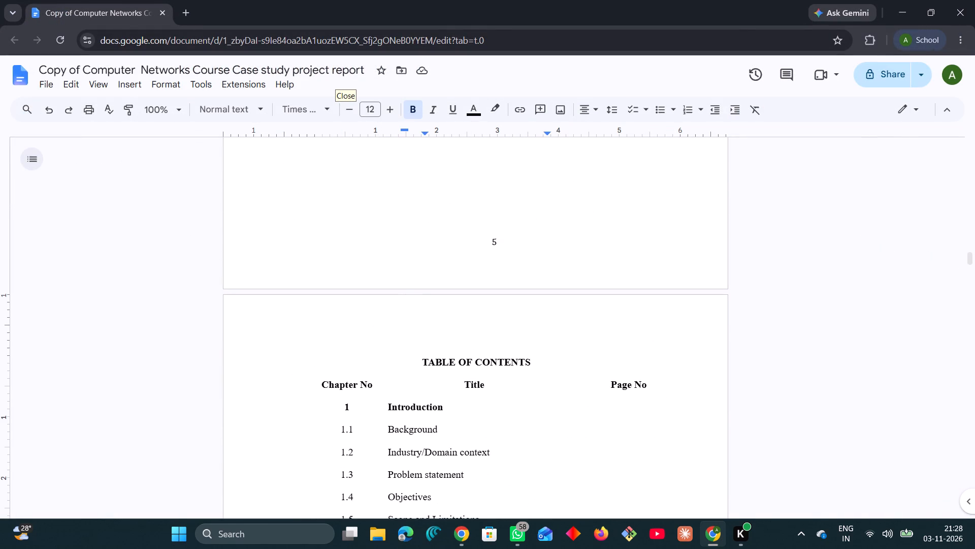
pyautogui.click(572, 408)
pyautogui.click(518, 377)
pyautogui.click(541, 358)
pyautogui.moveTo(541, 358); pyautogui.dragTo(419, 347)
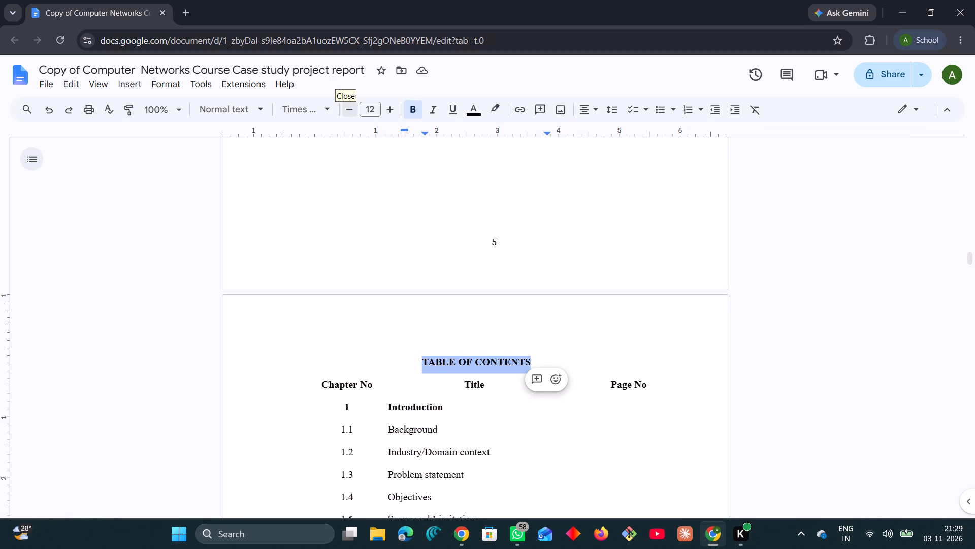
pyautogui.doubleClick(386, 112)
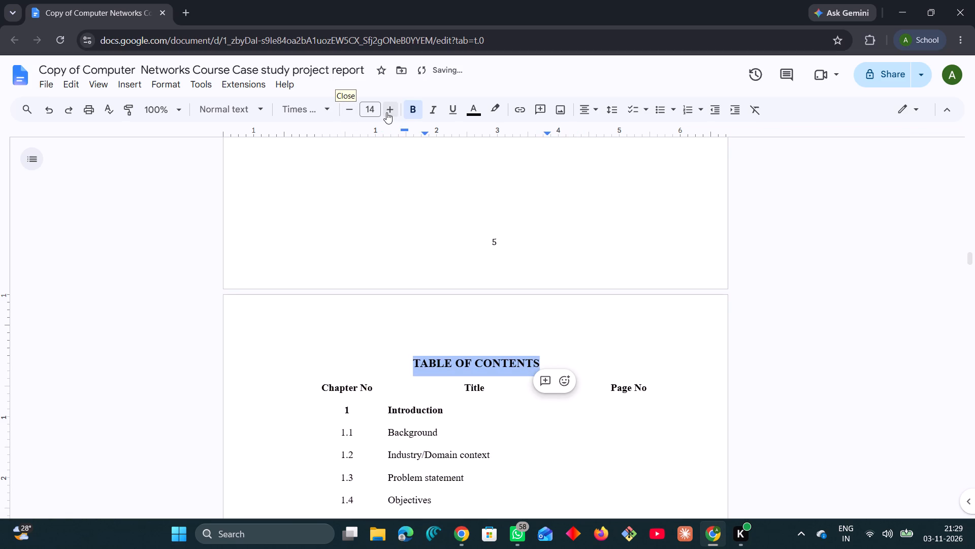
# Set the LIST OF FIGURES heading's font size to 14.
pyautogui.scroll(-16, 600, 304)
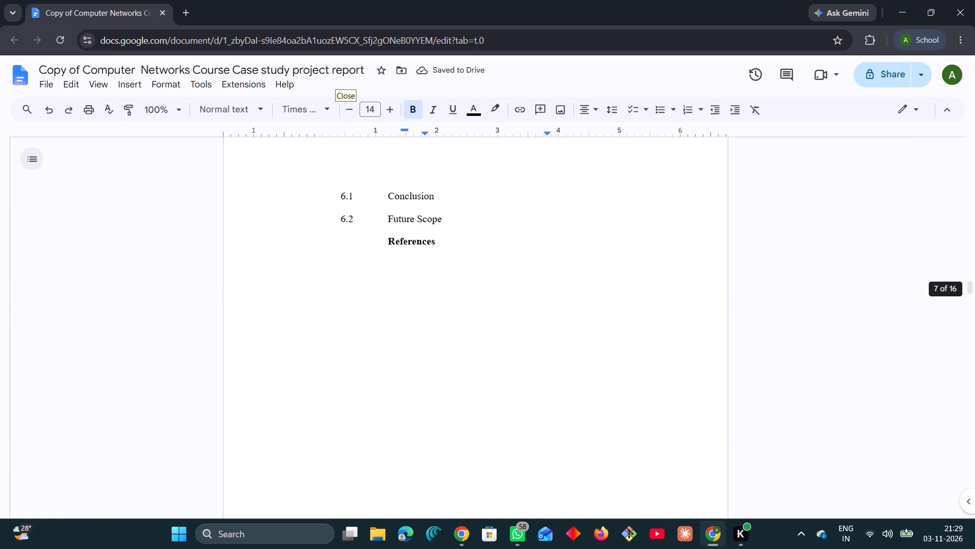
pyautogui.scroll(-8, 596, 307)
pyautogui.moveTo(484, 284); pyautogui.dragTo(323, 278)
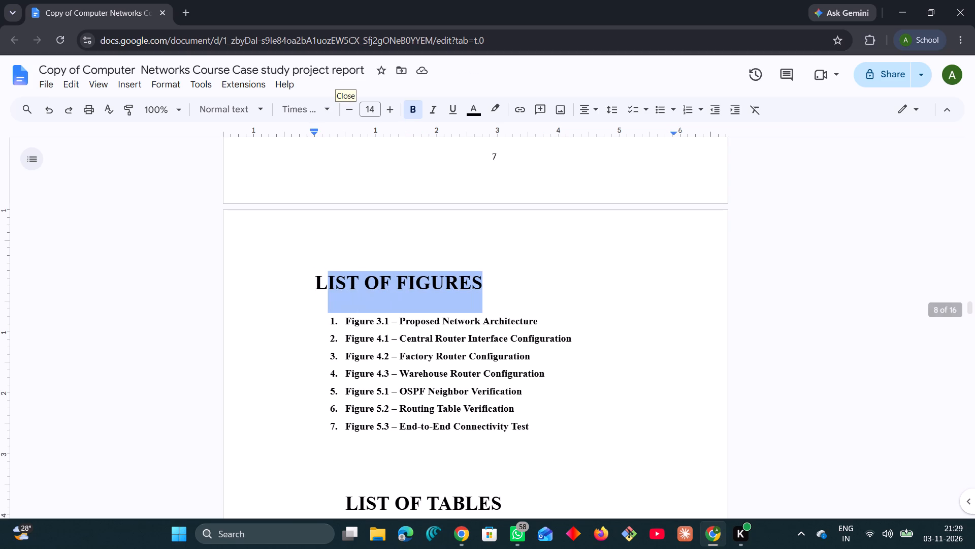
pyautogui.moveTo(323, 278); pyautogui.dragTo(313, 277)
pyautogui.click(369, 111)
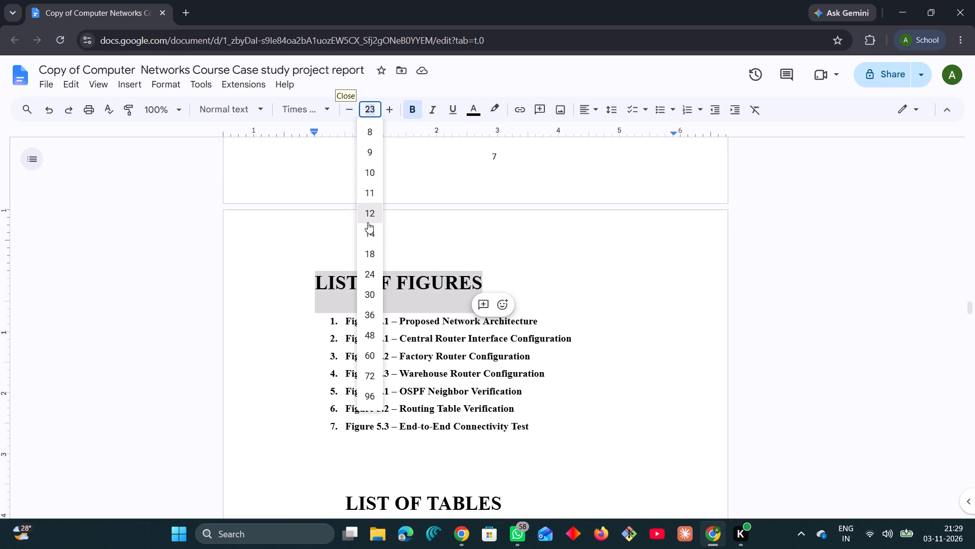
pyautogui.click(368, 229)
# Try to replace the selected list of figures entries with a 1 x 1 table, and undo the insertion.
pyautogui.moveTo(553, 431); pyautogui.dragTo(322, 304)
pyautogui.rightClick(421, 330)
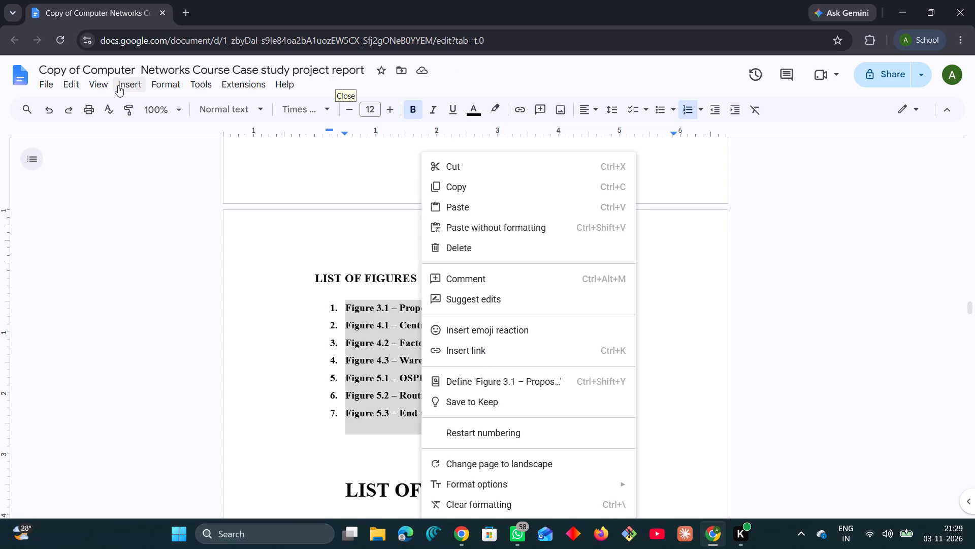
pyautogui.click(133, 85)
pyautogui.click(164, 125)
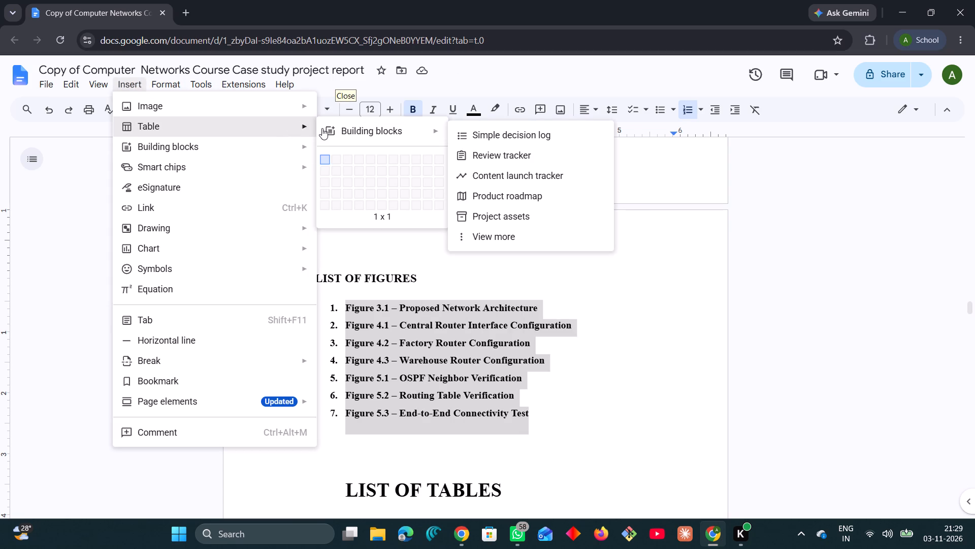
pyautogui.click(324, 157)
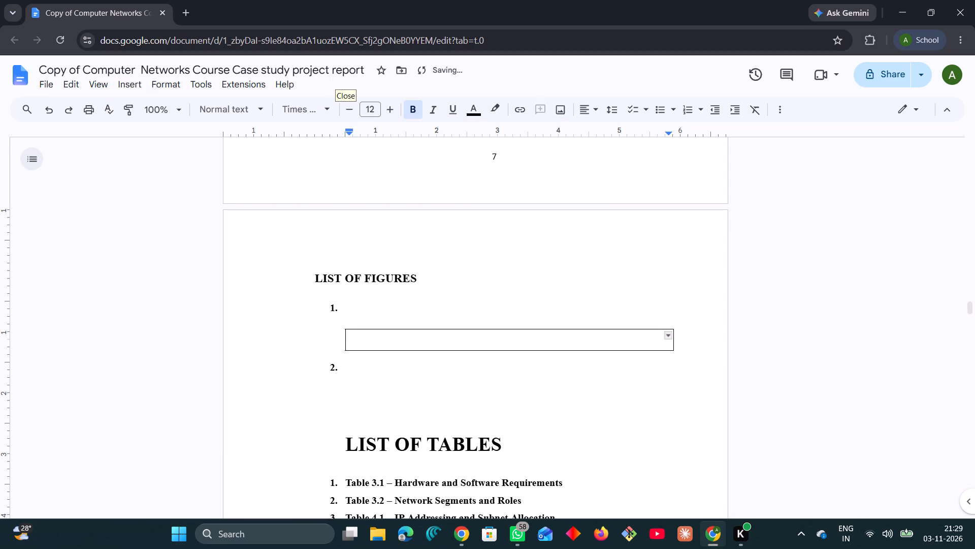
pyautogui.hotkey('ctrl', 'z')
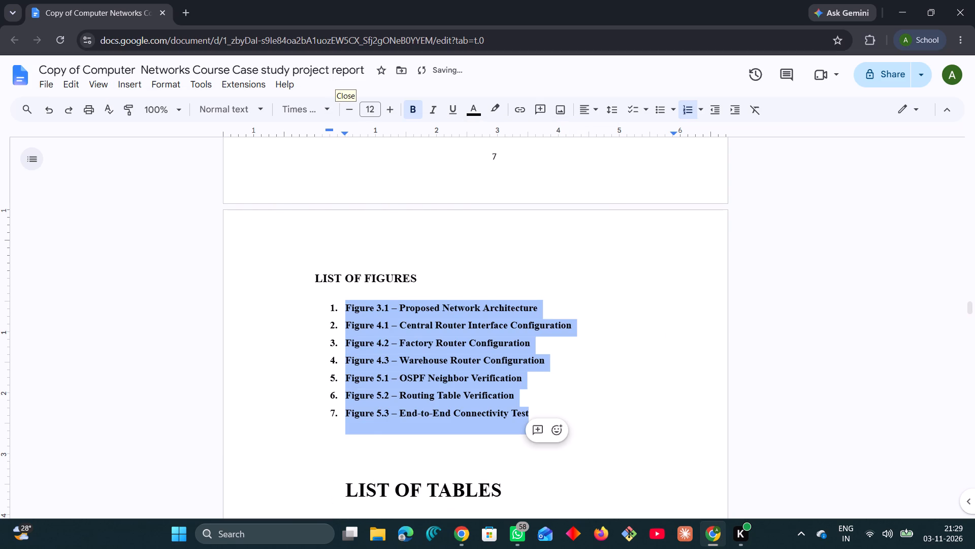
# Set the LIST OF TABLES heading's font size to 14.
pyautogui.scroll(4, 610, 374)
pyautogui.scroll(-6, 609, 372)
pyautogui.moveTo(556, 362); pyautogui.dragTo(532, 361)
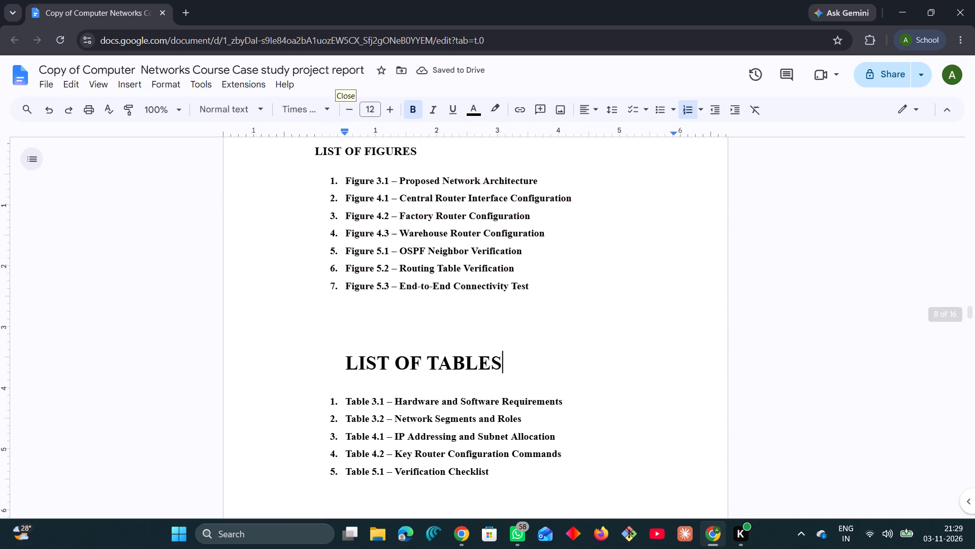
pyautogui.moveTo(532, 361); pyautogui.dragTo(345, 356)
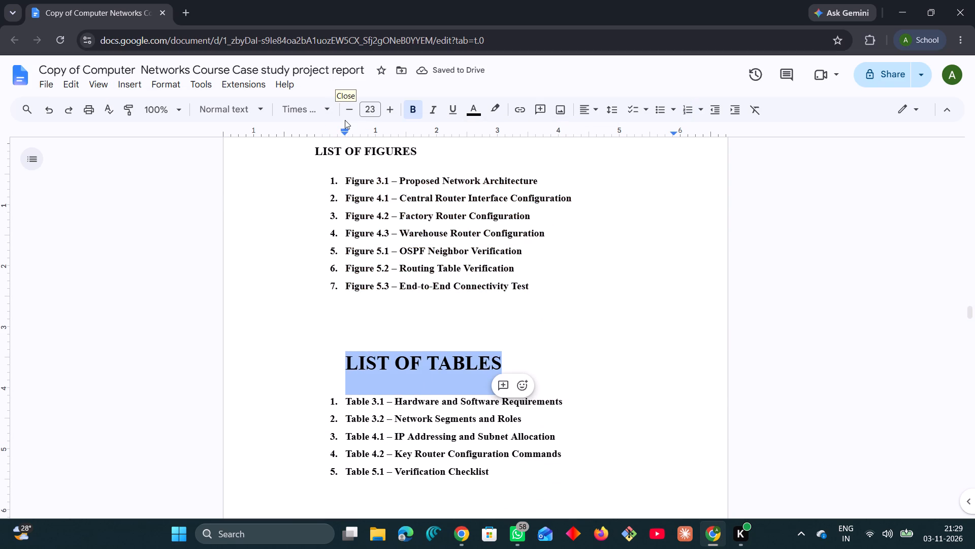
pyautogui.click(365, 110)
pyautogui.click(368, 233)
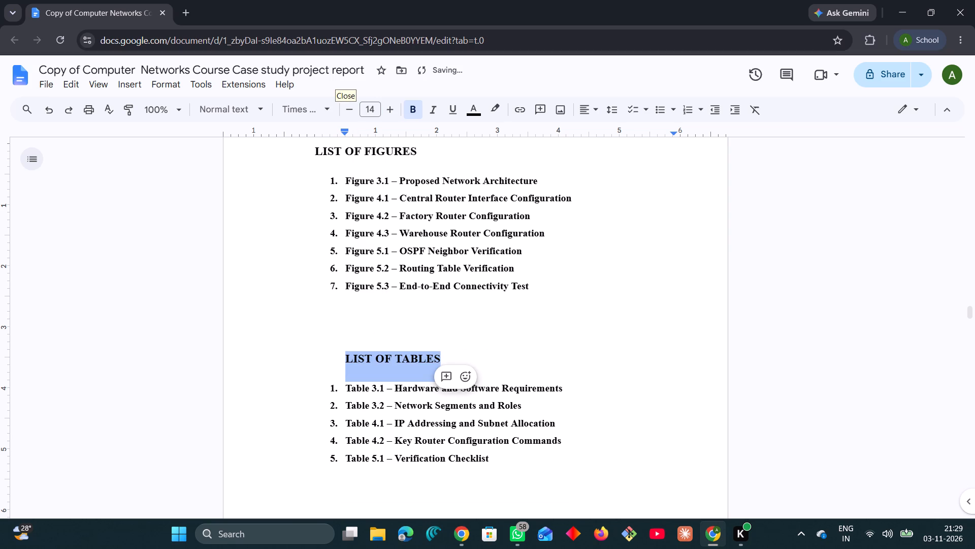
# Delete the blank lines between the Figure 5.3 entry and the LIST OF TABLES heading.
pyautogui.click(359, 340)
pyautogui.press('BackSpace')
pyautogui.press('BackSpace')
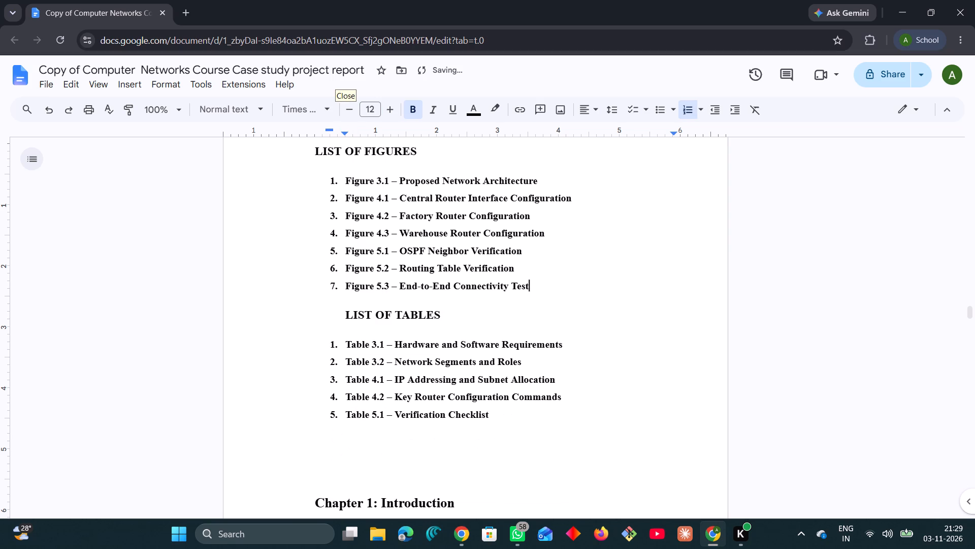
# Remove the paragraph spacing before and after the Table 3.1 entry in the list of tables.
pyautogui.click(357, 327)
pyautogui.moveTo(349, 346); pyautogui.dragTo(327, 344)
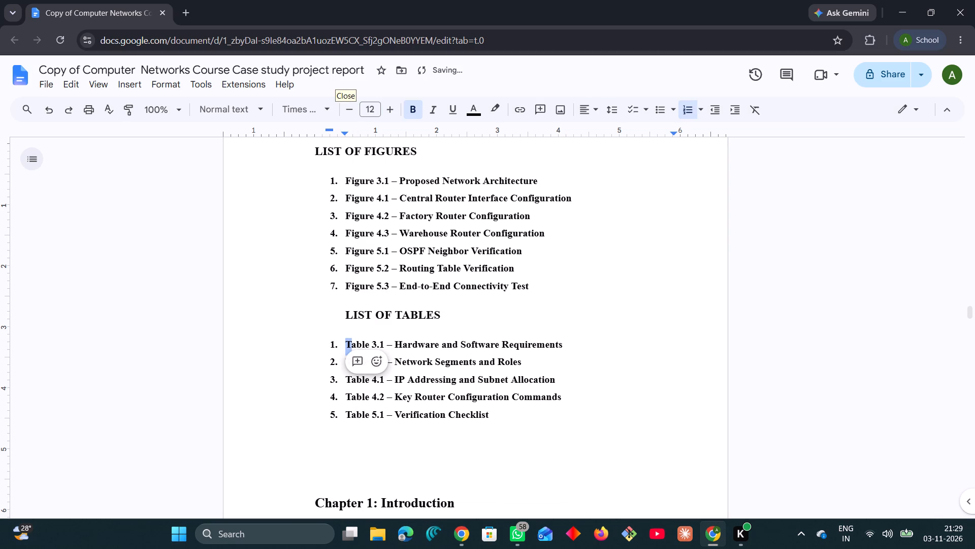
pyautogui.click(610, 115)
pyautogui.click(662, 233)
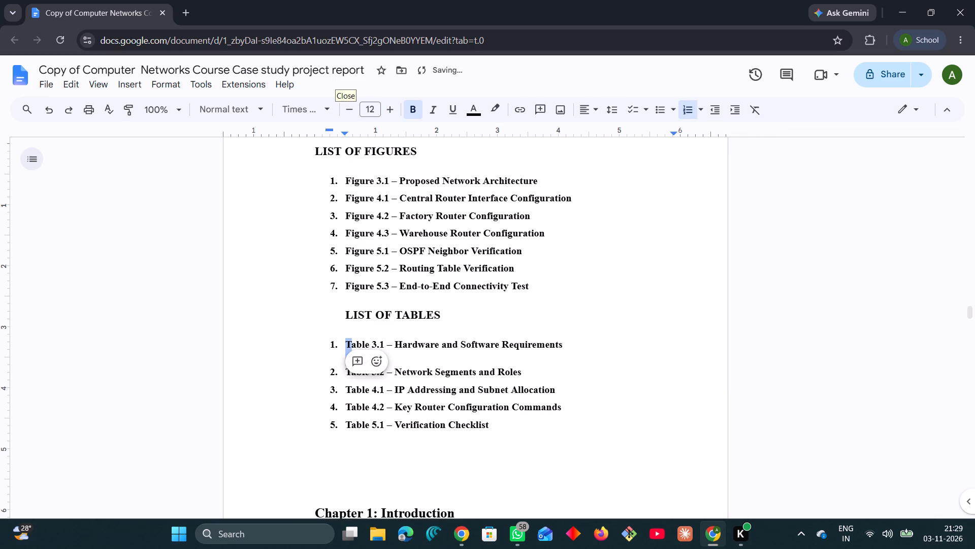
pyautogui.moveTo(587, 352); pyautogui.dragTo(550, 345)
pyautogui.click(609, 114)
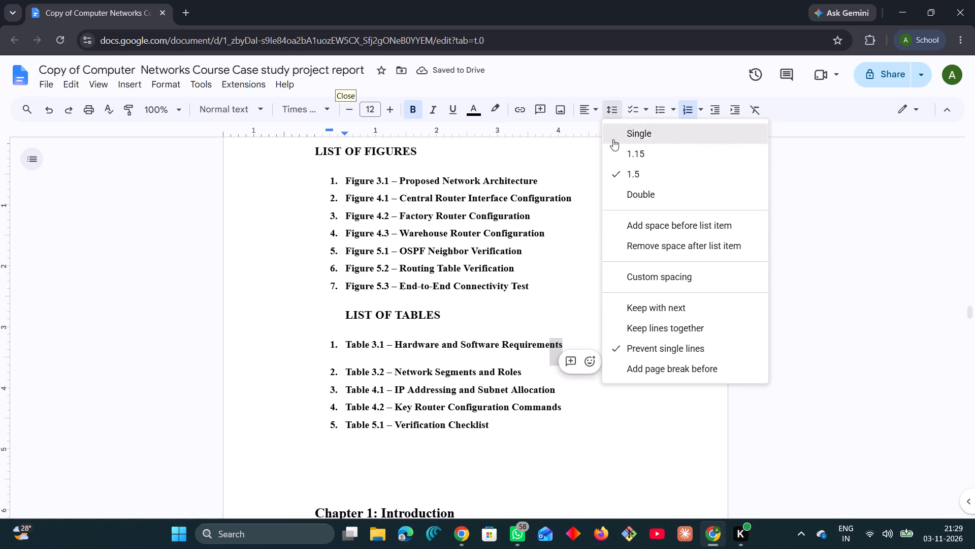
pyautogui.click(646, 249)
# Remove the paragraph spacing before and after the Figure 3.1 entry in the list of figures.
pyautogui.moveTo(412, 173); pyautogui.dragTo(367, 177)
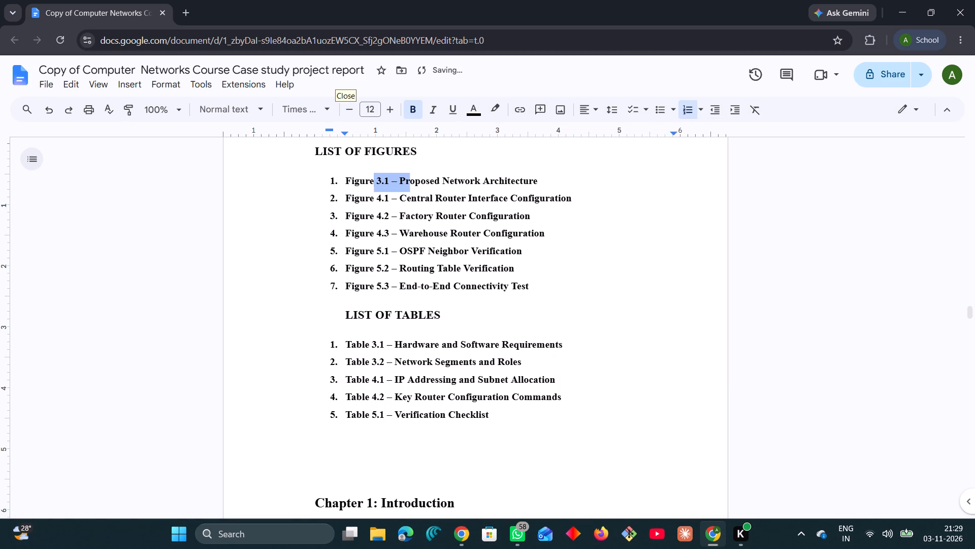
pyautogui.moveTo(367, 177); pyautogui.dragTo(342, 174)
pyautogui.click(621, 108)
pyautogui.click(659, 218)
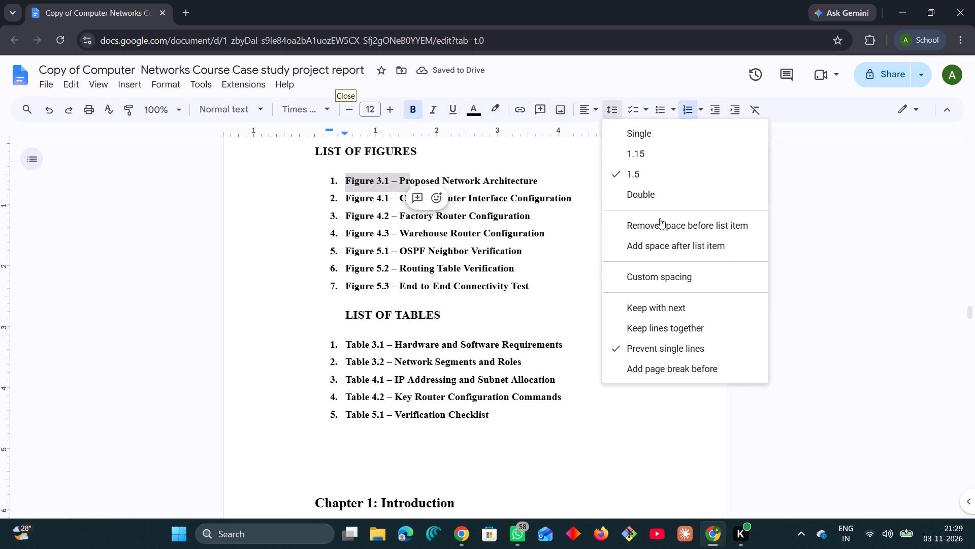
pyautogui.moveTo(550, 177); pyautogui.dragTo(518, 174)
pyautogui.click(611, 106)
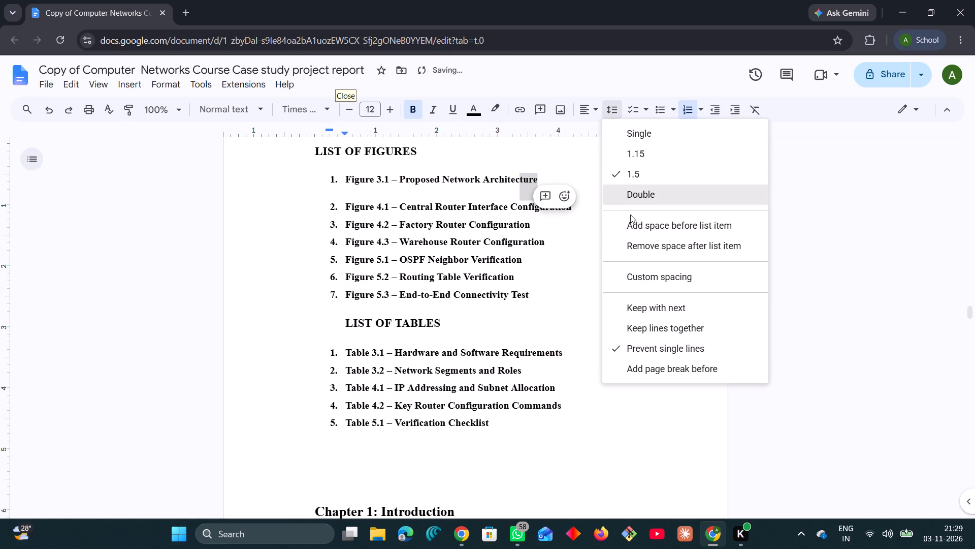
pyautogui.click(642, 248)
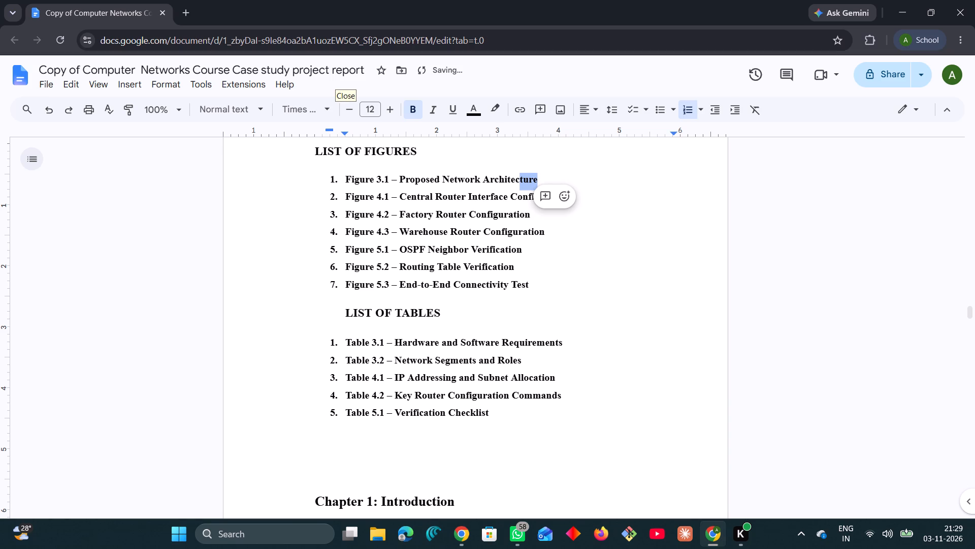
# Remove the space after the LIST OF FIGURES heading.
pyautogui.scroll(2, 595, 271)
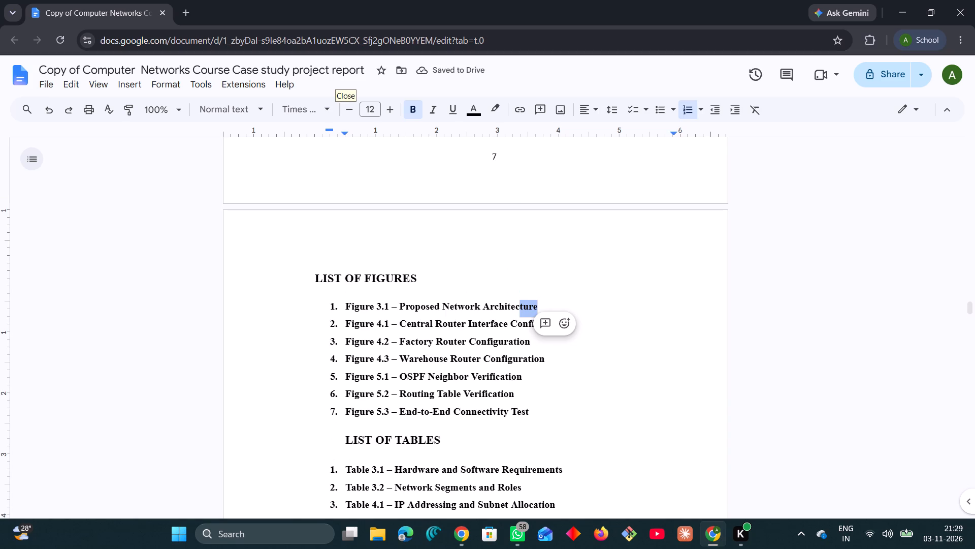
pyautogui.moveTo(350, 308); pyautogui.dragTo(323, 296)
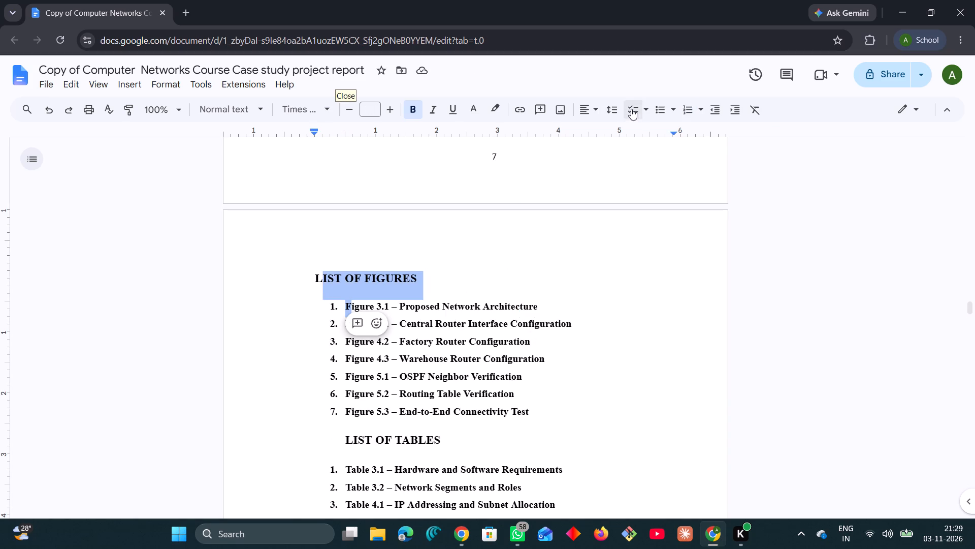
pyautogui.click(612, 107)
pyautogui.click(525, 256)
pyautogui.moveTo(442, 276); pyautogui.dragTo(388, 277)
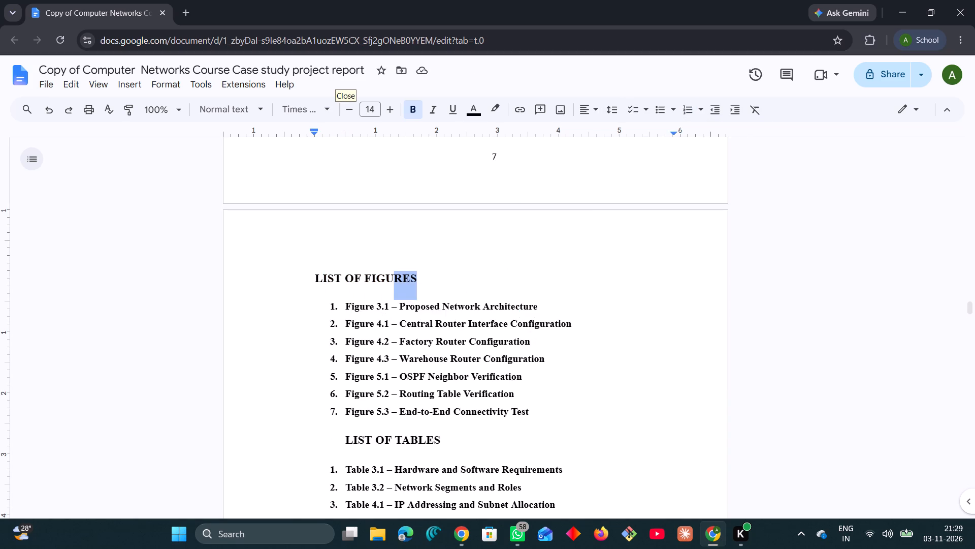
pyautogui.click(610, 114)
pyautogui.click(653, 252)
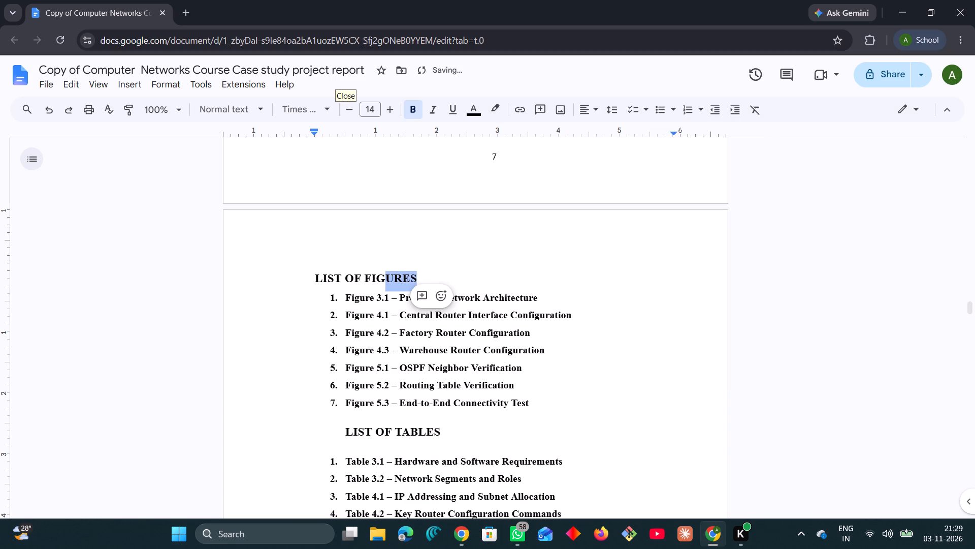
# Remove the paragraph spacing after and before the LIST OF TABLES heading.
pyautogui.moveTo(459, 439); pyautogui.dragTo(420, 431)
pyautogui.click(619, 103)
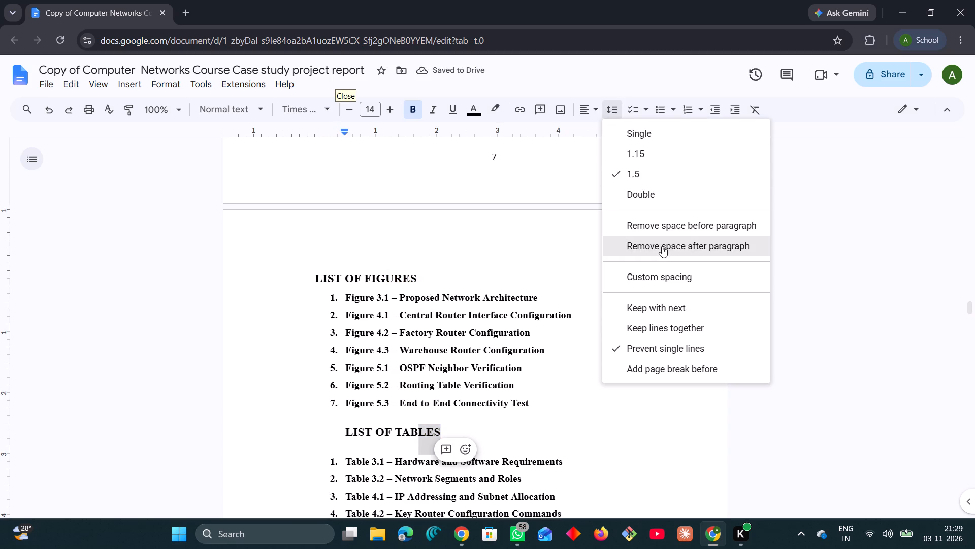
pyautogui.click(662, 246)
pyautogui.click(614, 102)
pyautogui.click(660, 227)
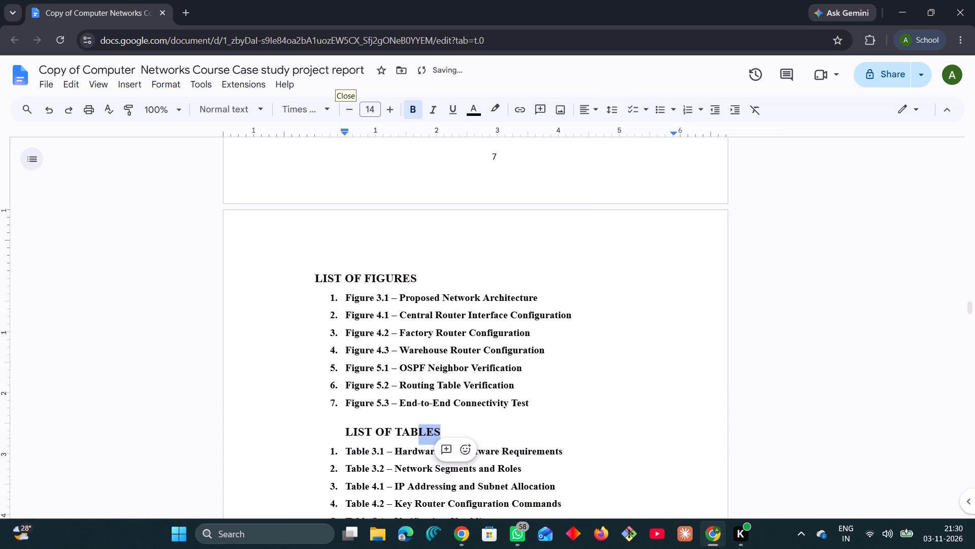
# Remove the indent of the LIST OF TABLES heading to align it with the LIST OF FIGURES heading.
pyautogui.scroll(-2, 572, 338)
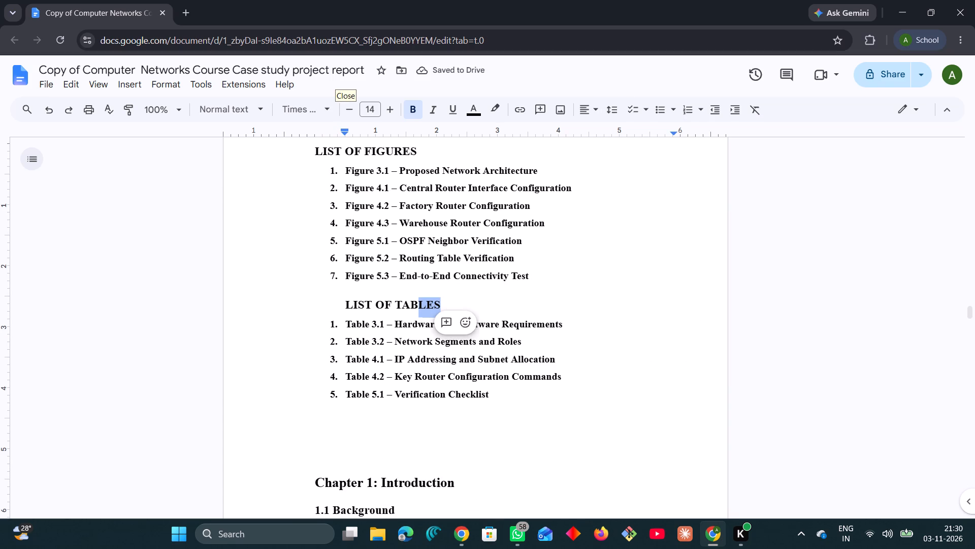
pyautogui.click(344, 301)
pyautogui.press('BackSpace')
# Remove the break above LIST OF FIGURES to bring that heading directly below the table of contents.
pyautogui.scroll(5, 391, 303)
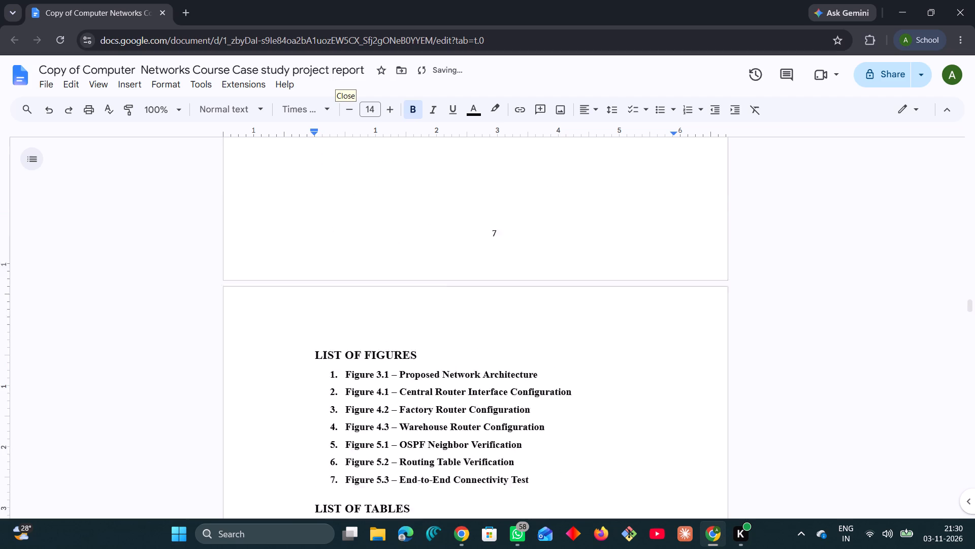
pyautogui.scroll(5, 391, 303)
pyautogui.scroll(-7, 391, 303)
pyautogui.click(353, 297)
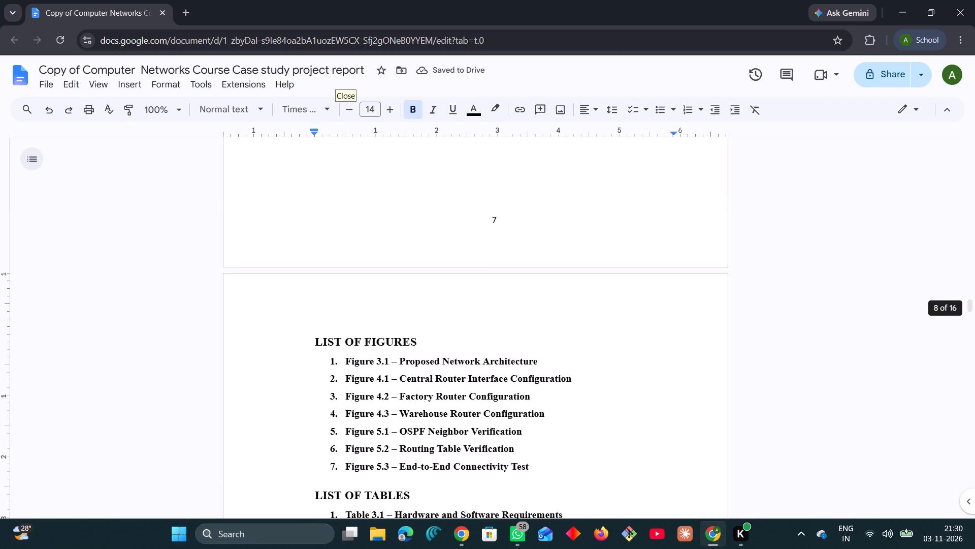
pyautogui.click(295, 278)
pyautogui.hotkey('ctrl', 'BackSpace')
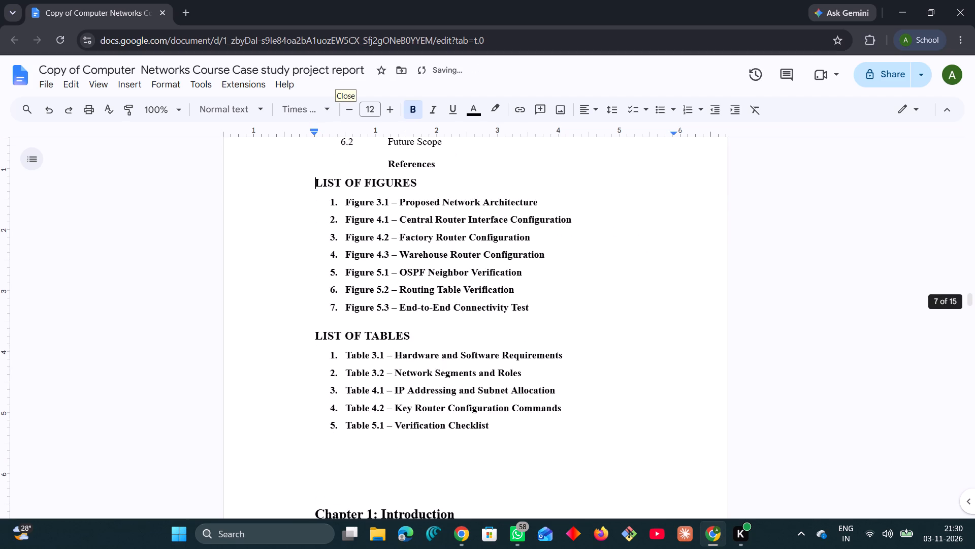
# Insert a page break after the list of tables and delete the blank line above the Chapter 1: Introduction heading.
pyautogui.scroll(-2, 295, 277)
pyautogui.click(367, 289)
pyautogui.click(348, 346)
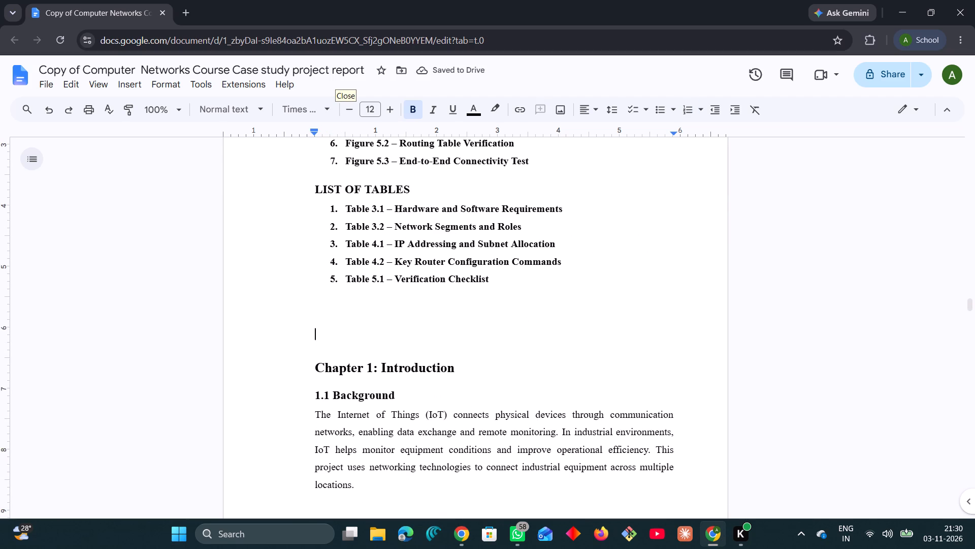
pyautogui.hotkey('ctrl', 'Return')
pyautogui.scroll(-1, 348, 346)
pyautogui.press('Down')
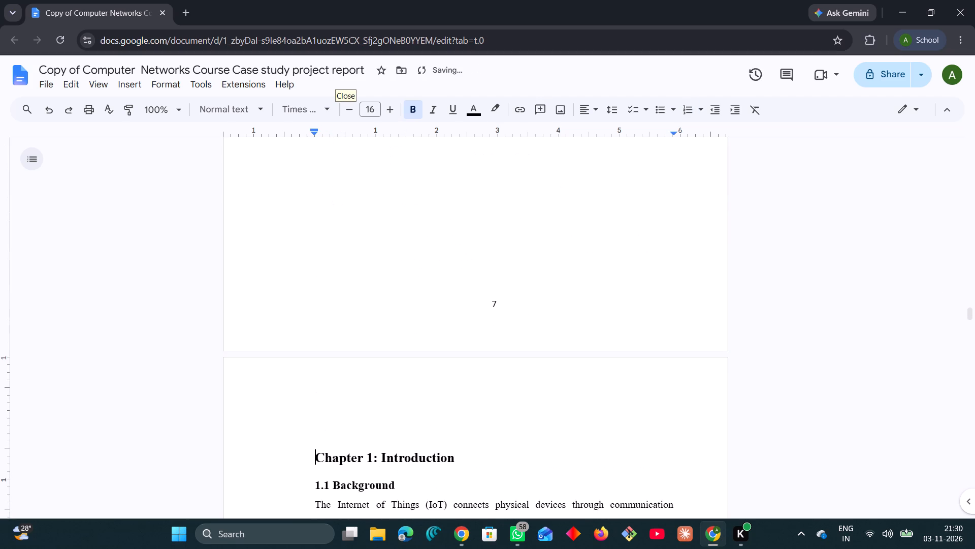
pyautogui.press('BackSpace')
pyautogui.scroll(-2, 348, 346)
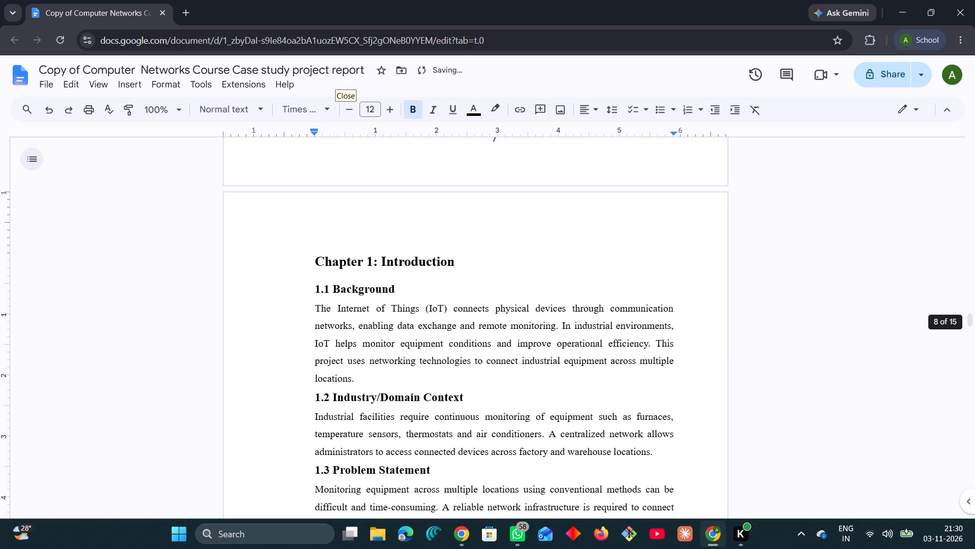
# Center the ABSTRACT heading.
pyautogui.scroll(19, 365, 342)
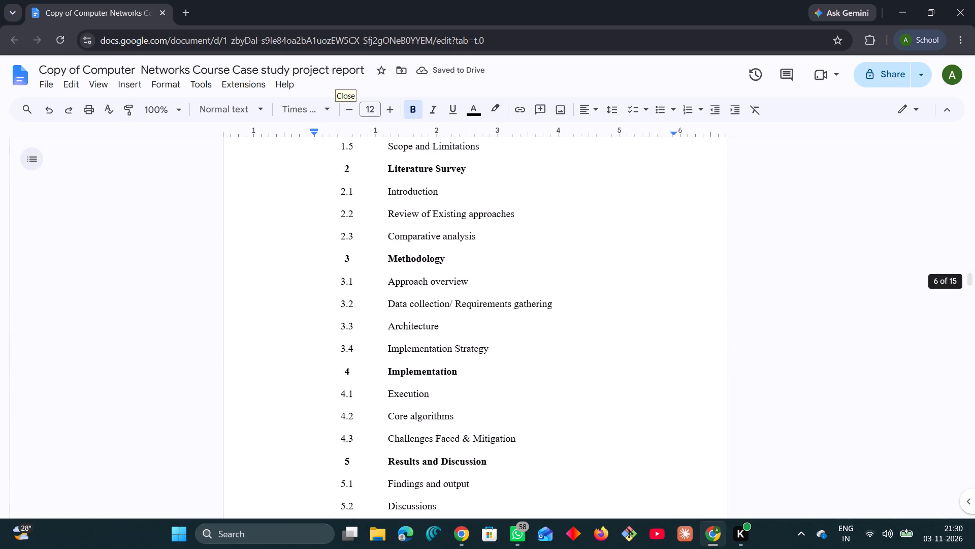
pyautogui.scroll(17, 400, 342)
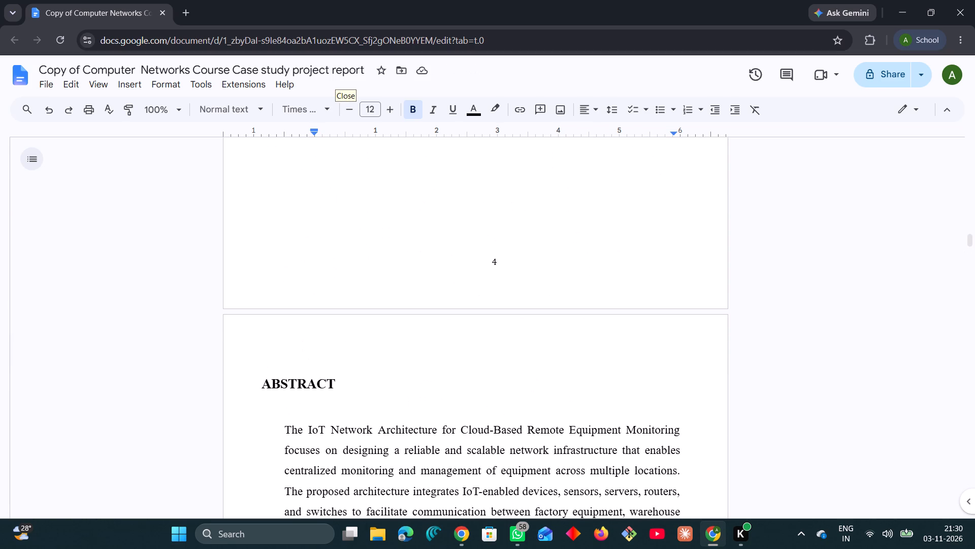
pyautogui.moveTo(240, 404); pyautogui.dragTo(322, 404)
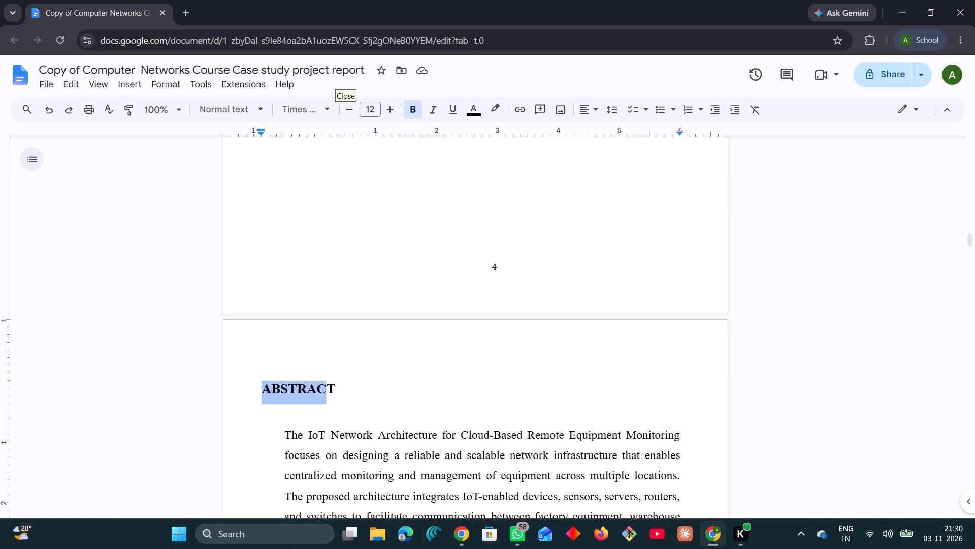
pyautogui.moveTo(322, 404); pyautogui.dragTo(341, 402)
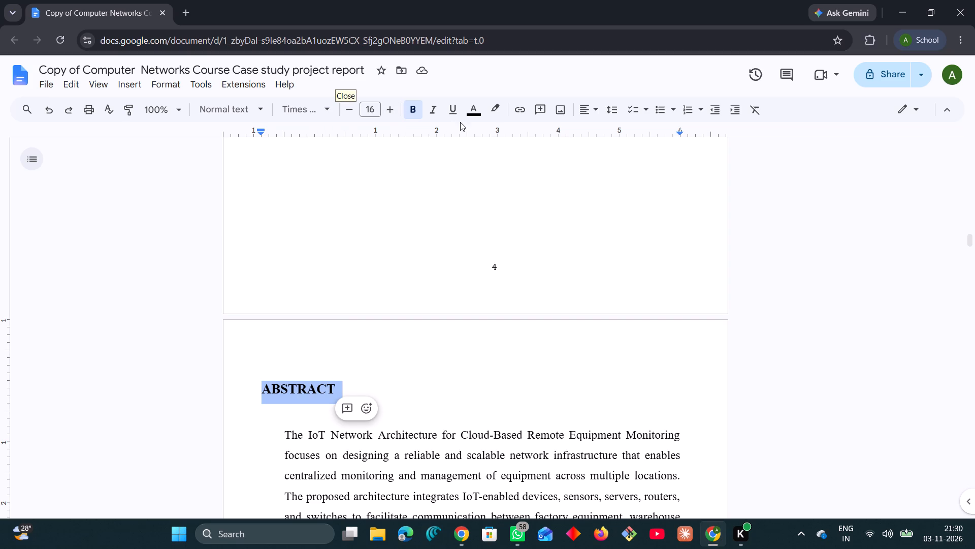
pyautogui.click(594, 112)
pyautogui.click(608, 128)
# Set the font size of the abstract body paragraph to 12.
pyautogui.scroll(-3, 565, 261)
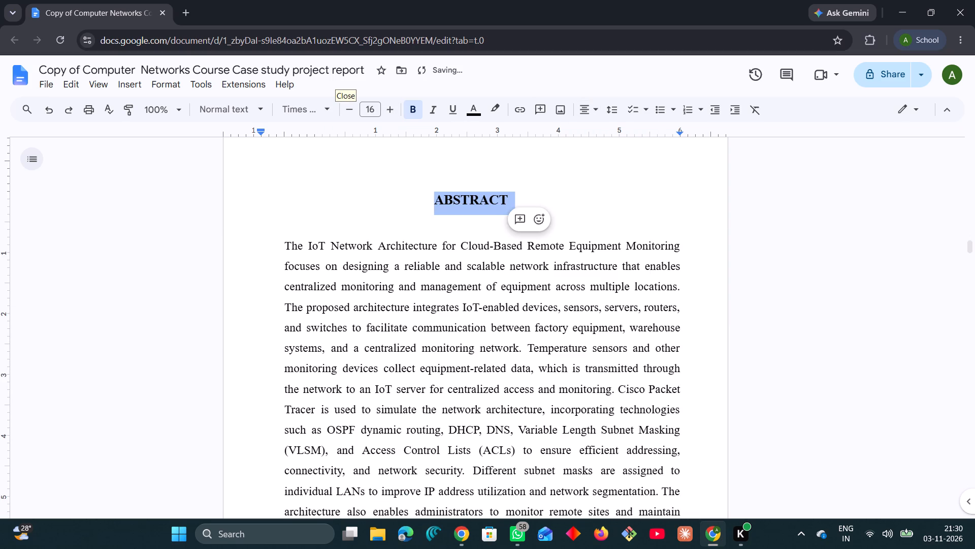
pyautogui.scroll(-2, 524, 286)
pyautogui.moveTo(631, 470); pyautogui.dragTo(547, 431)
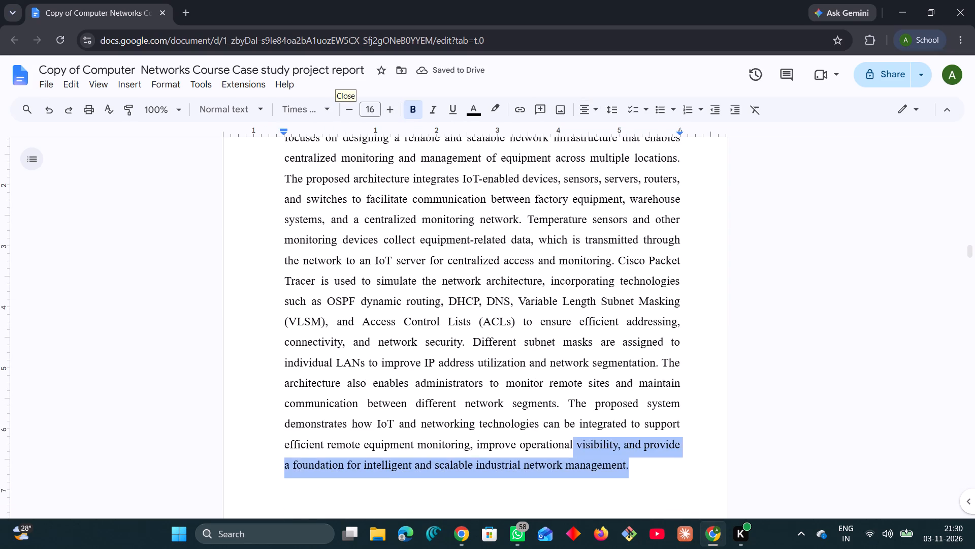
pyautogui.moveTo(547, 431); pyautogui.dragTo(278, 312)
pyautogui.scroll(3, 438, 361)
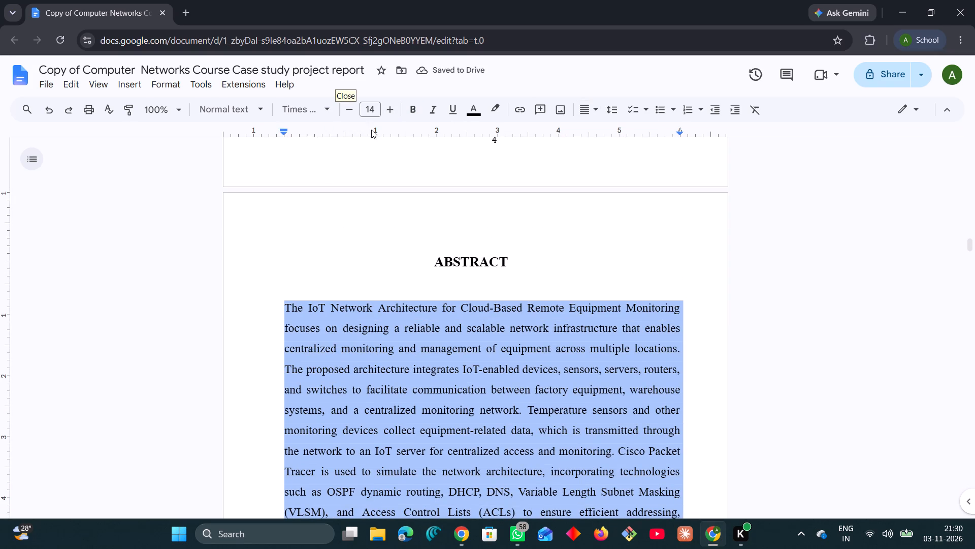
pyautogui.doubleClick(350, 110)
pyautogui.scroll(-1, 394, 252)
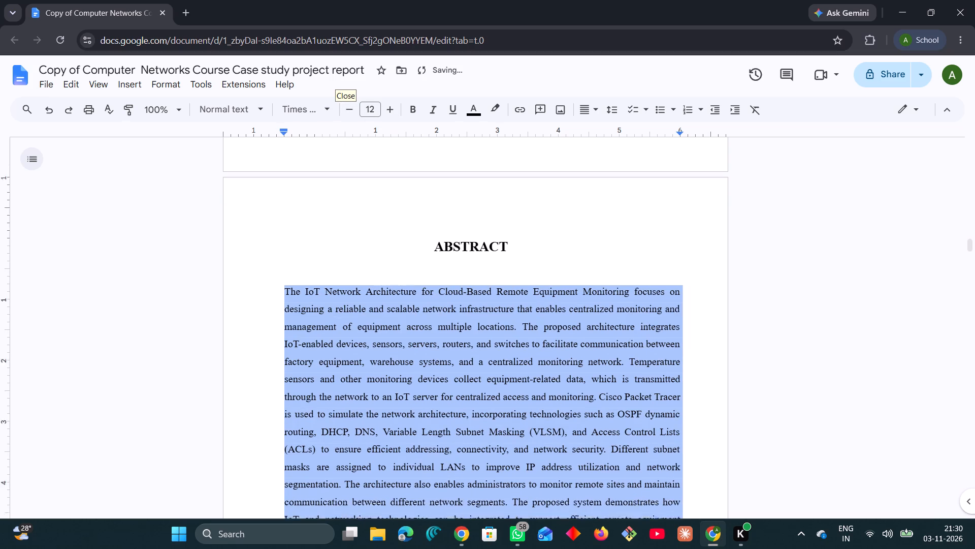
pyautogui.scroll(-2, 394, 255)
# Insert a page break between the abstract text and the TABLE OF CONTENTS heading.
pyautogui.click(512, 425)
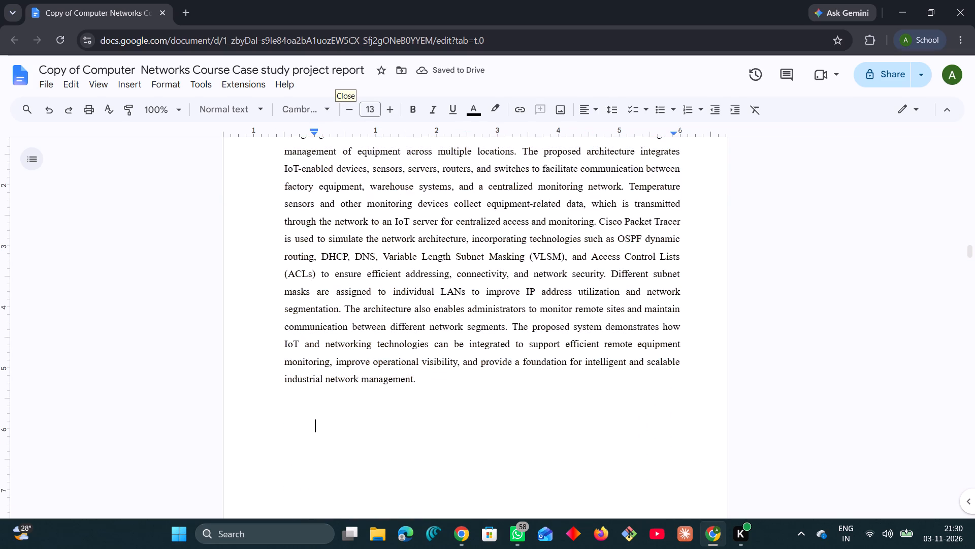
pyautogui.scroll(-7, 512, 425)
pyautogui.scroll(4, 497, 414)
pyautogui.click(459, 335)
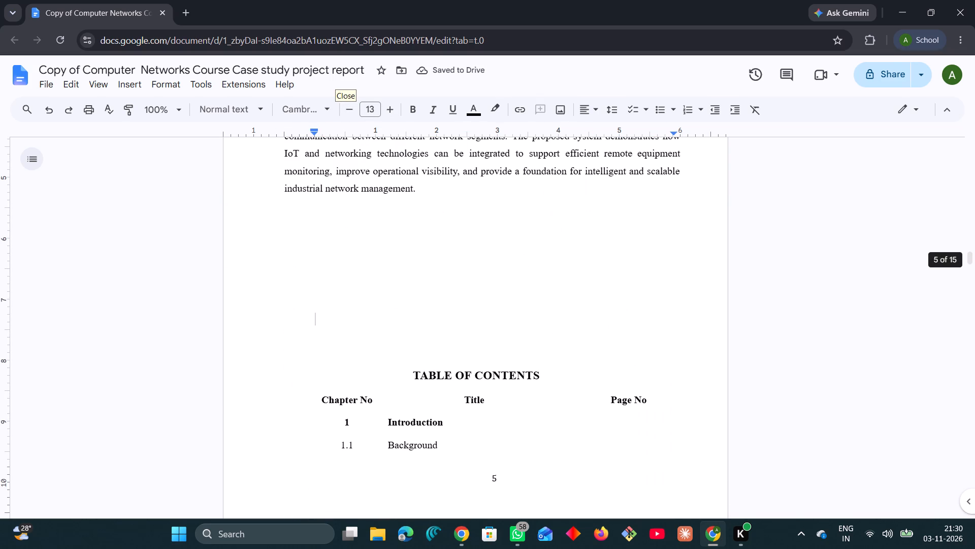
pyautogui.hotkey('ctrl', 'Return')
pyautogui.scroll(-1, 459, 335)
# Delete the blank lines and leading indentation before the TABLE OF CONTENTS heading and start it on a new page with a page break.
pyautogui.click(418, 453)
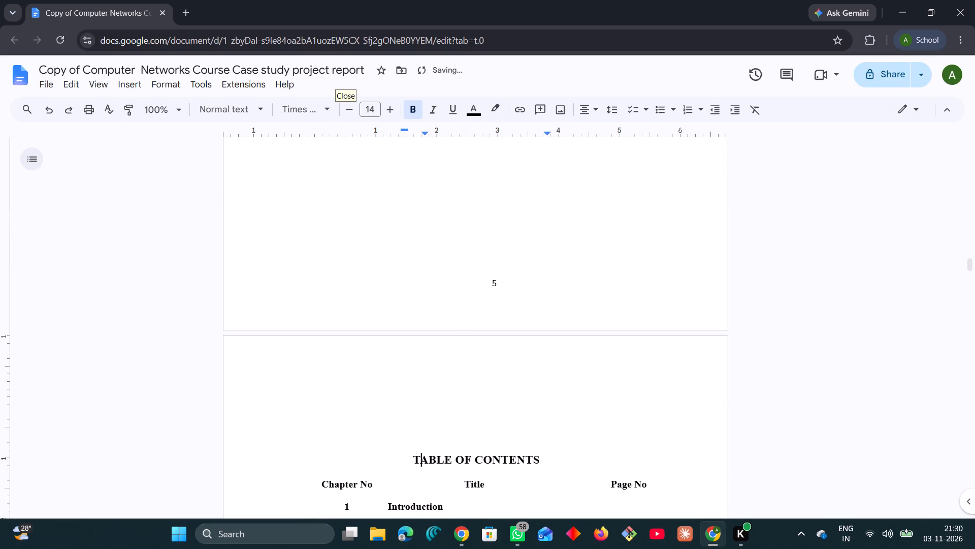
pyautogui.click(411, 457)
pyautogui.press('BackSpace')
pyautogui.press('BackSpace')
pyautogui.press('BackSpace')
pyautogui.press('BackSpace')
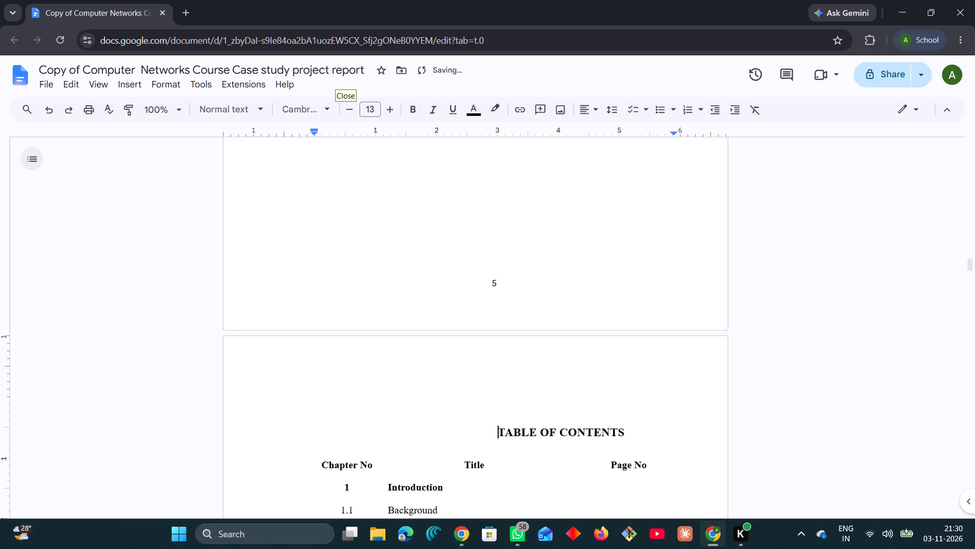
pyautogui.press('BackSpace')
pyautogui.press('BackSpace')
pyautogui.press('BackSpace')
pyautogui.press('BackSpace')
pyautogui.press('BackSpace')
pyautogui.press('BackSpace')
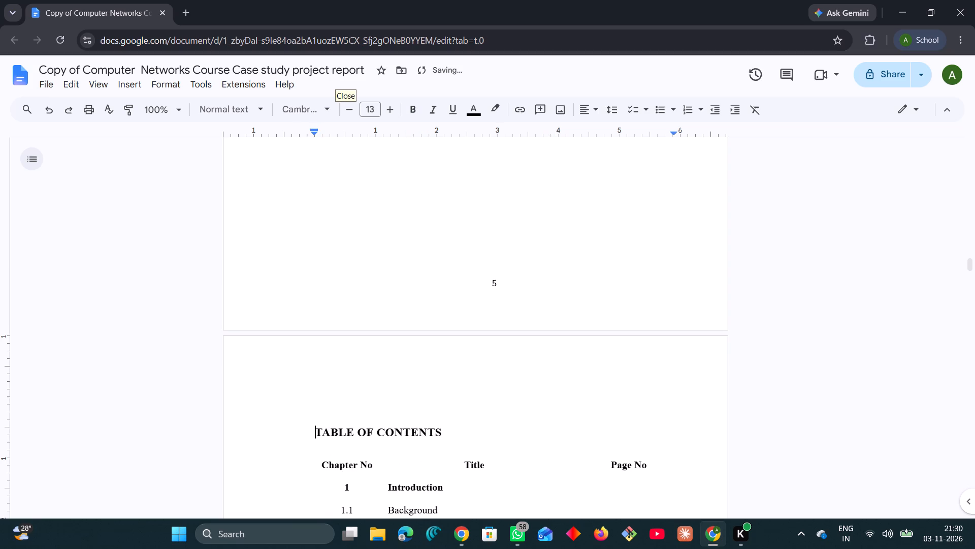
pyautogui.press('BackSpace')
pyautogui.press('BackSpace')
pyautogui.hotkey('ctrl', 'Return')
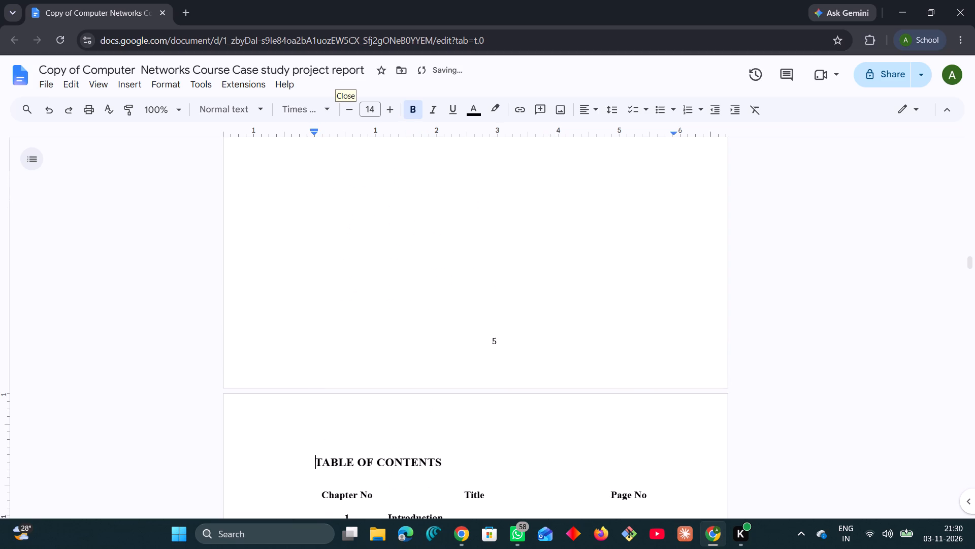
# Center the TABLE OF CONTENTS heading.
pyautogui.click(590, 108)
pyautogui.click(606, 130)
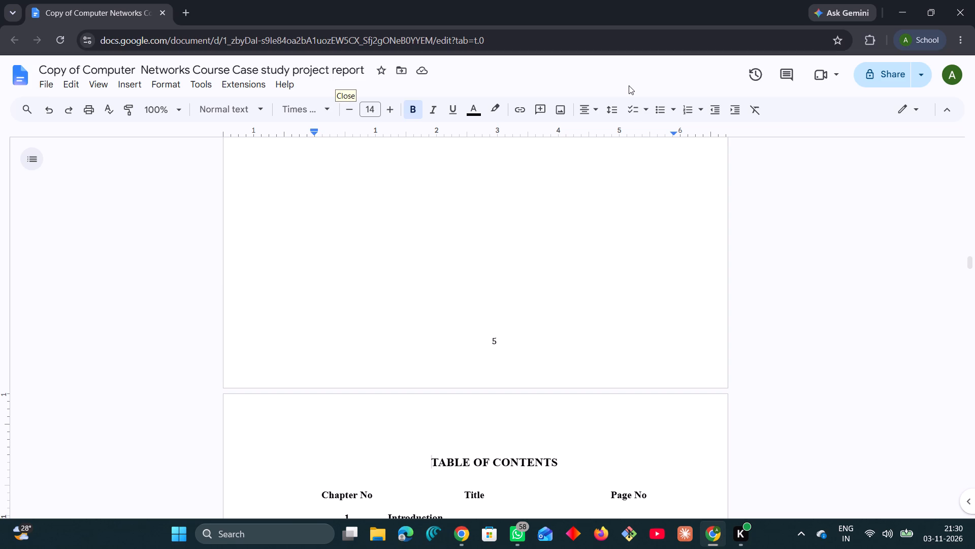
# Review the table of contents page and the preceding front matter back to the ACKNOWLEDGEMENT section.
pyautogui.scroll(-3, 636, 44)
pyautogui.scroll(-3, 777, 147)
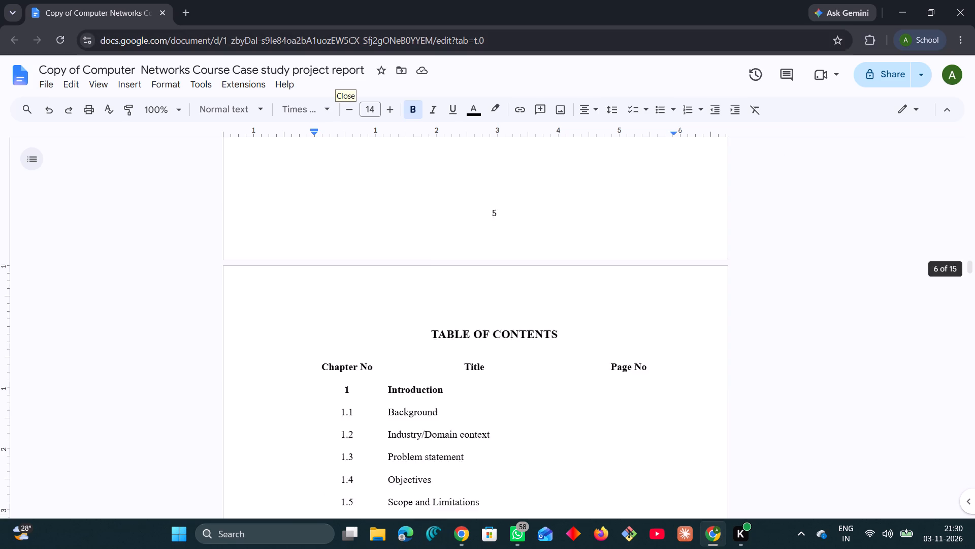
pyautogui.scroll(-6, 651, 235)
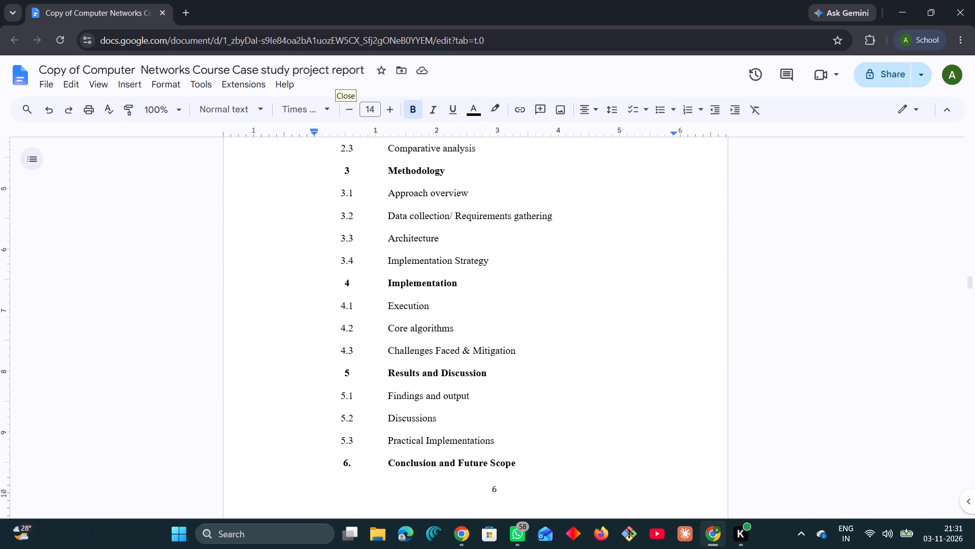
pyautogui.scroll(13, 628, 232)
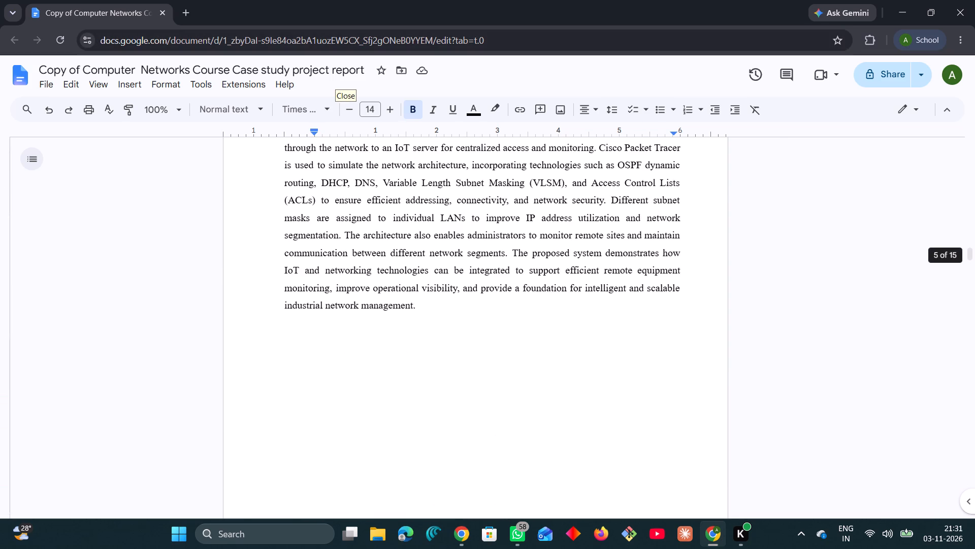
pyautogui.scroll(12, 627, 231)
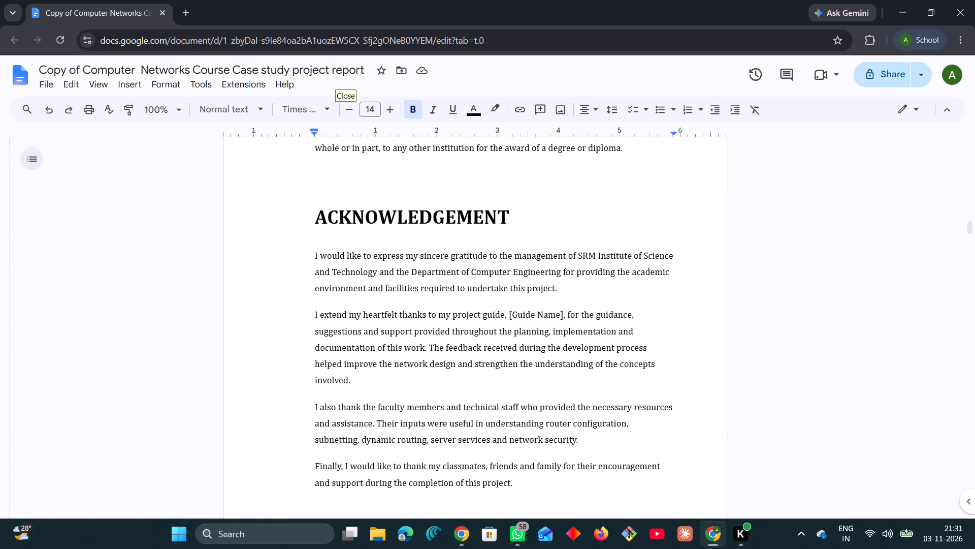
pyautogui.scroll(-2, 564, 265)
pyautogui.scroll(1, 538, 270)
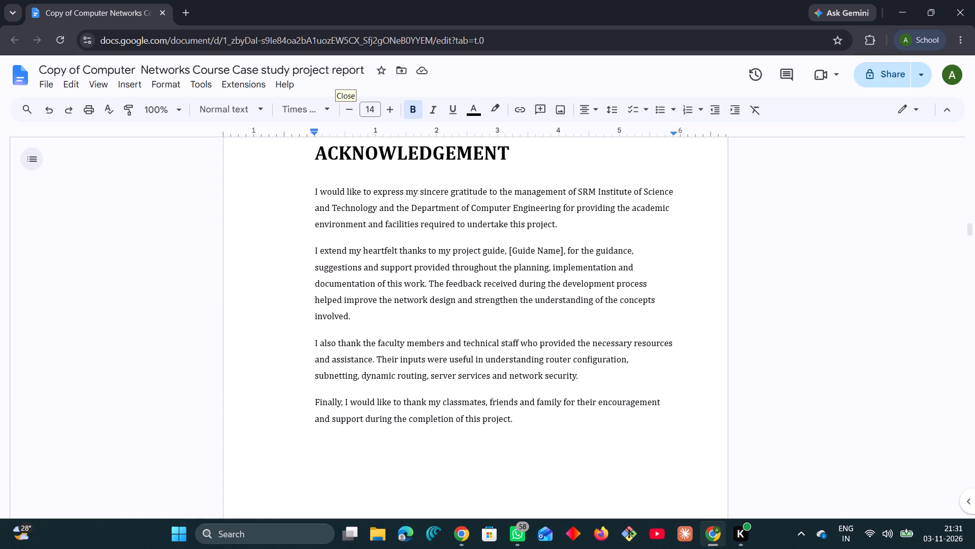
# Format the acknowledgement body paragraphs in Times New Roman, size 12, with justified alignment.
pyautogui.click(440, 185)
pyautogui.moveTo(255, 149); pyautogui.dragTo(287, 178)
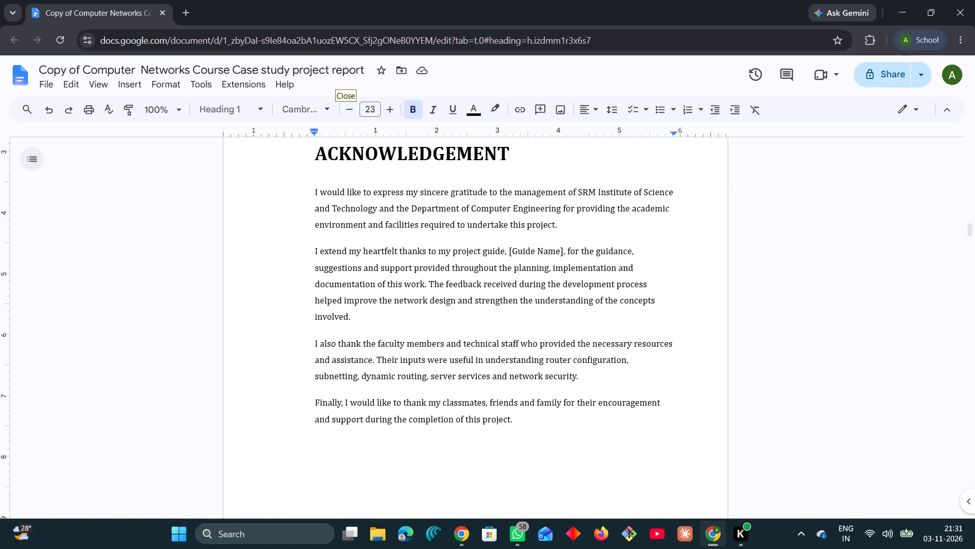
pyautogui.moveTo(257, 191); pyautogui.dragTo(514, 417)
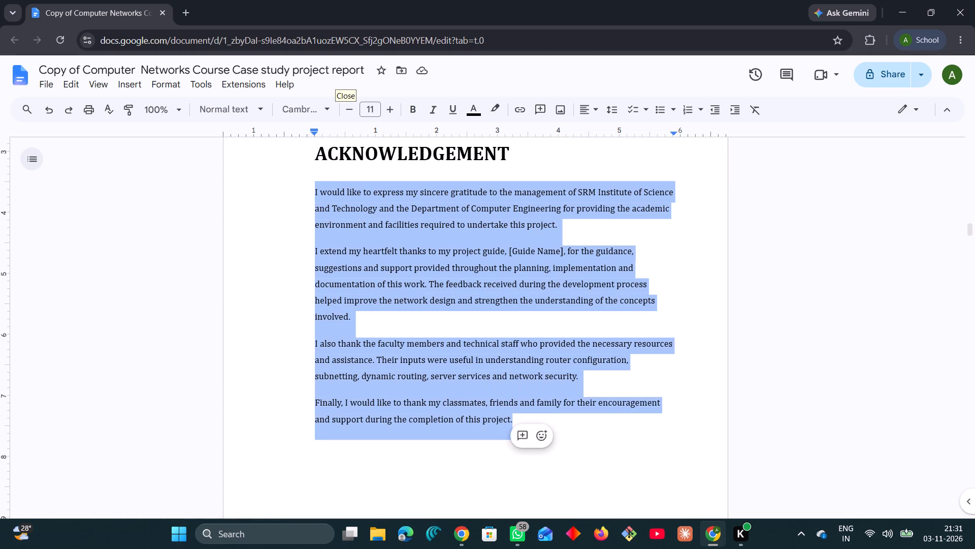
pyautogui.click(386, 113)
pyautogui.click(319, 103)
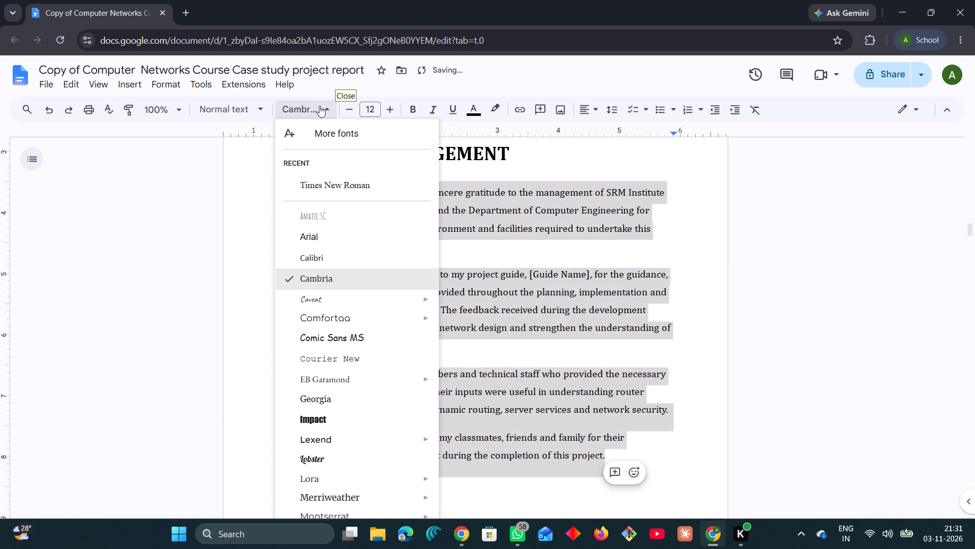
pyautogui.click(353, 177)
pyautogui.click(599, 112)
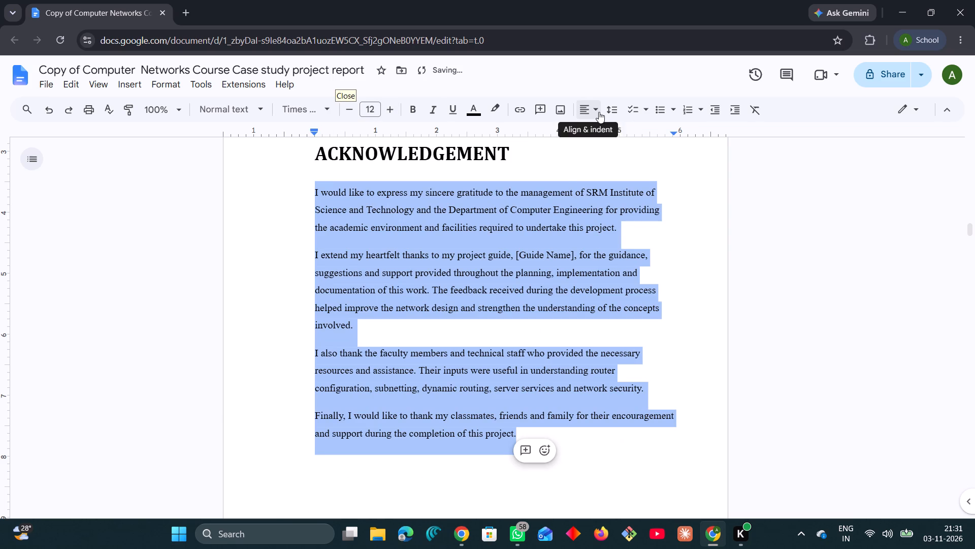
pyautogui.click(638, 132)
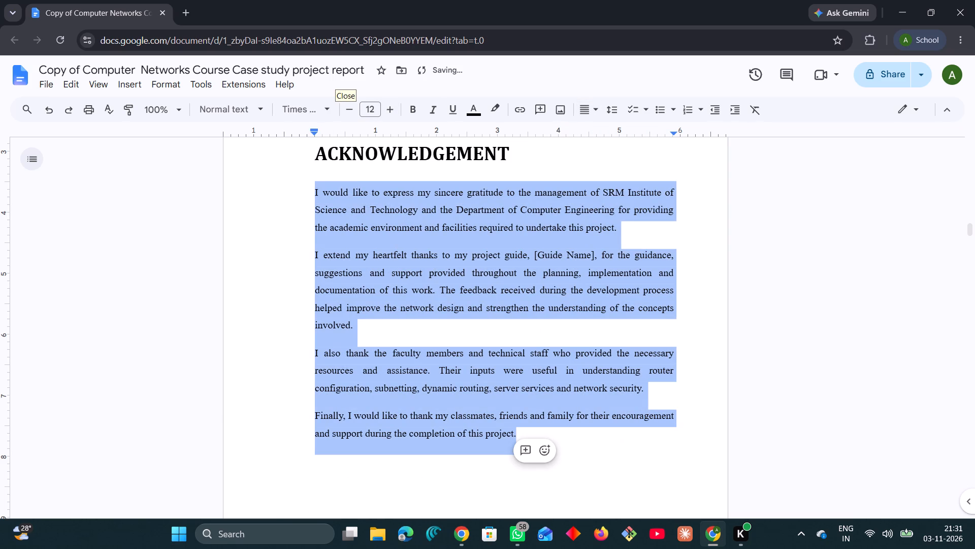
# Format the ACKNOWLEDGEMENT heading in Times New Roman, size 14, and center it.
pyautogui.moveTo(510, 158); pyautogui.dragTo(320, 157)
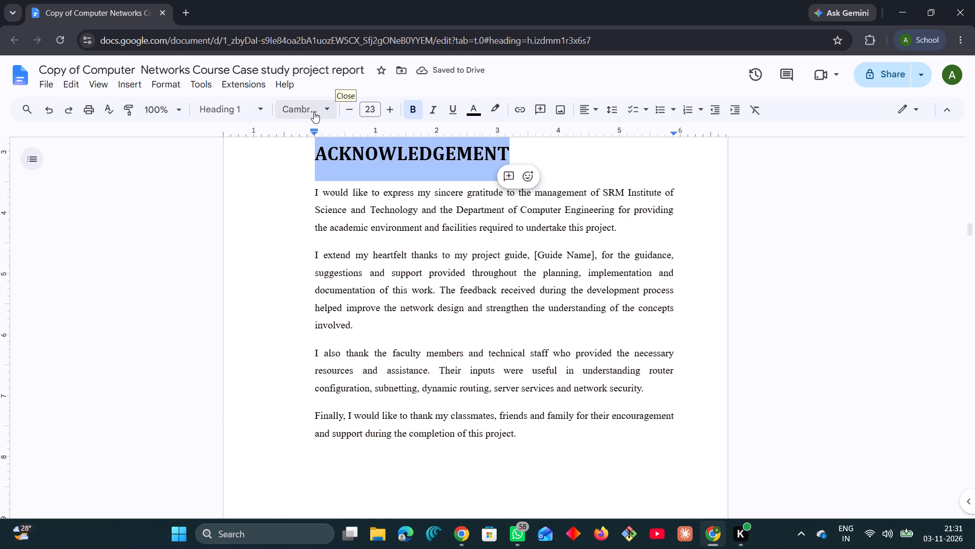
pyautogui.click(313, 111)
pyautogui.click(344, 178)
pyautogui.tripleClick(353, 114)
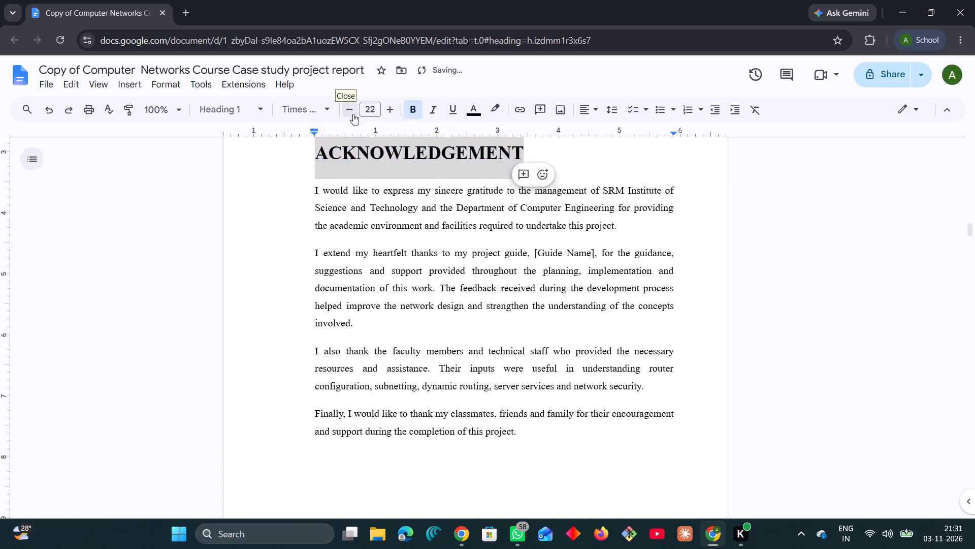
pyautogui.tripleClick(353, 114)
pyautogui.doubleClick(353, 114)
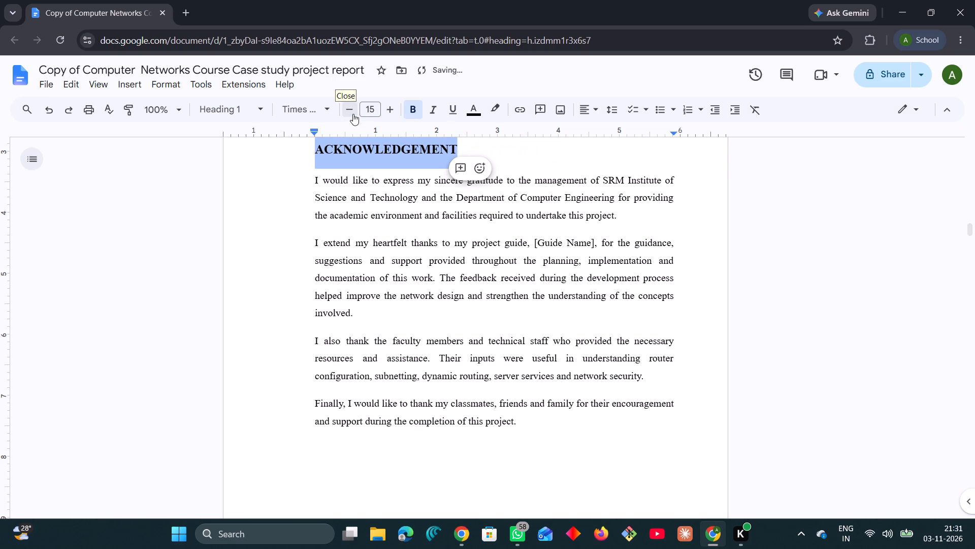
pyautogui.click(353, 114)
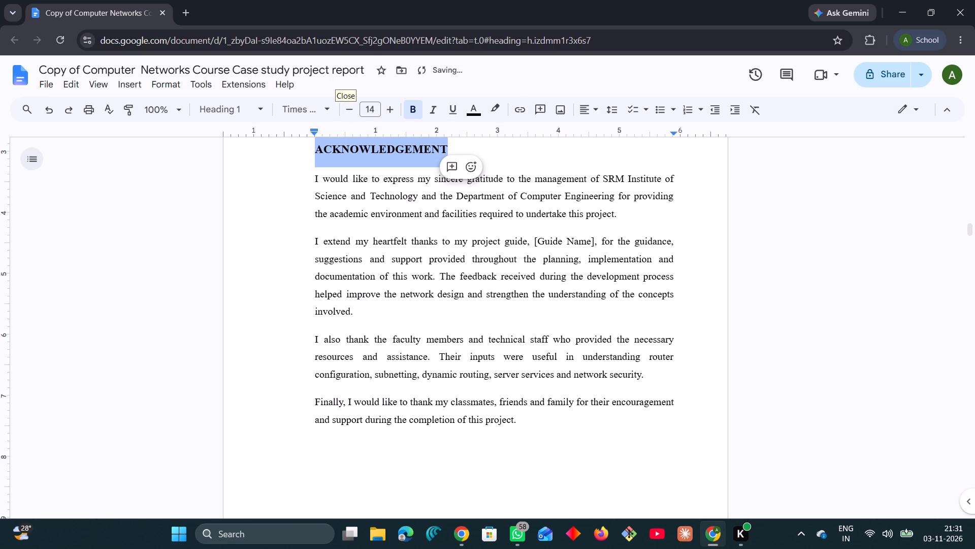
pyautogui.click(589, 110)
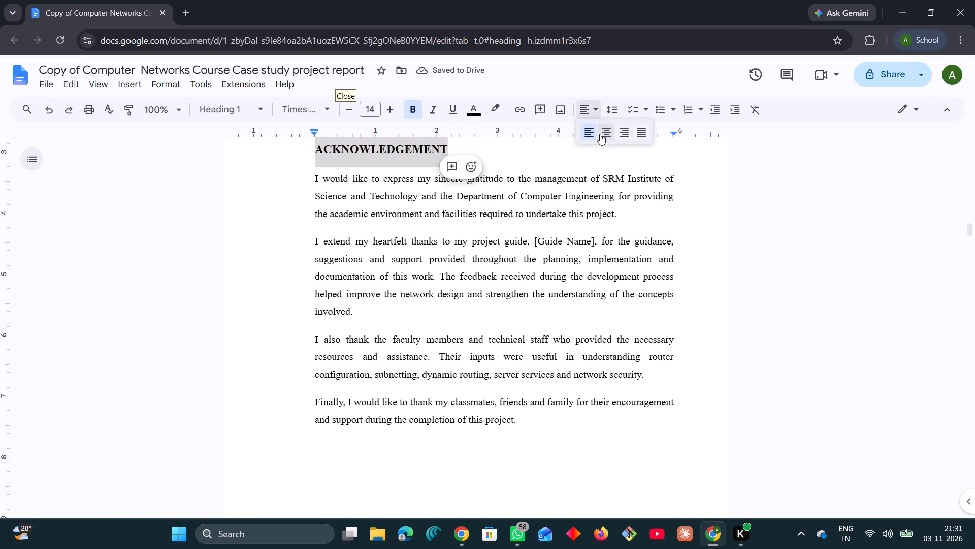
pyautogui.click(603, 134)
# Remove the space before and after the first acknowledgement paragraph.
pyautogui.scroll(1, 580, 185)
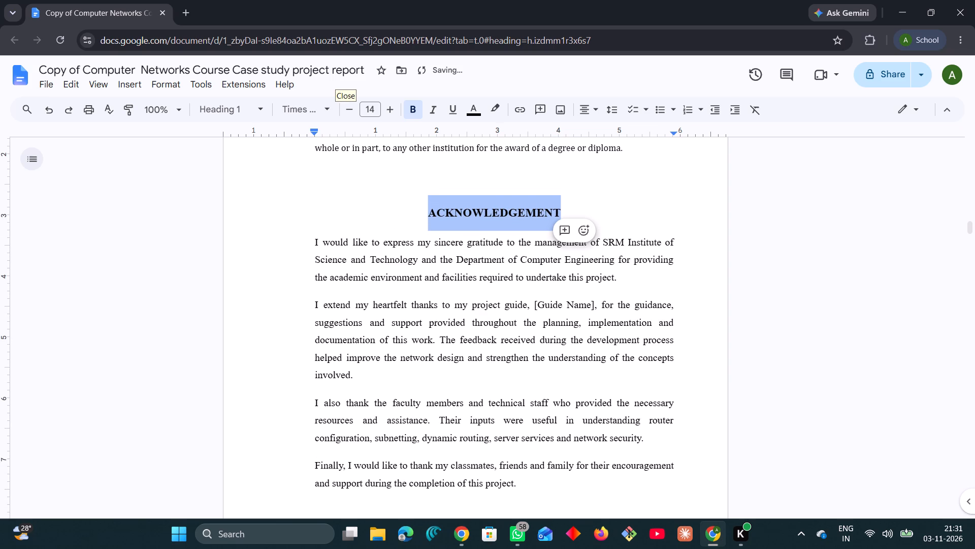
pyautogui.moveTo(350, 242); pyautogui.dragTo(331, 241)
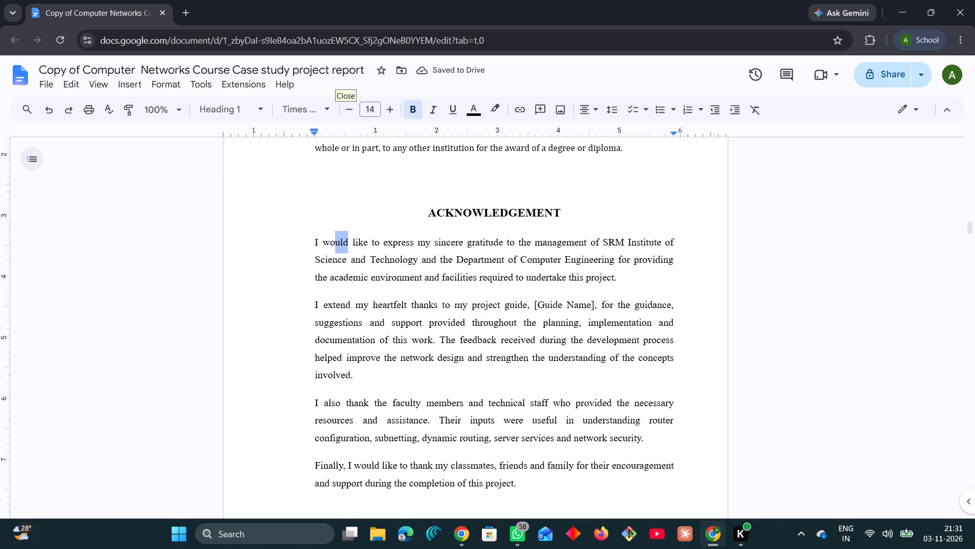
pyautogui.moveTo(331, 241); pyautogui.dragTo(306, 238)
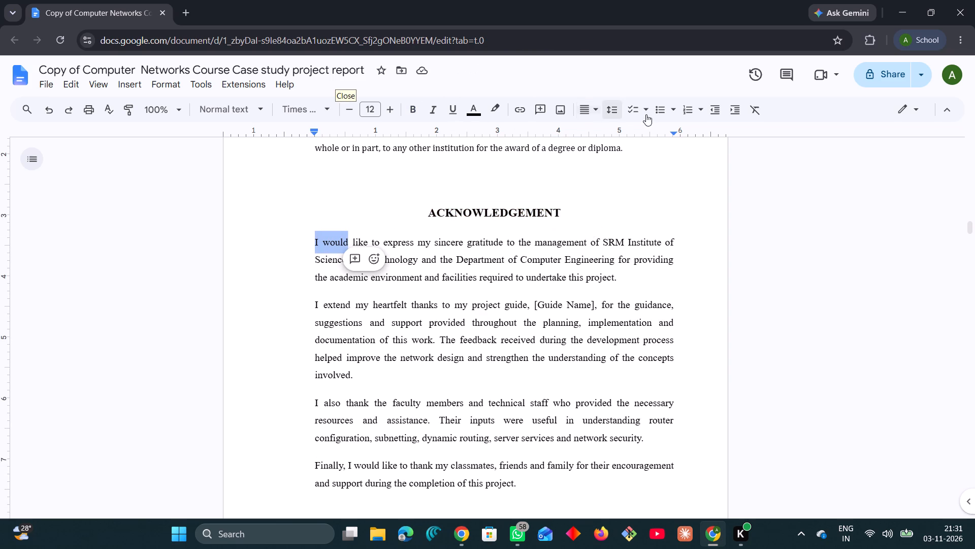
pyautogui.click(615, 112)
pyautogui.click(654, 220)
pyautogui.click(606, 113)
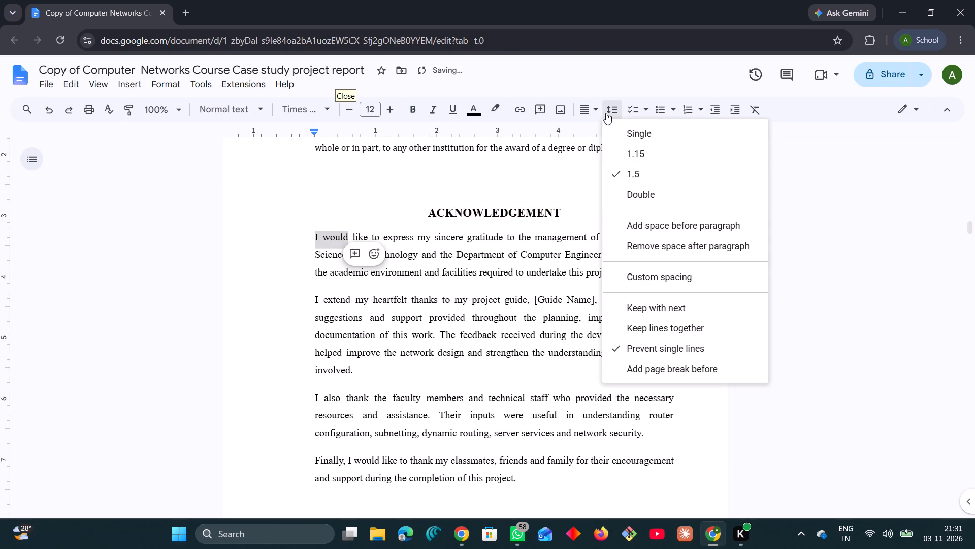
pyautogui.click(651, 246)
# Remove the paragraph space before and after the ACKNOWLEDGEMENT heading.
pyautogui.moveTo(564, 216); pyautogui.dragTo(536, 211)
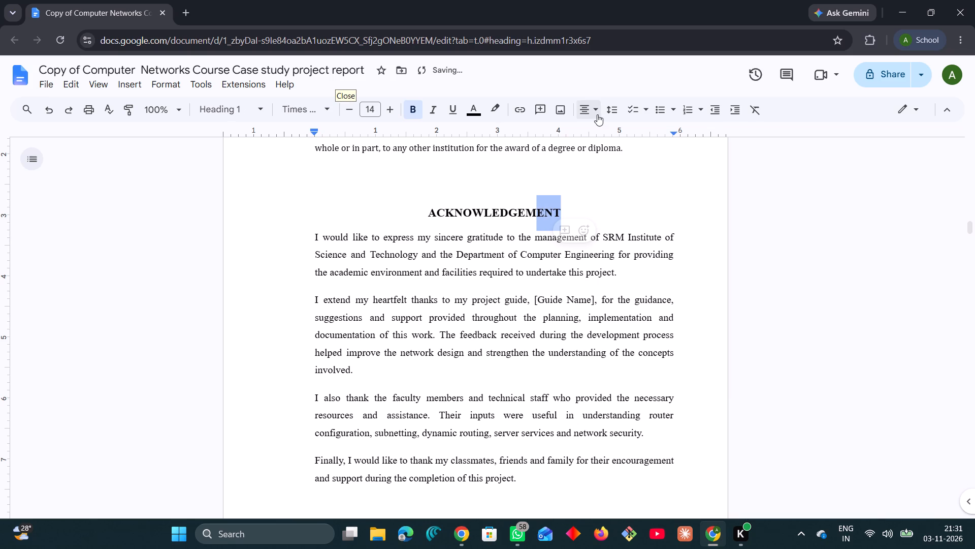
pyautogui.click(612, 110)
pyautogui.click(640, 227)
pyautogui.click(610, 115)
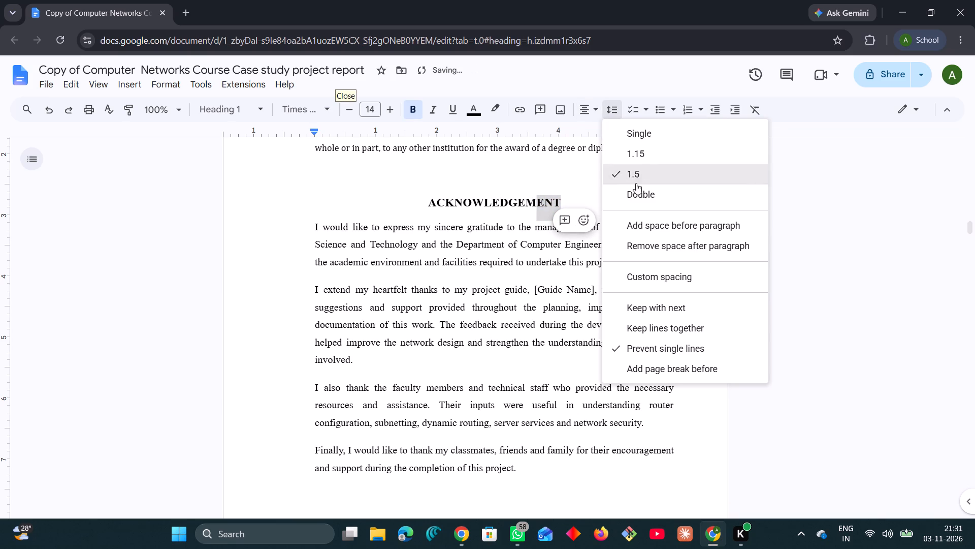
pyautogui.click(647, 246)
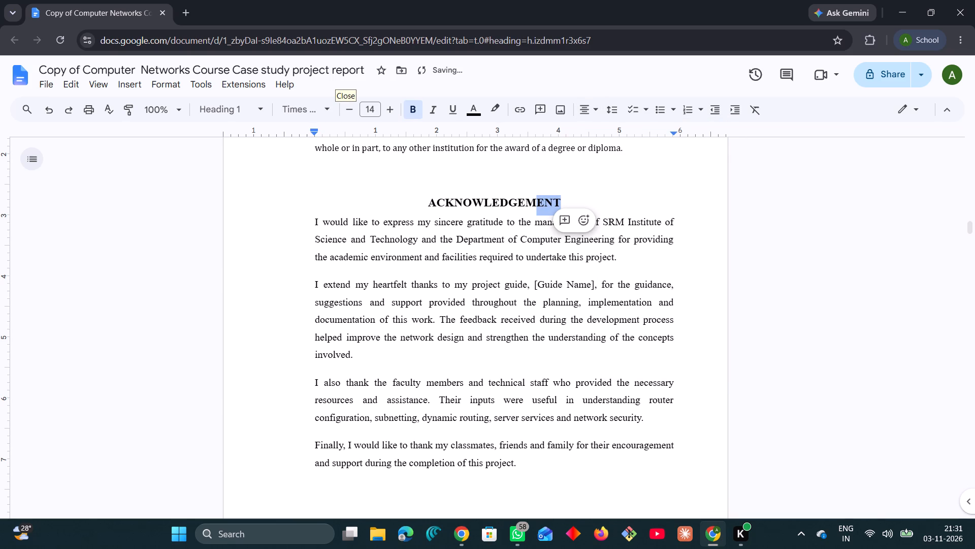
# Remove the space before and after the second acknowledgement paragraph, starting "I extend my heartfelt thanks".
pyautogui.moveTo(344, 283); pyautogui.dragTo(305, 278)
pyautogui.click(607, 113)
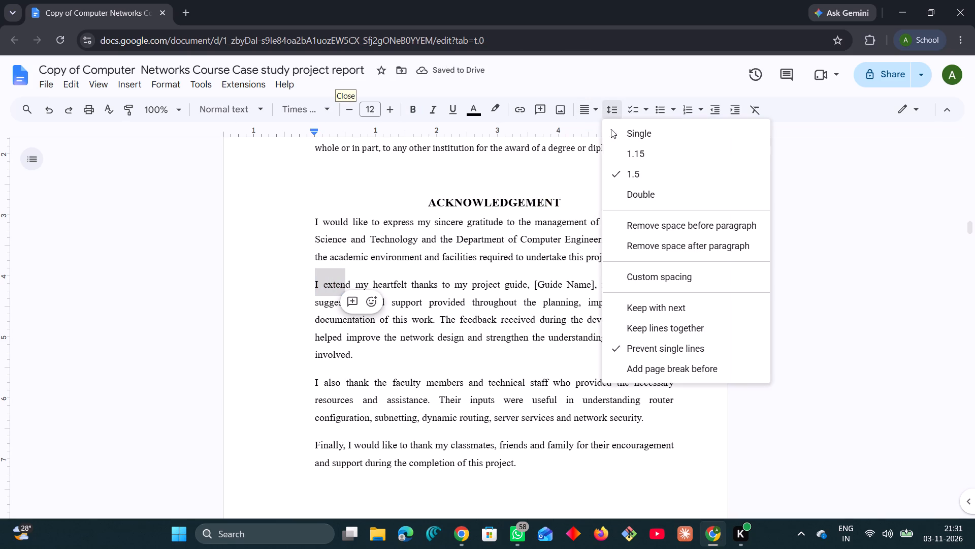
pyautogui.click(651, 232)
pyautogui.click(611, 115)
pyautogui.click(639, 243)
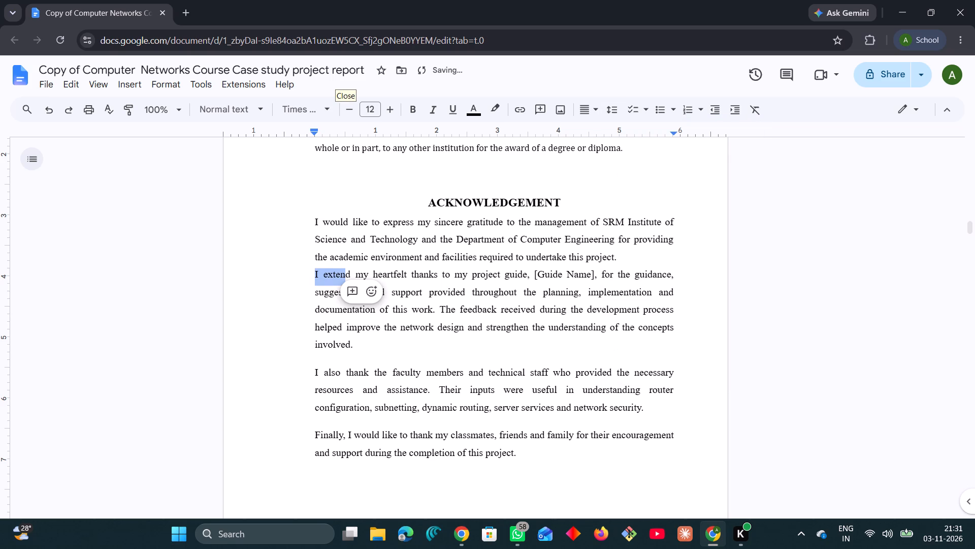
# Remove the space before and after the third acknowledgement paragraph, starting "I also thank the faculty members".
pyautogui.moveTo(346, 374); pyautogui.dragTo(315, 371)
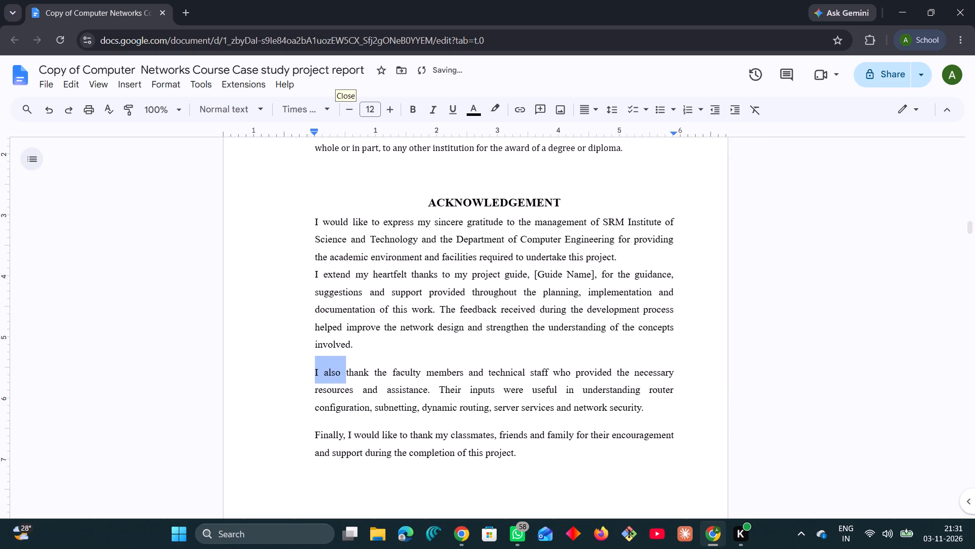
pyautogui.click(608, 116)
pyautogui.click(644, 220)
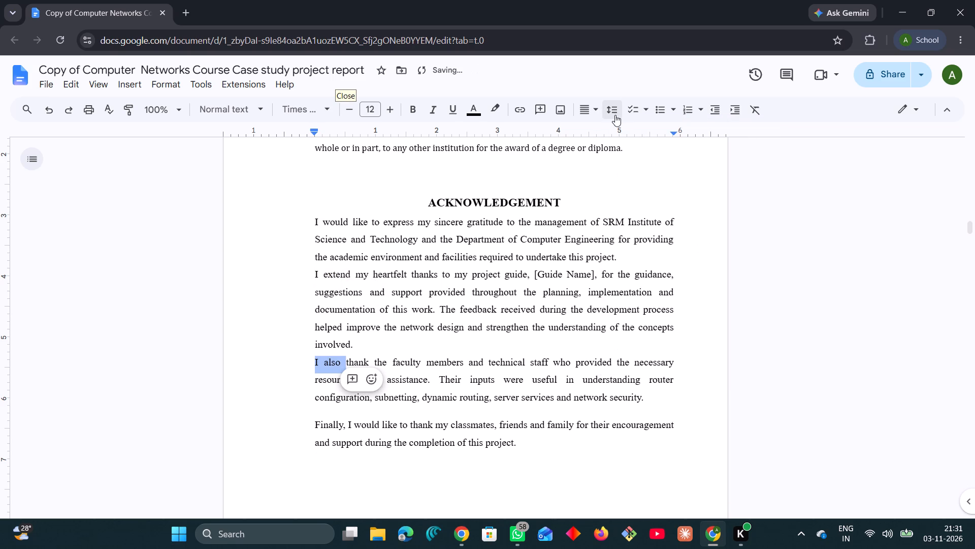
pyautogui.click(615, 115)
pyautogui.click(662, 261)
pyautogui.click(664, 254)
# Remove the space before and after the last acknowledgement paragraph, starting "Finally, I would like to thank".
pyautogui.moveTo(345, 422); pyautogui.dragTo(308, 415)
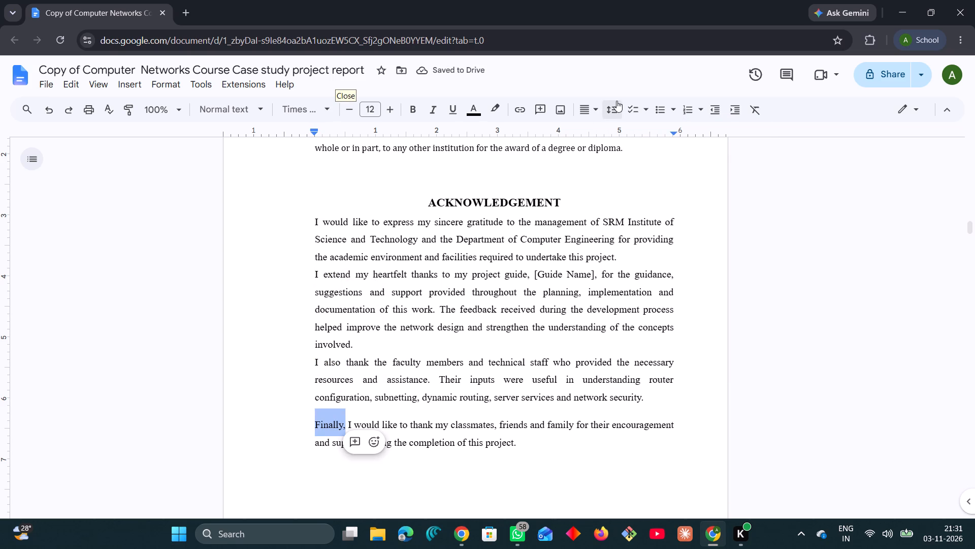
pyautogui.click(616, 101)
pyautogui.click(643, 225)
pyautogui.click(613, 113)
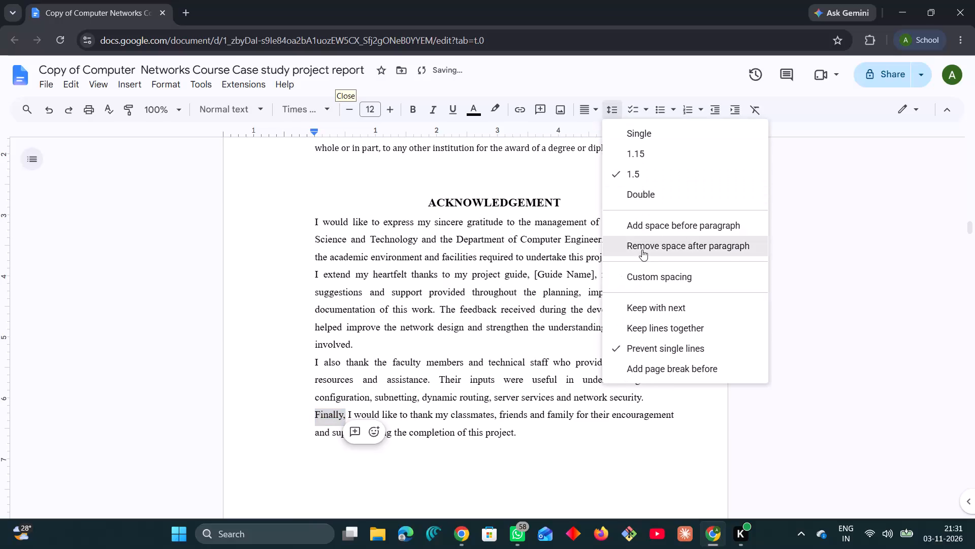
pyautogui.click(642, 249)
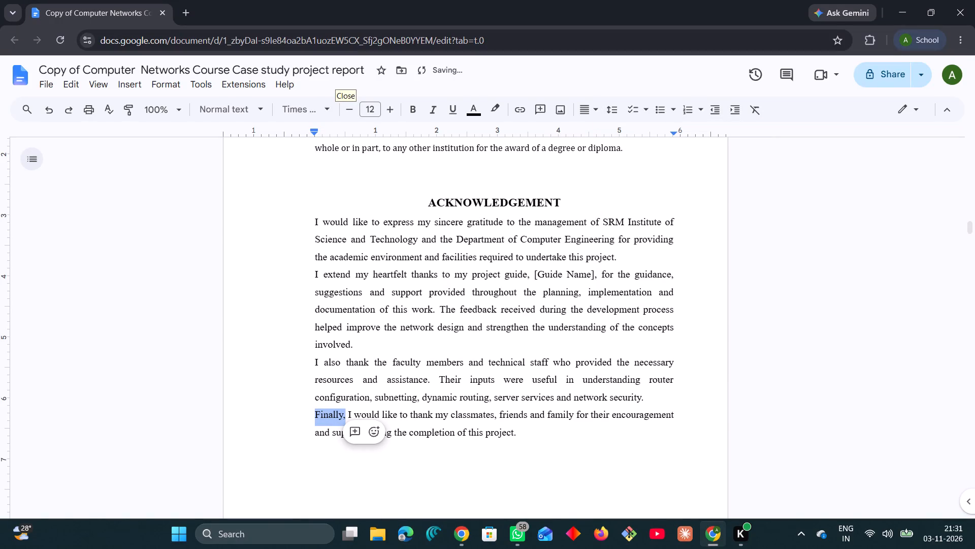
# Format the DECLARATION heading in Times New Roman, size 14, and center it.
pyautogui.scroll(3, 545, 267)
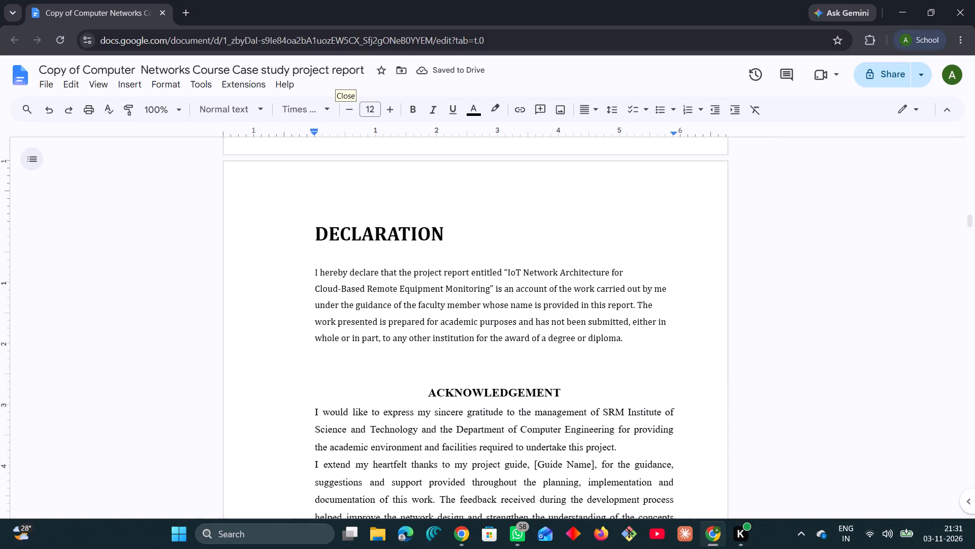
pyautogui.moveTo(449, 233); pyautogui.dragTo(279, 224)
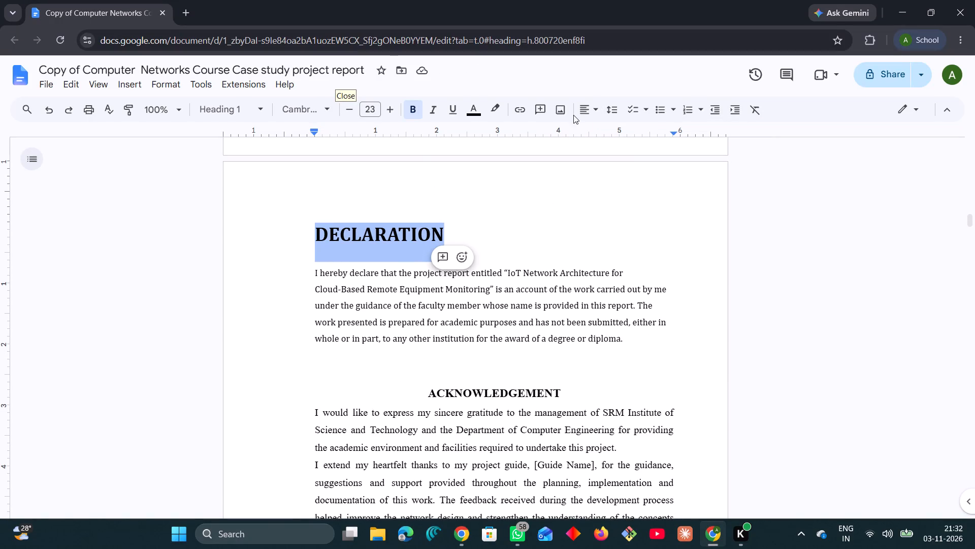
pyautogui.click(581, 111)
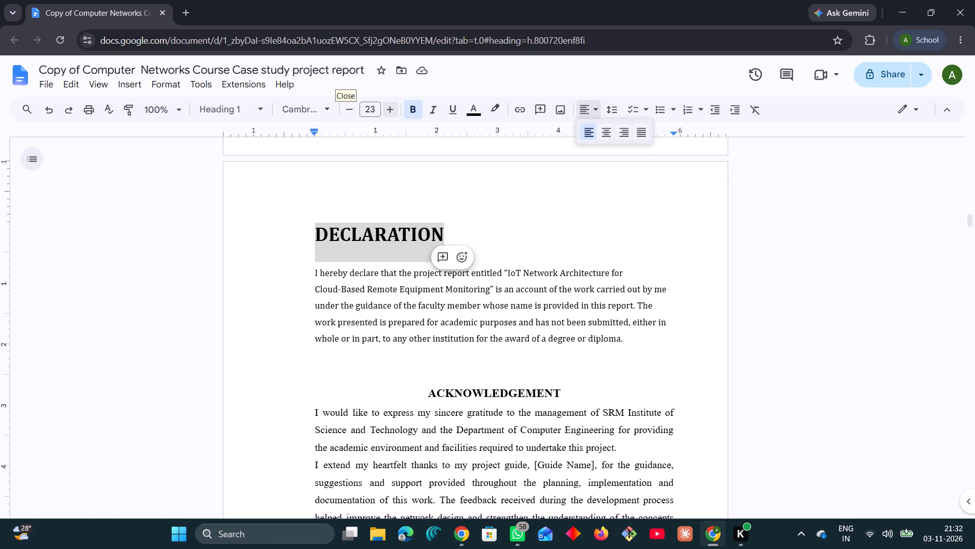
pyautogui.click(369, 107)
pyautogui.click(374, 233)
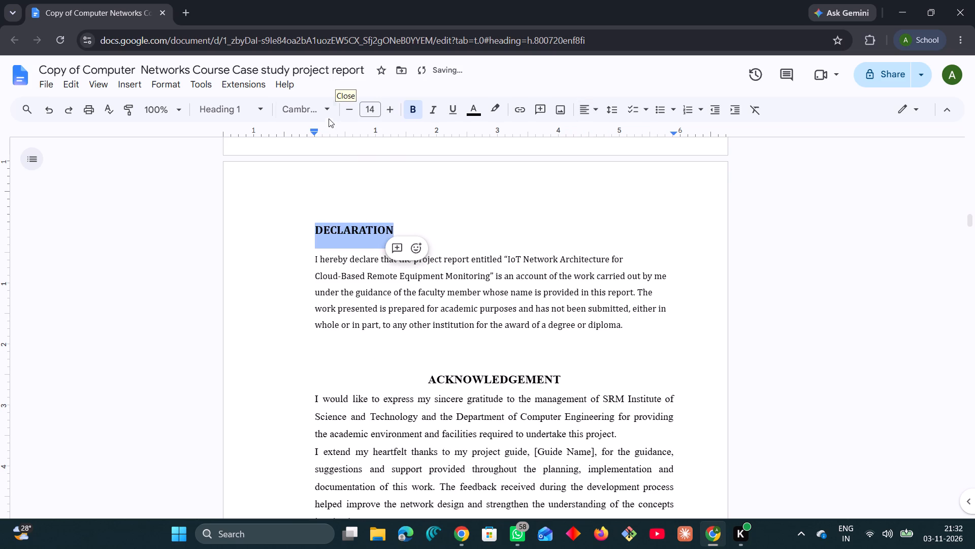
pyautogui.click(329, 116)
pyautogui.click(348, 193)
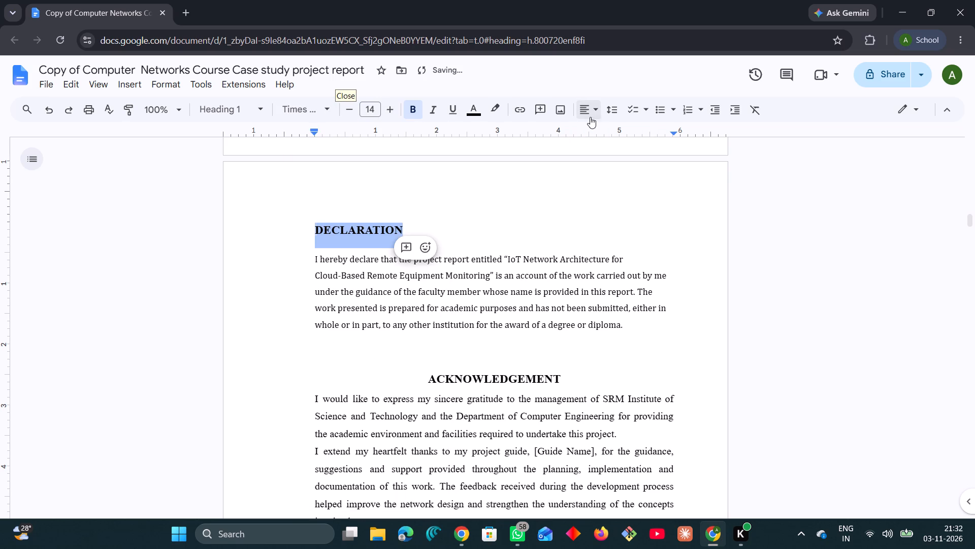
pyautogui.click(590, 117)
pyautogui.click(609, 130)
# Justify the declaration paragraph and set it in Times New Roman, size 12.
pyautogui.moveTo(630, 331); pyautogui.dragTo(438, 303)
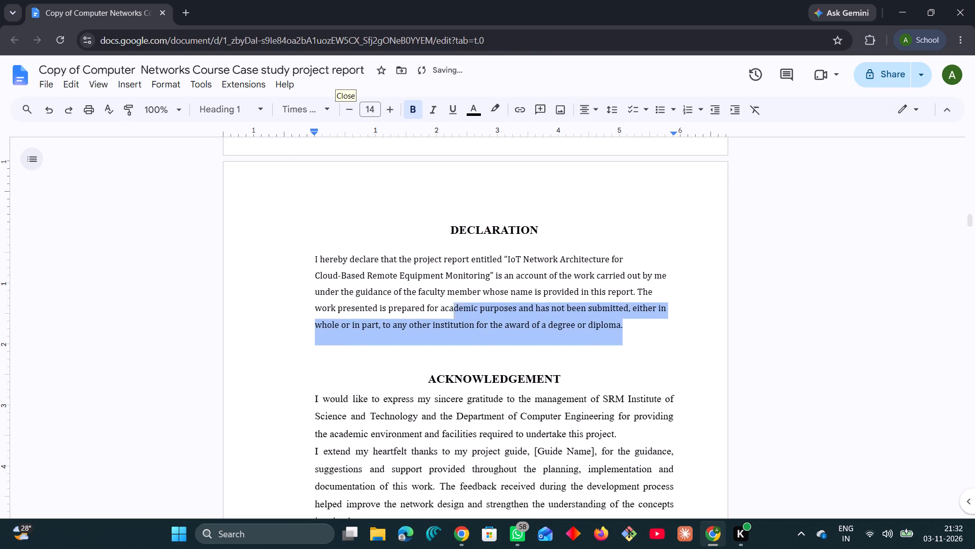
pyautogui.moveTo(438, 303); pyautogui.dragTo(298, 258)
pyautogui.click(586, 108)
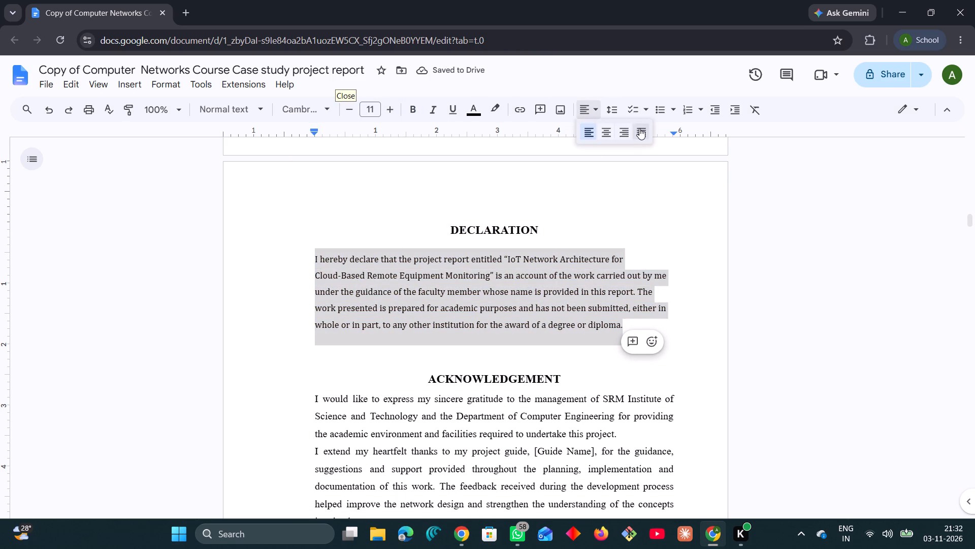
pyautogui.click(640, 129)
pyautogui.click(385, 113)
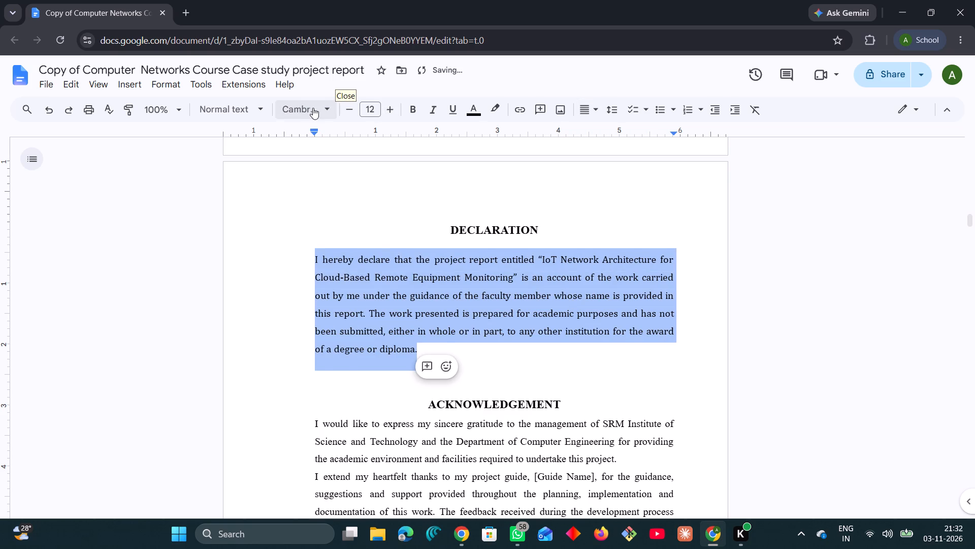
pyautogui.click(314, 108)
pyautogui.moveTo(329, 173); pyautogui.dragTo(327, 178)
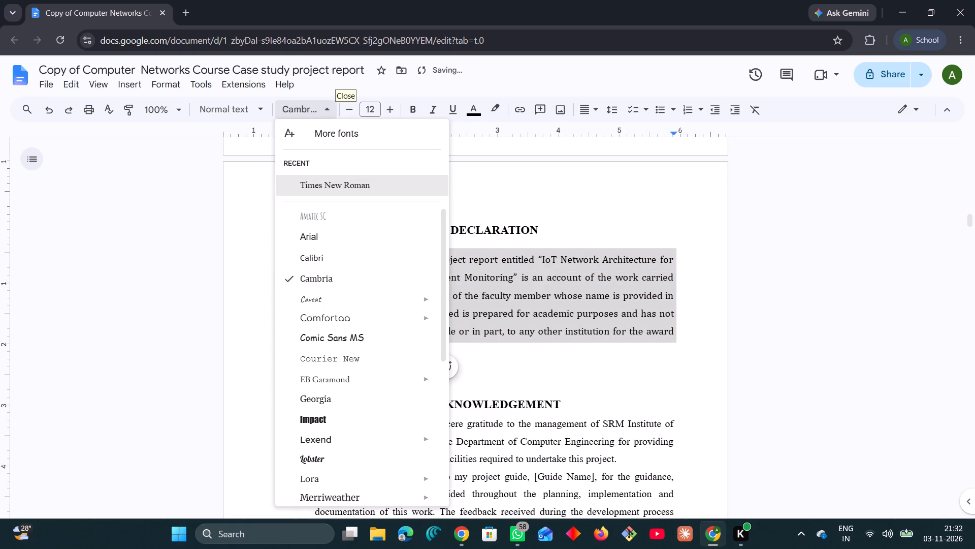
# Remove the space before and after the declaration paragraph, starting "I hereby declare".
pyautogui.moveTo(333, 261); pyautogui.dragTo(331, 260)
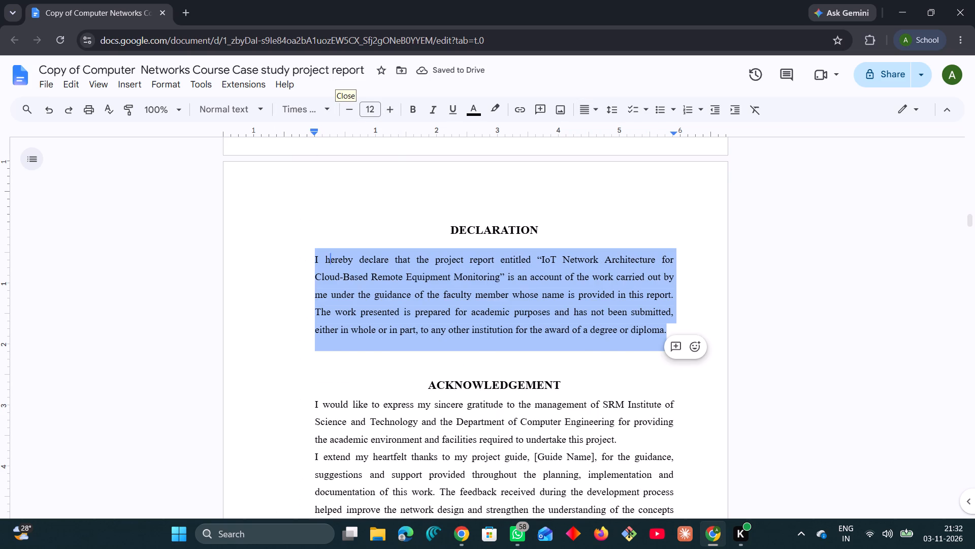
pyautogui.moveTo(331, 260); pyautogui.dragTo(305, 255)
pyautogui.moveTo(333, 260); pyautogui.dragTo(309, 255)
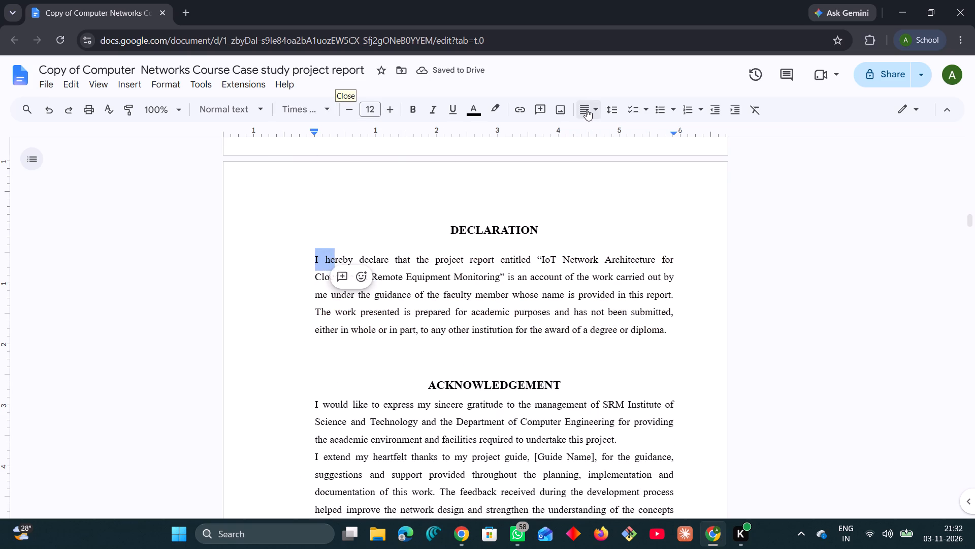
pyautogui.click(616, 108)
pyautogui.click(662, 230)
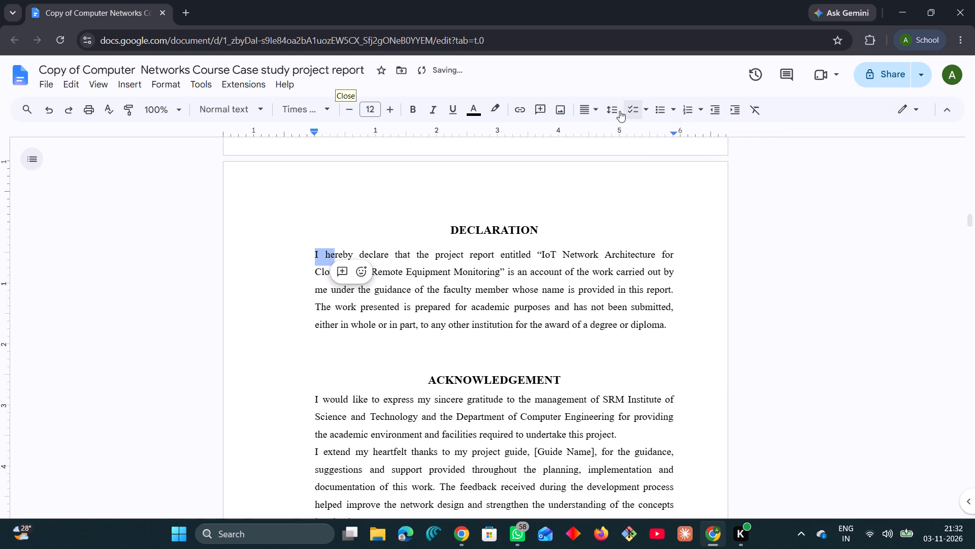
pyautogui.click(620, 111)
pyautogui.click(651, 238)
# Remove the paragraph space before and after the DECLARATION heading.
pyautogui.moveTo(560, 229); pyautogui.dragTo(526, 224)
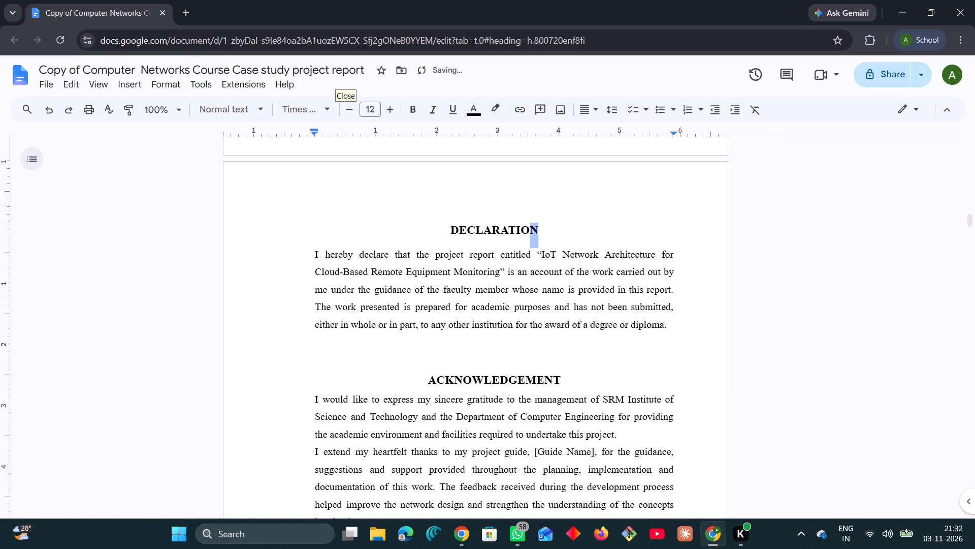
pyautogui.moveTo(526, 224); pyautogui.dragTo(525, 224)
pyautogui.click(614, 105)
pyautogui.click(675, 223)
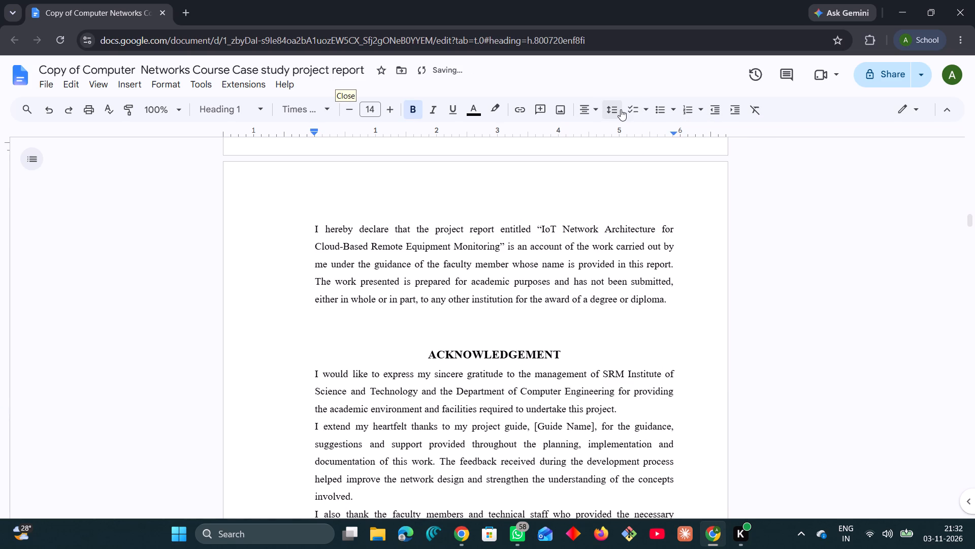
pyautogui.click(610, 116)
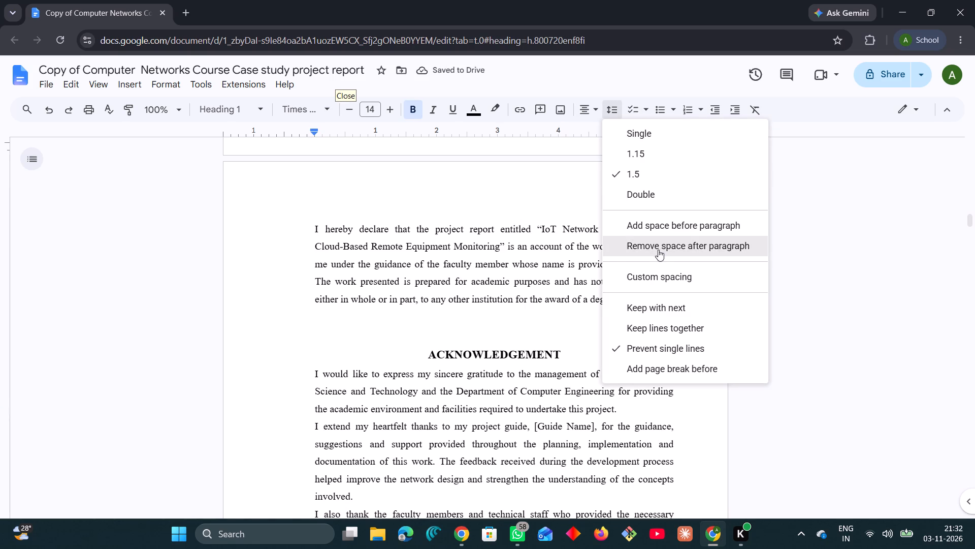
pyautogui.click(658, 250)
# Insert a page break on the empty line before the DECLARATION heading so it starts a new page.
pyautogui.scroll(3, 560, 239)
pyautogui.click(477, 249)
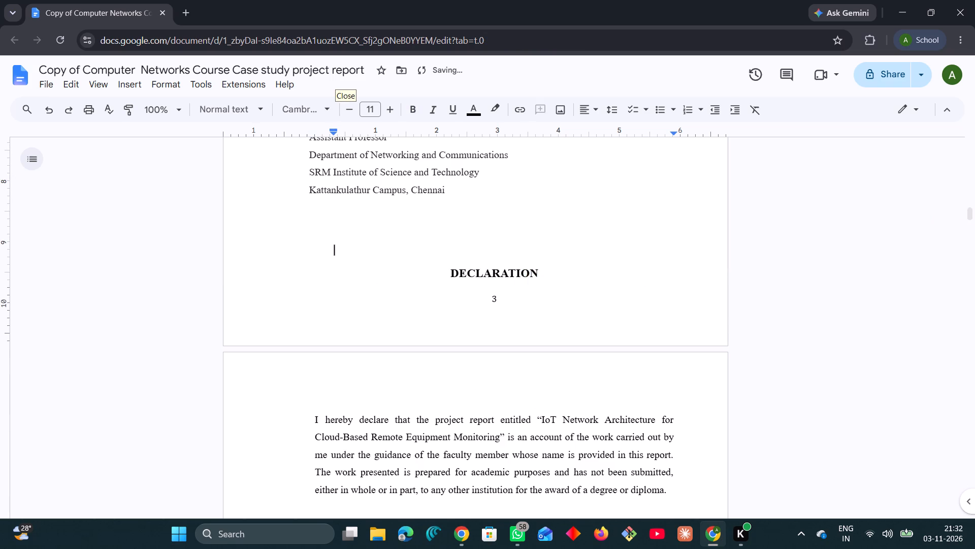
pyautogui.hotkey('ctrl', 'Return')
# Delete the empty line above the DECLARATION heading on its new page and center the heading again.
pyautogui.scroll(-1, 477, 248)
pyautogui.click(449, 405)
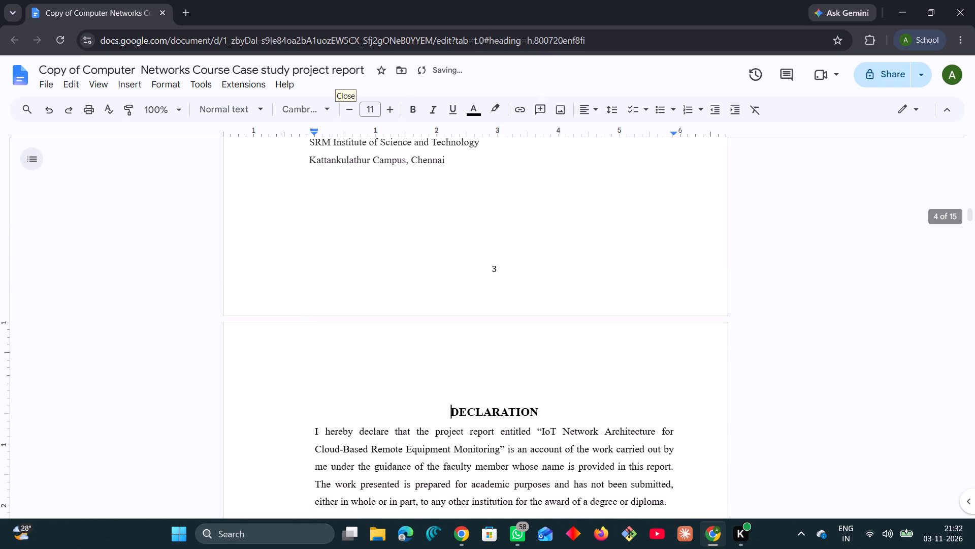
pyautogui.press('BackSpace')
pyautogui.press('BackSpace')
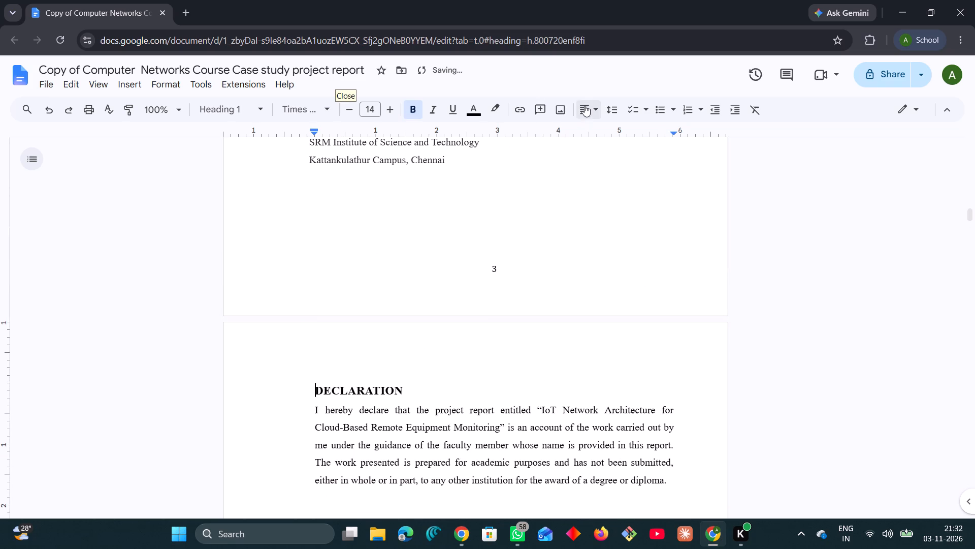
pyautogui.click(584, 103)
pyautogui.click(604, 136)
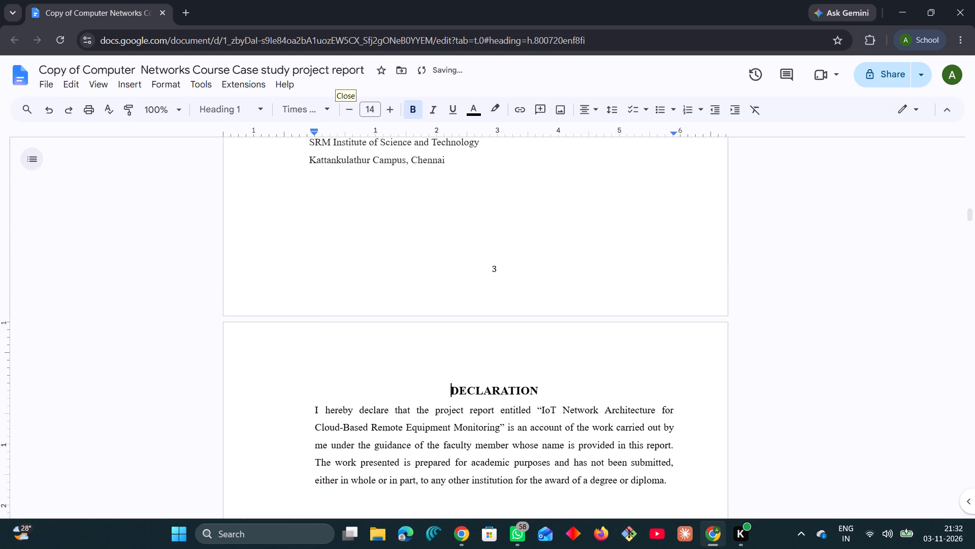
# Insert a blank line below the ACKNOWLEDGEMENT heading and another below the DECLARATION heading.
pyautogui.scroll(-3, 554, 197)
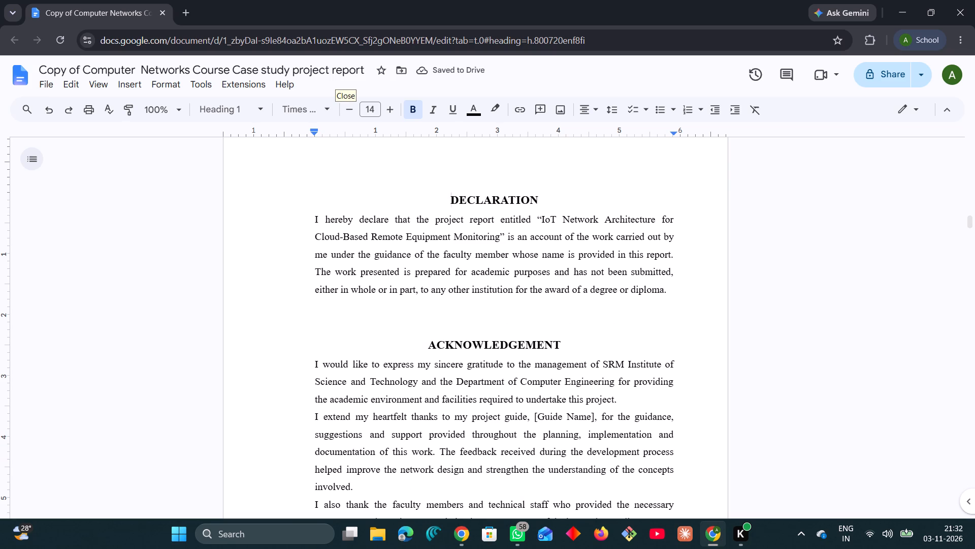
pyautogui.scroll(-2, 543, 280)
pyautogui.click(565, 218)
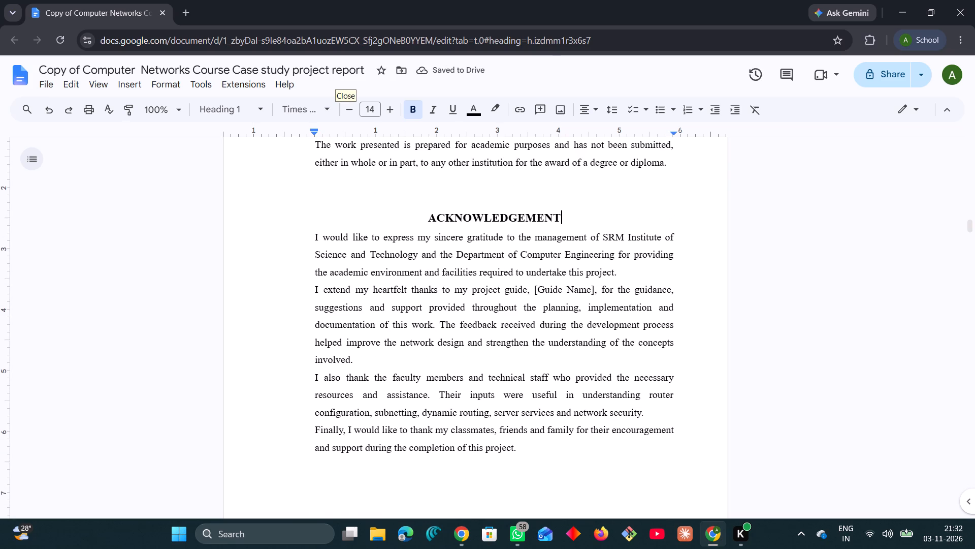
pyautogui.press('Return')
pyautogui.scroll(3, 562, 225)
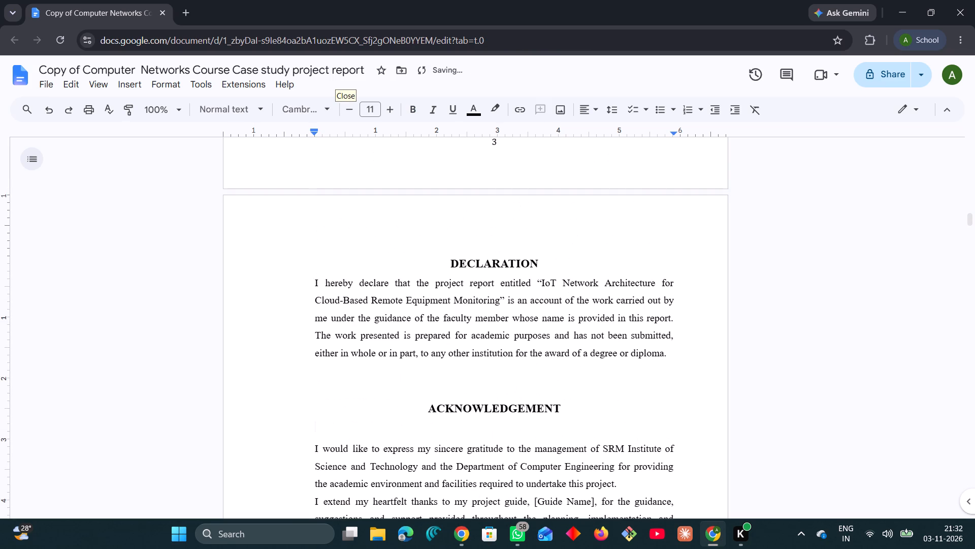
pyautogui.click(549, 262)
pyautogui.press('Return')
# Set the blank line below the ACKNOWLEDGEMENT heading to Times New Roman and reduce its font size to below 7.
pyautogui.scroll(-1, 545, 268)
pyautogui.scroll(-4, 506, 245)
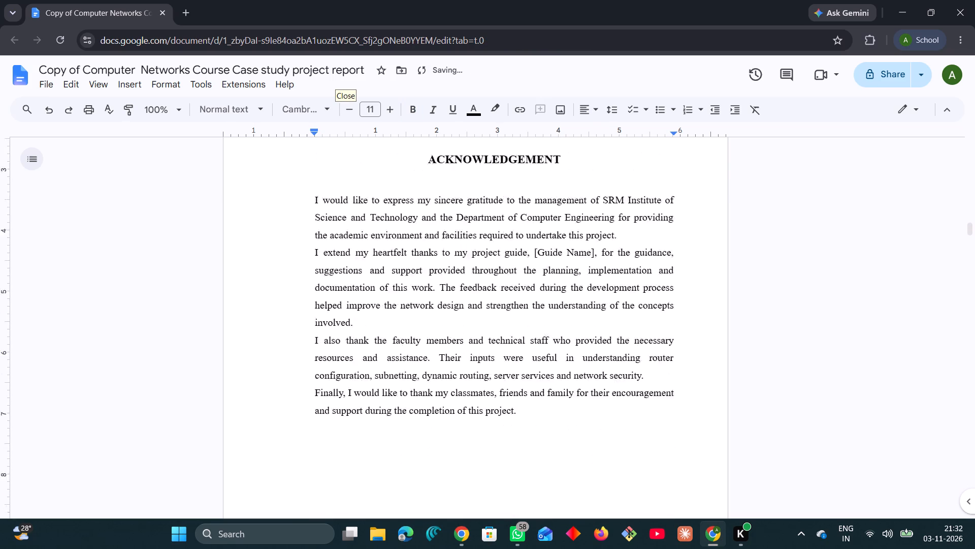
pyautogui.scroll(2, 505, 254)
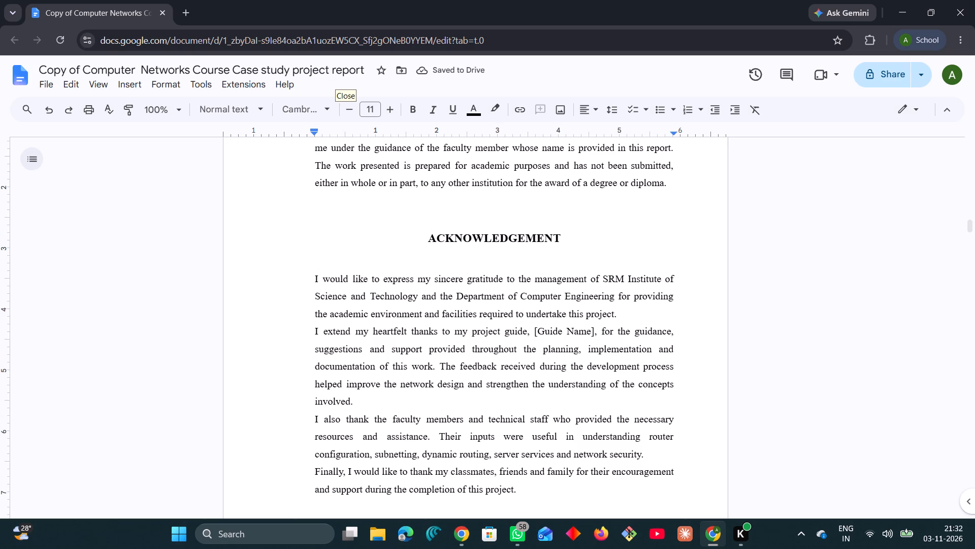
pyautogui.click(448, 253)
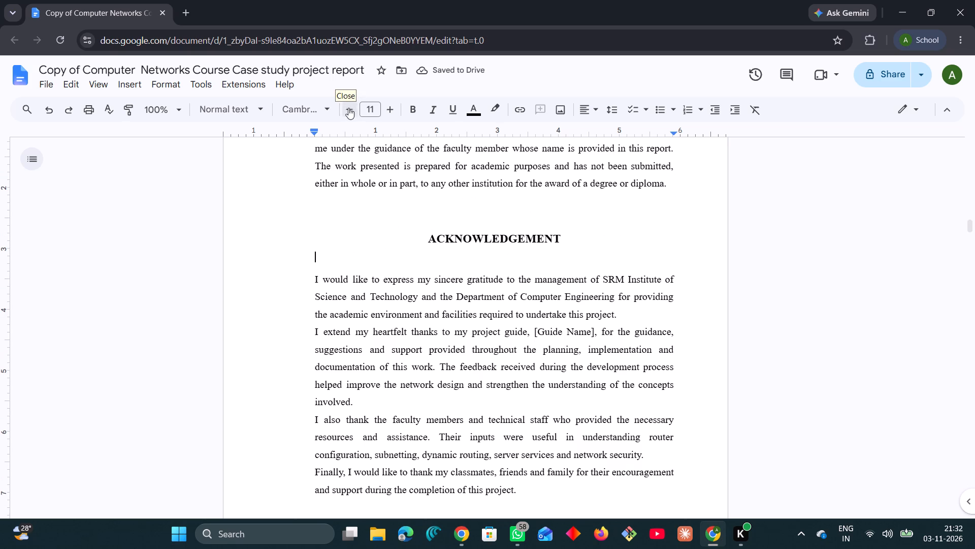
pyautogui.click(317, 108)
pyautogui.click(343, 190)
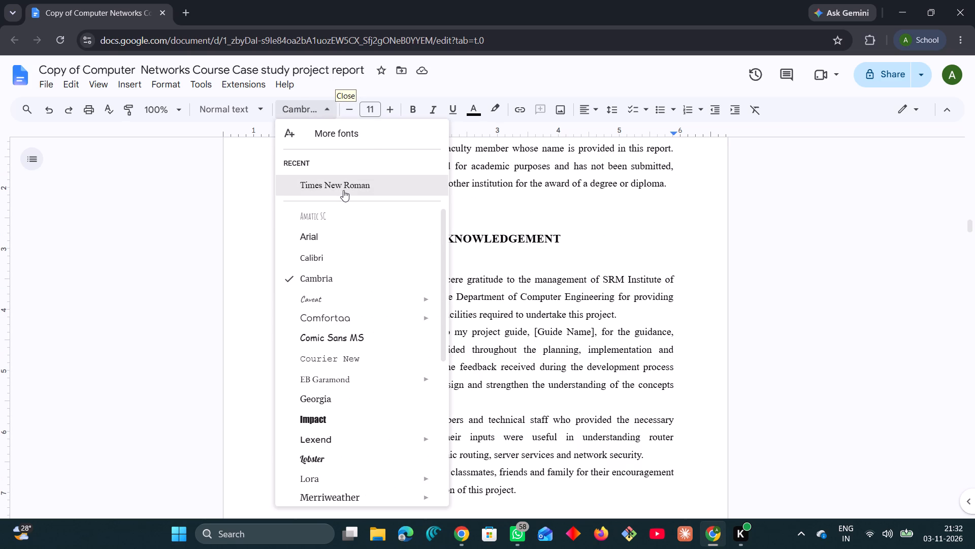
pyautogui.click(348, 113)
pyautogui.tripleClick(348, 113)
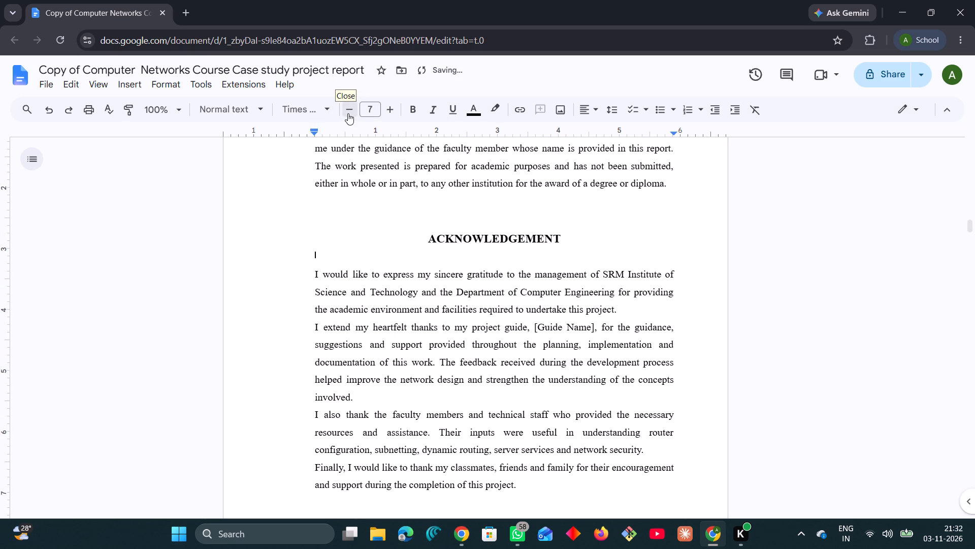
pyautogui.doubleClick(348, 113)
# Set the blank line below the DECLARATION heading to Times New Roman, size 4.
pyautogui.scroll(2, 376, 233)
pyautogui.click(411, 228)
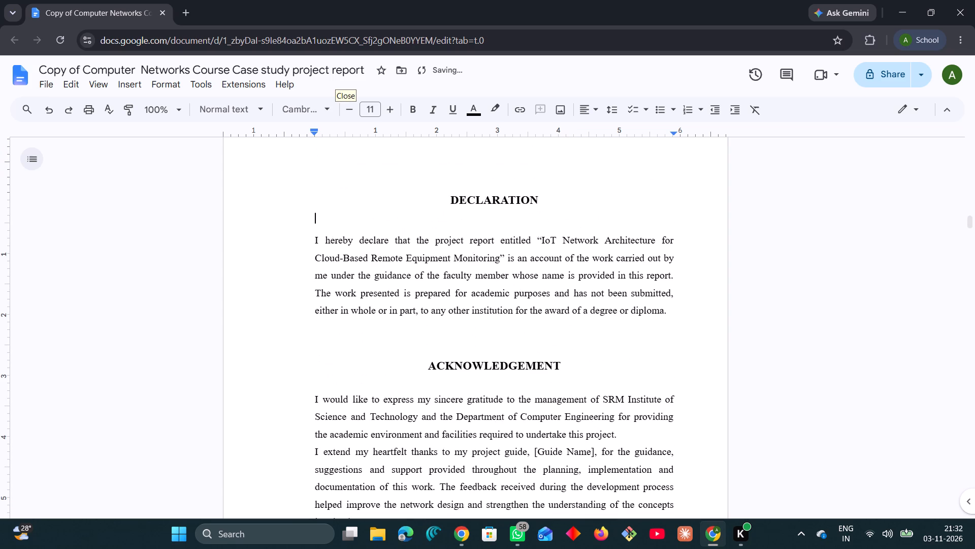
pyautogui.doubleClick(344, 108)
pyautogui.click(317, 108)
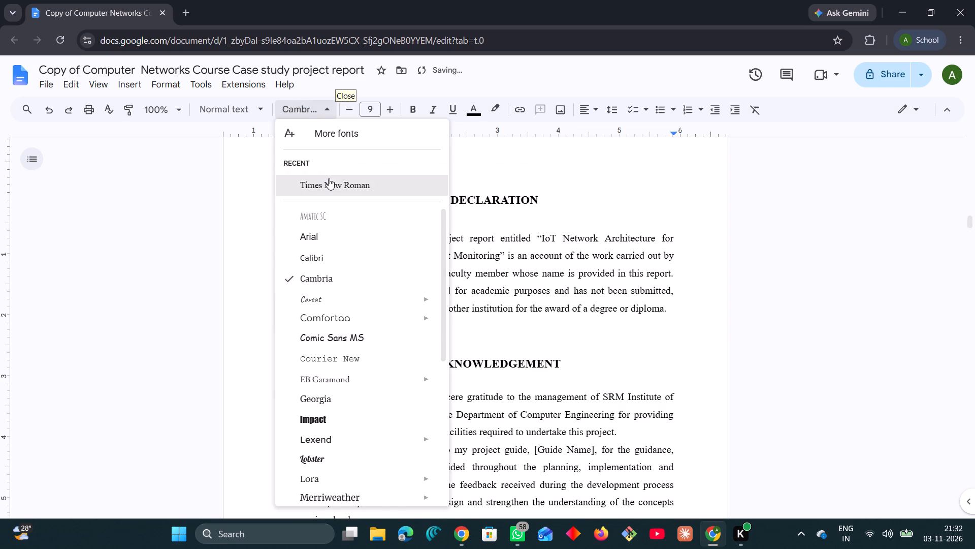
pyautogui.click(329, 178)
pyautogui.click(346, 114)
pyautogui.tripleClick(346, 114)
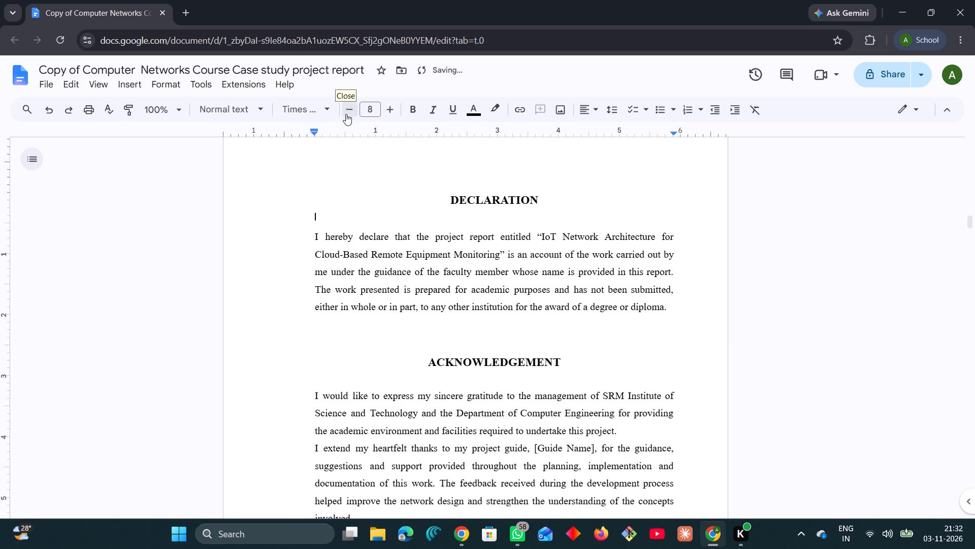
pyautogui.click(346, 114)
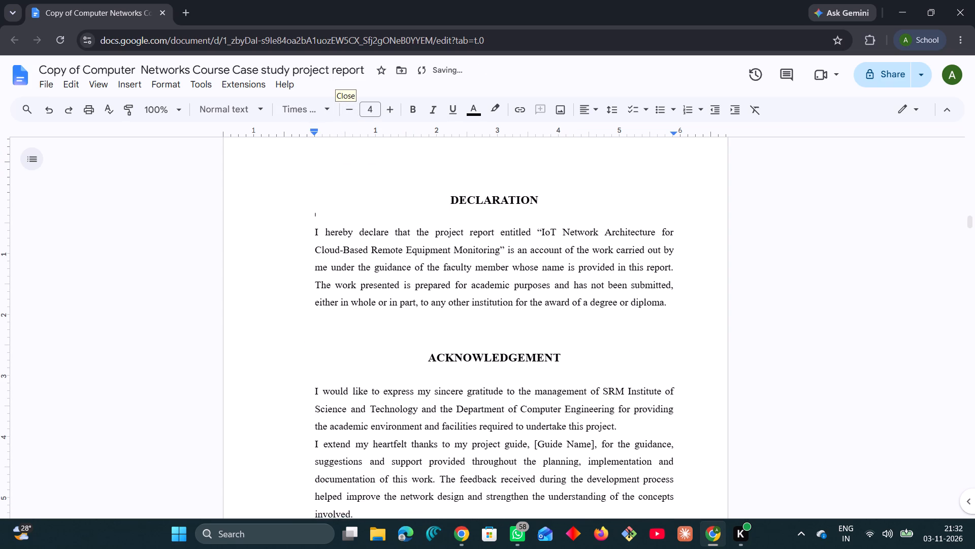
# Reduce the font size of the blank line below the ACKNOWLEDGEMENT heading to 4.
pyautogui.click(412, 372)
pyautogui.click(344, 113)
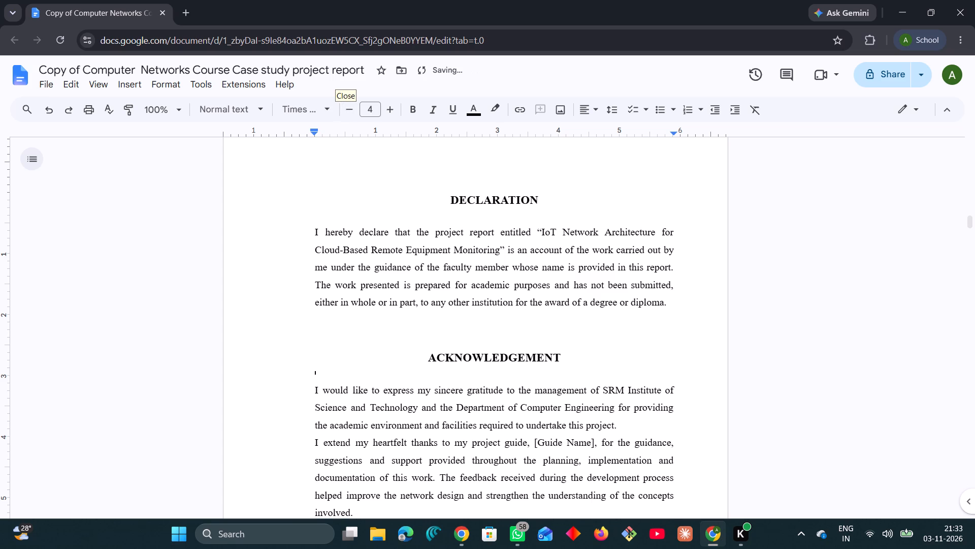
# Reduce the font size of the blank line below the ABSTRACT heading to 12.
pyautogui.scroll(-4, 491, 321)
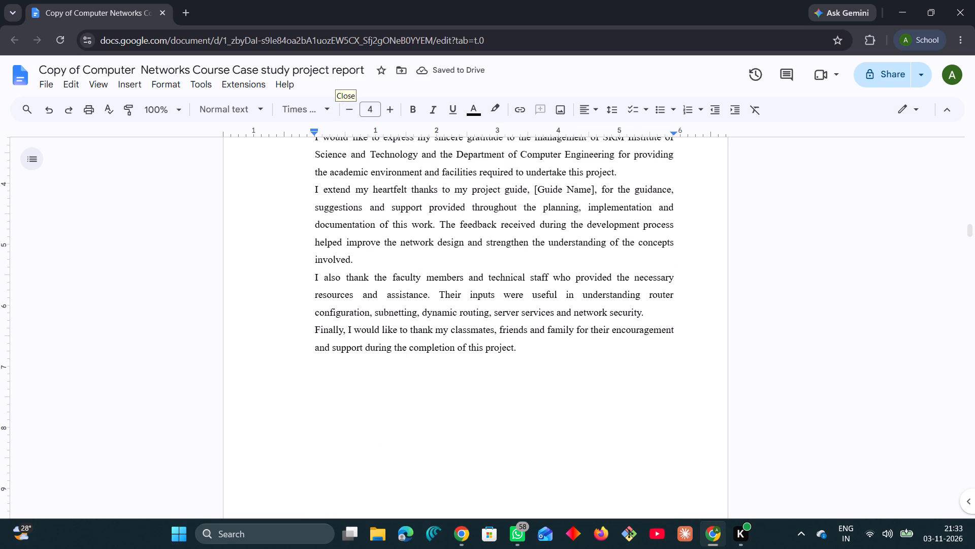
pyautogui.scroll(-2, 526, 296)
pyautogui.scroll(-3, 525, 394)
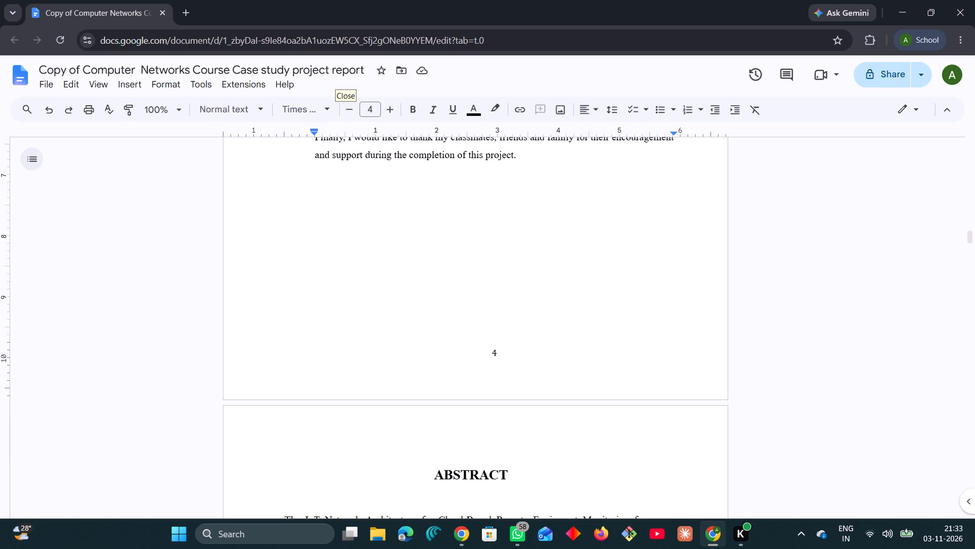
pyautogui.scroll(-1, 519, 375)
pyautogui.scroll(-1, 480, 247)
pyautogui.click(433, 251)
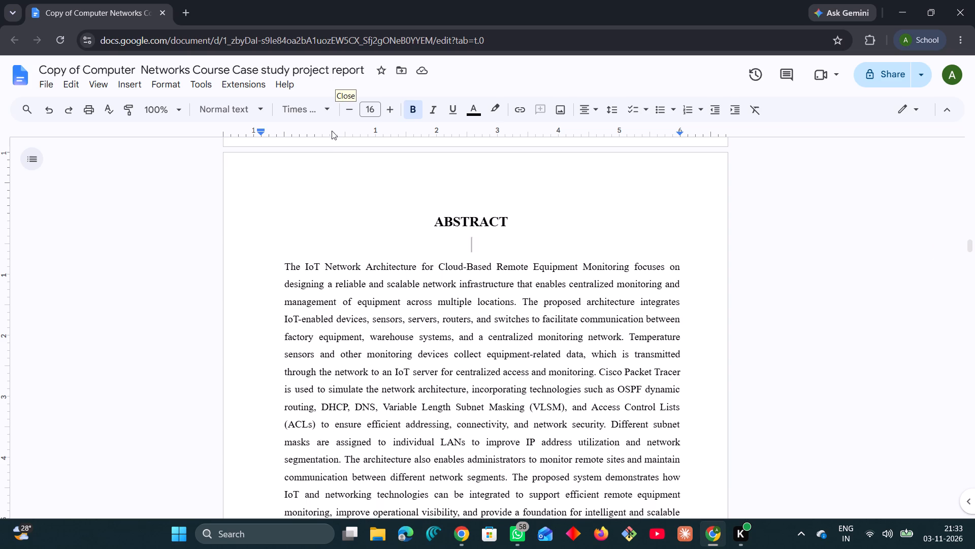
pyautogui.tripleClick(348, 107)
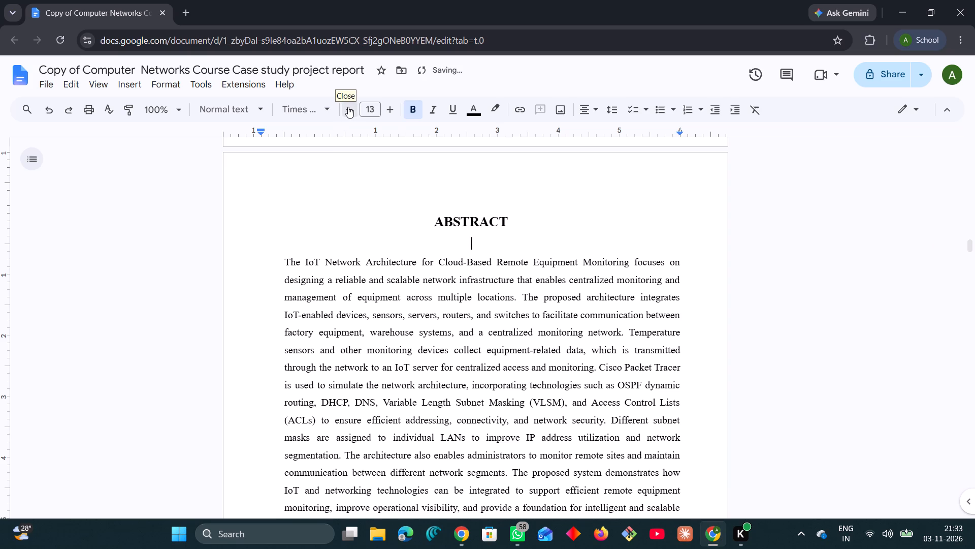
pyautogui.click(348, 107)
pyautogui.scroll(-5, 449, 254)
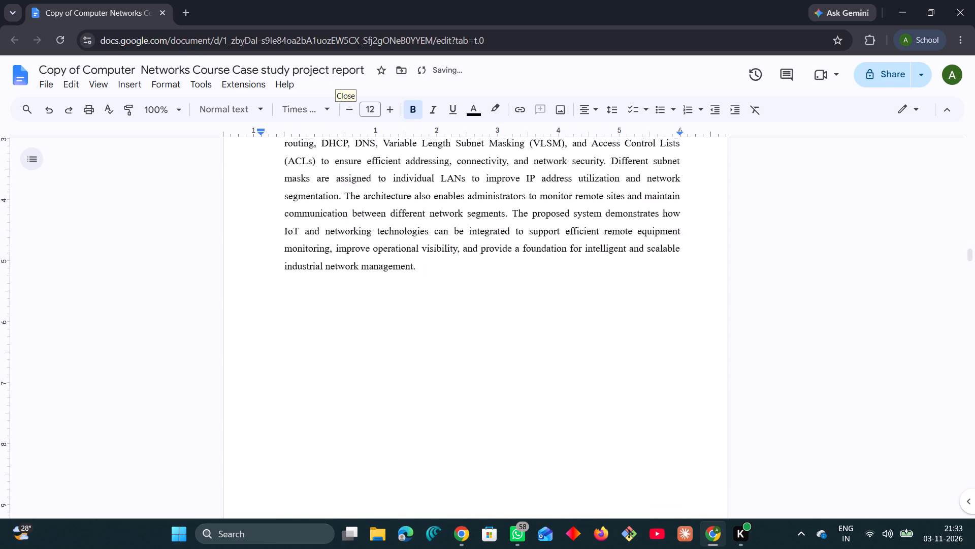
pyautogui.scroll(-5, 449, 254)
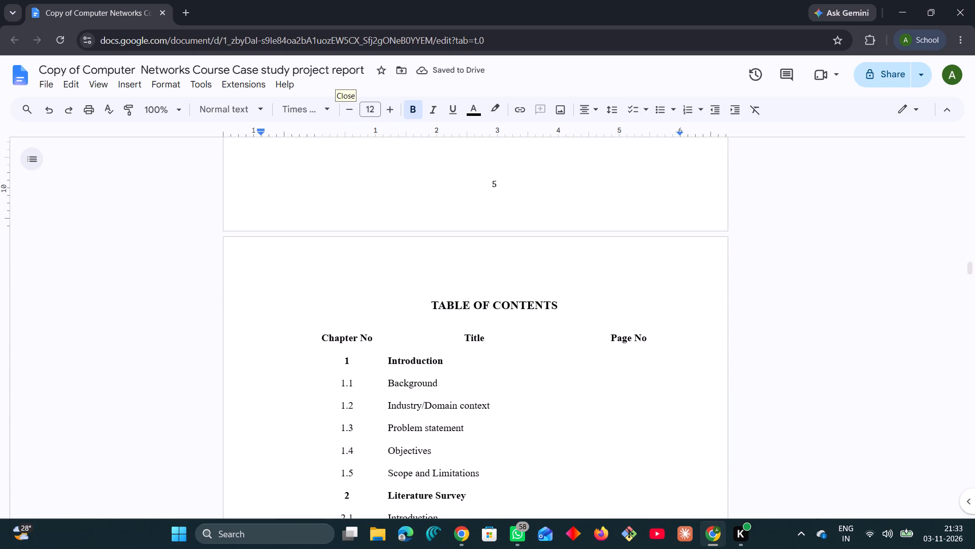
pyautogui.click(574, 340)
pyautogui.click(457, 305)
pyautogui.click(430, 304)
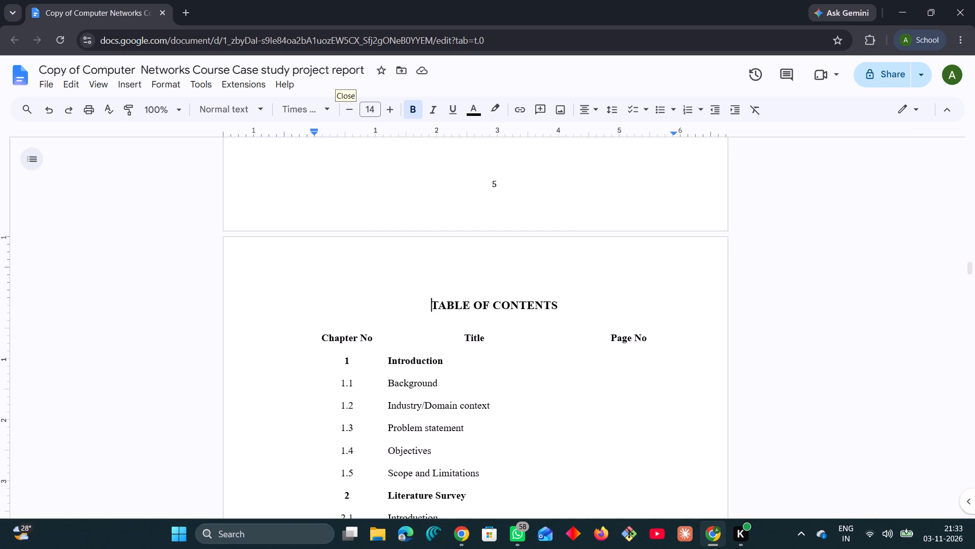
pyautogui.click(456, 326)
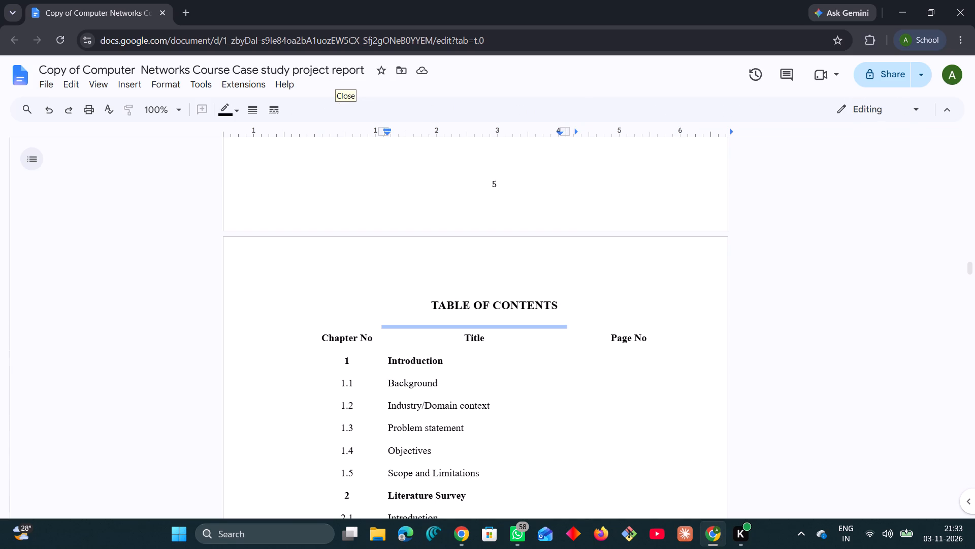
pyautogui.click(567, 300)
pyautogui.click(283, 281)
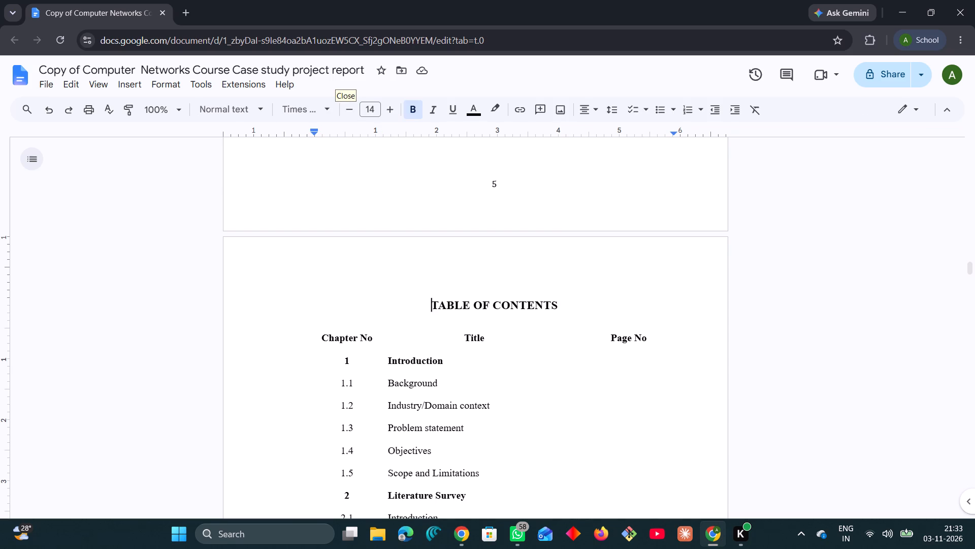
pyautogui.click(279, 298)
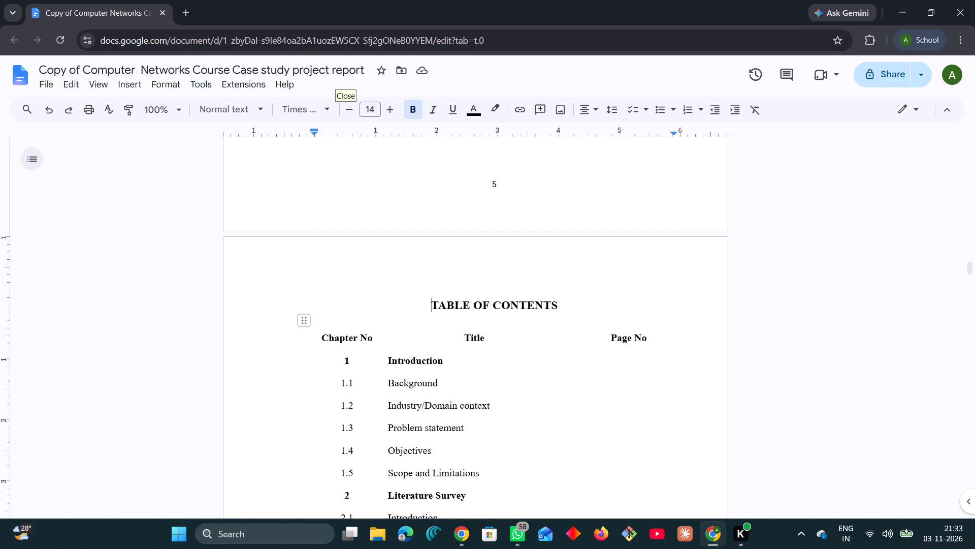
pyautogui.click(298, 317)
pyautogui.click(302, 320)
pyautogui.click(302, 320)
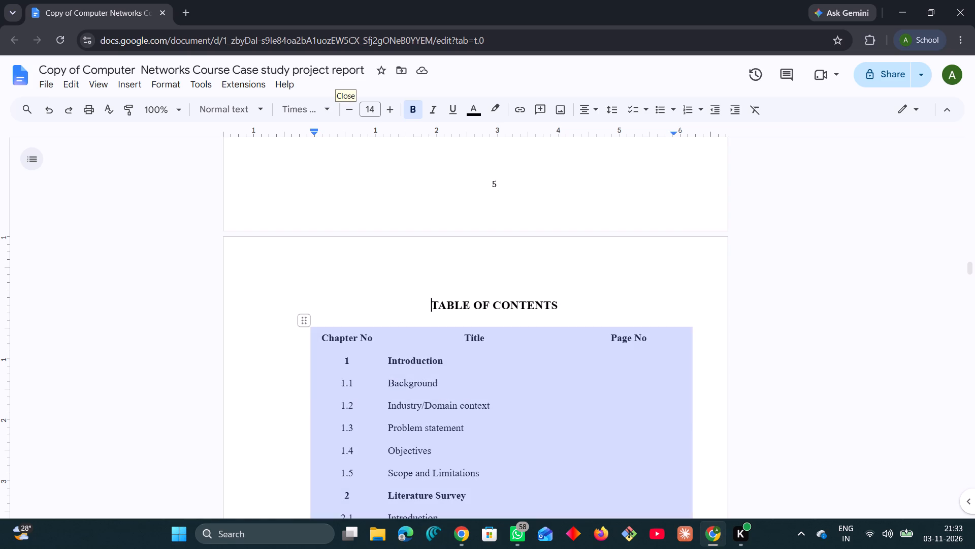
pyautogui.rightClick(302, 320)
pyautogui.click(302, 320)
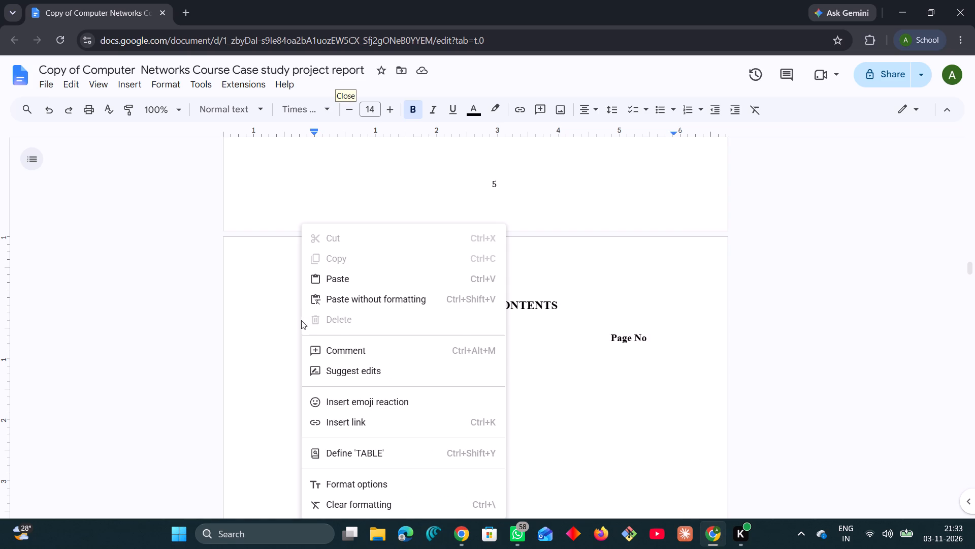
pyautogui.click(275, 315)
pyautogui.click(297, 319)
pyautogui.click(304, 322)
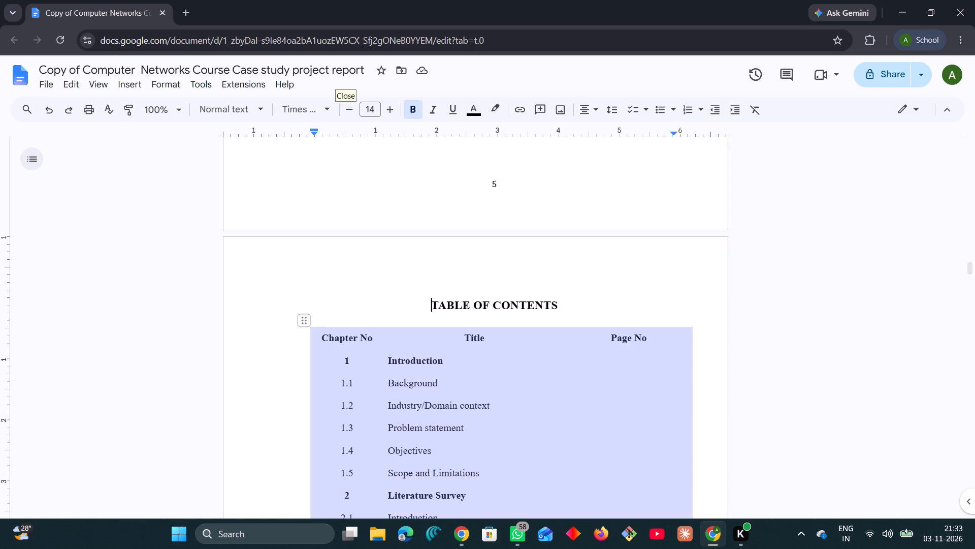
# Review the table of contents, the lists of figures and tables, and the page layout up to the start of Chapter 1.
pyautogui.scroll(-1, 304, 322)
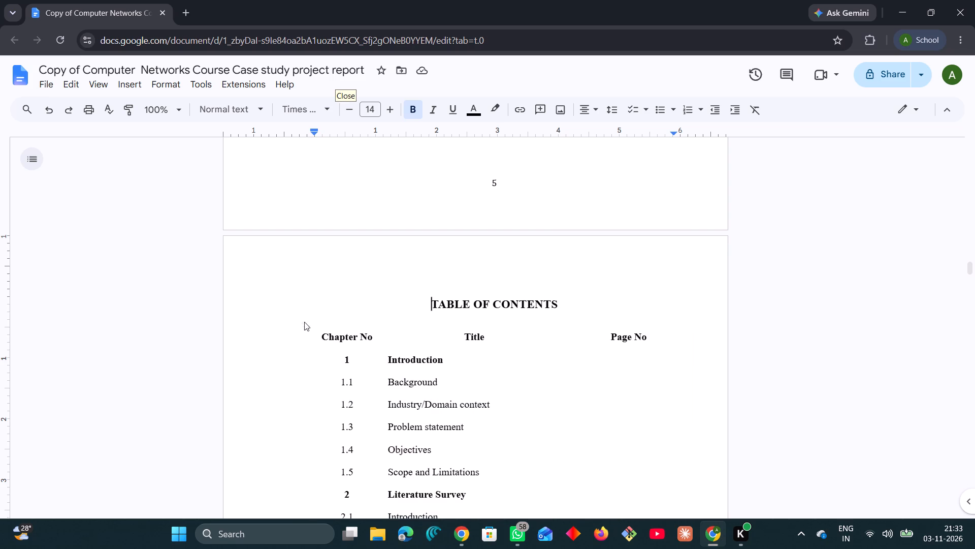
pyautogui.scroll(-12, 304, 322)
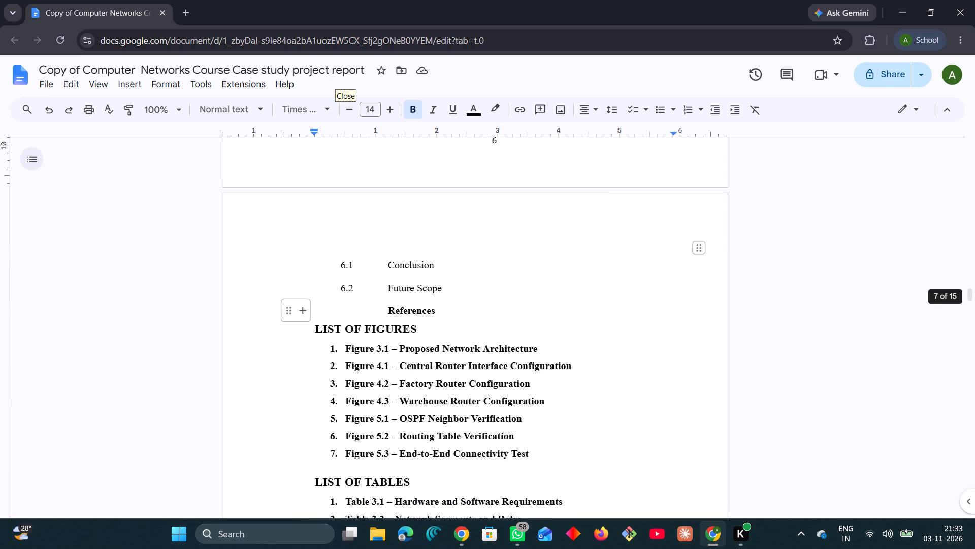
pyautogui.scroll(-1, 305, 320)
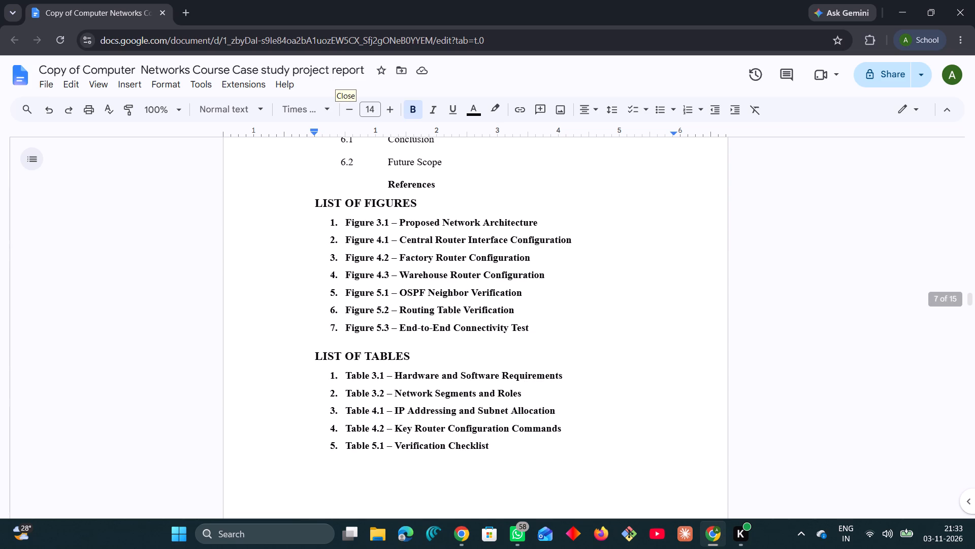
pyautogui.scroll(-5, 393, 217)
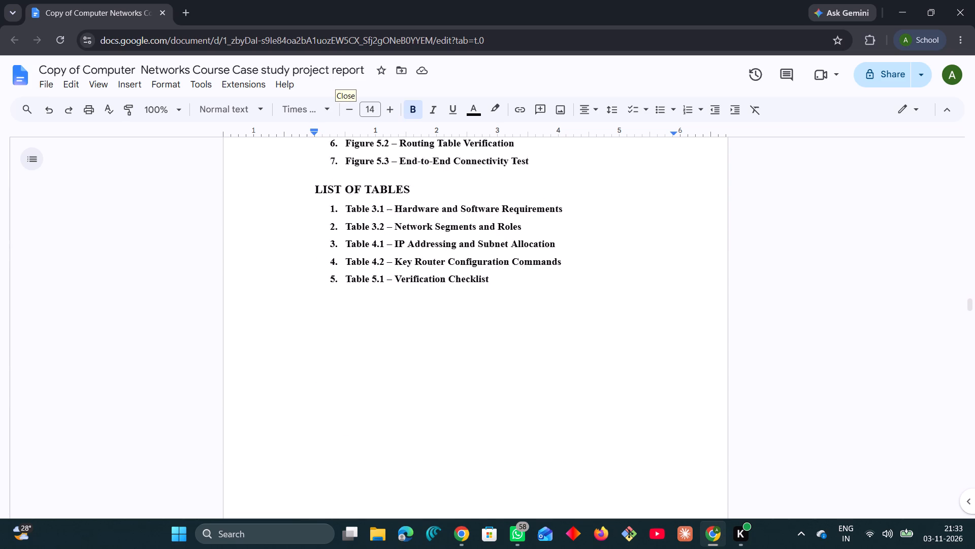
pyautogui.scroll(3, 395, 218)
pyautogui.scroll(-8, 403, 222)
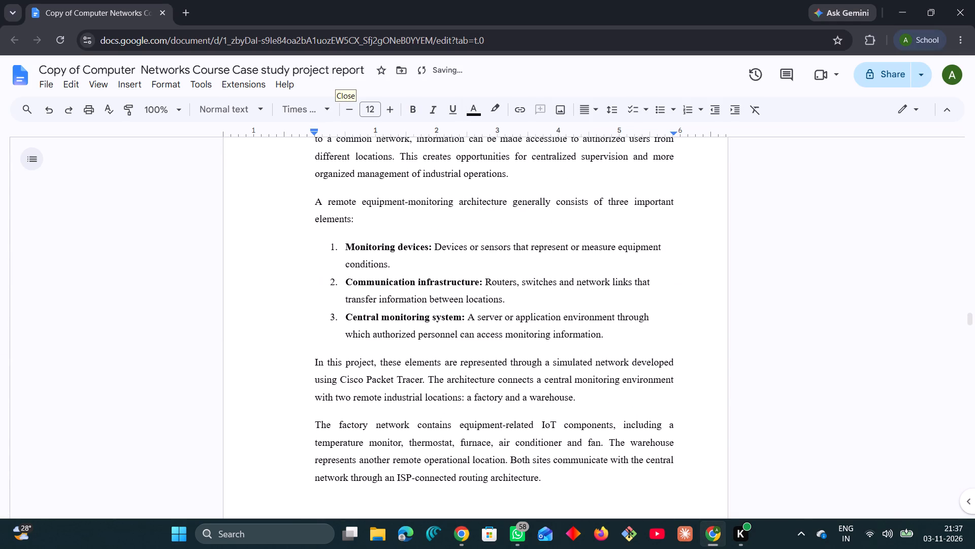
pyautogui.moveTo(340, 421); pyautogui.dragTo(313, 419)
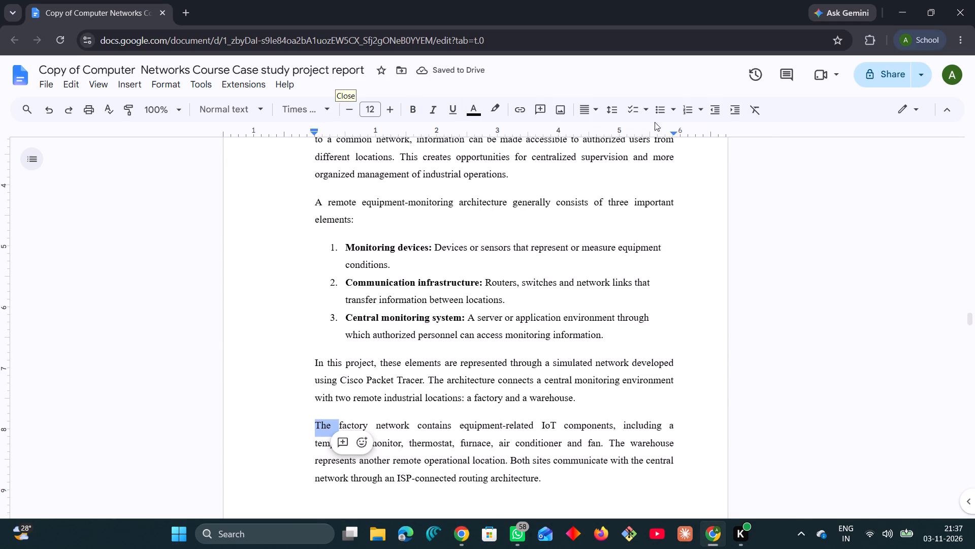
pyautogui.click(615, 111)
pyautogui.click(658, 224)
pyautogui.click(609, 108)
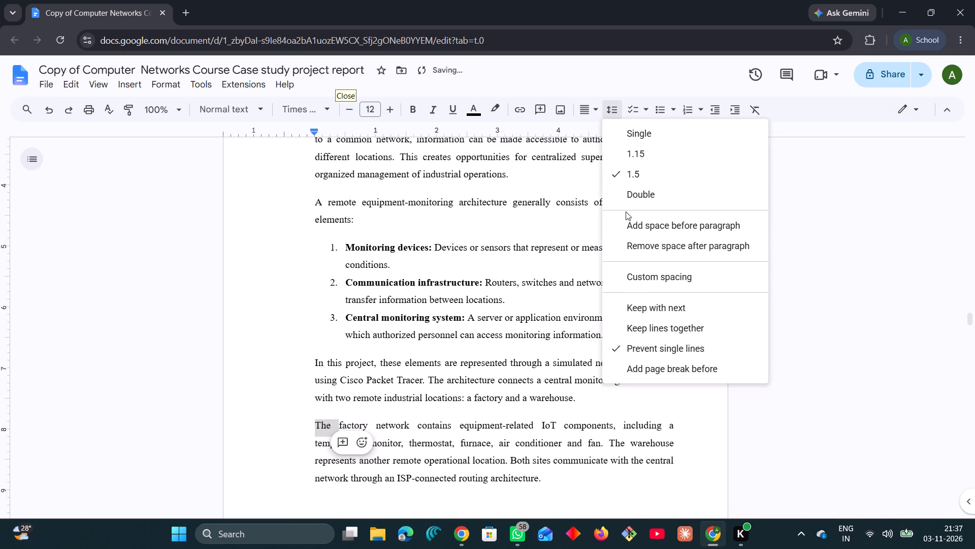
pyautogui.click(630, 247)
# Remove the space before and after the paragraph beginning "In this project, these elements are represented".
pyautogui.moveTo(598, 402); pyautogui.dragTo(549, 392)
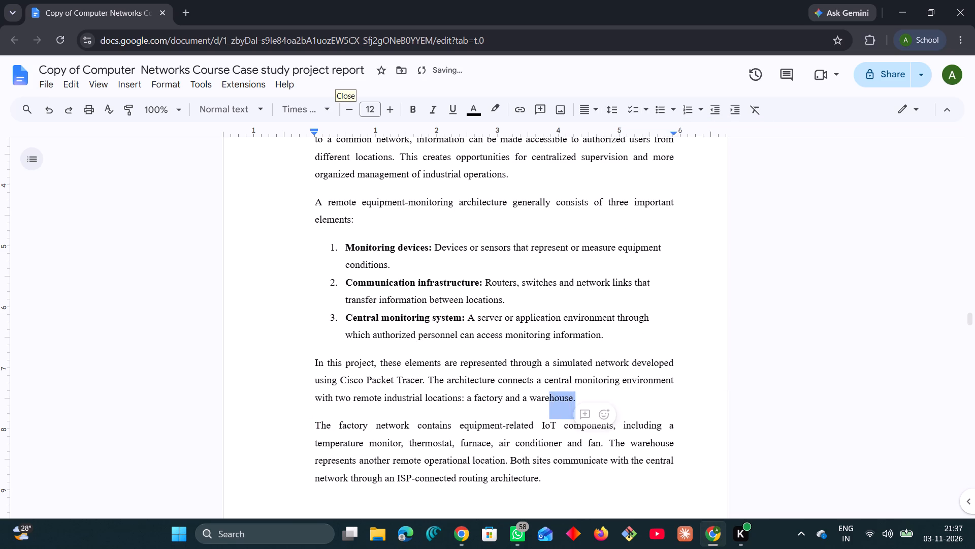
pyautogui.click(606, 106)
pyautogui.click(654, 228)
pyautogui.click(605, 105)
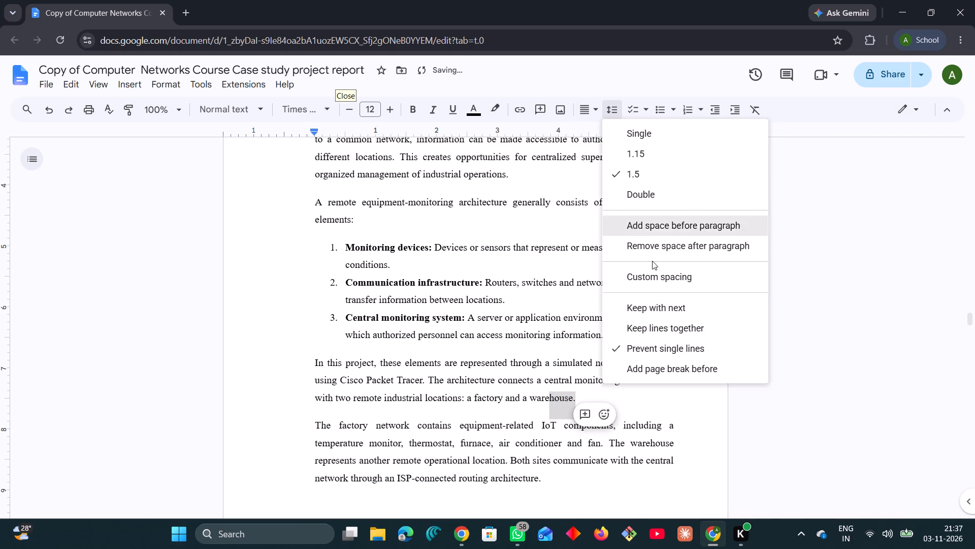
pyautogui.click(659, 250)
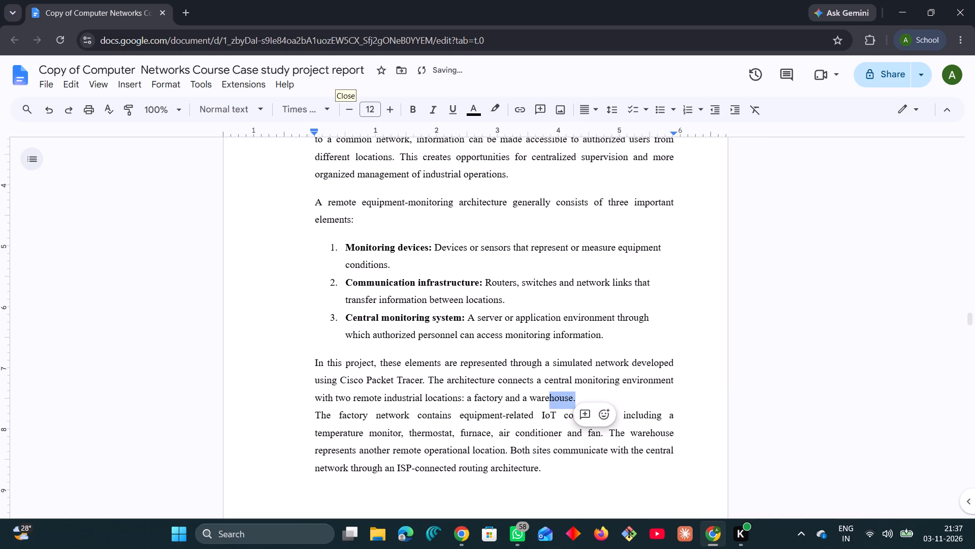
# Remove the space after and before the "Central monitoring system" item in the numbered list.
pyautogui.moveTo(628, 340); pyautogui.dragTo(578, 336)
pyautogui.click(615, 111)
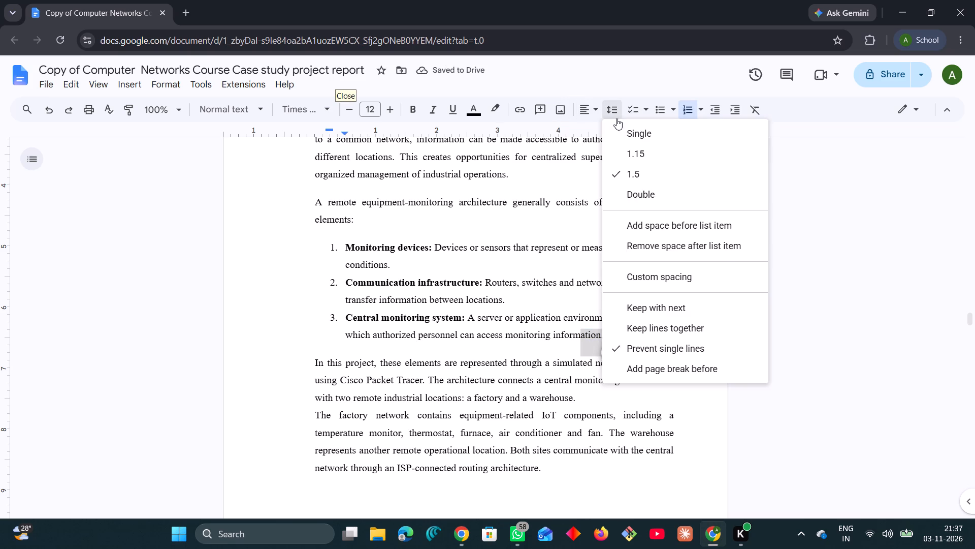
pyautogui.click(658, 242)
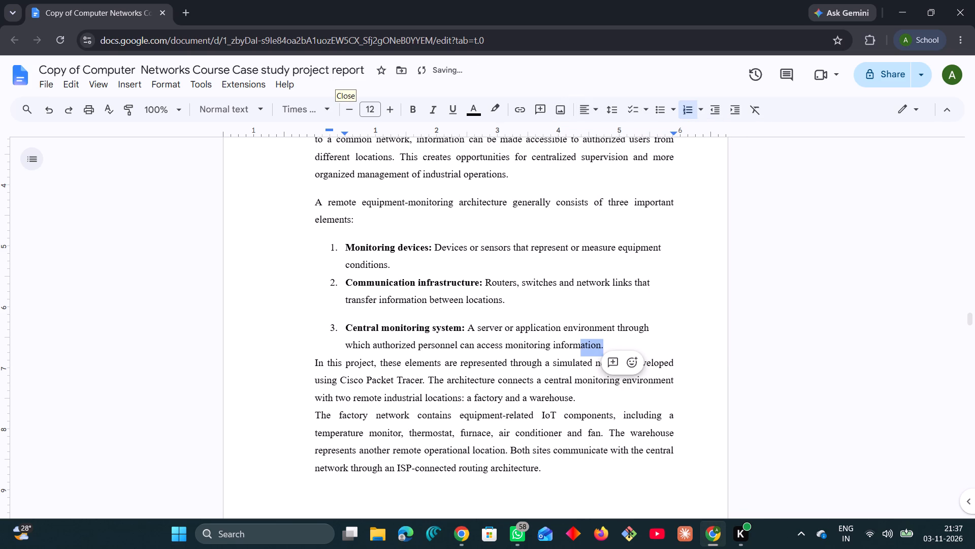
pyautogui.moveTo(361, 325); pyautogui.dragTo(329, 319)
pyautogui.click(604, 112)
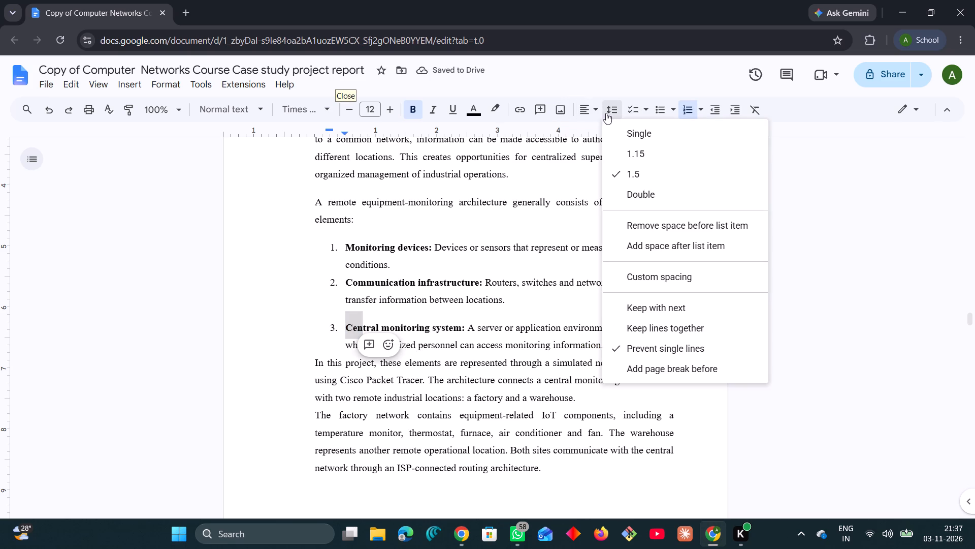
pyautogui.click(651, 218)
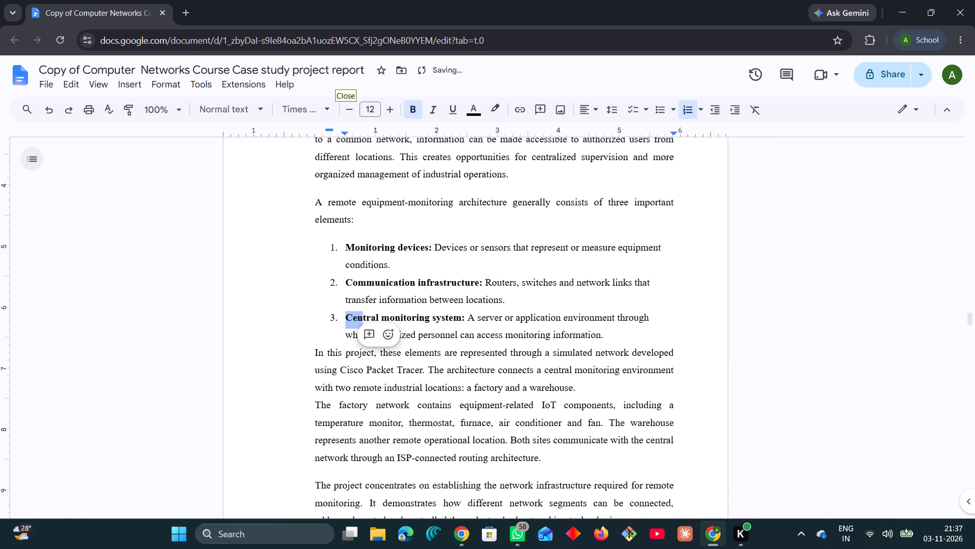
# Remove the space before and after the paragraph beginning "A remote equipment-monitoring architecture" above the numbered list.
pyautogui.moveTo(352, 240); pyautogui.dragTo(338, 234)
pyautogui.click(618, 111)
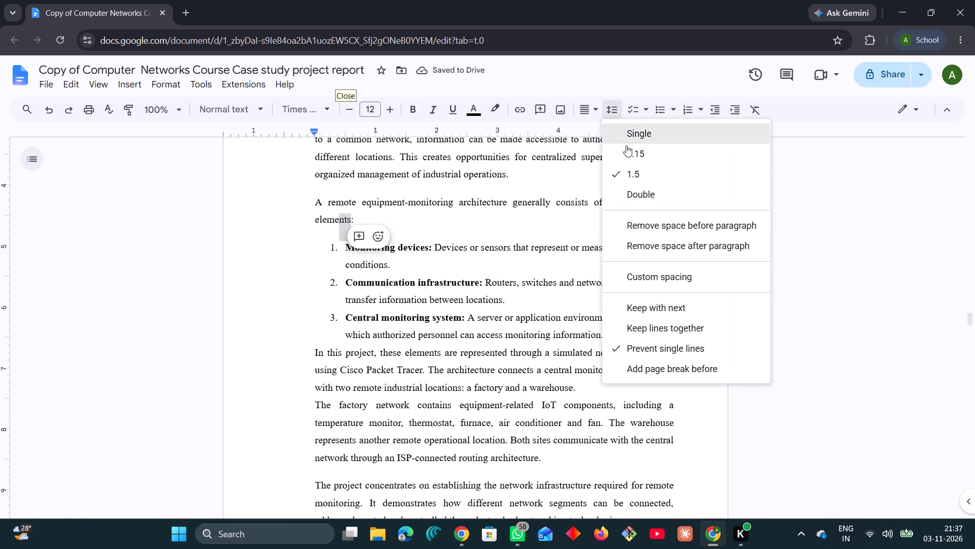
pyautogui.click(653, 228)
pyautogui.click(612, 111)
pyautogui.click(669, 240)
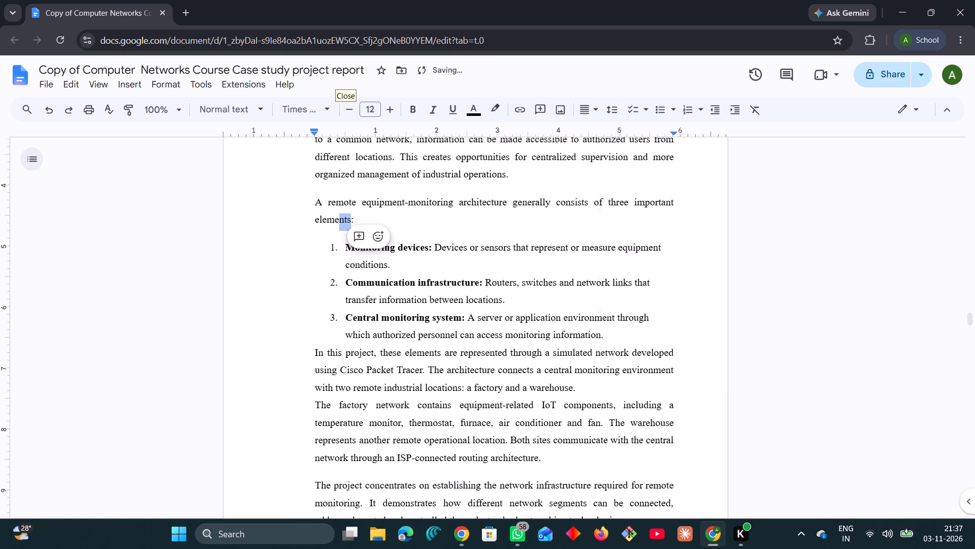
# Remove the space before and after the "Monitoring devices" item in the numbered list.
pyautogui.click(433, 239)
pyautogui.moveTo(367, 249); pyautogui.dragTo(343, 245)
pyautogui.click(611, 109)
pyautogui.click(661, 218)
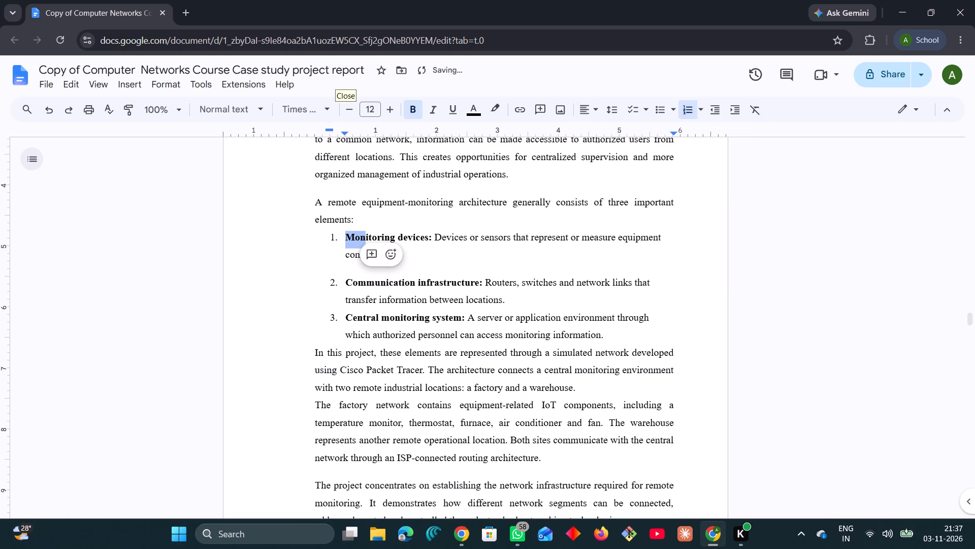
pyautogui.click(406, 268)
pyautogui.moveTo(407, 265); pyautogui.dragTo(382, 257)
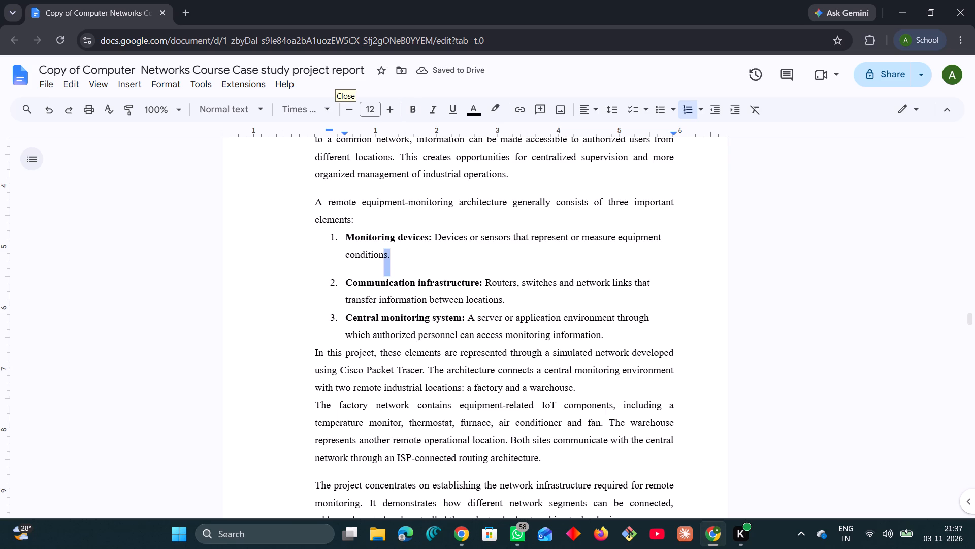
pyautogui.moveTo(382, 257); pyautogui.dragTo(381, 257)
pyautogui.click(612, 114)
pyautogui.click(657, 239)
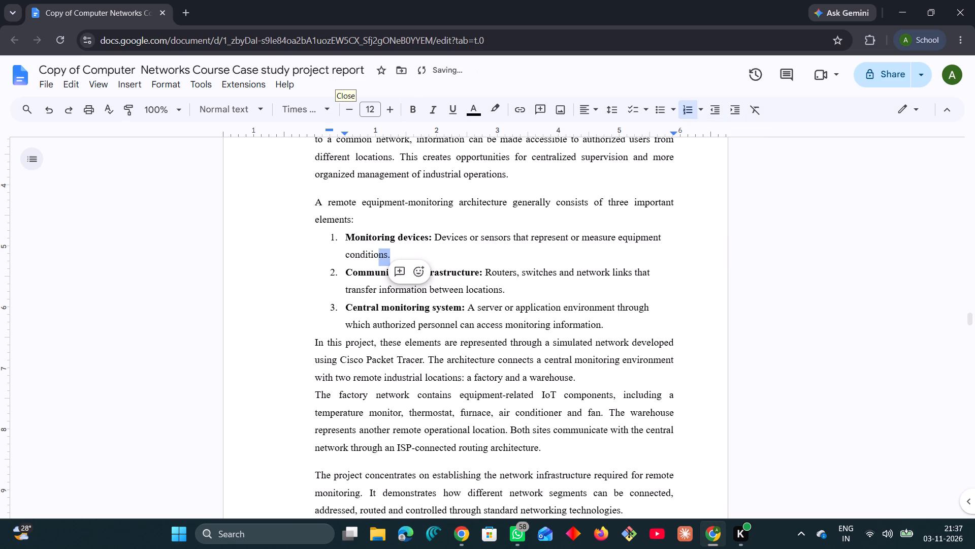
# Remove the space before and after the paragraph beginning "The Internet of Things (IoT) enables".
pyautogui.scroll(1, 470, 256)
pyautogui.moveTo(513, 239); pyautogui.dragTo(496, 239)
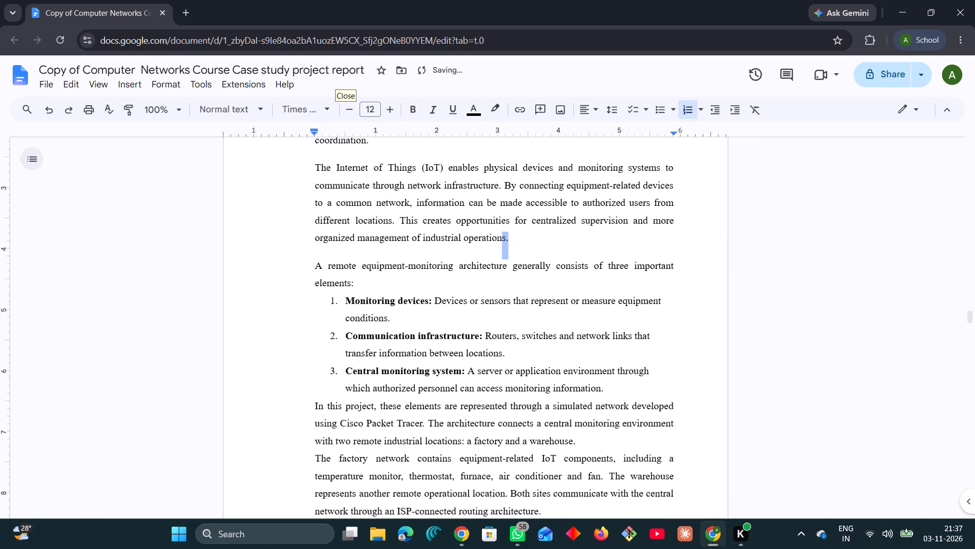
pyautogui.moveTo(496, 239); pyautogui.dragTo(493, 239)
pyautogui.click(614, 111)
pyautogui.click(670, 222)
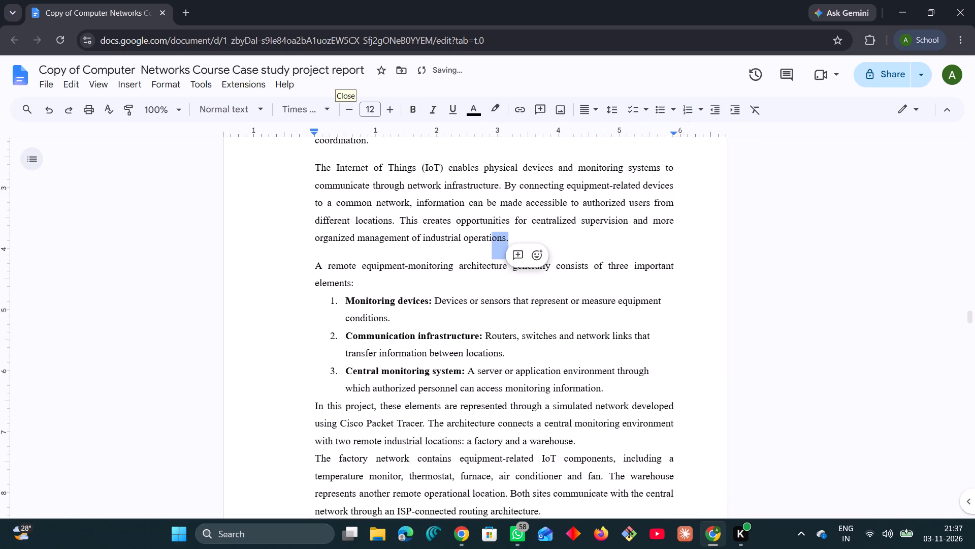
pyautogui.click(614, 118)
pyautogui.click(657, 249)
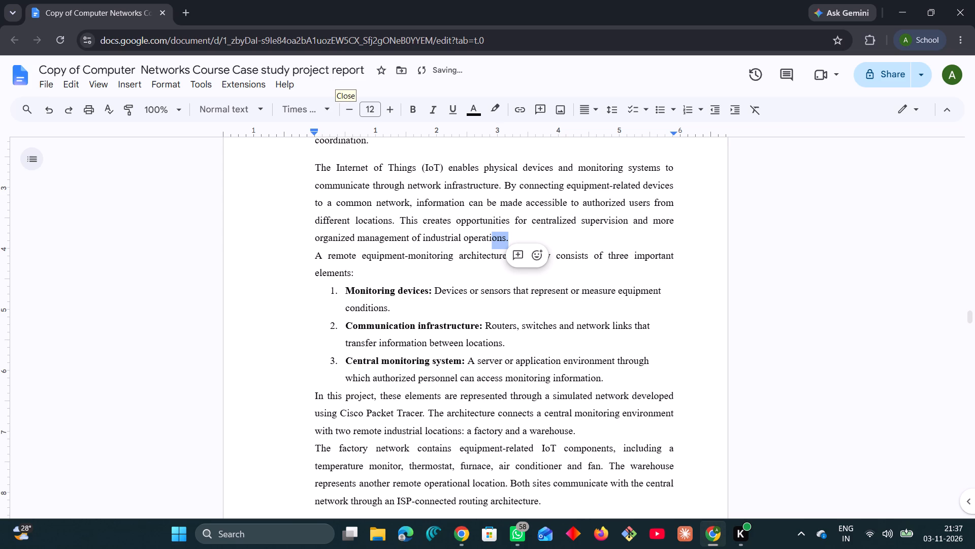
# Remove the space before and after the opening 1.1 Background paragraph beginning "Industrial environments depend".
pyautogui.scroll(1, 404, 276)
pyautogui.moveTo(377, 209); pyautogui.dragTo(357, 206)
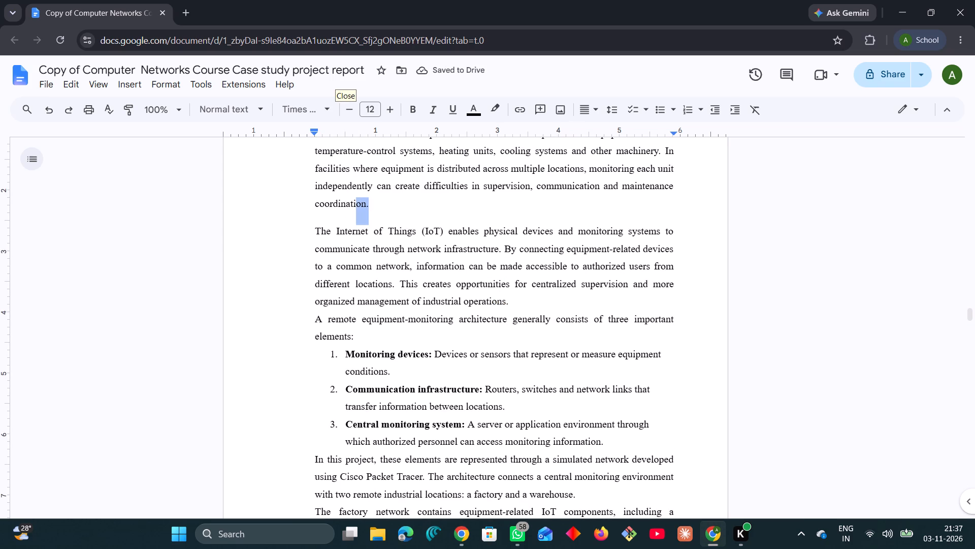
pyautogui.click(609, 111)
pyautogui.click(648, 227)
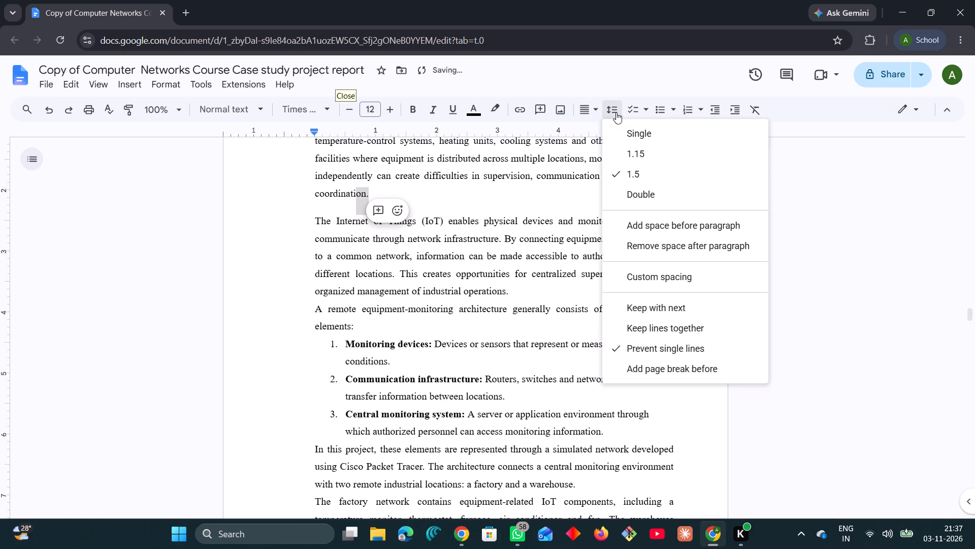
pyautogui.click(616, 112)
pyautogui.click(645, 245)
# Remove the space before and after the closing 1.1 paragraph beginning "The project concentrates on establishing".
pyautogui.scroll(1, 451, 208)
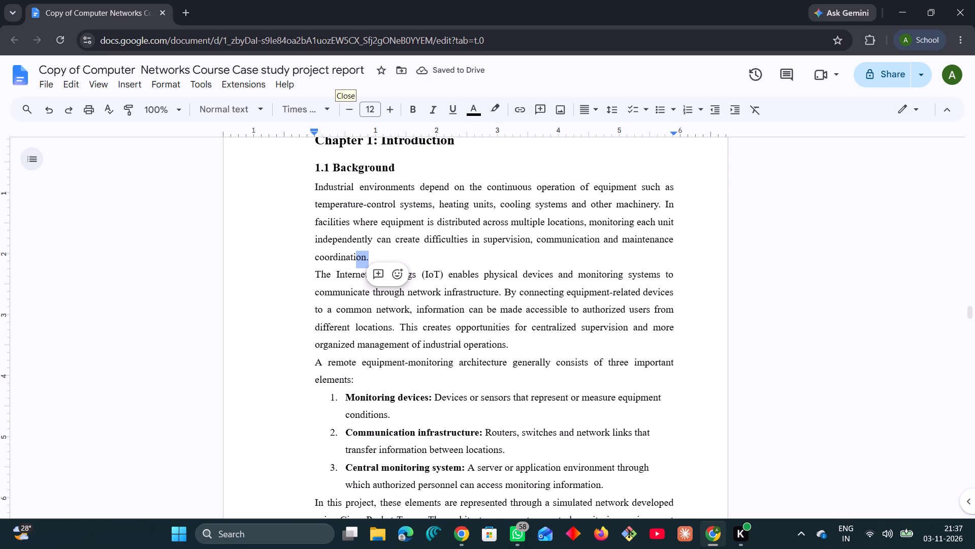
pyautogui.scroll(-1, 451, 211)
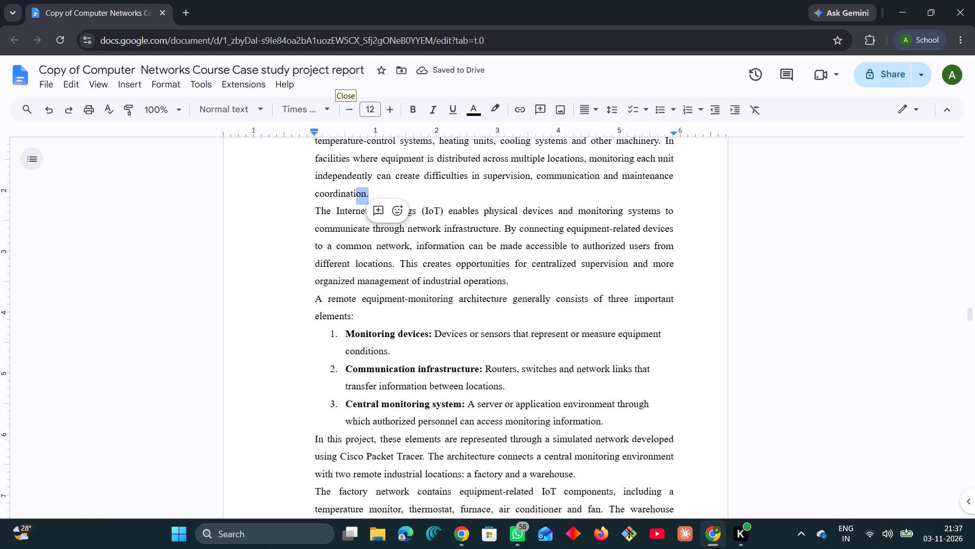
pyautogui.scroll(-2, 451, 211)
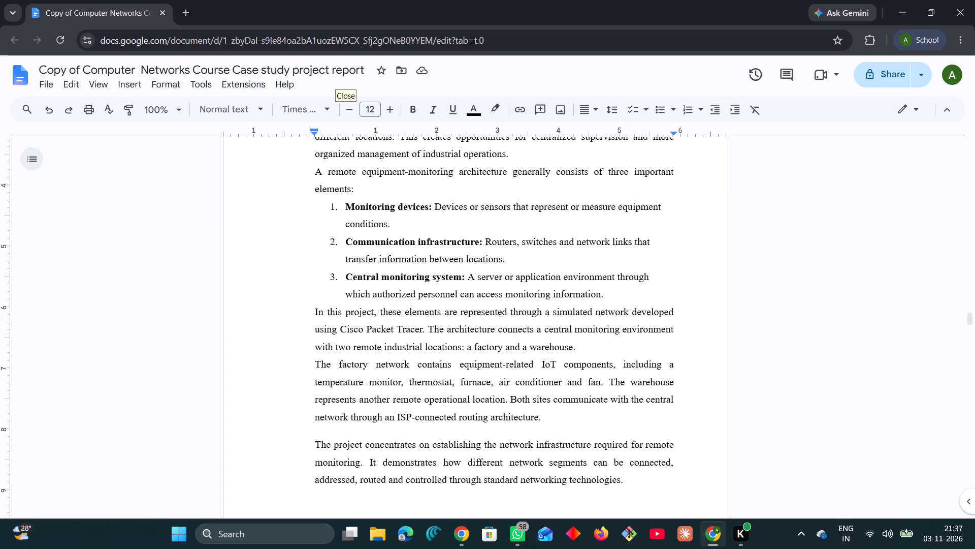
pyautogui.scroll(-2, 515, 212)
pyautogui.moveTo(345, 320); pyautogui.dragTo(318, 316)
pyautogui.click(615, 114)
pyautogui.click(658, 225)
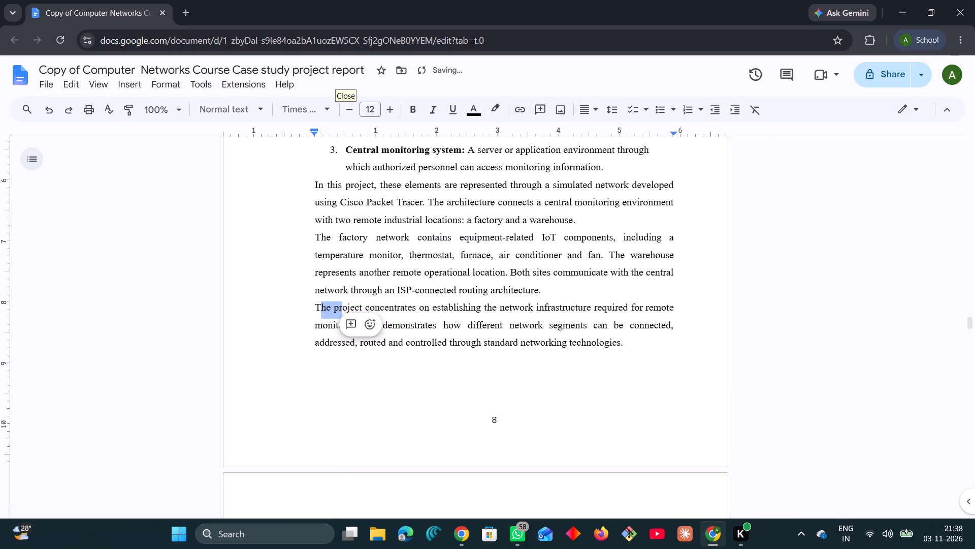
pyautogui.click(612, 109)
pyautogui.click(648, 247)
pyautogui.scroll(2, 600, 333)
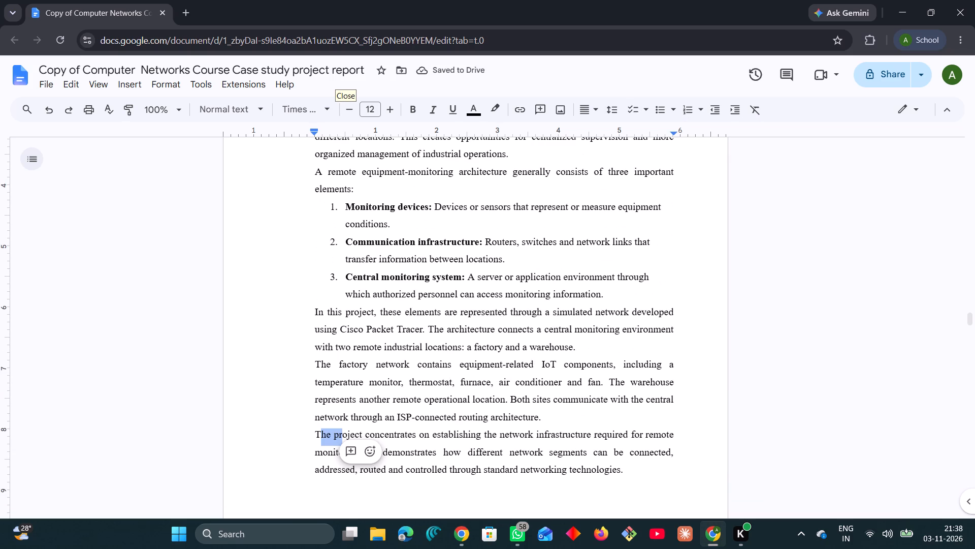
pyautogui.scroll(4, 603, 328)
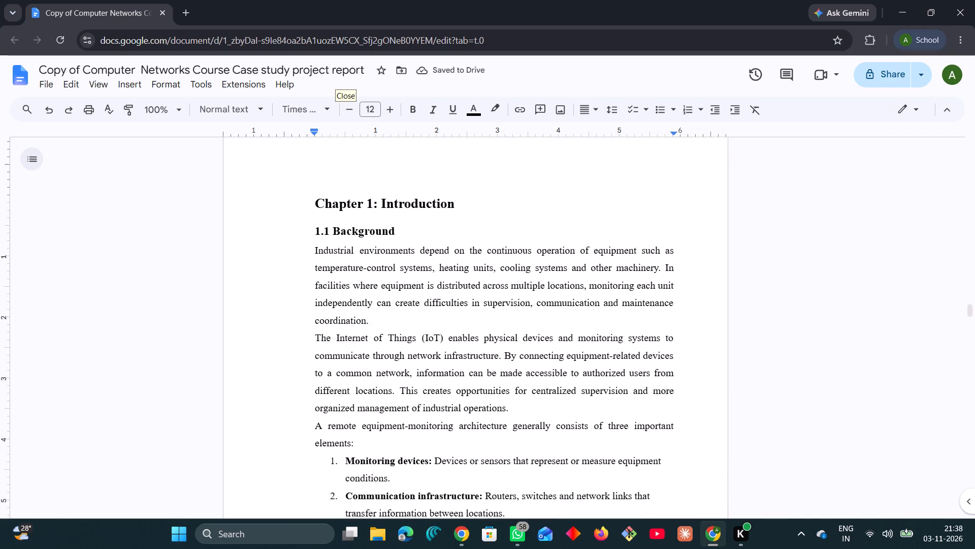
pyautogui.scroll(1, 603, 328)
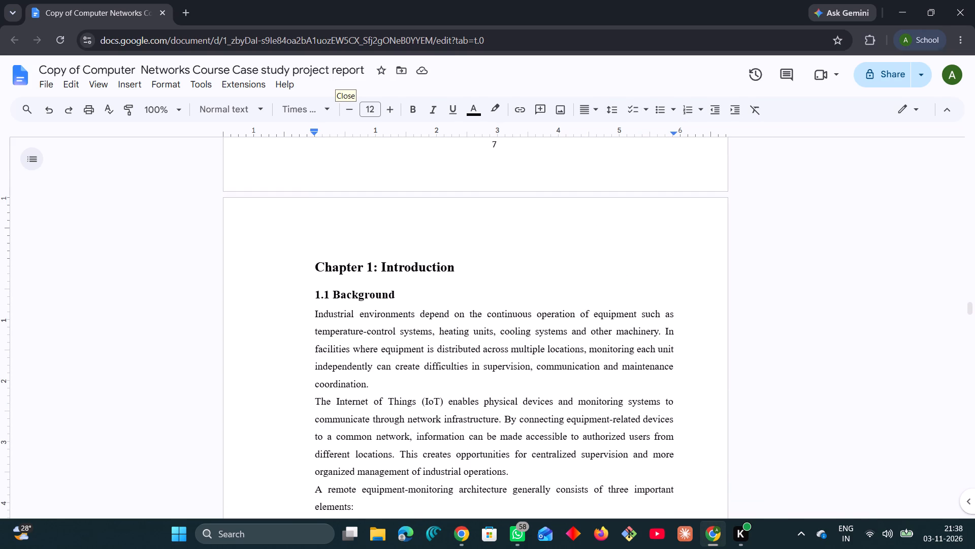
pyautogui.scroll(-3, 334, 250)
pyautogui.scroll(-7, 422, 294)
pyautogui.scroll(-1, 382, 331)
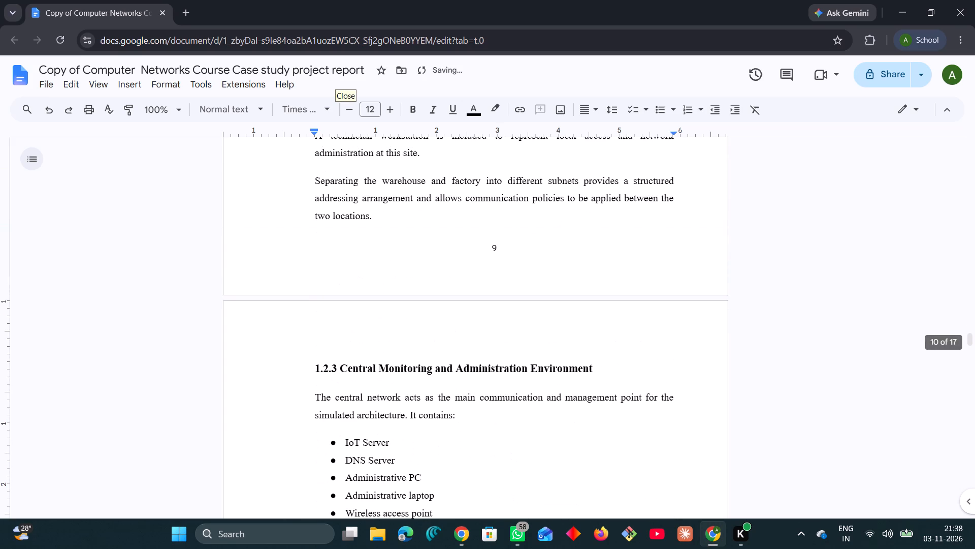
pyautogui.scroll(20, 393, 321)
pyautogui.scroll(-10, 407, 316)
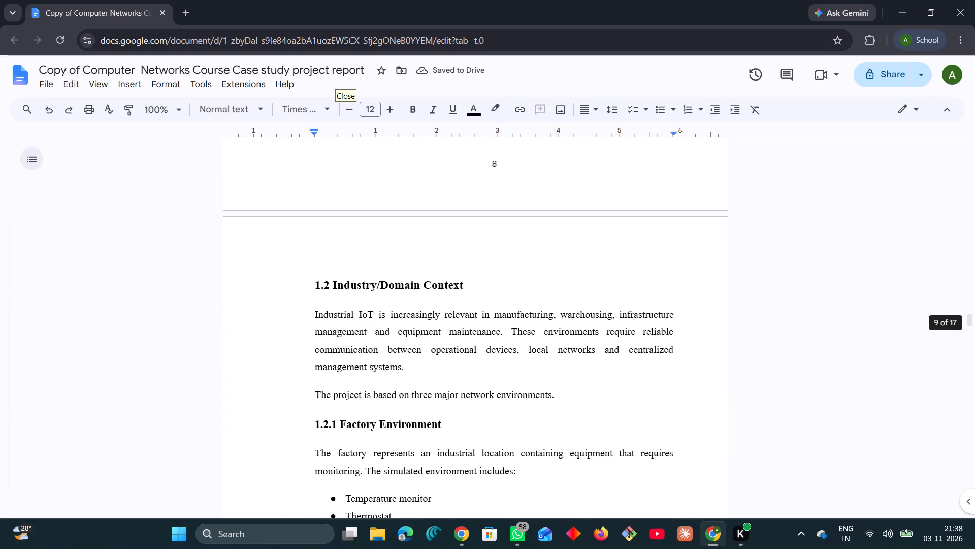
pyautogui.scroll(-1, 407, 316)
pyautogui.scroll(11, 372, 253)
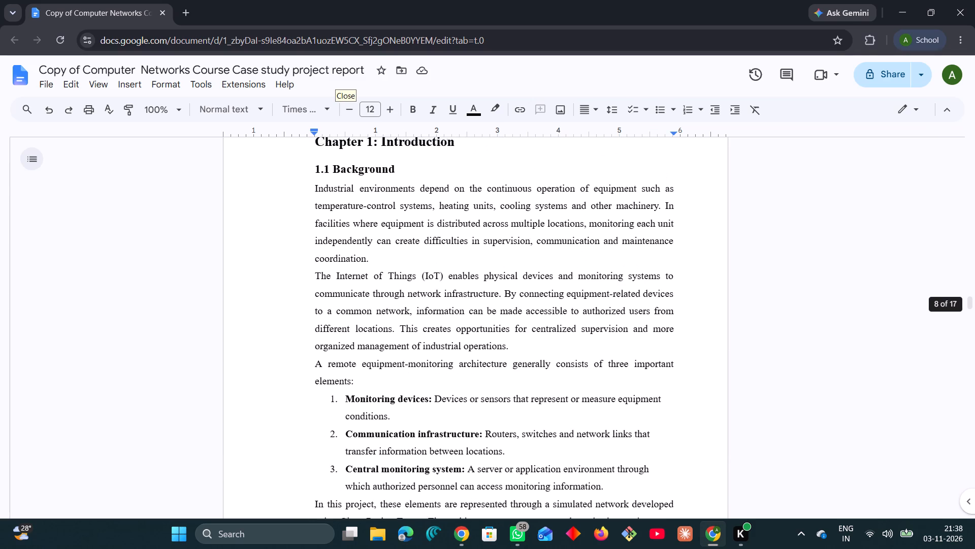
pyautogui.scroll(-10, 374, 257)
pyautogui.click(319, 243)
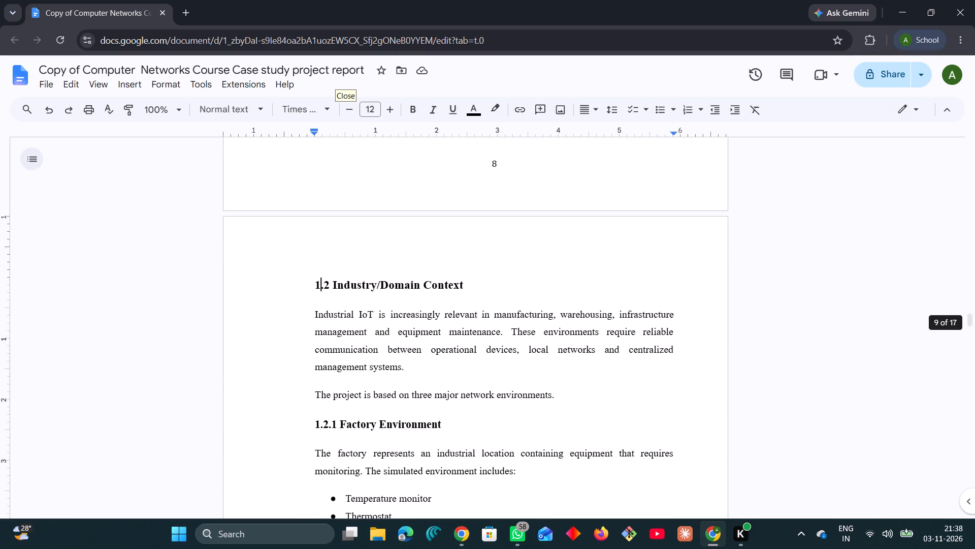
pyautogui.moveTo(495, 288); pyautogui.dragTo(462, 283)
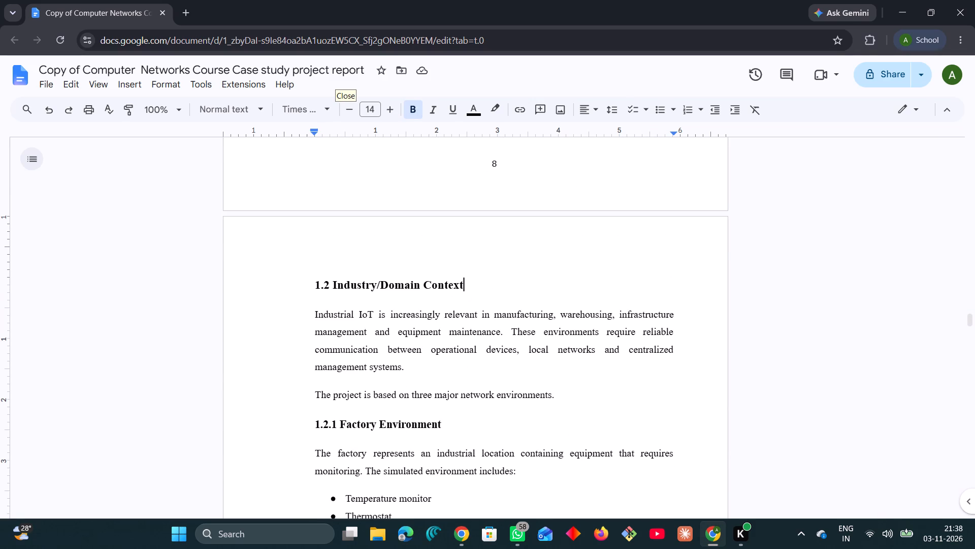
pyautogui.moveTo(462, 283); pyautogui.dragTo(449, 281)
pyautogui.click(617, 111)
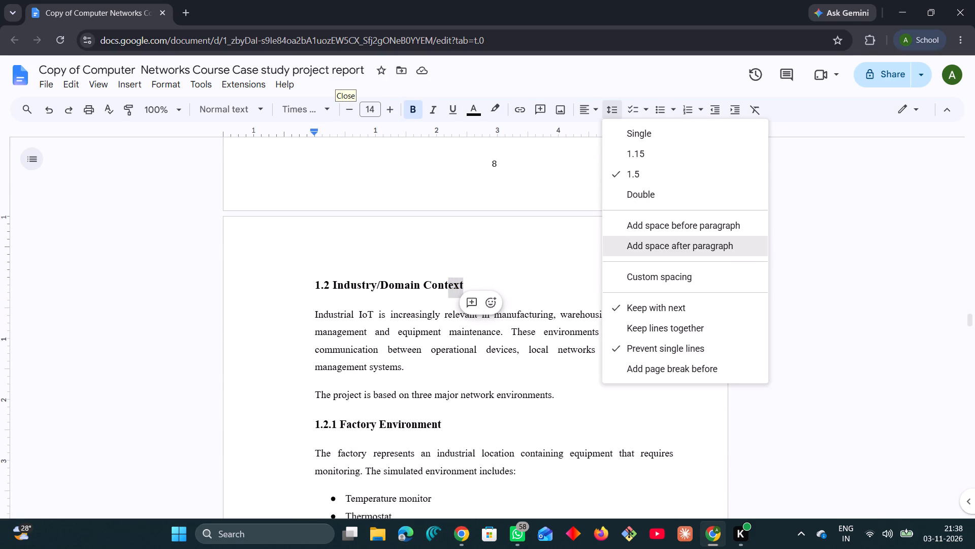
# Remove the space before and after the 1.2 paragraph beginning "Industrial IoT is increasingly relevant".
pyautogui.moveTo(337, 304); pyautogui.dragTo(310, 298)
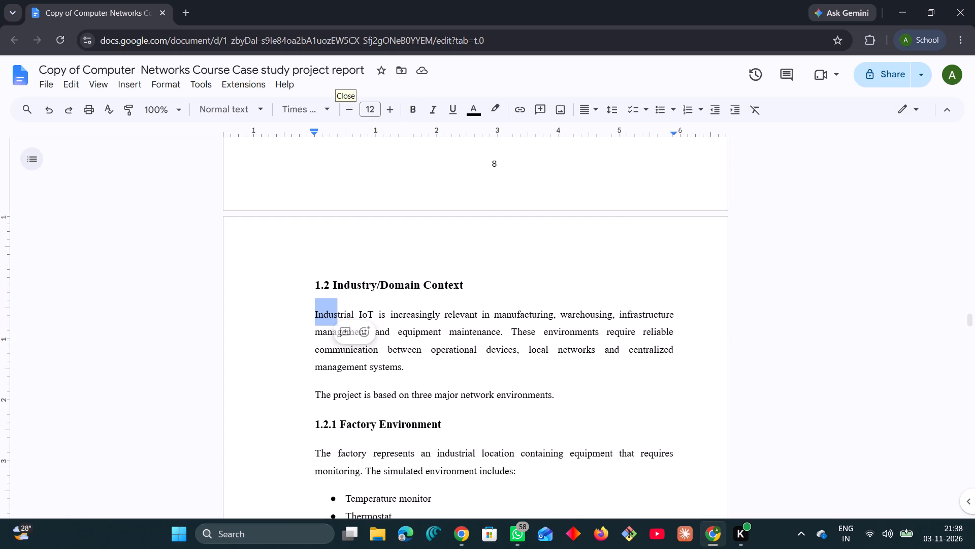
pyautogui.click(616, 112)
pyautogui.click(653, 227)
pyautogui.click(614, 108)
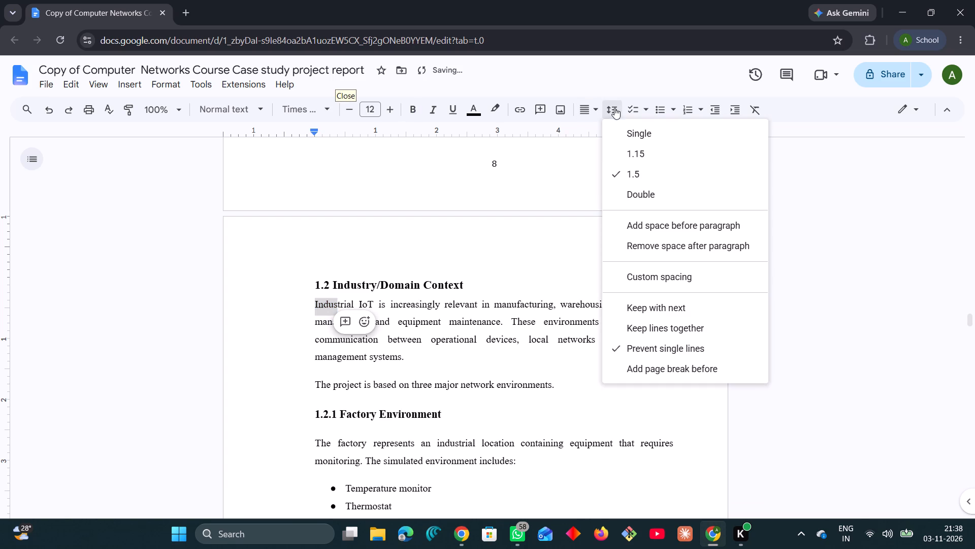
pyautogui.click(633, 246)
# Remove the space before and after the line "The project is based on three major network environments.".
pyautogui.scroll(-1, 480, 315)
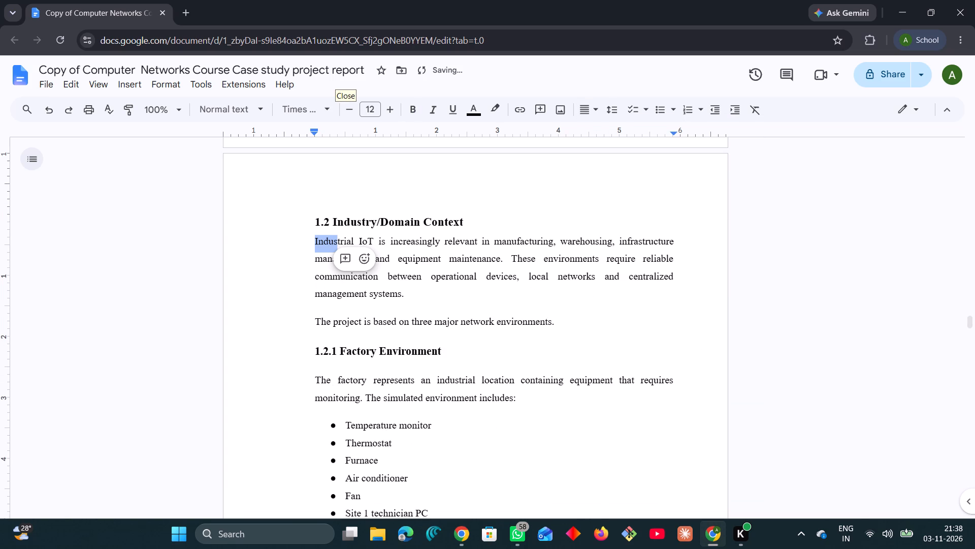
pyautogui.moveTo(336, 321); pyautogui.dragTo(316, 316)
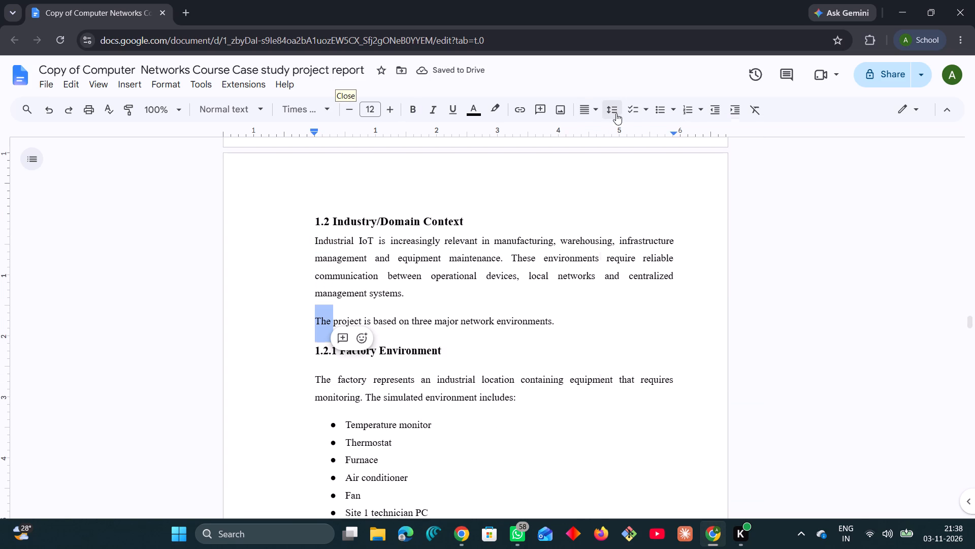
pyautogui.click(616, 113)
pyautogui.click(648, 222)
pyautogui.click(613, 112)
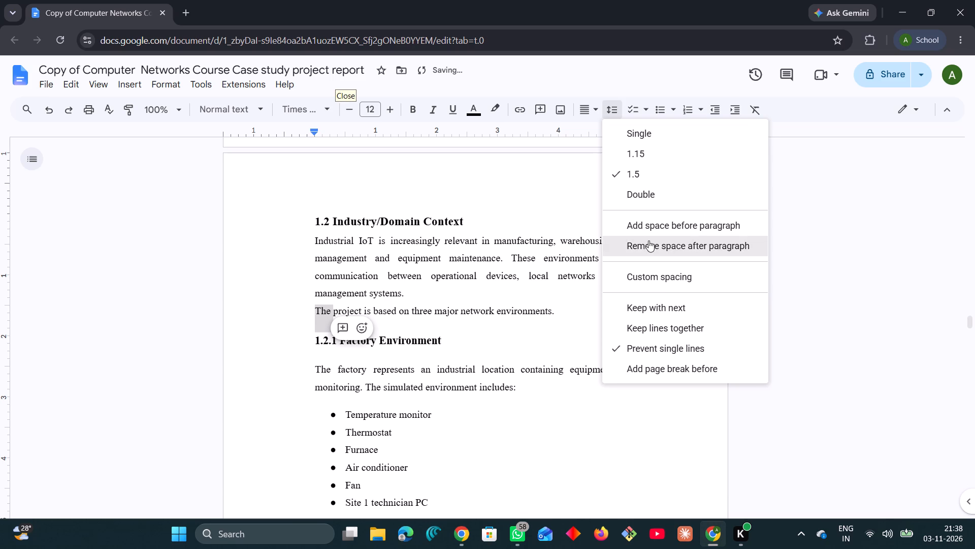
pyautogui.click(648, 240)
# Remove the space before and after the "1.2.1 Factory Environment" heading.
pyautogui.moveTo(449, 343); pyautogui.dragTo(424, 337)
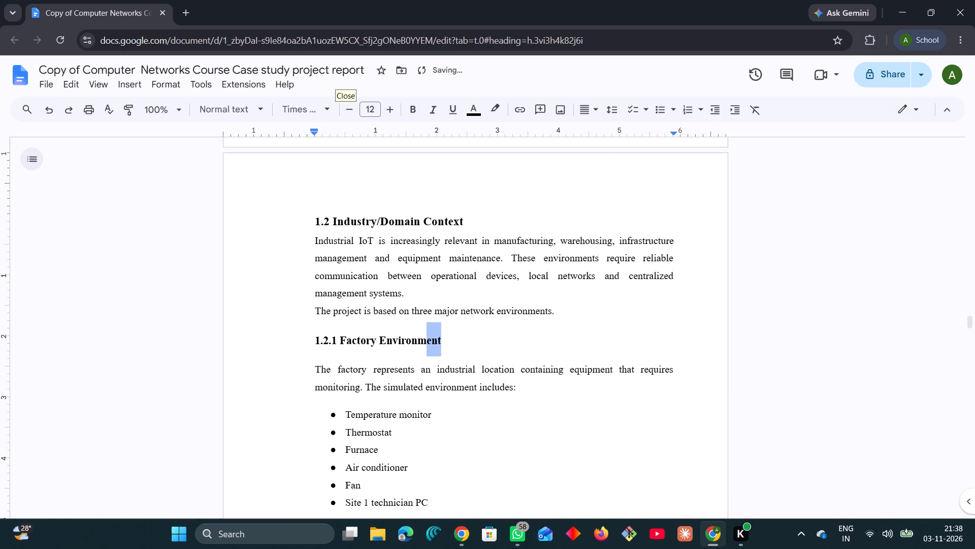
pyautogui.moveTo(424, 337); pyautogui.dragTo(413, 334)
pyautogui.click(611, 105)
pyautogui.click(632, 220)
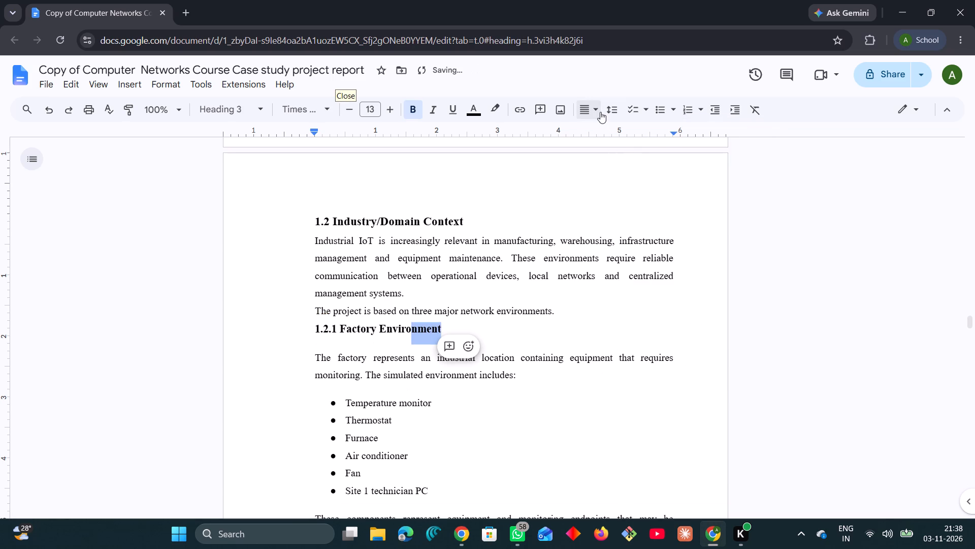
pyautogui.click(611, 109)
pyautogui.click(630, 246)
# Remove the space before and after the 1.2.1 paragraph beginning "The factory represents an industrial location".
pyautogui.moveTo(337, 354); pyautogui.dragTo(298, 343)
pyautogui.click(611, 100)
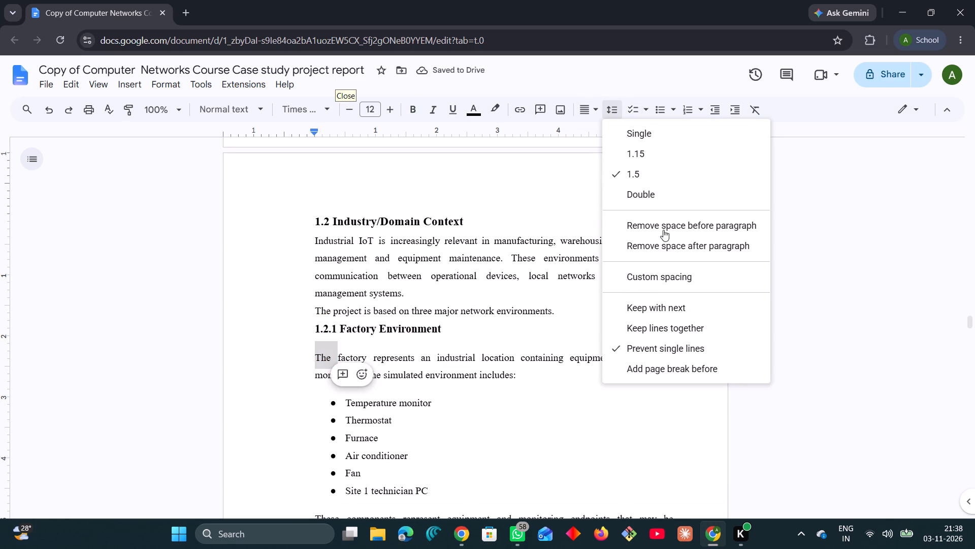
pyautogui.click(663, 228)
pyautogui.click(613, 114)
pyautogui.click(638, 238)
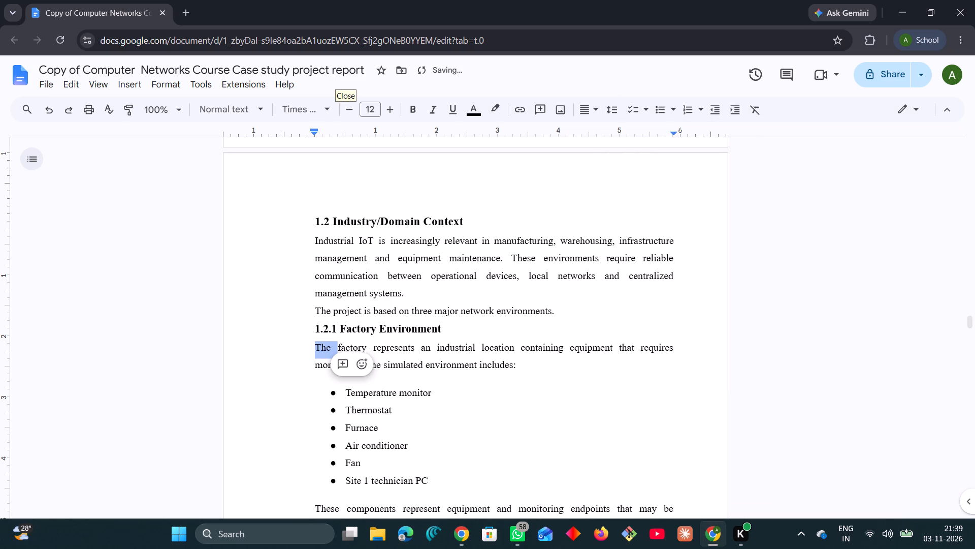
# Remove the space before and after the "Temperature monitor" item in the 1.2.1 bulleted list.
pyautogui.scroll(-1, 511, 289)
pyautogui.moveTo(387, 329); pyautogui.dragTo(322, 328)
pyautogui.click(609, 109)
pyautogui.click(647, 218)
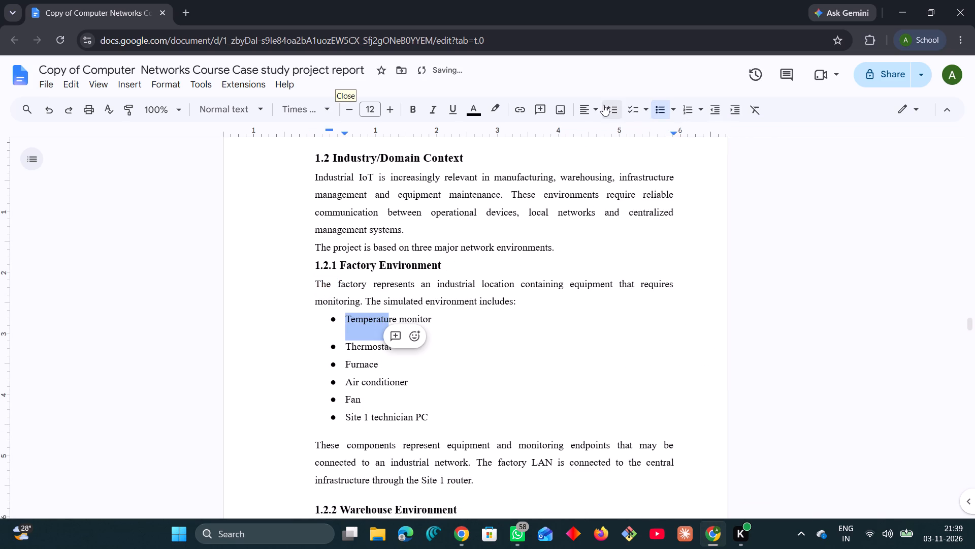
pyautogui.click(603, 105)
pyautogui.click(643, 238)
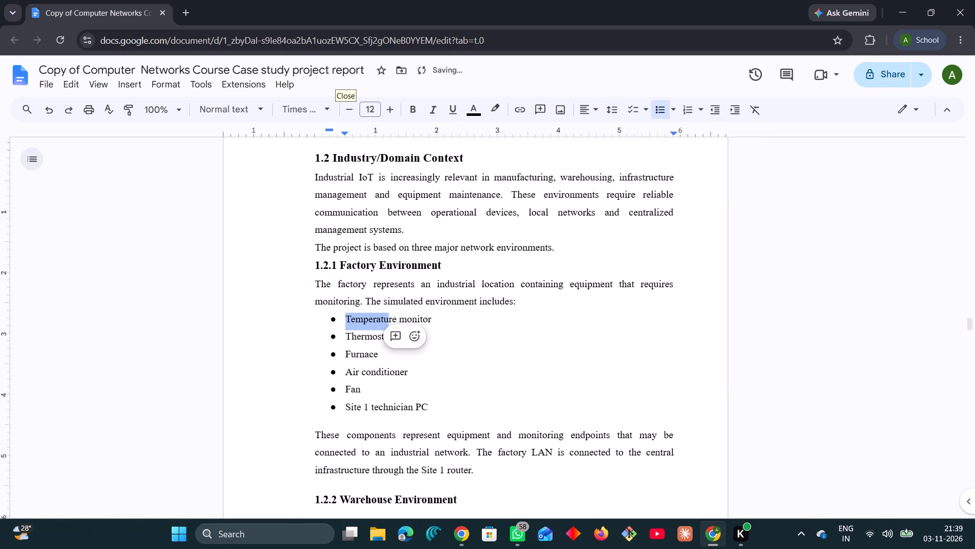
# Remove the space before and after the 1.2.1 paragraph beginning "These components represent equipment".
pyautogui.scroll(-1, 607, 301)
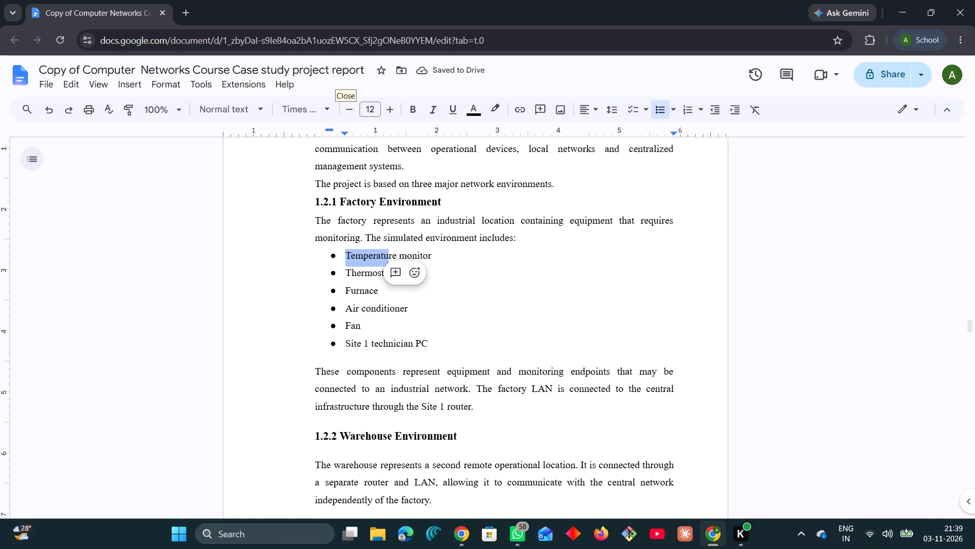
pyautogui.moveTo(377, 372); pyautogui.dragTo(305, 371)
pyautogui.click(611, 109)
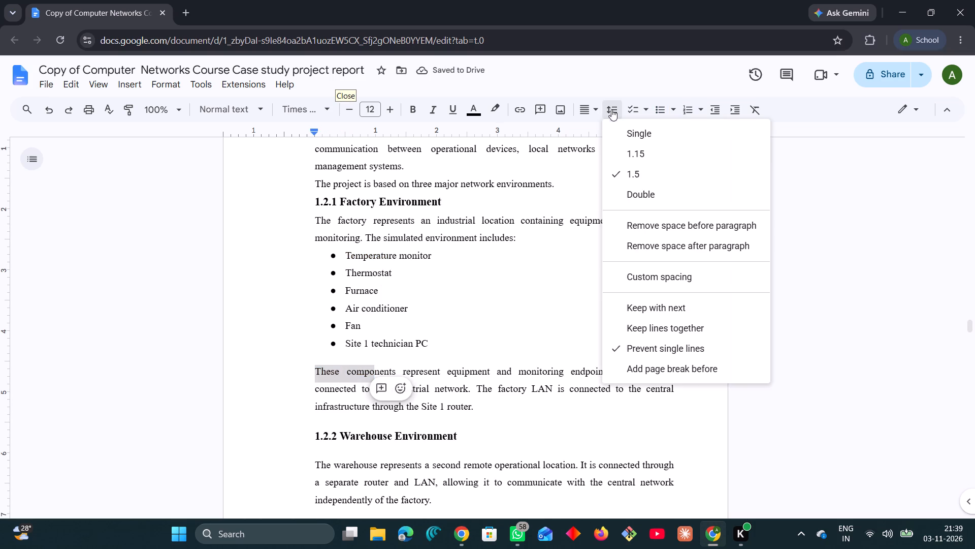
pyautogui.click(648, 227)
pyautogui.click(608, 107)
pyautogui.click(635, 248)
# Remove the space after the "Site 1 technician PC" item in the 1.2.1 bulleted list.
pyautogui.scroll(-1, 532, 303)
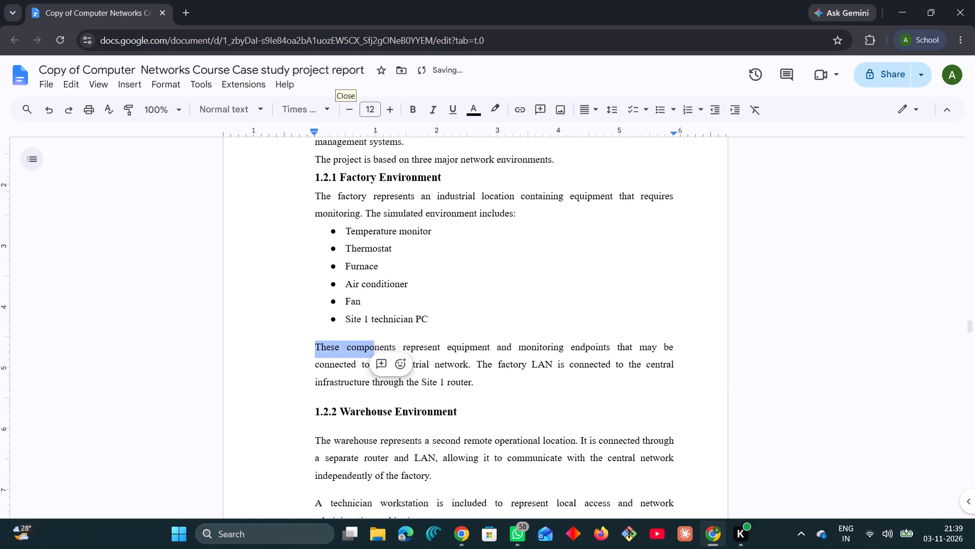
pyautogui.moveTo(448, 288); pyautogui.dragTo(408, 279)
pyautogui.click(612, 110)
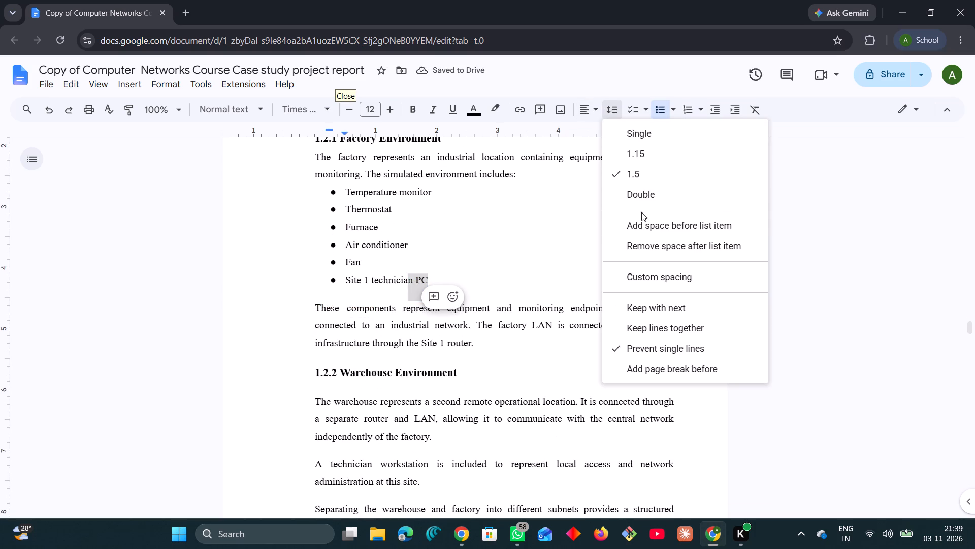
pyautogui.click(653, 248)
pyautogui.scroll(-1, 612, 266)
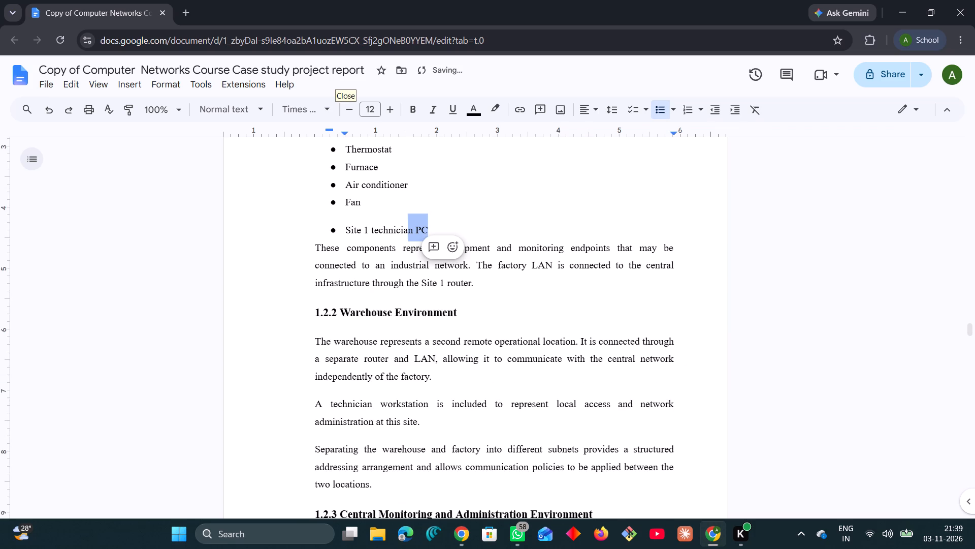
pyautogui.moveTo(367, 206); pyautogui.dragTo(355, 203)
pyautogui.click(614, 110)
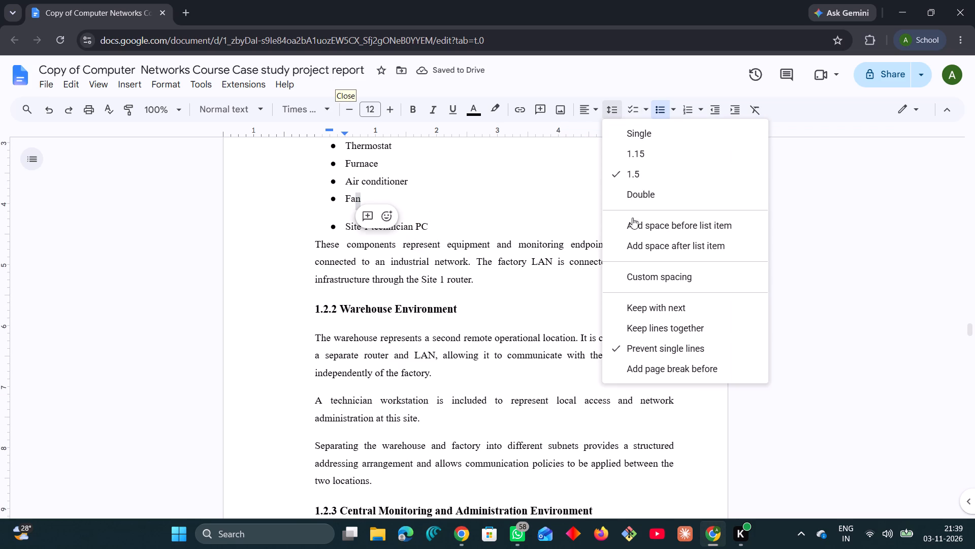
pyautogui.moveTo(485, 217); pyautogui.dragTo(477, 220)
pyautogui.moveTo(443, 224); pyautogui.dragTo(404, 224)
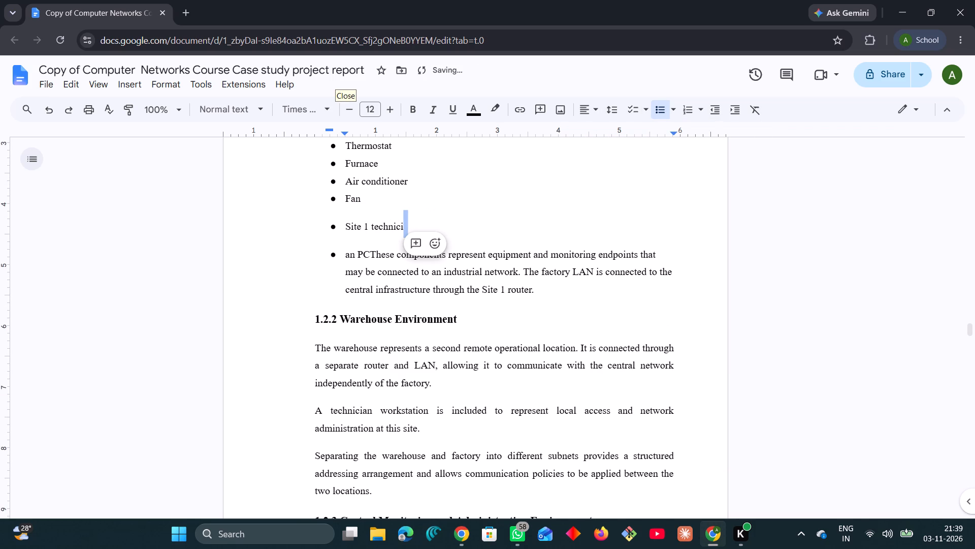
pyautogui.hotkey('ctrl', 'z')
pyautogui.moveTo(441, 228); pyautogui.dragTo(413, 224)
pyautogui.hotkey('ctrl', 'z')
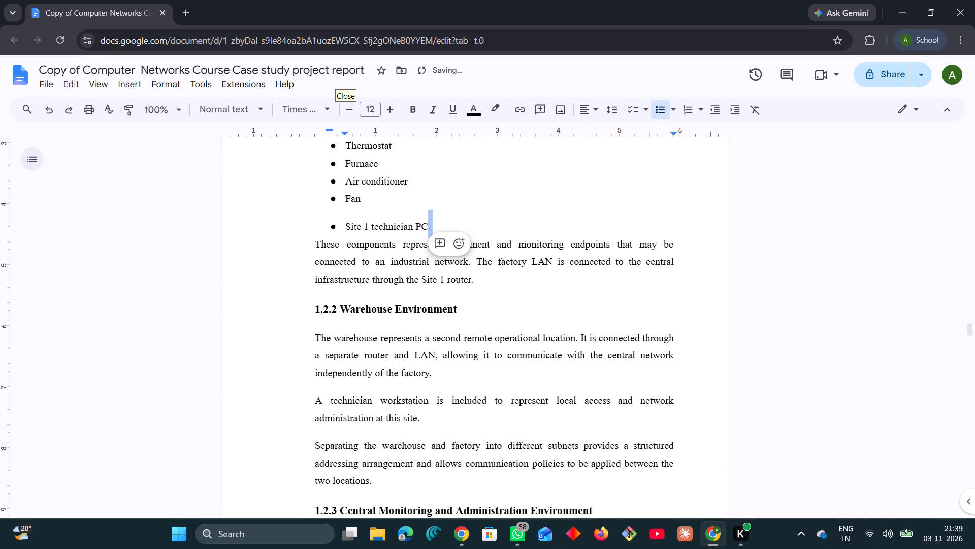
# Remove the space before the "Site 1 technician PC" item in the 1.2.1 bulleted list.
pyautogui.click(486, 226)
pyautogui.moveTo(443, 223); pyautogui.dragTo(419, 222)
pyautogui.click(613, 106)
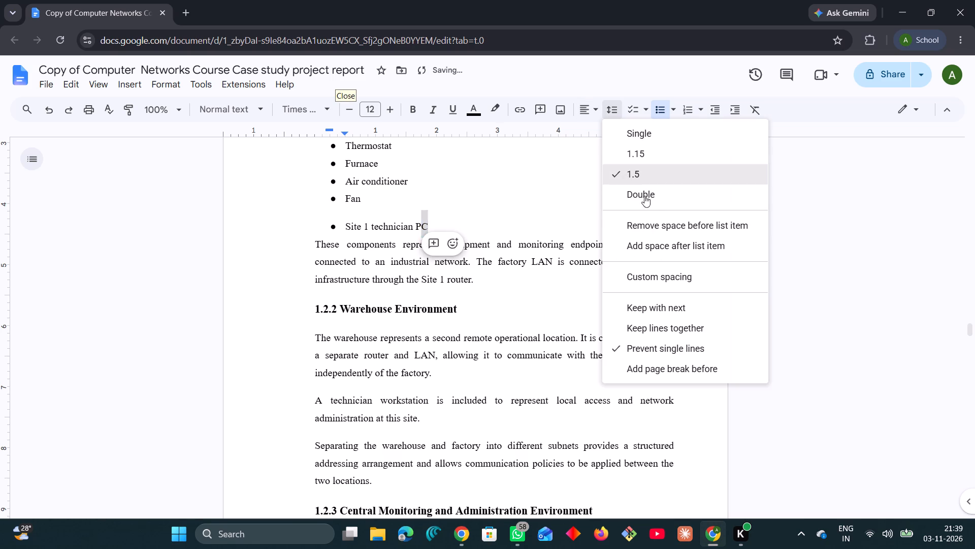
pyautogui.click(655, 228)
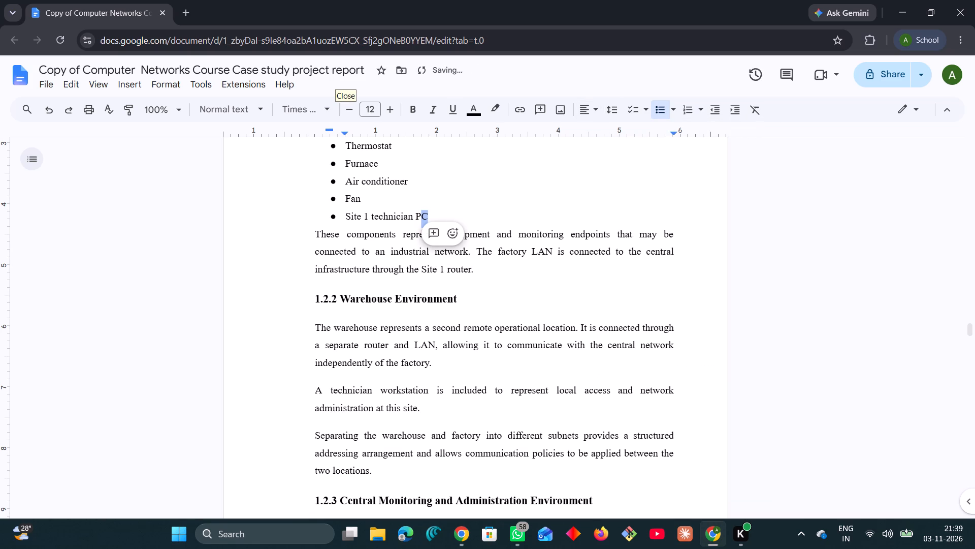
# Remove the space before and after the heading "1.2.2 Warehouse Environment".
pyautogui.moveTo(458, 300); pyautogui.dragTo(425, 296)
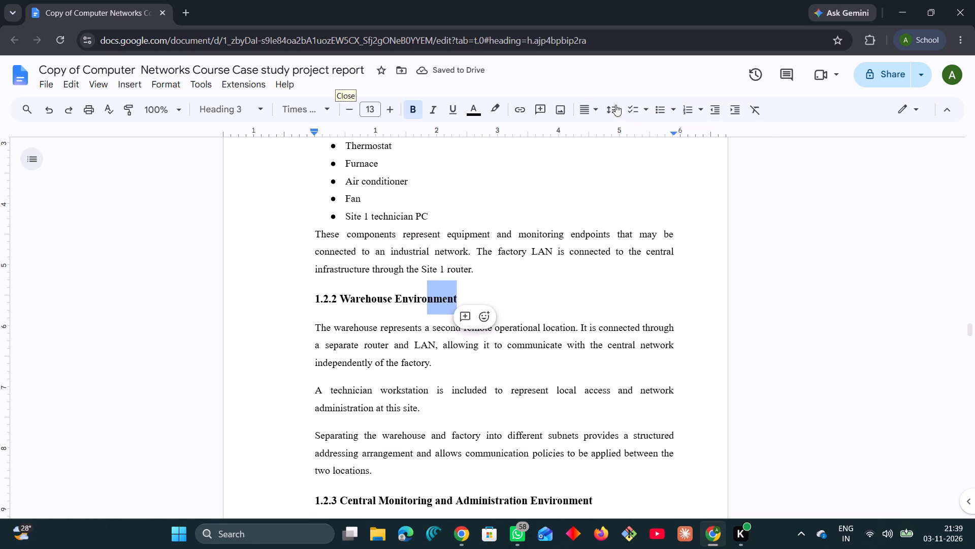
pyautogui.click(615, 105)
pyautogui.click(658, 219)
pyautogui.click(611, 111)
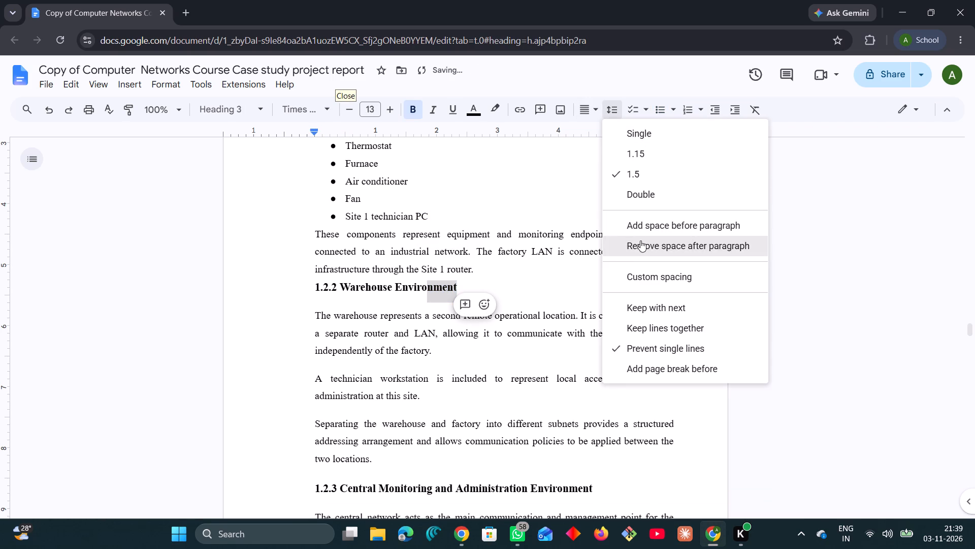
pyautogui.click(640, 240)
# Remove the space before and after the 1.2.2 paragraph beginning "The warehouse represents a second remote operational location".
pyautogui.moveTo(383, 310); pyautogui.dragTo(330, 307)
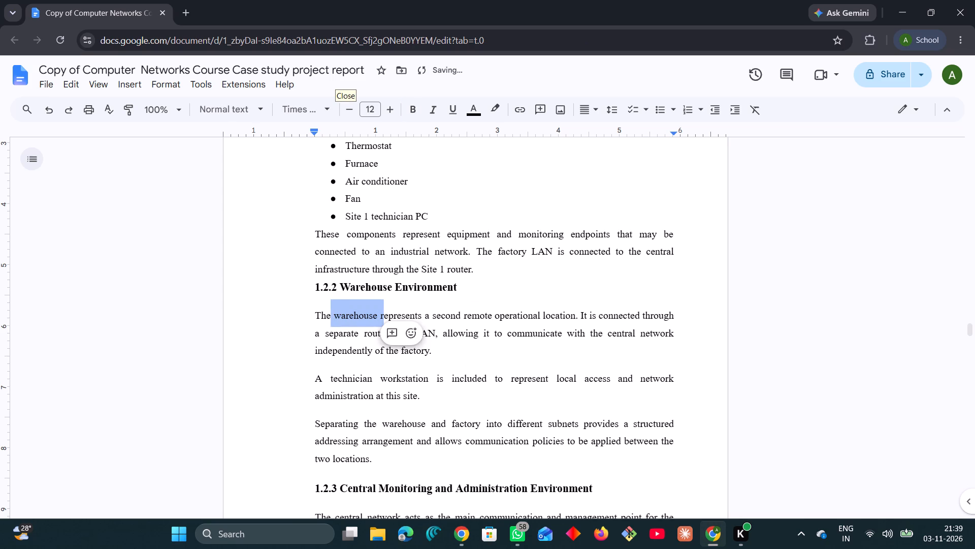
pyautogui.click(610, 111)
pyautogui.click(654, 218)
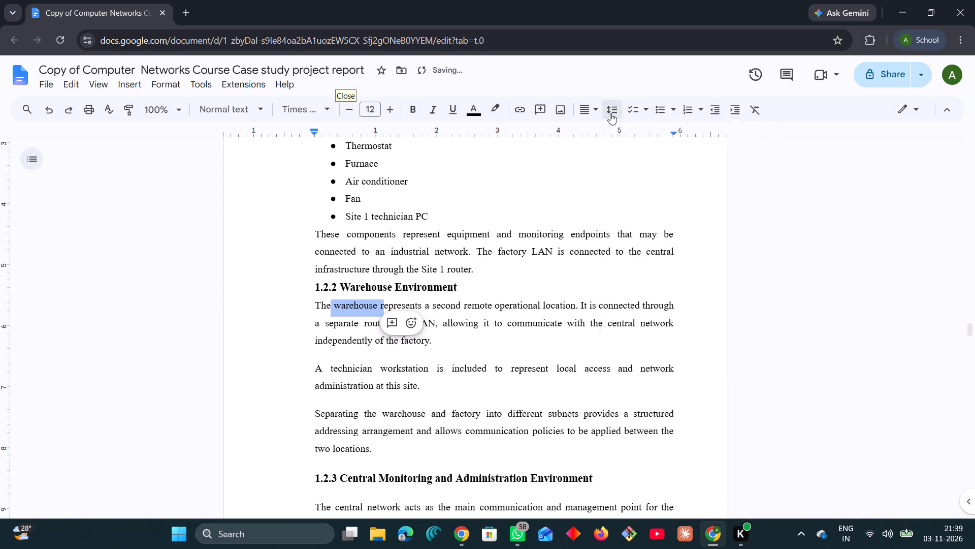
pyautogui.click(610, 113)
pyautogui.click(641, 241)
# Remove the space before and after the 1.2.2 paragraph beginning "A technician workstation is included".
pyautogui.scroll(-1, 464, 303)
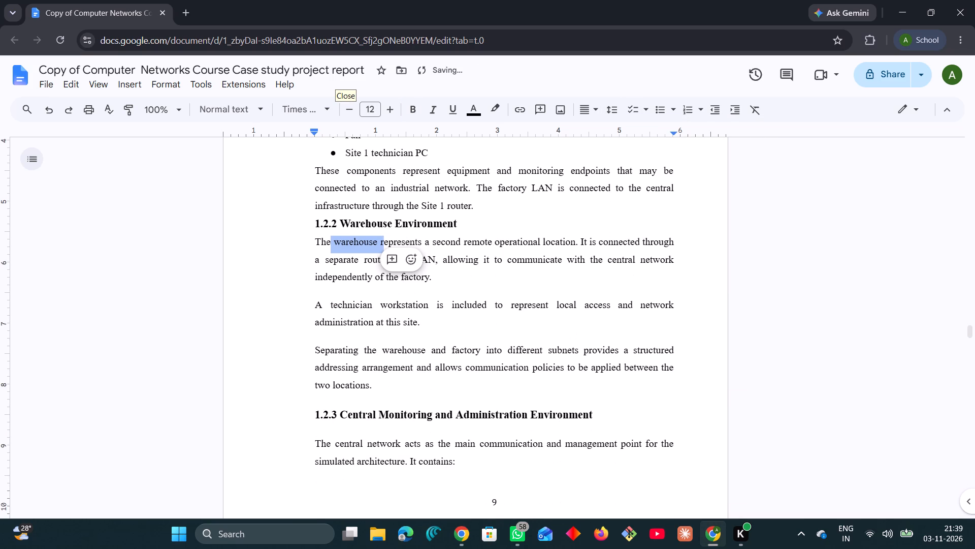
pyautogui.moveTo(354, 303); pyautogui.dragTo(292, 297)
pyautogui.click(611, 111)
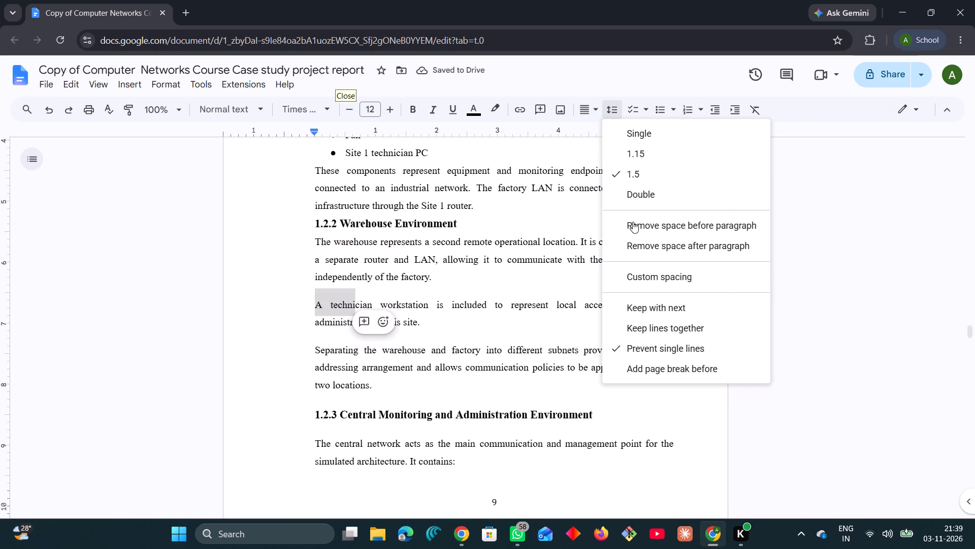
pyautogui.click(633, 223)
pyautogui.click(610, 112)
pyautogui.click(638, 240)
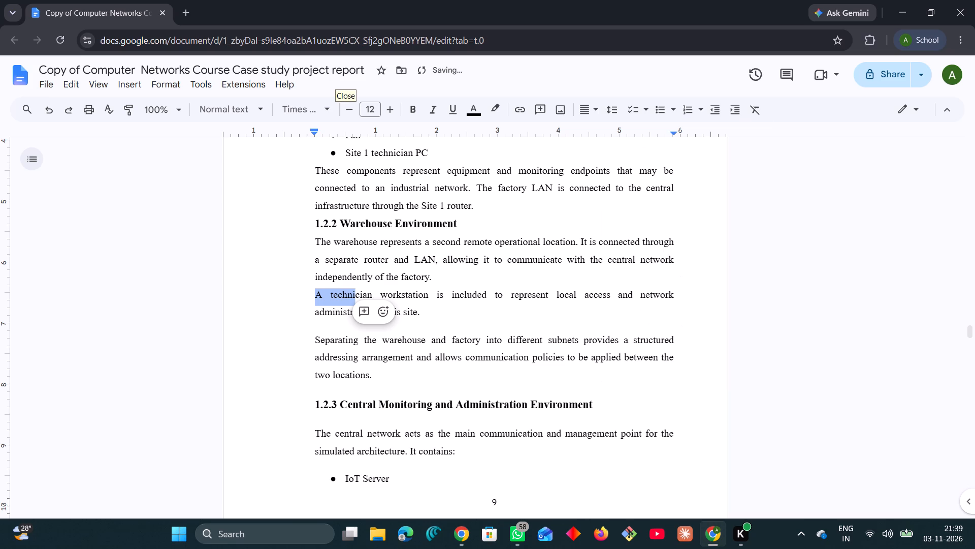
# Remove the space before and after the 1.2.2 paragraph beginning "Separating the warehouse and factory".
pyautogui.moveTo(355, 340); pyautogui.dragTo(318, 334)
pyautogui.click(612, 105)
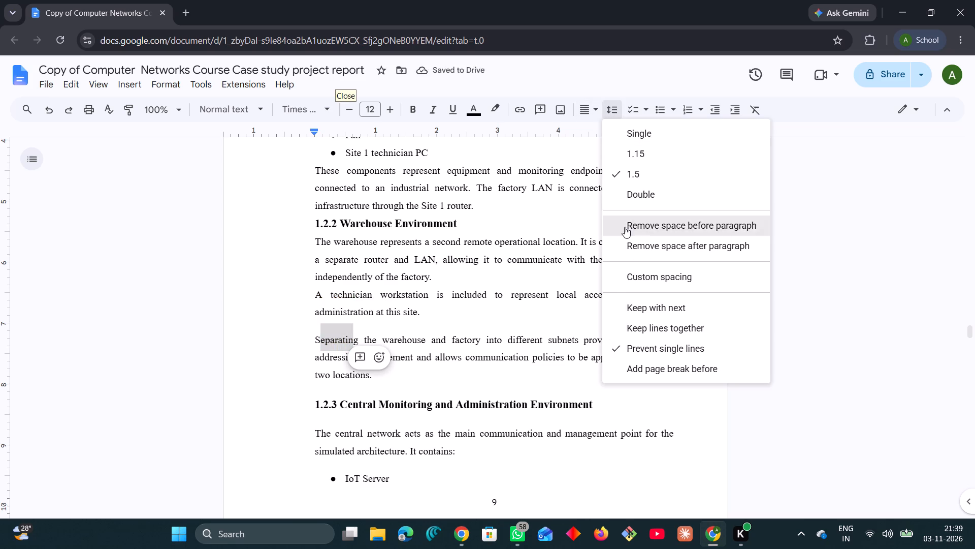
pyautogui.click(625, 227)
pyautogui.click(611, 107)
pyautogui.click(628, 249)
# Remove the space before the 1.2.3 paragraph beginning "The central network acts as the main communication".
pyautogui.scroll(-1, 477, 302)
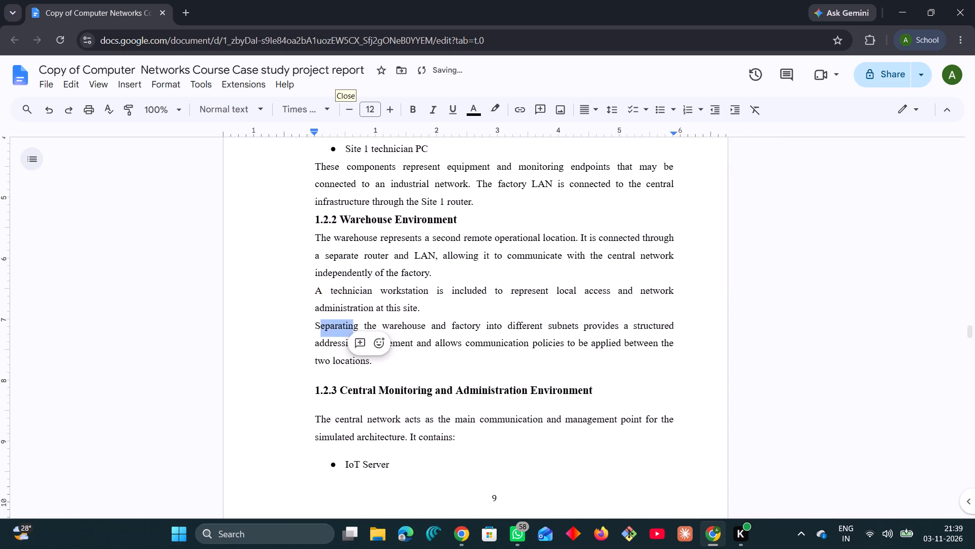
pyautogui.moveTo(349, 359); pyautogui.dragTo(317, 350)
pyautogui.click(616, 111)
pyautogui.click(651, 224)
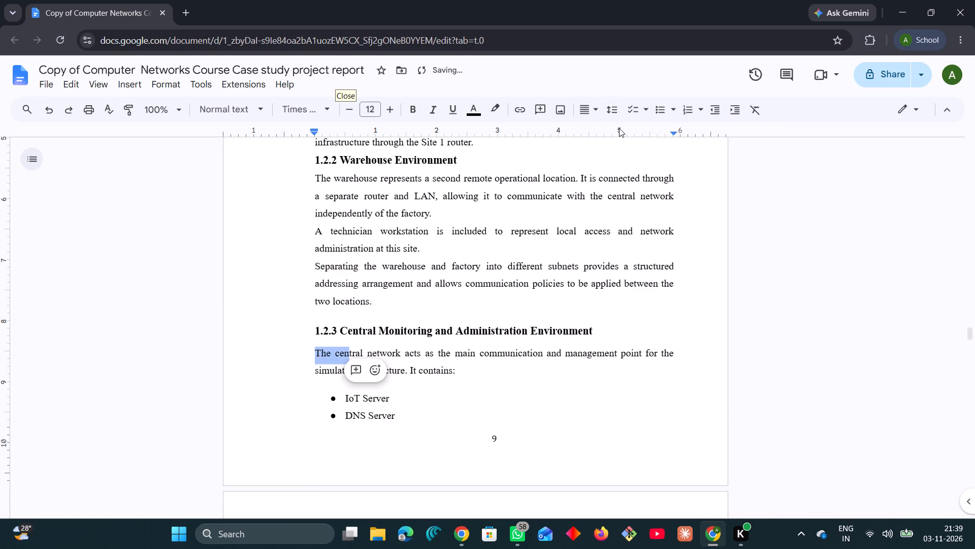
# Remove the space after the 1.2.3 paragraph beginning "The central network acts as the main communication".
pyautogui.click(613, 112)
pyautogui.click(639, 240)
# Insert a blank line between the paragraph ending "through the Site 1 router." and the 1.2.2 Warehouse Environment heading.
pyautogui.scroll(-1, 456, 236)
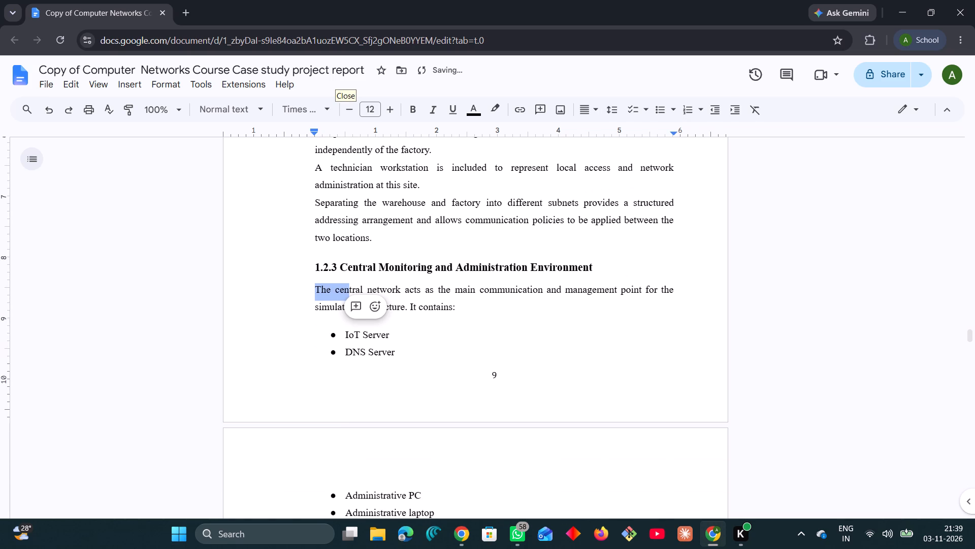
pyautogui.scroll(2, 449, 246)
pyautogui.scroll(-1, 445, 239)
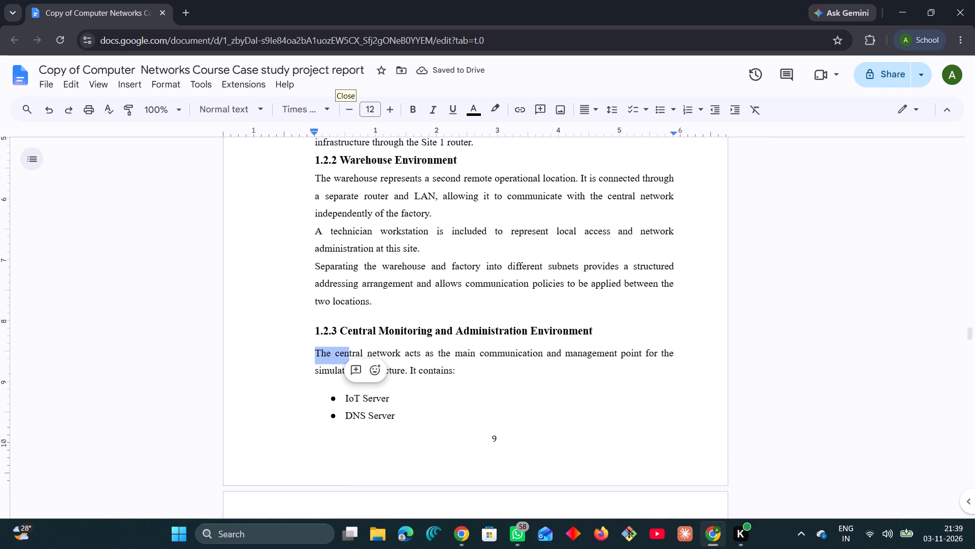
pyautogui.scroll(1, 415, 258)
pyautogui.click(486, 196)
pyautogui.click(482, 210)
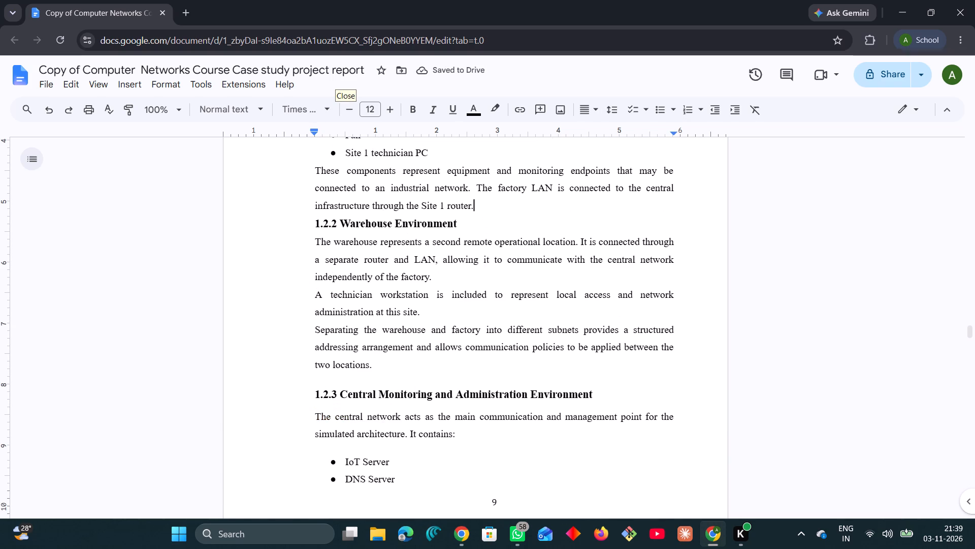
pyautogui.press('Return')
# Remove the space before the "IoT Server" list item in section 1.2.3.
pyautogui.scroll(-1, 458, 235)
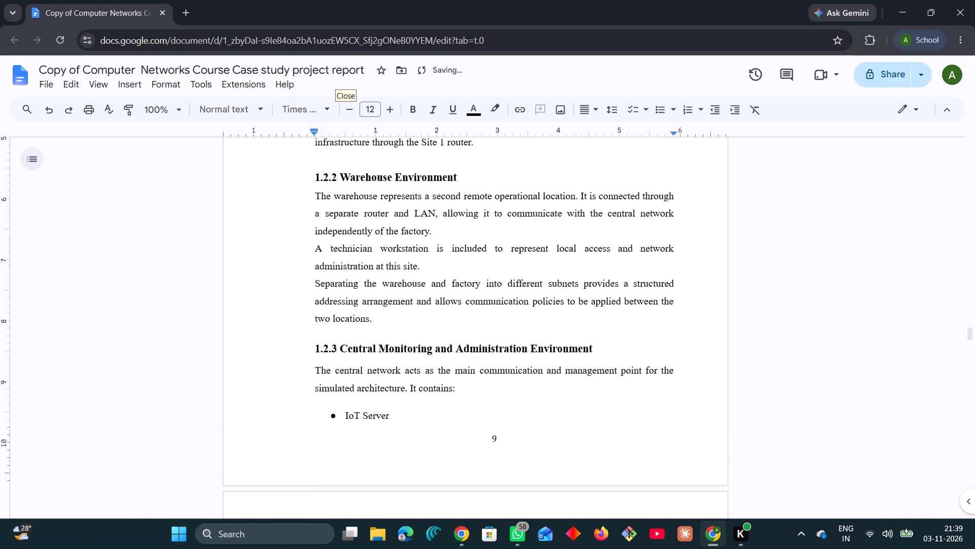
pyautogui.scroll(-1, 483, 192)
pyautogui.moveTo(360, 348); pyautogui.dragTo(316, 344)
pyautogui.click(618, 107)
pyautogui.click(646, 220)
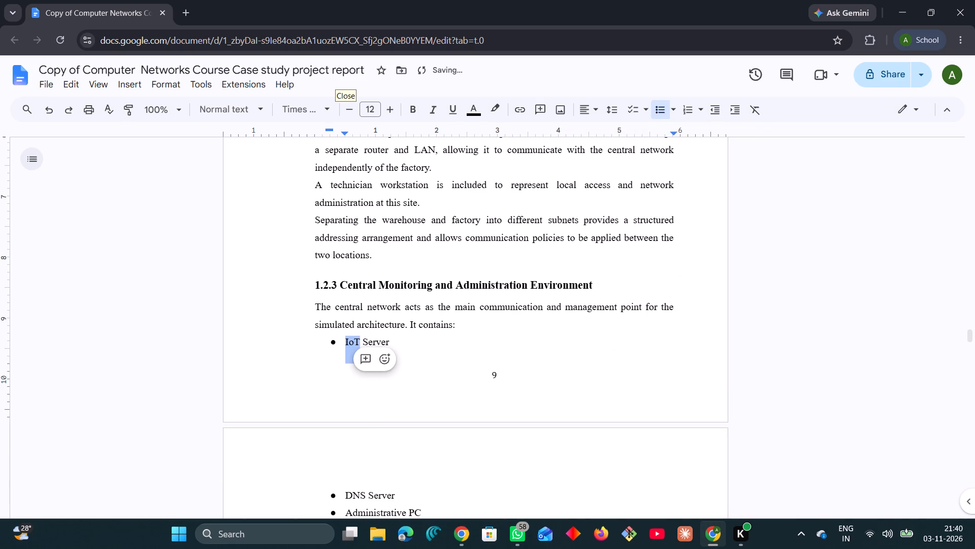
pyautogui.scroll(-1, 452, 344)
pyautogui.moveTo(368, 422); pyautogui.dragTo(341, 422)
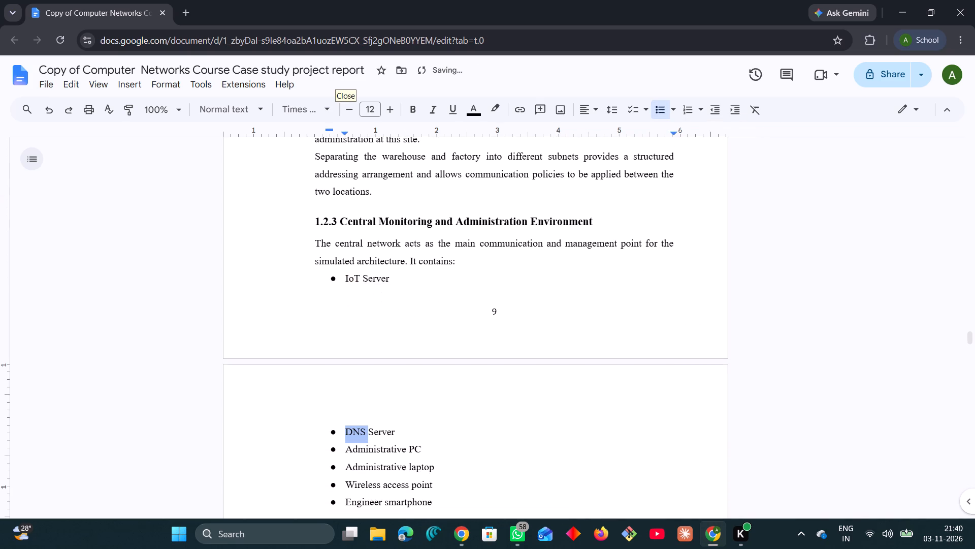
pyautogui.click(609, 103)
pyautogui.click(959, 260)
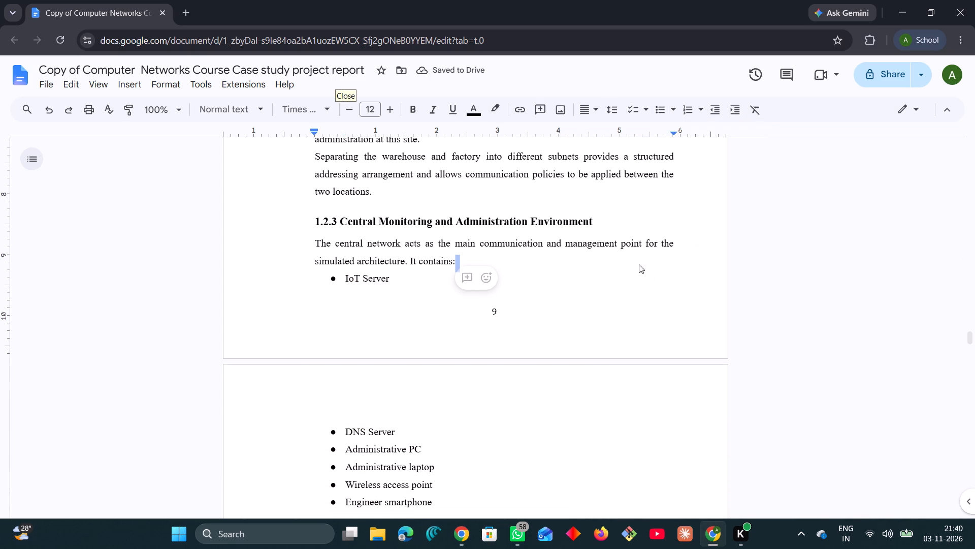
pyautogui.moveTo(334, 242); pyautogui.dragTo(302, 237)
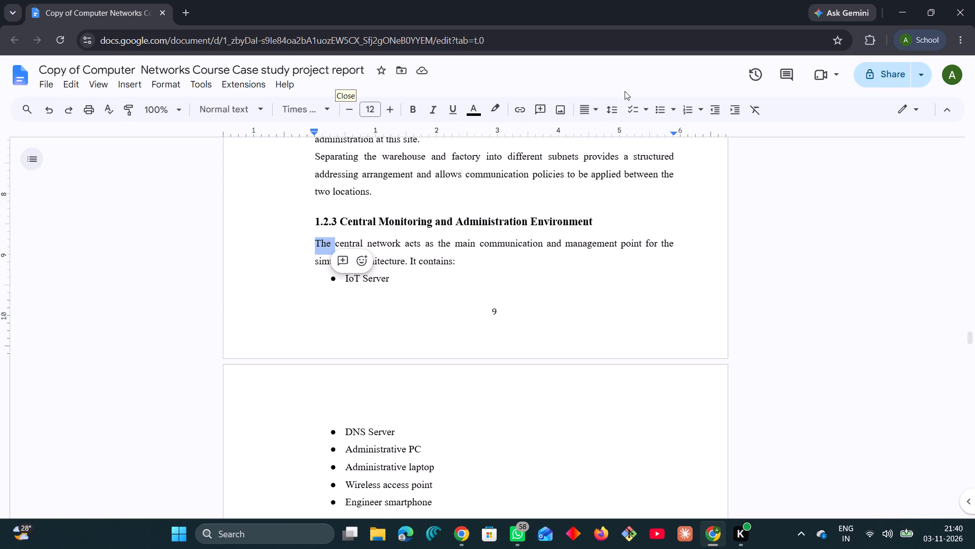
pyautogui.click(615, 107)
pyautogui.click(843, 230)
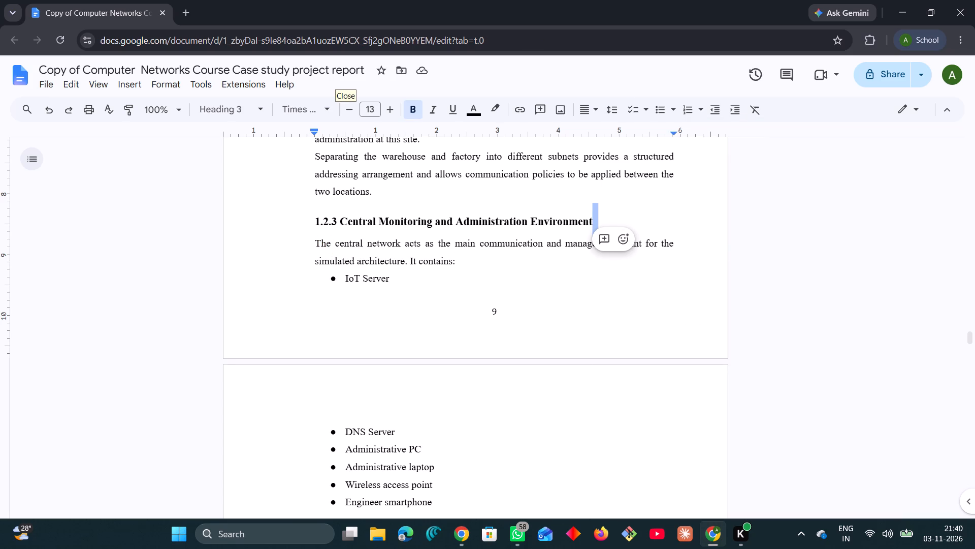
# Remove the space before and after the heading "1.2.3 Central Monitoring and Administration Environment".
pyautogui.moveTo(592, 221); pyautogui.dragTo(574, 217)
pyautogui.click(606, 110)
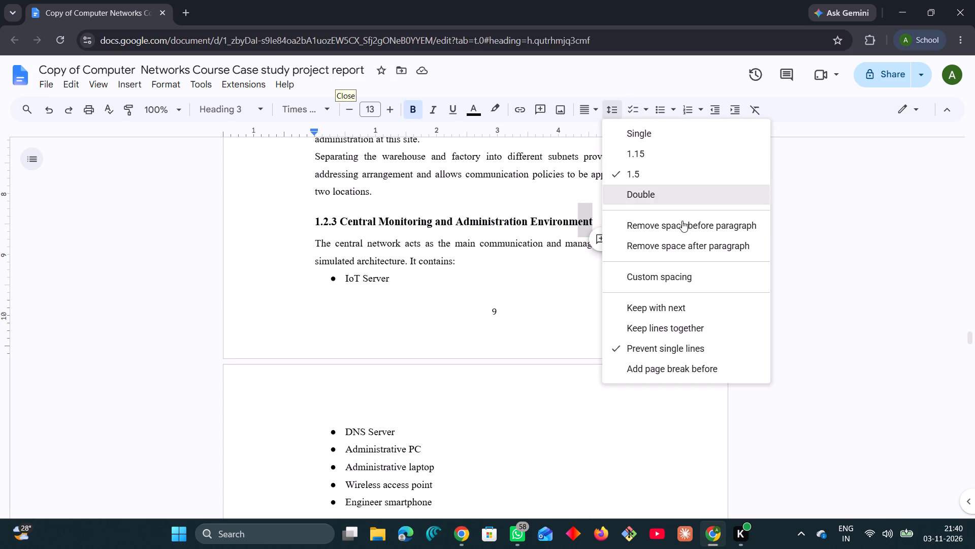
pyautogui.click(677, 226)
pyautogui.click(612, 108)
pyautogui.click(650, 243)
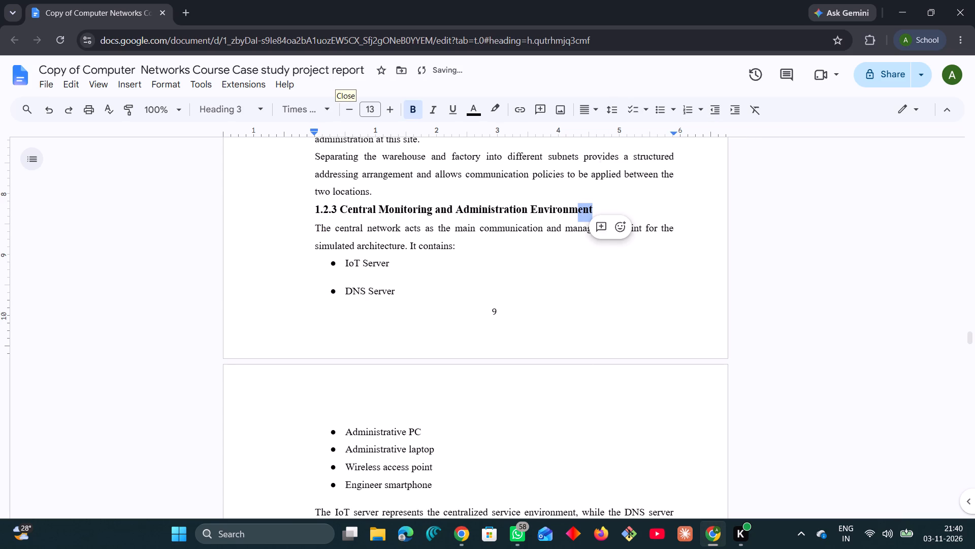
pyautogui.click(406, 191)
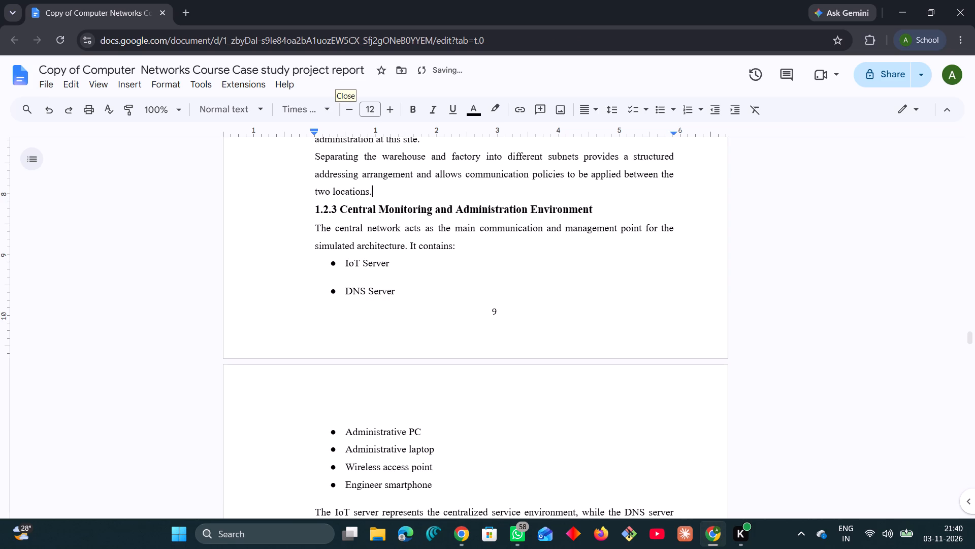
# Remove the space after the "IoT Server" and "DNS Server" list items in section 1.2.3.
pyautogui.moveTo(366, 287); pyautogui.dragTo(343, 284)
pyautogui.click(609, 117)
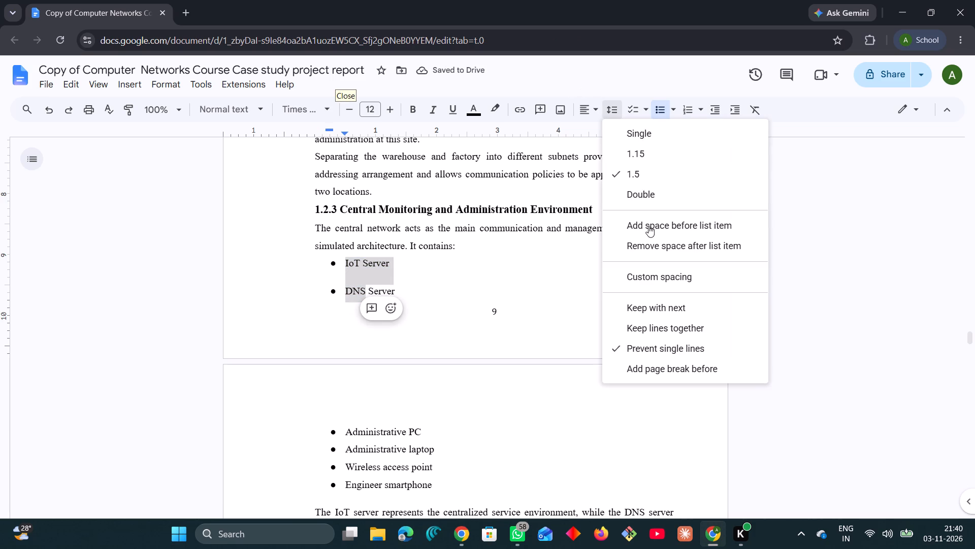
pyautogui.click(651, 241)
# Insert a blank line between the paragraph ending "two locations." and the 1.2.3 heading.
pyautogui.click(399, 189)
pyautogui.press('Return')
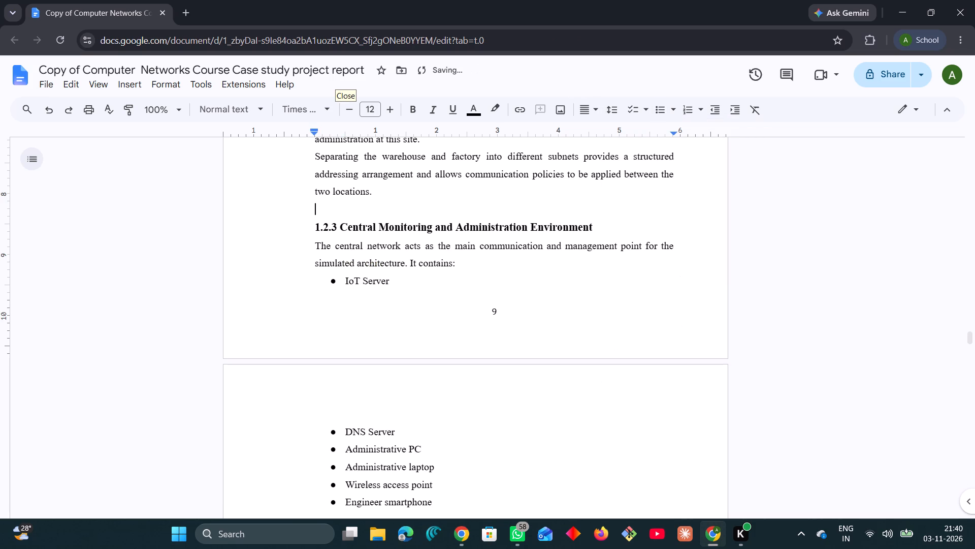
# Remove the space before and after the 1.2.3 paragraph beginning "The central environment is divided".
pyautogui.scroll(-4, 428, 215)
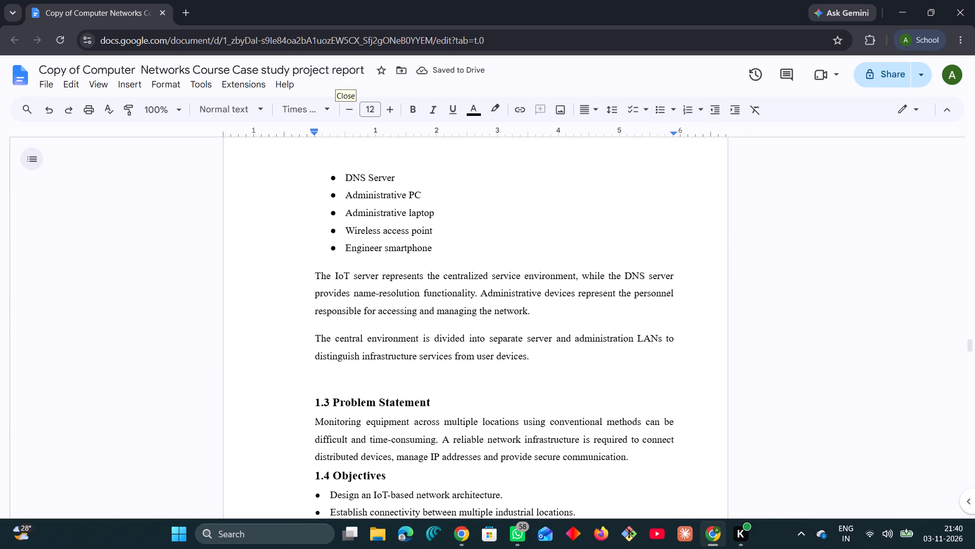
pyautogui.moveTo(332, 339); pyautogui.dragTo(308, 333)
pyautogui.click(609, 113)
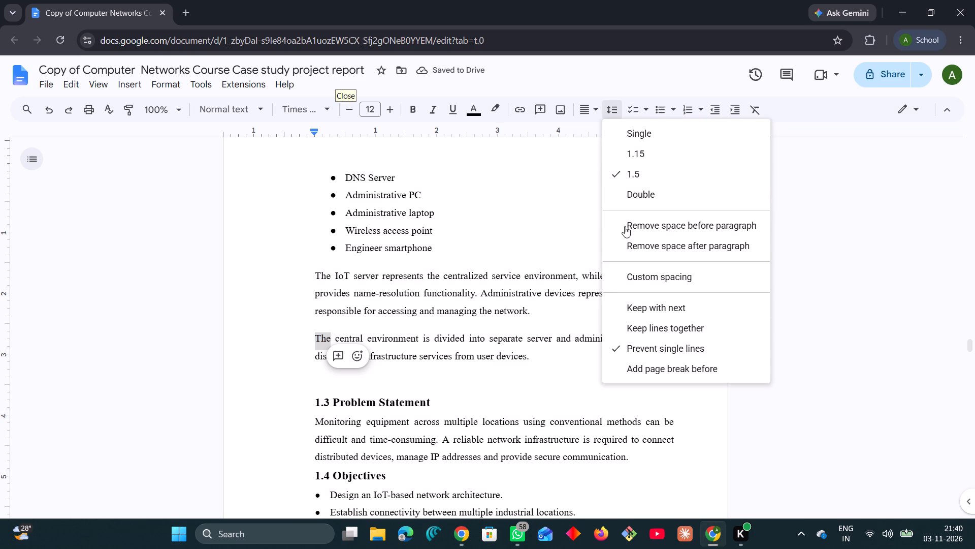
pyautogui.click(624, 227)
pyautogui.click(615, 117)
pyautogui.click(650, 246)
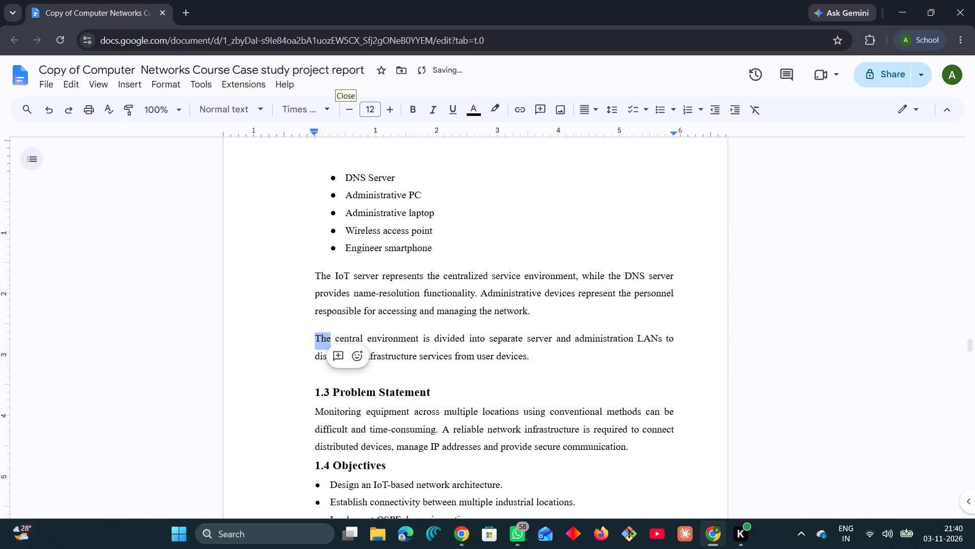
# Remove the space before and after the 1.2.3 paragraph beginning "The IoT server represents".
pyautogui.moveTo(337, 278); pyautogui.dragTo(313, 271)
pyautogui.click(607, 108)
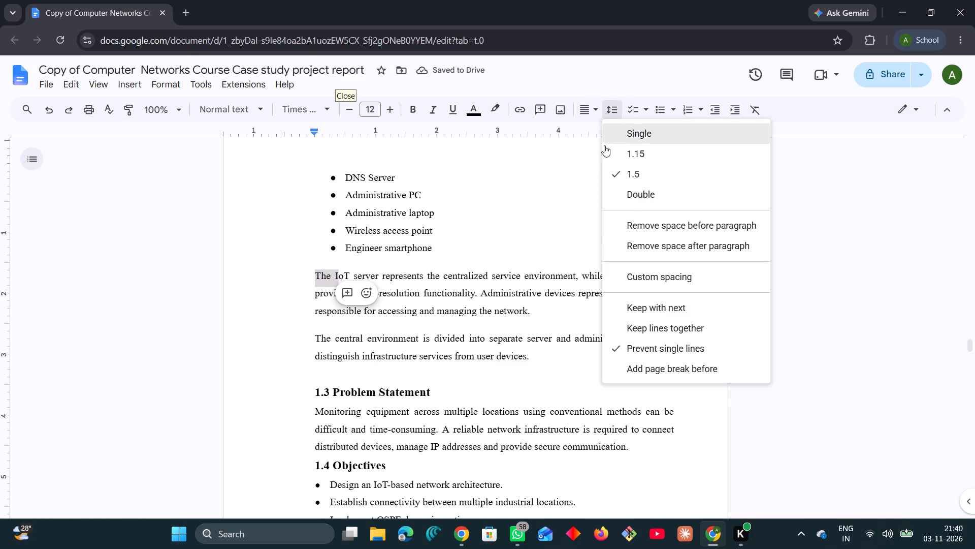
pyautogui.click(630, 221)
pyautogui.click(610, 113)
pyautogui.click(645, 241)
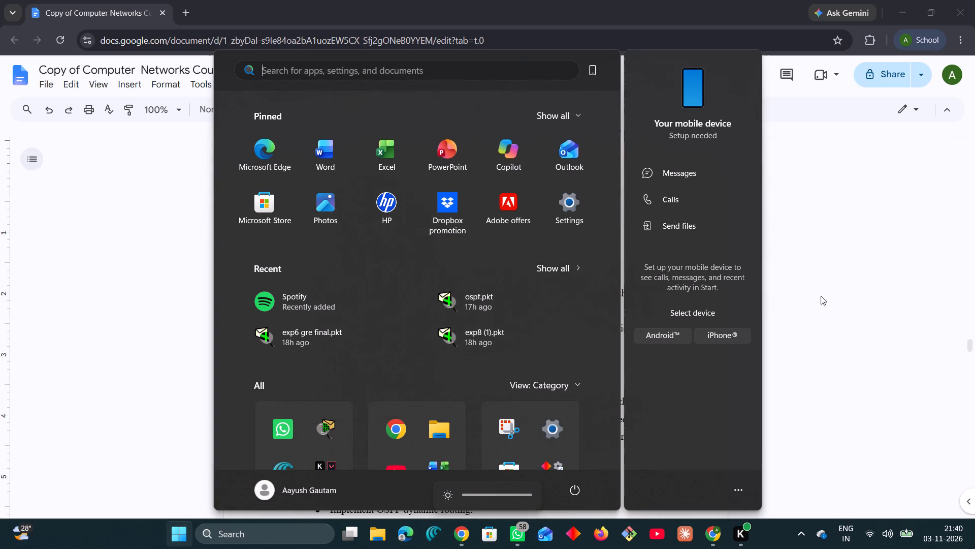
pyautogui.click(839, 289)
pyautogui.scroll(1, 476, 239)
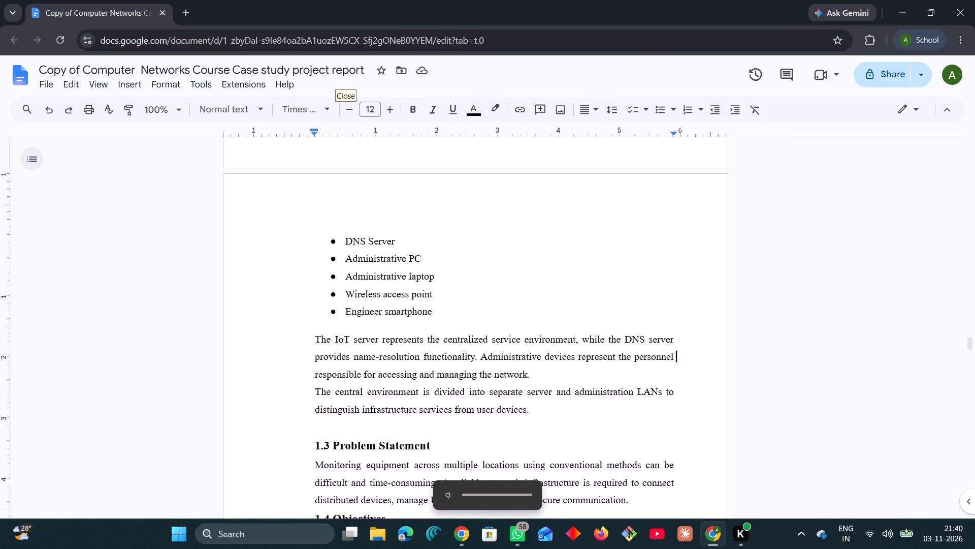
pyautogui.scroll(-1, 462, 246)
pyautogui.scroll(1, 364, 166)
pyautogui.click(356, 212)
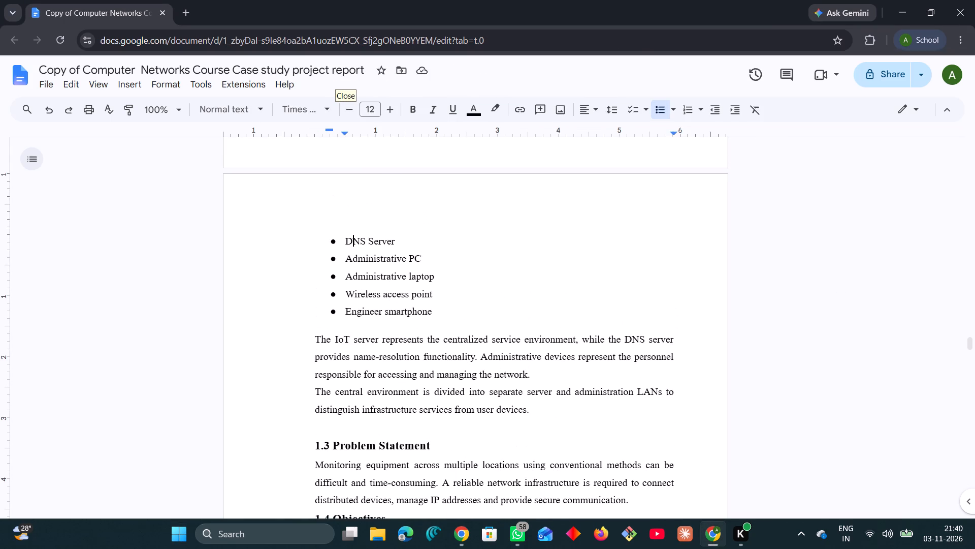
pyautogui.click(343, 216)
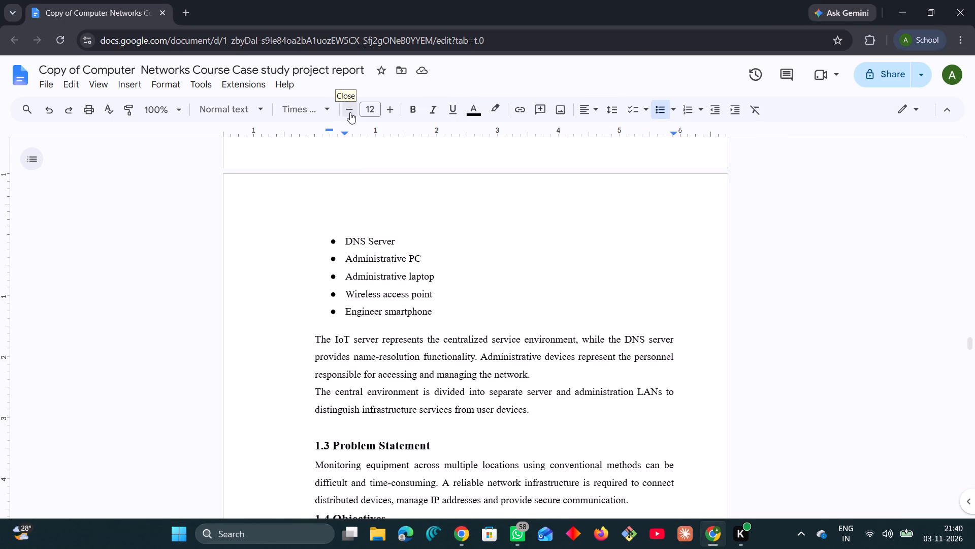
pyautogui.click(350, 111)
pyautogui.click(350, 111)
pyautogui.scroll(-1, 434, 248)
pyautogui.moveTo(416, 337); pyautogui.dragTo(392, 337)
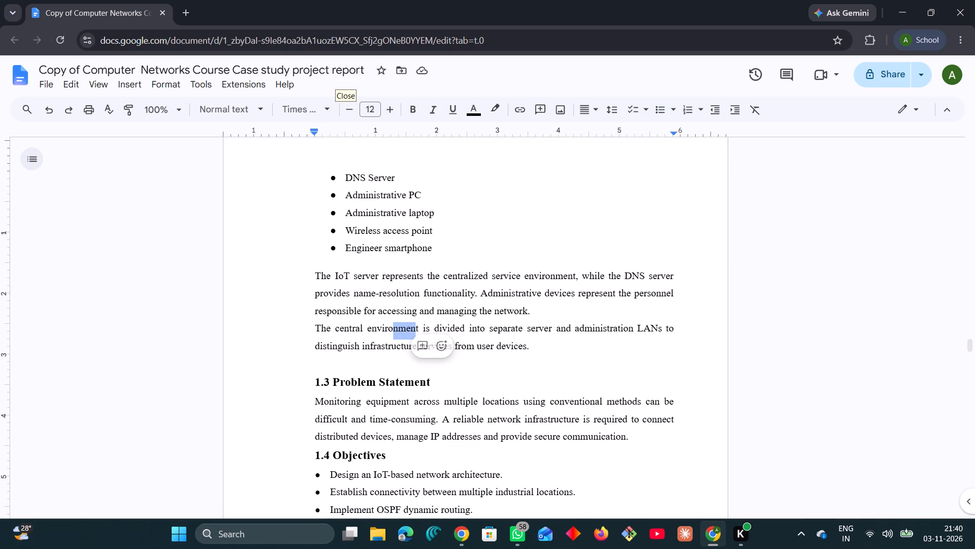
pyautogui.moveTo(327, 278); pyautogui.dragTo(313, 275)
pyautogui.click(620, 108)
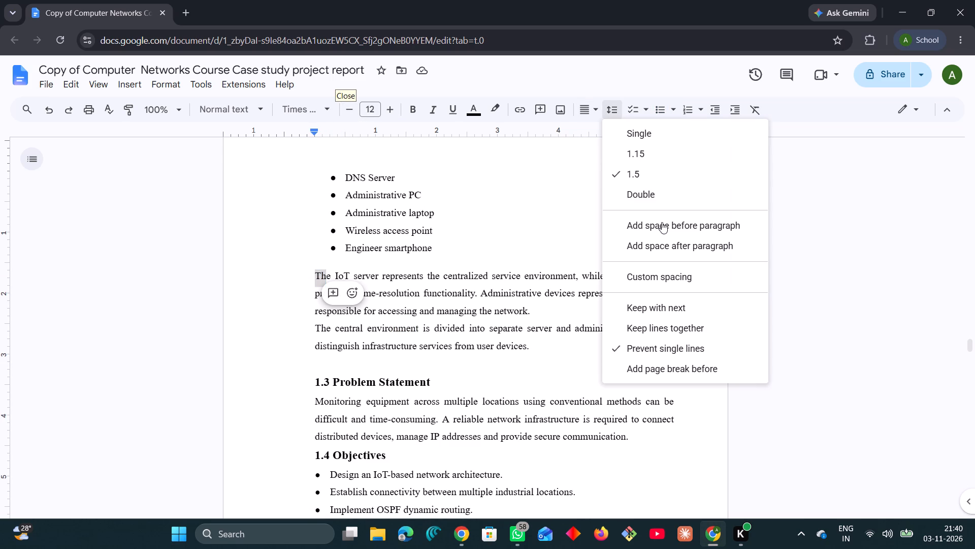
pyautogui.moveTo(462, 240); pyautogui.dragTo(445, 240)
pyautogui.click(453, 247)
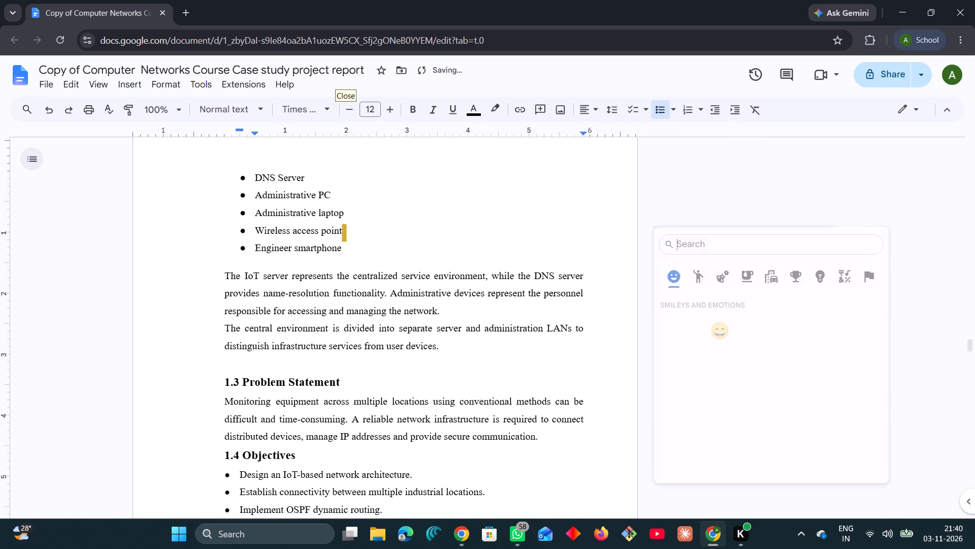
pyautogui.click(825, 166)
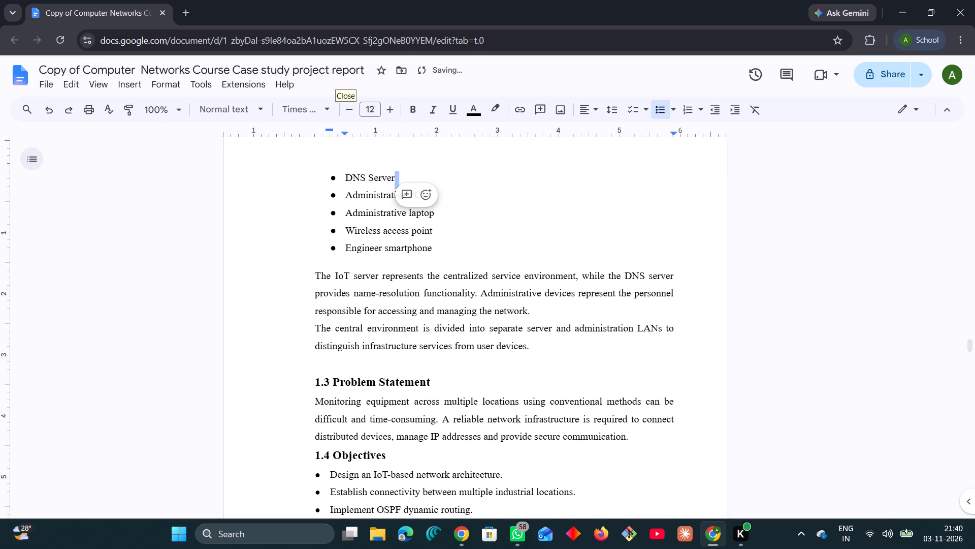
# Remove the space after and before the "Engineer smartphone" list item in section 1.2.3.
pyautogui.moveTo(470, 210); pyautogui.dragTo(463, 210)
pyautogui.moveTo(444, 245); pyautogui.dragTo(416, 240)
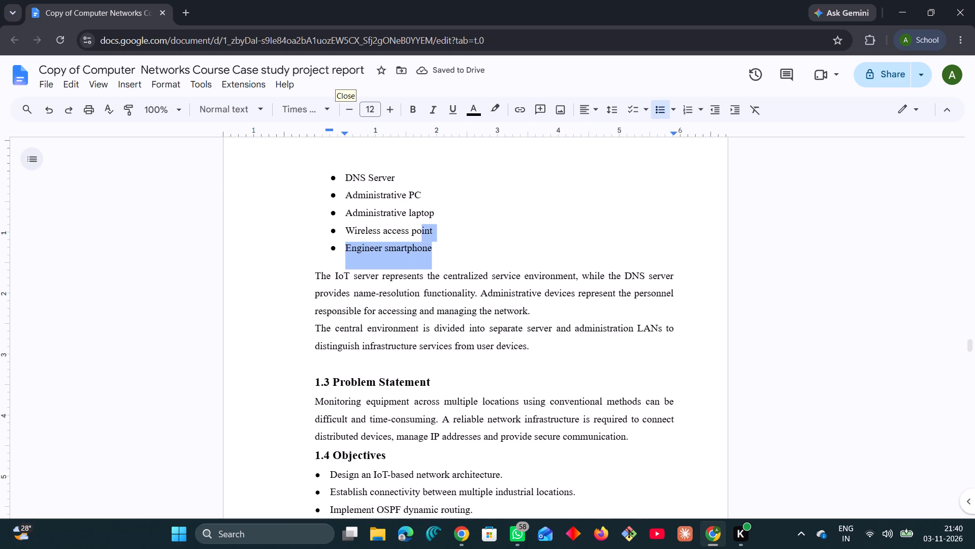
pyautogui.moveTo(416, 240); pyautogui.dragTo(417, 240)
pyautogui.moveTo(525, 211); pyautogui.dragTo(515, 216)
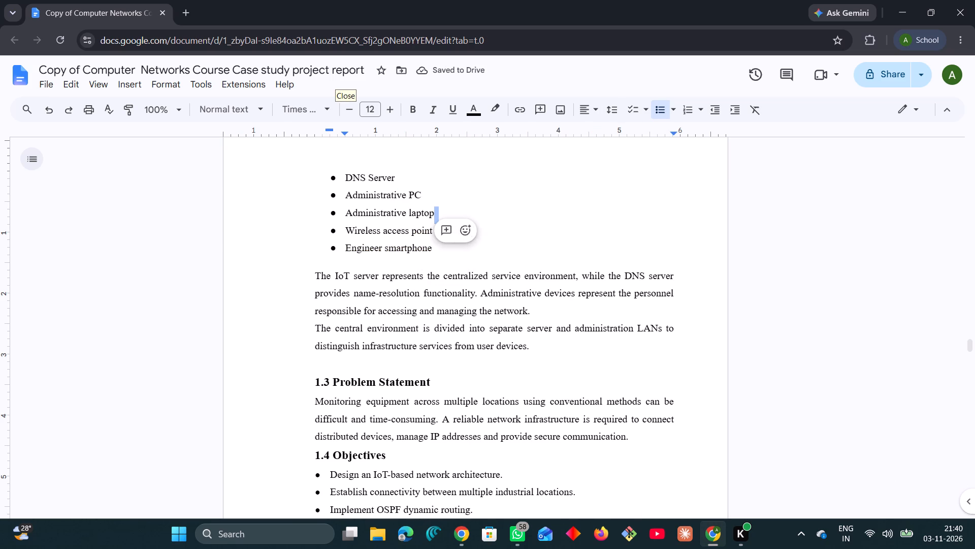
pyautogui.moveTo(440, 247); pyautogui.dragTo(422, 247)
pyautogui.click(615, 112)
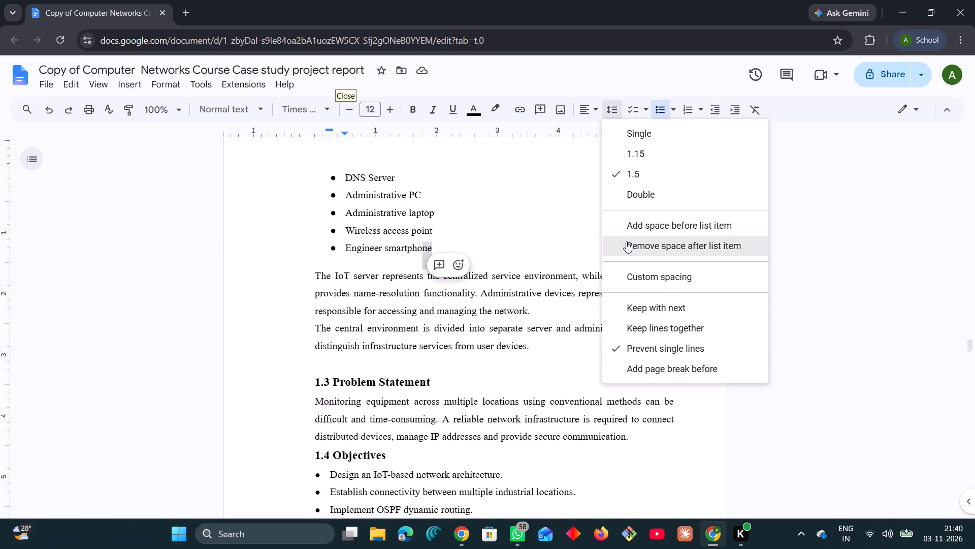
pyautogui.click(626, 241)
pyautogui.moveTo(439, 257); pyautogui.dragTo(438, 258)
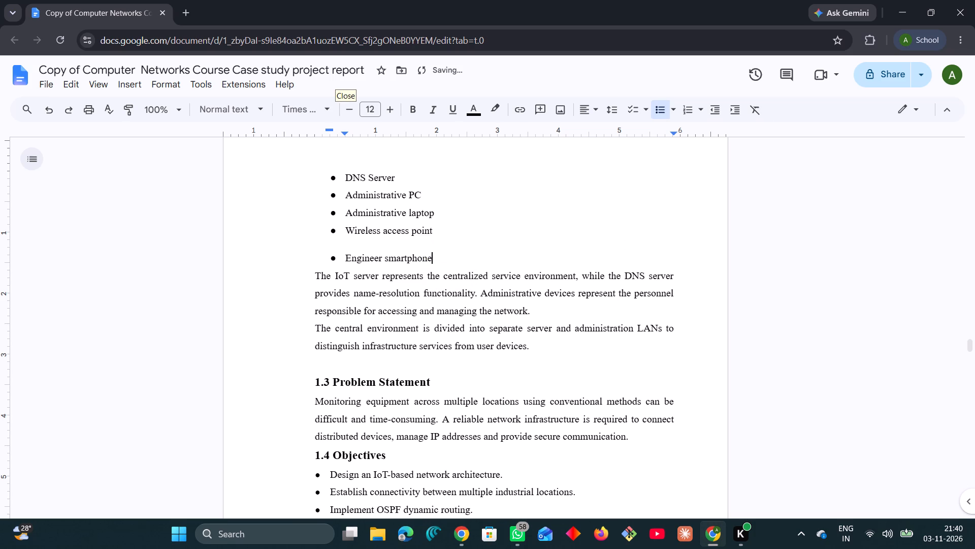
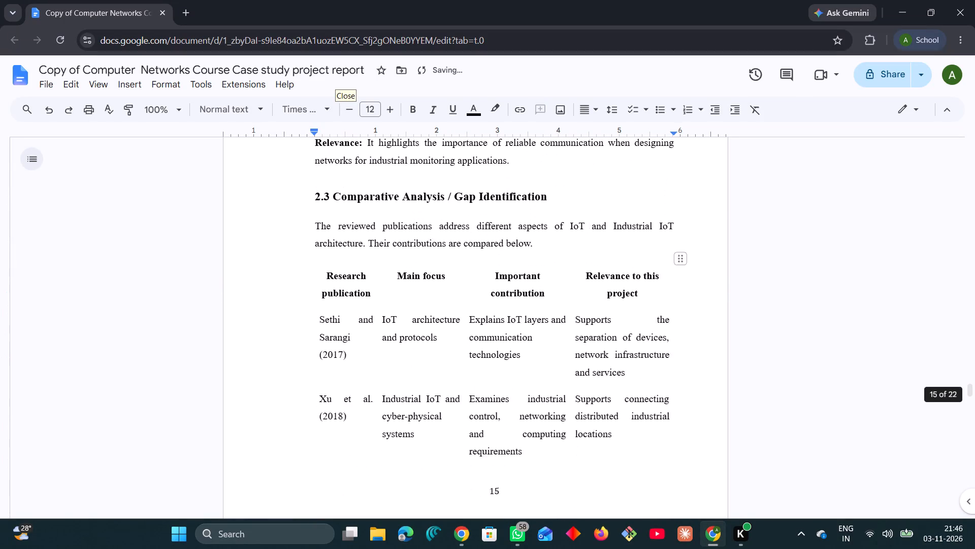
pyautogui.scroll(1, 417, 399)
pyautogui.moveTo(311, 348); pyautogui.dragTo(420, 367)
pyautogui.scroll(-3, 389, 365)
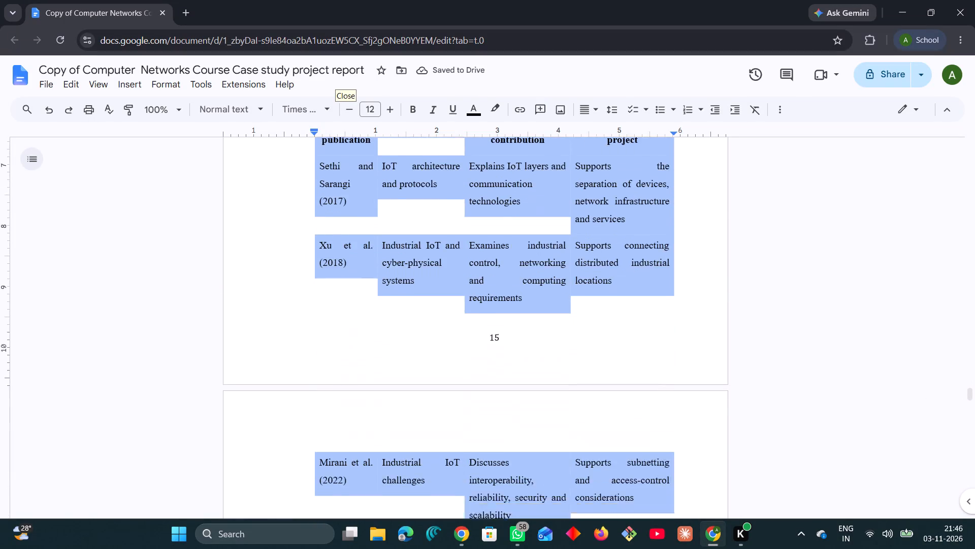
pyautogui.moveTo(420, 367); pyautogui.dragTo(466, 411)
pyautogui.scroll(-4, 420, 367)
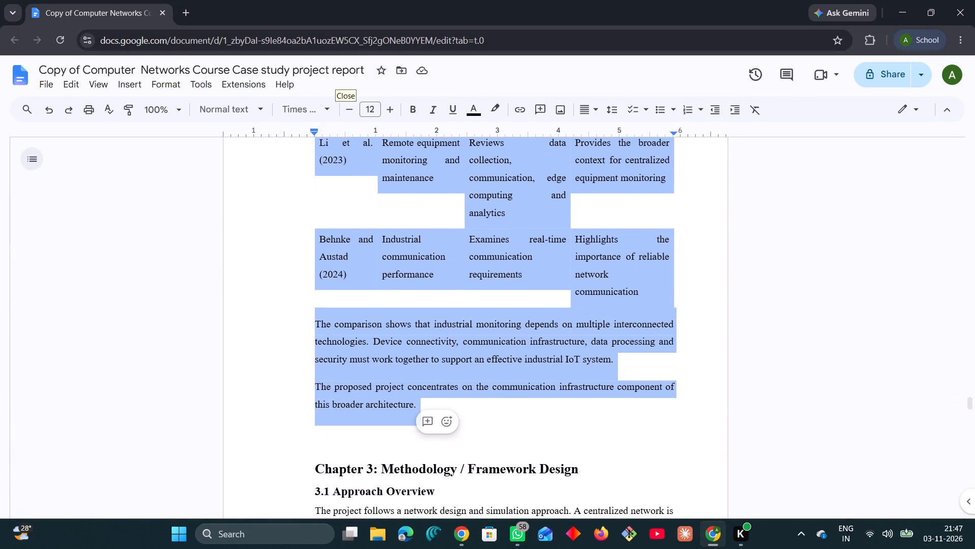
pyautogui.click(608, 111)
pyautogui.click(665, 226)
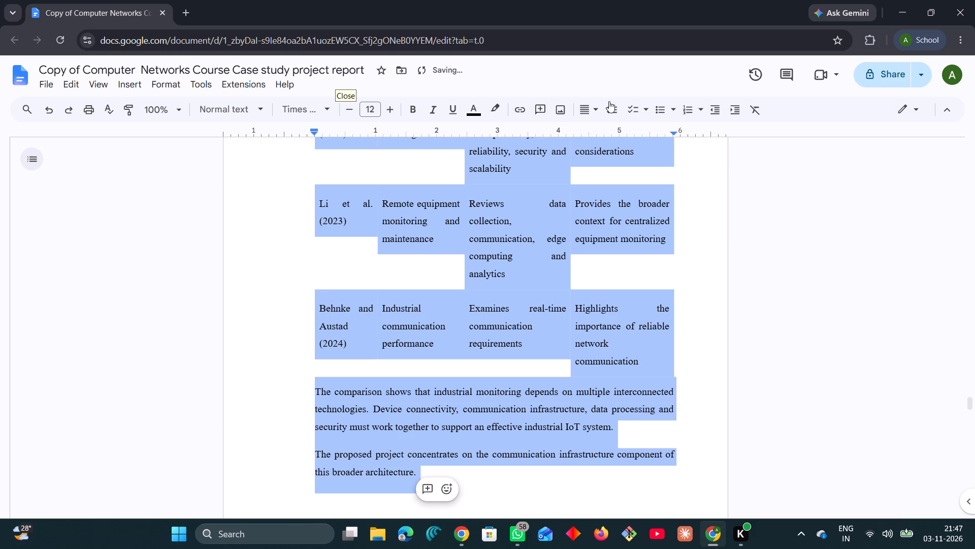
pyautogui.click(609, 104)
pyautogui.click(672, 229)
pyautogui.click(613, 110)
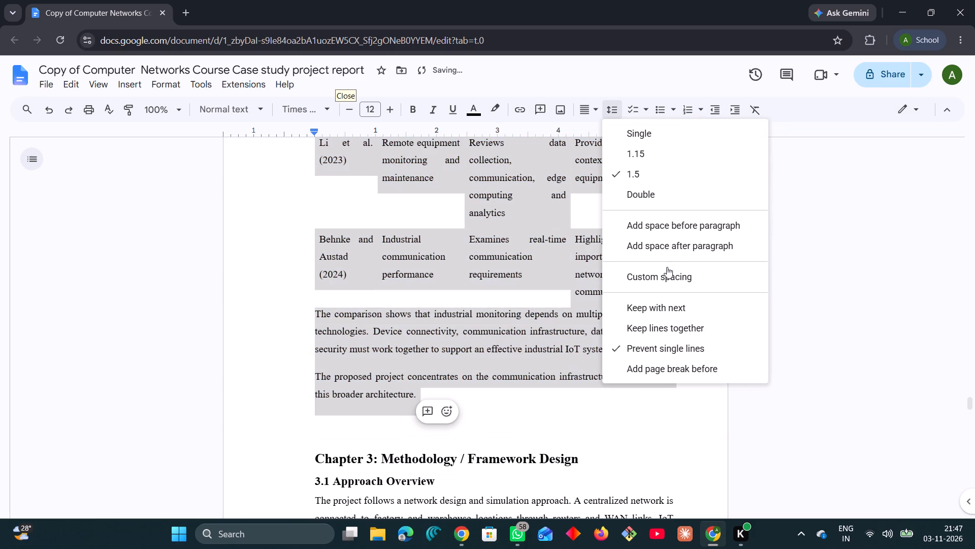
pyautogui.click(666, 243)
pyautogui.click(612, 107)
pyautogui.click(665, 247)
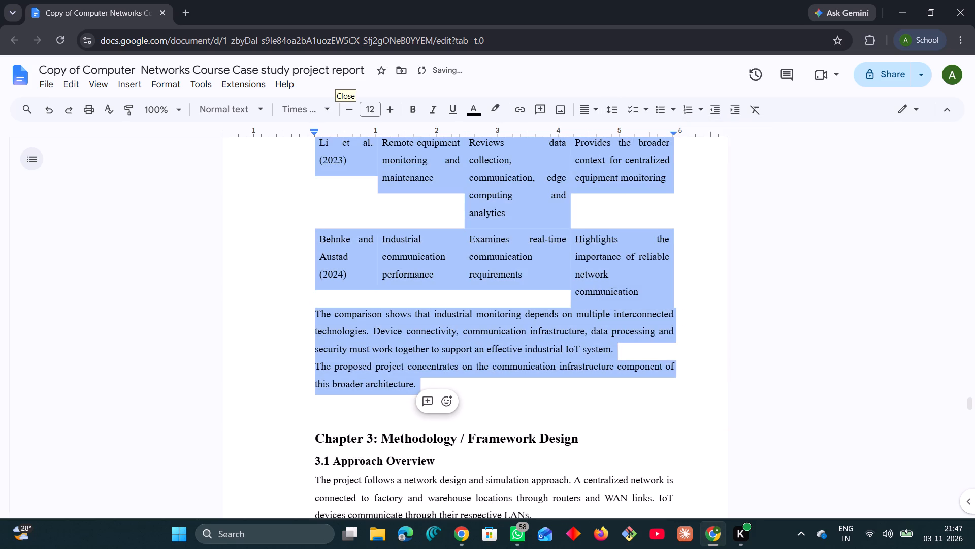
pyautogui.scroll(9, 605, 260)
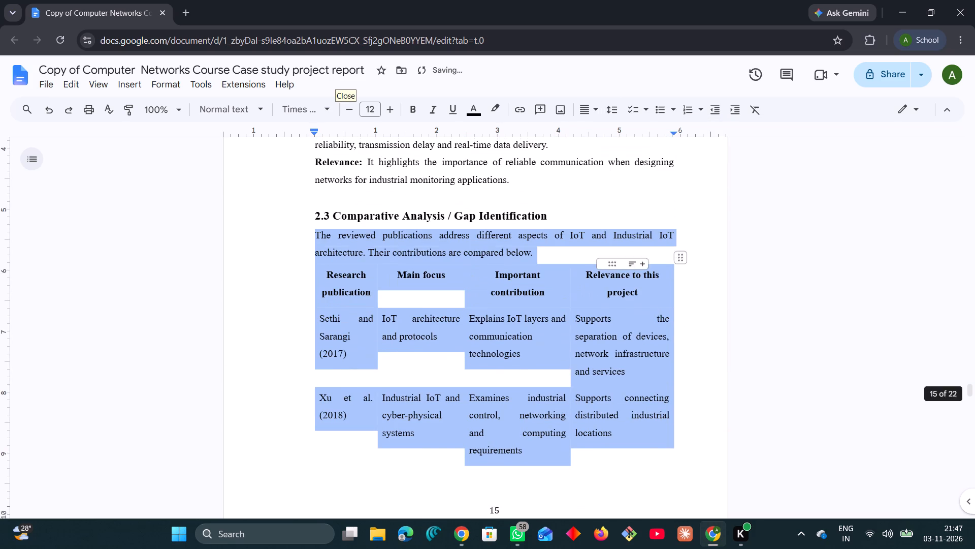
pyautogui.click(782, 273)
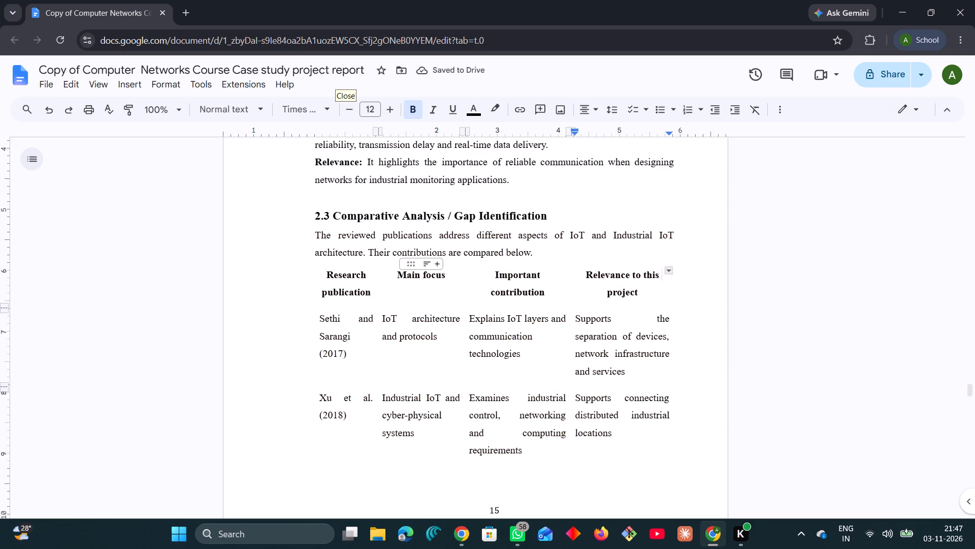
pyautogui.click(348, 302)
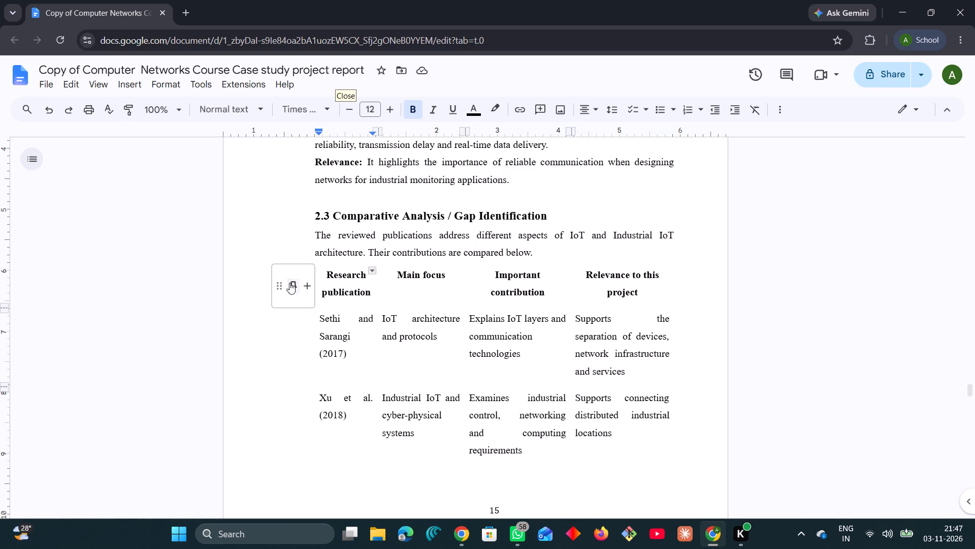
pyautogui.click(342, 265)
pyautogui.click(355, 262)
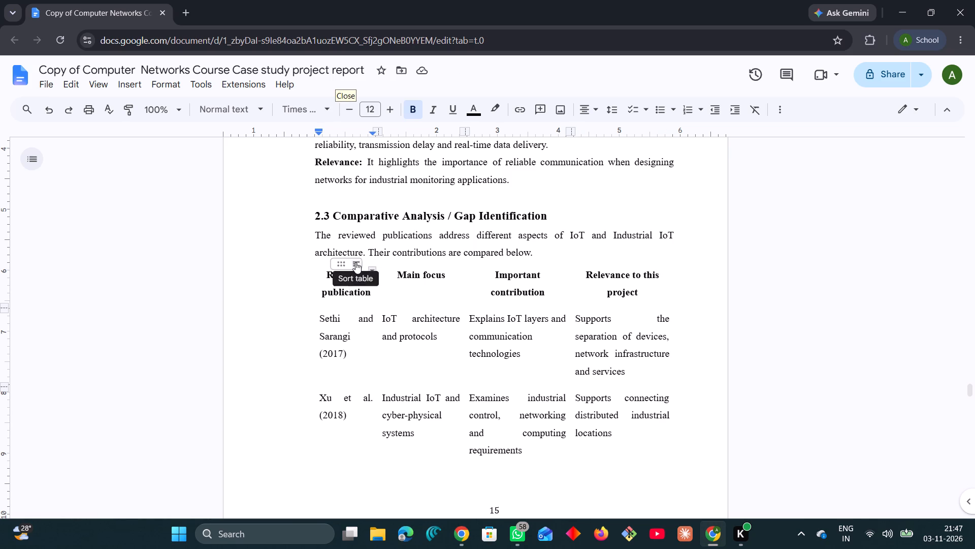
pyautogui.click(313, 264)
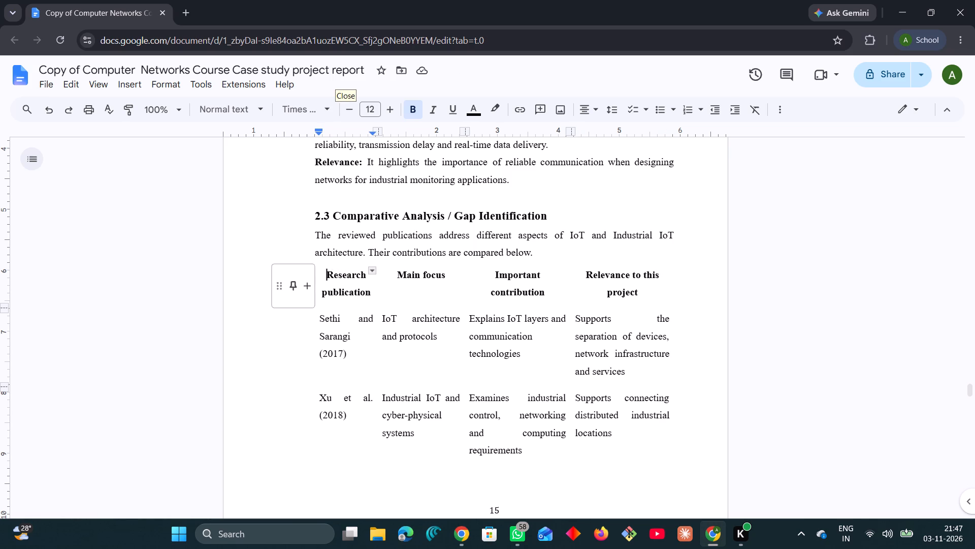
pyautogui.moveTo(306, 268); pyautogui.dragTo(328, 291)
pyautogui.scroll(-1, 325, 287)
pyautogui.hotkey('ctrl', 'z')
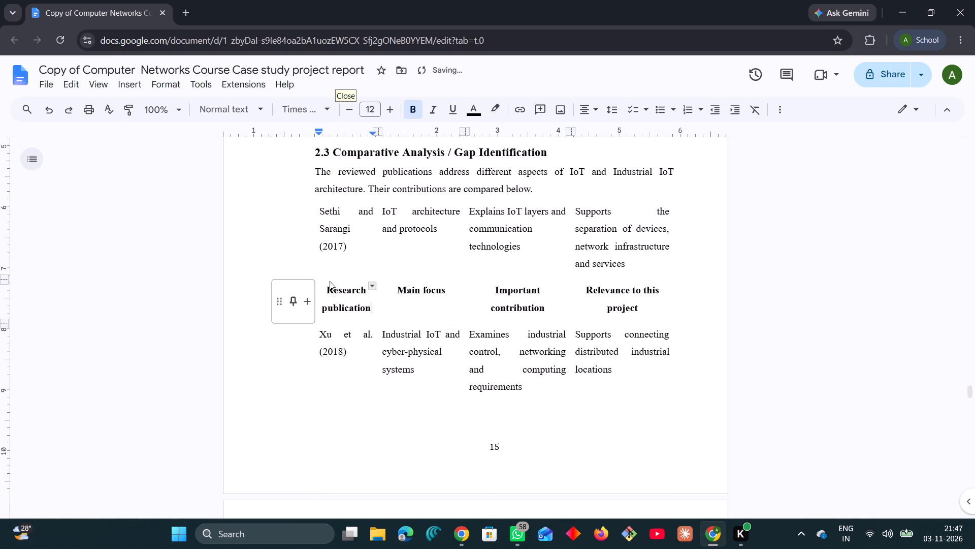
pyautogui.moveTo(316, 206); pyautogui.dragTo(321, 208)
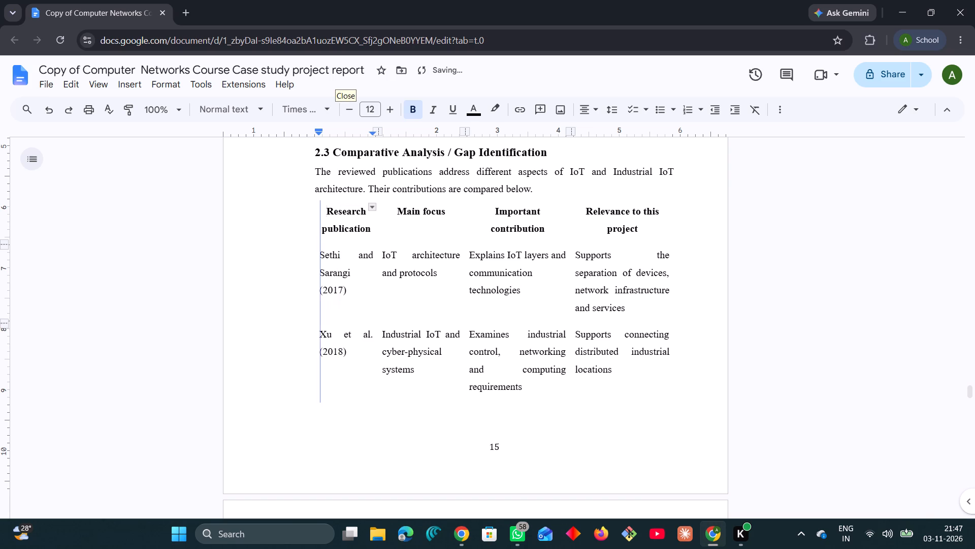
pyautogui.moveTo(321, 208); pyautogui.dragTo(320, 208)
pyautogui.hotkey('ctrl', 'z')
# Select all cells of the 2.3 comparison table, from the header row to the Behnke and Austad row, and open its table options.
pyautogui.moveTo(329, 212); pyautogui.dragTo(470, 259)
pyautogui.scroll(-2, 388, 235)
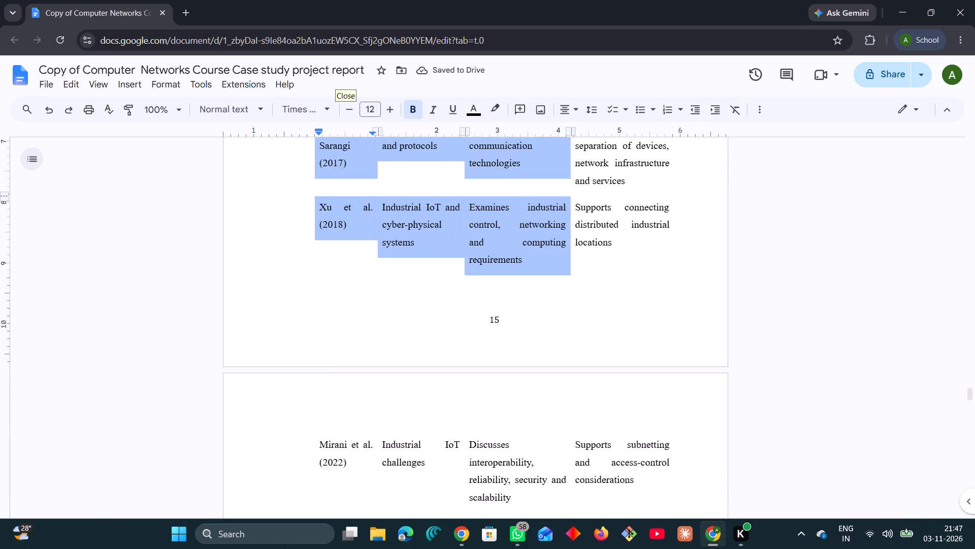
pyautogui.moveTo(470, 259); pyautogui.dragTo(604, 339)
pyautogui.scroll(-2, 503, 260)
pyautogui.scroll(-2, 599, 330)
pyautogui.scroll(3, 604, 339)
pyautogui.scroll(-2, 604, 339)
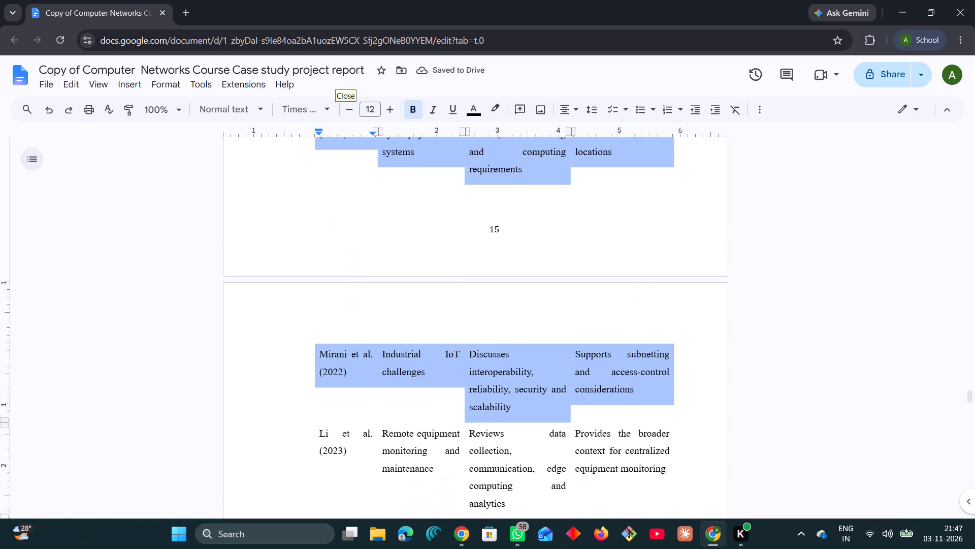
pyautogui.scroll(-2, 604, 339)
pyautogui.moveTo(604, 339); pyautogui.dragTo(622, 349)
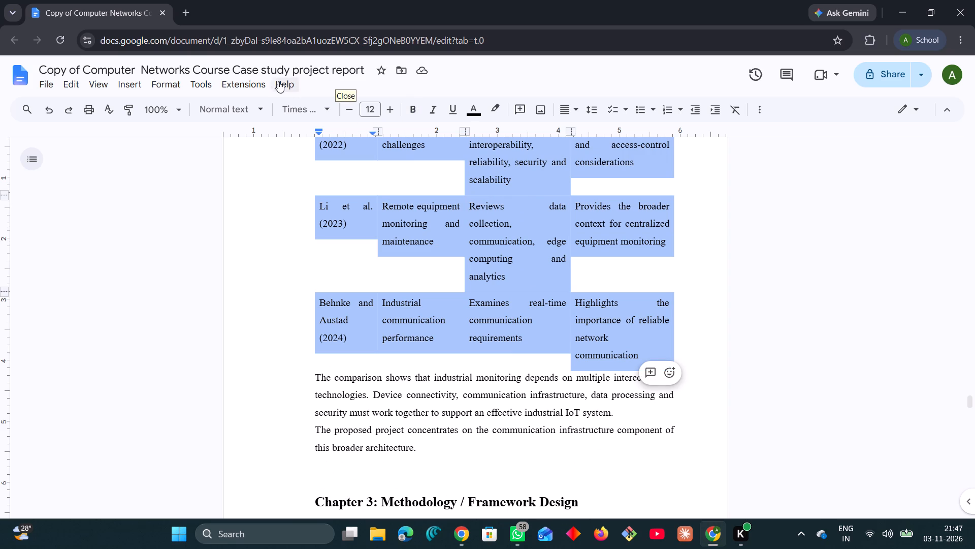
pyautogui.rightClick(443, 209)
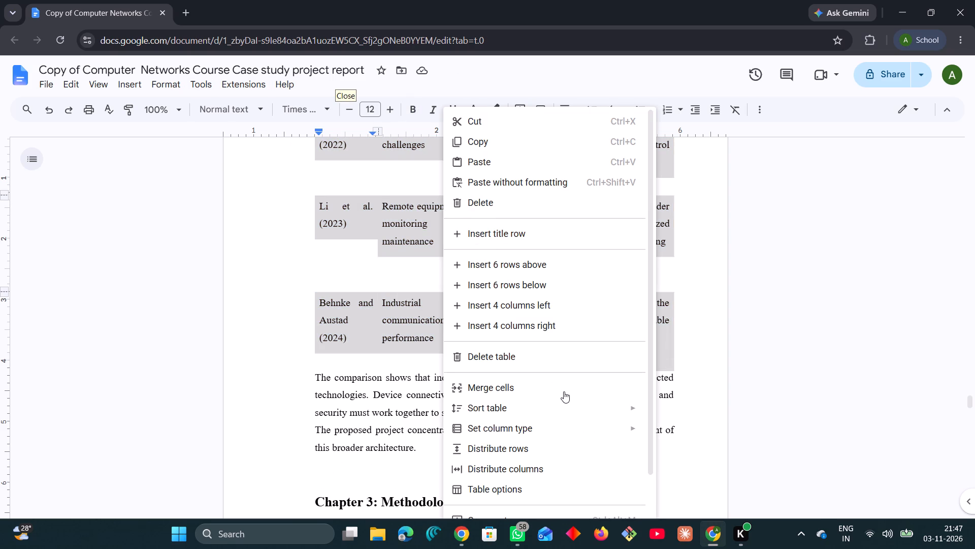
pyautogui.scroll(-2, 564, 393)
pyautogui.scroll(2, 564, 399)
pyautogui.click(754, 114)
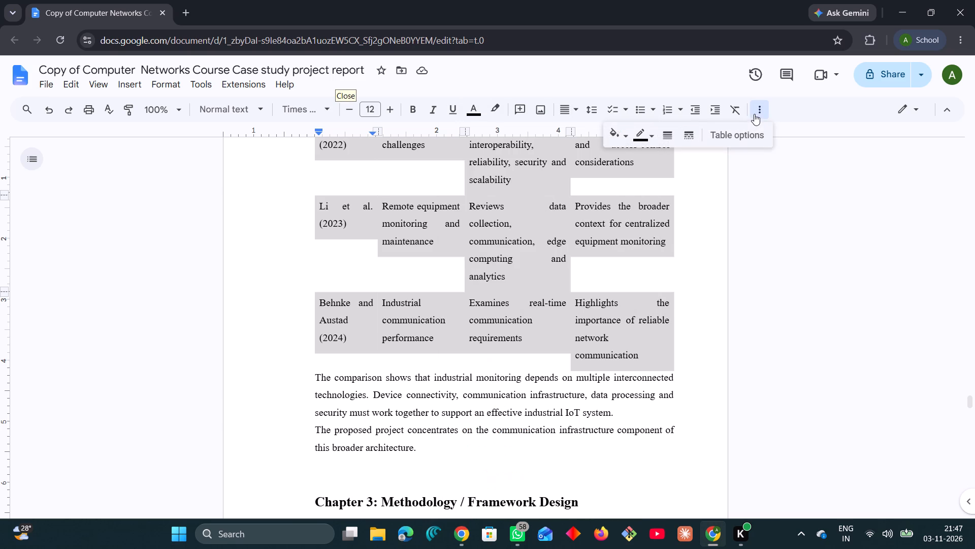
pyautogui.click(756, 133)
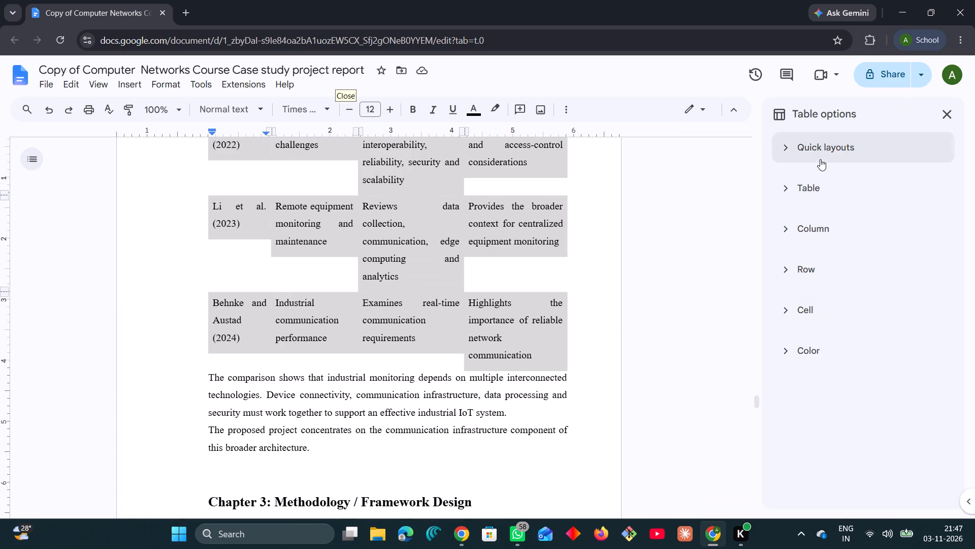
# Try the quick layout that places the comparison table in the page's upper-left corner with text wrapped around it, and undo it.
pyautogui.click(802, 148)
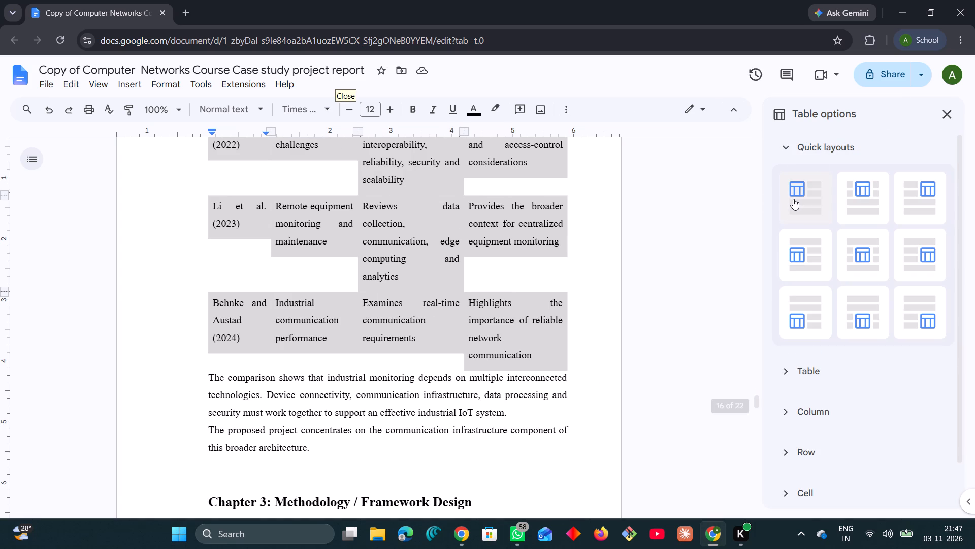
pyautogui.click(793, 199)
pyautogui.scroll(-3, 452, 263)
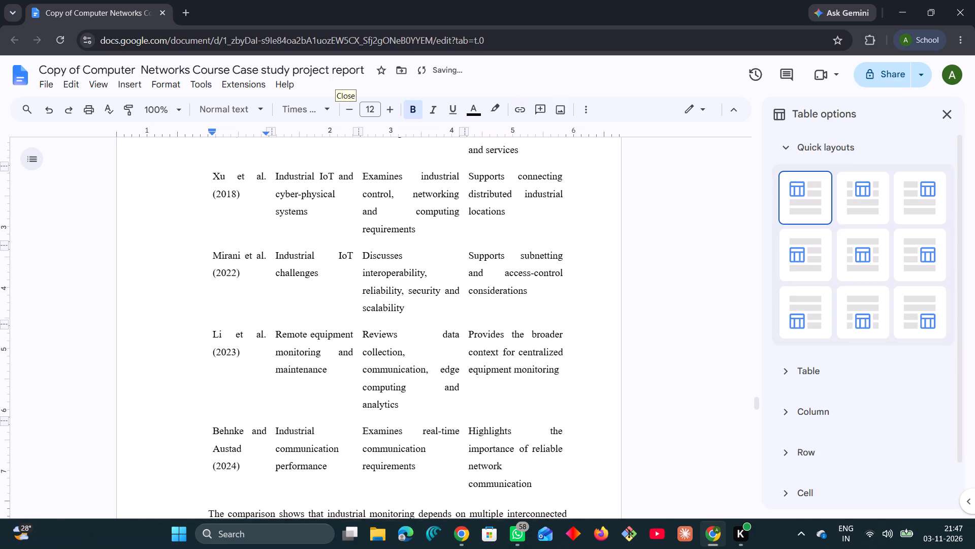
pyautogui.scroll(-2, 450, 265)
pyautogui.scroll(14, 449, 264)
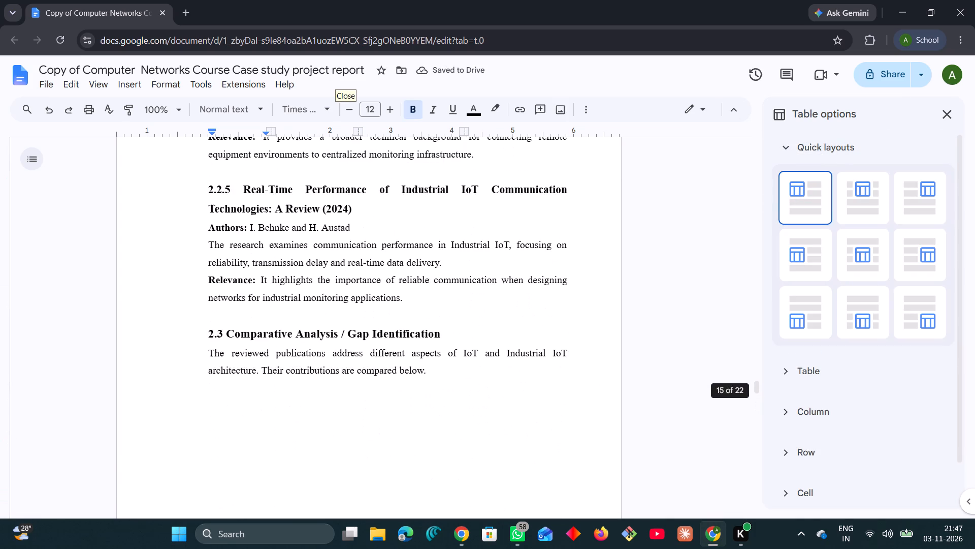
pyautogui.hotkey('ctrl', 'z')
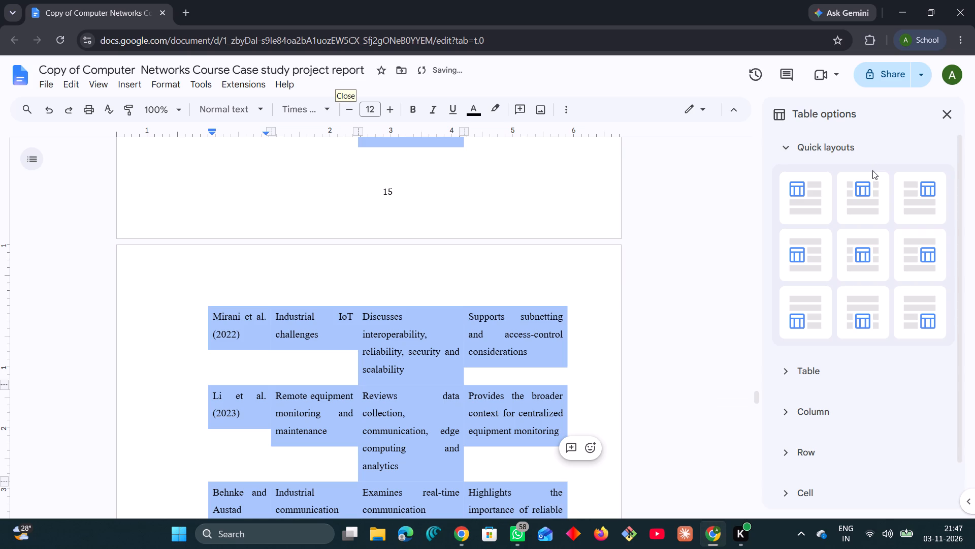
# Set the vertical alignment of all comparison table cells to Middle.
pyautogui.click(860, 153)
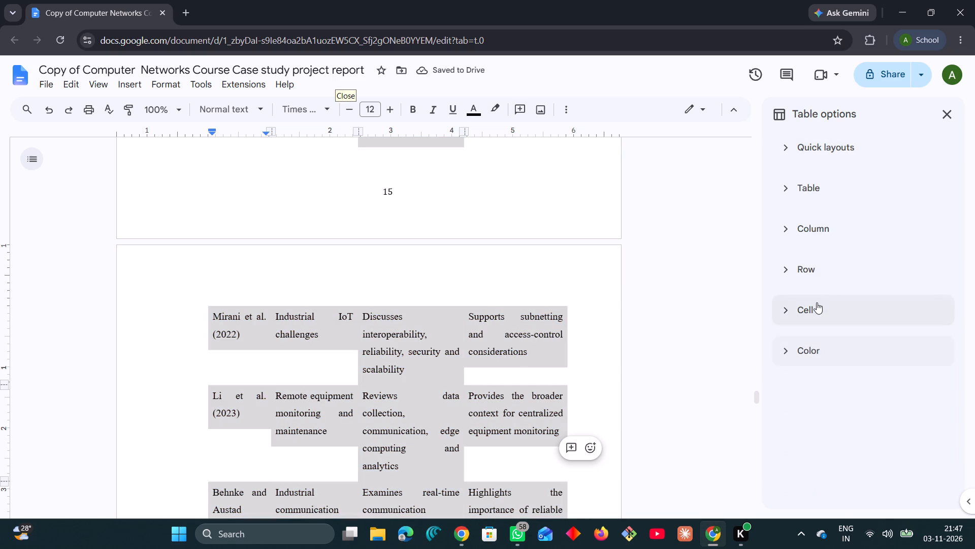
pyautogui.click(817, 302)
pyautogui.click(905, 368)
pyautogui.click(867, 407)
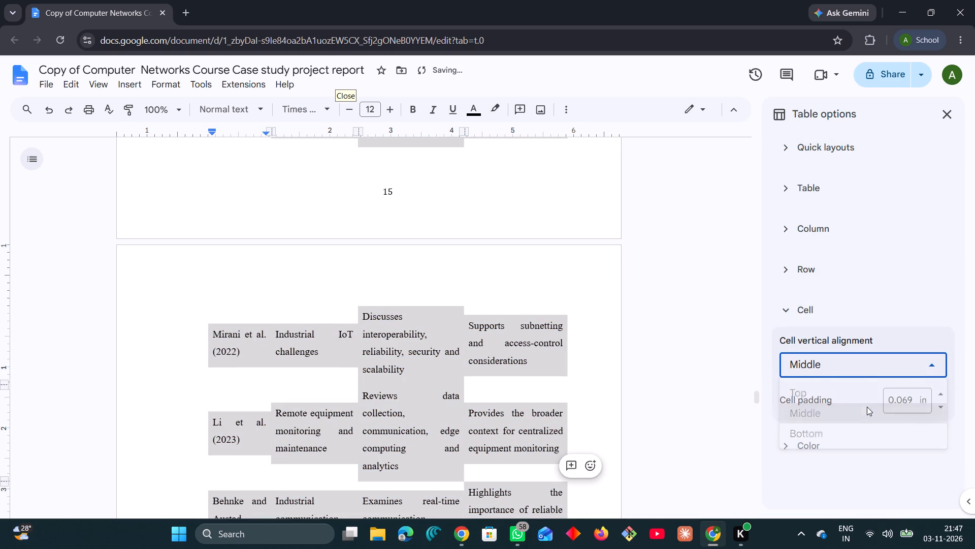
# Give all cells of the comparison table 0.5pt borders and check the bordered table.
pyautogui.scroll(3, 453, 333)
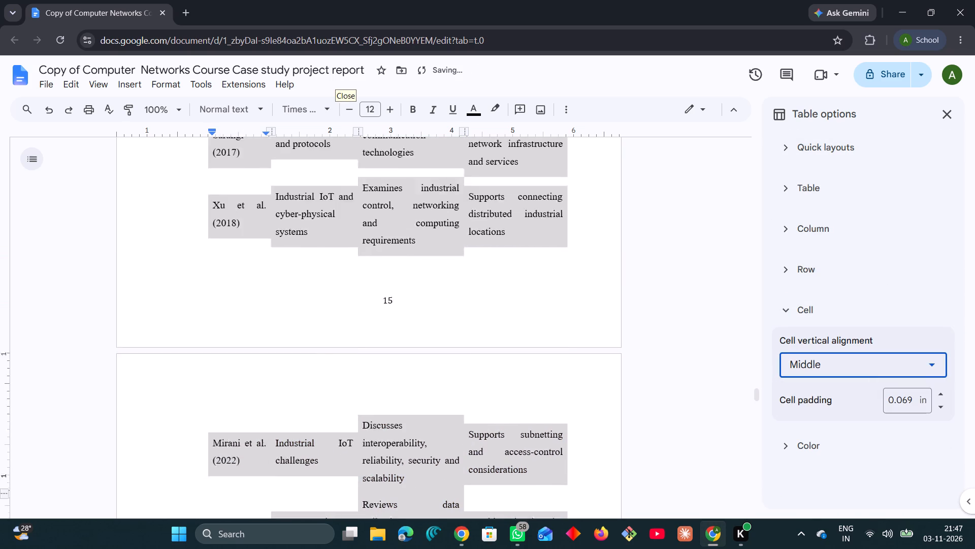
pyautogui.scroll(4, 453, 332)
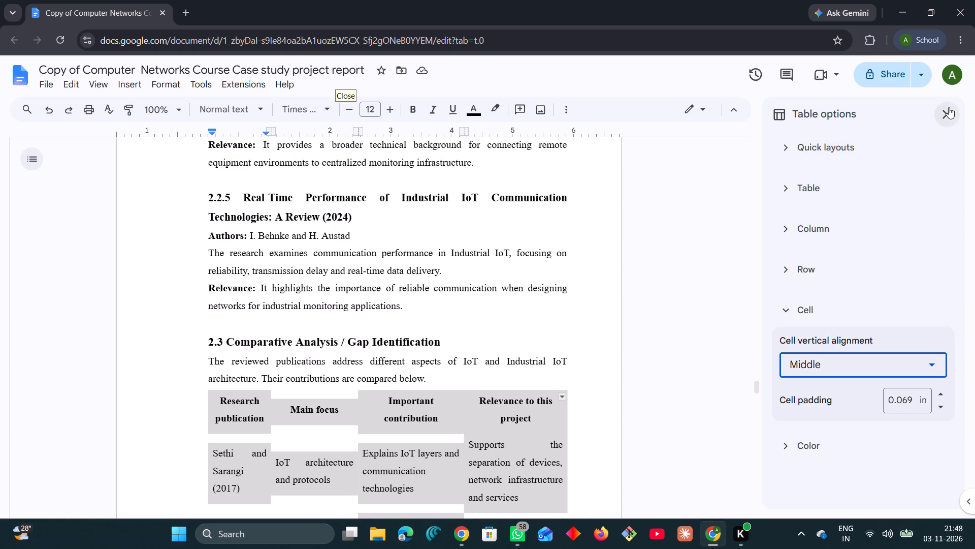
pyautogui.click(561, 112)
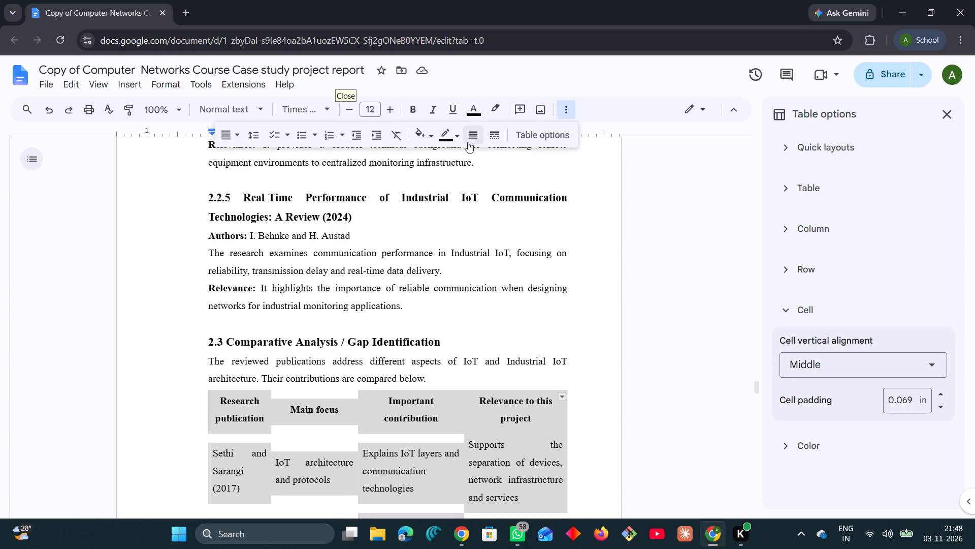
pyautogui.click(486, 139)
pyautogui.click(469, 134)
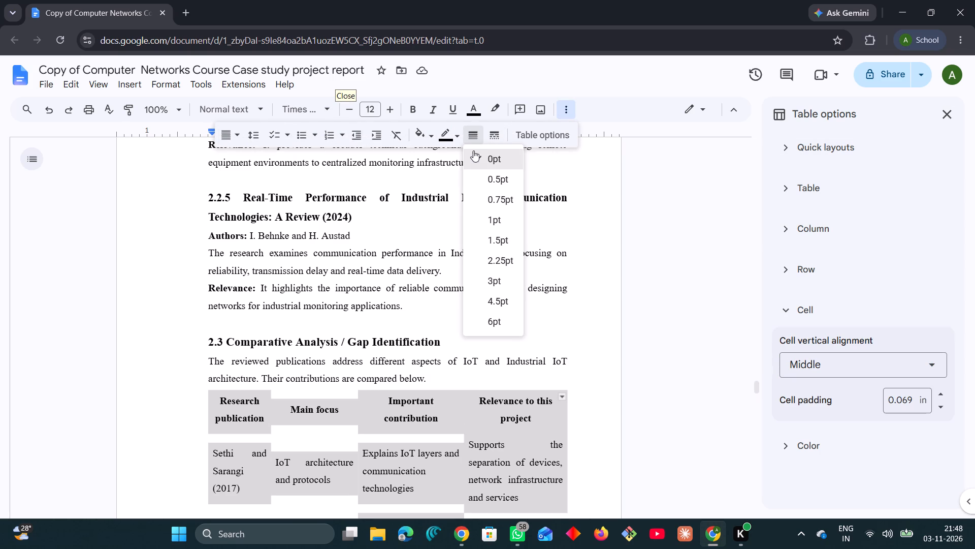
pyautogui.click(494, 183)
pyautogui.click(688, 252)
pyautogui.scroll(-2, 548, 289)
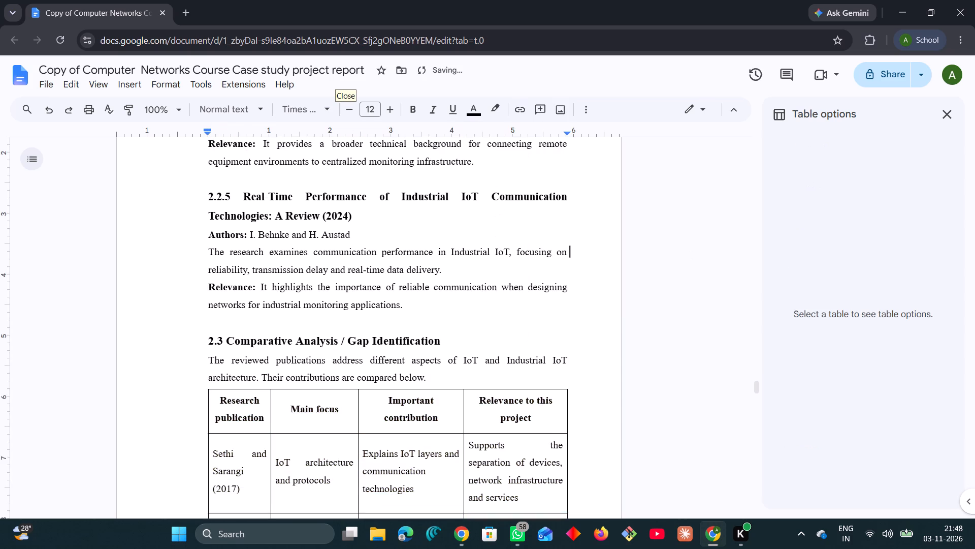
pyautogui.scroll(-2, 531, 296)
pyautogui.scroll(-5, 483, 314)
# Set the vertical alignment of the table of contents' Chapter No and Title cells, from the header down to References, to Middle.
pyautogui.scroll(10, 483, 314)
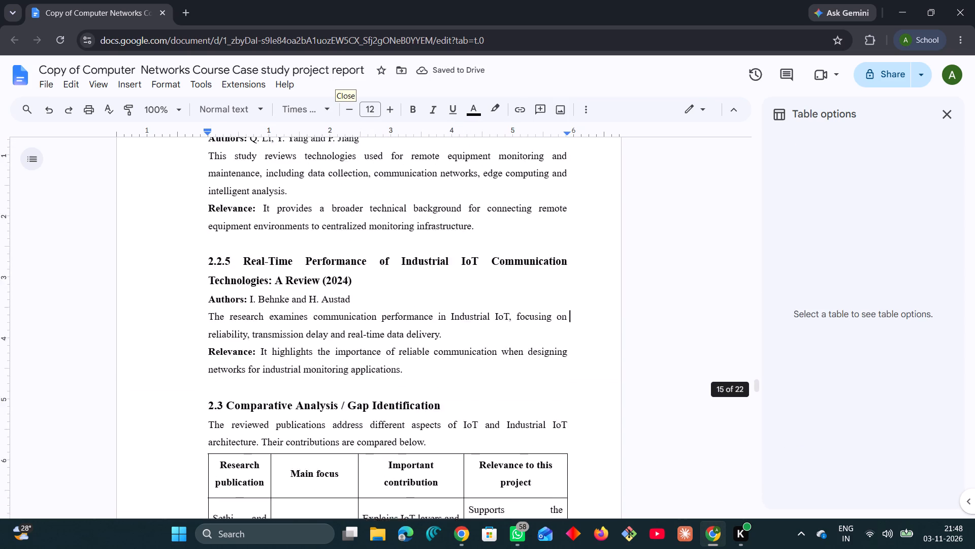
pyautogui.scroll(20, 483, 314)
pyautogui.scroll(11, 483, 314)
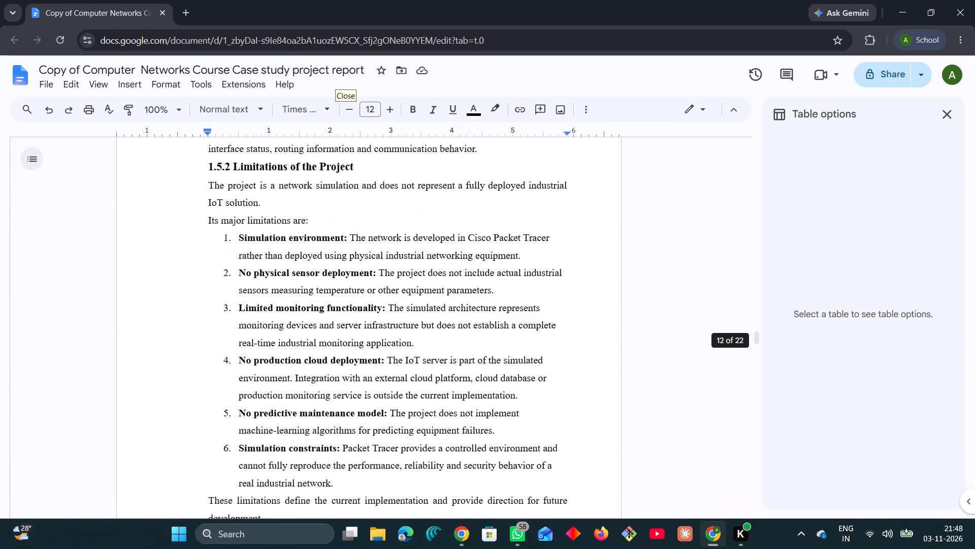
pyautogui.scroll(5, 483, 314)
pyautogui.scroll(20, 483, 314)
pyautogui.scroll(2, 483, 314)
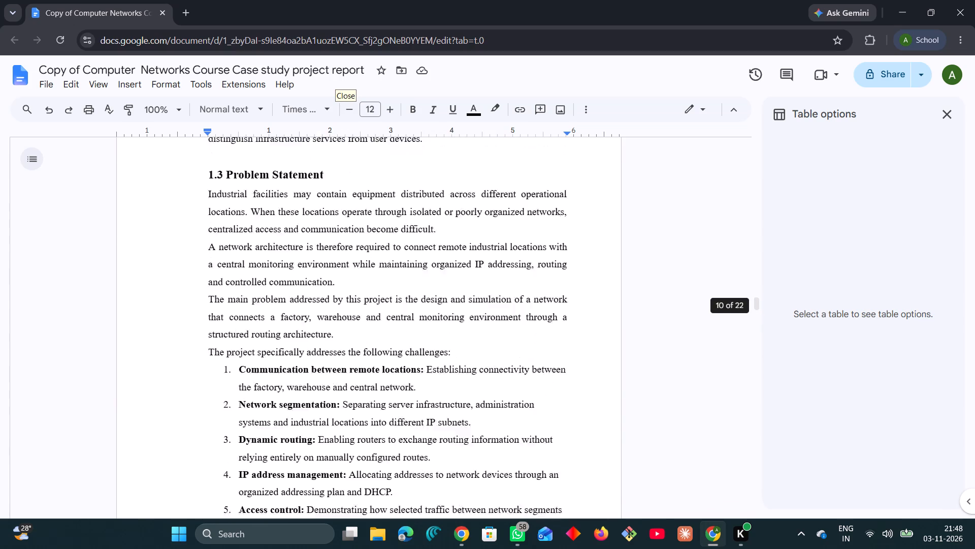
pyautogui.scroll(20, 483, 314)
pyautogui.scroll(10, 483, 314)
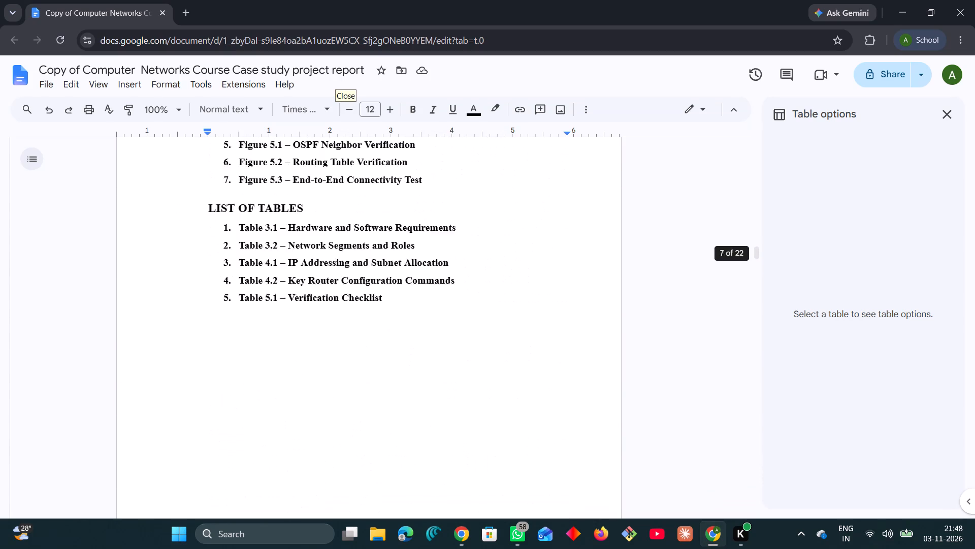
pyautogui.scroll(17, 482, 313)
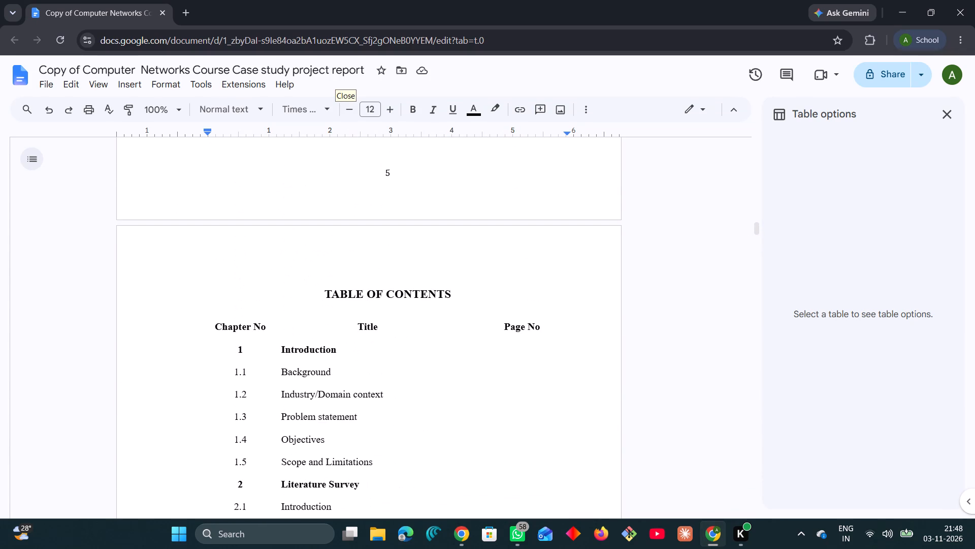
pyautogui.click(304, 282)
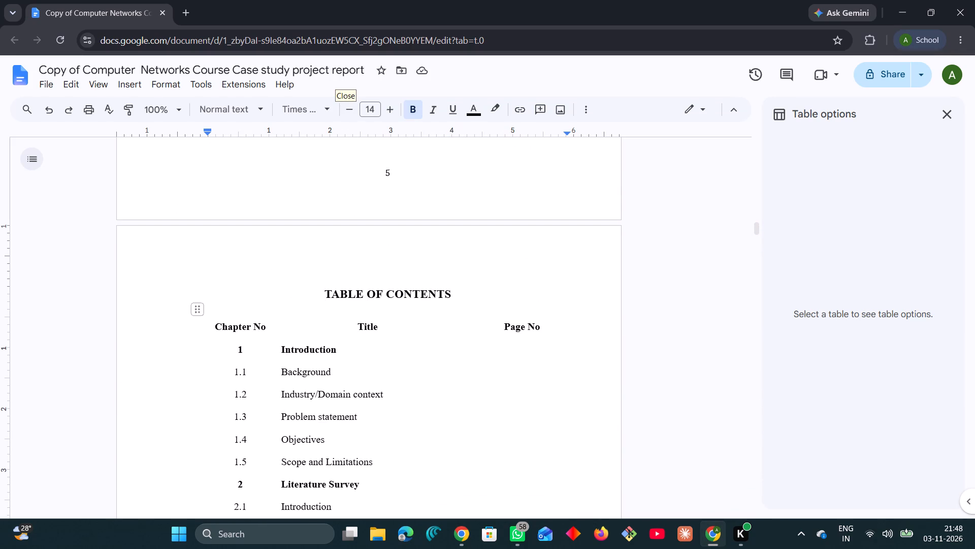
pyautogui.moveTo(173, 294); pyautogui.dragTo(205, 309)
pyautogui.moveTo(213, 333); pyautogui.dragTo(362, 357)
pyautogui.scroll(-3, 368, 357)
pyautogui.moveTo(362, 357); pyautogui.dragTo(496, 367)
pyautogui.scroll(-2, 388, 351)
pyautogui.scroll(-7, 495, 361)
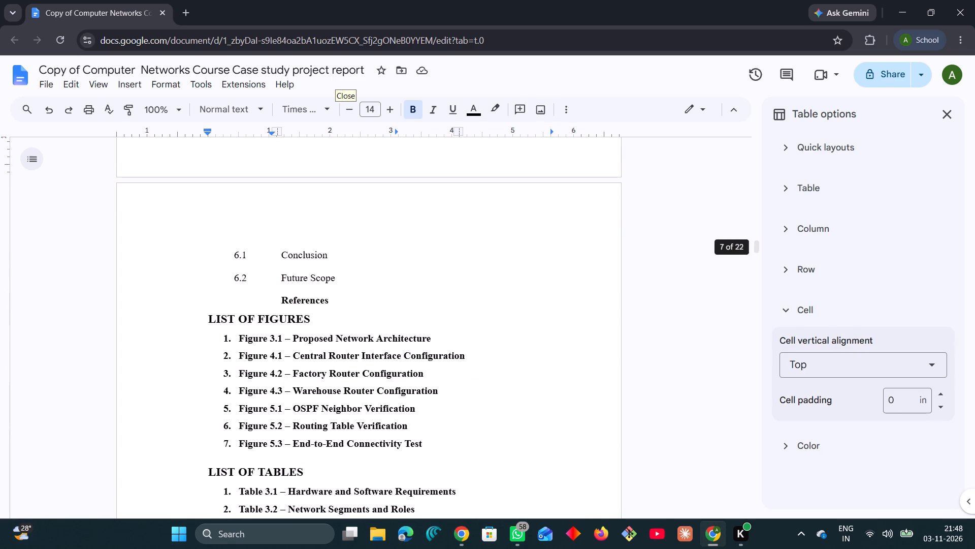
pyautogui.moveTo(496, 367); pyautogui.dragTo(426, 299)
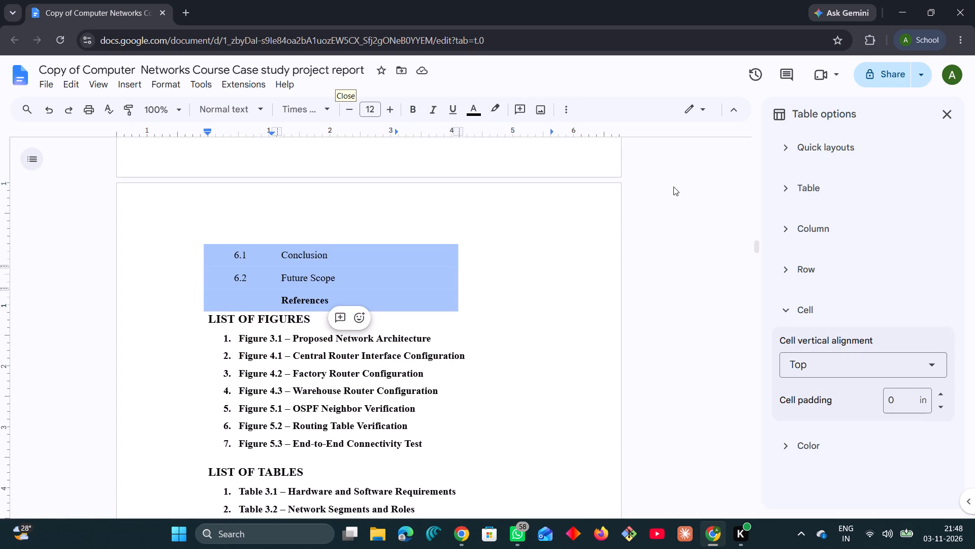
pyautogui.click(850, 358)
pyautogui.click(846, 405)
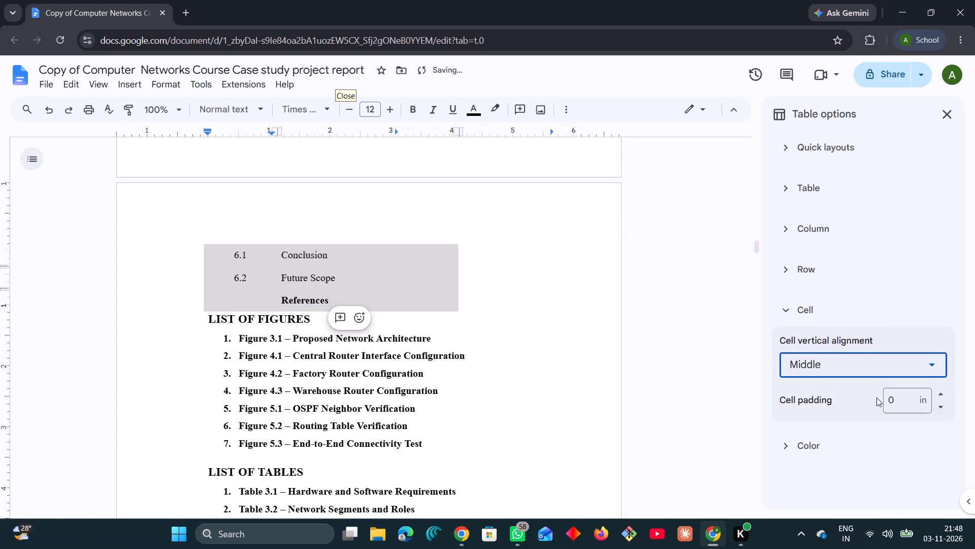
# Set the cell padding of the selected table of contents cells to 0.069 in.
pyautogui.click(905, 395)
pyautogui.press('BackSpace')
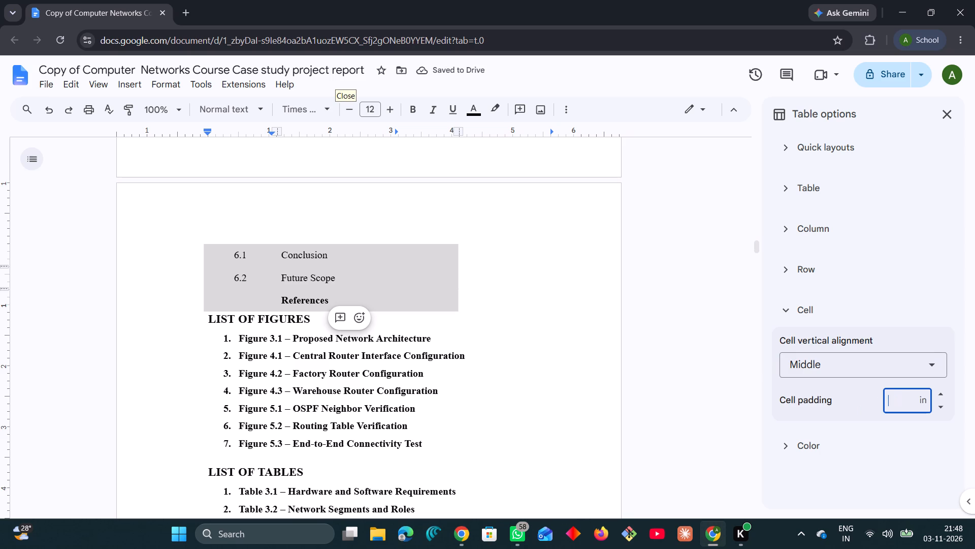
pyautogui.write('0/')
pyautogui.press('BackSpace')
pyautogui.write('0.0')
pyautogui.write('69')
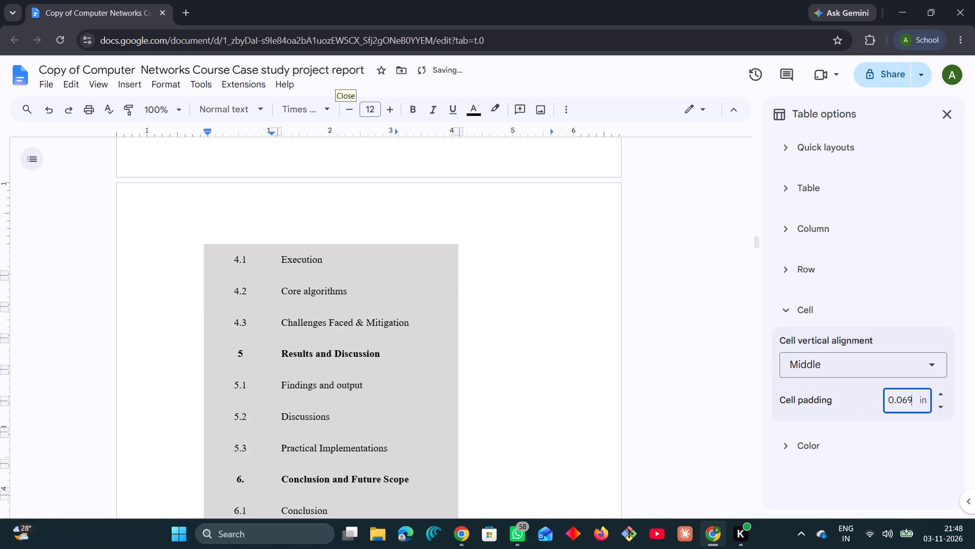
pyautogui.press('Return')
# Give the Chapter No and Title cells of the table of contents 0.5pt borders.
pyautogui.scroll(13, 446, 396)
pyautogui.scroll(-2, 409, 399)
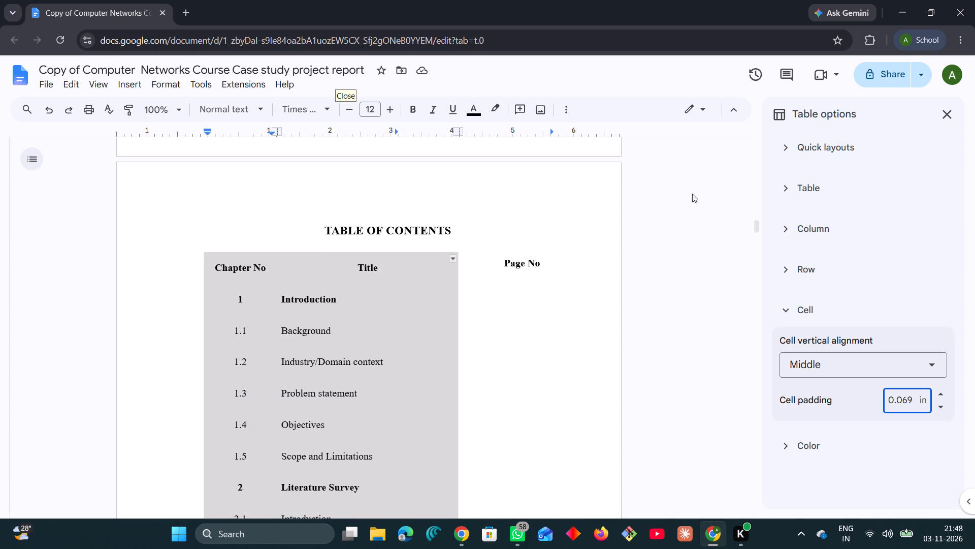
pyautogui.click(556, 112)
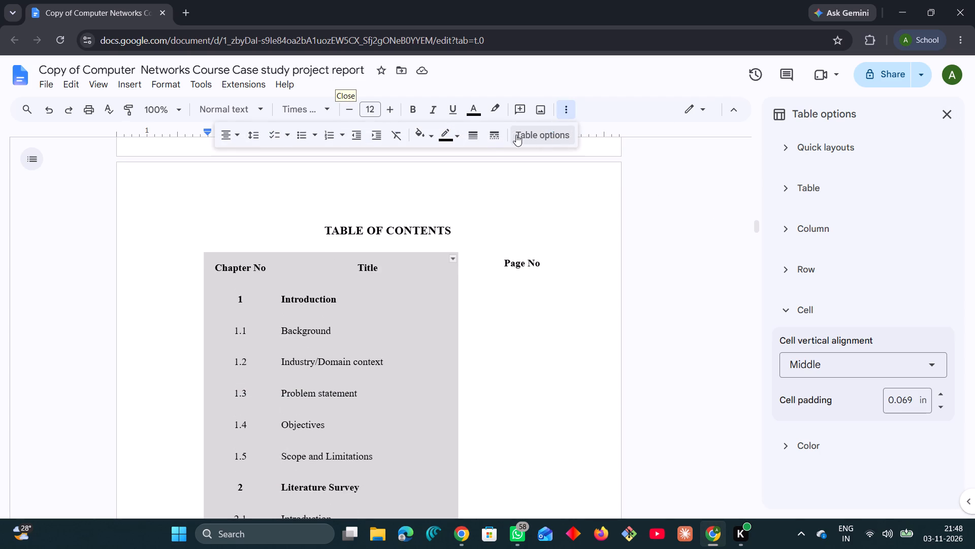
pyautogui.click(487, 137)
pyautogui.click(477, 142)
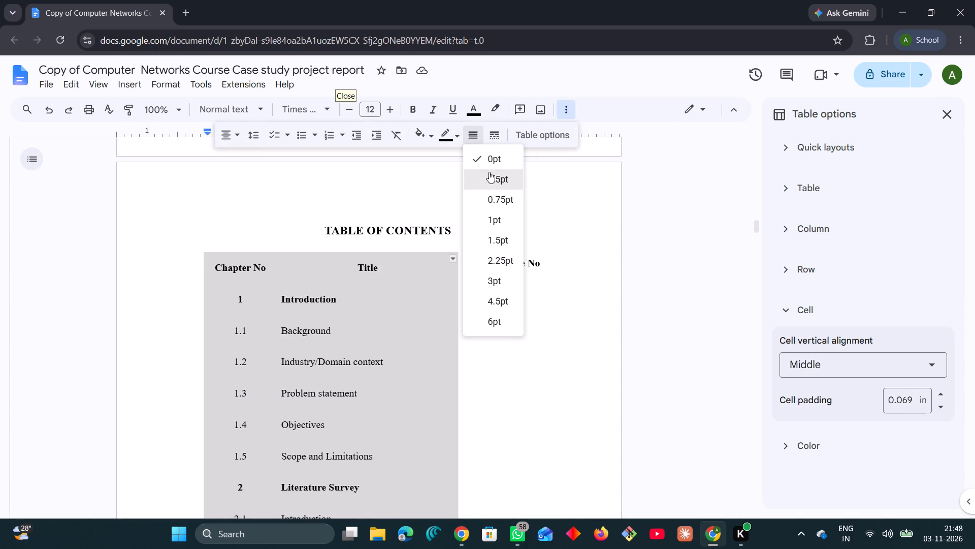
pyautogui.click(491, 177)
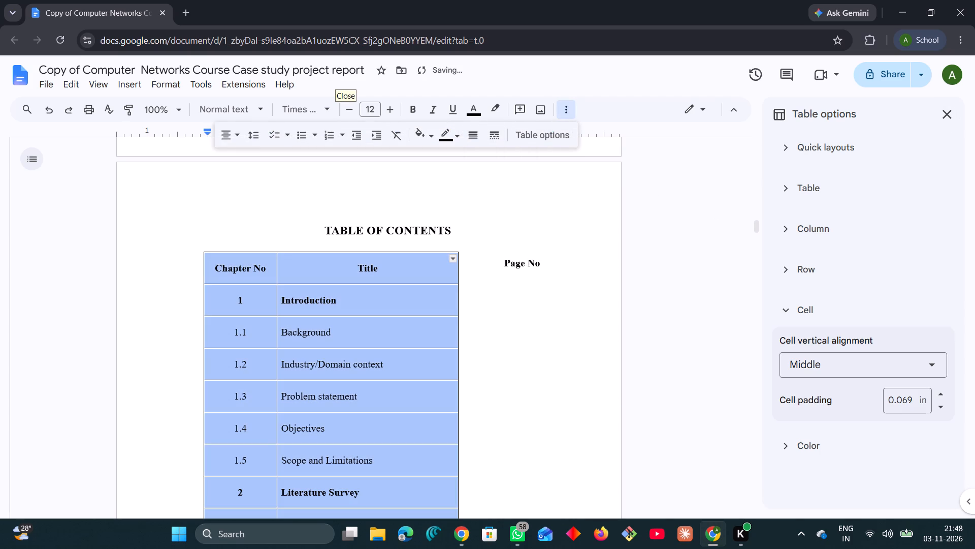
pyautogui.click(495, 241)
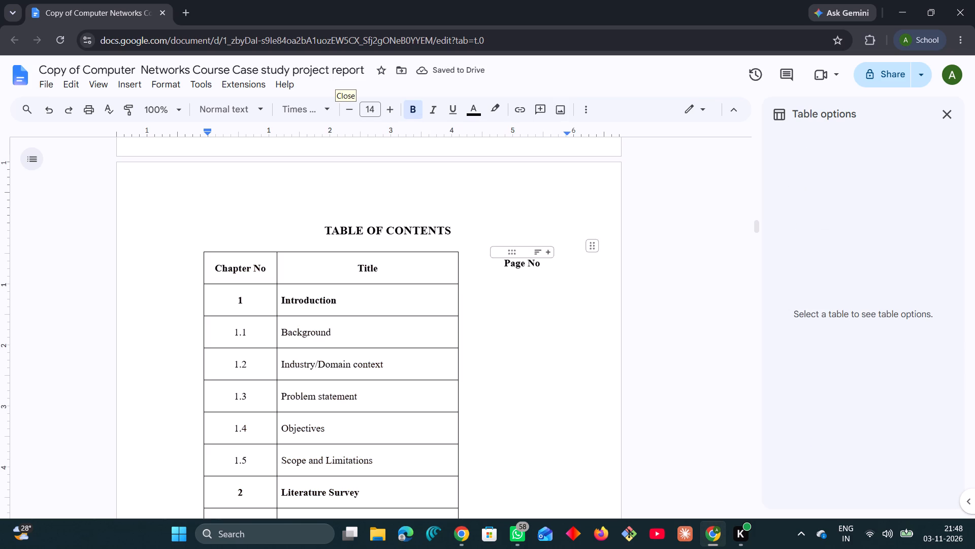
# Widen the Title column of the table of contents by about 1.5 inches and check the table down to References.
pyautogui.moveTo(459, 254); pyautogui.dragTo(554, 254)
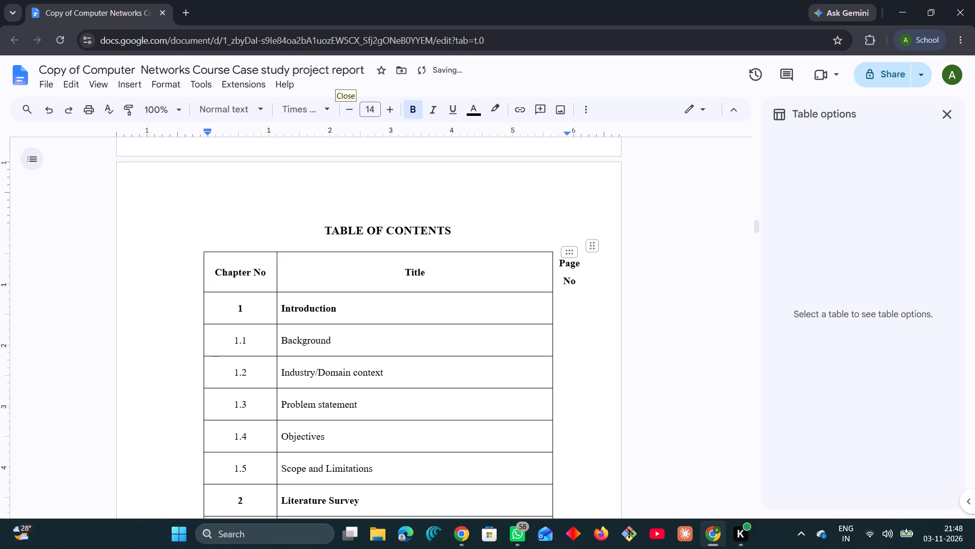
pyautogui.scroll(-8, 495, 273)
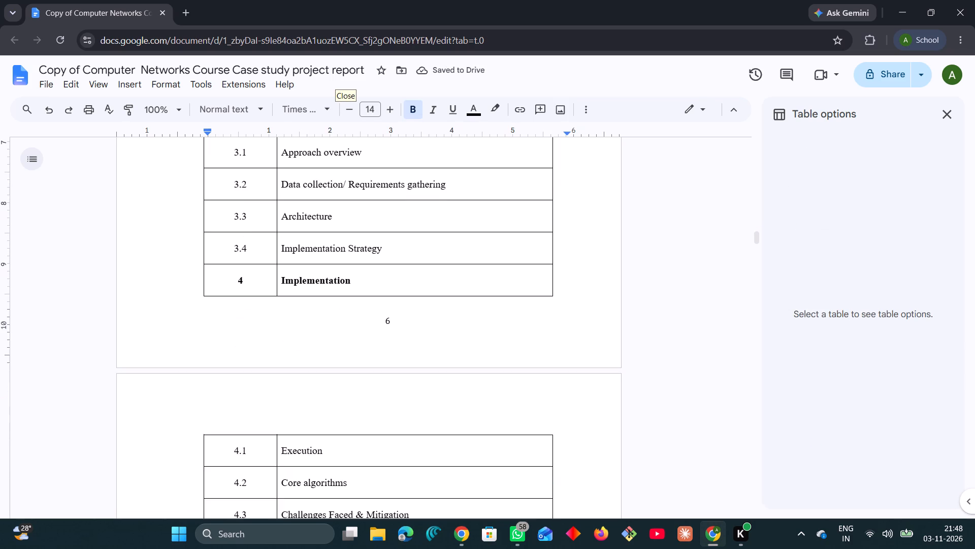
pyautogui.scroll(-7, 481, 279)
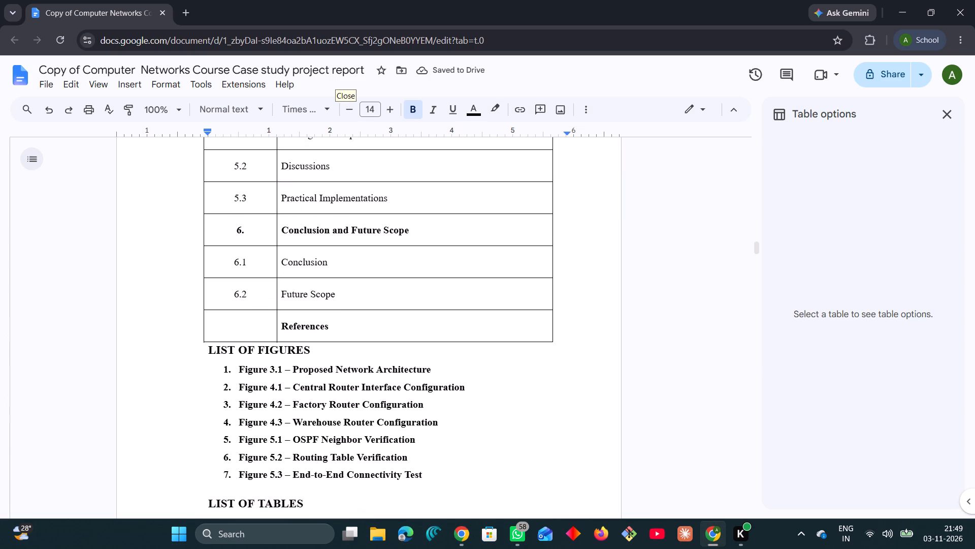
# Select the whole table of contents with its heading, close the table options, and remove the space before its paragraphs.
pyautogui.moveTo(412, 356); pyautogui.dragTo(395, 344)
pyautogui.moveTo(403, 321); pyautogui.dragTo(340, 253)
pyautogui.scroll(9, 343, 254)
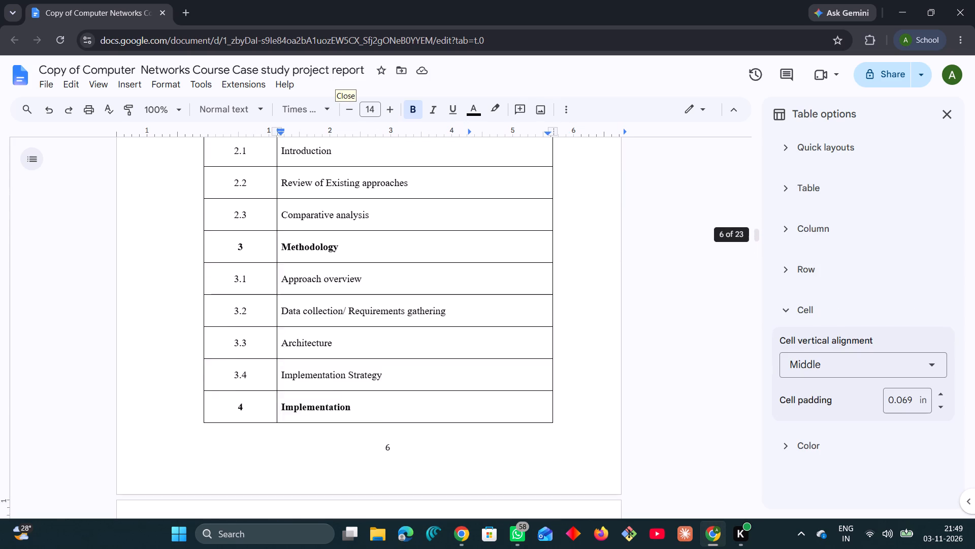
pyautogui.moveTo(340, 253); pyautogui.dragTo(286, 241)
pyautogui.scroll(6, 310, 251)
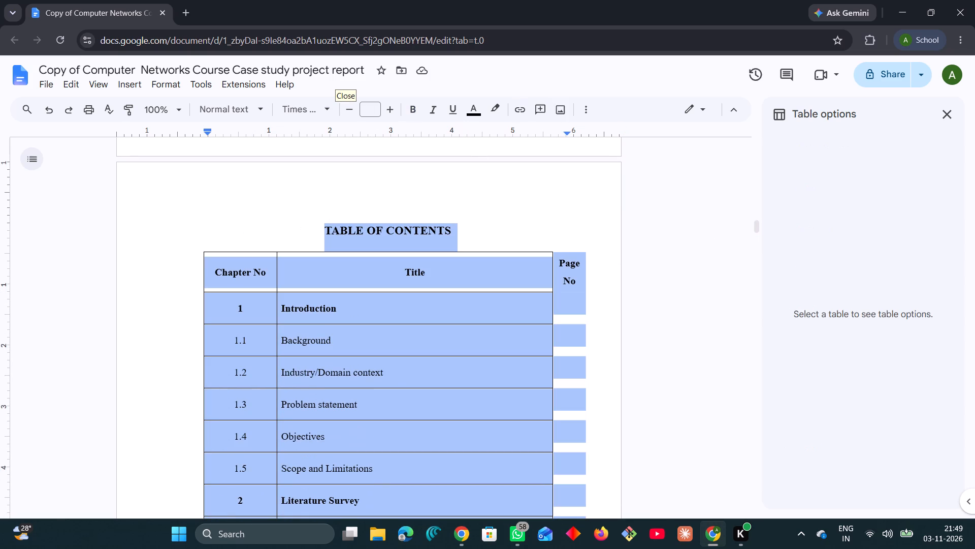
pyautogui.click(947, 116)
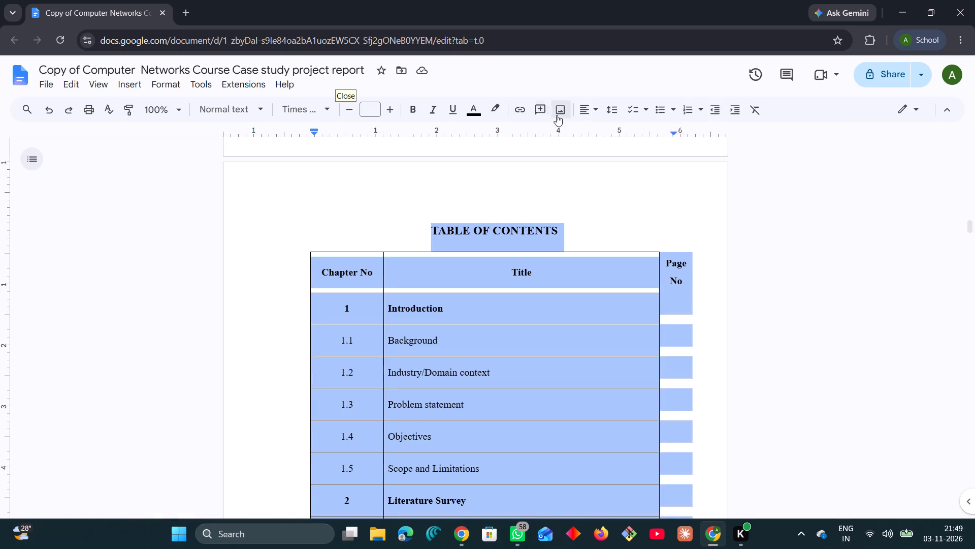
pyautogui.click(619, 114)
pyautogui.click(670, 222)
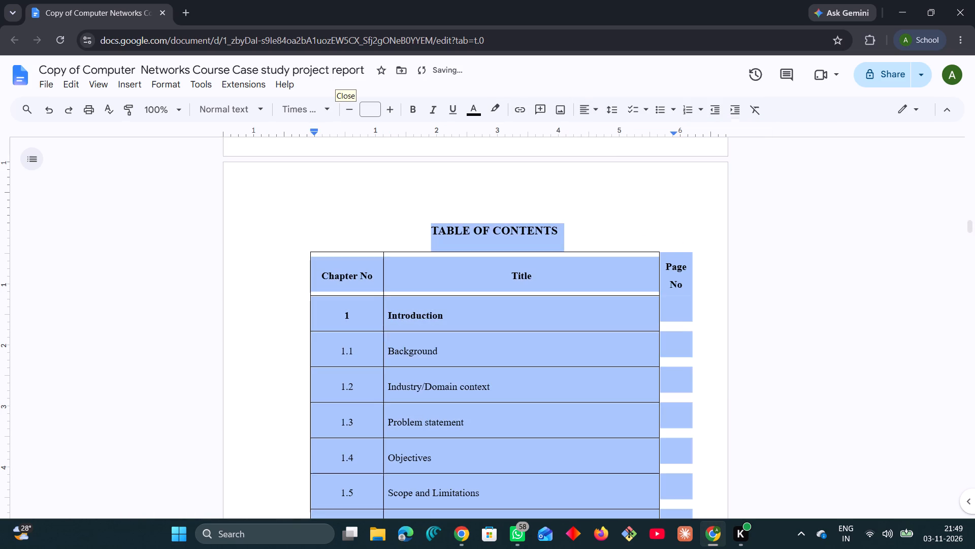
pyautogui.click(604, 108)
pyautogui.click(659, 229)
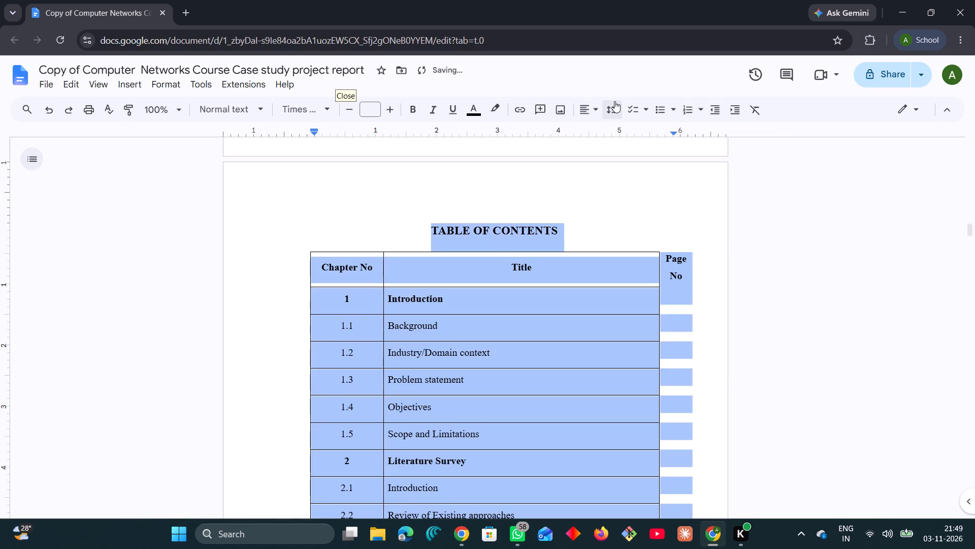
# Remove the space after the paragraphs of the table of contents and its heading, and check the tightened rows through References.
pyautogui.click(613, 108)
pyautogui.click(664, 240)
pyautogui.click(617, 109)
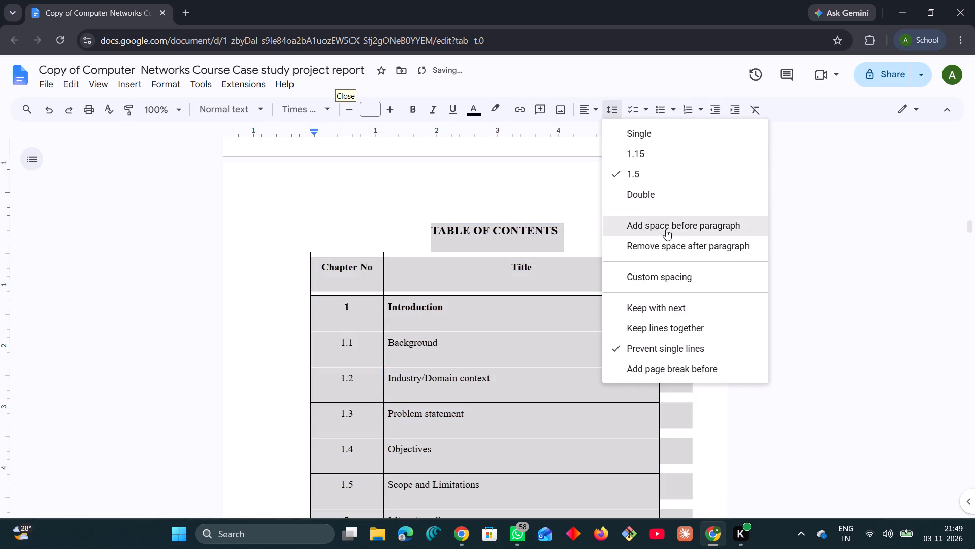
pyautogui.click(669, 242)
pyautogui.scroll(-2, 637, 262)
pyautogui.scroll(2, 633, 264)
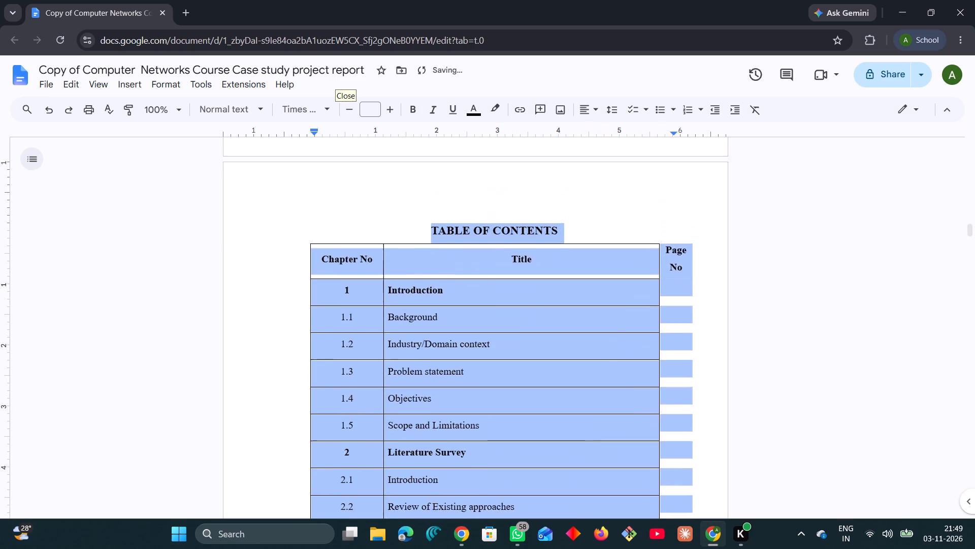
pyautogui.scroll(-12, 633, 264)
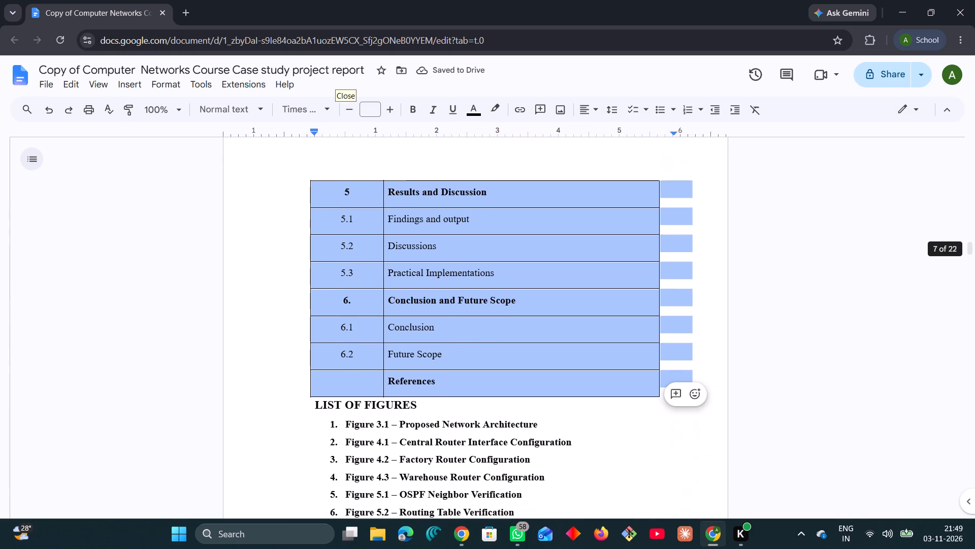
pyautogui.scroll(12, 633, 264)
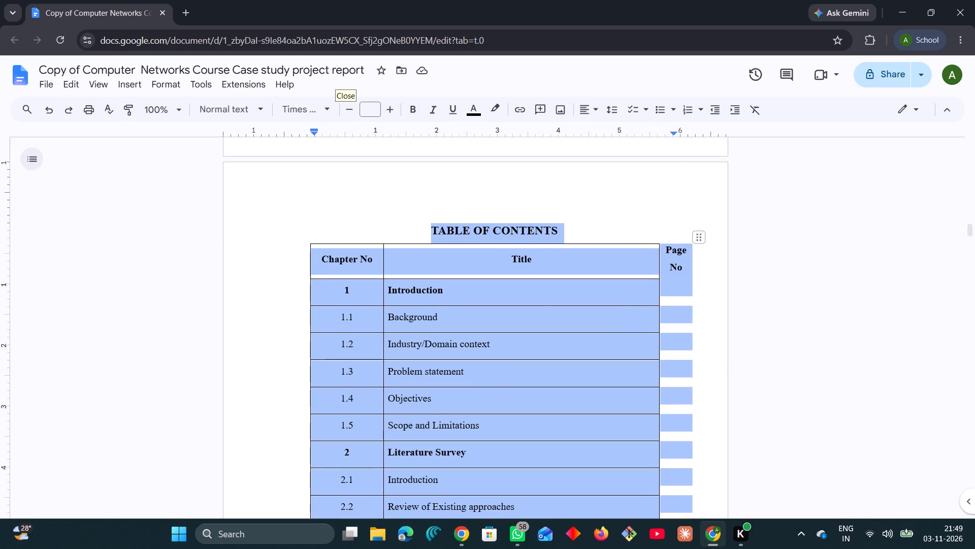
# Insert a new column between the Title and Page No columns of the table of contents.
pyautogui.click(711, 261)
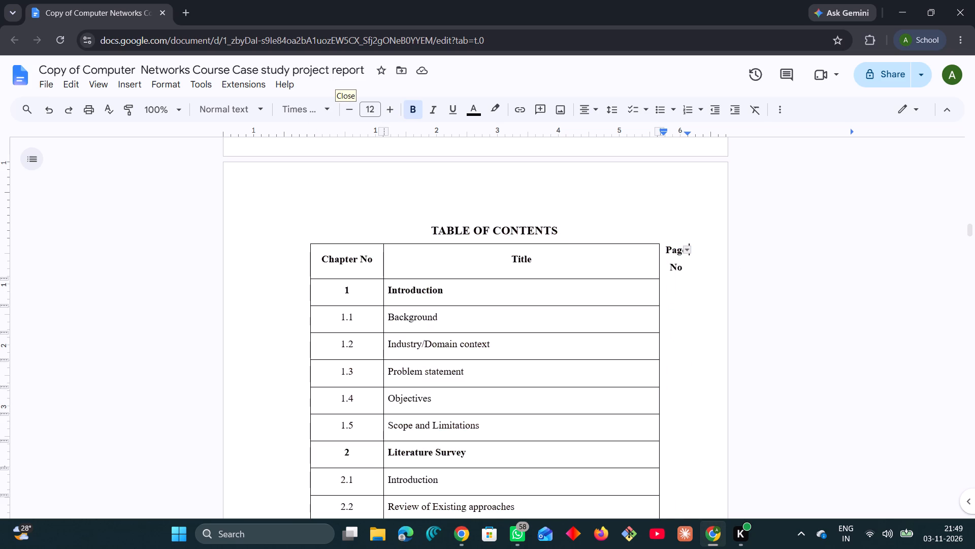
pyautogui.click(675, 240)
pyautogui.click(676, 241)
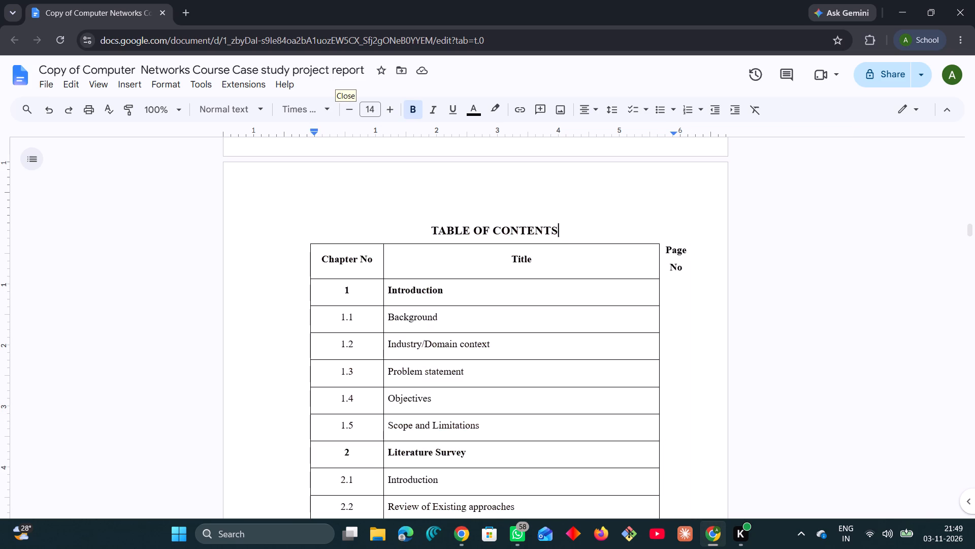
pyautogui.click(675, 247)
pyautogui.moveTo(664, 242); pyautogui.dragTo(681, 244)
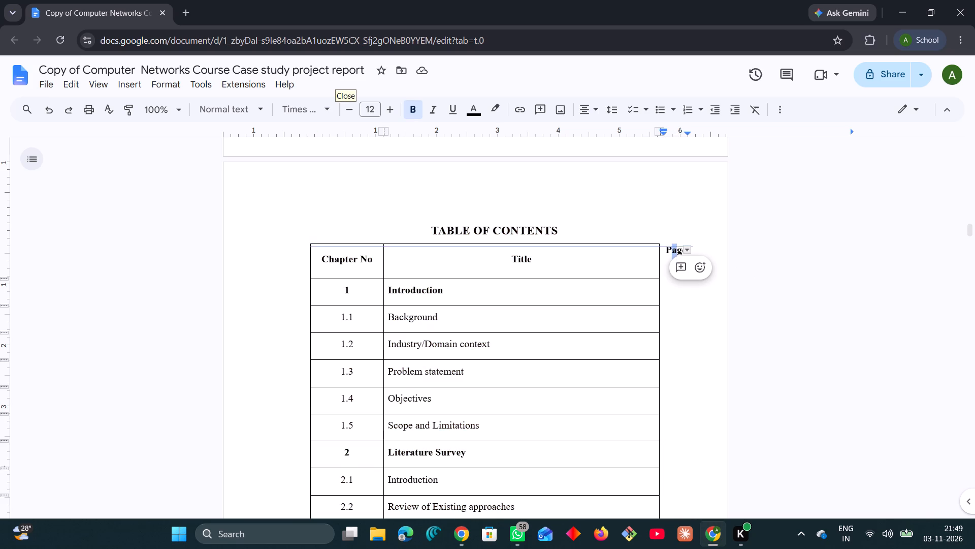
pyautogui.moveTo(681, 244); pyautogui.dragTo(677, 242)
pyautogui.click(745, 259)
pyautogui.moveTo(688, 264); pyautogui.dragTo(669, 247)
pyautogui.rightClick(669, 246)
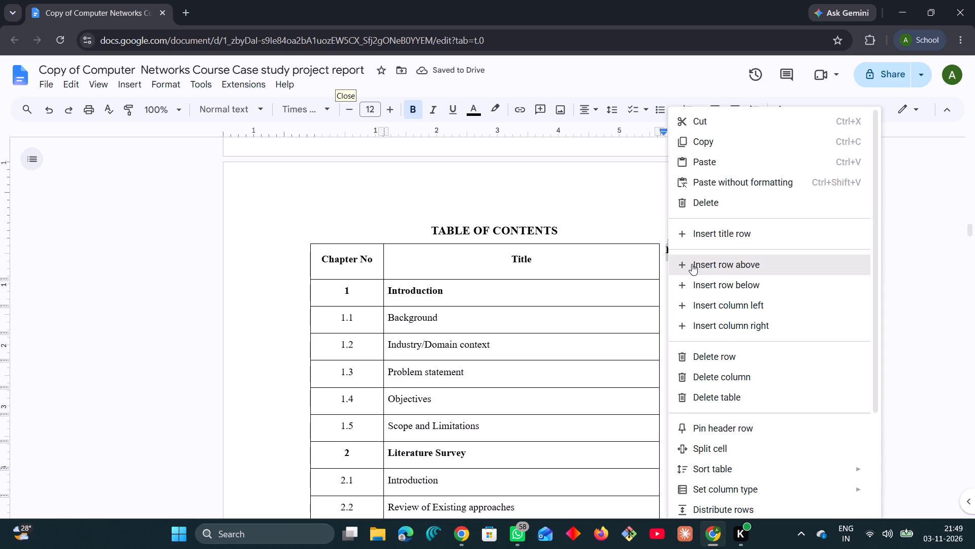
pyautogui.click(717, 306)
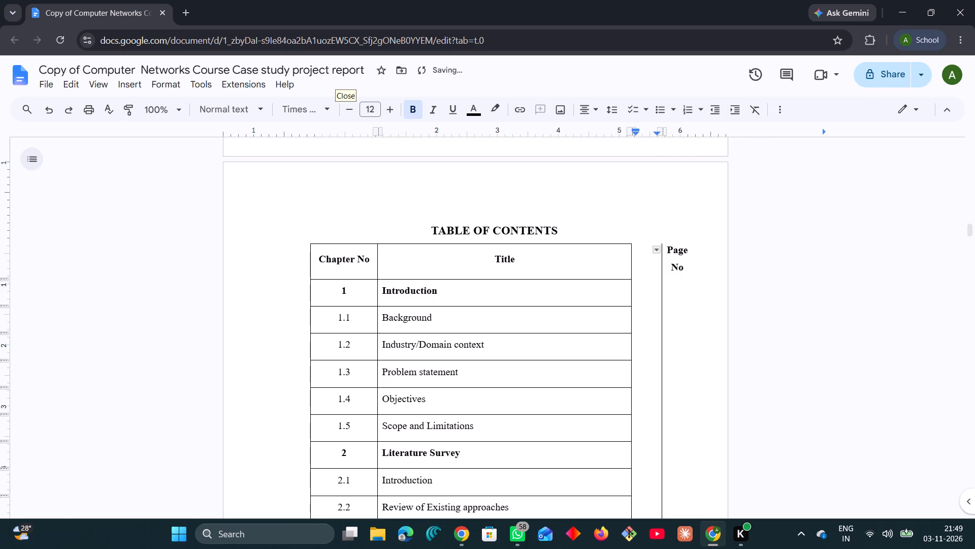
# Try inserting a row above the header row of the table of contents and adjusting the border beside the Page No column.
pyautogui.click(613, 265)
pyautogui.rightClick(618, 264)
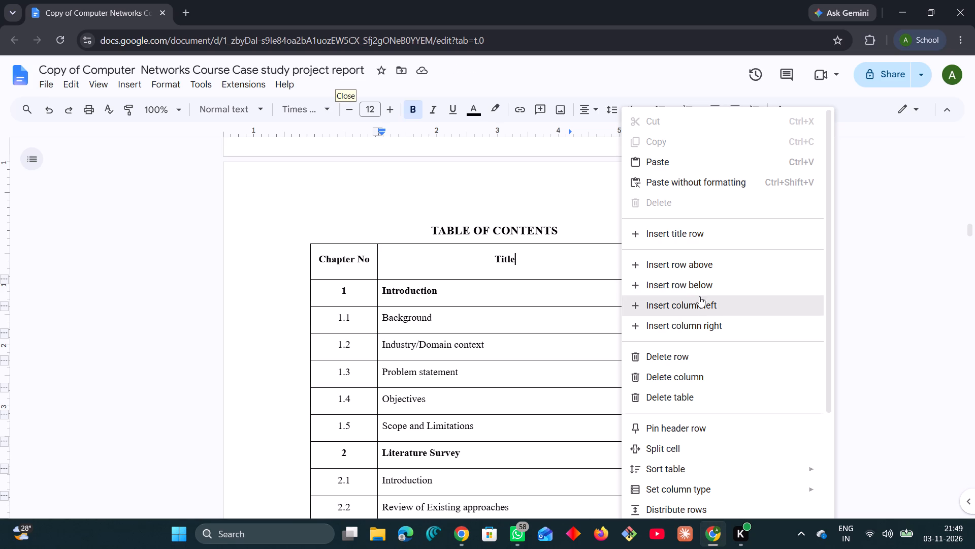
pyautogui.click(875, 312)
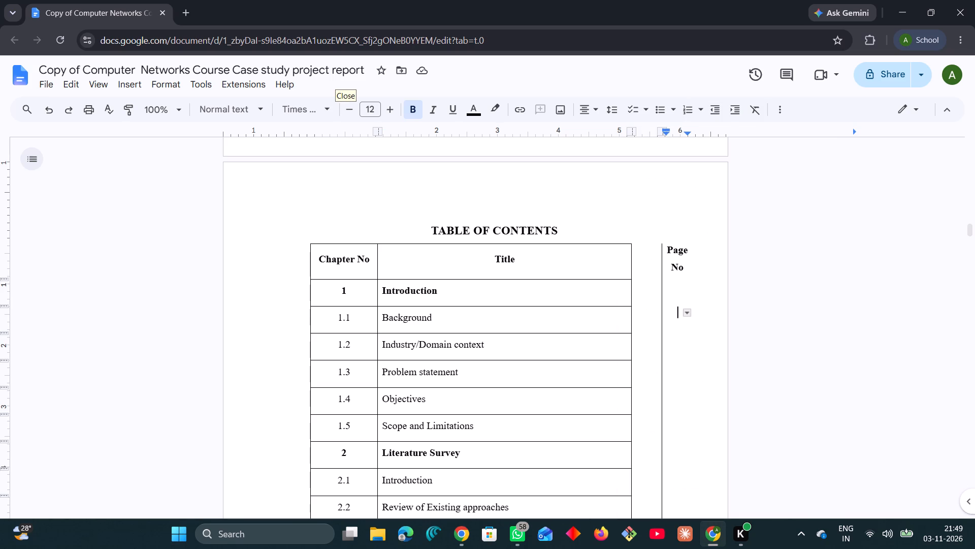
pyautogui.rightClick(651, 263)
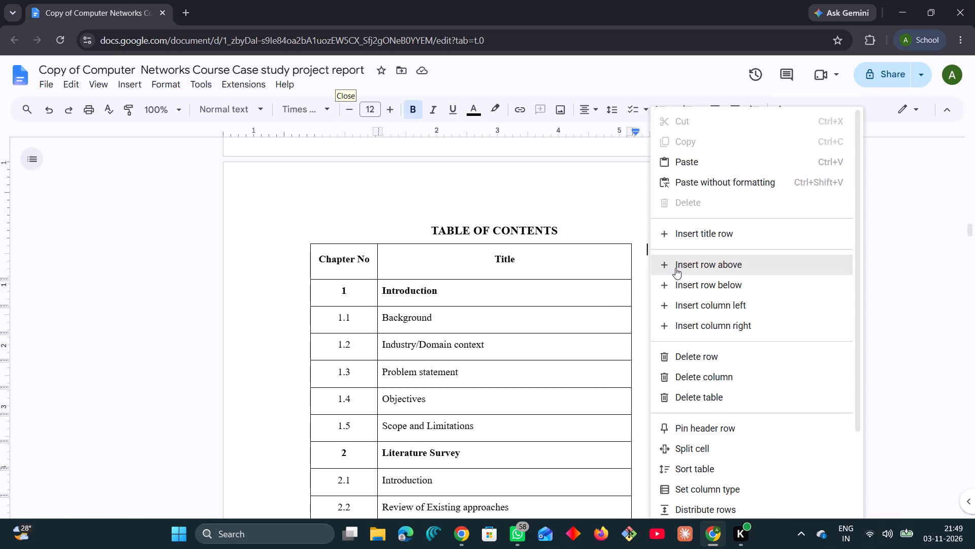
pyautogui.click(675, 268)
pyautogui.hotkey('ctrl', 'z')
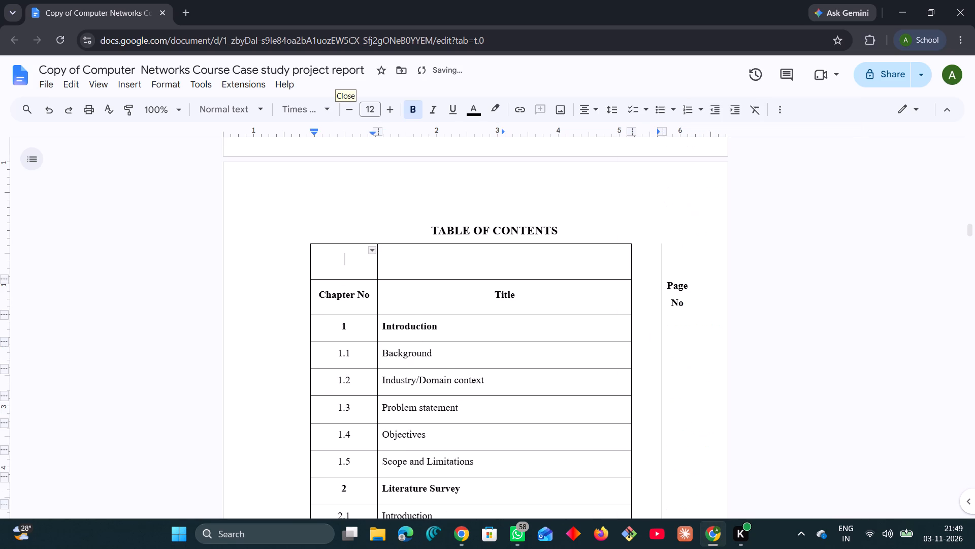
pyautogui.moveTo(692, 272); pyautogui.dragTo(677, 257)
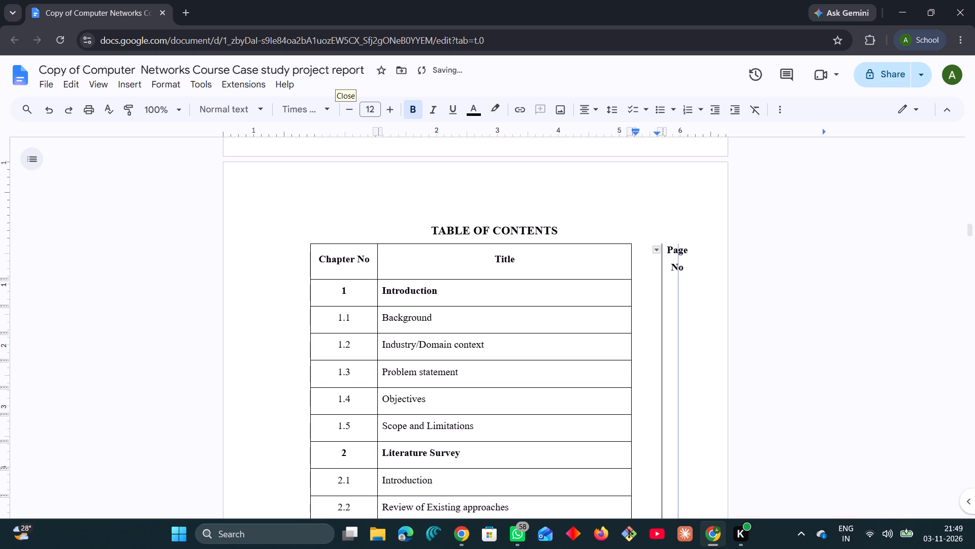
# Undo the recent table of contents edits back to the borderless three-column layout before the inserted column, widened Title column and spacing changes.
pyautogui.hotkey('ctrl', 'z')
pyautogui.hotkey('ctrl', 'z')
pyautogui.hotkey('ctrl', 'z')
pyautogui.hotkey('ctrl', 'z')
pyautogui.hotkey('ctrl', 'z')
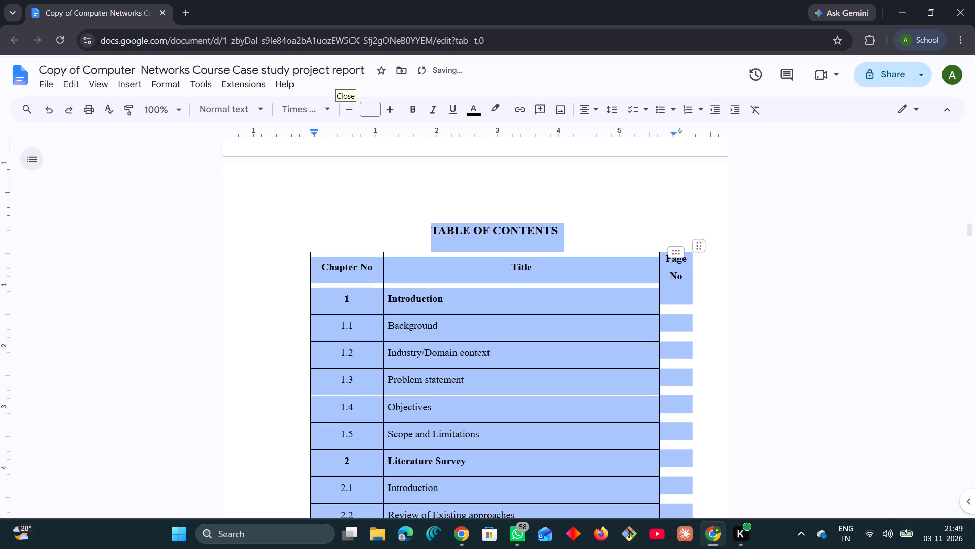
pyautogui.hotkey('ctrl', 'z')
pyautogui.hotkey('ctrl', 'z')
pyautogui.hotkey('ctrl', 'z')
pyautogui.hotkey('ctrl', 'z')
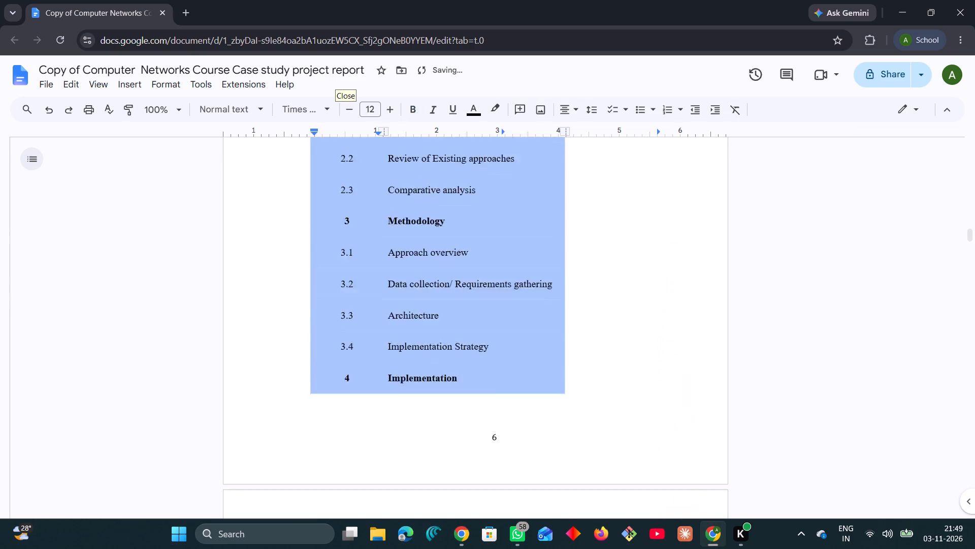
pyautogui.hotkey('ctrl', 'z')
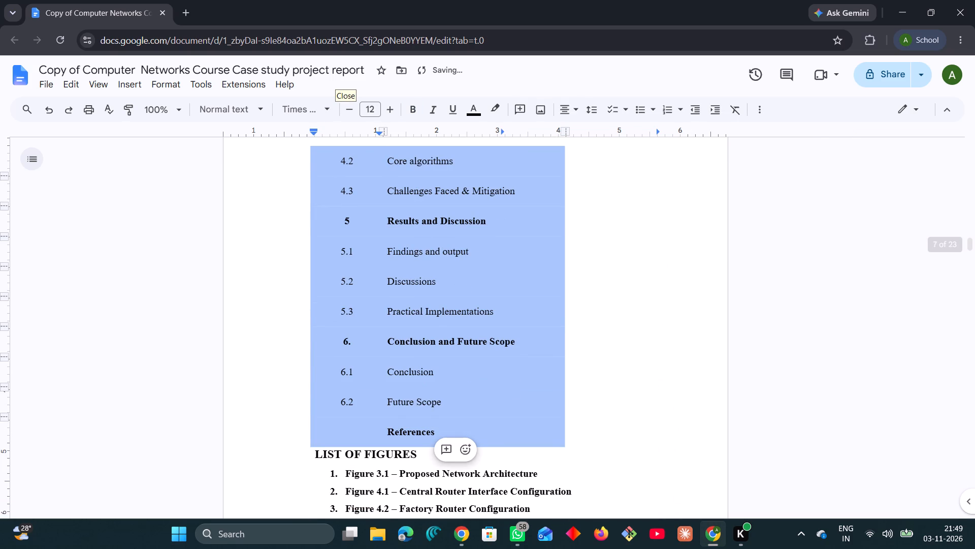
pyautogui.hotkey('ctrl', 'z')
# Review the table of contents, the lists of figures and tables, and the report text from Chapter 1 through section 2.2.2.
pyautogui.scroll(5, 565, 284)
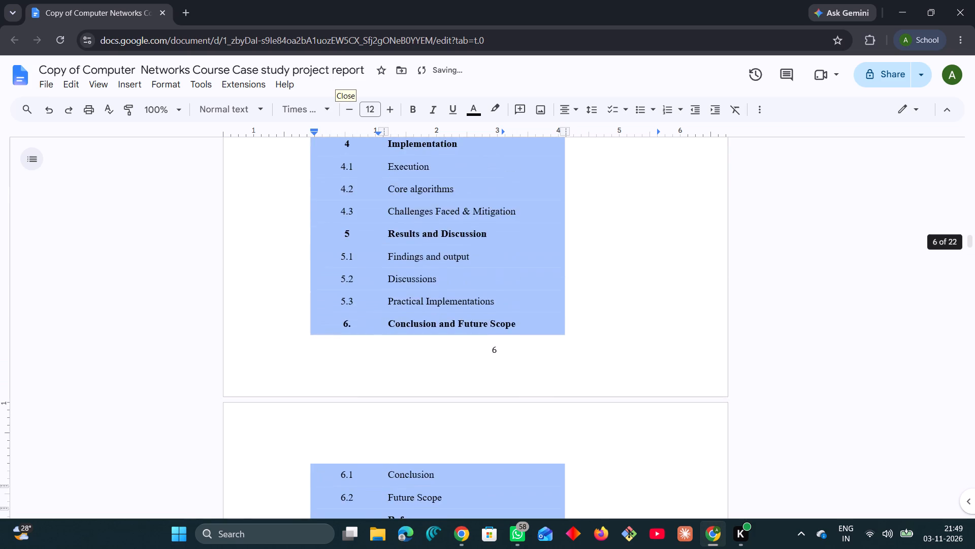
pyautogui.scroll(11, 565, 284)
pyautogui.scroll(-16, 565, 284)
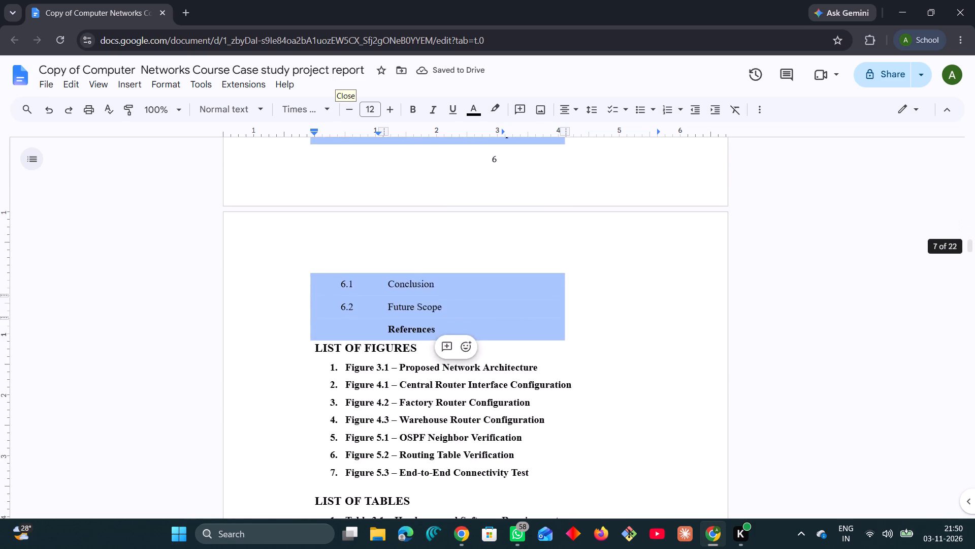
pyautogui.scroll(-19, 565, 284)
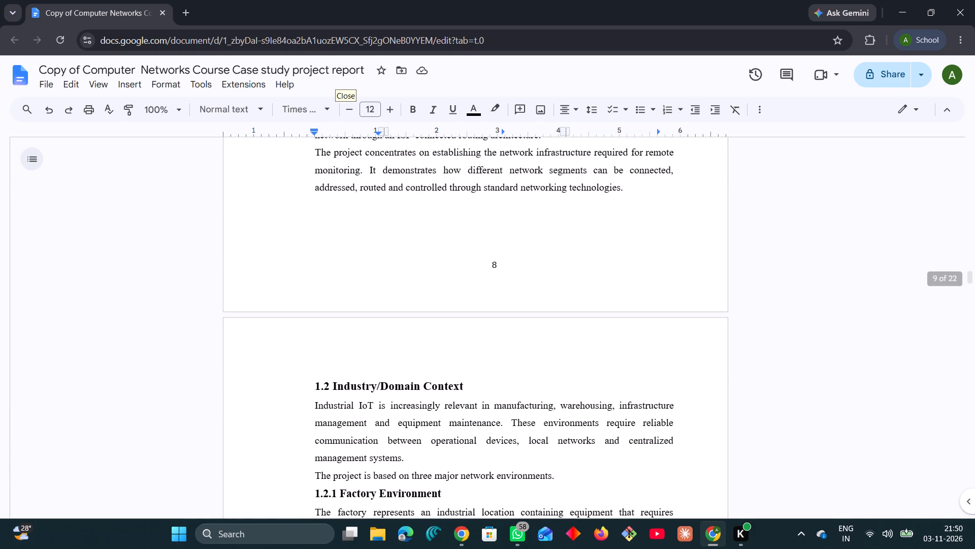
pyautogui.scroll(-19, 535, 267)
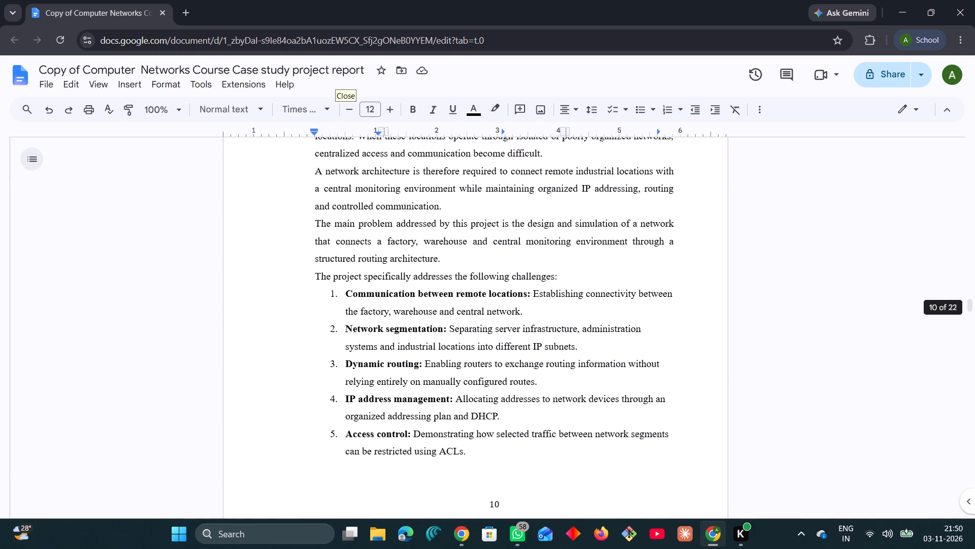
pyautogui.scroll(-11, 536, 265)
pyautogui.scroll(4, 536, 265)
pyautogui.scroll(-8, 536, 265)
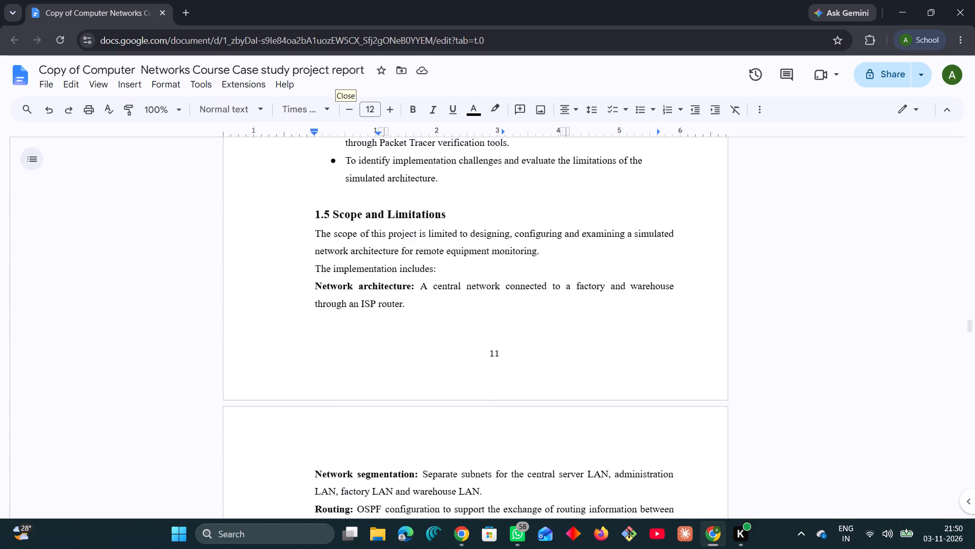
pyautogui.scroll(8, 536, 265)
pyautogui.scroll(-6, 536, 265)
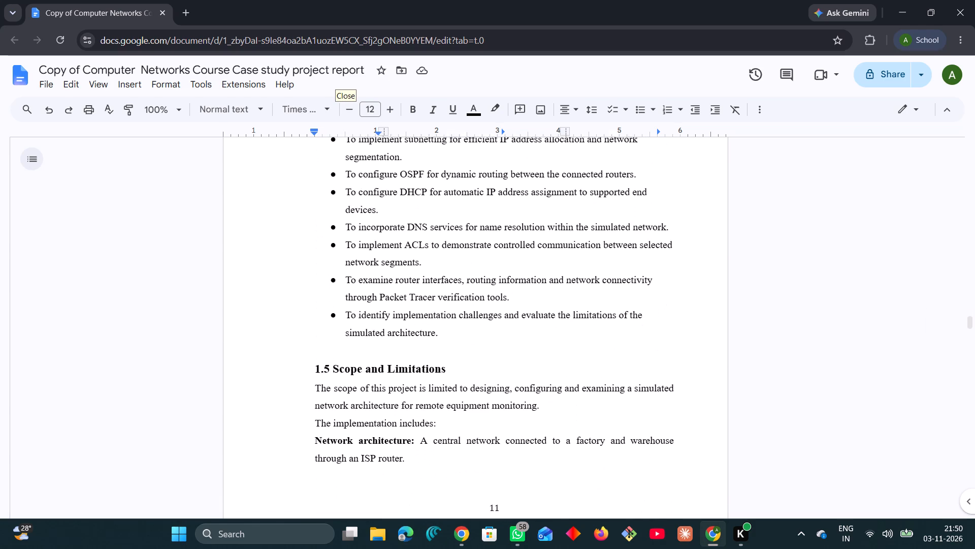
pyautogui.scroll(-18, 536, 265)
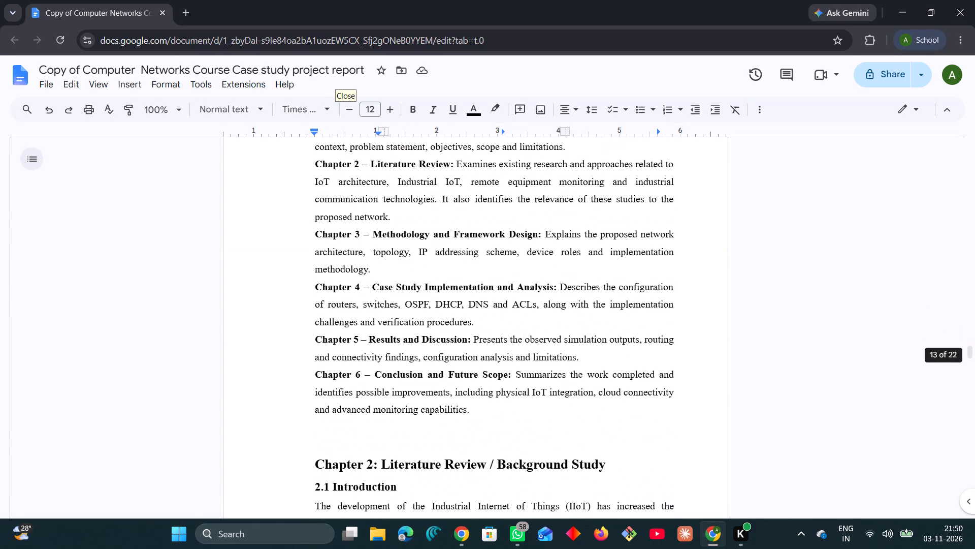
pyautogui.scroll(-11, 536, 265)
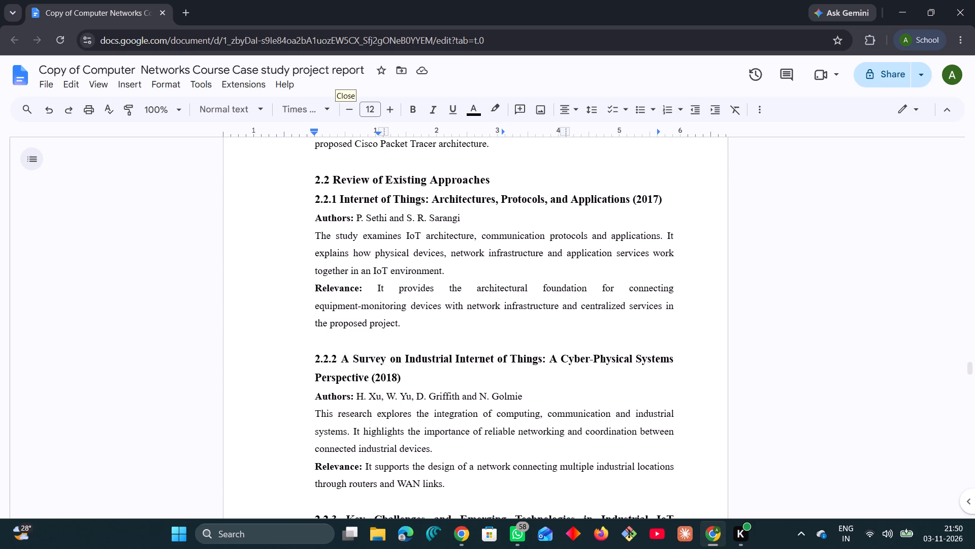
# Open Spotify, find and play the song Pee Loon, and return to the report document.
pyautogui.click(281, 530)
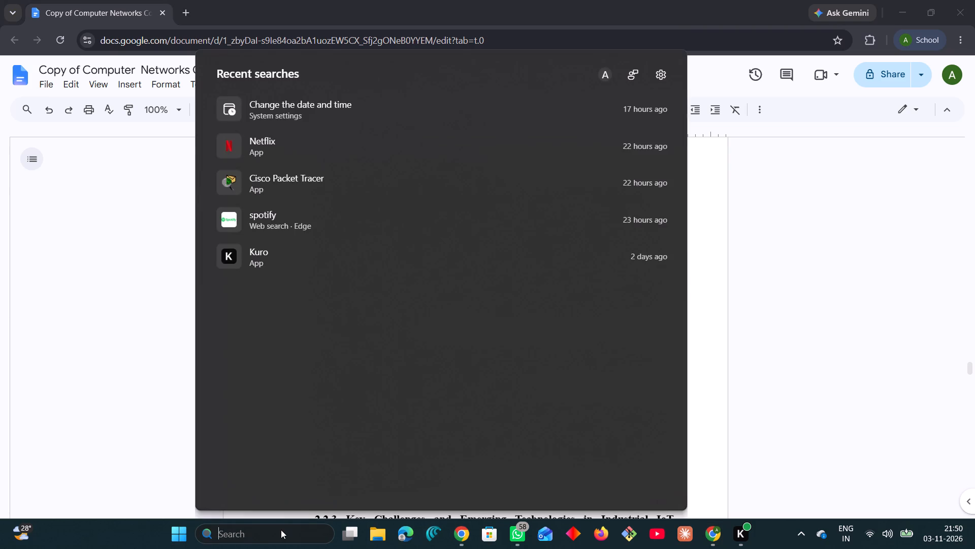
pyautogui.press('s')
pyautogui.write('pot')
pyautogui.click(286, 146)
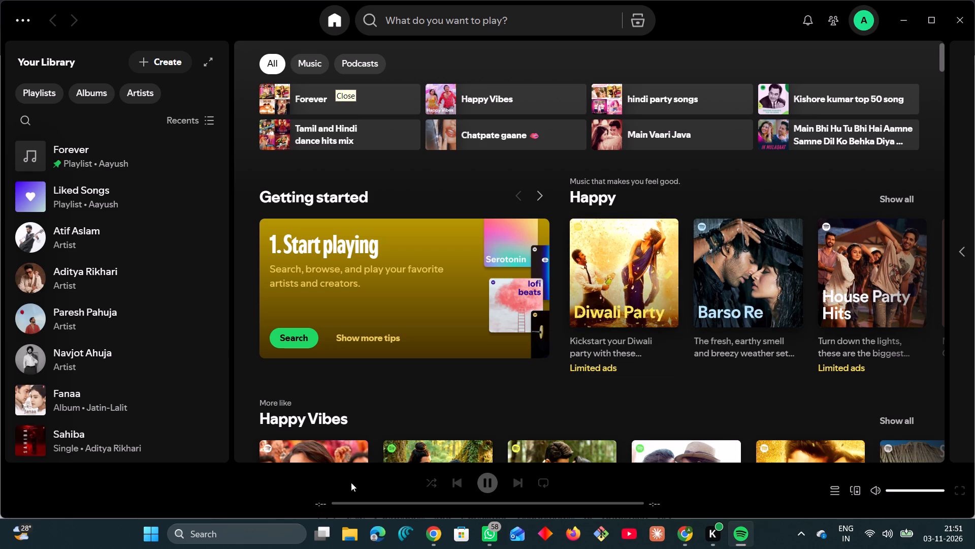
pyautogui.click(461, 13)
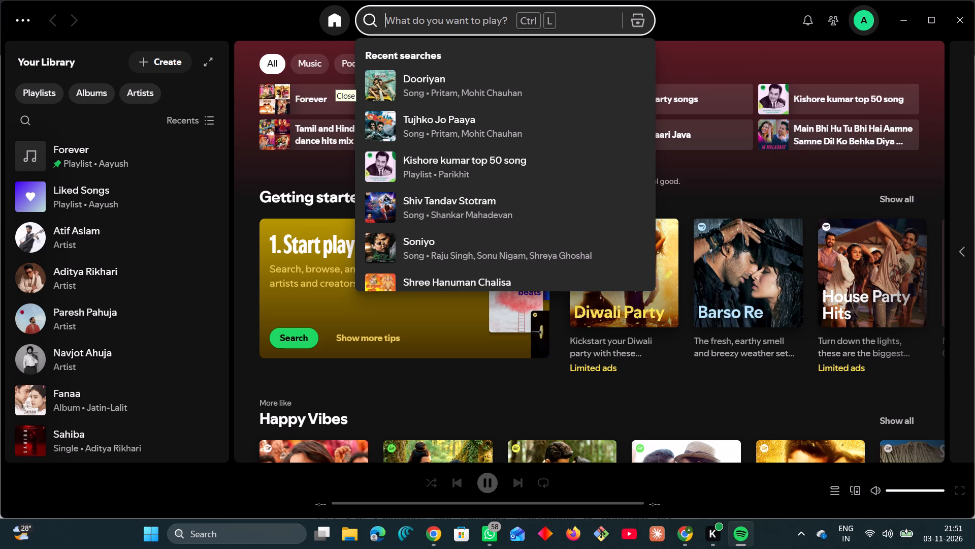
pyautogui.press('p')
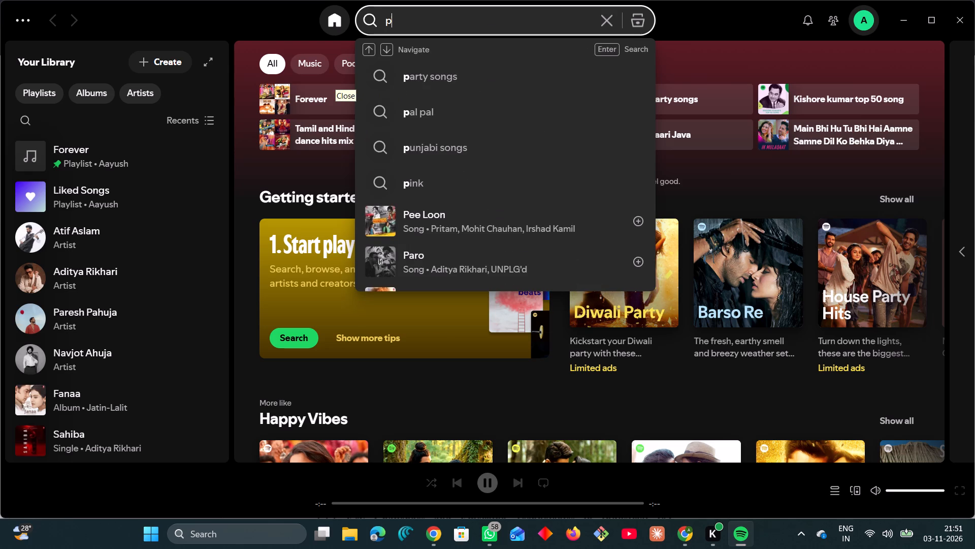
pyautogui.click(448, 215)
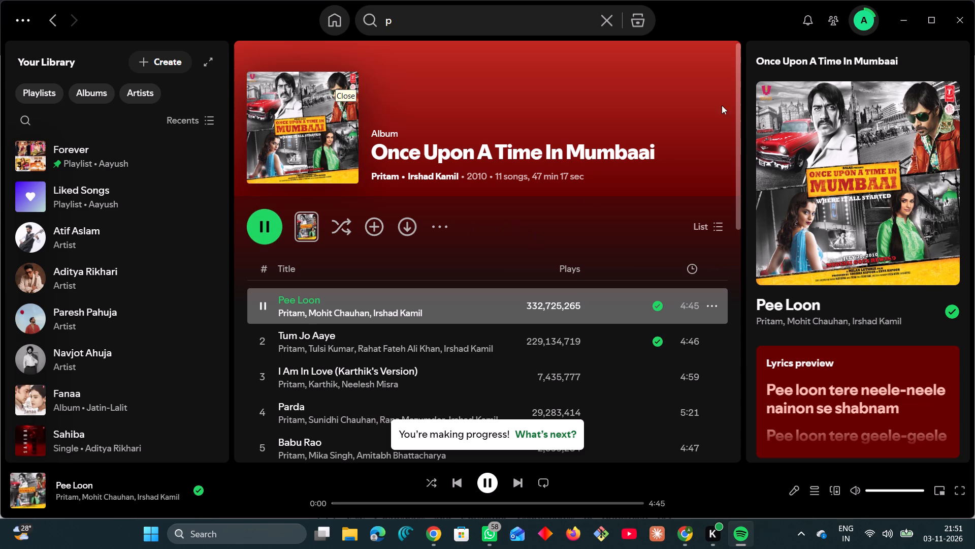
pyautogui.click(908, 21)
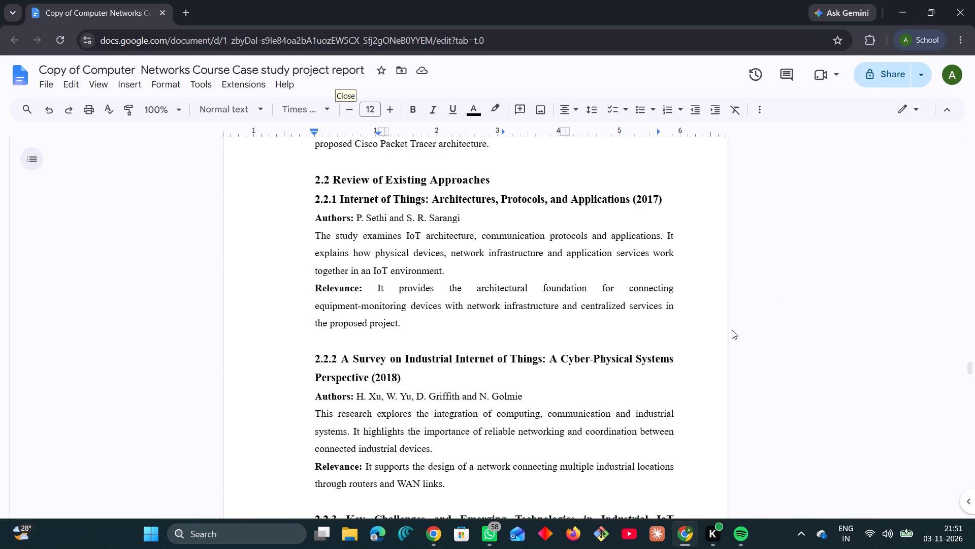
# Review the literature entries, the section 2.3 comparison table and the start of Chapter 3 in the report.
pyautogui.scroll(-5, 563, 361)
pyautogui.scroll(-6, 465, 337)
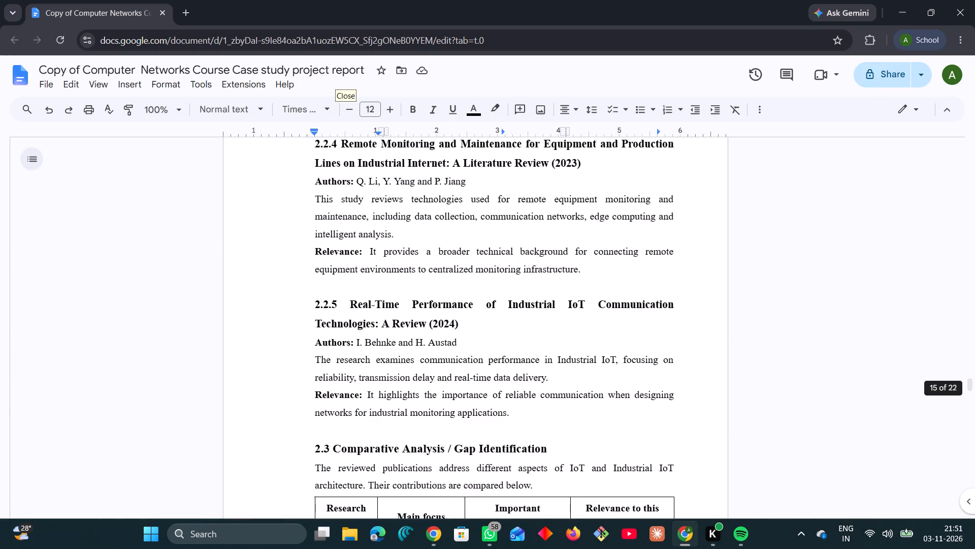
pyautogui.scroll(-14, 464, 336)
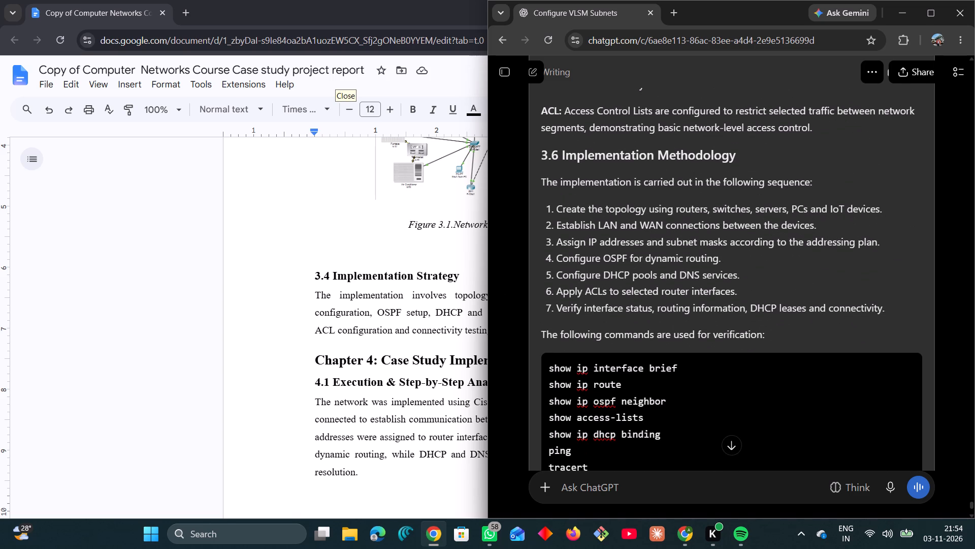
# Replace the report's section 3.4 Implementation Strategy paragraph with ChatGPT's 3.6 Implementation Methodology text, including the seven-step sequence and verification commands.
pyautogui.moveTo(538, 179); pyautogui.dragTo(667, 276)
pyautogui.moveTo(543, 180); pyautogui.dragTo(574, 193)
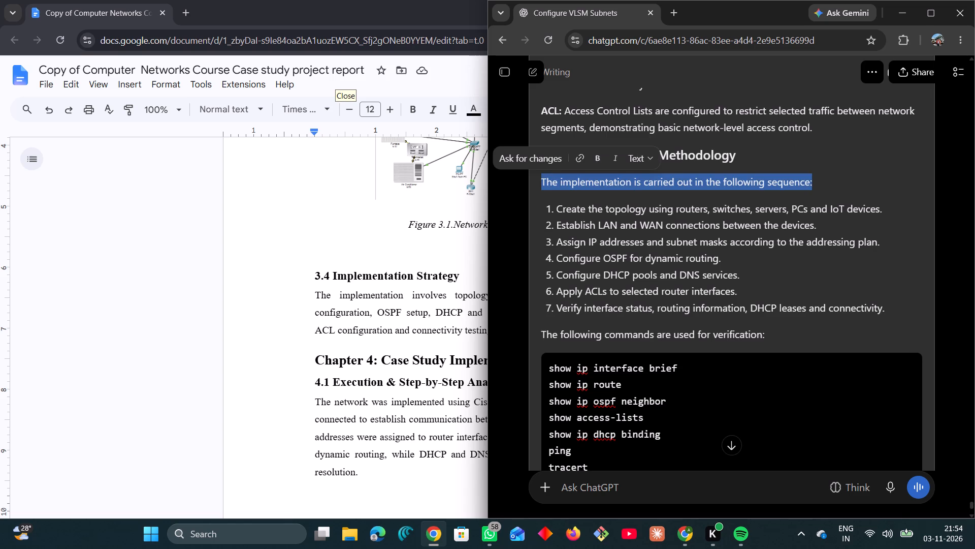
pyautogui.moveTo(574, 193); pyautogui.dragTo(646, 265)
pyautogui.scroll(-2, 591, 204)
pyautogui.scroll(-1, 646, 251)
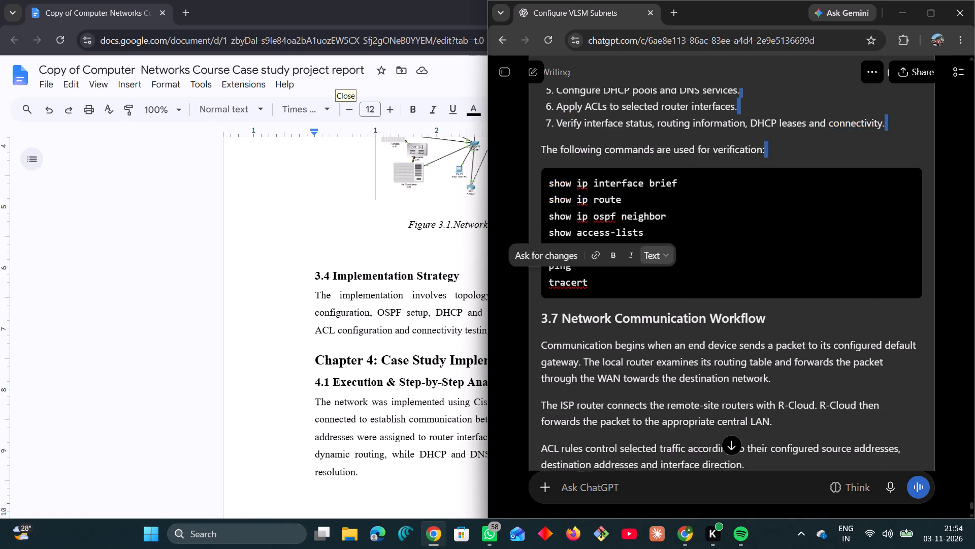
pyautogui.moveTo(646, 265); pyautogui.dragTo(642, 281)
pyautogui.hotkey('ctrl', 'c')
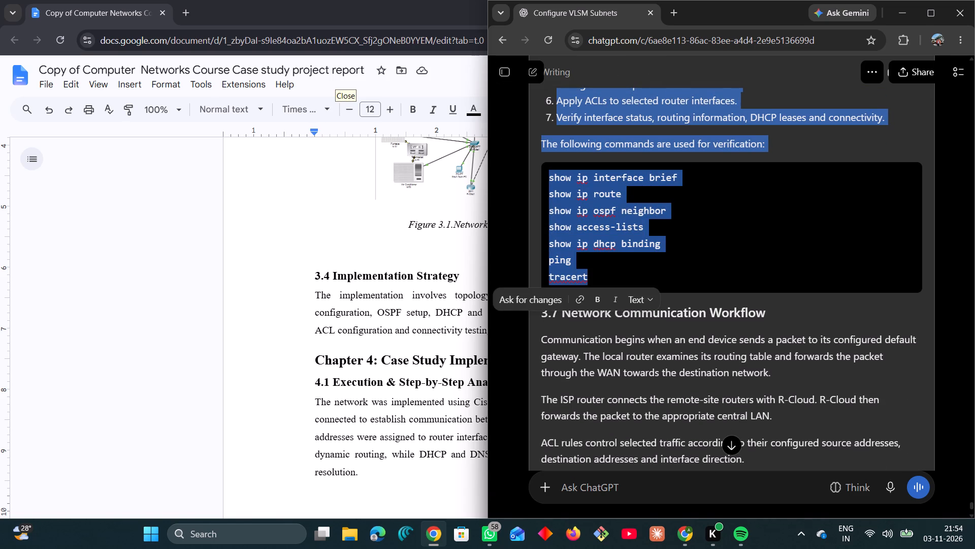
pyautogui.moveTo(315, 291); pyautogui.dragTo(401, 297)
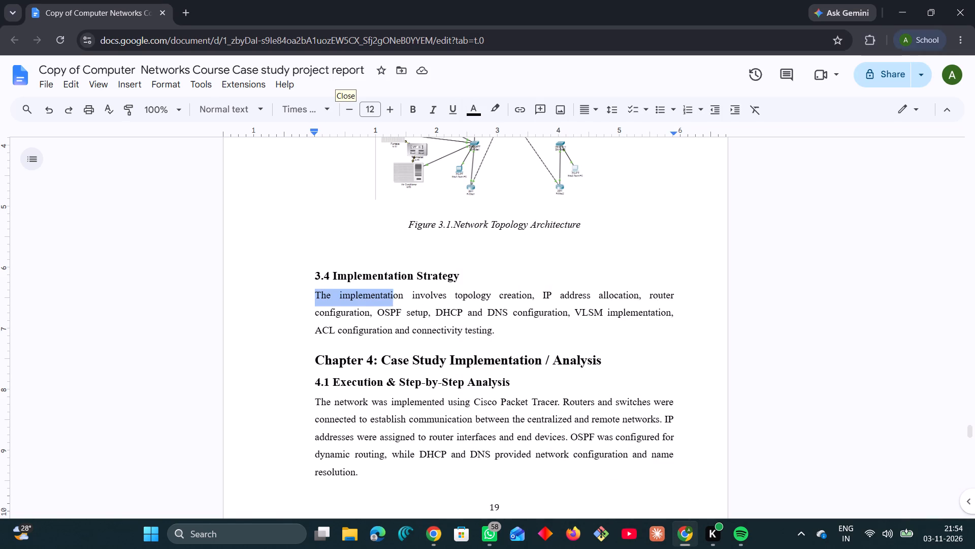
pyautogui.moveTo(401, 297); pyautogui.dragTo(503, 328)
pyautogui.hotkey('ctrl', 'v')
pyautogui.scroll(4, 492, 318)
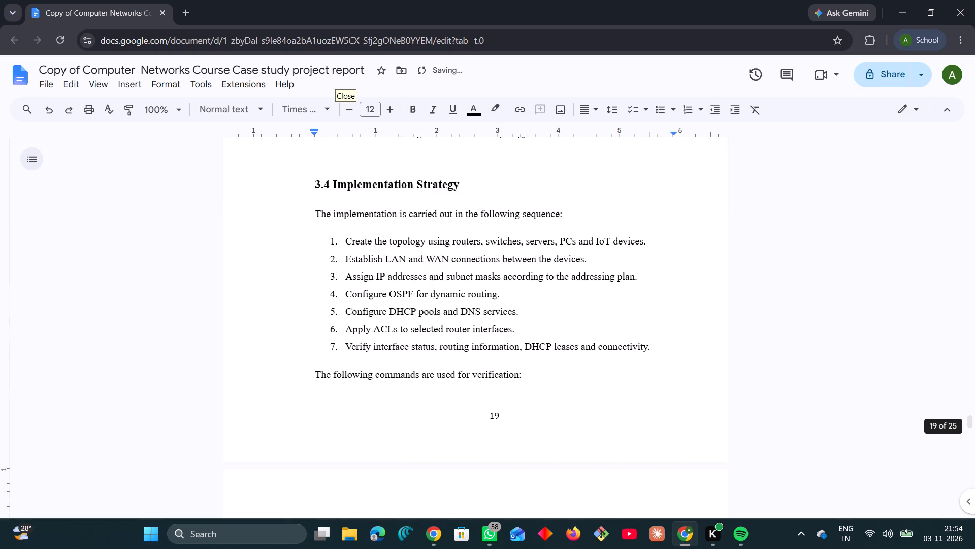
# Switch to ChatGPT and send the prompt "implement strategy" to get a new version of that section.
pyautogui.scroll(2, 490, 318)
pyautogui.hotkey('alt', 'Tab')
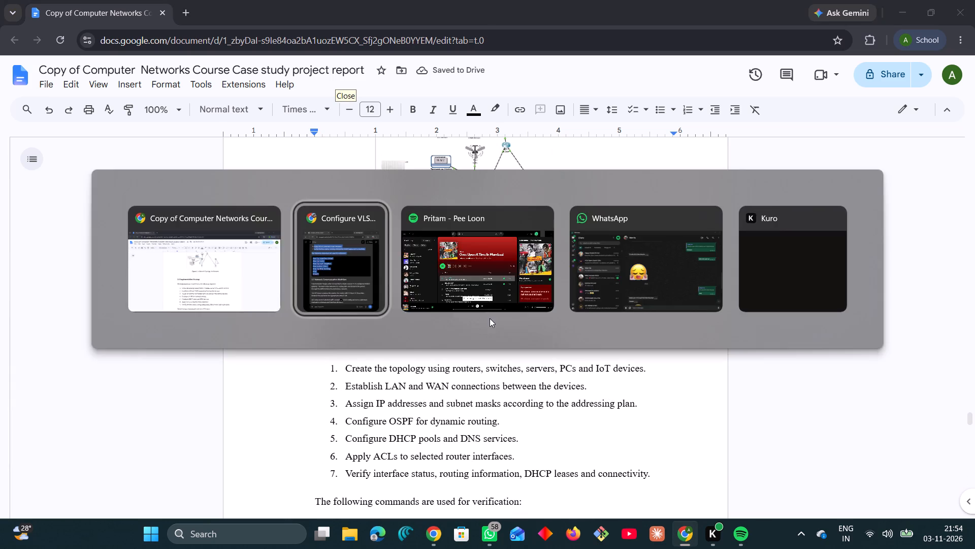
pyautogui.scroll(-7, 599, 322)
pyautogui.click(634, 492)
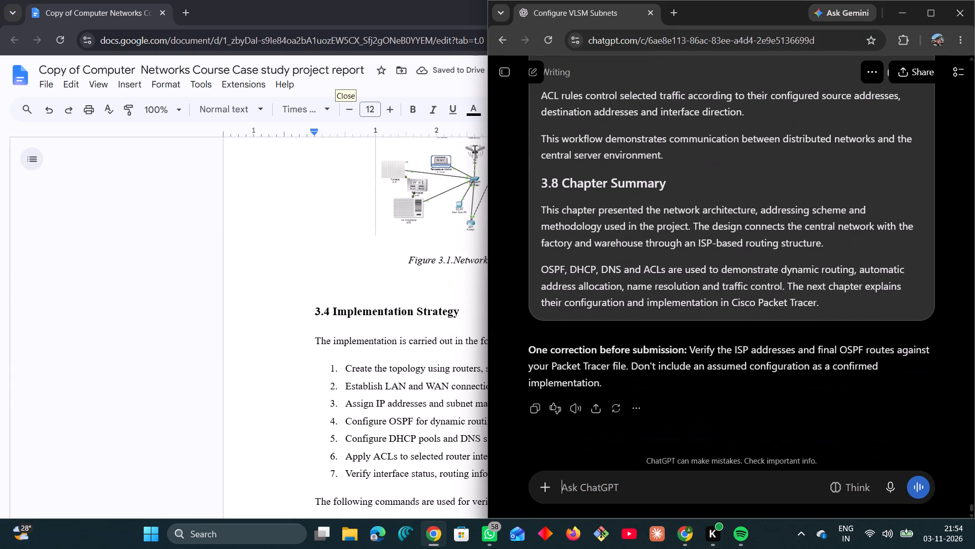
pyautogui.write('implement strategy')
pyautogui.press('Return')
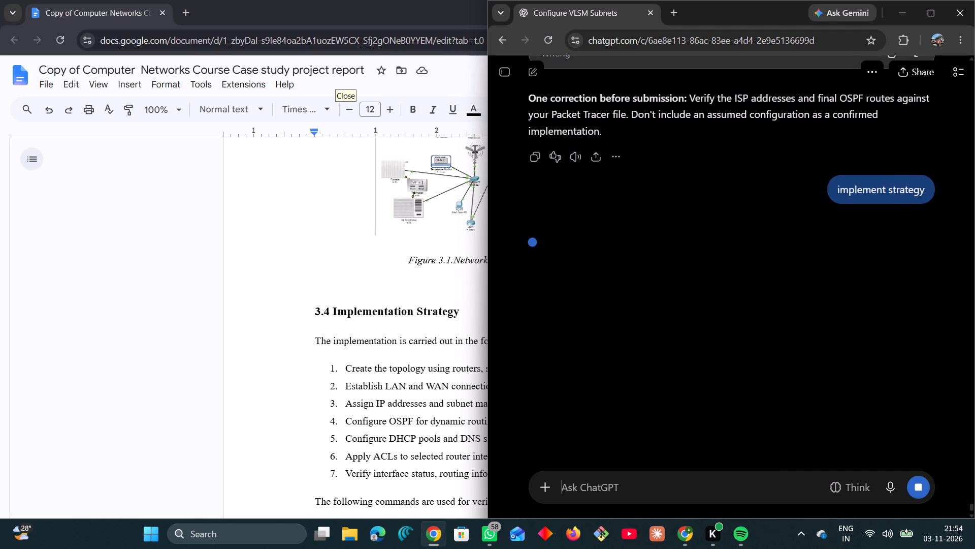
# Replace the report's section 3.4 sequence and verification commands with ChatGPT's Implementation Strategy text, with stages from Topology Design to Network Verification.
pyautogui.scroll(4, 285, 249)
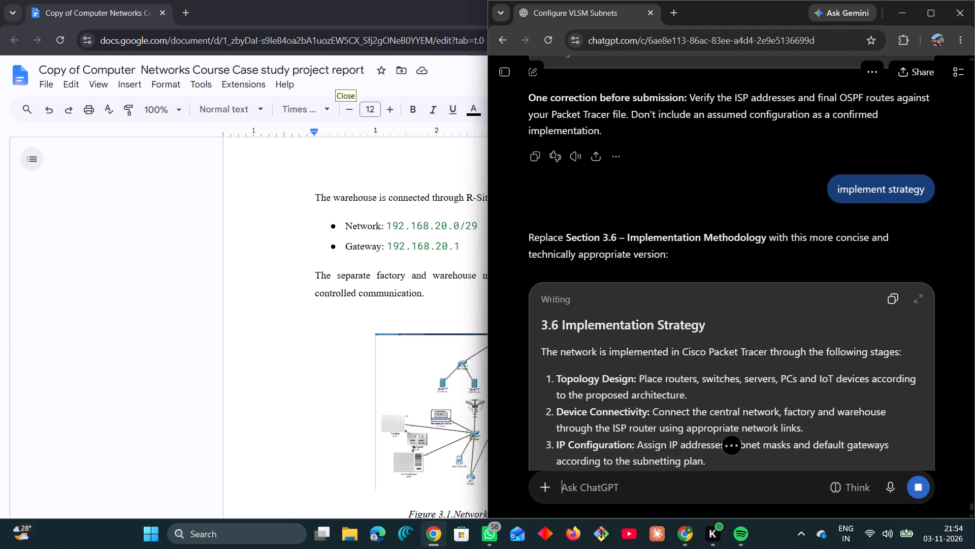
pyautogui.scroll(1, 705, 345)
pyautogui.scroll(-4, 705, 345)
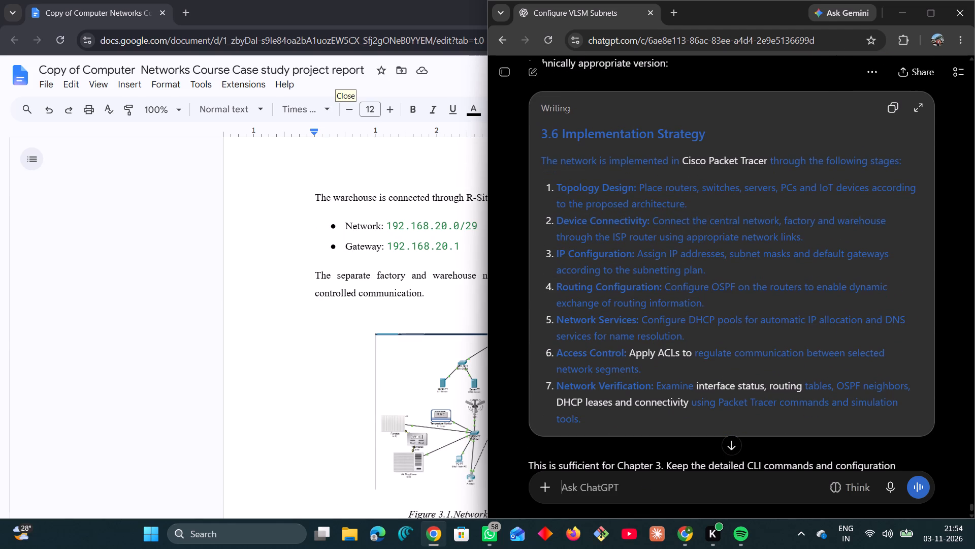
pyautogui.click(895, 101)
pyautogui.scroll(3, 465, 255)
pyautogui.scroll(-8, 448, 260)
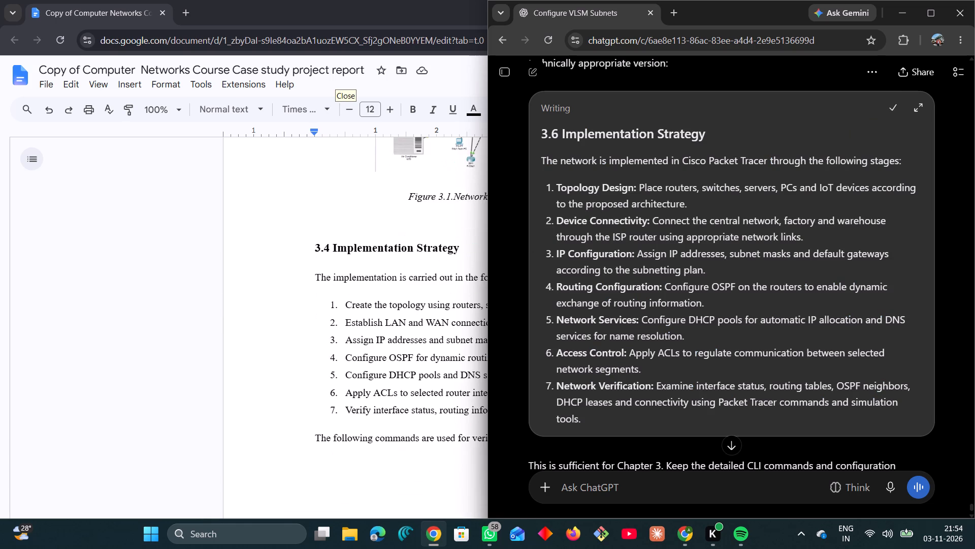
pyautogui.scroll(-1, 442, 262)
pyautogui.moveTo(313, 211); pyautogui.dragTo(405, 280)
pyautogui.scroll(-4, 391, 265)
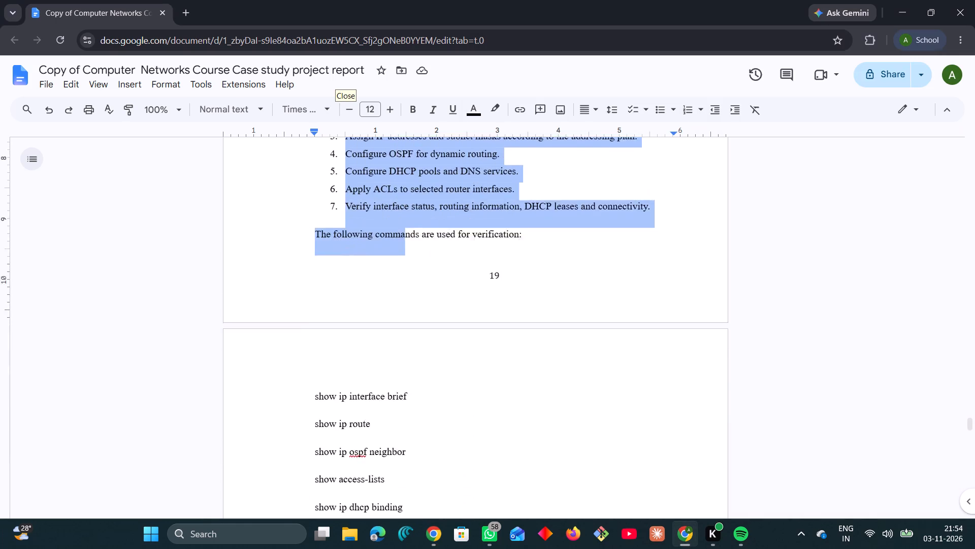
pyautogui.moveTo(405, 280); pyautogui.dragTo(401, 389)
pyautogui.scroll(-1, 410, 386)
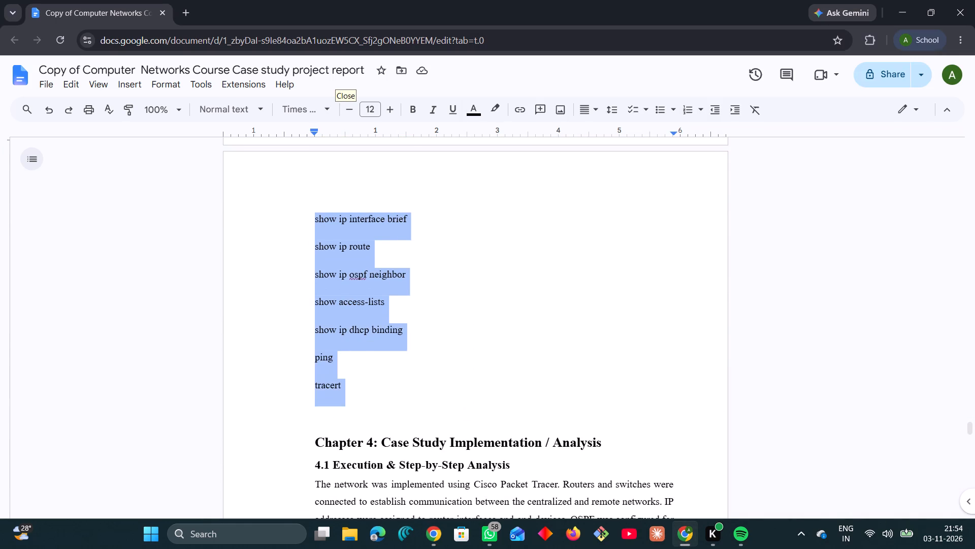
pyautogui.hotkey('ctrl', 'v')
# Set the two-line report title on the cover page to font size 24.
pyautogui.scroll(2, 462, 431)
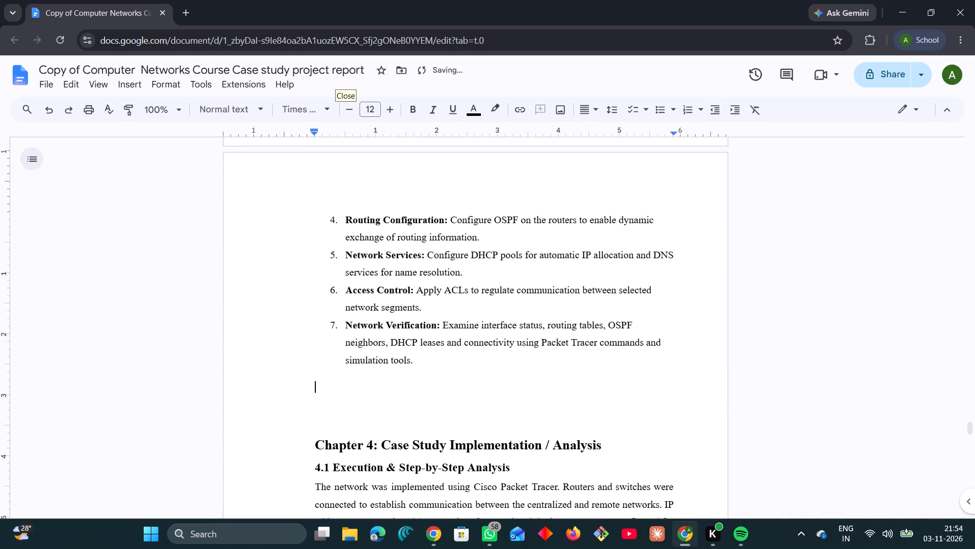
pyautogui.scroll(12, 462, 431)
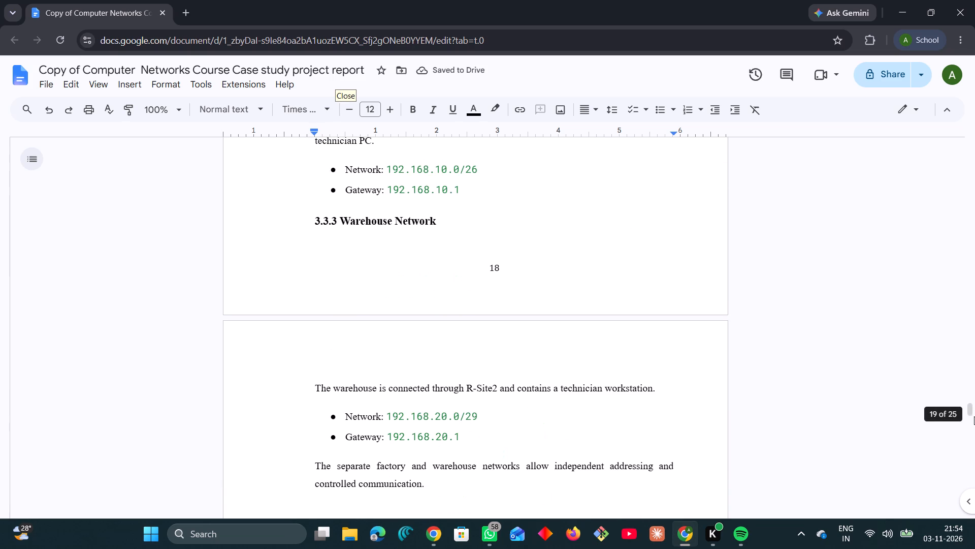
pyautogui.moveTo(972, 411); pyautogui.dragTo(974, 94)
pyautogui.scroll(-9, 576, 346)
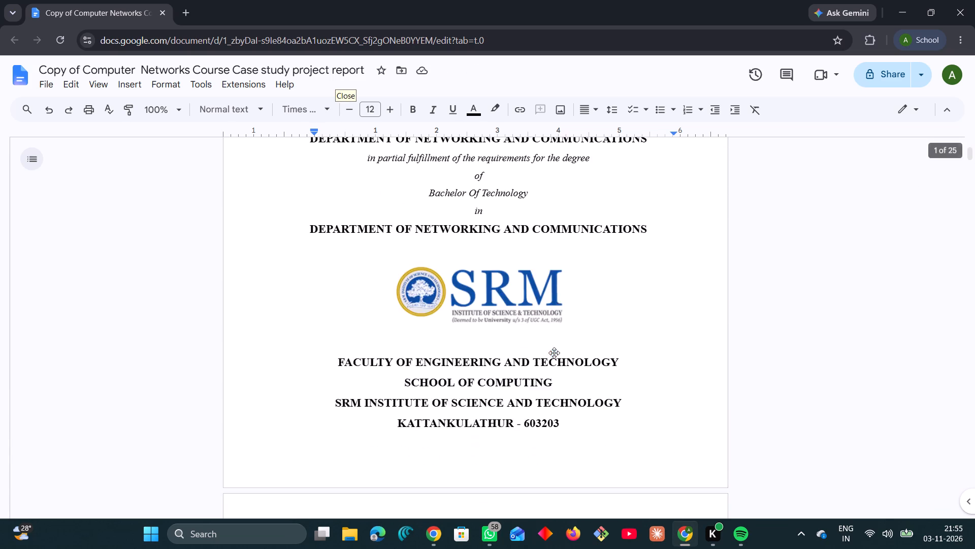
pyautogui.scroll(-7, 554, 353)
pyautogui.scroll(11, 553, 353)
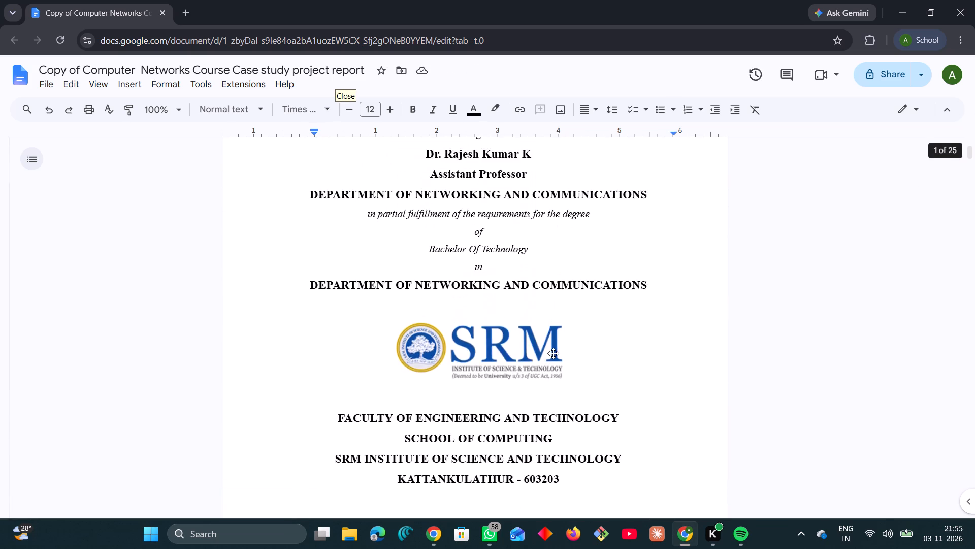
pyautogui.scroll(6, 553, 353)
pyautogui.click(602, 282)
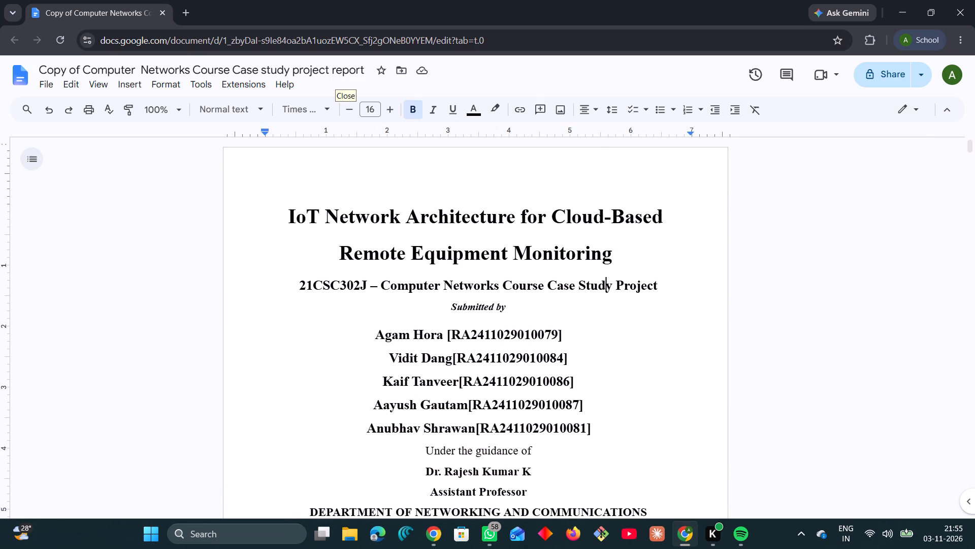
pyautogui.click(594, 251)
pyautogui.moveTo(645, 251); pyautogui.dragTo(386, 203)
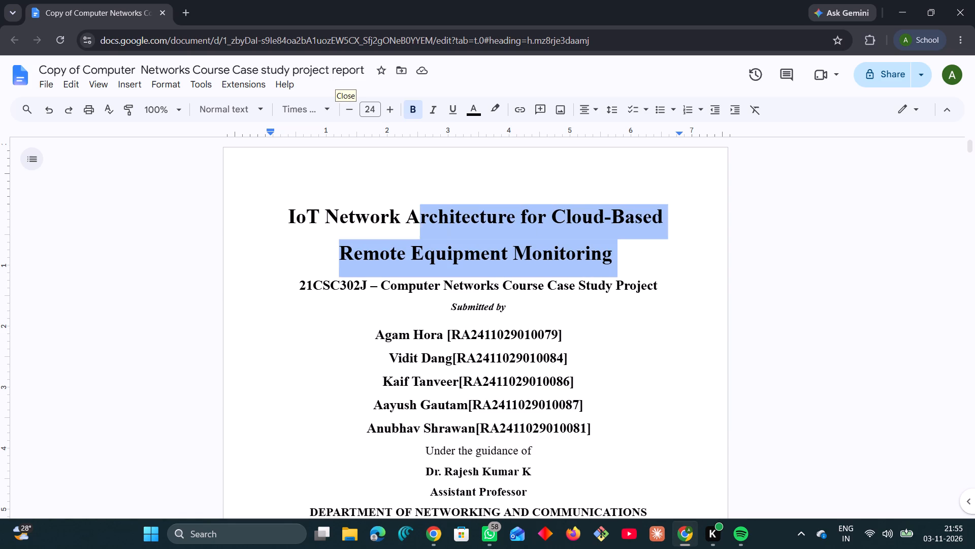
pyautogui.moveTo(386, 203); pyautogui.dragTo(285, 188)
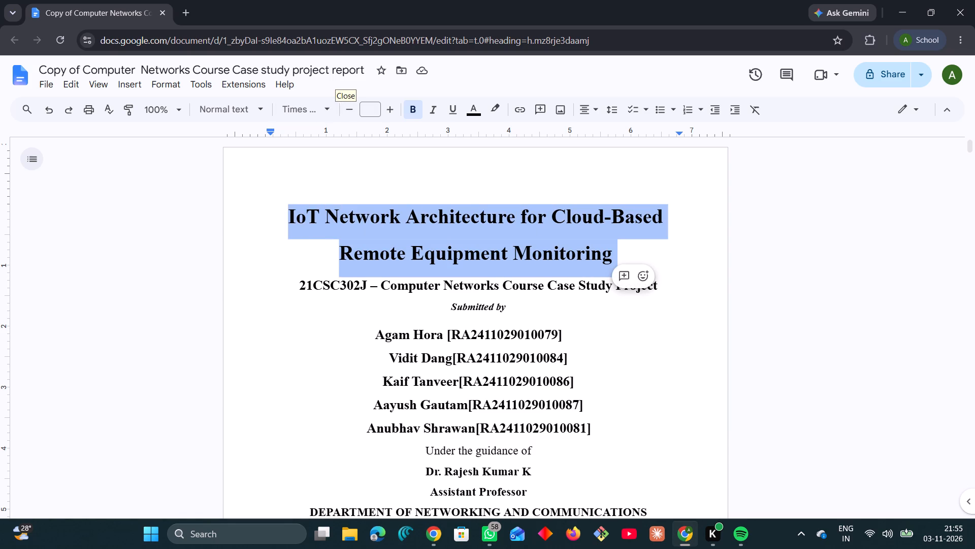
pyautogui.click(371, 108)
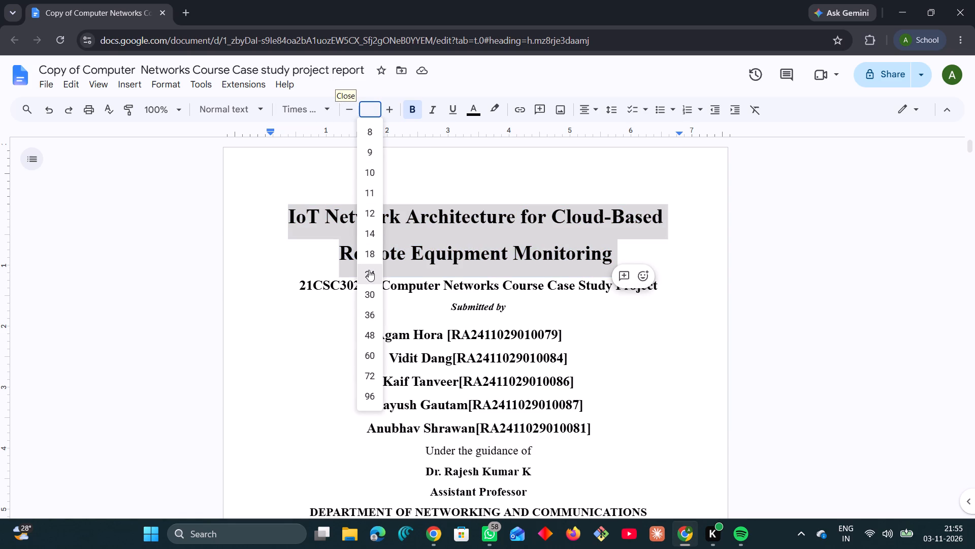
pyautogui.click(369, 270)
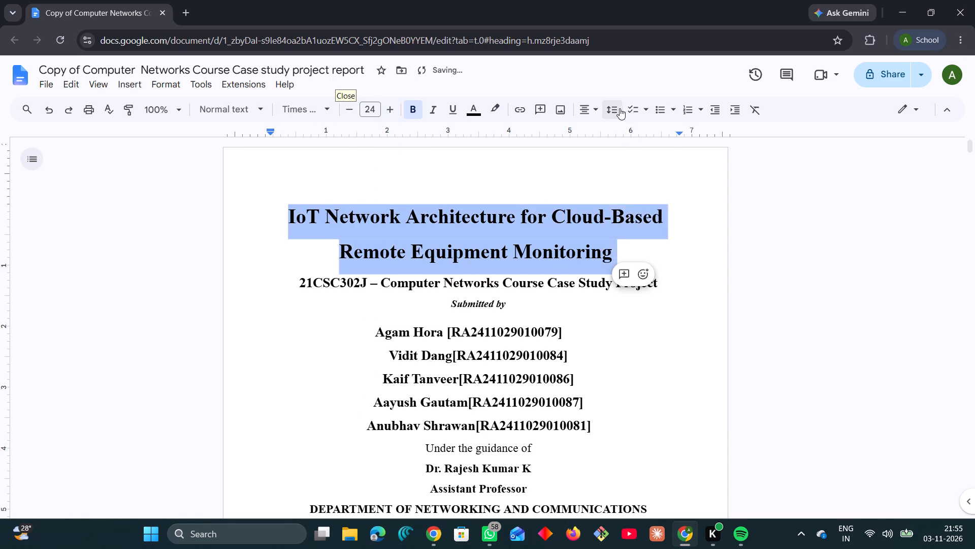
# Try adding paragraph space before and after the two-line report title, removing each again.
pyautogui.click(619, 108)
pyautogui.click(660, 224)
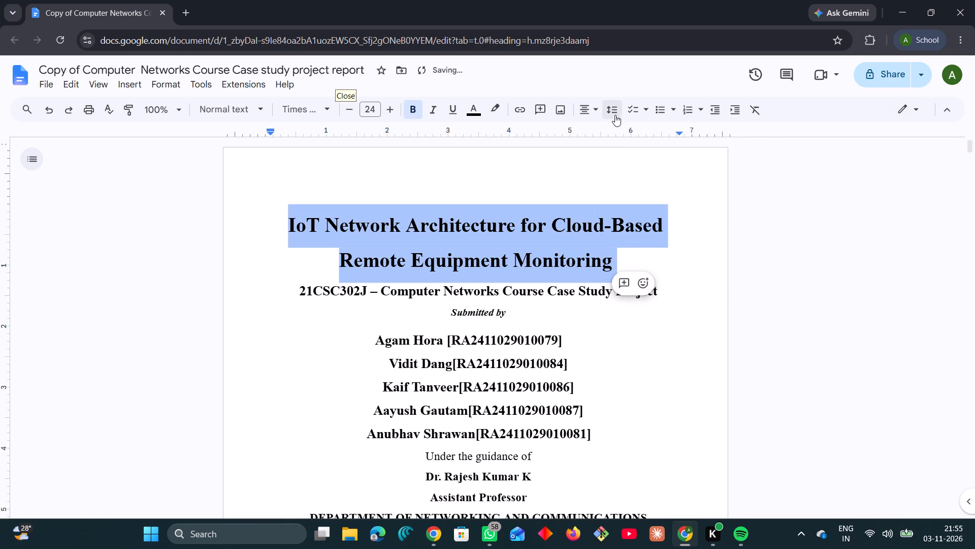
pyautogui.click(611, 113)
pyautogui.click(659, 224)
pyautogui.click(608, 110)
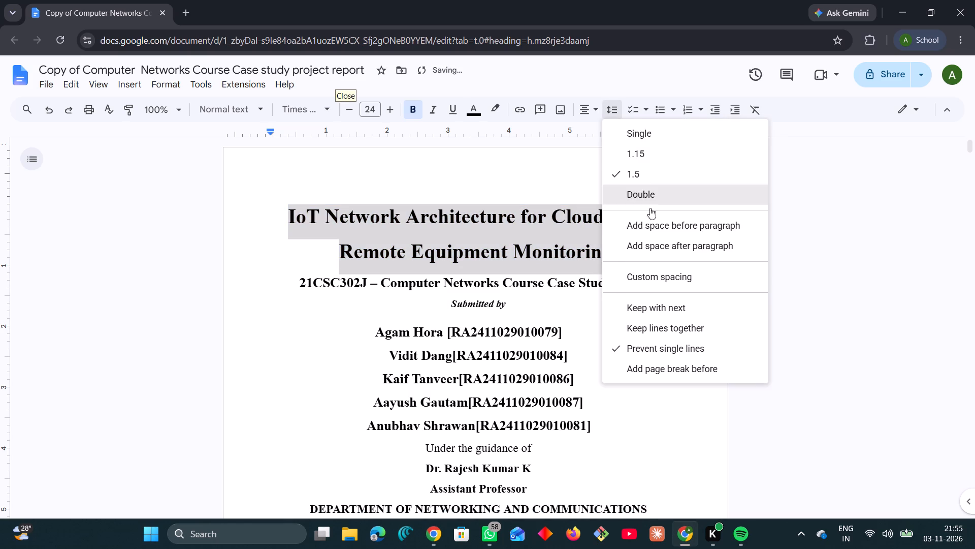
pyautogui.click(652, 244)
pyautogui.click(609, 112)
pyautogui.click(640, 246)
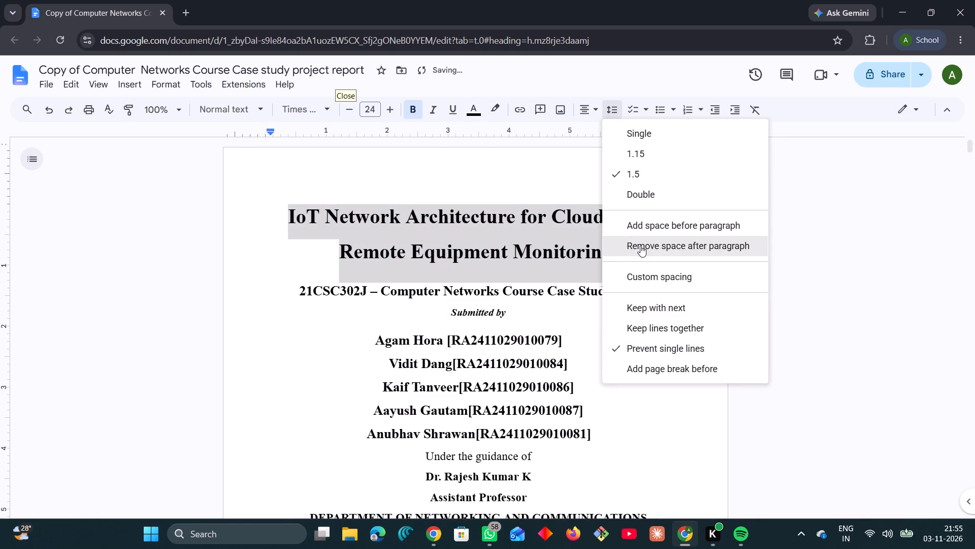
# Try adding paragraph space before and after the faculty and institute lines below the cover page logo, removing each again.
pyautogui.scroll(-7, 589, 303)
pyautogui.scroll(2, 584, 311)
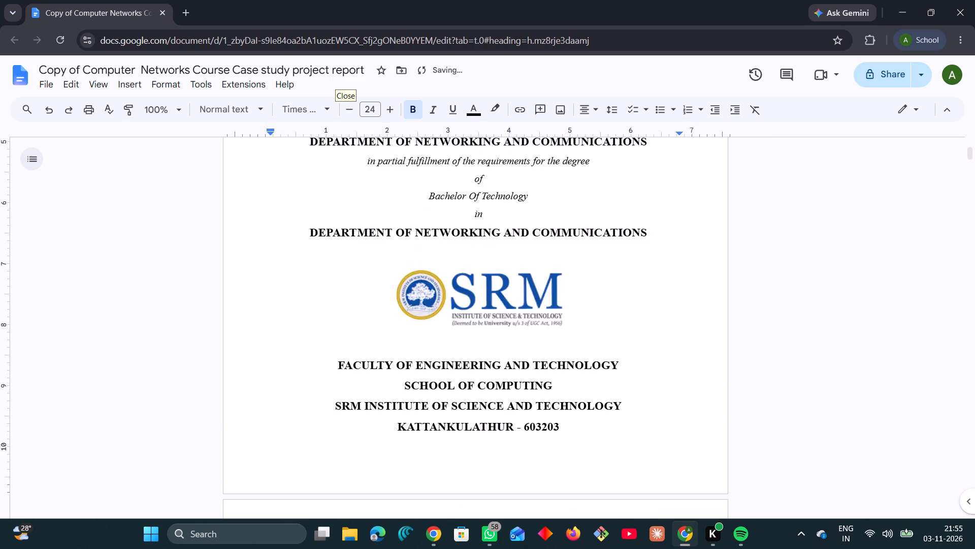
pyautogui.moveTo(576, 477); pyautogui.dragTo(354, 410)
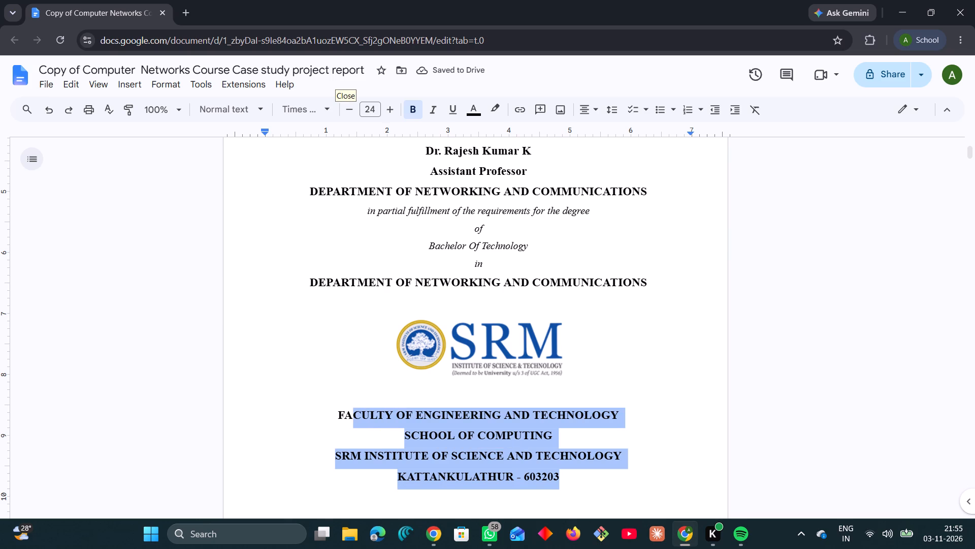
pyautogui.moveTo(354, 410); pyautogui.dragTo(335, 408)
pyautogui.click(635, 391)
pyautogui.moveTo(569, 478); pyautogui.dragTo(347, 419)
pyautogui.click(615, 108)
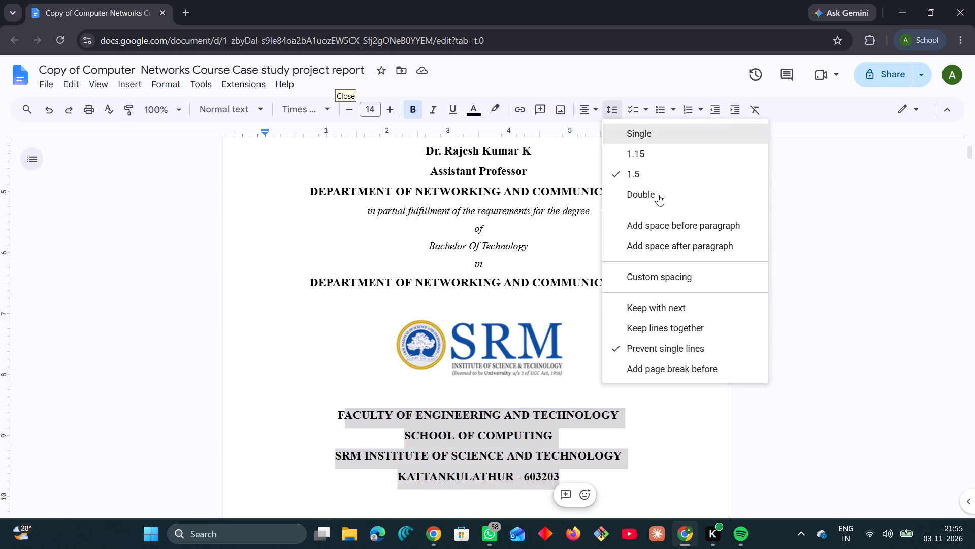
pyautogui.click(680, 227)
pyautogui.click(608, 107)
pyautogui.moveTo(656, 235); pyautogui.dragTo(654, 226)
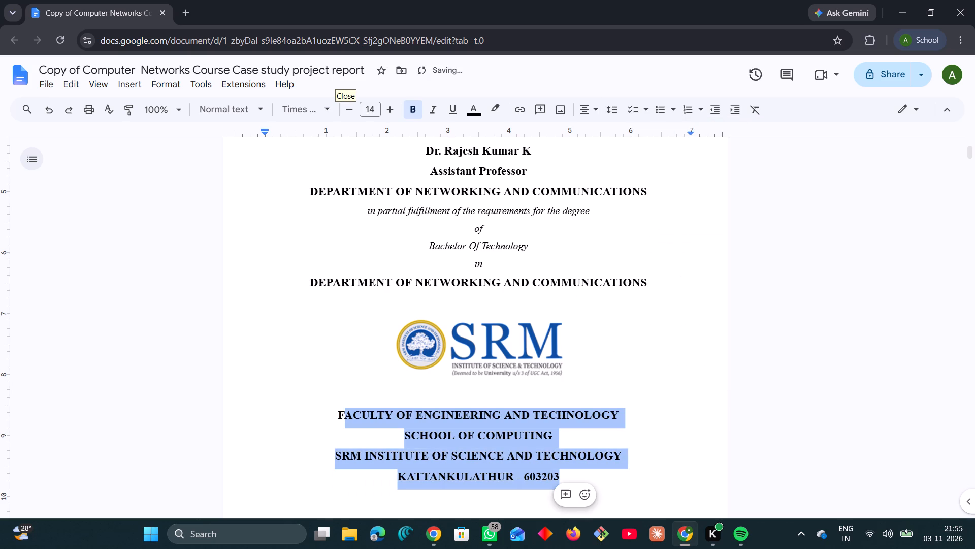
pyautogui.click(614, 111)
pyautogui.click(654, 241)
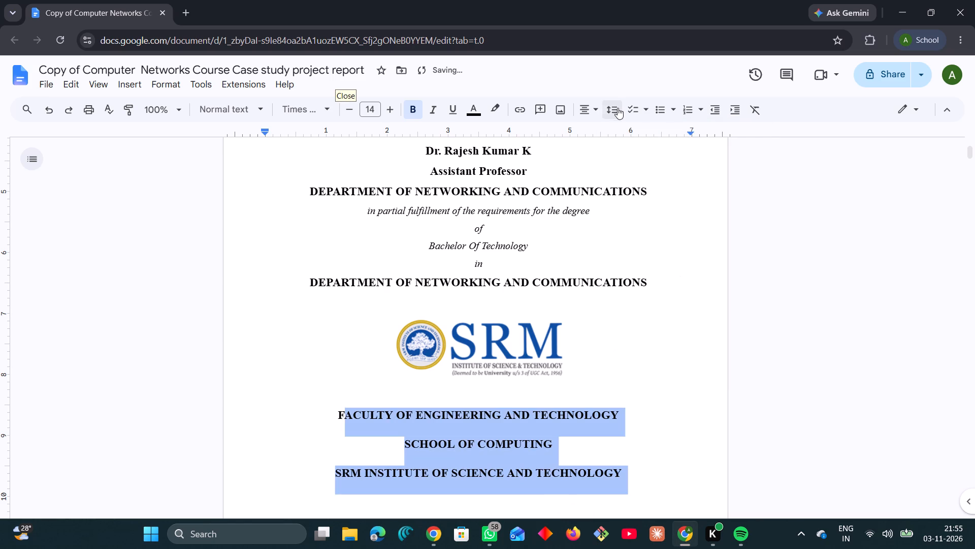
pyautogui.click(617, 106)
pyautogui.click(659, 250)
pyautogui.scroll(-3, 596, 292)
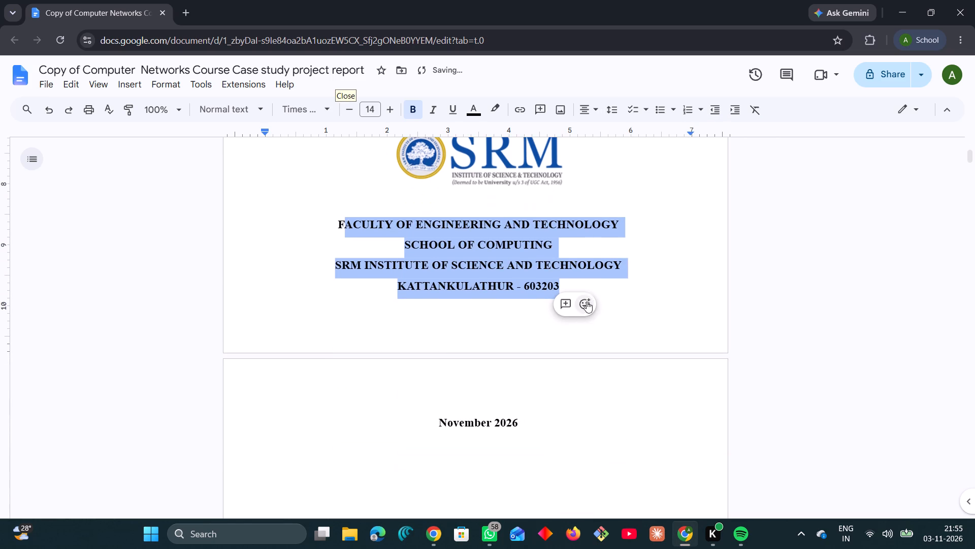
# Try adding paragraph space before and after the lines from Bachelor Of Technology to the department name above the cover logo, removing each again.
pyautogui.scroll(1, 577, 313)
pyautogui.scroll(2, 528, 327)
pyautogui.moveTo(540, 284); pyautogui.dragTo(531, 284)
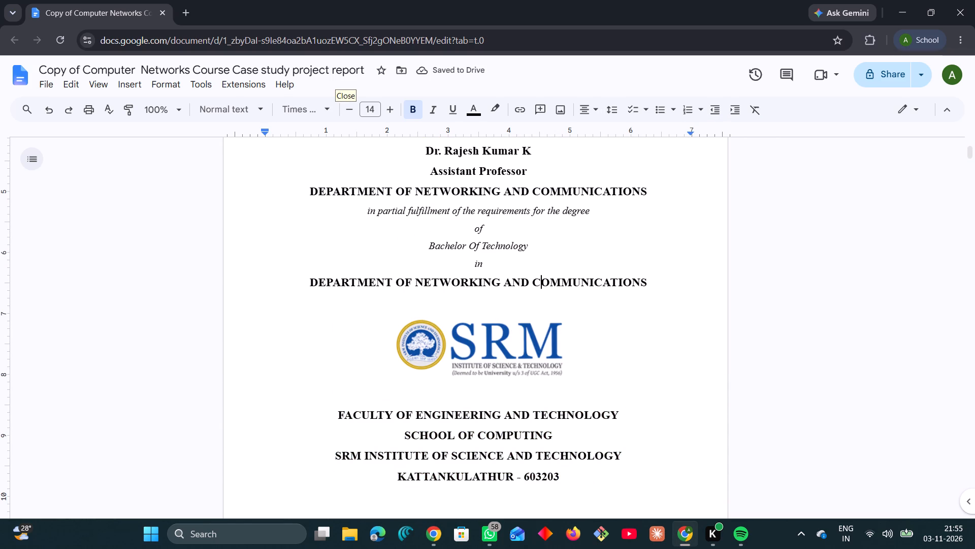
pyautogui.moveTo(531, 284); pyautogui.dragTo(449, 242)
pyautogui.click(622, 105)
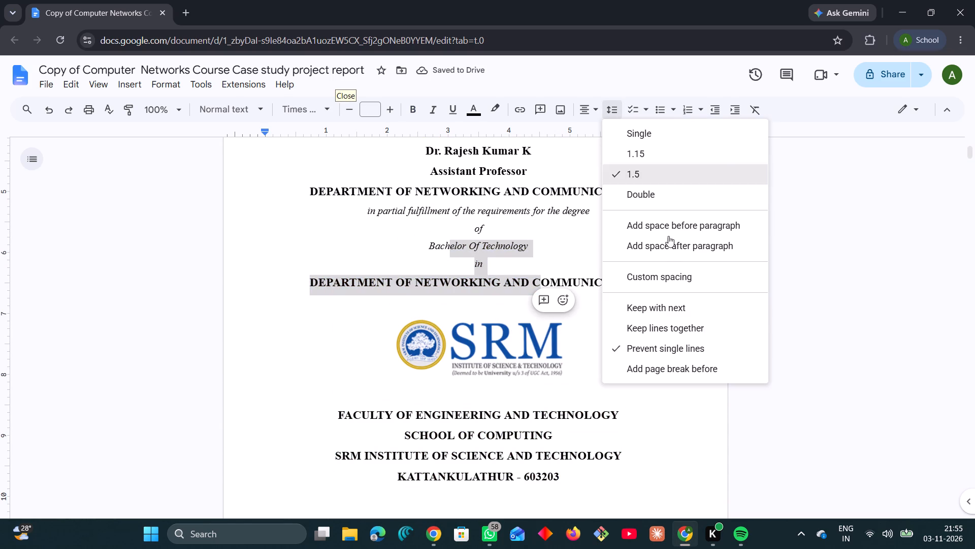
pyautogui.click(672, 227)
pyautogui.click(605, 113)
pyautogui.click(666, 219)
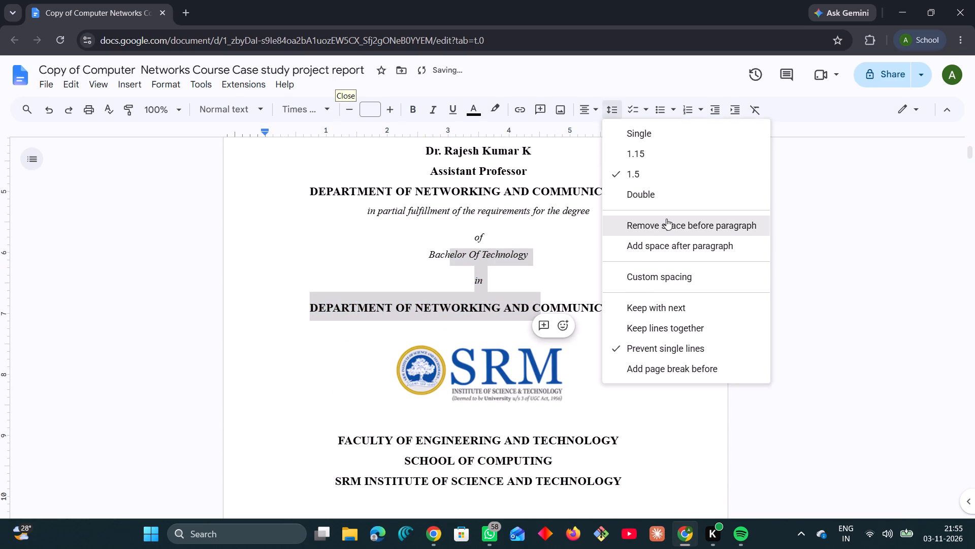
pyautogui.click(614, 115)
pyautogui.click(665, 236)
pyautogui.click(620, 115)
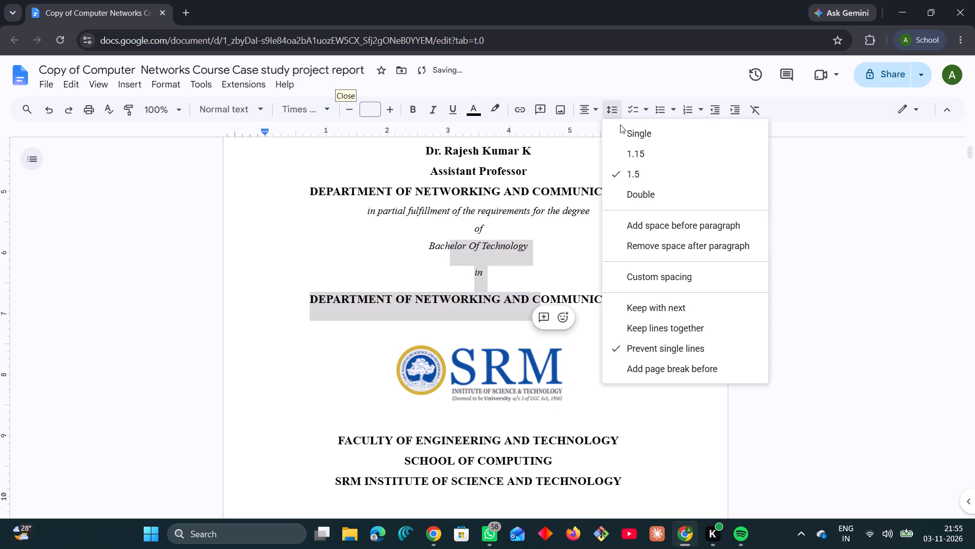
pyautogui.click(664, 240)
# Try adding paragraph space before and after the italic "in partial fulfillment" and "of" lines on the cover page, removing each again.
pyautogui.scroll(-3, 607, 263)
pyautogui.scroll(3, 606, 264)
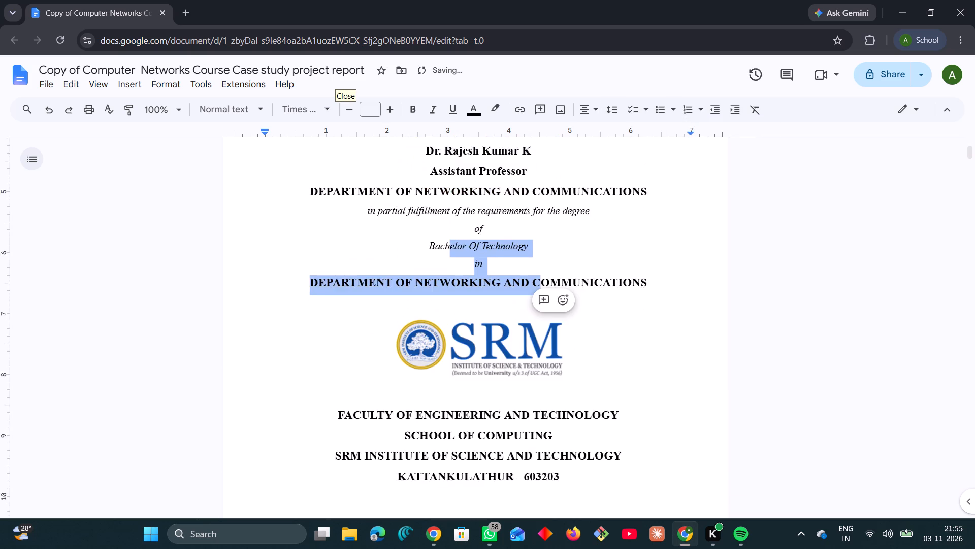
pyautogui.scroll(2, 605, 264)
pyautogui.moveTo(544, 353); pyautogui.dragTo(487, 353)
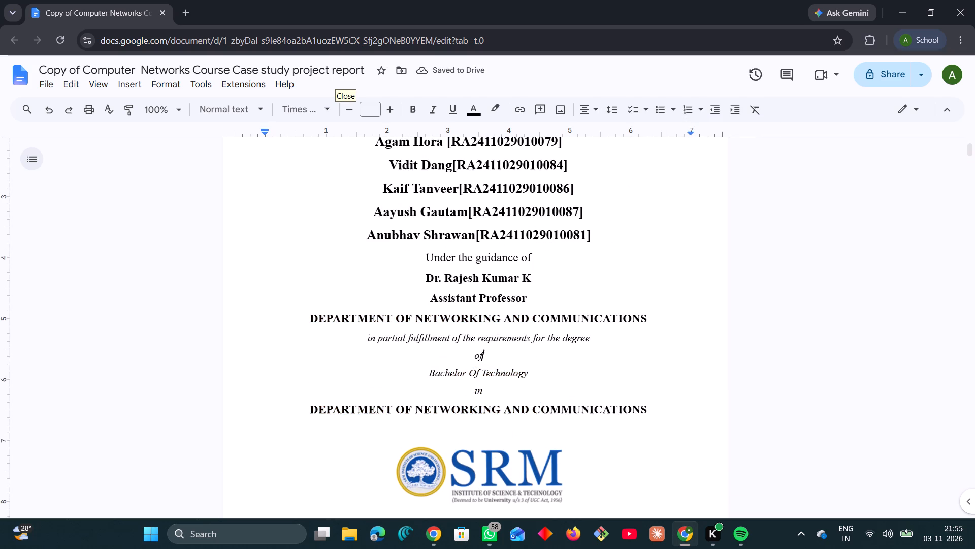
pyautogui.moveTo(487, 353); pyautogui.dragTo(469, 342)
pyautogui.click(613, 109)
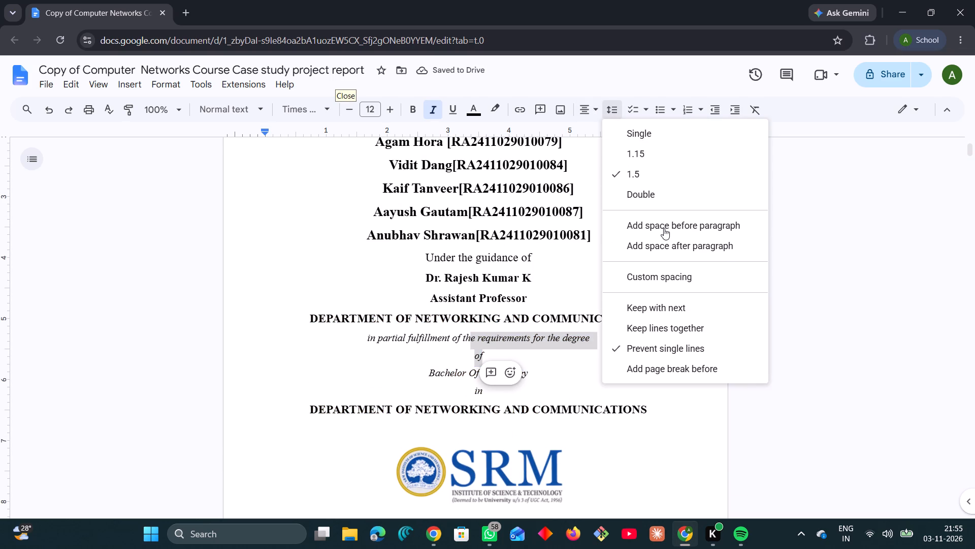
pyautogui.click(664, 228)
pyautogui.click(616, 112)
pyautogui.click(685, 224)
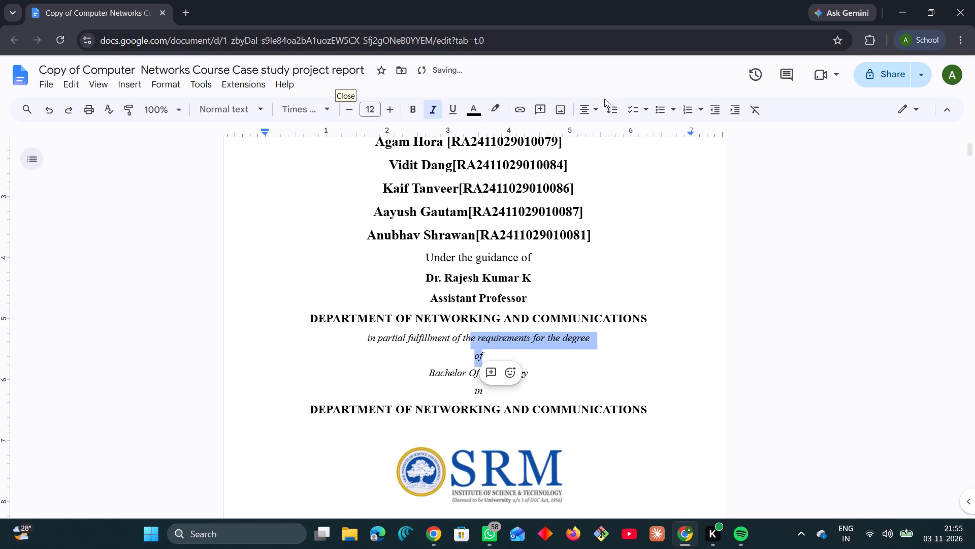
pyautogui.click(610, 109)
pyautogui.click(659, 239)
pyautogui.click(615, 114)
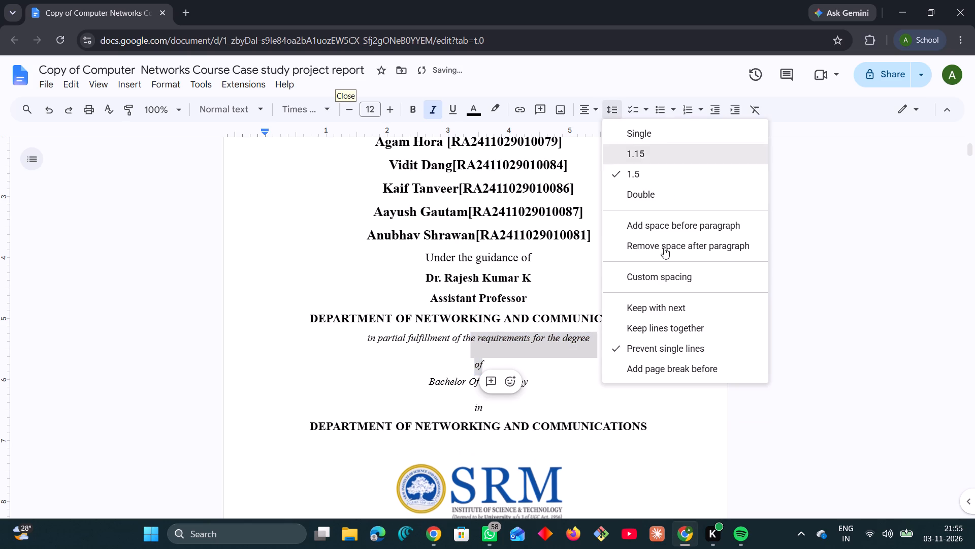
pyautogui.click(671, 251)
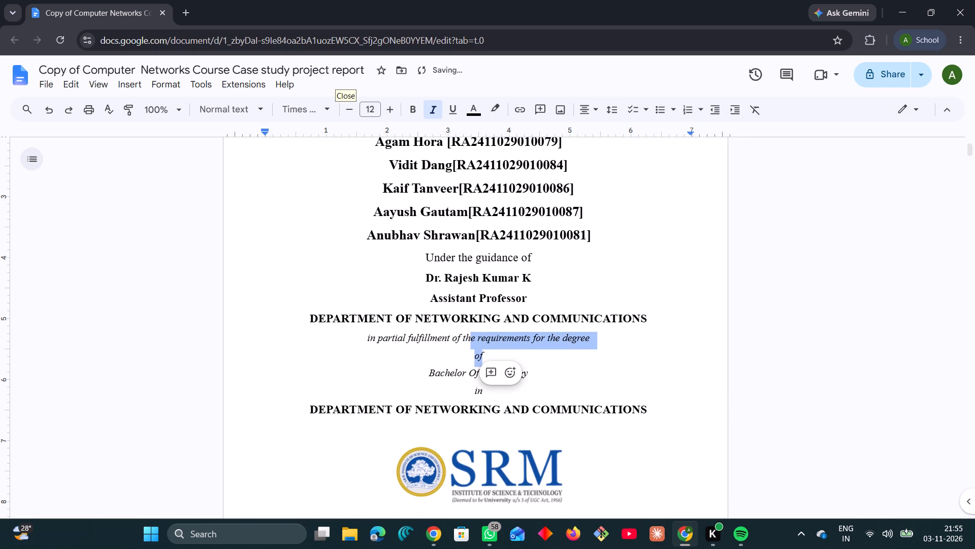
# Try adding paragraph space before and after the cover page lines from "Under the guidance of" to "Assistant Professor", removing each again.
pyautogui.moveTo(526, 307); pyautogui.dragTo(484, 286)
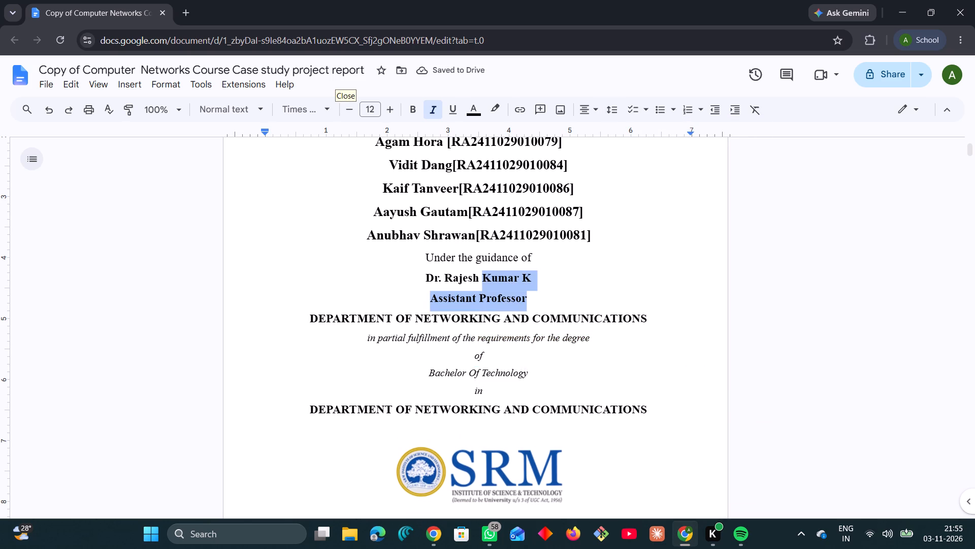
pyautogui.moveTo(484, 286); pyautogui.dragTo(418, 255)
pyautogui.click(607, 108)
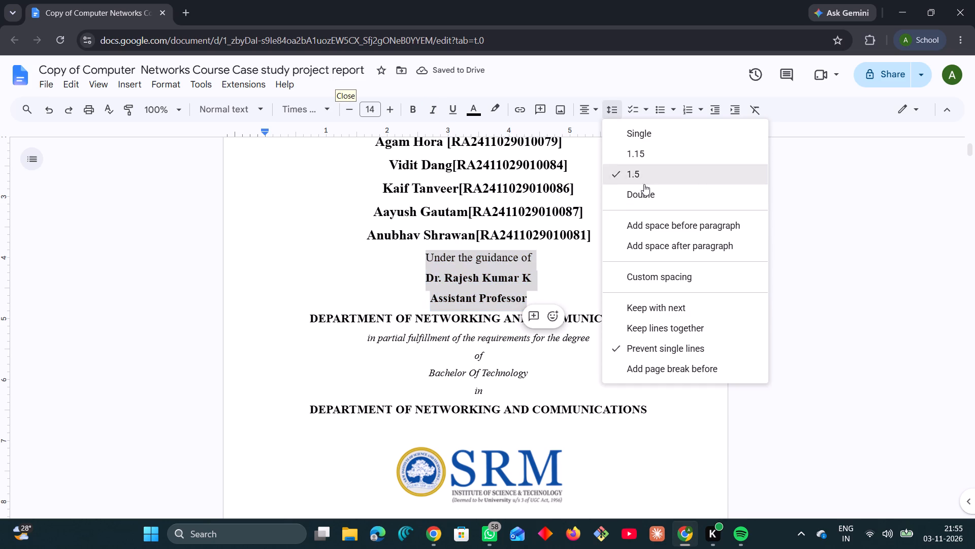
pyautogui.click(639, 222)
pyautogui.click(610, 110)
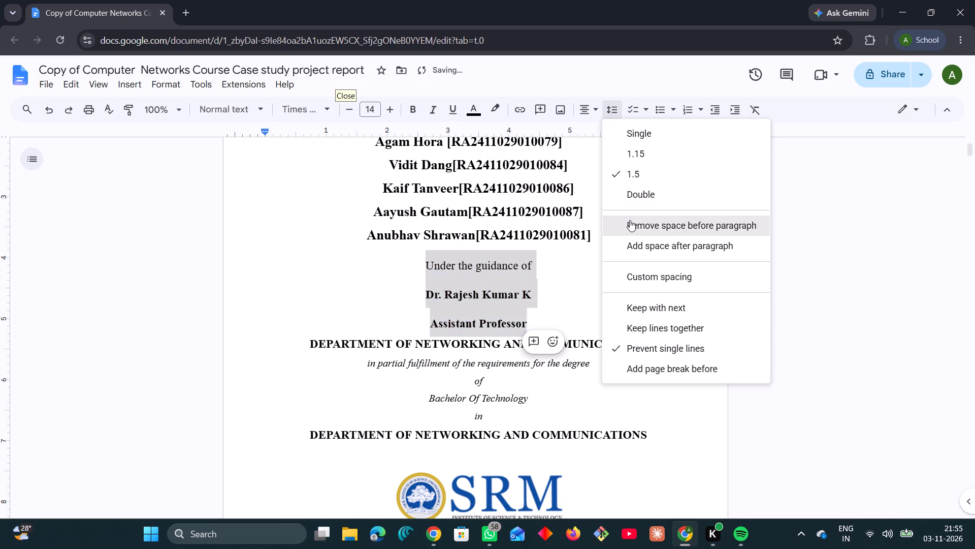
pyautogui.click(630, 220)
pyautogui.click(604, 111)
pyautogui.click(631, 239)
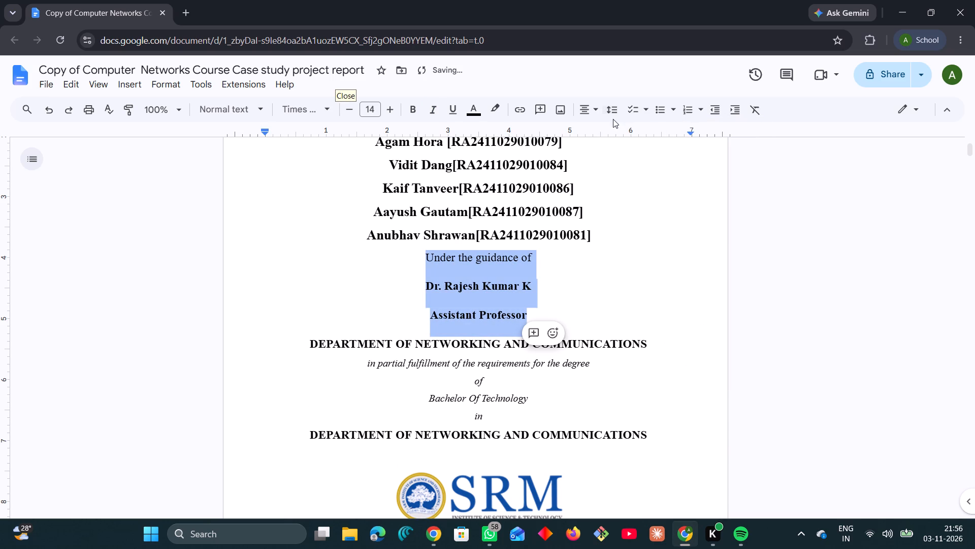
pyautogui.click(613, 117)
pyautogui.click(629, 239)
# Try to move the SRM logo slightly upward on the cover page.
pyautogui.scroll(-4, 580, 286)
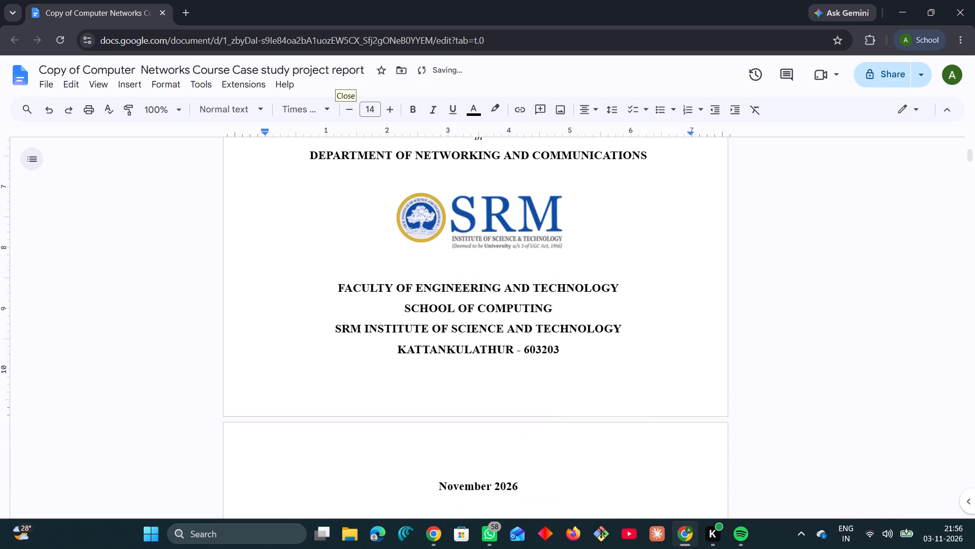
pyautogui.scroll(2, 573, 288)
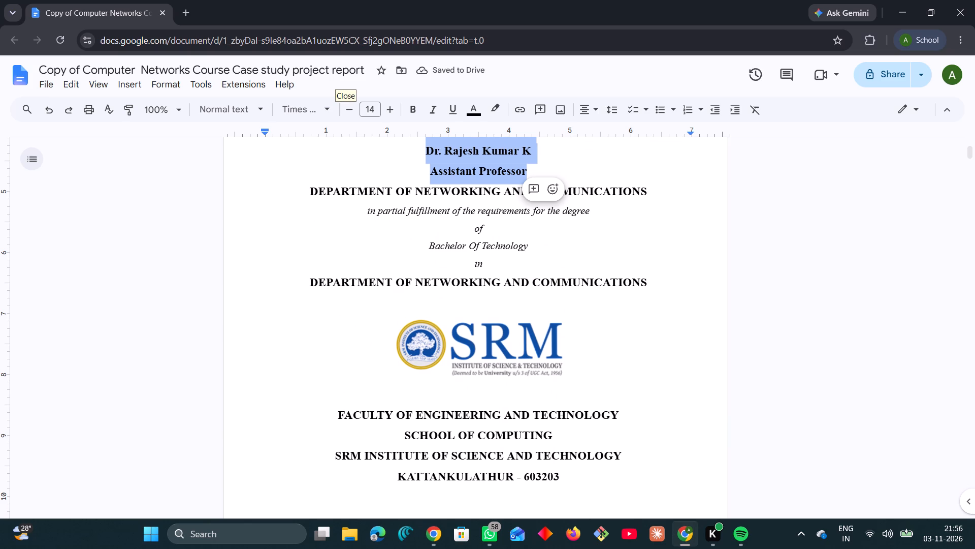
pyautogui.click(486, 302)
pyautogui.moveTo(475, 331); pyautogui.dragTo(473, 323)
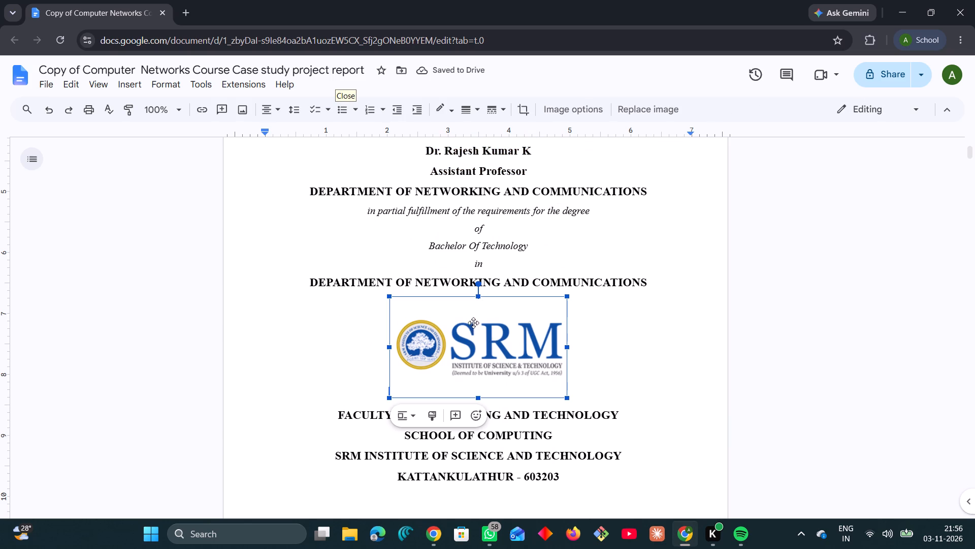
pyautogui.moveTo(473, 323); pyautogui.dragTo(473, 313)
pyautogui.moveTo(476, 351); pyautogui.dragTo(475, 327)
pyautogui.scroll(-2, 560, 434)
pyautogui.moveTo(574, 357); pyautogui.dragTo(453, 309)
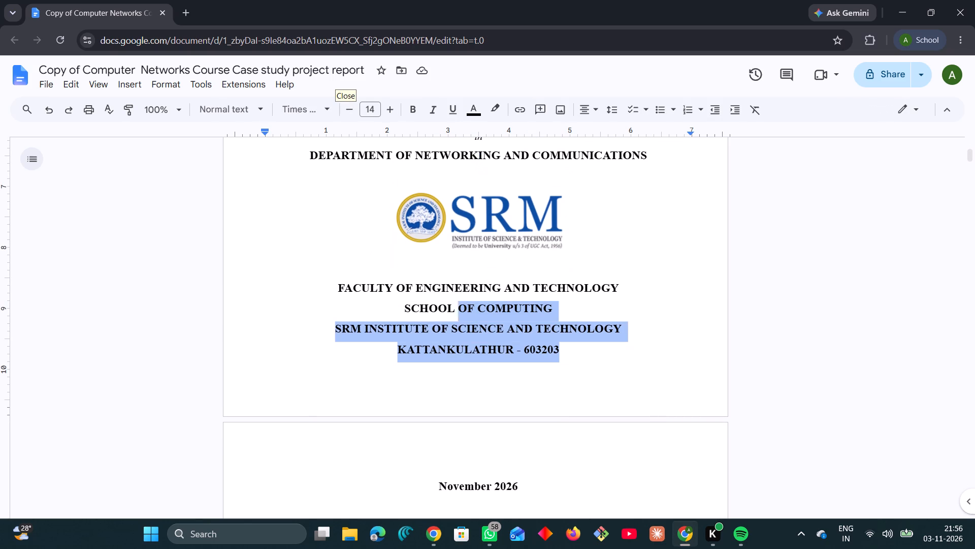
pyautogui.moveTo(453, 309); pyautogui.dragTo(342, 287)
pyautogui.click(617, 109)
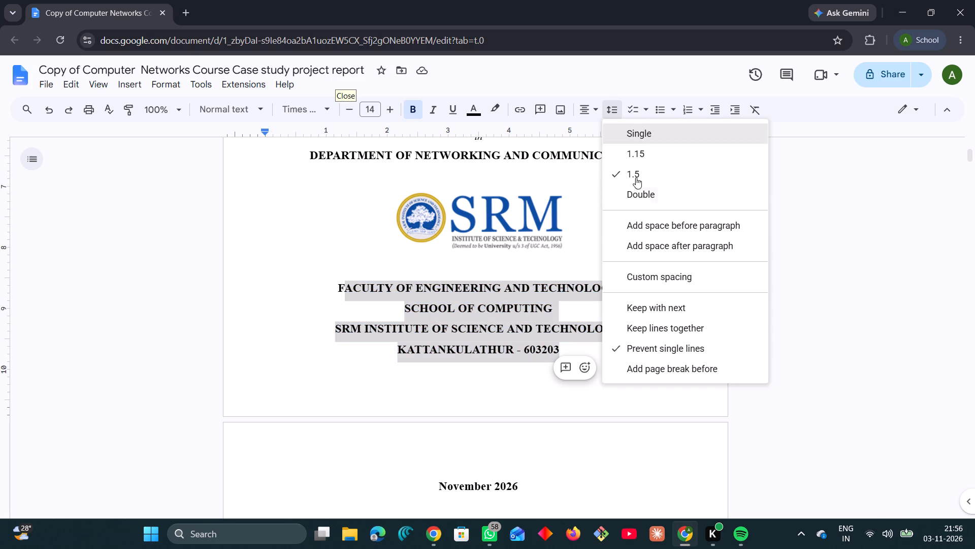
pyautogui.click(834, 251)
# Reduce the five student name and registration number lines on the cover page to font size 14.
pyautogui.scroll(4, 583, 280)
pyautogui.scroll(2, 511, 289)
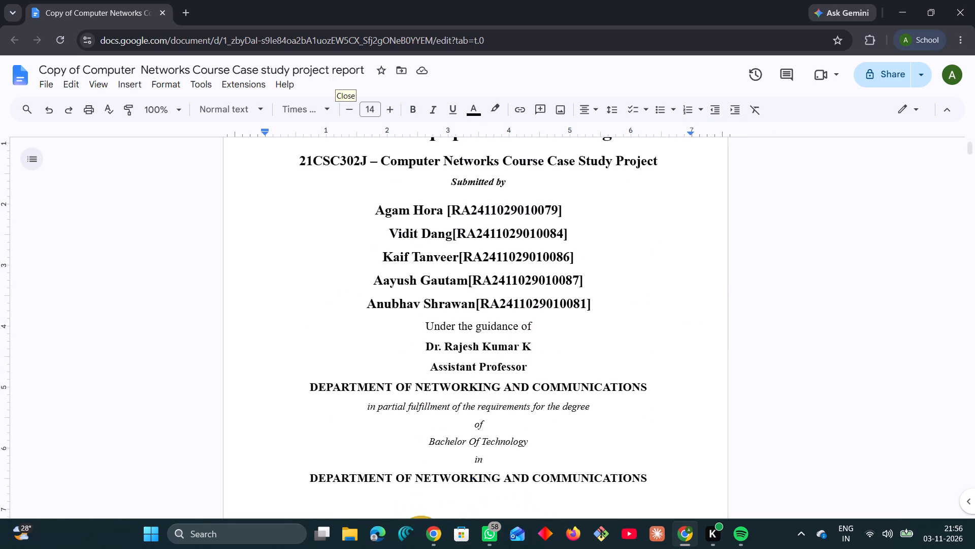
pyautogui.moveTo(594, 367); pyautogui.dragTo(378, 265)
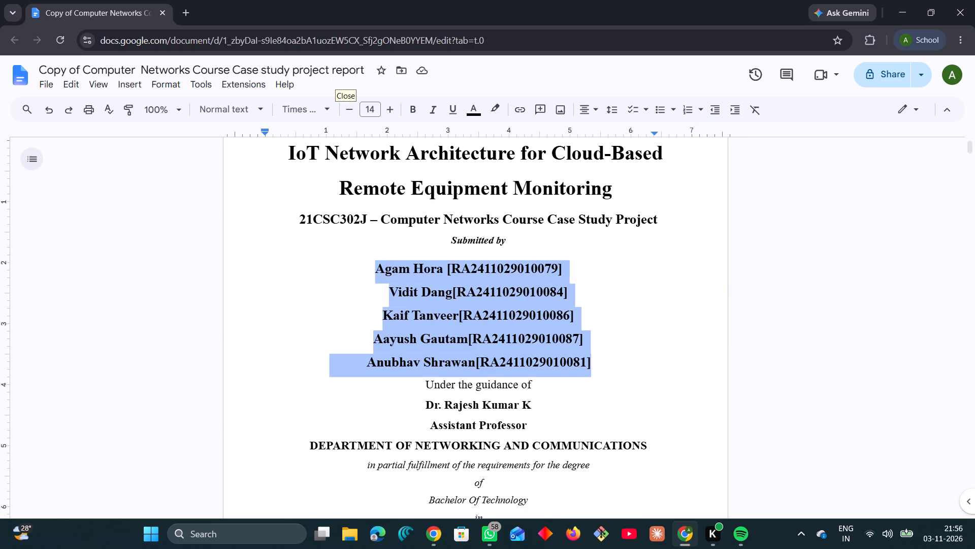
pyautogui.moveTo(378, 265); pyautogui.dragTo(377, 265)
pyautogui.doubleClick(353, 109)
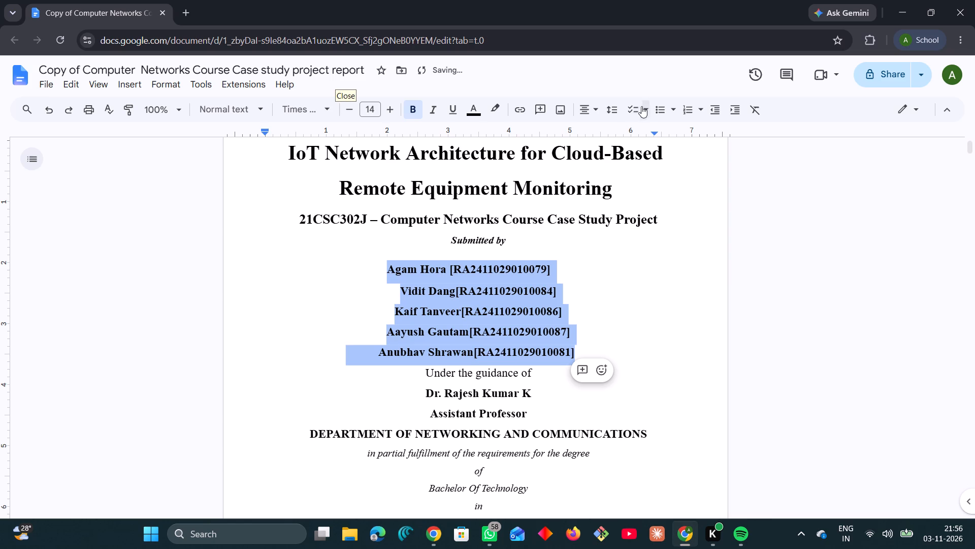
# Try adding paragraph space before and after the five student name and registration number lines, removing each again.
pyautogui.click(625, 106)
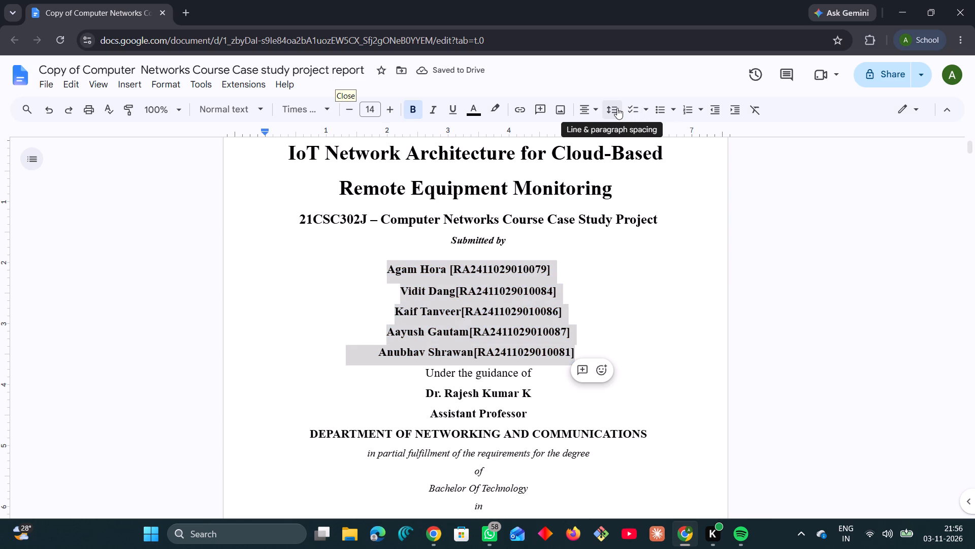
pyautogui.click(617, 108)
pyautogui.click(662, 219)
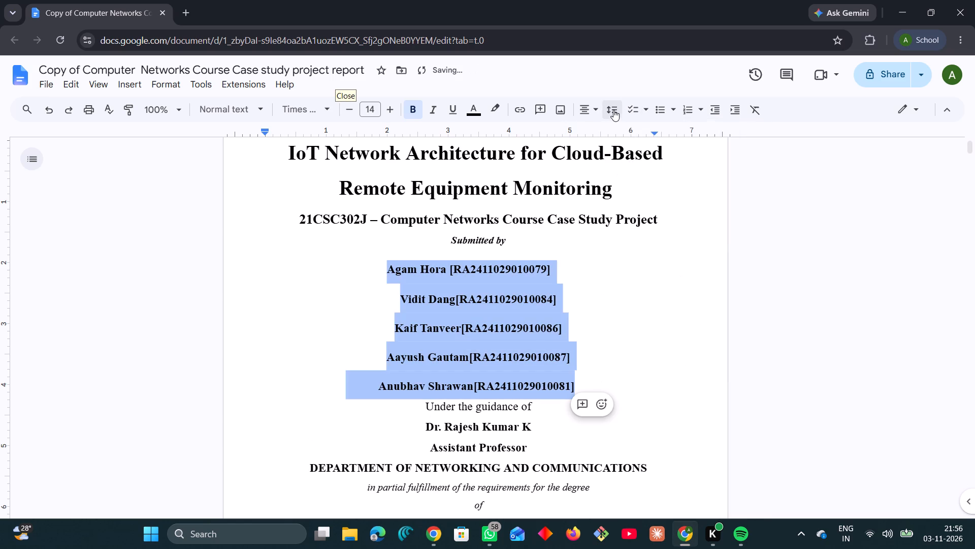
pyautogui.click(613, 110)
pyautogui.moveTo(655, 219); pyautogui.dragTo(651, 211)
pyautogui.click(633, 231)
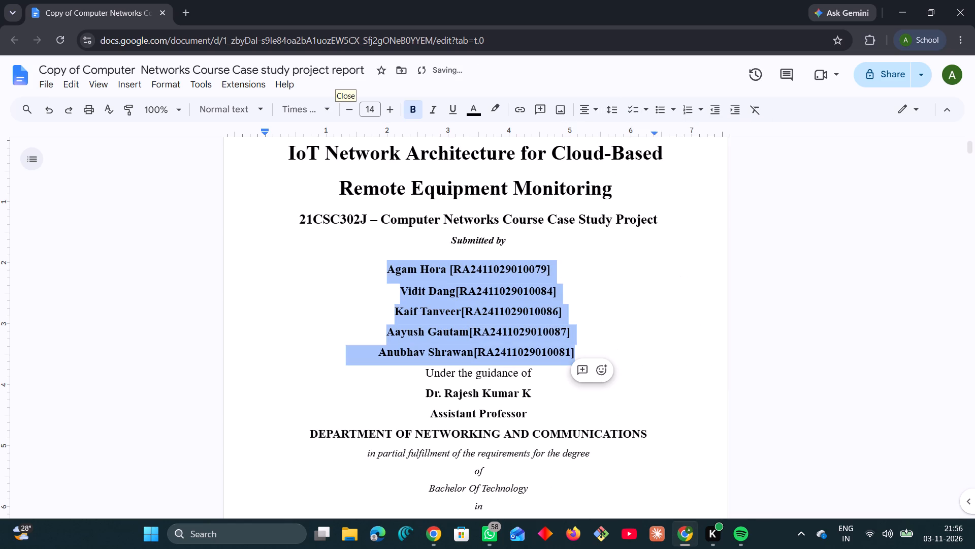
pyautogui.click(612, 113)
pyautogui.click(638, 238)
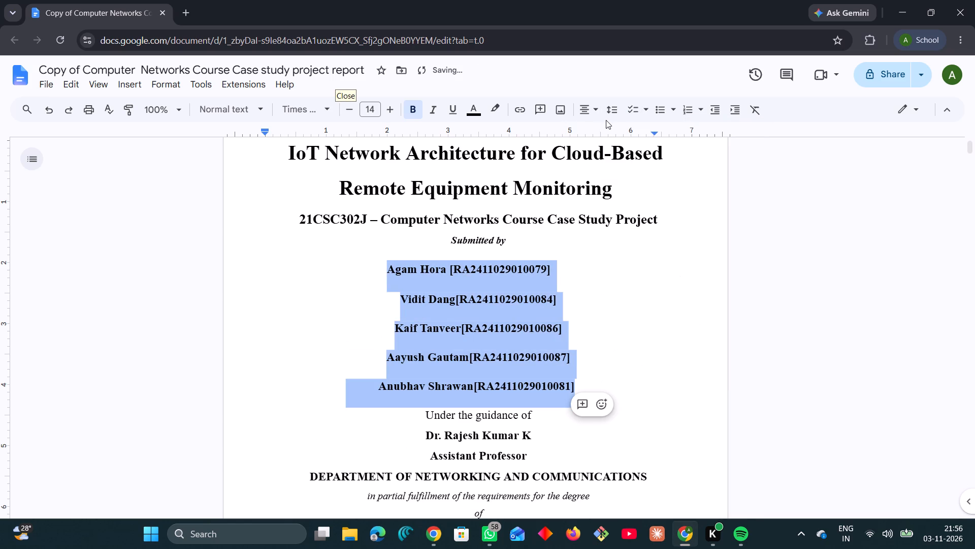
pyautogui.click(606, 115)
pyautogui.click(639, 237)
# Remove the paragraph space after the "Submitted by" line on the cover page.
pyautogui.scroll(-5, 565, 277)
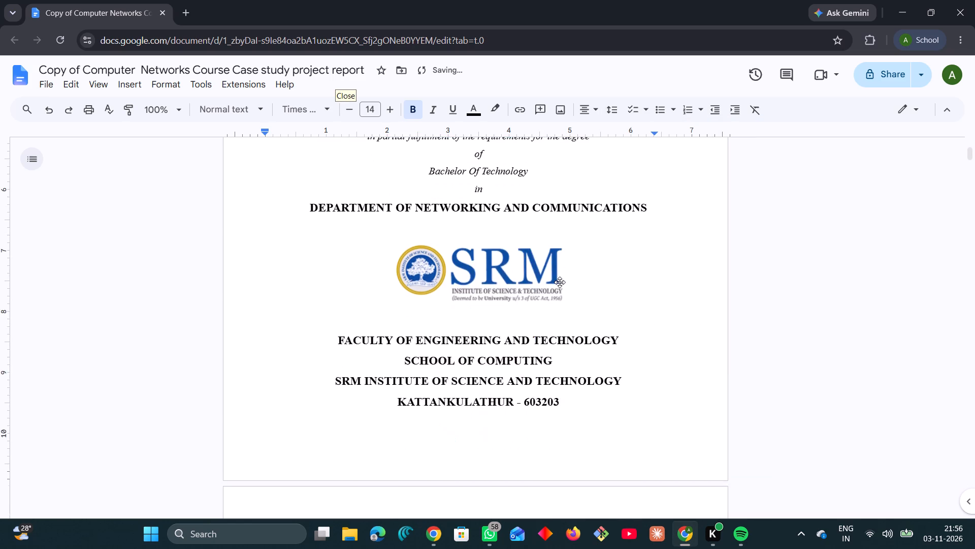
pyautogui.scroll(-3, 559, 283)
pyautogui.scroll(6, 559, 286)
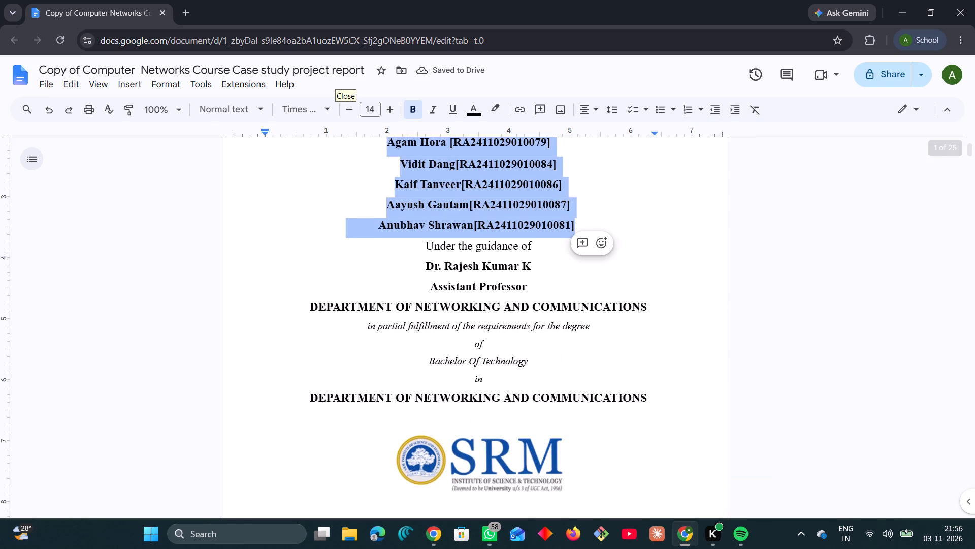
pyautogui.scroll(2, 549, 298)
pyautogui.click(485, 252)
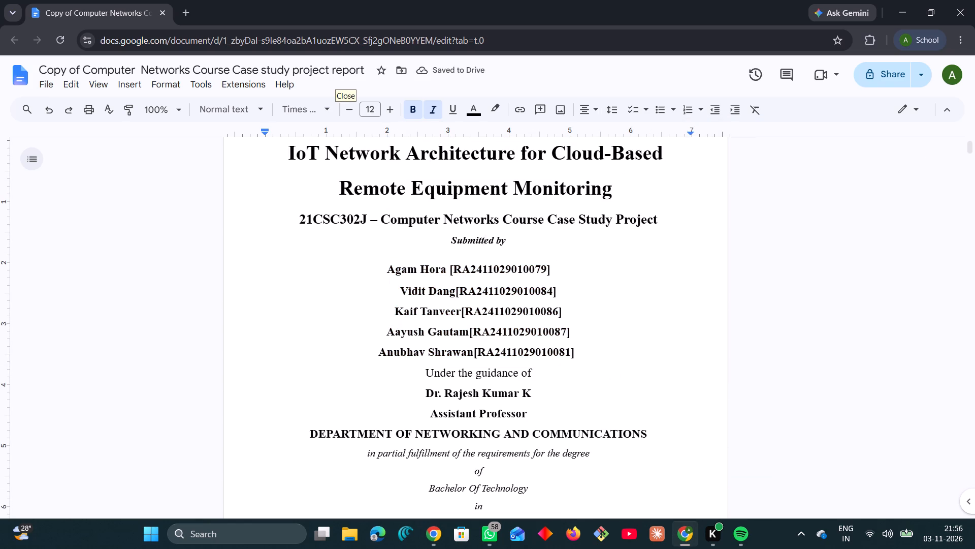
pyautogui.moveTo(533, 267); pyautogui.dragTo(527, 266)
pyautogui.moveTo(419, 262); pyautogui.dragTo(380, 259)
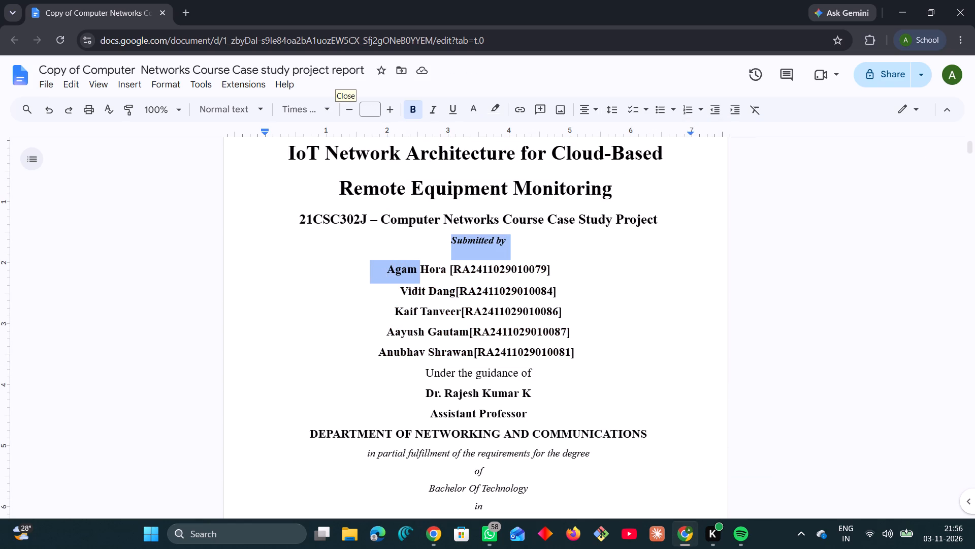
pyautogui.click(604, 113)
pyautogui.click(535, 224)
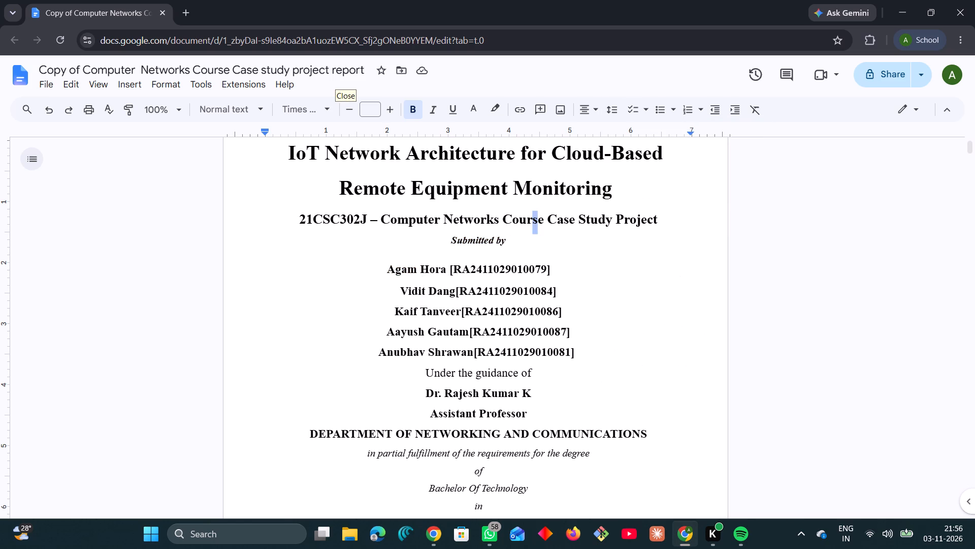
pyautogui.moveTo(495, 256); pyautogui.dragTo(508, 256)
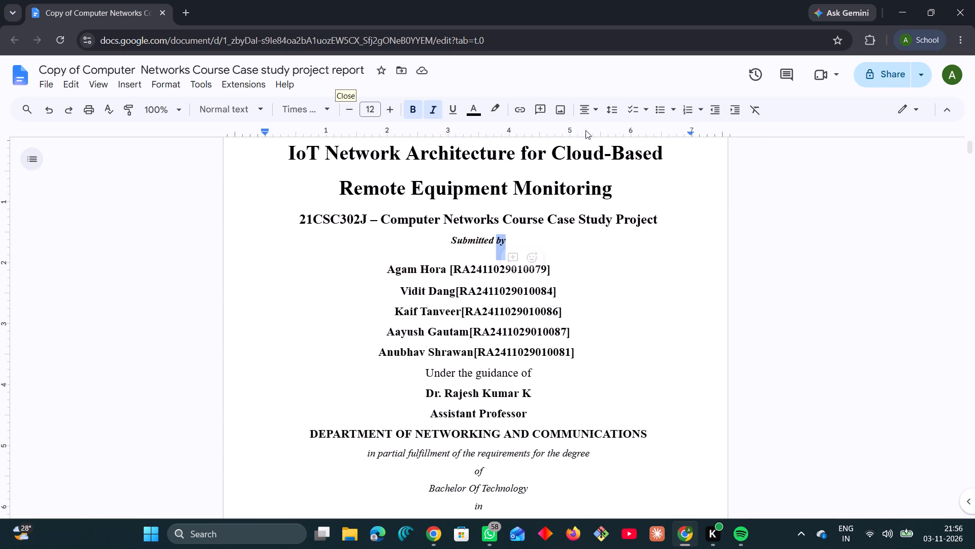
pyautogui.click(610, 110)
pyautogui.click(639, 246)
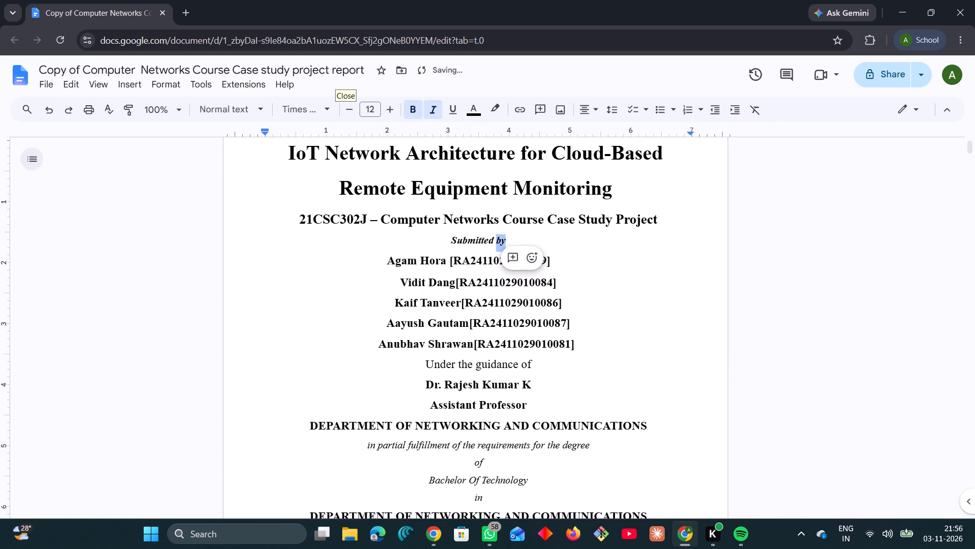
# Review the layout of the report pages from the cover page through the bonafide certificate, acknowledgement and following pages.
pyautogui.scroll(-6, 549, 262)
pyautogui.scroll(1, 549, 262)
pyautogui.scroll(-6, 549, 262)
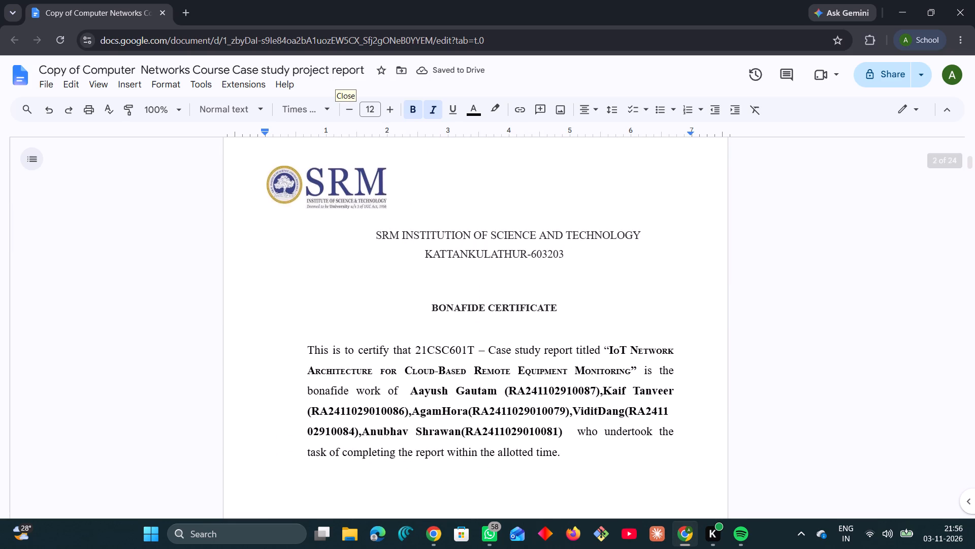
pyautogui.scroll(-6, 548, 262)
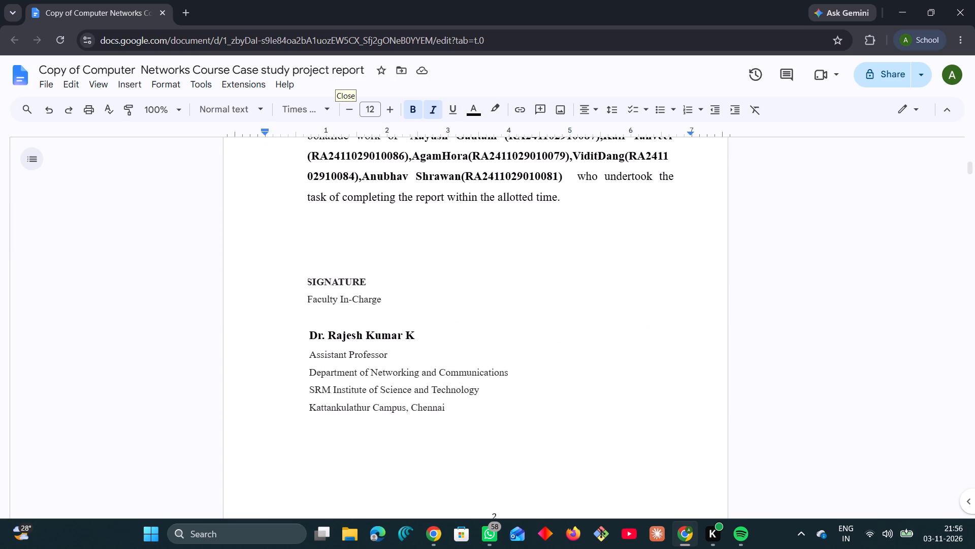
pyautogui.scroll(-11, 548, 262)
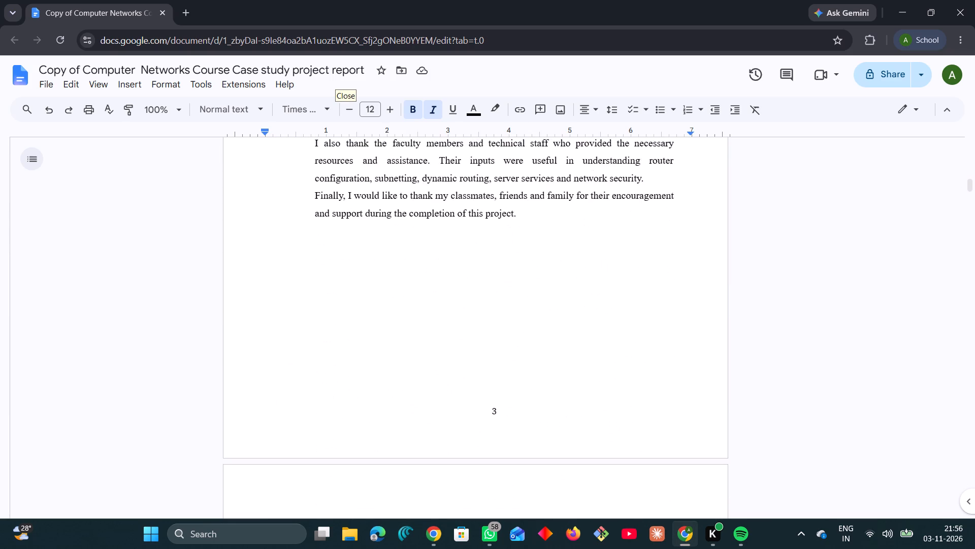
pyautogui.scroll(-18, 548, 262)
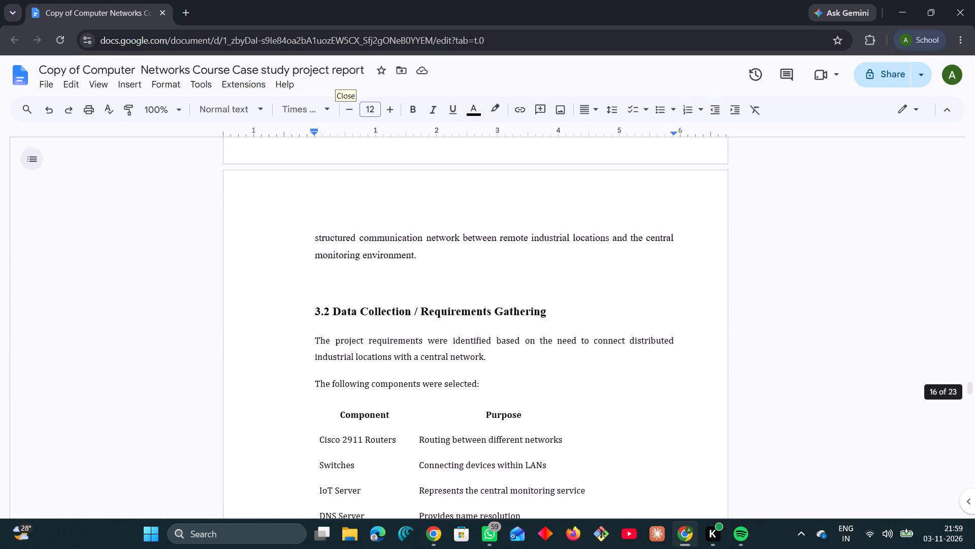
pyautogui.scroll(6, 319, 234)
pyautogui.scroll(-4, 319, 235)
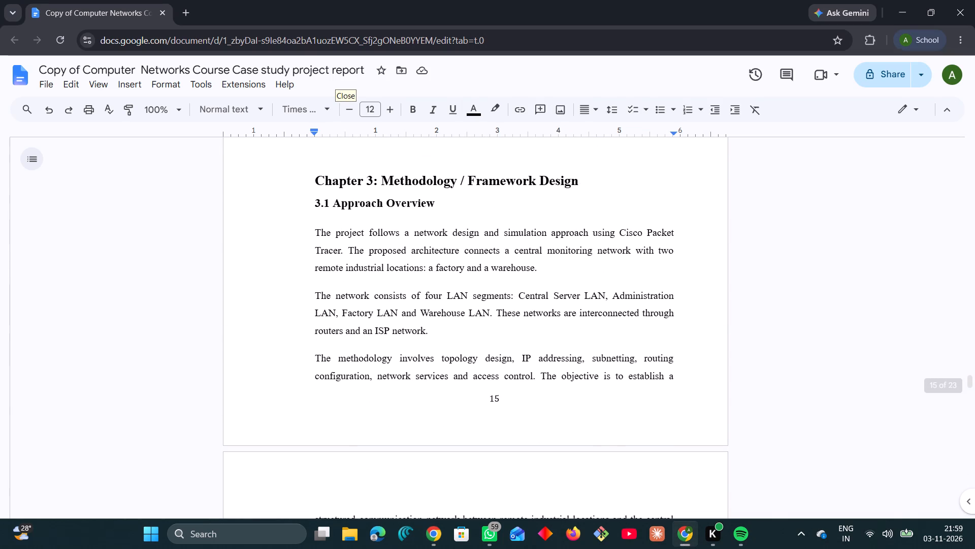
pyautogui.moveTo(308, 203); pyautogui.dragTo(419, 243)
pyautogui.scroll(-6, 418, 243)
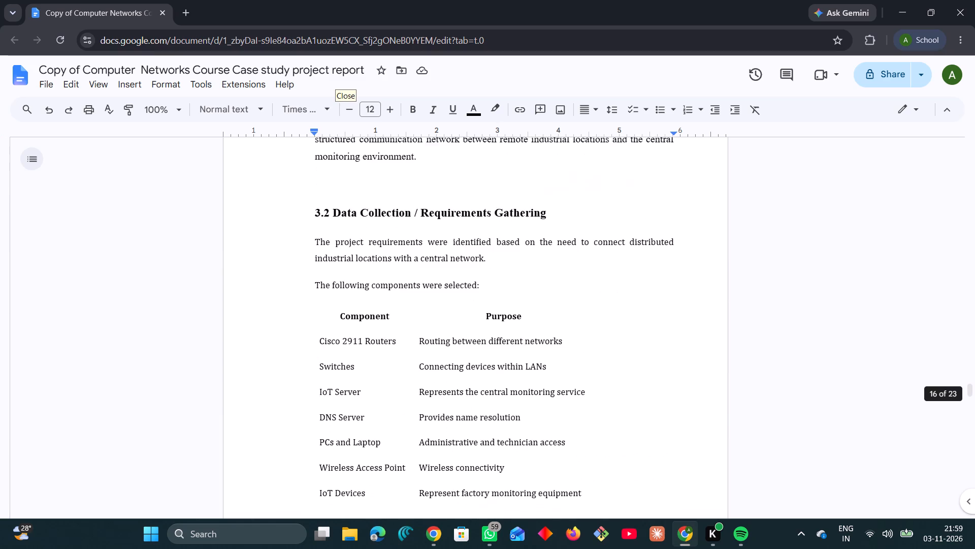
pyautogui.moveTo(419, 243); pyautogui.dragTo(420, 247)
pyautogui.scroll(-18, 419, 243)
pyautogui.scroll(-13, 420, 247)
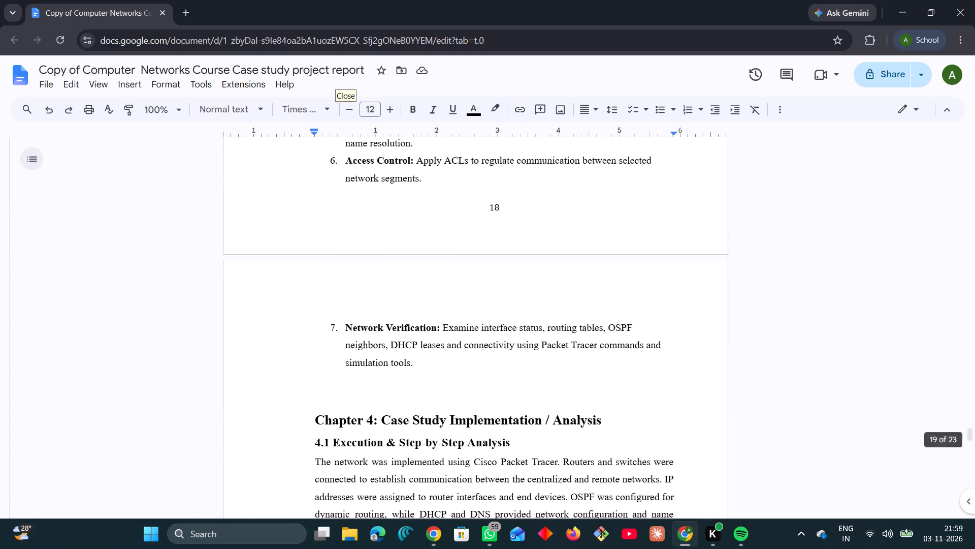
pyautogui.moveTo(420, 247); pyautogui.dragTo(386, 262)
pyautogui.scroll(-9, 386, 262)
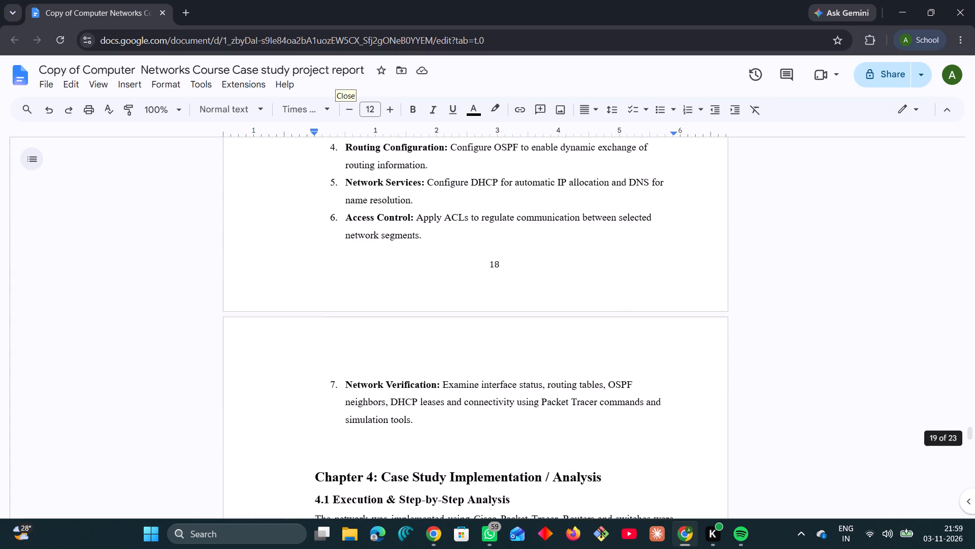
pyautogui.moveTo(386, 262); pyautogui.dragTo(417, 235)
pyautogui.scroll(-3, 386, 262)
pyautogui.click(616, 103)
pyautogui.click(649, 223)
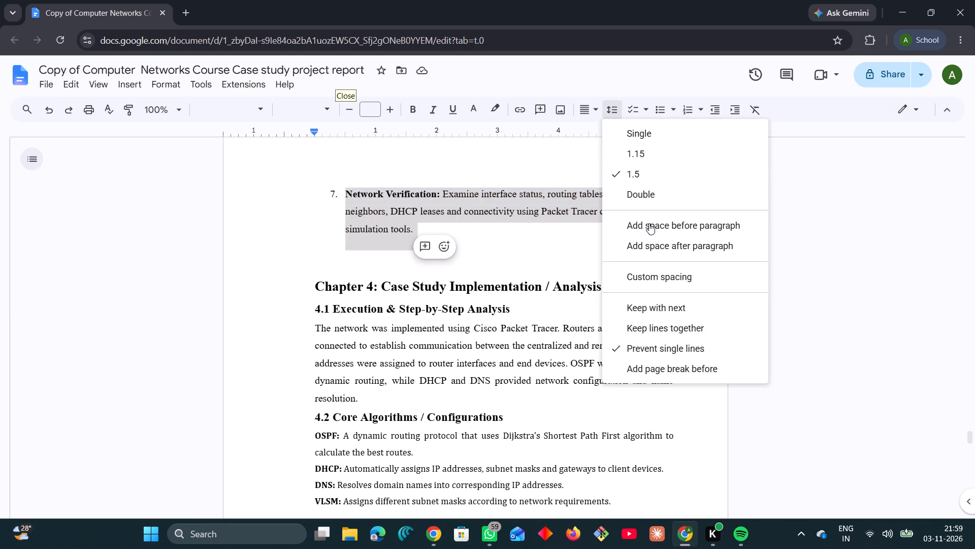
pyautogui.click(610, 113)
pyautogui.moveTo(646, 226); pyautogui.dragTo(645, 220)
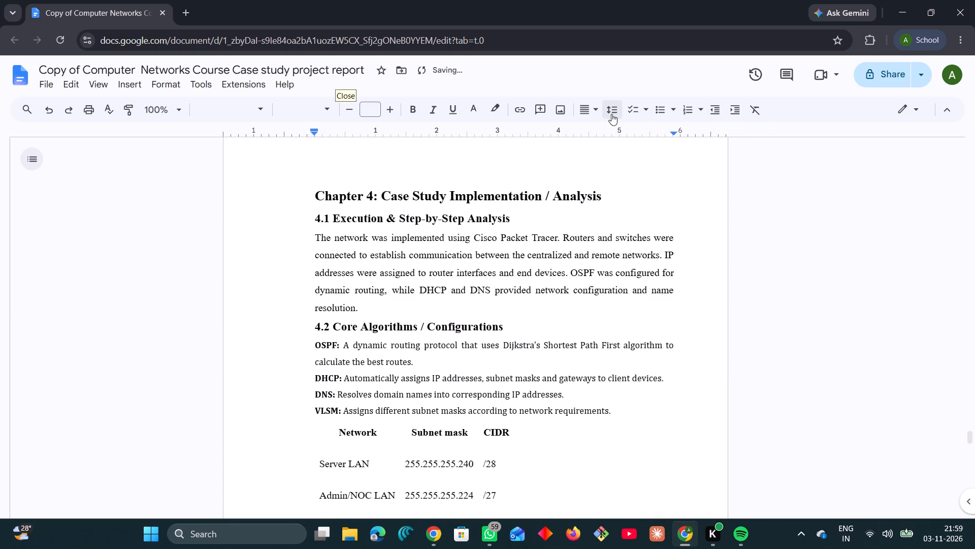
# Remove the space after paragraphs across the same selected Chapter 3 text.
pyautogui.click(611, 114)
pyautogui.click(657, 239)
pyautogui.click(617, 110)
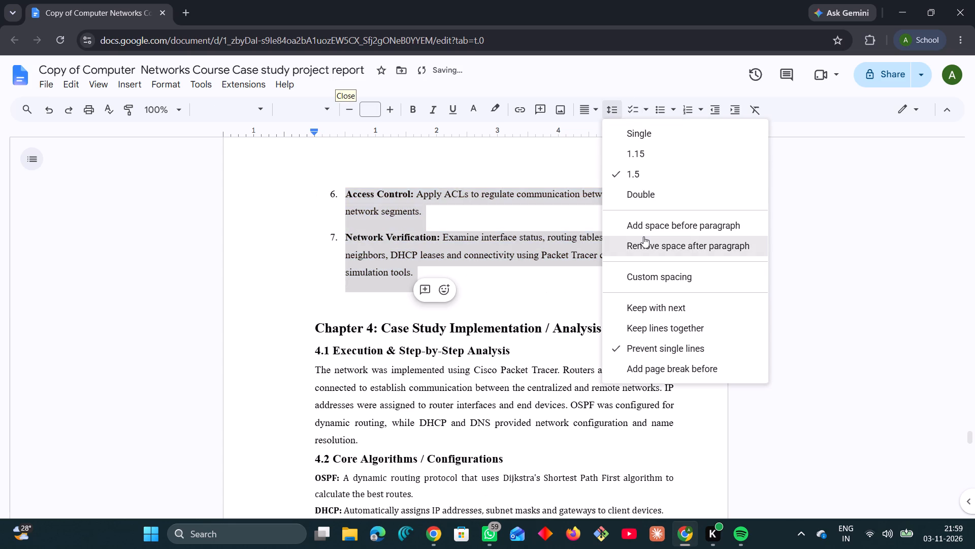
pyautogui.click(644, 238)
# Change the green "/30" in the WAN connections paragraph below the IP Addressing Scheme table to black.
pyautogui.scroll(5, 570, 254)
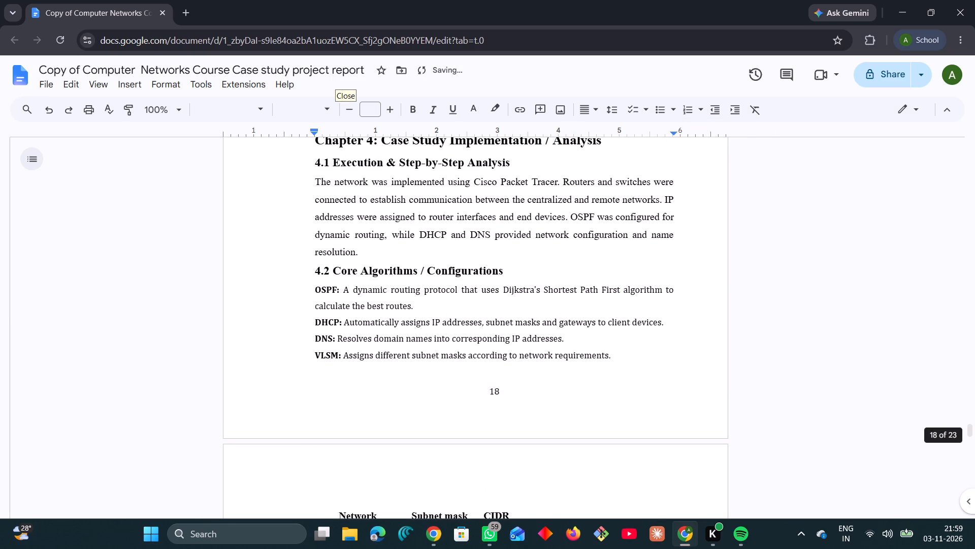
pyautogui.scroll(11, 558, 269)
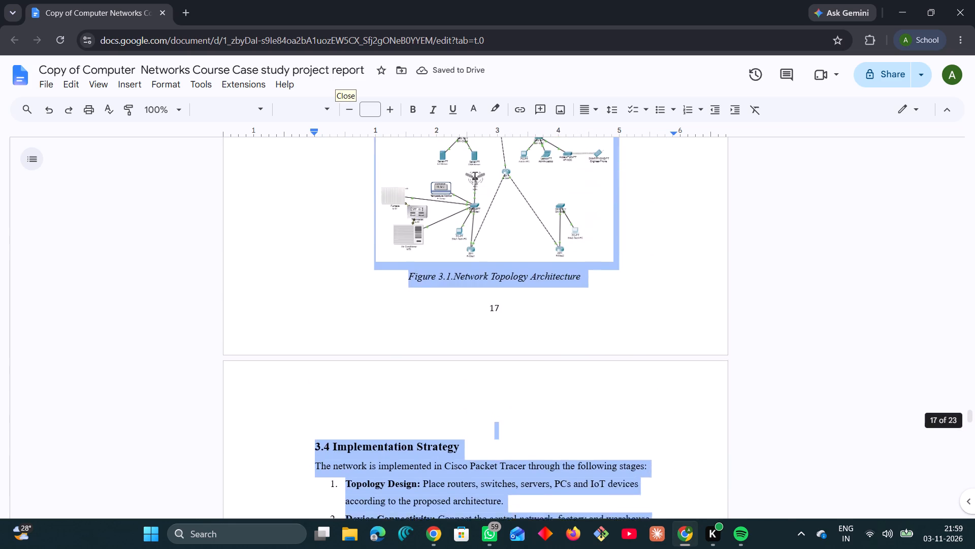
pyautogui.scroll(5, 552, 277)
pyautogui.click(619, 395)
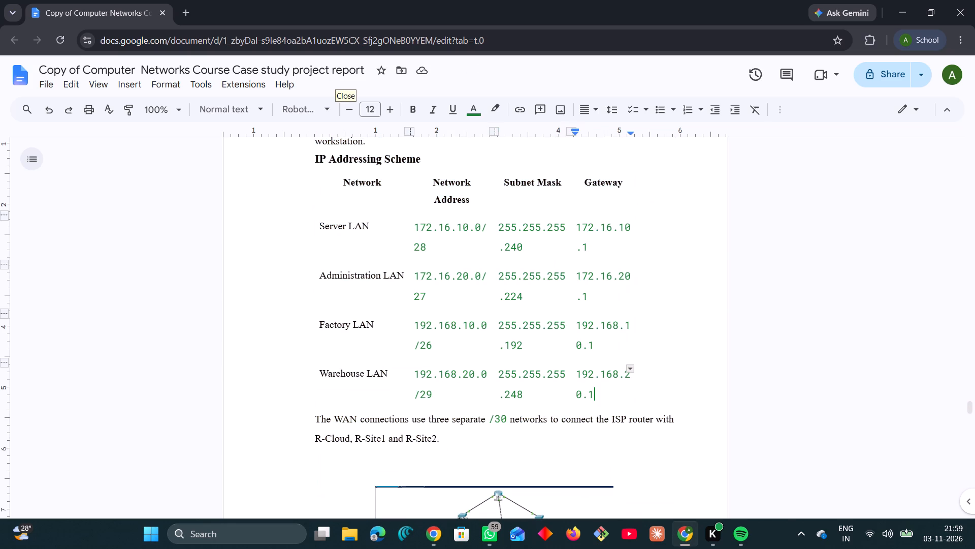
pyautogui.moveTo(505, 418); pyautogui.dragTo(491, 414)
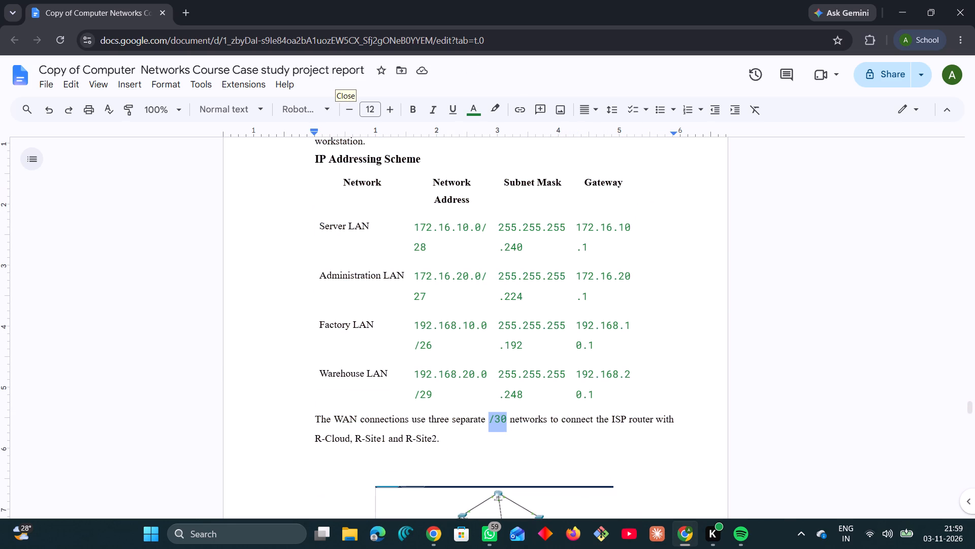
pyautogui.click(469, 112)
pyautogui.click(478, 136)
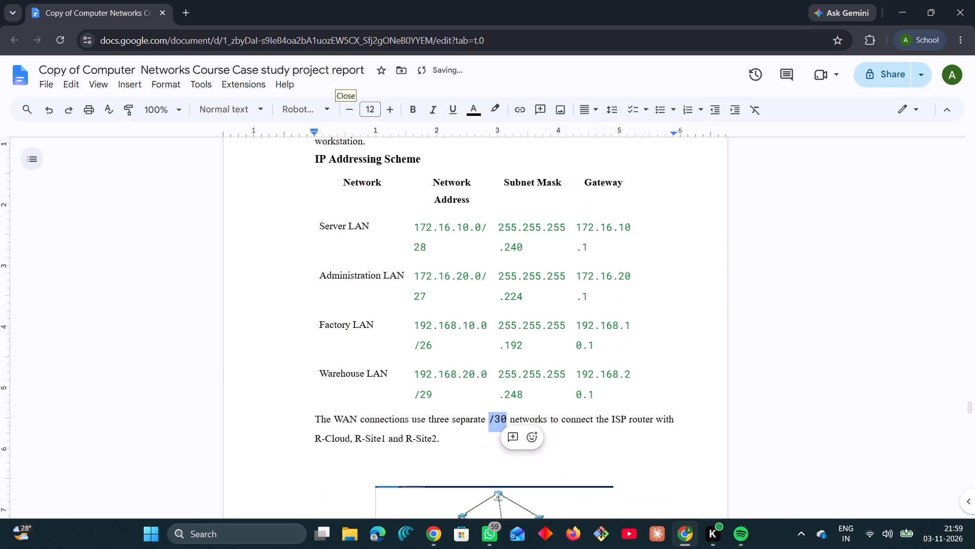
# Change the network address, subnet mask and gateway values of all four LAN rows in the IP Addressing Scheme table to black text.
pyautogui.click(573, 394)
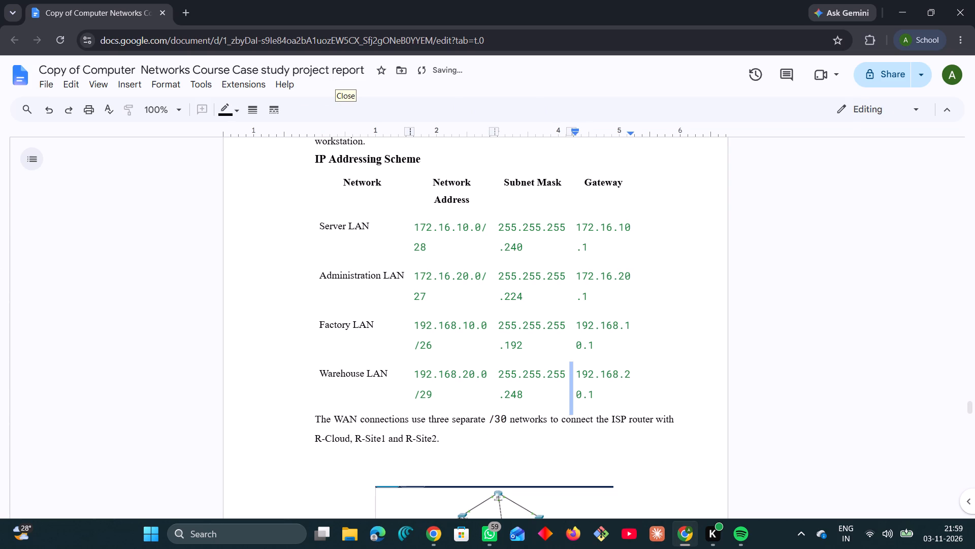
pyautogui.moveTo(413, 224); pyautogui.dragTo(603, 380)
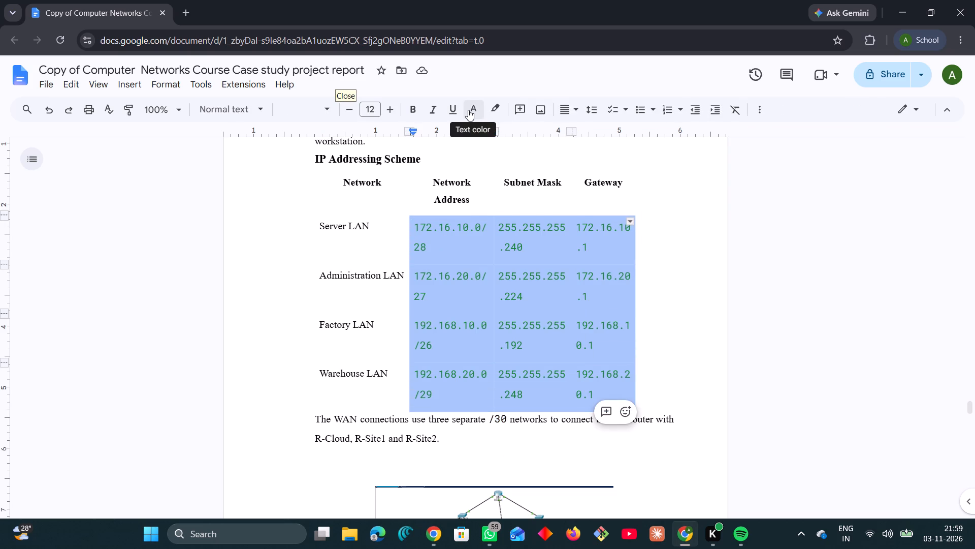
pyautogui.click(468, 110)
pyautogui.click(478, 130)
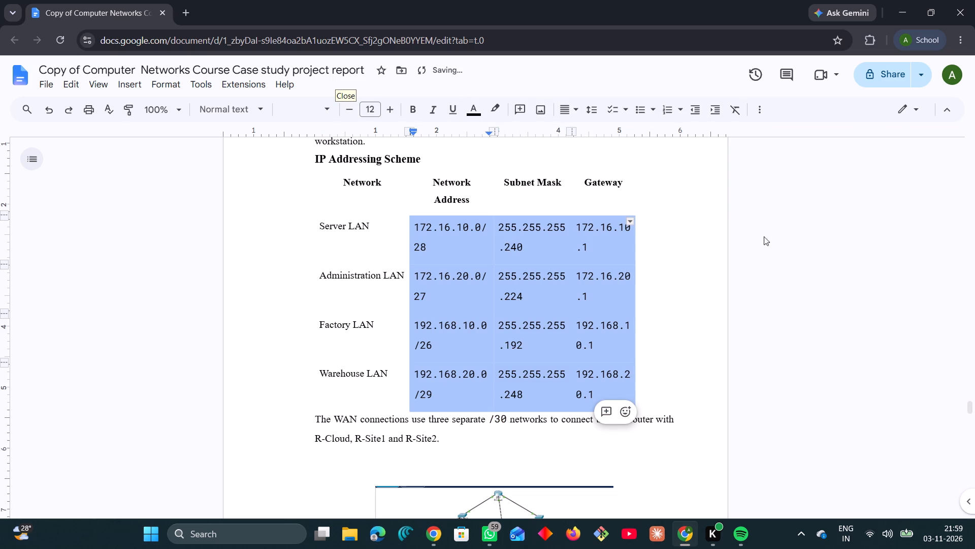
# Set the cell vertical alignment of the whole IP Addressing Scheme table, from the header to the Warehouse LAN row, to Middle.
pyautogui.click(791, 240)
pyautogui.moveTo(337, 181); pyautogui.dragTo(516, 207)
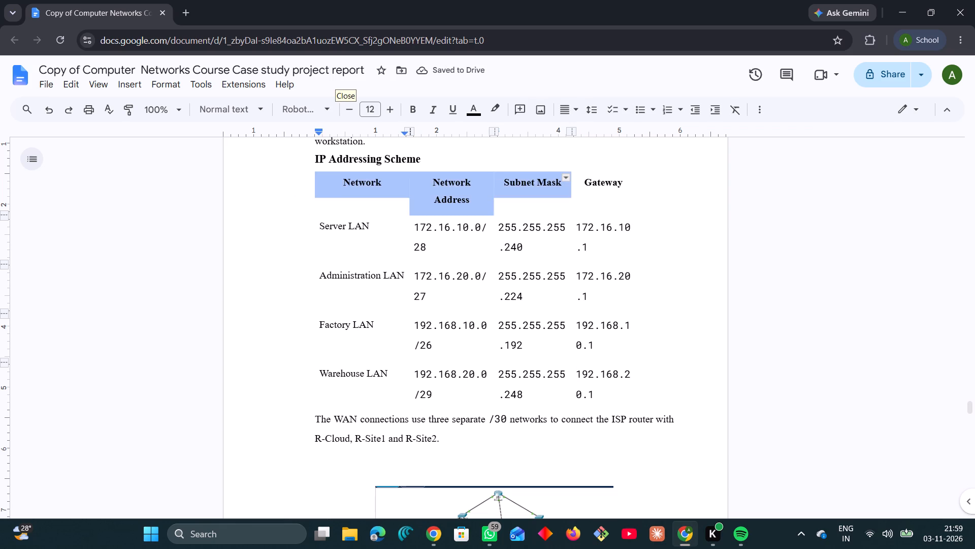
pyautogui.moveTo(516, 207); pyautogui.dragTo(594, 317)
pyautogui.scroll(-1, 561, 265)
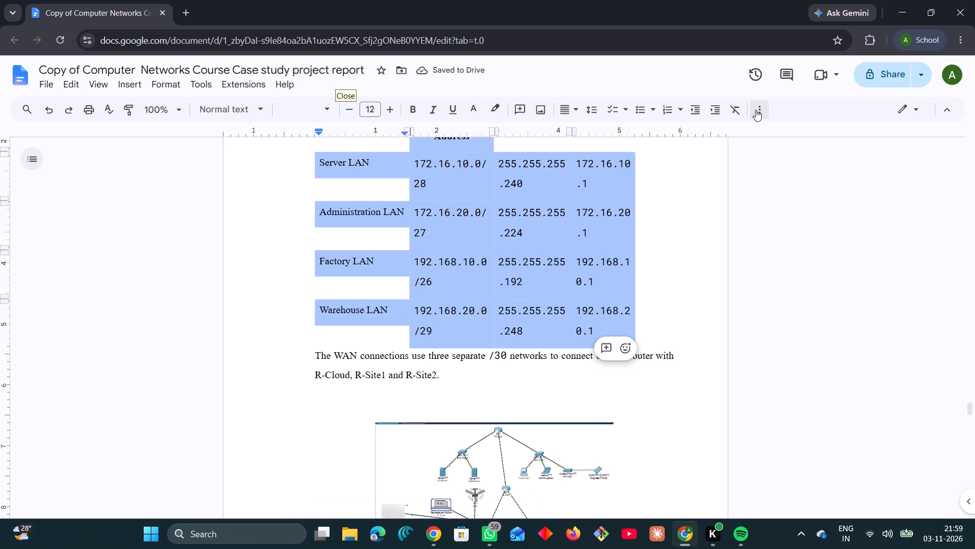
pyautogui.click(756, 110)
pyautogui.click(760, 139)
pyautogui.click(863, 364)
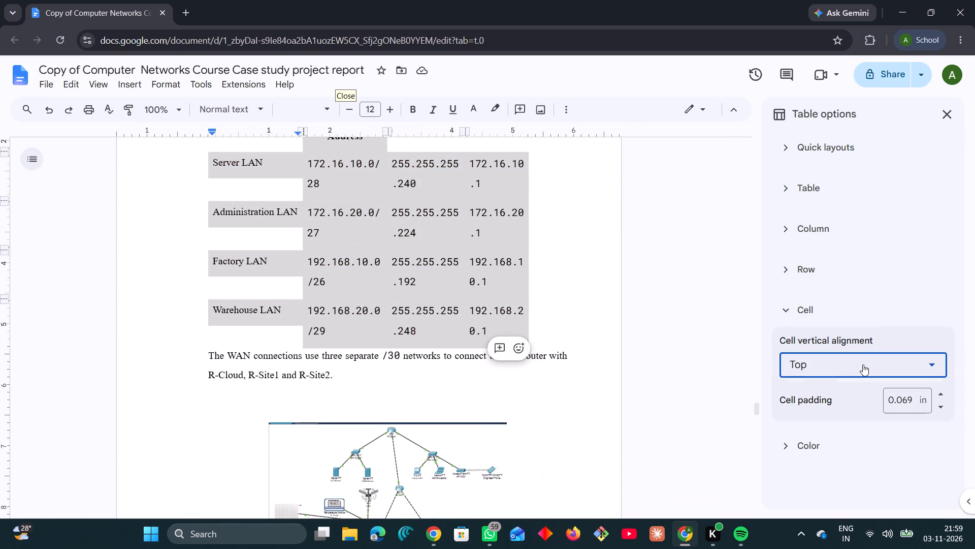
pyautogui.click(838, 413)
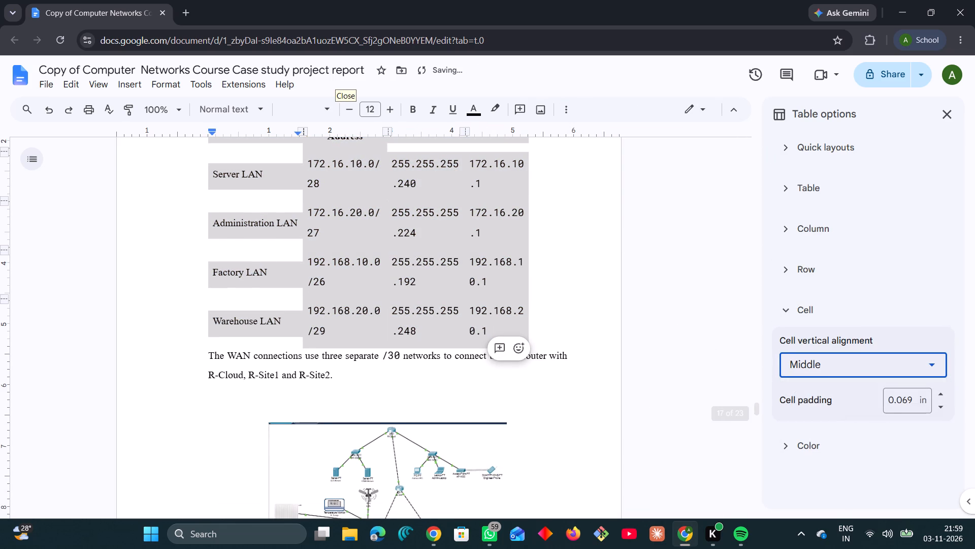
pyautogui.click(944, 117)
# Set the border width of all cells in the IP Addressing Scheme table to 0.5pt.
pyautogui.click(756, 111)
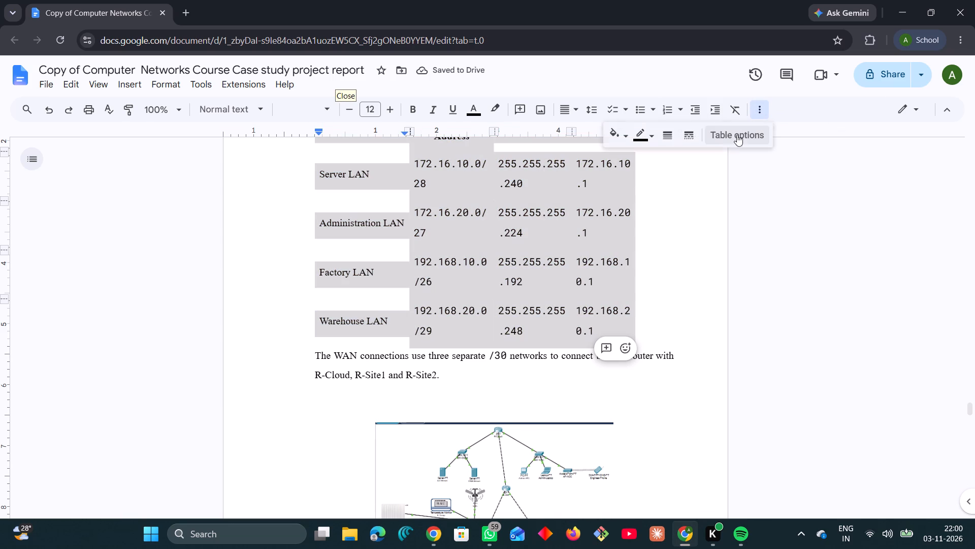
pyautogui.click(665, 135)
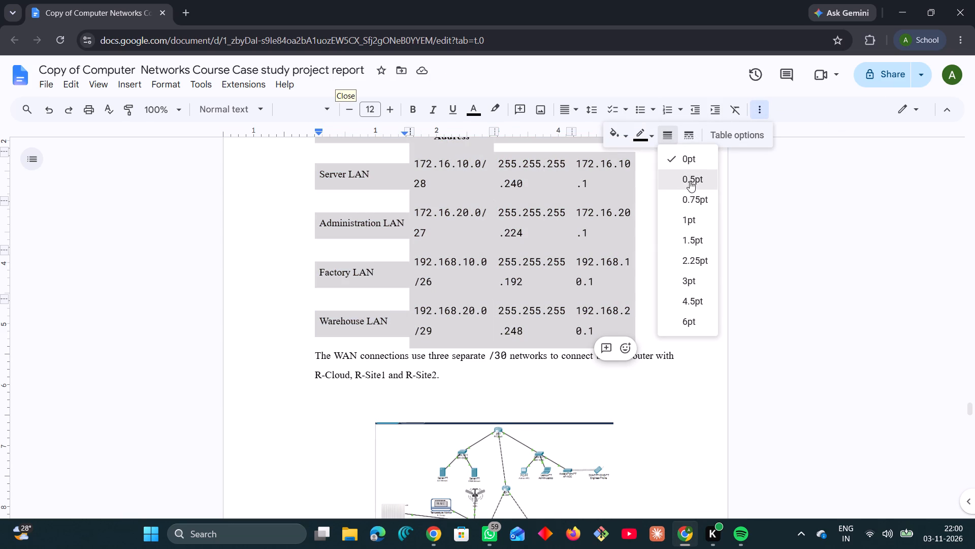
pyautogui.click(690, 181)
pyautogui.click(775, 237)
pyautogui.scroll(1, 657, 261)
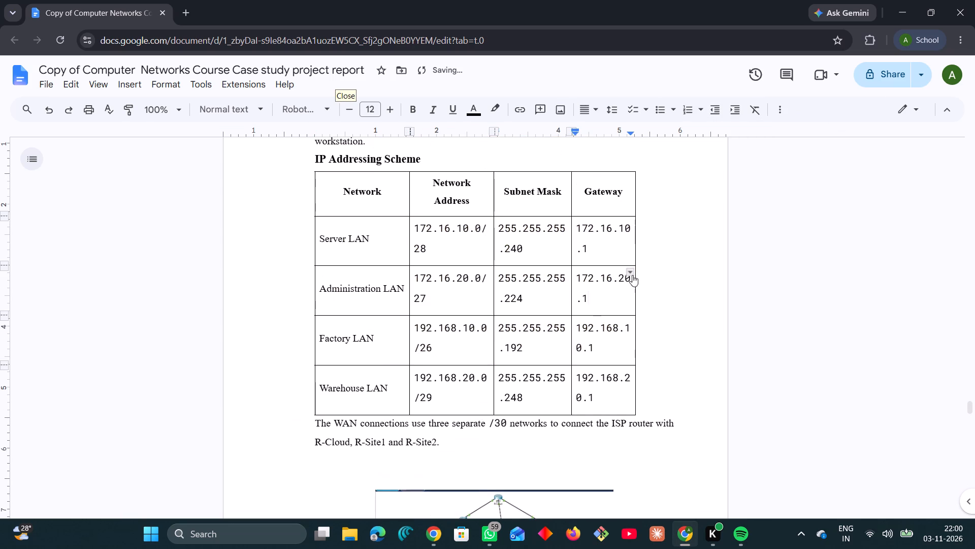
# Widen the Gateway and Subnet Mask columns of the IP Addressing Scheme table so each value fits on one line.
pyautogui.moveTo(636, 247); pyautogui.dragTo(661, 249)
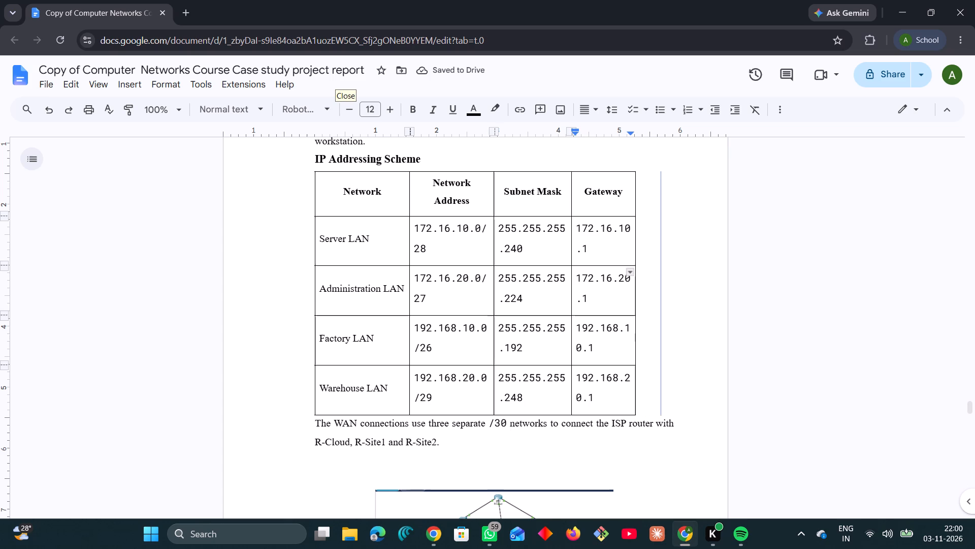
pyautogui.moveTo(661, 249); pyautogui.dragTo(663, 249)
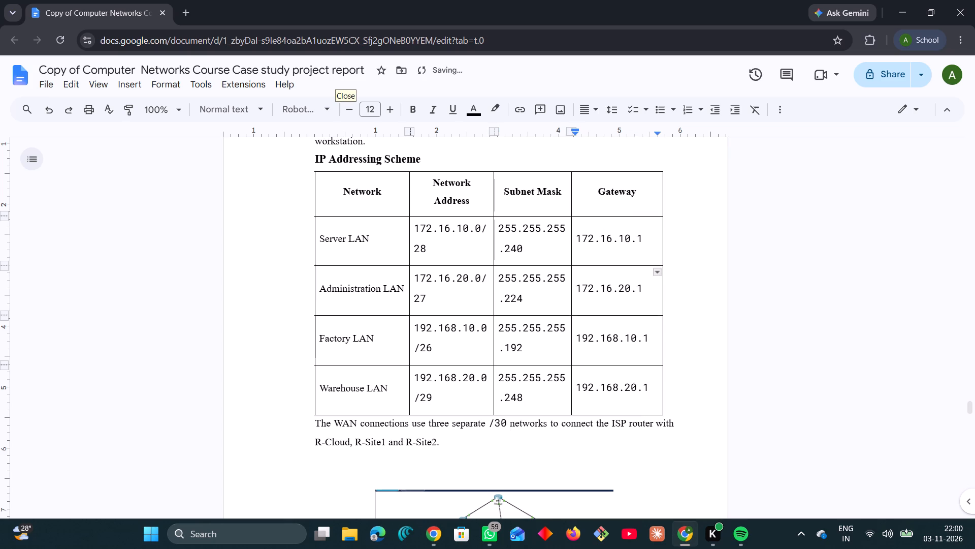
pyautogui.moveTo(570, 230); pyautogui.dragTo(577, 230)
pyautogui.moveTo(576, 226); pyautogui.dragTo(586, 226)
pyautogui.moveTo(579, 222); pyautogui.dragTo(589, 222)
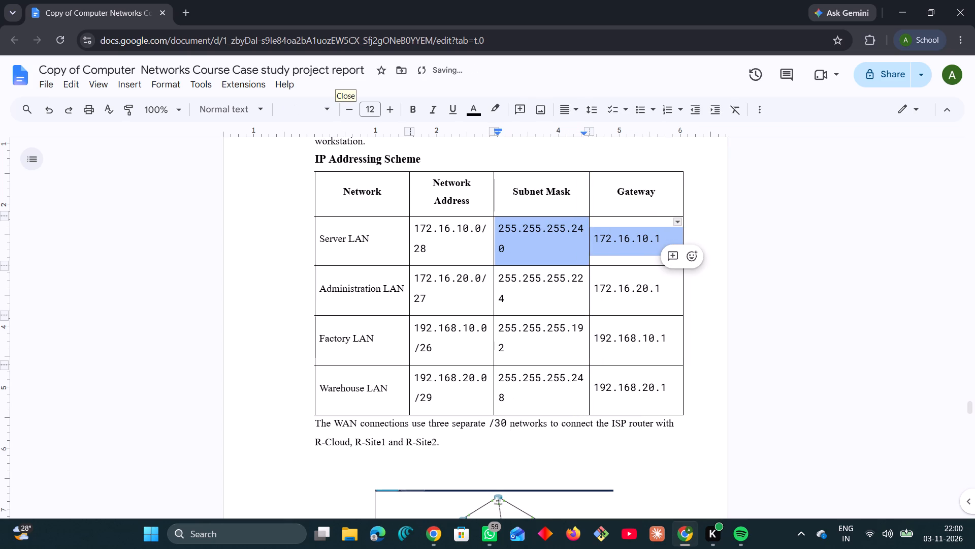
pyautogui.click(590, 222)
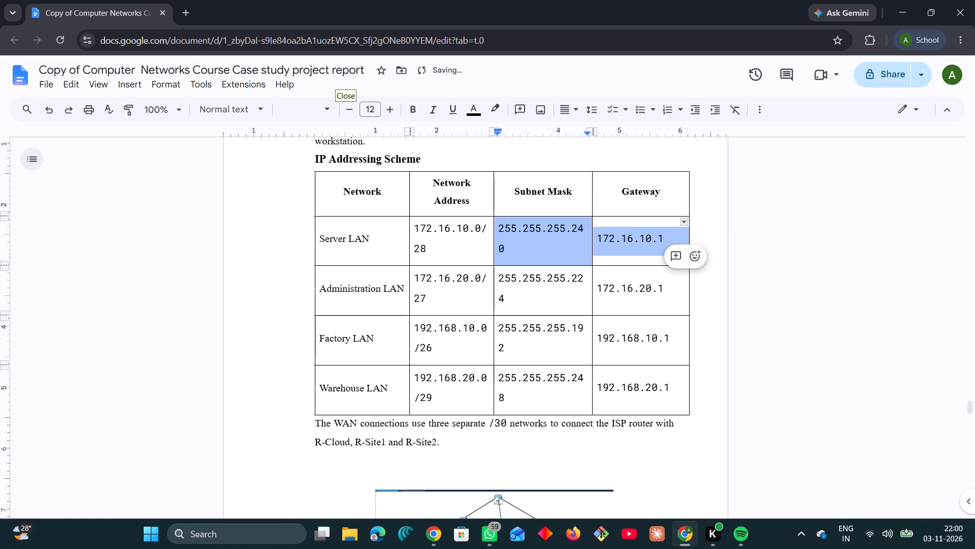
pyautogui.moveTo(593, 222); pyautogui.dragTo(597, 222)
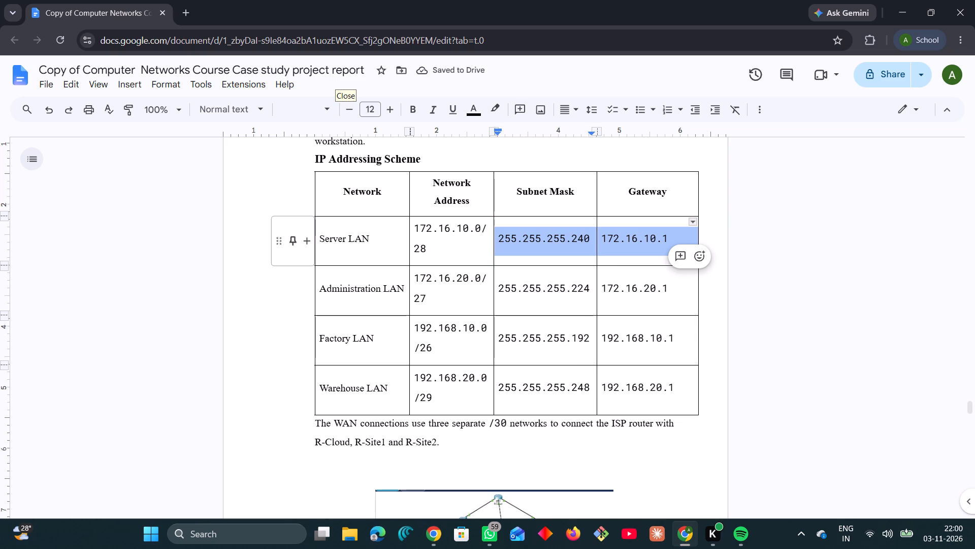
# Extend the table's outer Network edge past the text margin and shift the Network/Network Address border so every entry fits on one line.
pyautogui.moveTo(315, 224); pyautogui.dragTo(303, 221)
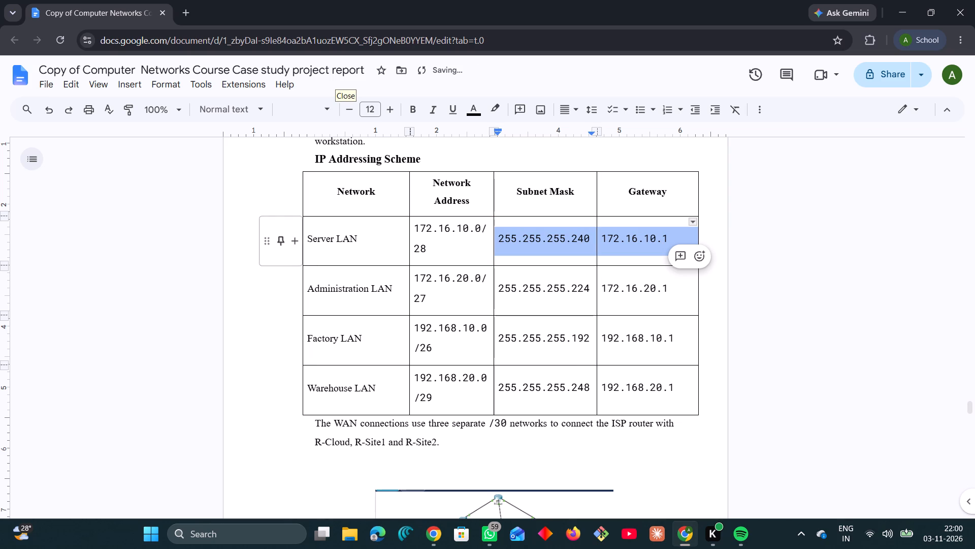
pyautogui.moveTo(303, 221); pyautogui.dragTo(290, 218)
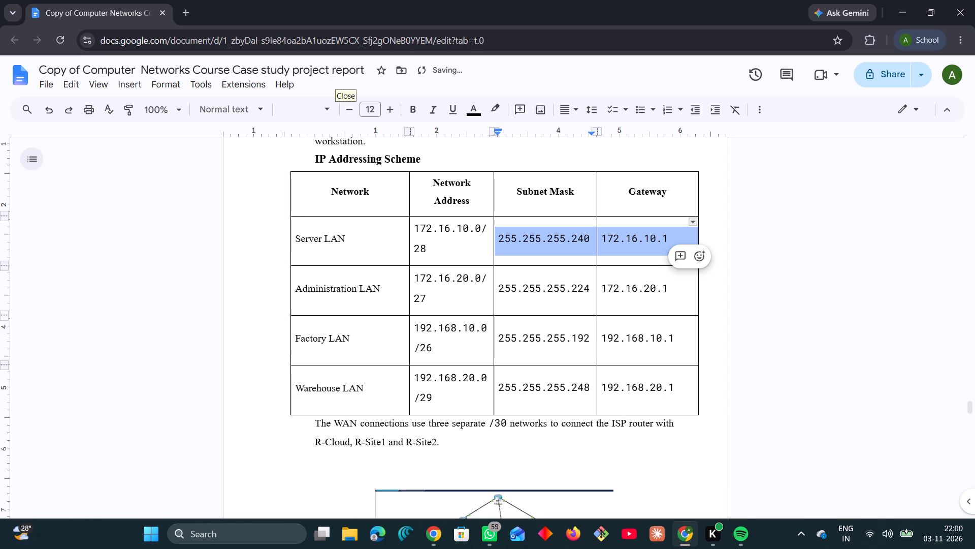
pyautogui.moveTo(408, 230); pyautogui.dragTo(380, 226)
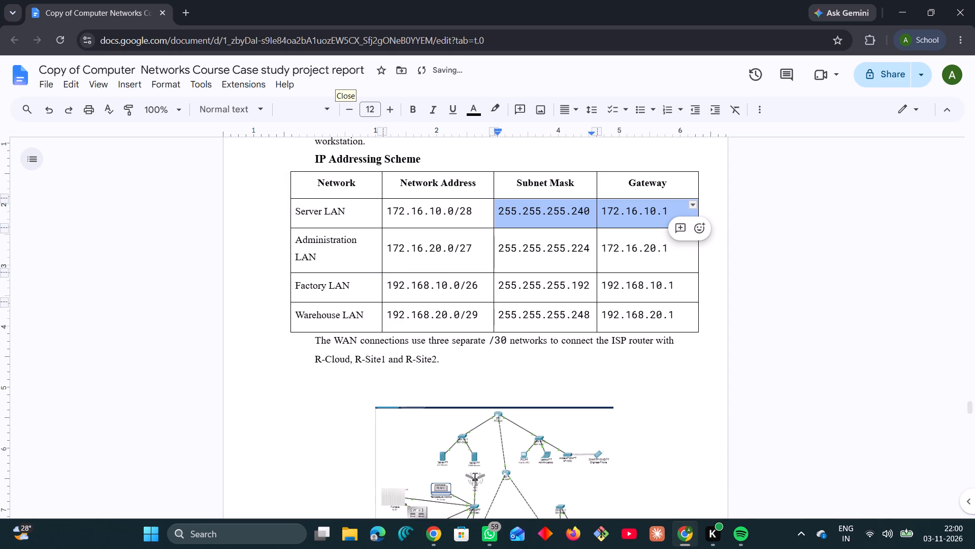
pyautogui.moveTo(382, 251); pyautogui.dragTo(372, 249)
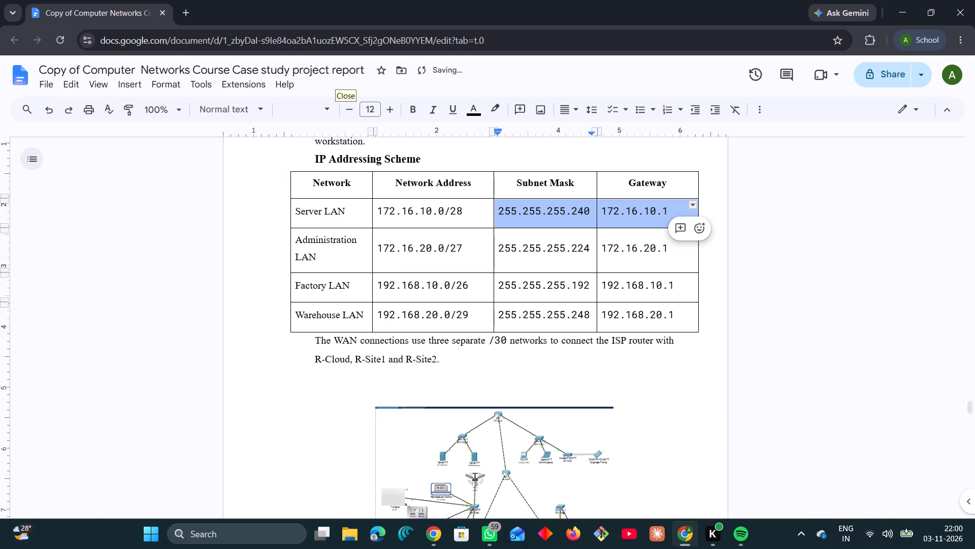
pyautogui.moveTo(373, 250); pyautogui.dragTo(383, 252)
pyautogui.moveTo(384, 252); pyautogui.dragTo(390, 252)
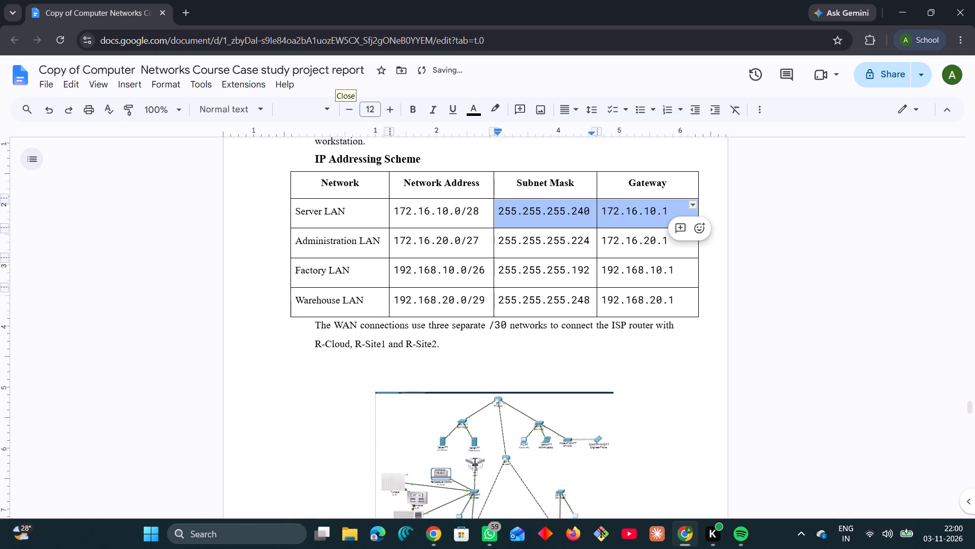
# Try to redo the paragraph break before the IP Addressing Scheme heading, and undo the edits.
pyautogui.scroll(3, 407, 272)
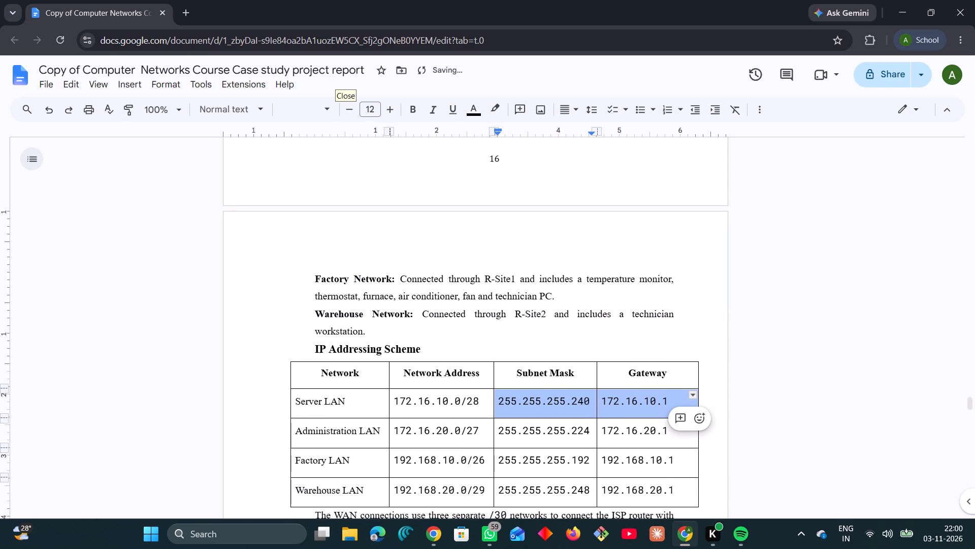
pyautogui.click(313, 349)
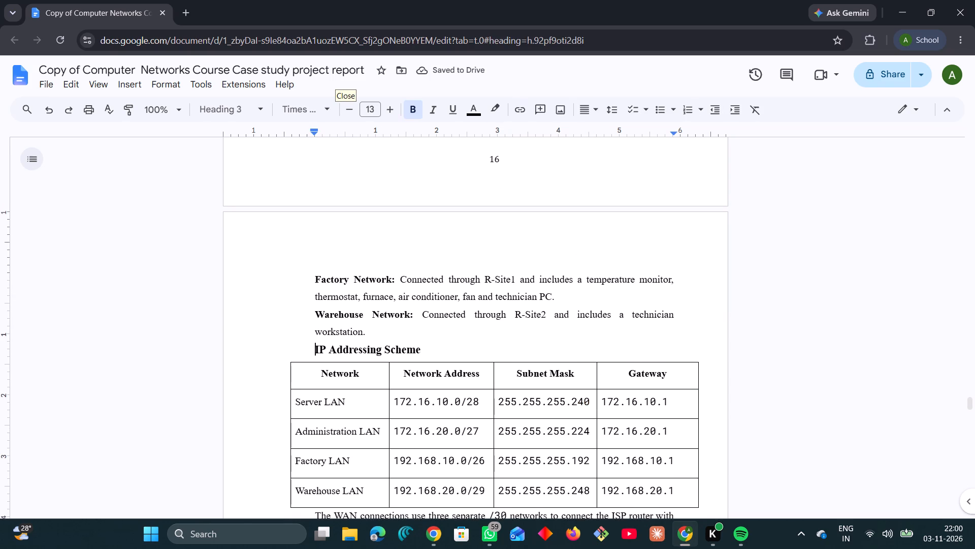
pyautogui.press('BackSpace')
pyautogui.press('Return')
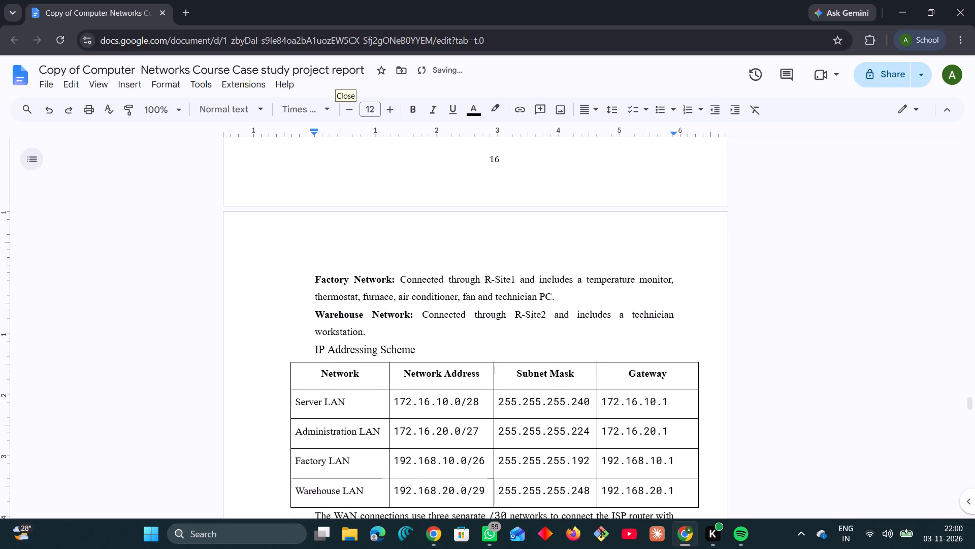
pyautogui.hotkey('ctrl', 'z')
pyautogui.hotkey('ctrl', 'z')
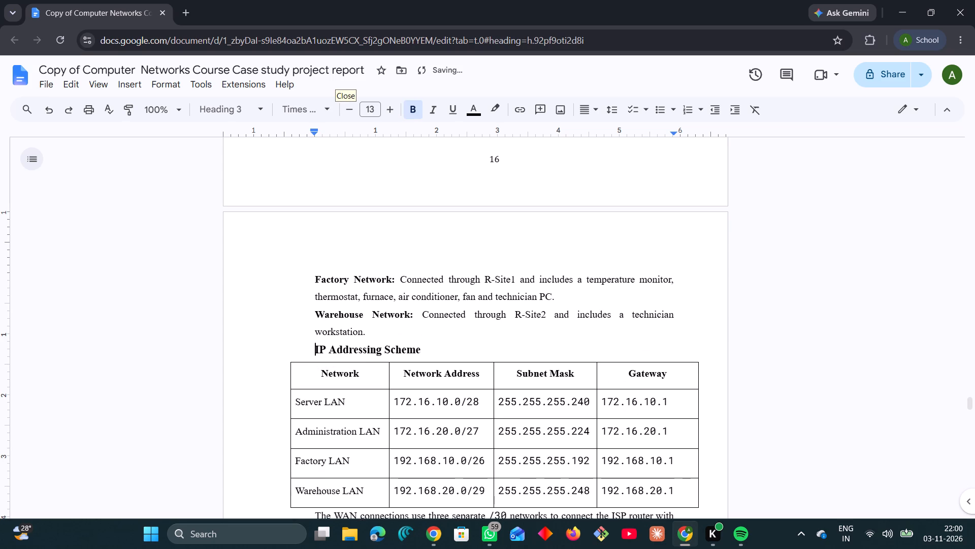
# Review the page layout around the IP Addressing Scheme table, the network topology figure and the 3.3 Architecture section.
pyautogui.scroll(-5, 376, 348)
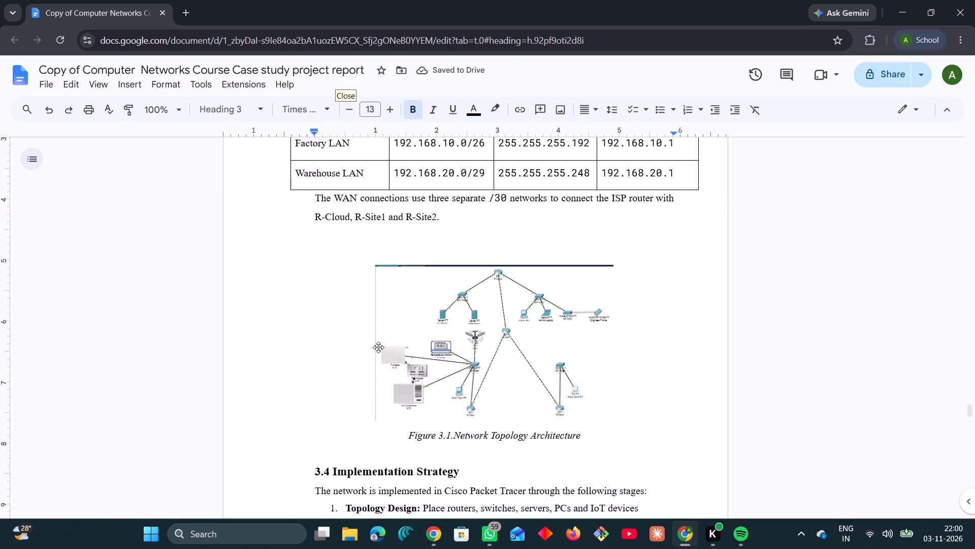
pyautogui.scroll(-2, 379, 346)
pyautogui.scroll(11, 379, 346)
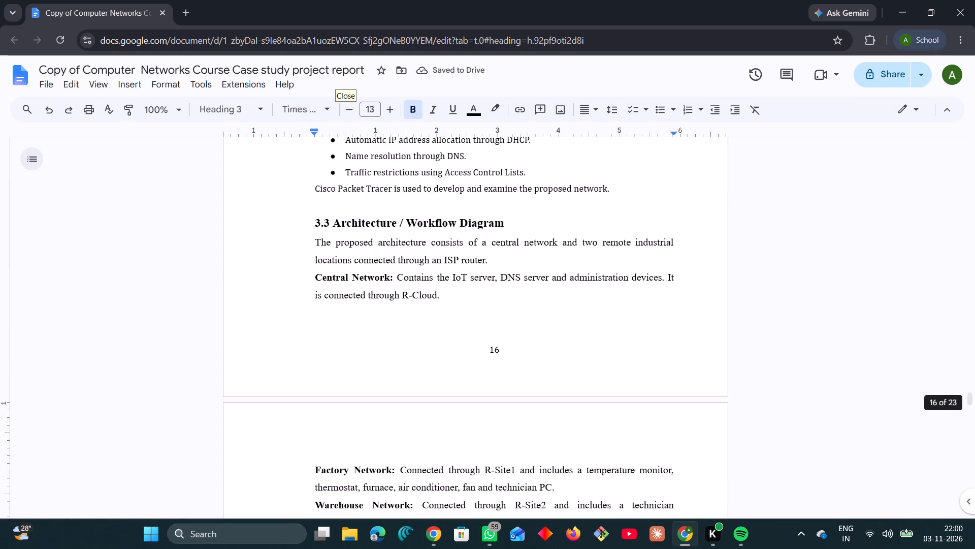
pyautogui.scroll(2, 381, 342)
pyautogui.scroll(-7, 381, 342)
pyautogui.scroll(1, 381, 342)
pyautogui.scroll(-1, 363, 382)
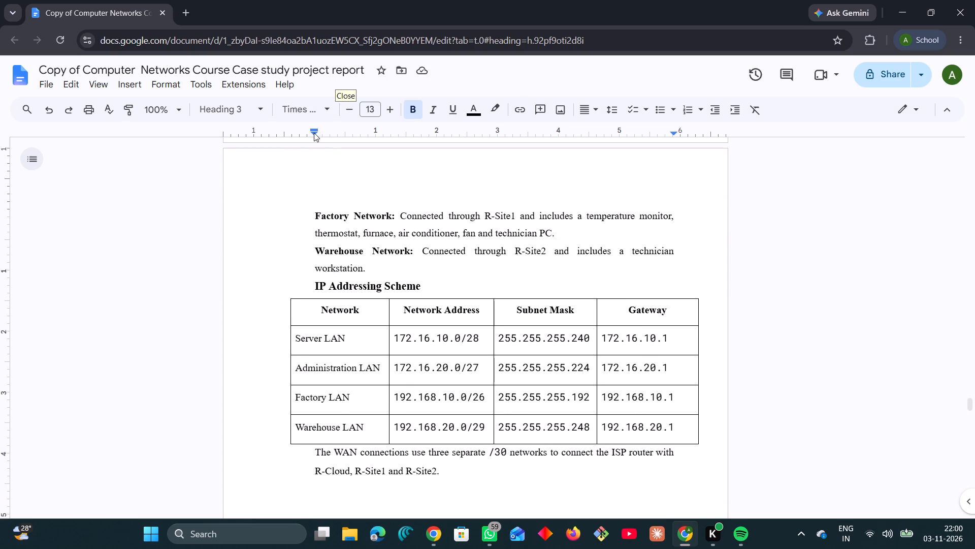
# Move the outer edge of the table's Network column inward to align with the body text margin.
pyautogui.click(314, 131)
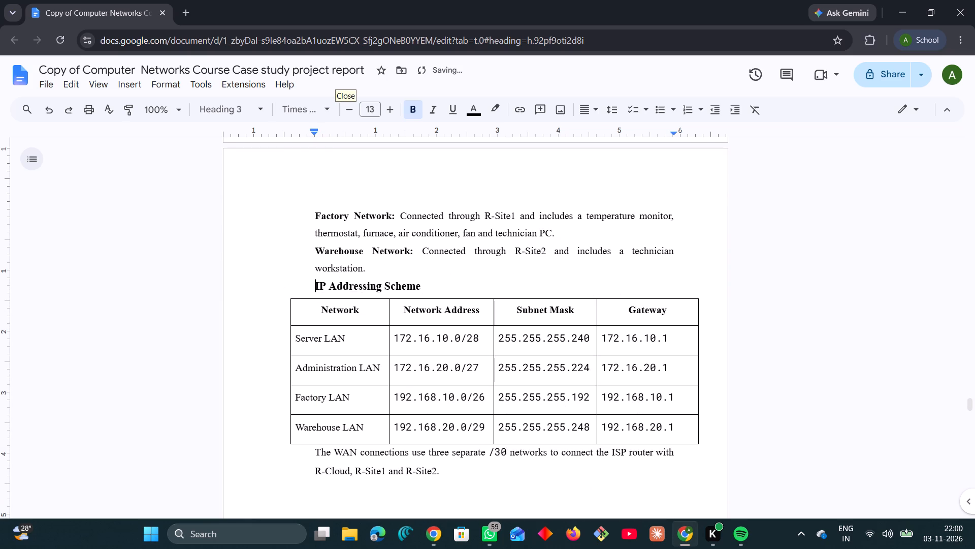
pyautogui.click(282, 304)
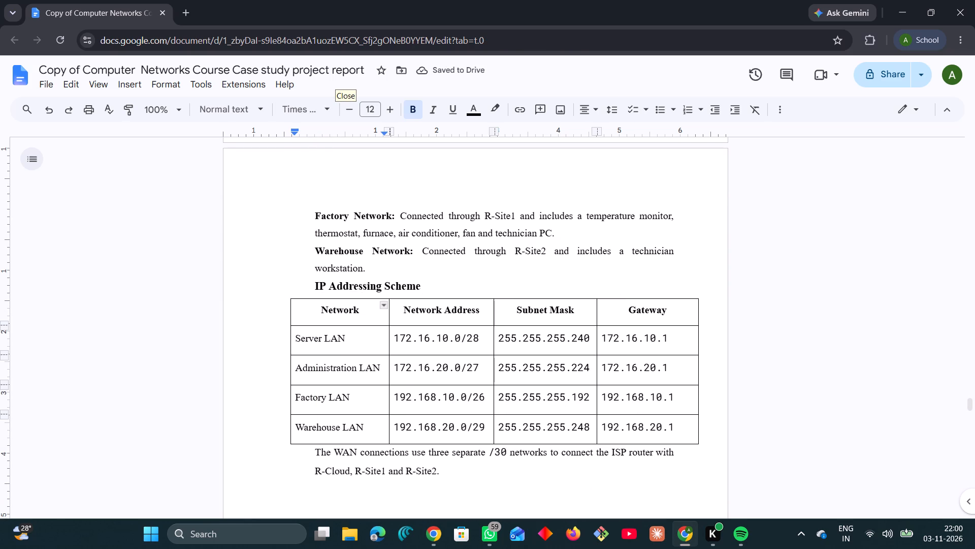
pyautogui.click(288, 318)
pyautogui.moveTo(289, 316); pyautogui.dragTo(313, 320)
pyautogui.moveTo(313, 320); pyautogui.dragTo(315, 321)
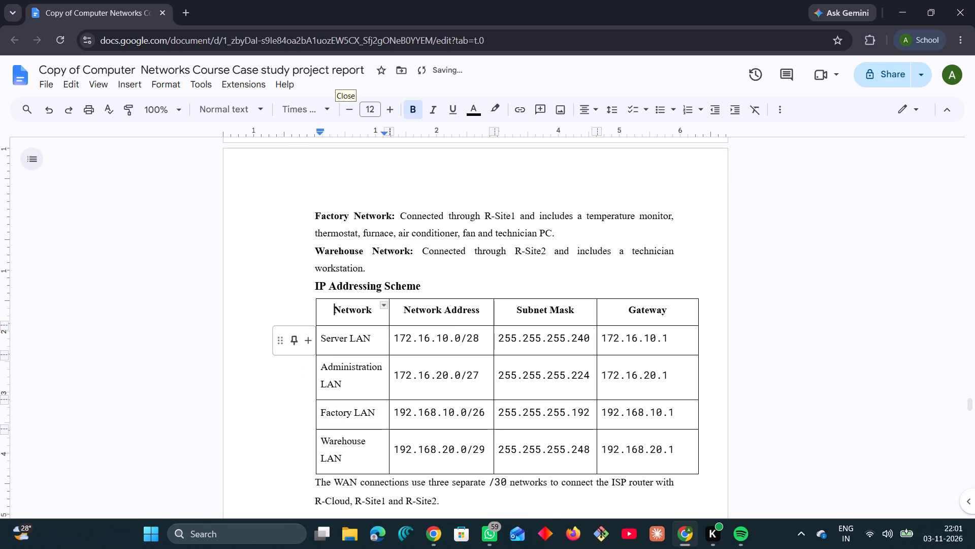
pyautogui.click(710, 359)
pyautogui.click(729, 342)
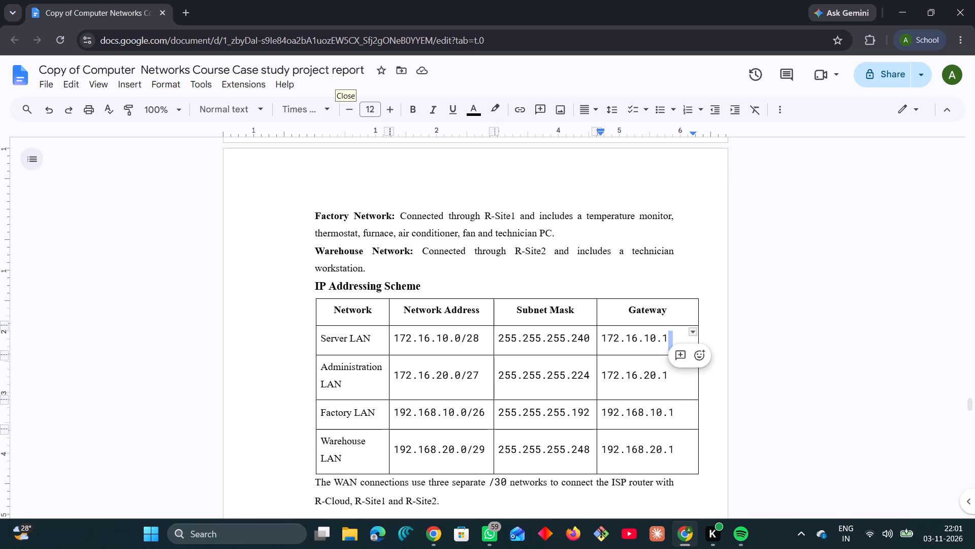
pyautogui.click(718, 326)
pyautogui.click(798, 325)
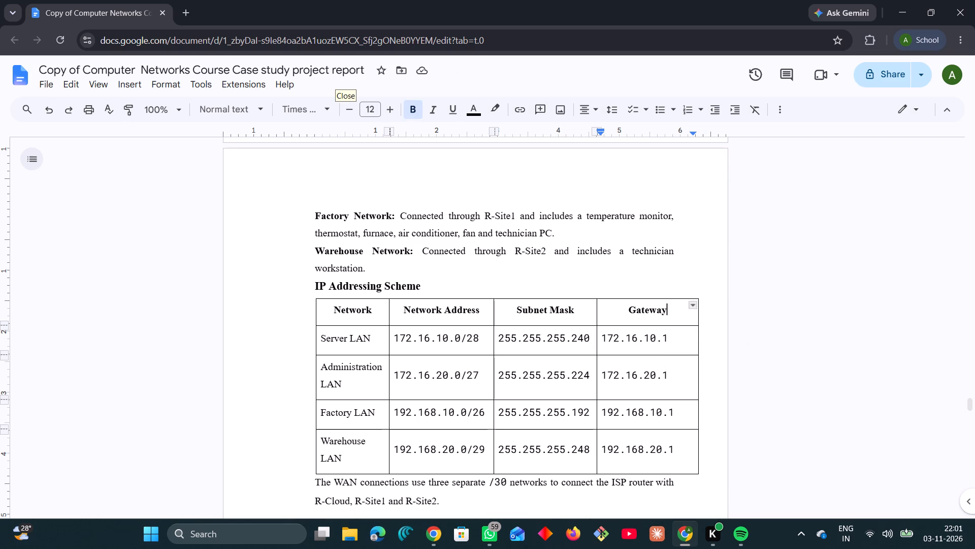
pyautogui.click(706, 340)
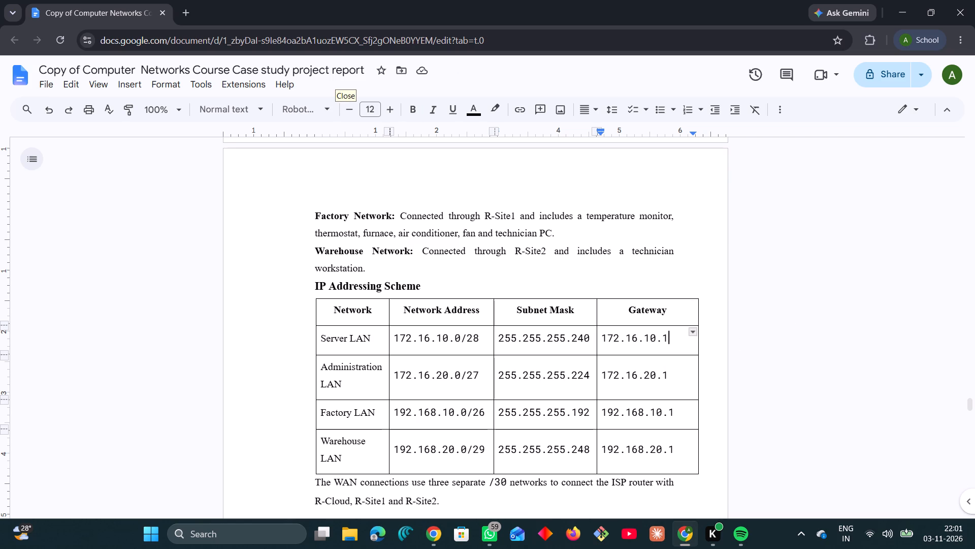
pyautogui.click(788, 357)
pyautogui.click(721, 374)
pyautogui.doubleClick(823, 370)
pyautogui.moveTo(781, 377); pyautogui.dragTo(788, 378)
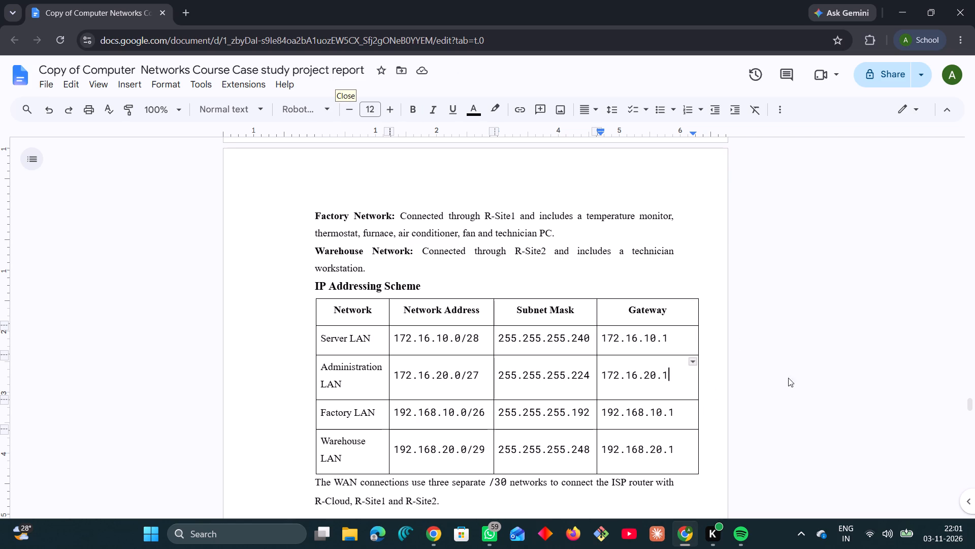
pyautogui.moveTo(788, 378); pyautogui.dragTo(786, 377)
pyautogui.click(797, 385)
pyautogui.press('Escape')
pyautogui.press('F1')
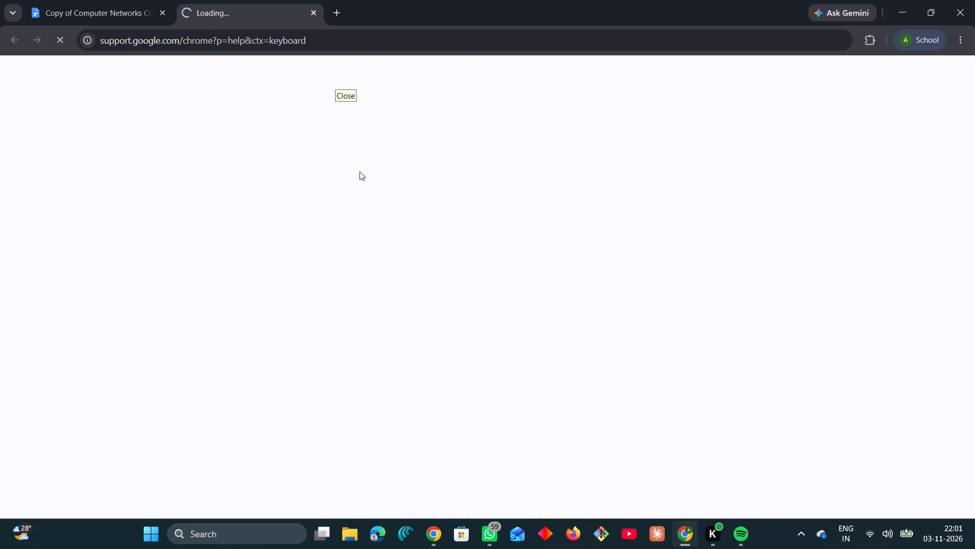
# Close the stray help page and move the outer edge of the table's Gateway column inward to the text margin.
pyautogui.click(314, 18)
pyautogui.press('Escape')
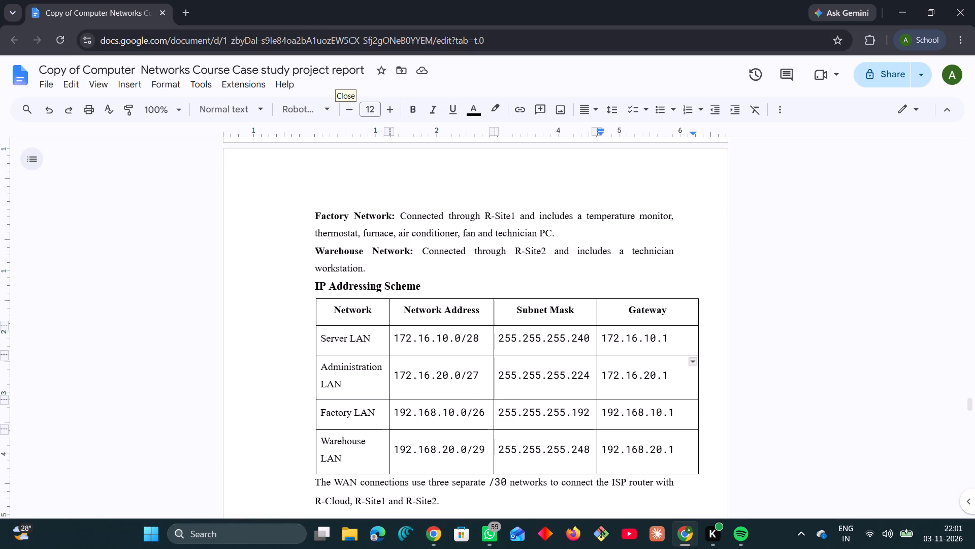
pyautogui.moveTo(700, 385); pyautogui.dragTo(680, 382)
pyautogui.scroll(-2, 680, 386)
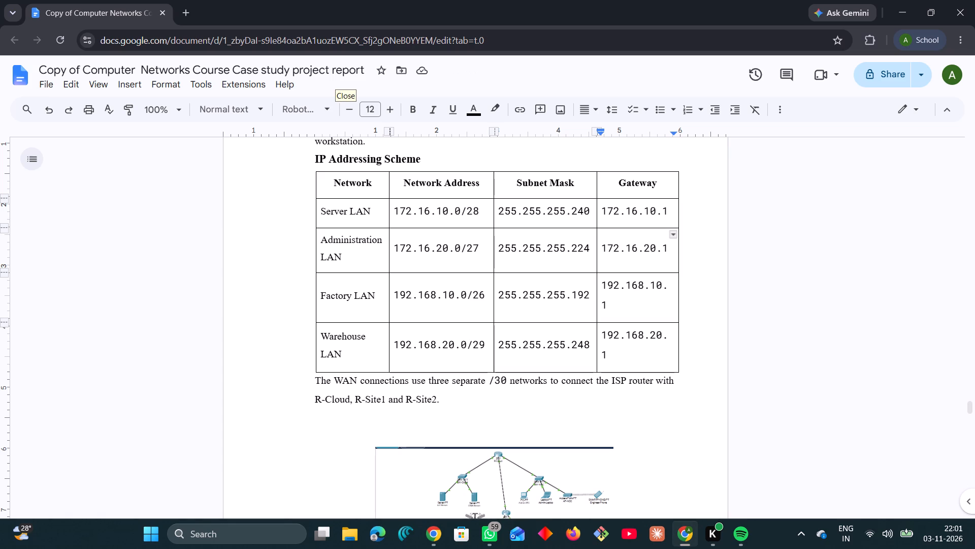
# Set the font of the whole IP Addressing Scheme table to Times New Roman.
pyautogui.moveTo(638, 362); pyautogui.dragTo(363, 226)
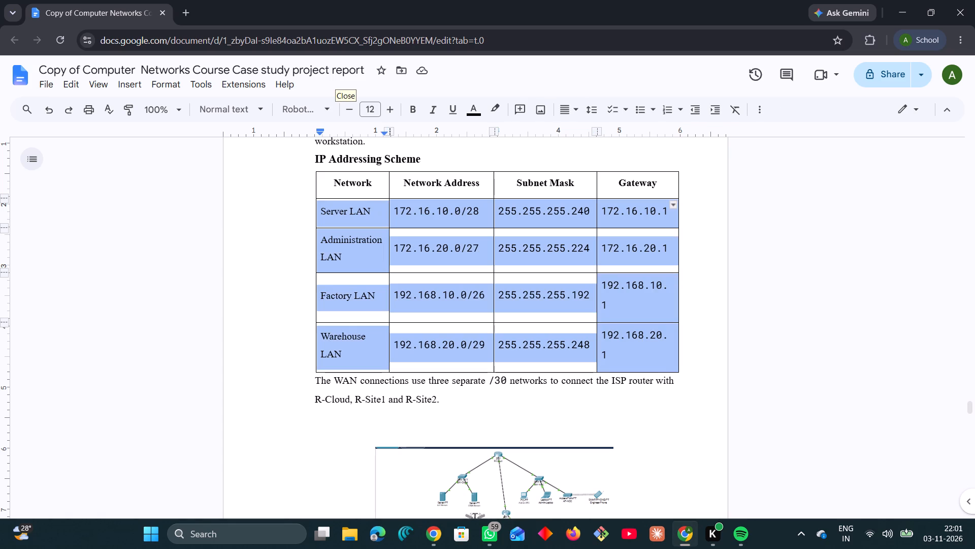
pyautogui.moveTo(363, 226); pyautogui.dragTo(326, 182)
pyautogui.click(286, 104)
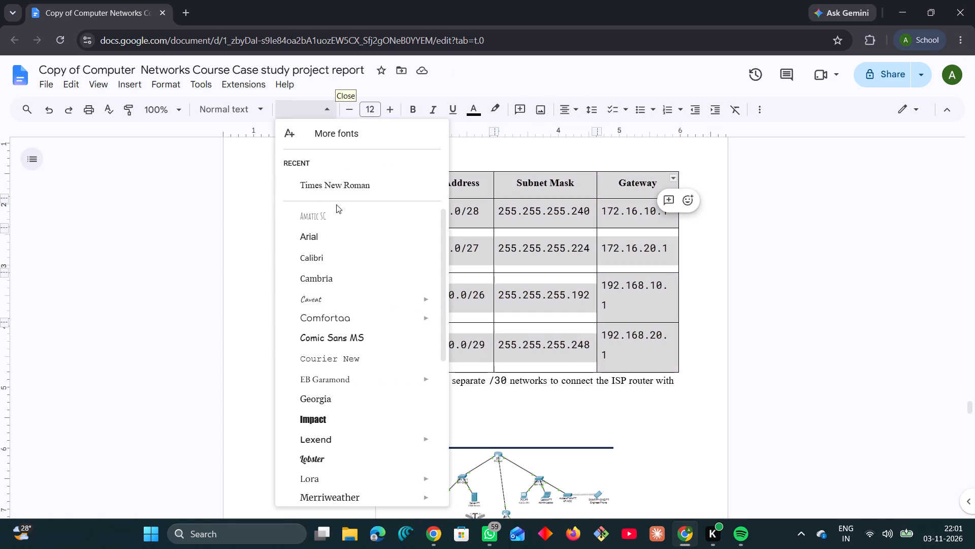
pyautogui.click(337, 194)
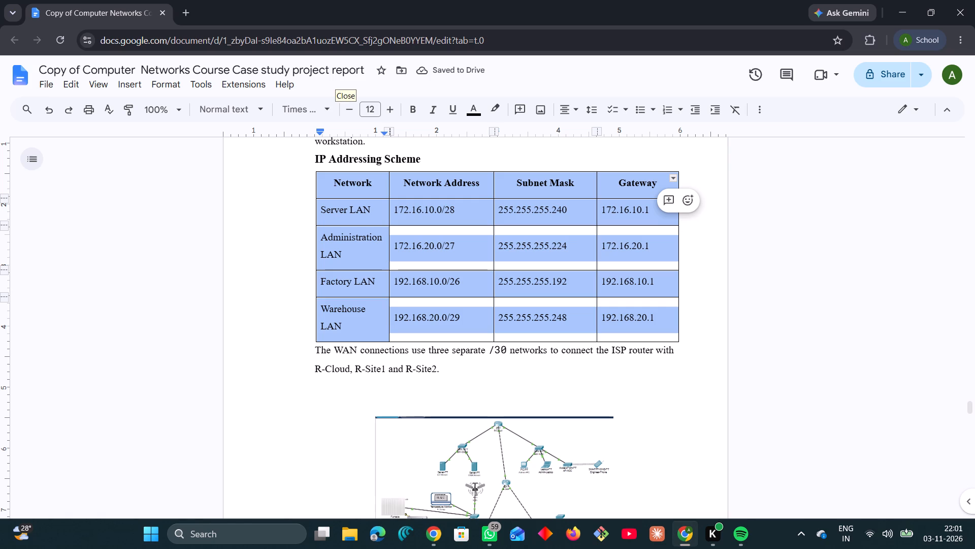
pyautogui.click(863, 332)
# Examine the layout and text formatting of the comparison table in section 2.3.
pyautogui.scroll(4, 626, 329)
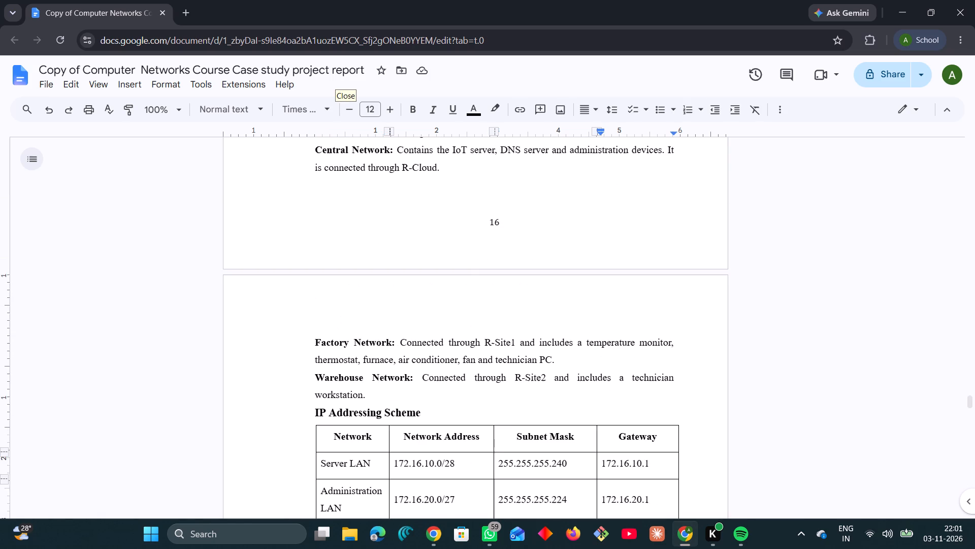
pyautogui.scroll(15, 621, 329)
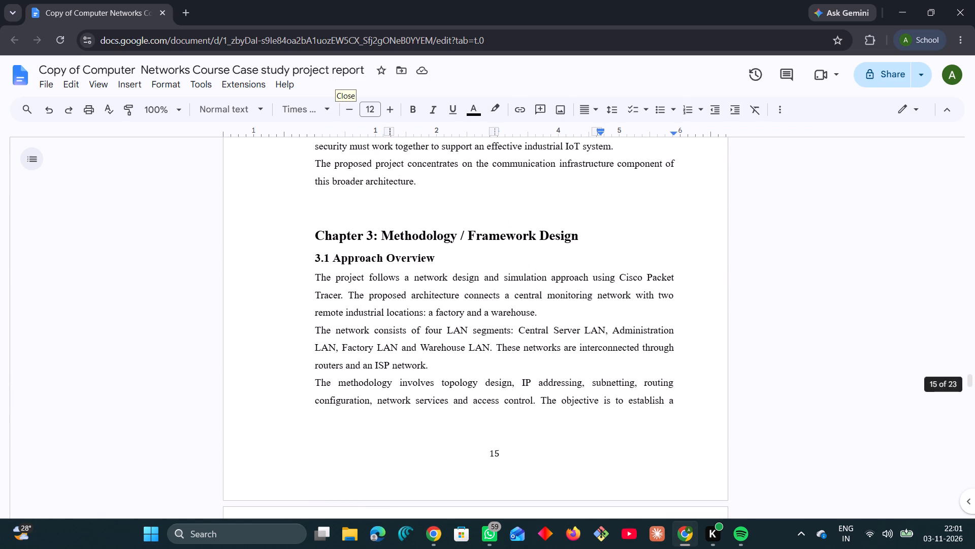
pyautogui.scroll(5, 615, 318)
pyautogui.click(686, 346)
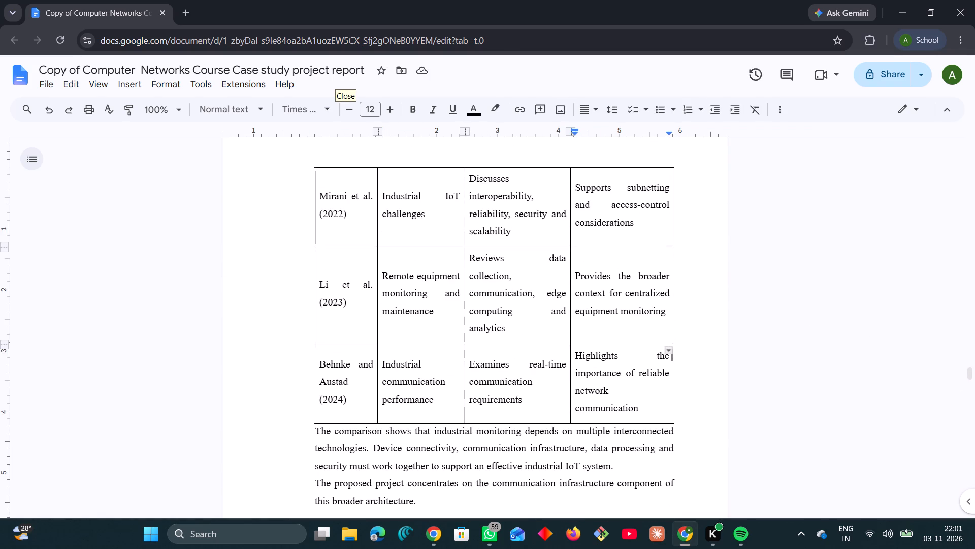
pyautogui.moveTo(646, 413); pyautogui.dragTo(372, 314)
pyautogui.scroll(2, 439, 307)
pyautogui.scroll(1, 372, 314)
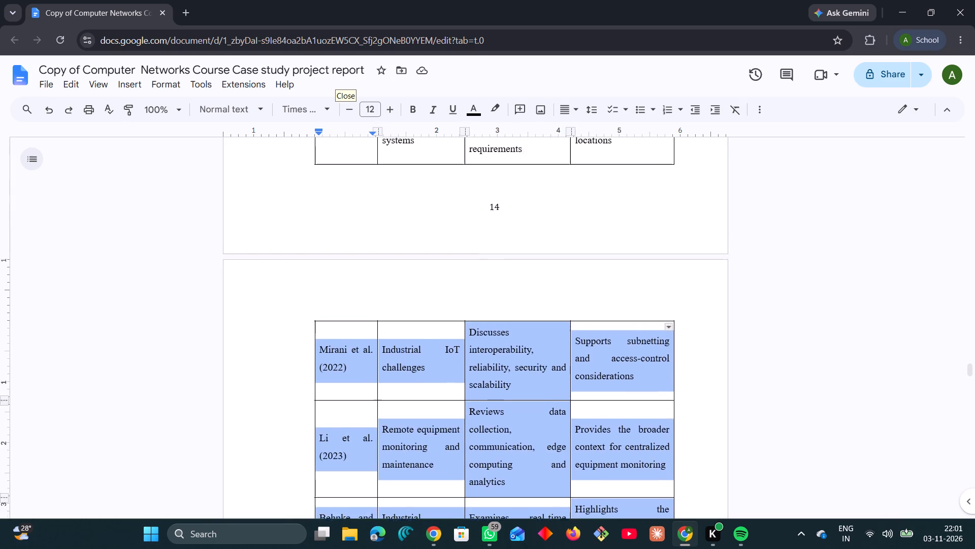
pyautogui.moveTo(372, 314); pyautogui.dragTo(336, 215)
pyautogui.scroll(3, 358, 276)
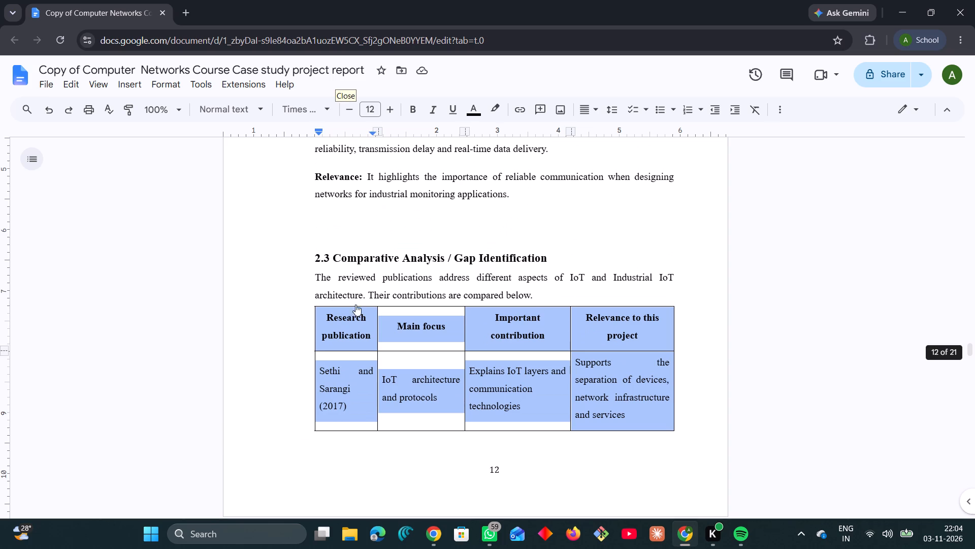
pyautogui.moveTo(355, 304); pyautogui.dragTo(305, 283)
pyautogui.hotkey('ctrl', 'v')
# Remove the space before and after paragraphs for all text from 1.1 Background through the end of the 2.3 comparison table.
pyautogui.scroll(4, 315, 281)
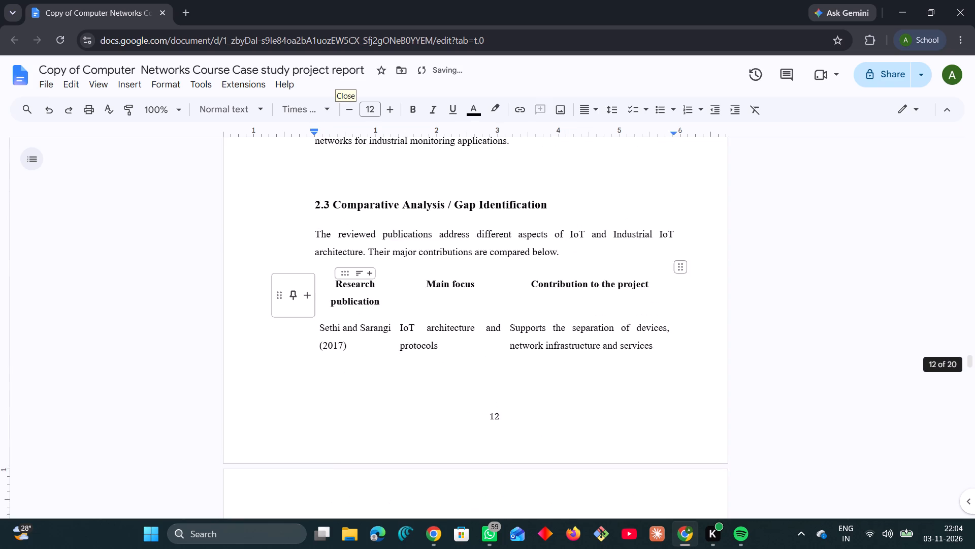
pyautogui.scroll(1, 324, 274)
pyautogui.scroll(1, 337, 162)
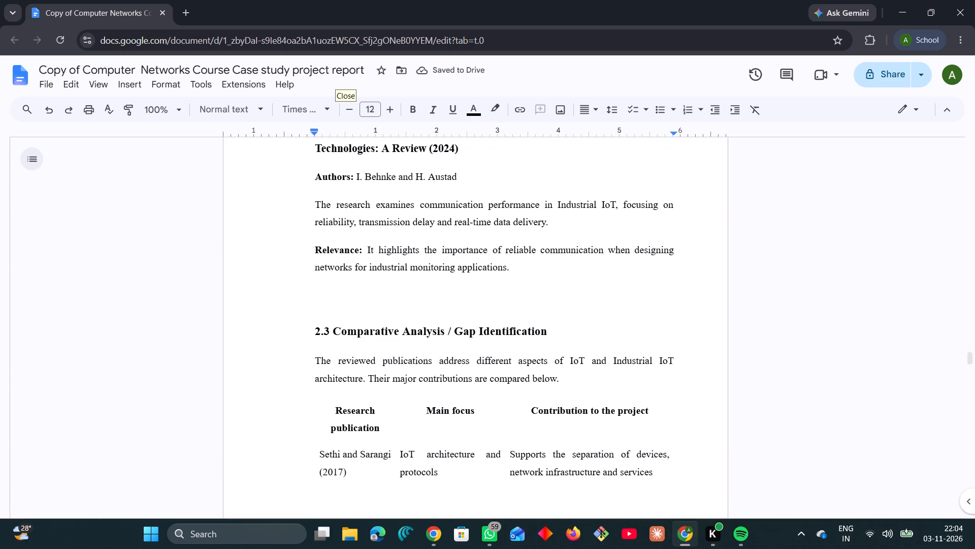
pyautogui.scroll(20, 375, 159)
pyautogui.scroll(1, 375, 159)
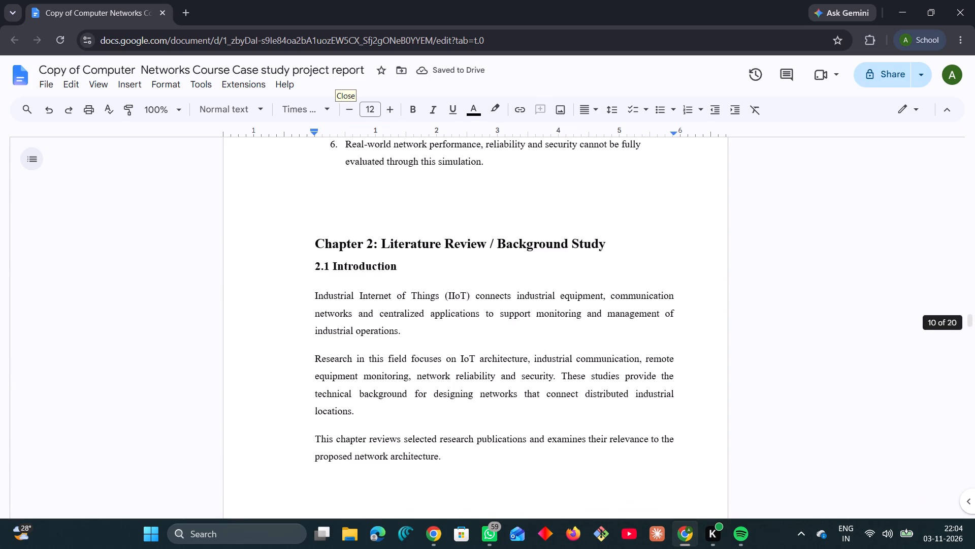
pyautogui.scroll(20, 378, 158)
pyautogui.scroll(7, 378, 158)
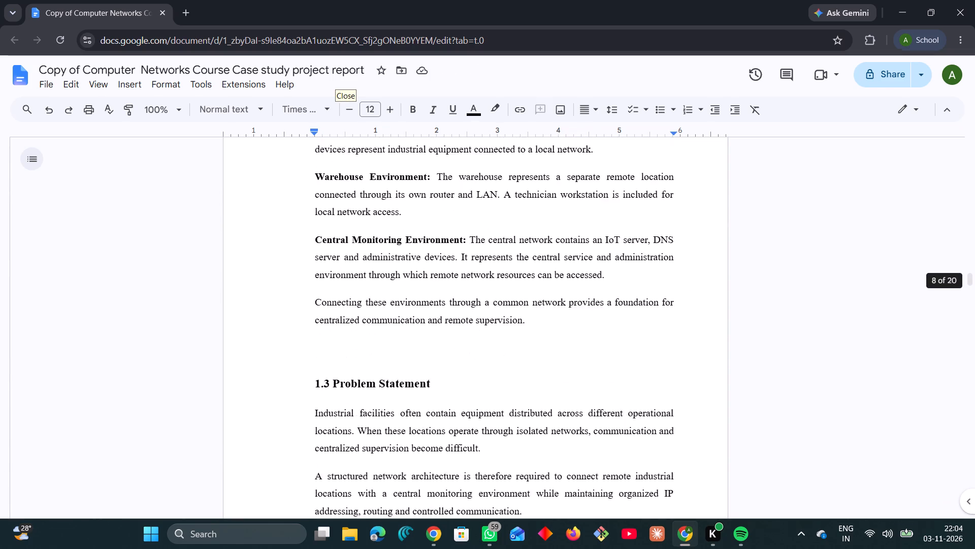
pyautogui.scroll(15, 377, 158)
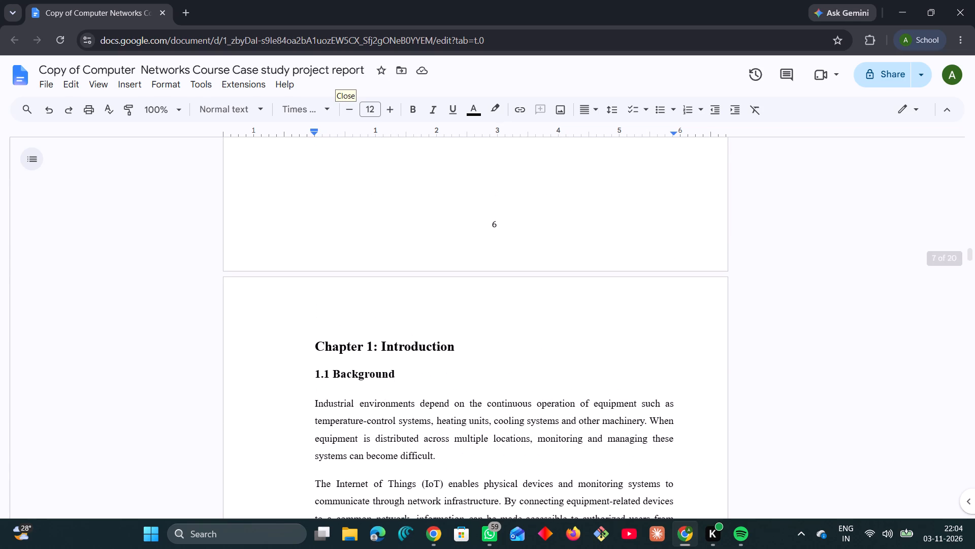
pyautogui.click(373, 179)
pyautogui.scroll(-5, 344, 196)
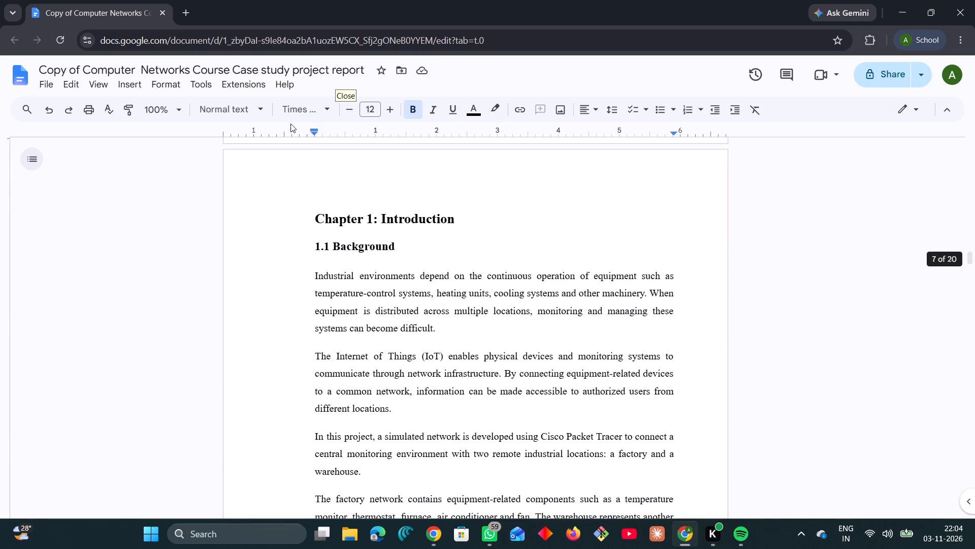
pyautogui.moveTo(310, 252); pyautogui.dragTo(405, 264)
pyautogui.scroll(-10, 393, 265)
pyautogui.scroll(-17, 405, 264)
pyautogui.scroll(-16, 405, 264)
pyautogui.scroll(-20, 405, 264)
pyautogui.scroll(-10, 405, 264)
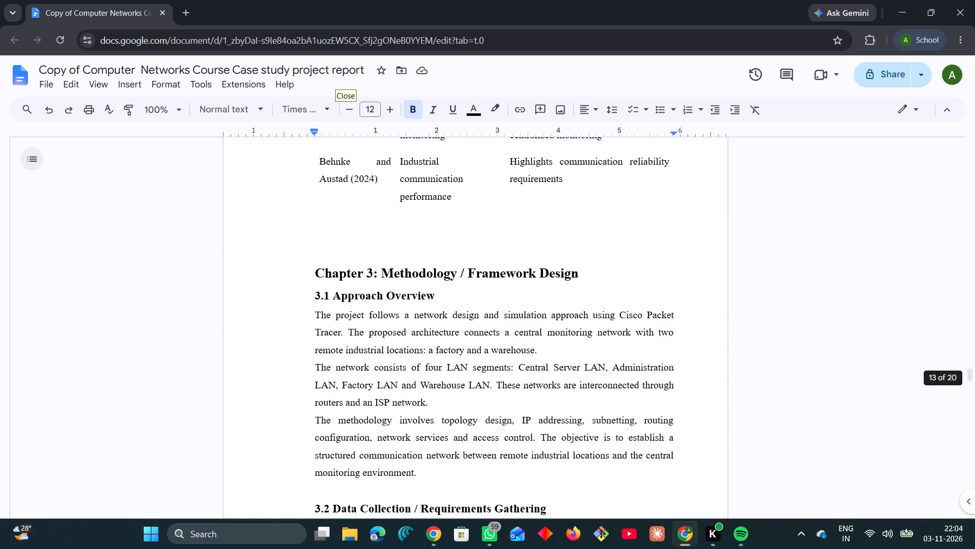
pyautogui.scroll(-4, 405, 264)
pyautogui.moveTo(405, 264); pyautogui.dragTo(459, 340)
pyautogui.scroll(9, 405, 264)
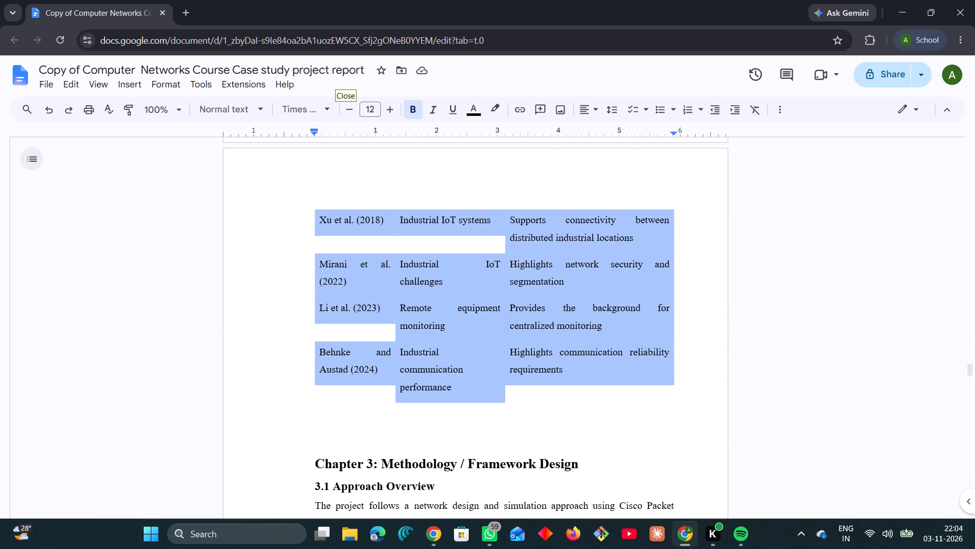
pyautogui.moveTo(459, 340); pyautogui.dragTo(463, 328)
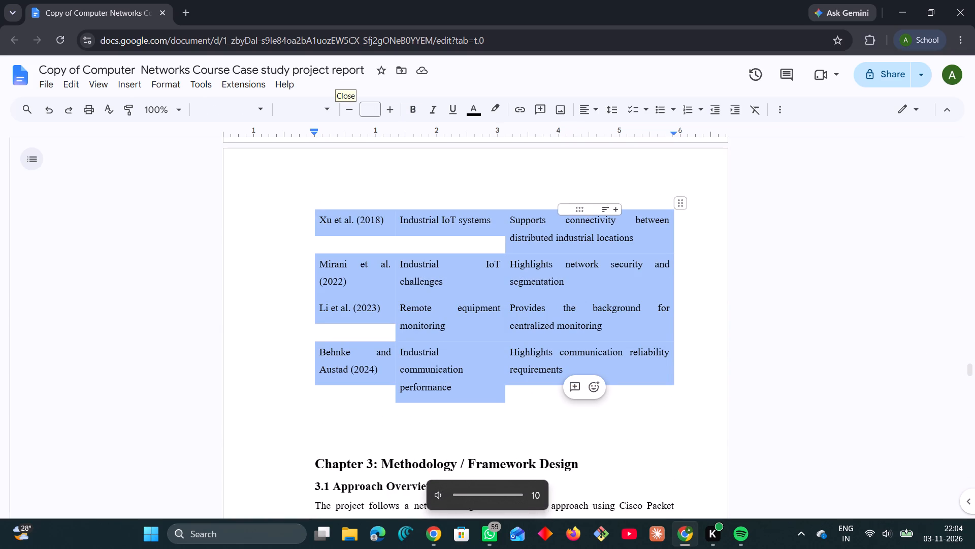
pyautogui.click(594, 108)
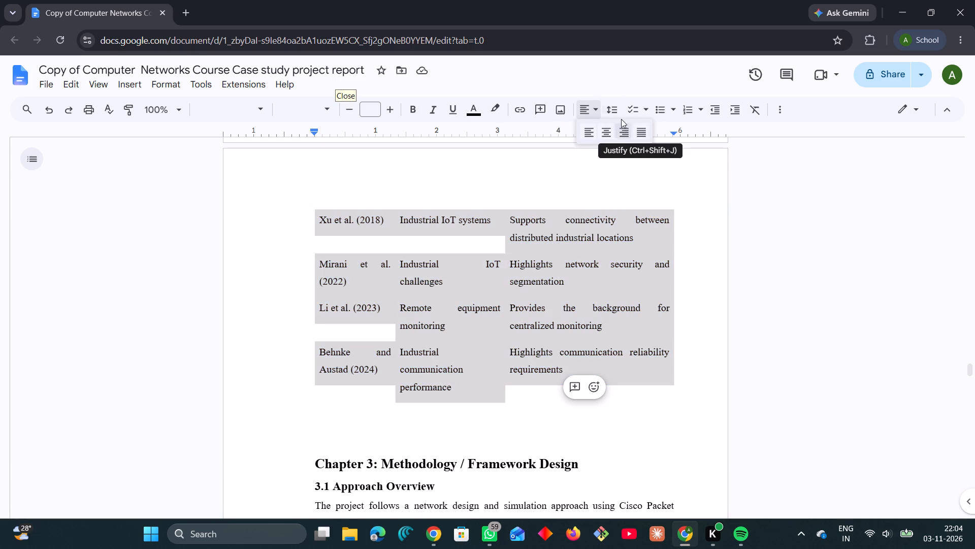
pyautogui.click(610, 111)
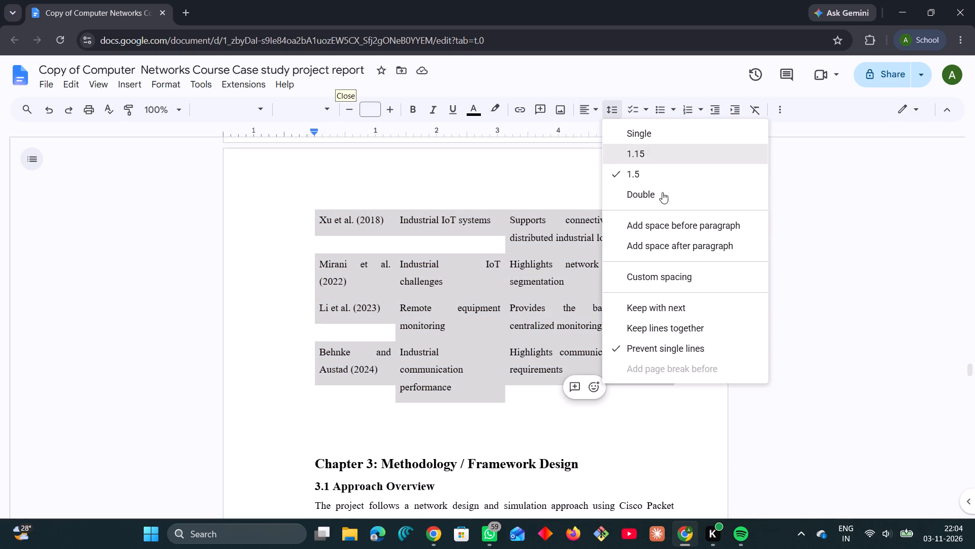
pyautogui.click(675, 218)
pyautogui.click(614, 111)
pyautogui.click(674, 223)
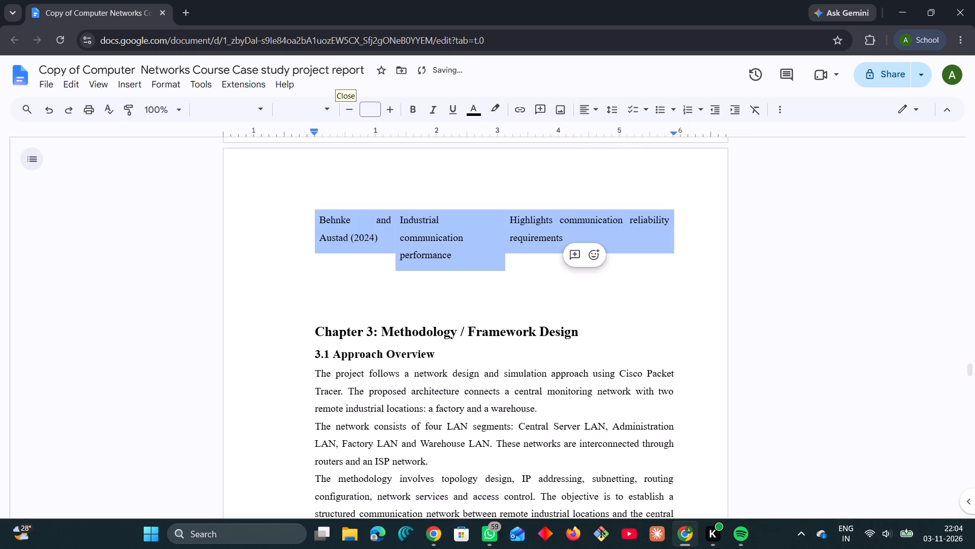
pyautogui.click(617, 110)
pyautogui.click(670, 242)
pyautogui.click(613, 112)
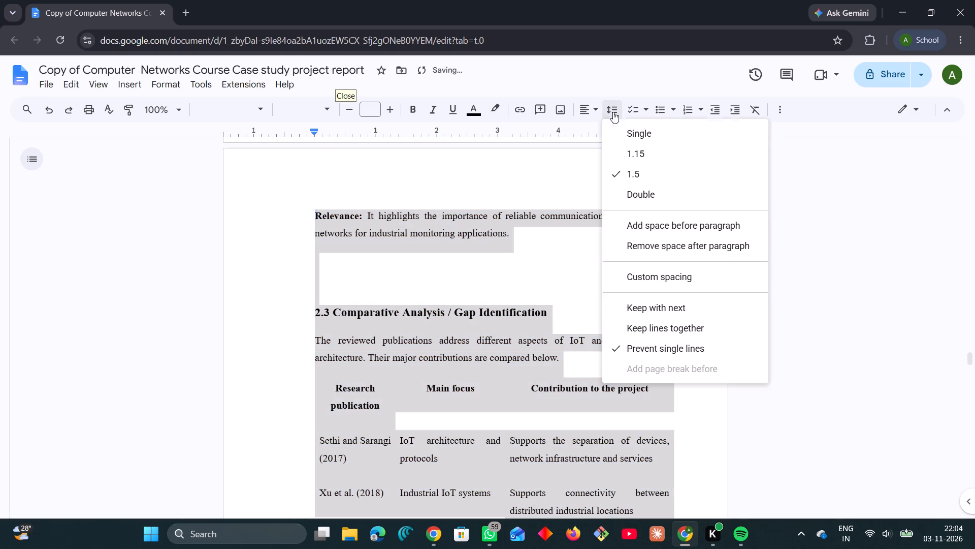
pyautogui.click(666, 246)
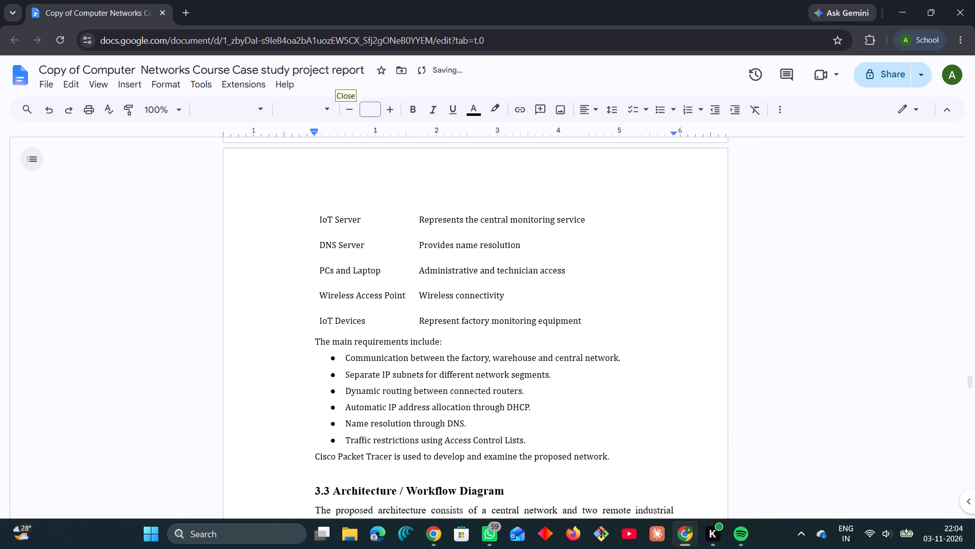
# Set the font of the selected Chapter 1 and Chapter 2 text to Times New Roman.
pyautogui.scroll(13, 574, 267)
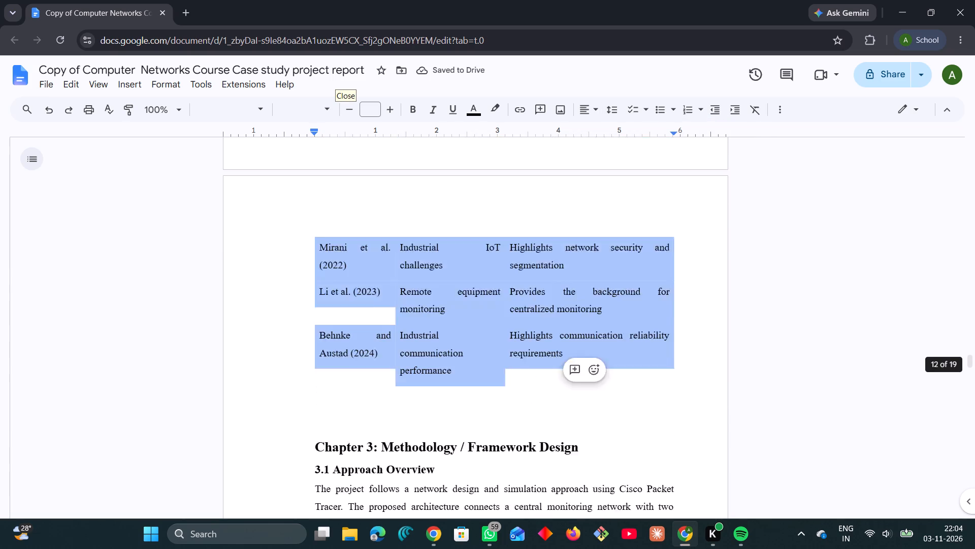
pyautogui.scroll(3, 574, 267)
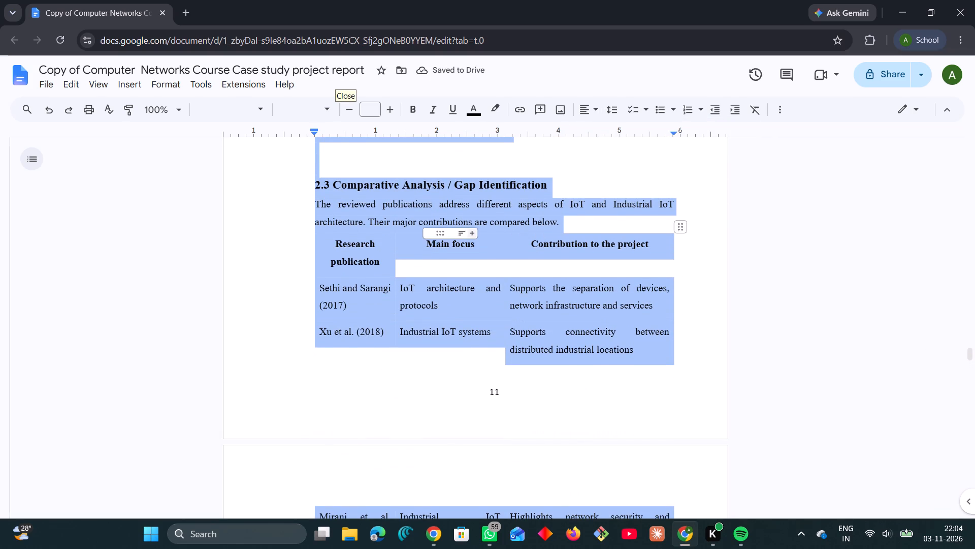
pyautogui.click(335, 111)
pyautogui.click(338, 180)
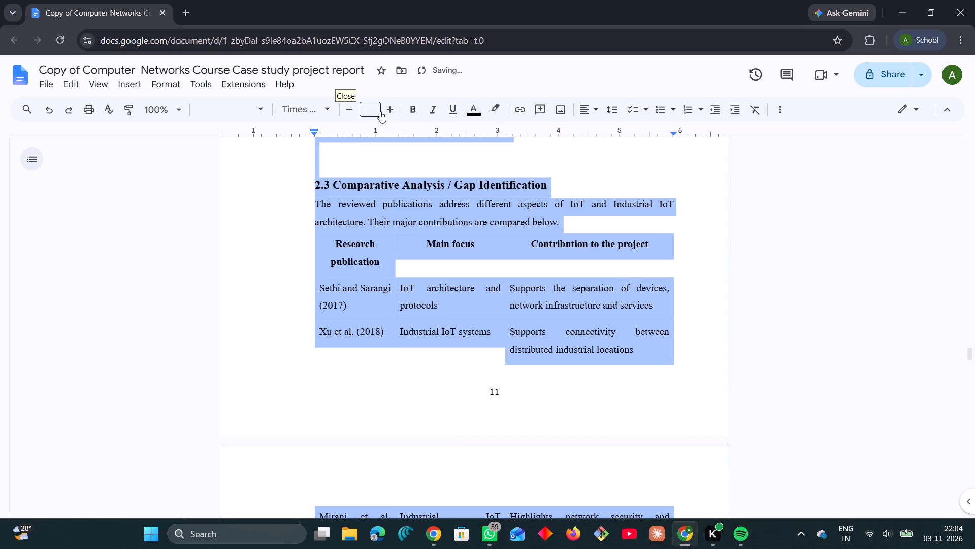
pyautogui.click(789, 265)
# Delete one extra blank line above the 2.3 heading and one above the 2.2 heading in Chapter 2.
pyautogui.scroll(3, 568, 291)
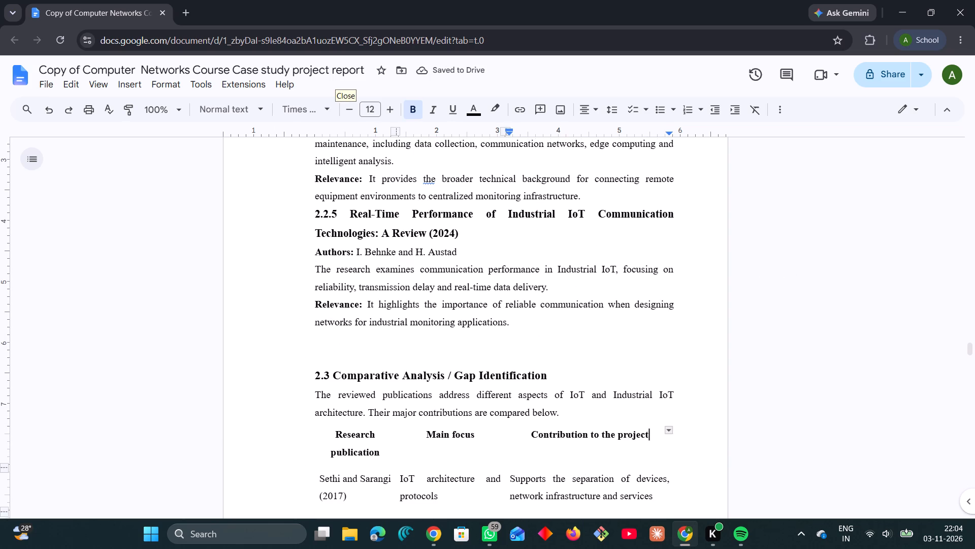
pyautogui.click(391, 354)
pyautogui.press('BackSpace')
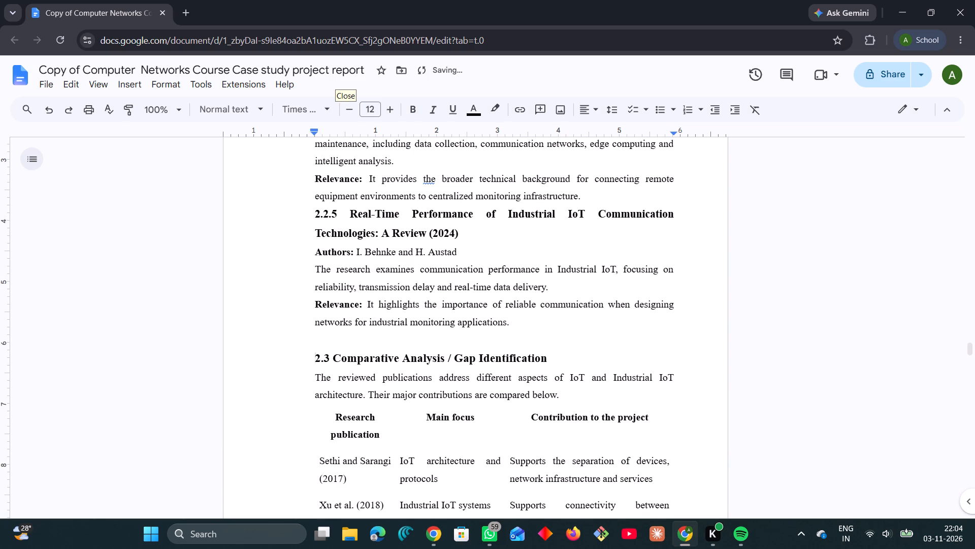
pyautogui.scroll(11, 467, 343)
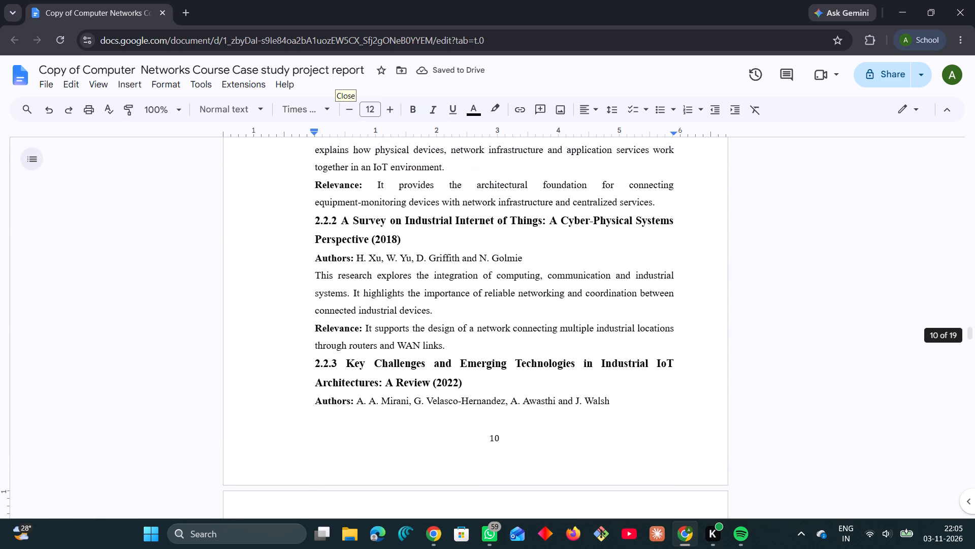
pyautogui.scroll(3, 452, 345)
pyautogui.click(342, 363)
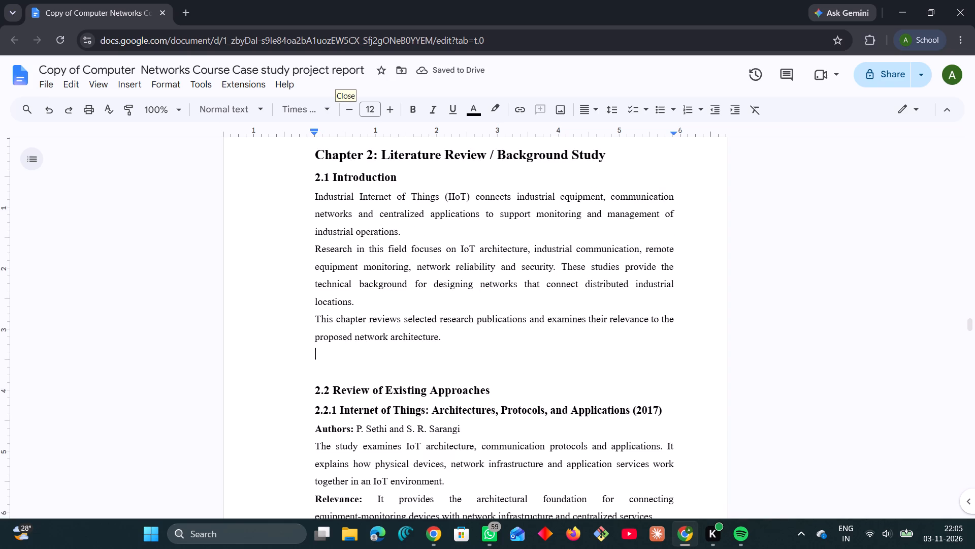
pyautogui.click(323, 371)
pyautogui.press('BackSpace')
# Delete one extra blank line above the 1.5 Scope and Limitations heading and one above the 1.4 Objectives heading.
pyautogui.scroll(3, 350, 360)
pyautogui.scroll(8, 356, 314)
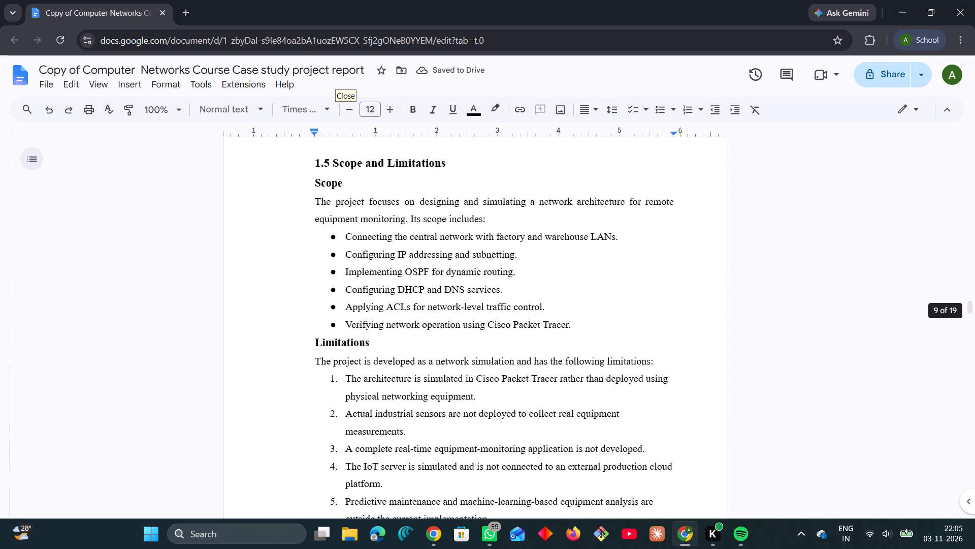
pyautogui.scroll(3, 356, 314)
pyautogui.click(356, 357)
pyautogui.click(333, 401)
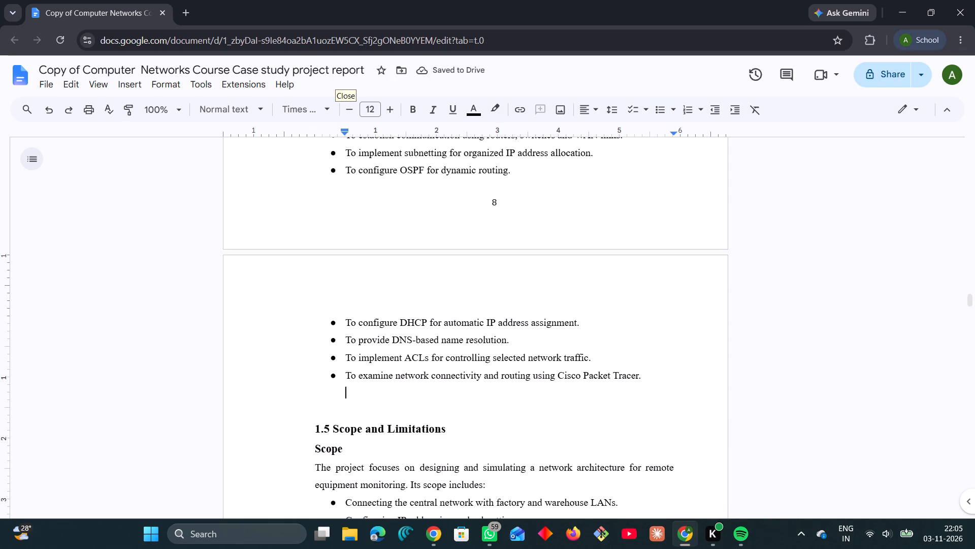
pyautogui.click(340, 430)
pyautogui.click(327, 411)
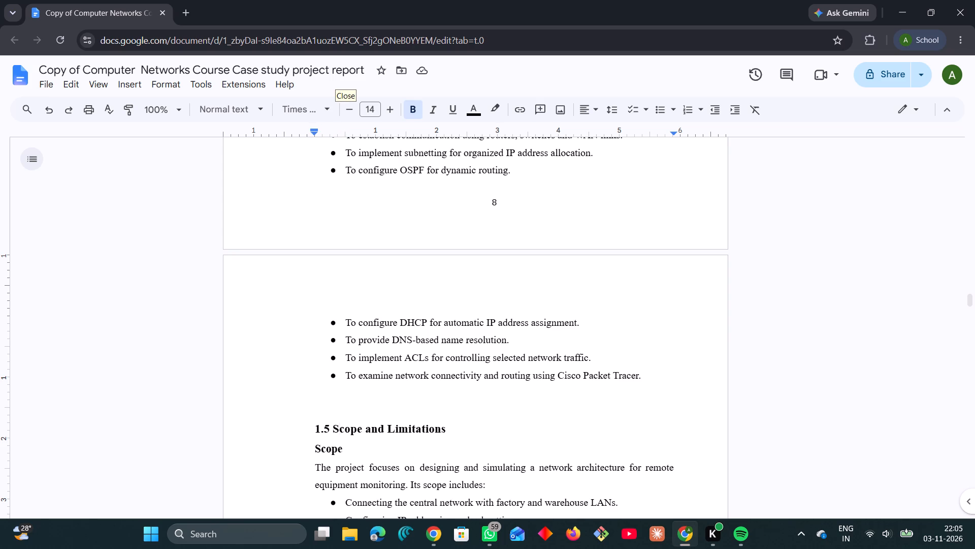
pyautogui.press('BackSpace')
pyautogui.scroll(3, 338, 406)
pyautogui.click(340, 246)
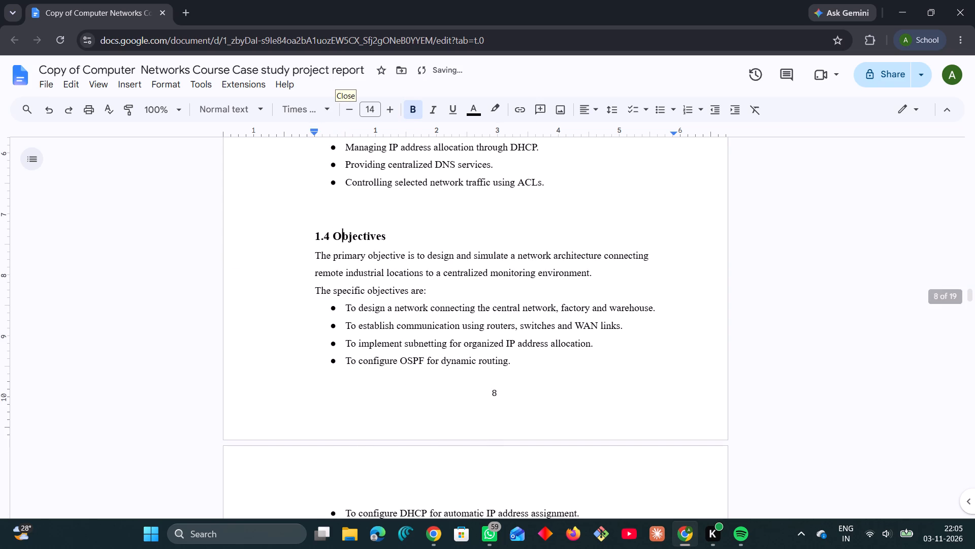
pyautogui.click(337, 237)
pyautogui.click(331, 219)
pyautogui.press('BackSpace')
# Delete one extra blank line above the 1.3 Problem Statement heading and one above the 1.2 Industry/Domain Context heading.
pyautogui.scroll(6, 333, 223)
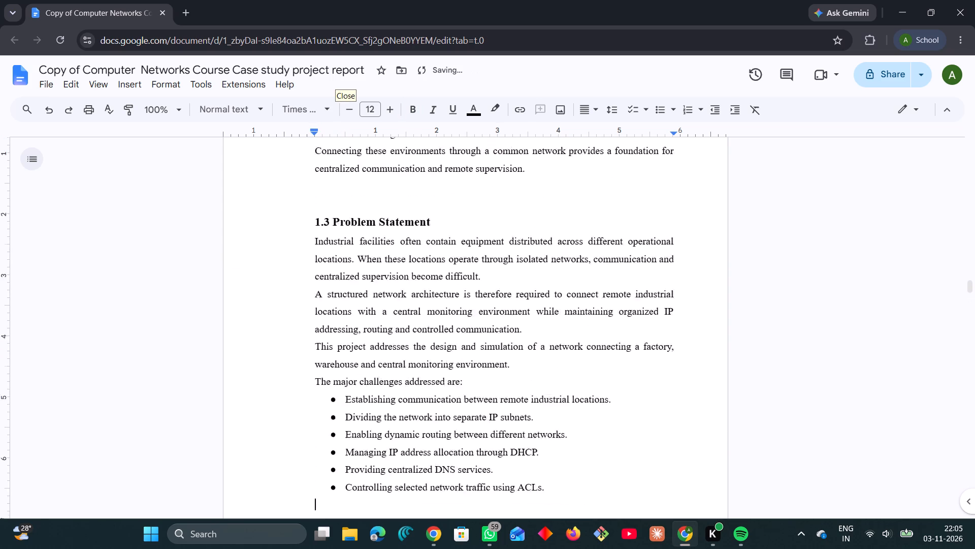
pyautogui.click(334, 235)
pyautogui.click(323, 282)
pyautogui.press('BackSpace')
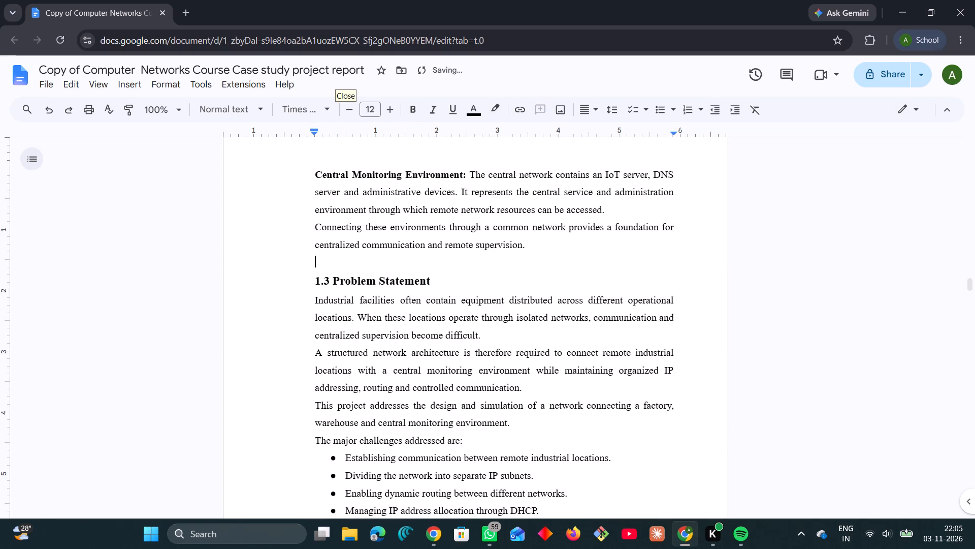
pyautogui.scroll(6, 323, 288)
pyautogui.click(333, 222)
pyautogui.press('BackSpace')
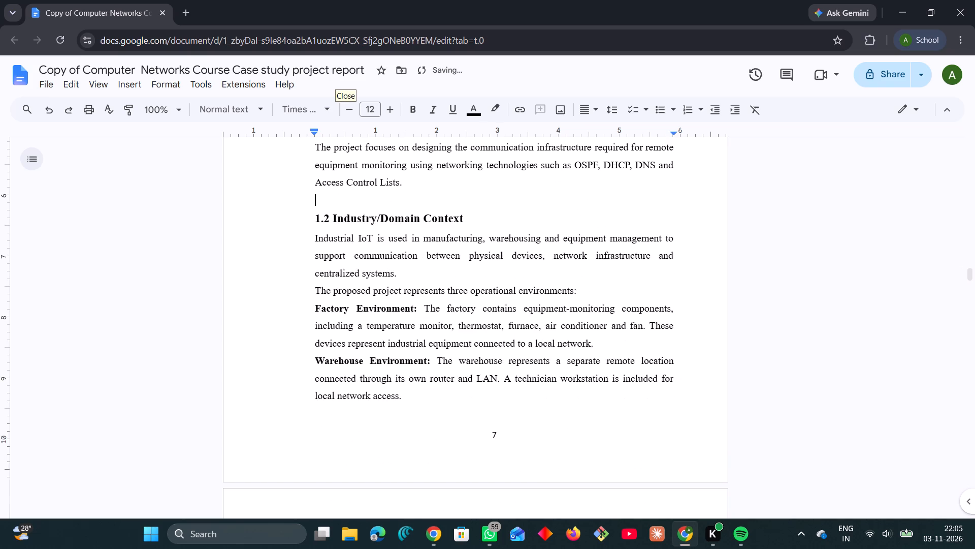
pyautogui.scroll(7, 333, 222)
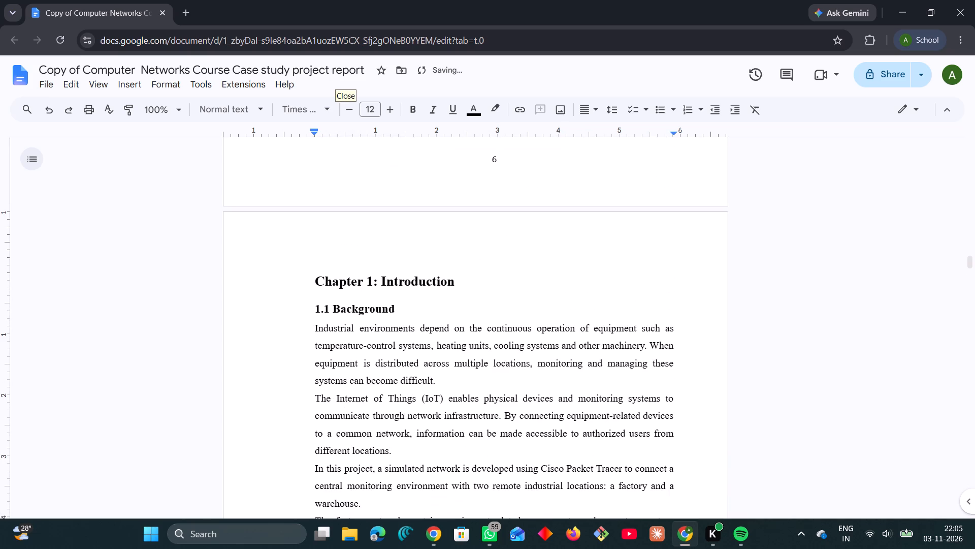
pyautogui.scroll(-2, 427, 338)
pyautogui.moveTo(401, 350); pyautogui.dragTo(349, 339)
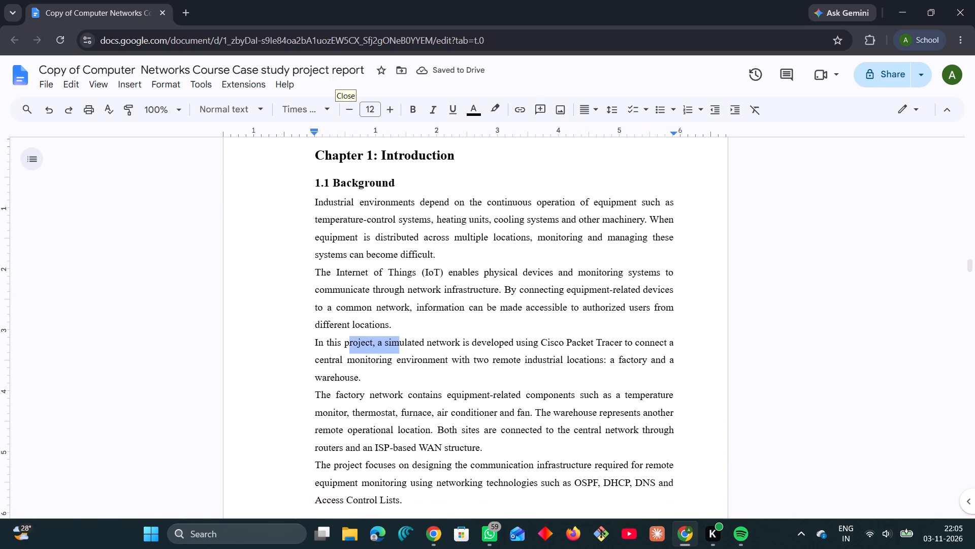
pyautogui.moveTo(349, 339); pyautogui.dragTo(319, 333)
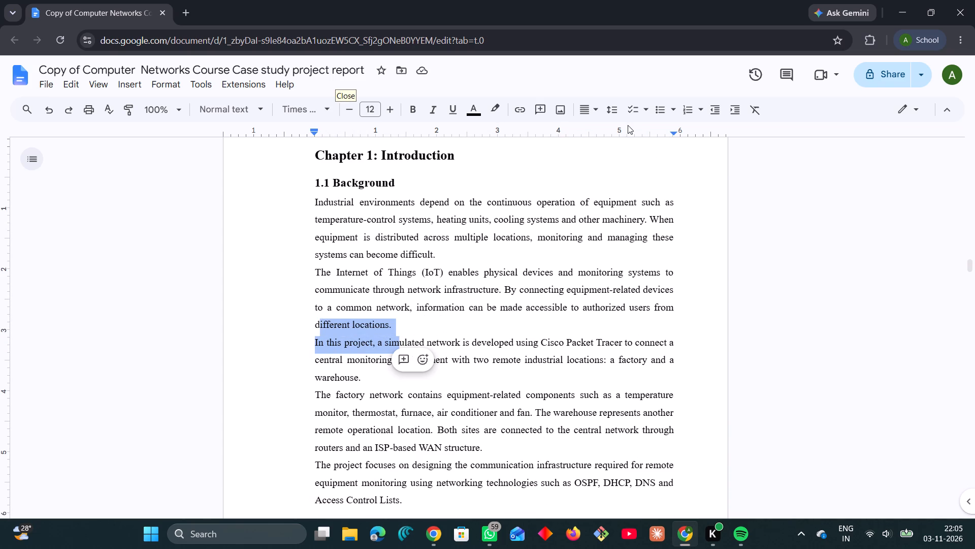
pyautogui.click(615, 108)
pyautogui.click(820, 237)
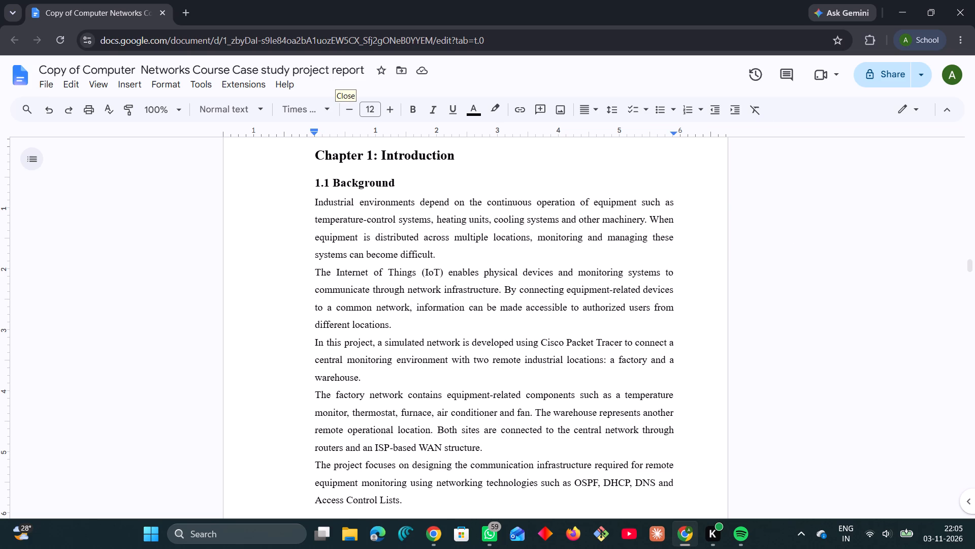
# Reset the section 1.1 Background body text to no extra paragraph spacing by adding and removing space before and after paragraphs.
pyautogui.moveTo(302, 199); pyautogui.dragTo(384, 251)
pyautogui.scroll(-4, 345, 216)
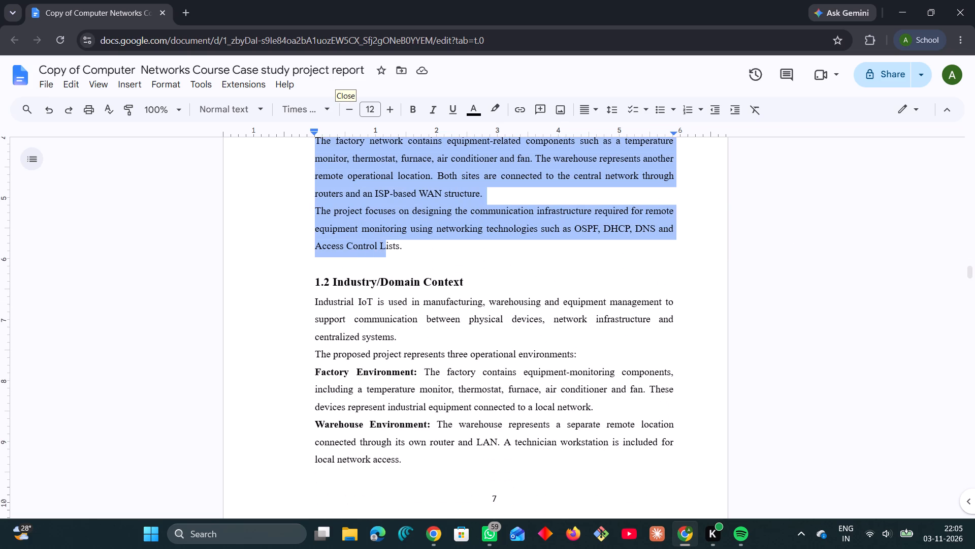
pyautogui.moveTo(384, 251); pyautogui.dragTo(405, 251)
pyautogui.click(609, 109)
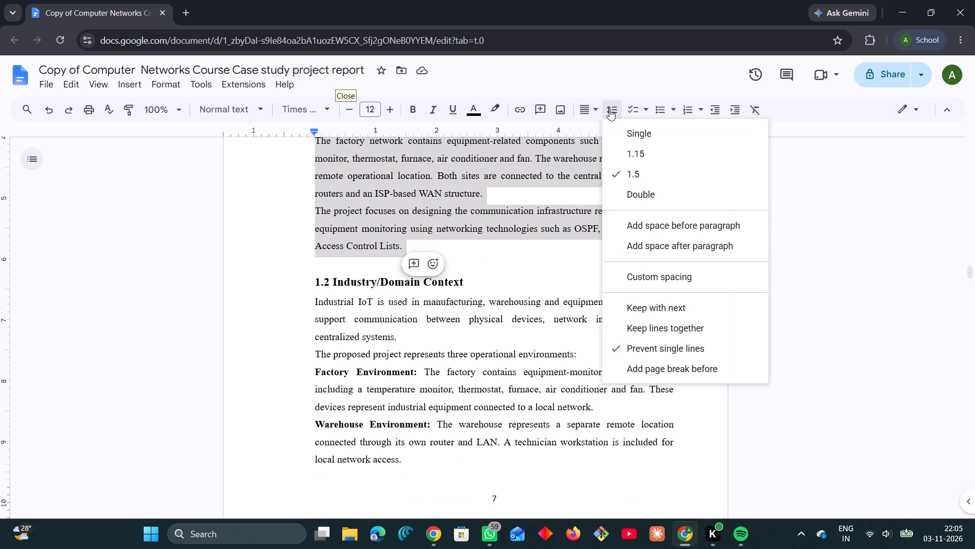
pyautogui.click(653, 222)
pyautogui.click(608, 107)
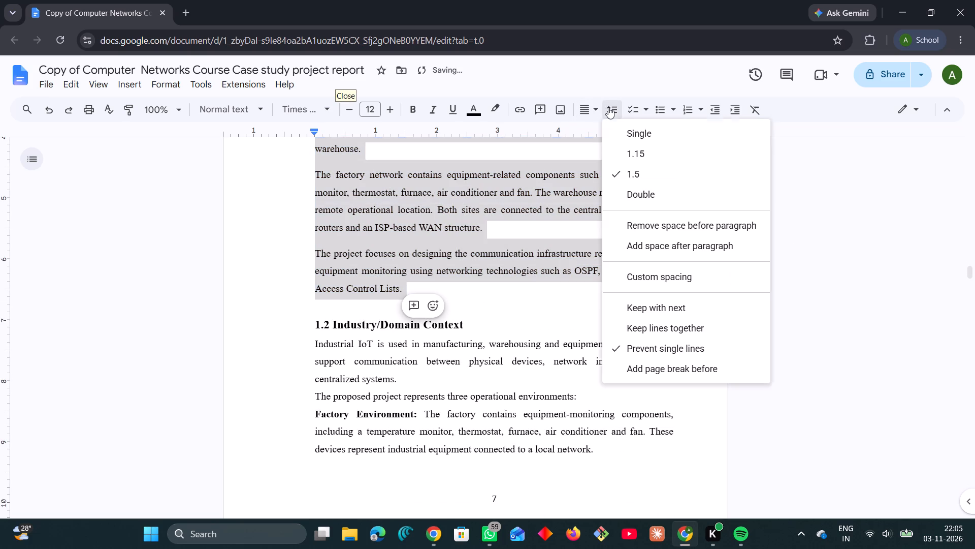
pyautogui.click(665, 228)
pyautogui.click(614, 113)
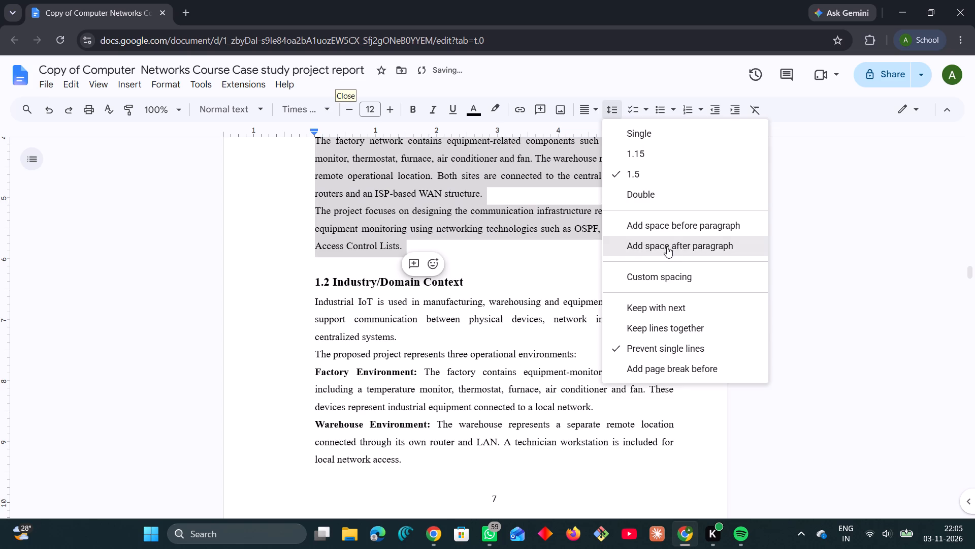
pyautogui.click(667, 247)
pyautogui.click(608, 113)
pyautogui.click(664, 237)
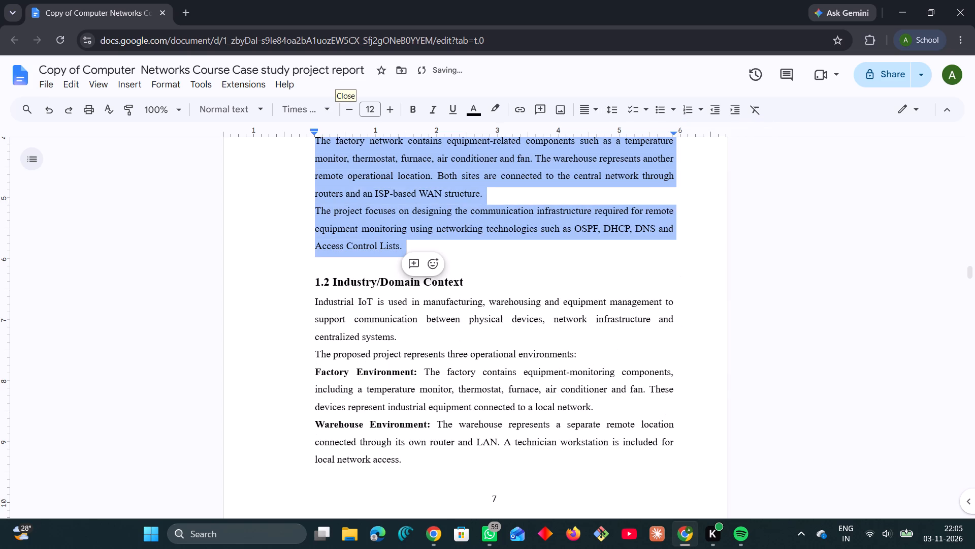
# Reset the section 1.2 Industry/Domain Context body text to no extra space before or after paragraphs, adding and removing each.
pyautogui.scroll(4, 549, 251)
pyautogui.scroll(-3, 549, 251)
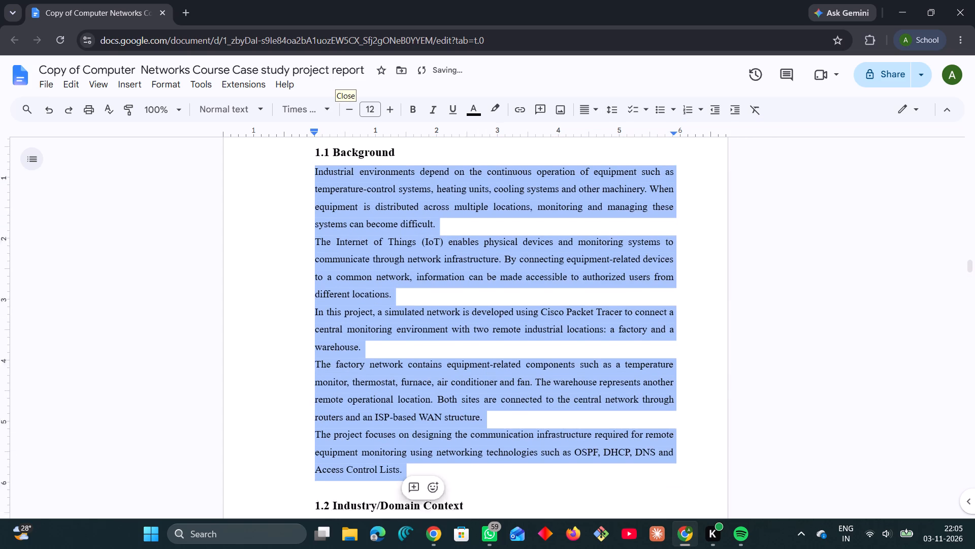
pyautogui.scroll(-1, 549, 251)
pyautogui.moveTo(314, 303); pyautogui.dragTo(373, 347)
pyautogui.scroll(-3, 373, 347)
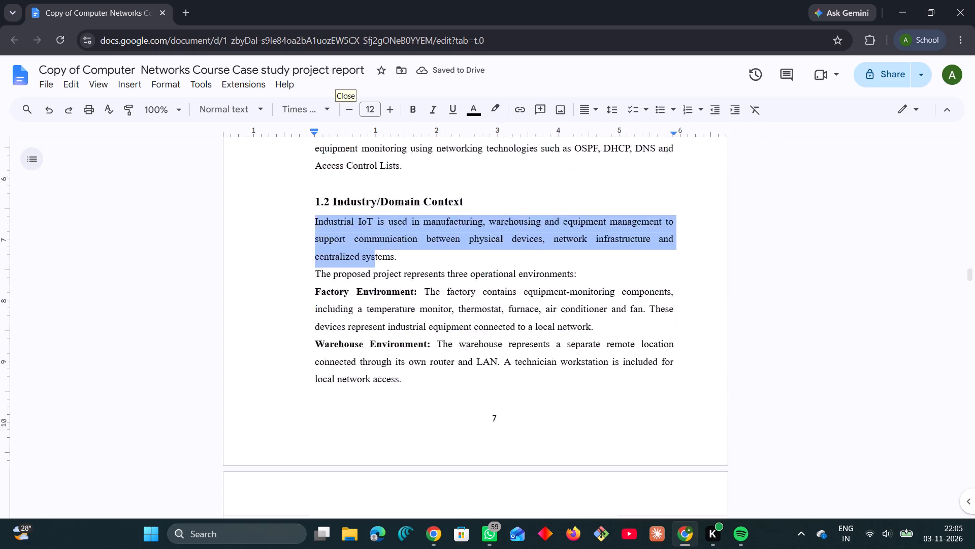
pyautogui.moveTo(373, 347); pyautogui.dragTo(526, 378)
pyautogui.scroll(-2, 410, 341)
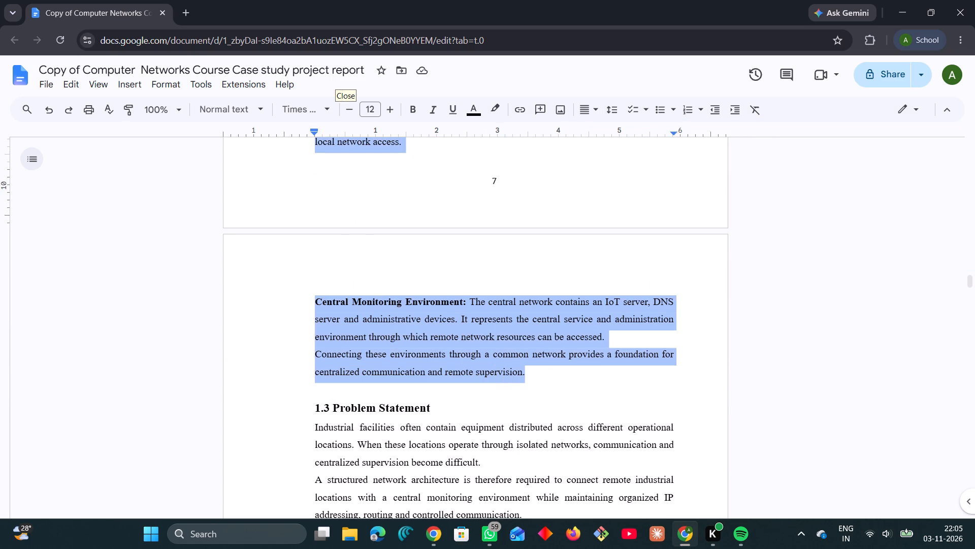
pyautogui.moveTo(526, 378); pyautogui.dragTo(527, 378)
pyautogui.click(613, 116)
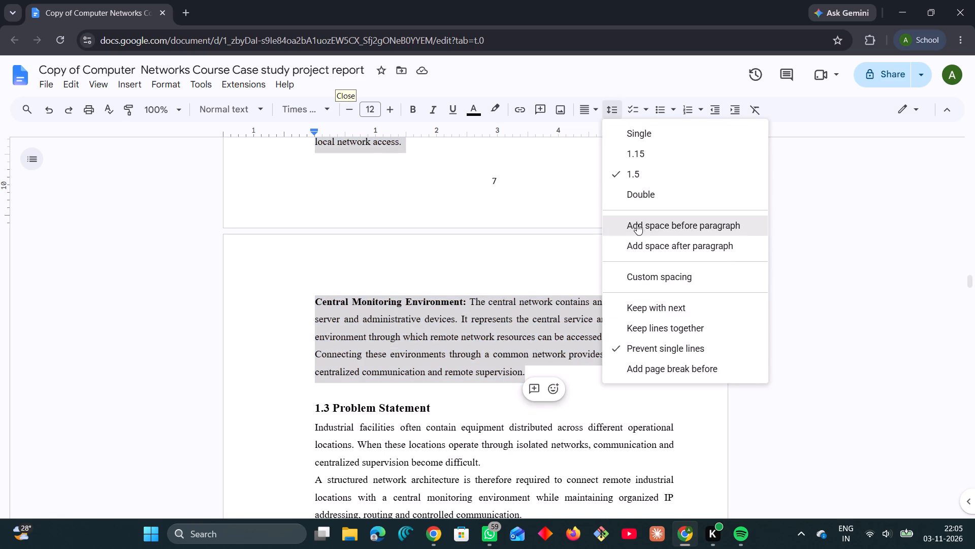
pyautogui.click(638, 222)
pyautogui.click(616, 111)
pyautogui.click(652, 225)
pyautogui.click(608, 113)
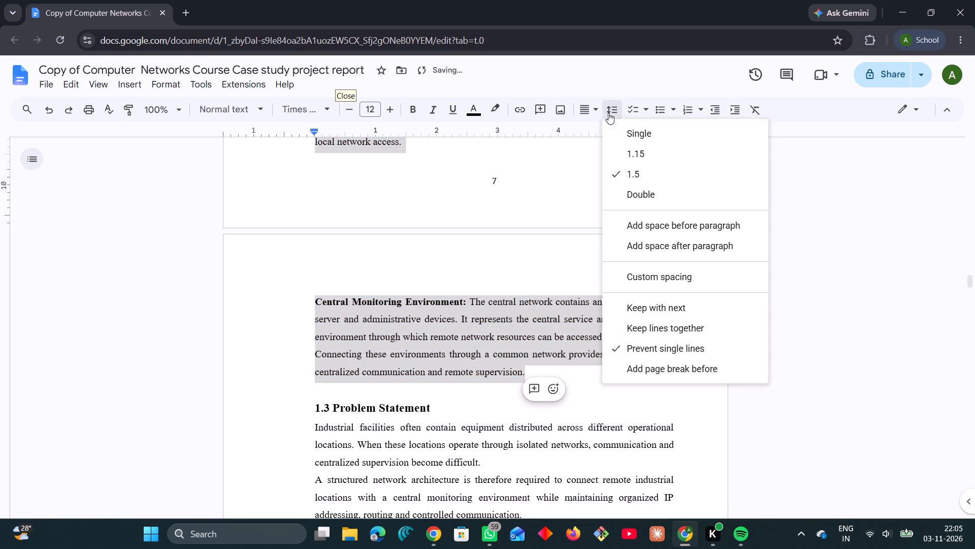
pyautogui.click(652, 241)
pyautogui.moveTo(616, 111); pyautogui.dragTo(616, 116)
pyautogui.click(653, 238)
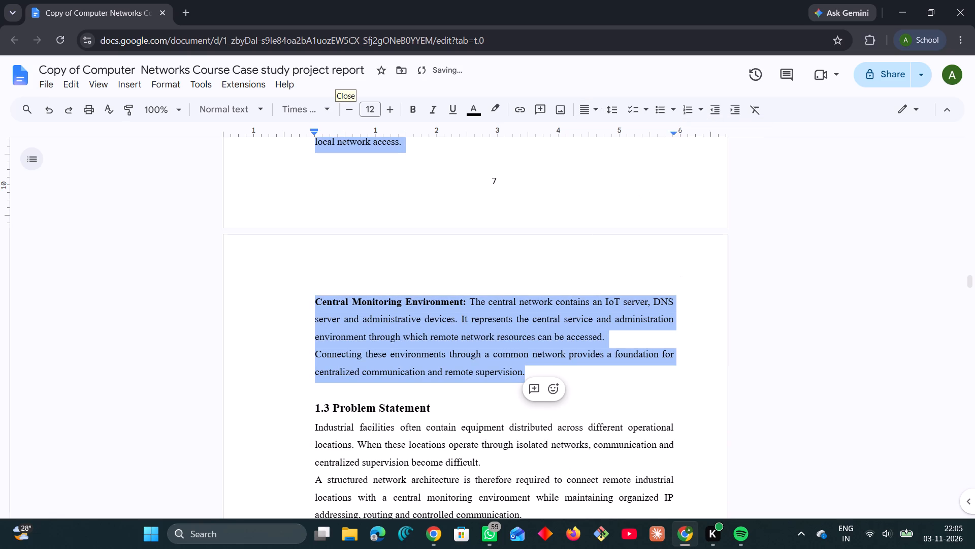
# Reset the section 1.3 Problem Statement text and bullets to no extra space before or after paragraphs, adding and removing each.
pyautogui.scroll(-3, 652, 237)
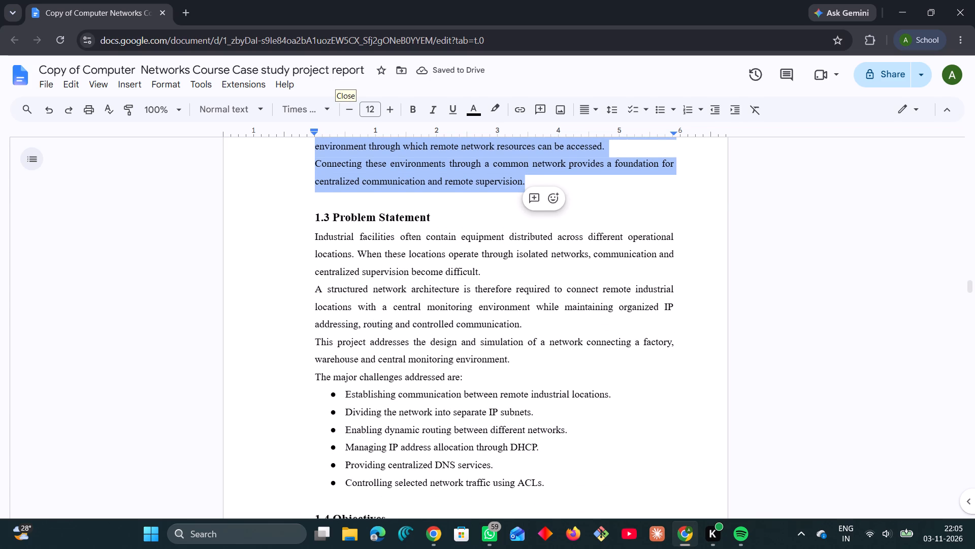
pyautogui.moveTo(314, 238); pyautogui.dragTo(547, 298)
pyautogui.scroll(-3, 421, 270)
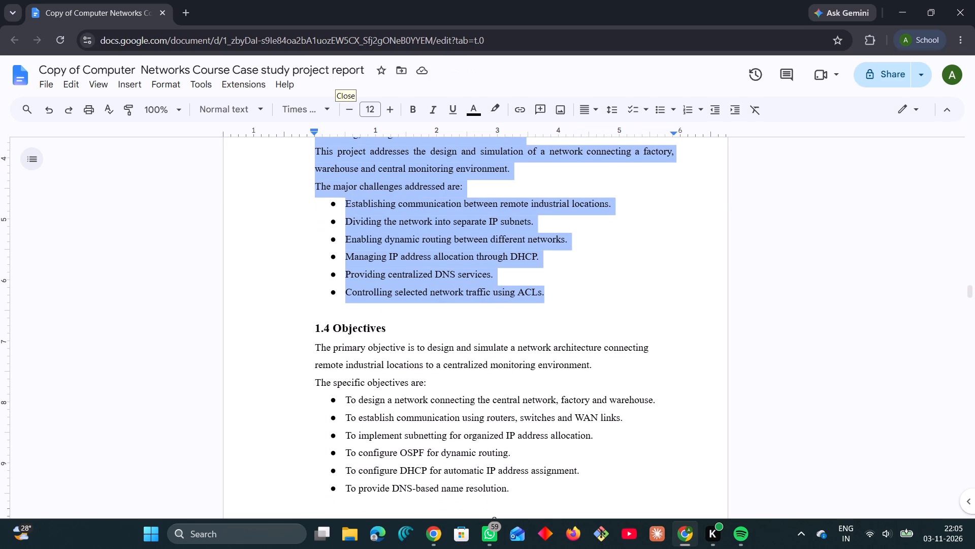
pyautogui.moveTo(547, 298); pyautogui.dragTo(548, 297)
pyautogui.click(612, 114)
pyautogui.click(655, 229)
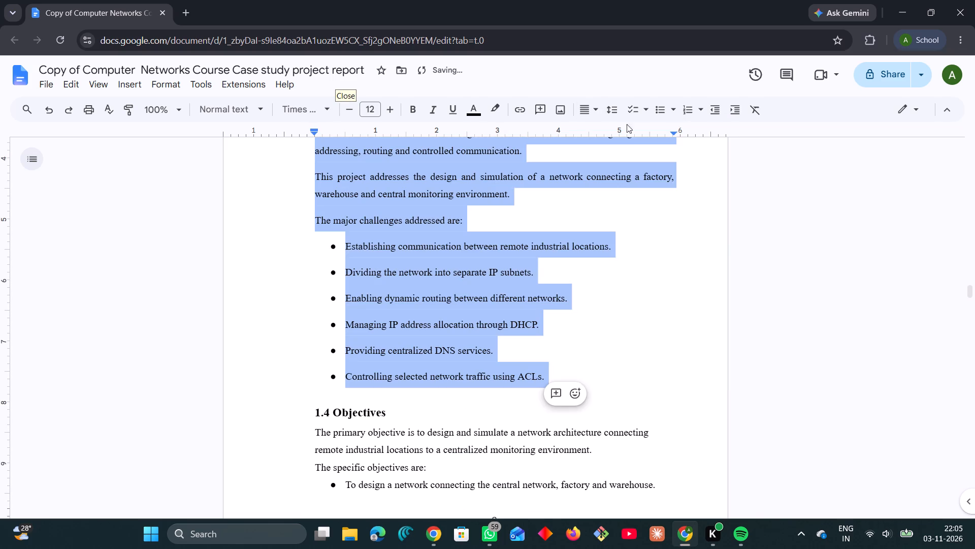
pyautogui.click(615, 110)
pyautogui.click(657, 227)
pyautogui.click(620, 112)
pyautogui.click(660, 243)
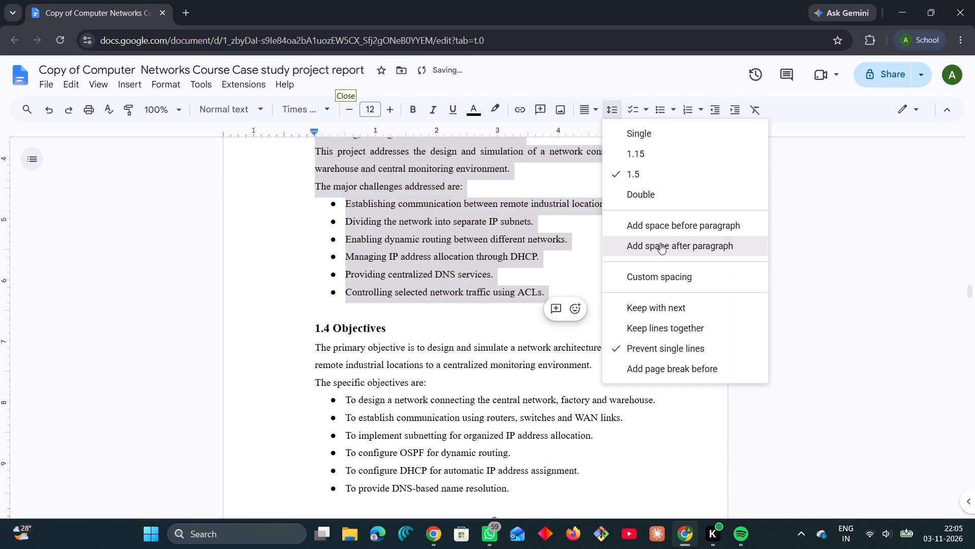
pyautogui.click(612, 116)
pyautogui.click(652, 242)
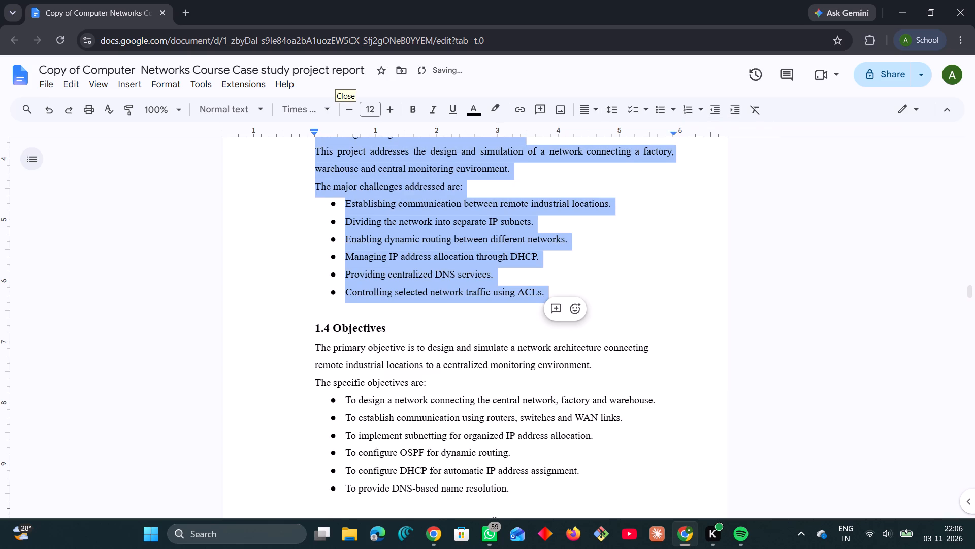
# Justify the introductory text and bulleted objectives in section 1.4 Objectives.
pyautogui.scroll(1, 611, 263)
pyautogui.scroll(-2, 588, 271)
pyautogui.moveTo(317, 284); pyautogui.dragTo(362, 297)
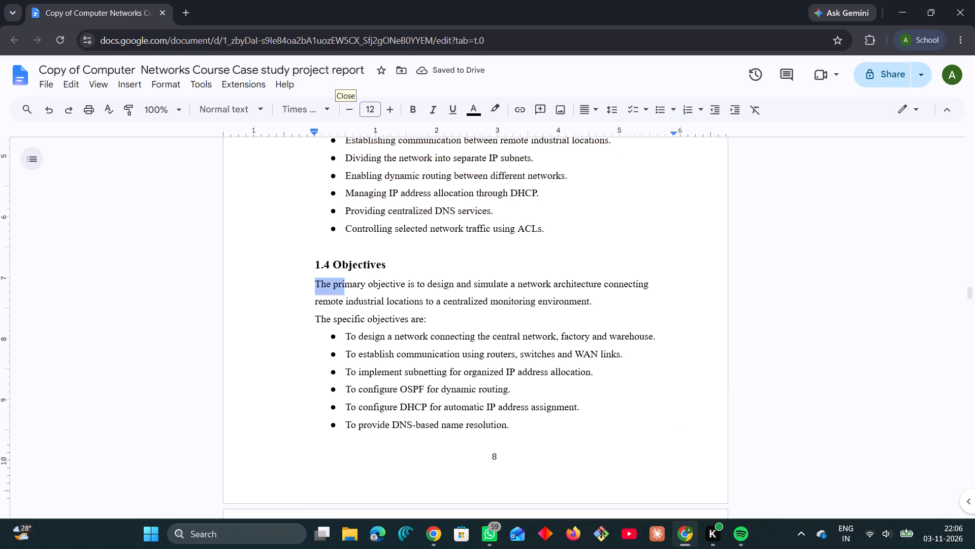
pyautogui.moveTo(362, 297); pyautogui.dragTo(638, 346)
pyautogui.scroll(-4, 422, 309)
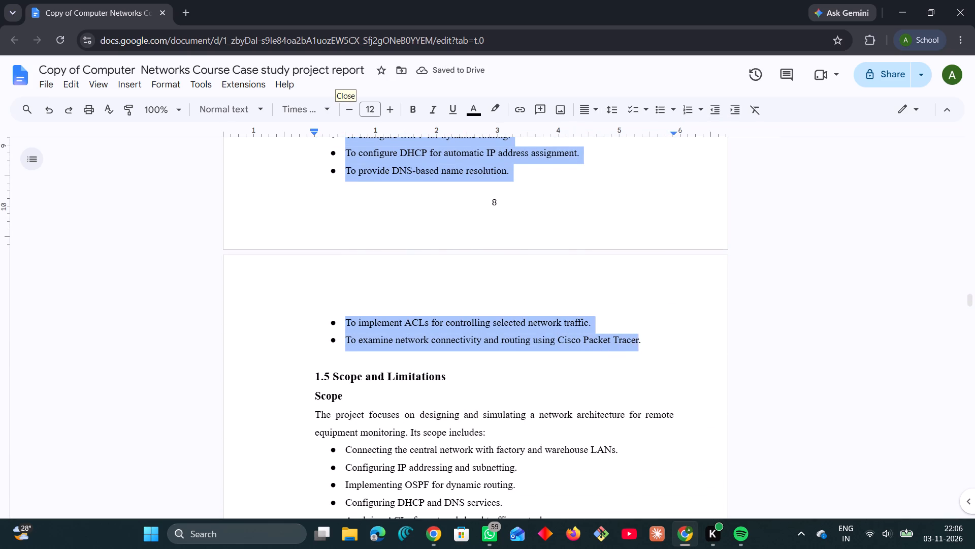
pyautogui.moveTo(638, 346); pyautogui.dragTo(645, 346)
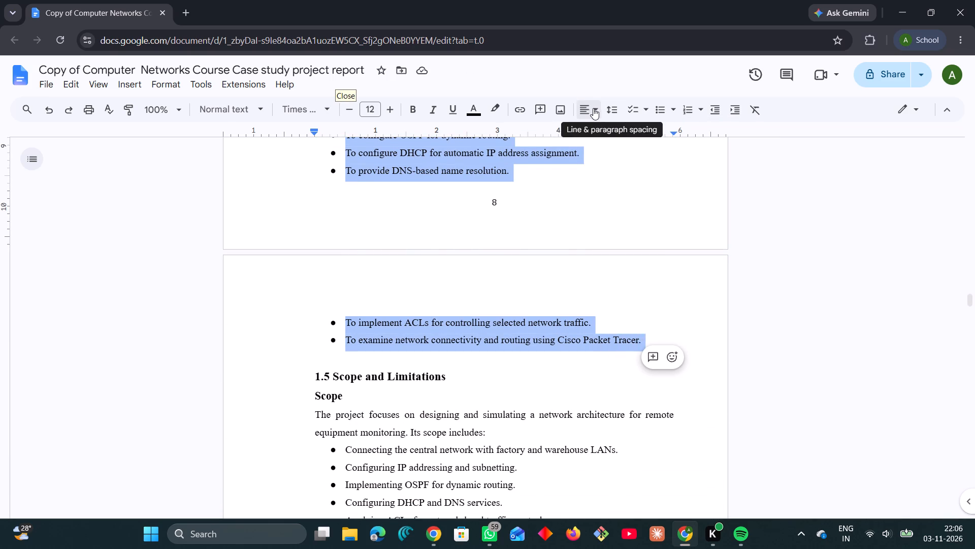
pyautogui.click(592, 108)
pyautogui.click(642, 134)
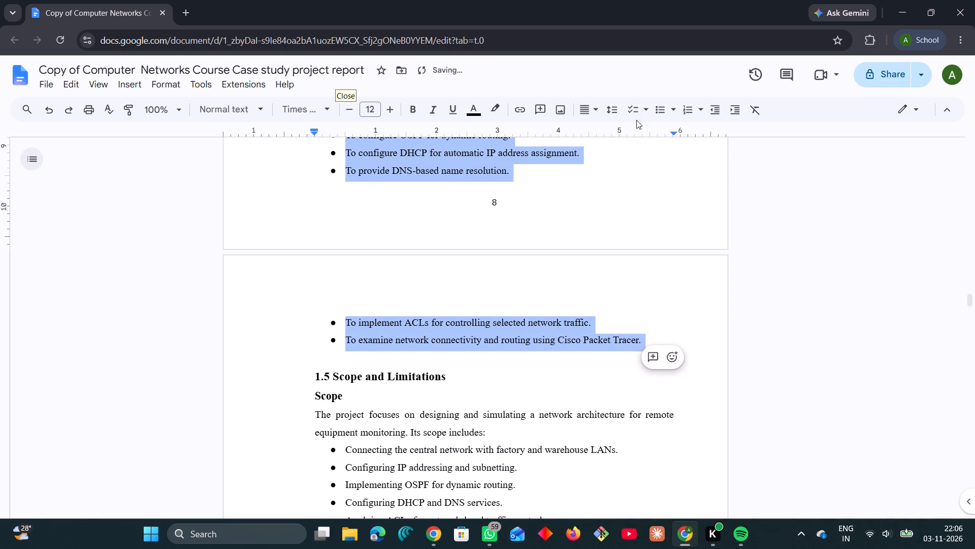
# Reset the selected section 1.4 Objectives text to no extra space before or after paragraphs, adding and removing each.
pyautogui.click(607, 113)
pyautogui.click(661, 221)
pyautogui.click(622, 117)
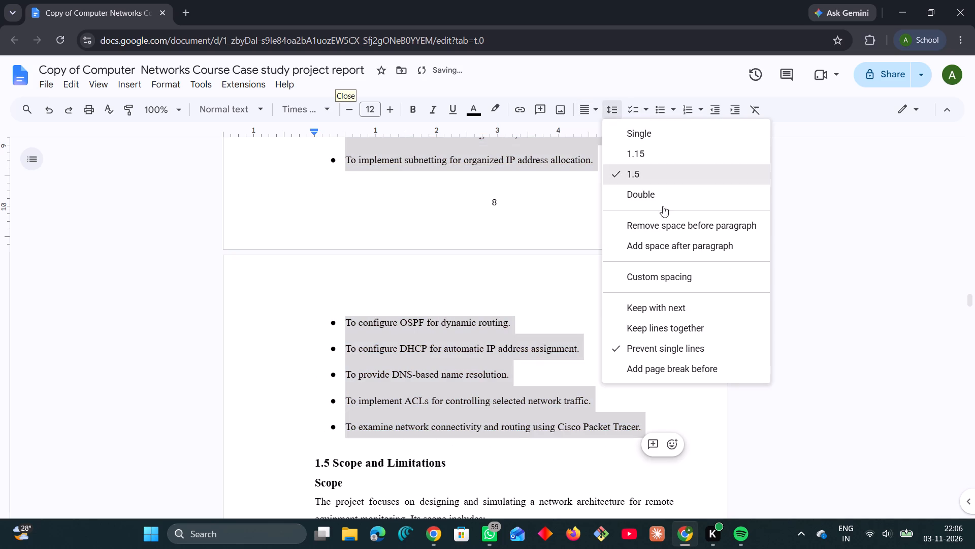
pyautogui.click(667, 224)
pyautogui.click(609, 110)
pyautogui.click(658, 251)
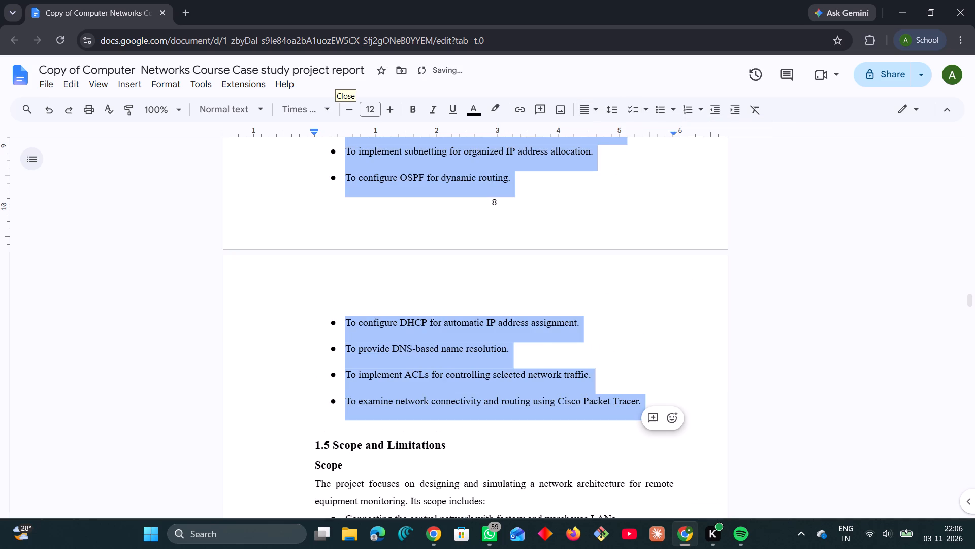
pyautogui.click(610, 113)
pyautogui.click(656, 240)
# Reset the Scope and Limitations text in section 1.5 to no extra space before or after paragraphs, adding and removing each.
pyautogui.scroll(-2, 507, 266)
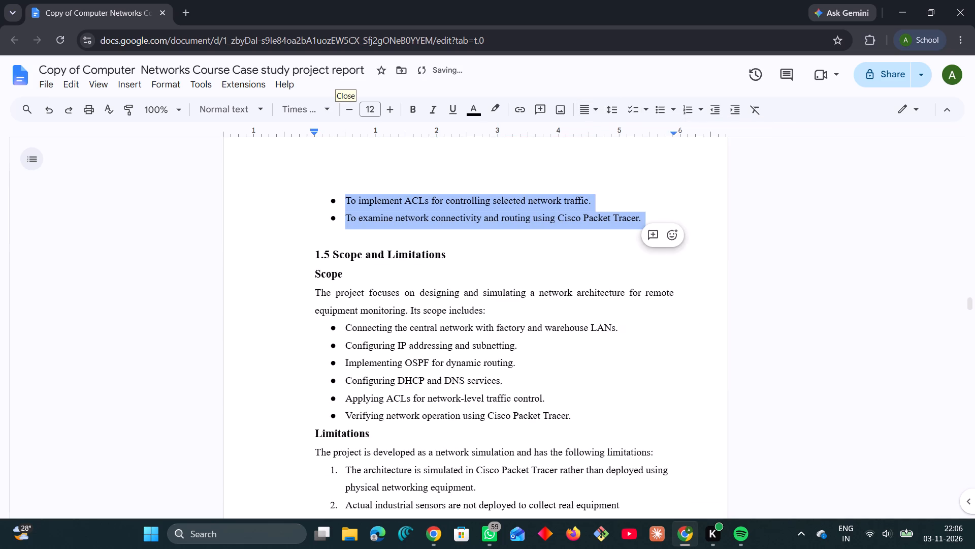
pyautogui.moveTo(316, 267); pyautogui.dragTo(377, 295)
pyautogui.scroll(-2, 376, 293)
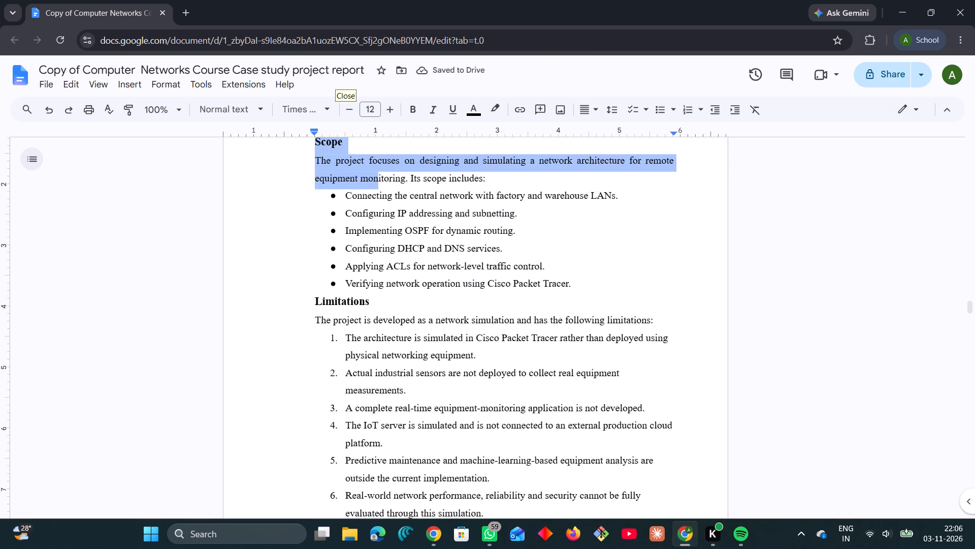
pyautogui.moveTo(377, 295); pyautogui.dragTo(489, 390)
pyautogui.scroll(-2, 377, 296)
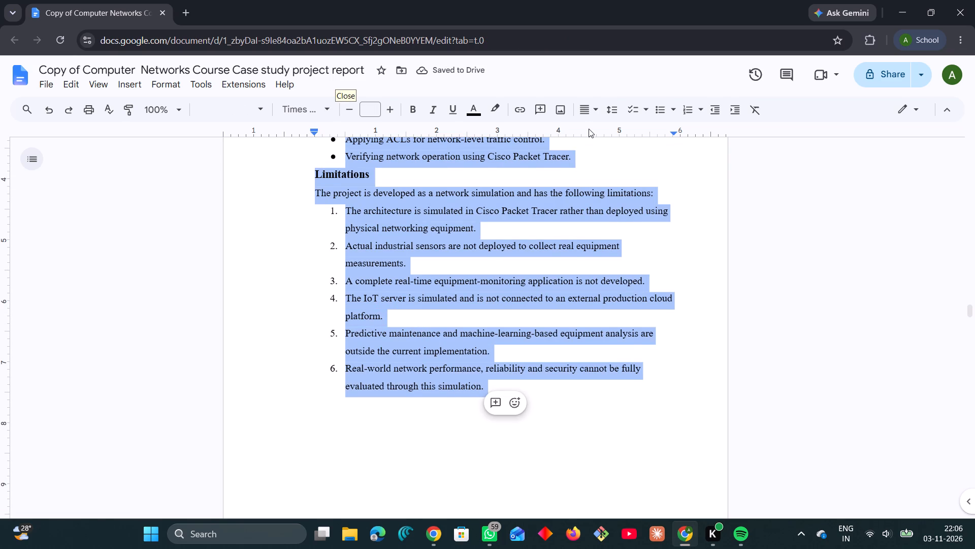
pyautogui.click(609, 104)
pyautogui.click(649, 222)
pyautogui.click(615, 120)
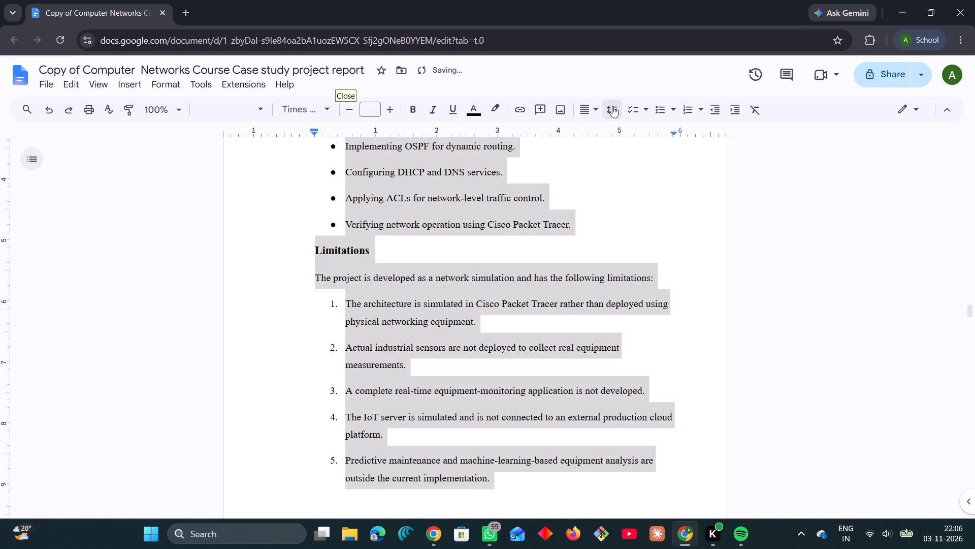
pyautogui.click(612, 106)
pyautogui.click(662, 231)
pyautogui.click(609, 110)
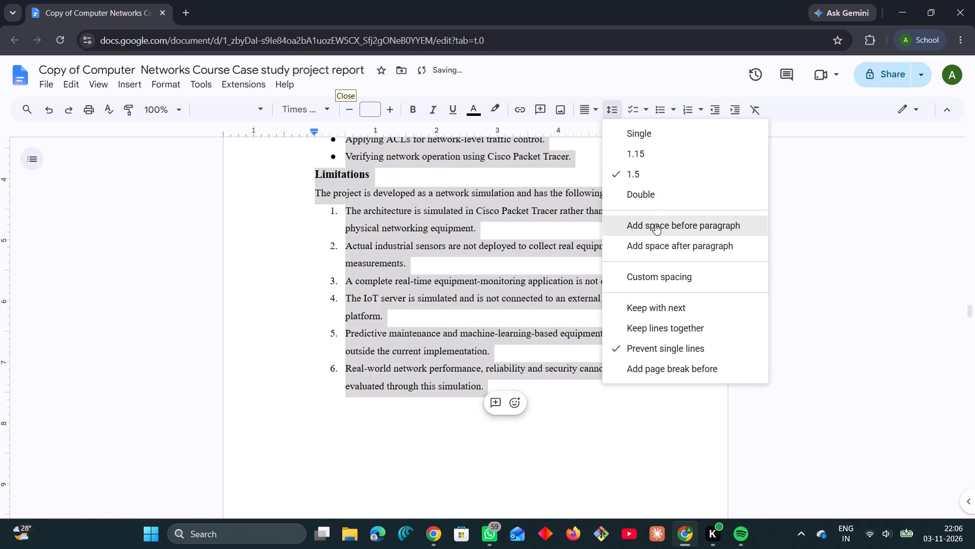
pyautogui.click(657, 241)
pyautogui.click(613, 111)
pyautogui.click(661, 242)
# Examine the layout and spacing from the end of Chapter 1 into the opening sections of Chapter 2.
pyautogui.scroll(-1, 551, 268)
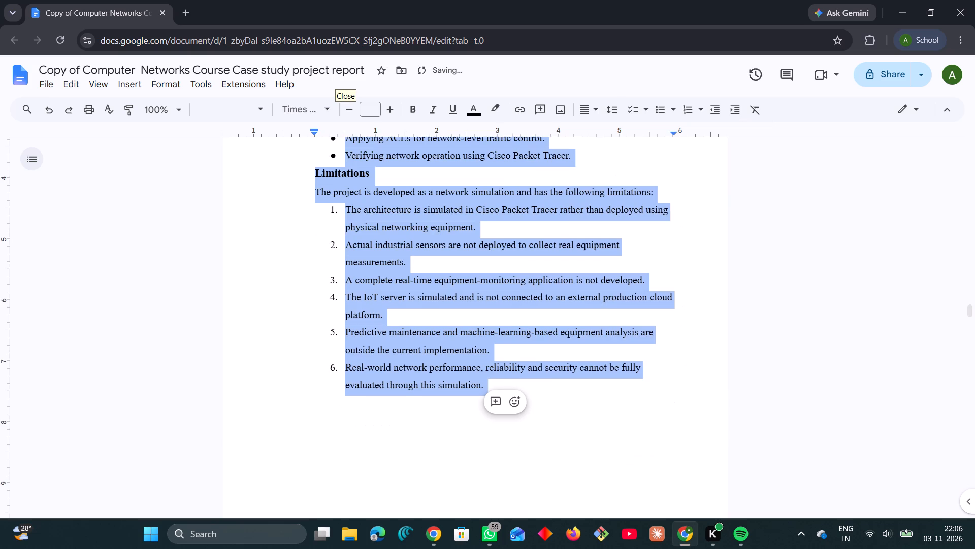
pyautogui.scroll(-4, 550, 268)
pyautogui.scroll(-1, 442, 293)
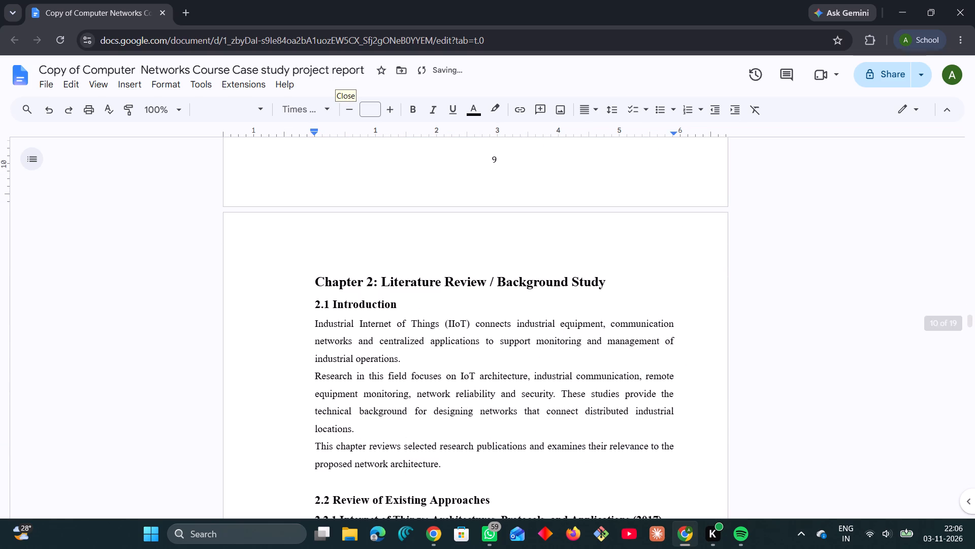
pyautogui.scroll(4, 369, 293)
pyautogui.scroll(-3, 368, 293)
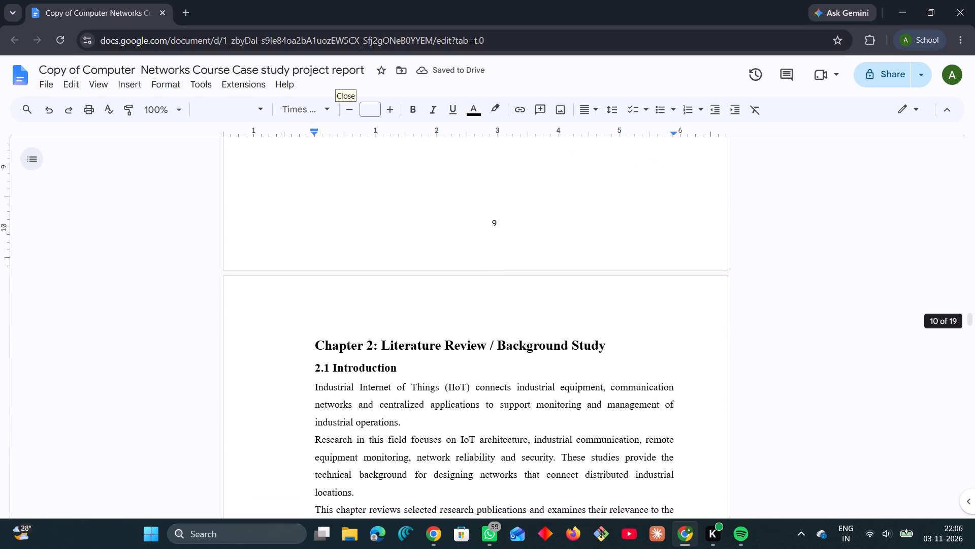
pyautogui.scroll(-2, 300, 313)
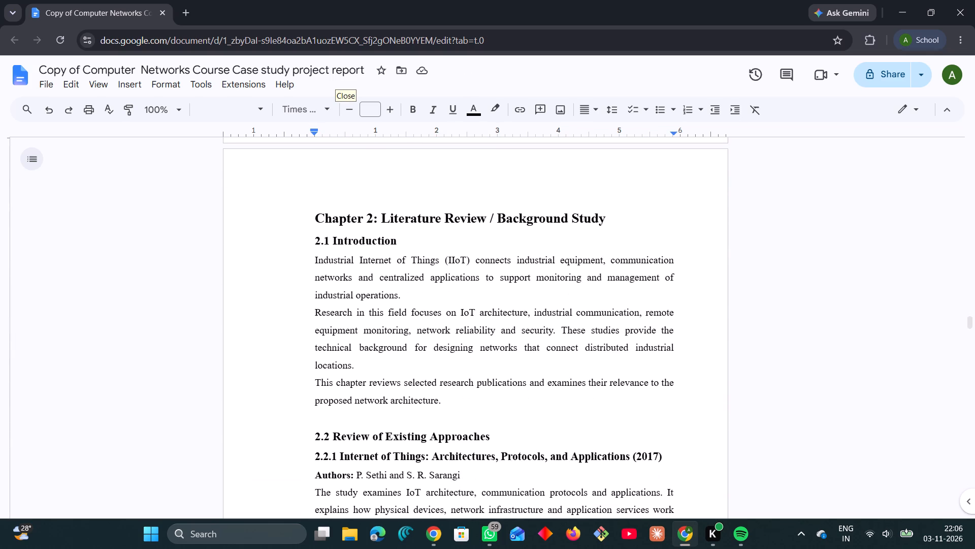
# Reset the section 2.1 Introduction text to no extra space before or after paragraphs, adding and removing each.
pyautogui.moveTo(285, 246); pyautogui.dragTo(389, 265)
pyautogui.scroll(-3, 367, 272)
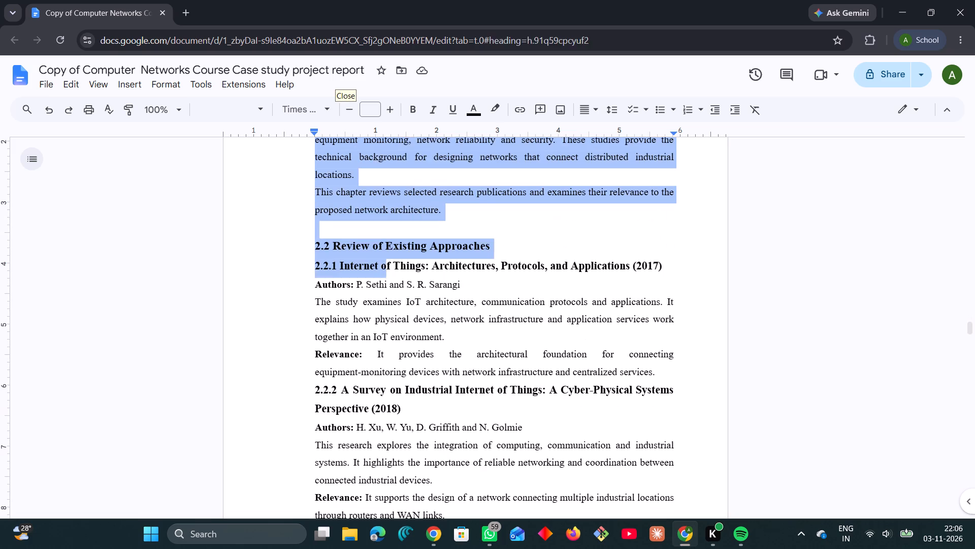
pyautogui.moveTo(389, 265); pyautogui.dragTo(447, 271)
pyautogui.scroll(1, 404, 233)
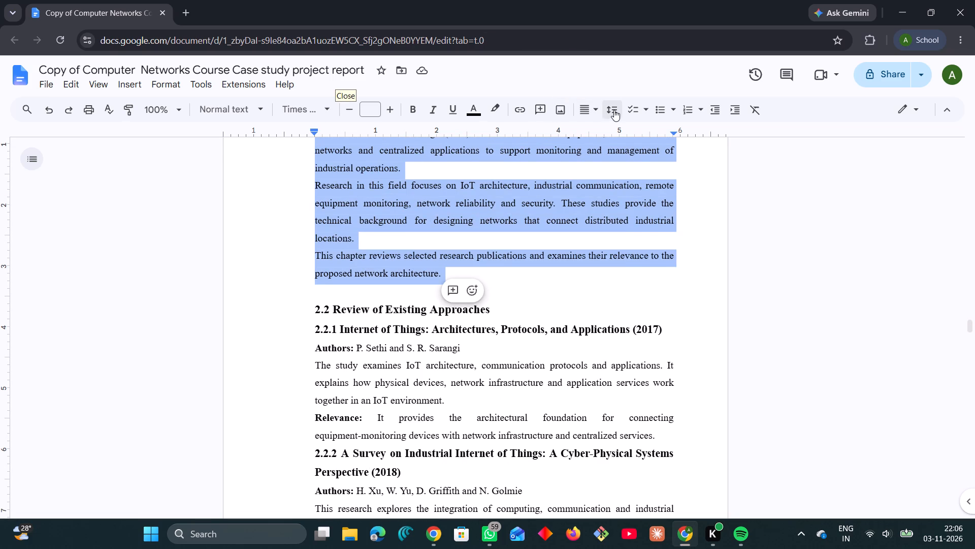
pyautogui.click(615, 109)
pyautogui.click(644, 225)
pyautogui.click(611, 113)
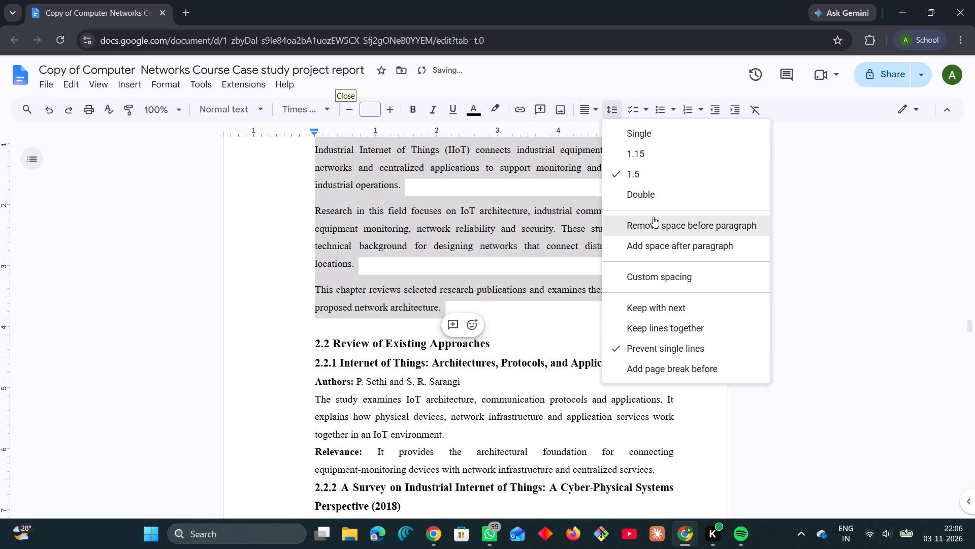
pyautogui.click(653, 219)
pyautogui.click(606, 115)
pyautogui.click(623, 249)
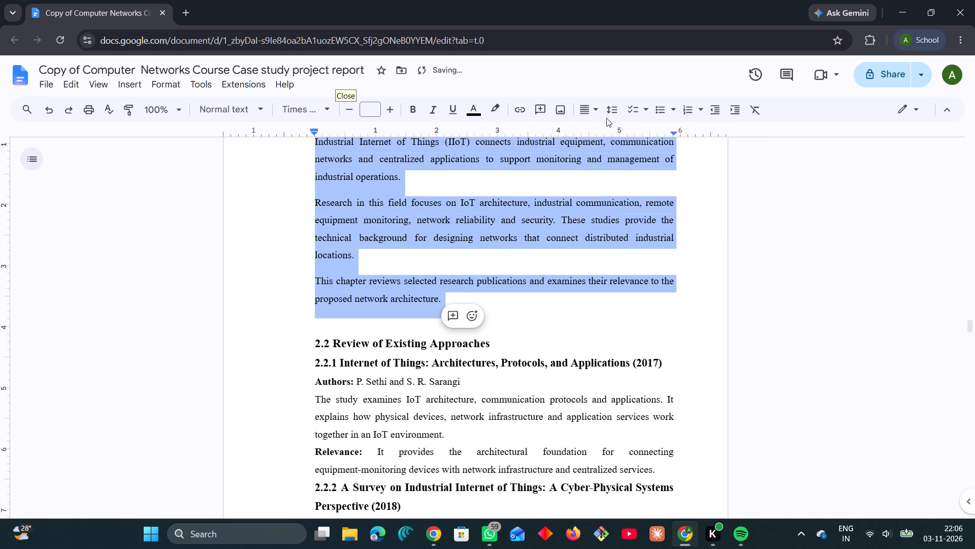
pyautogui.click(606, 115)
pyautogui.click(634, 235)
# Reset the text from heading 2.2.1 through the section 2.3 comparison table to no extra paragraph spacing, adding and removing space before and after.
pyautogui.scroll(-1, 563, 256)
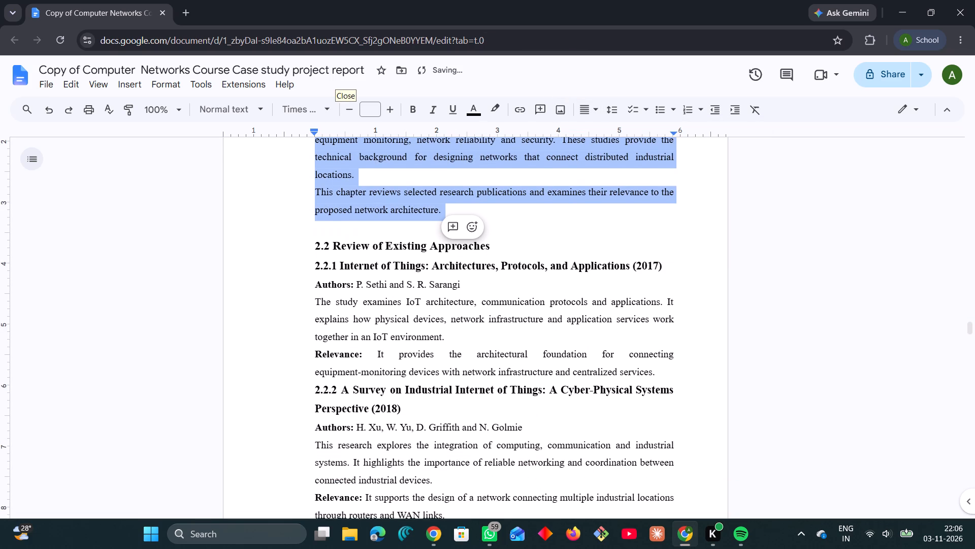
pyautogui.moveTo(316, 266); pyautogui.dragTo(394, 299)
pyautogui.scroll(-7, 393, 298)
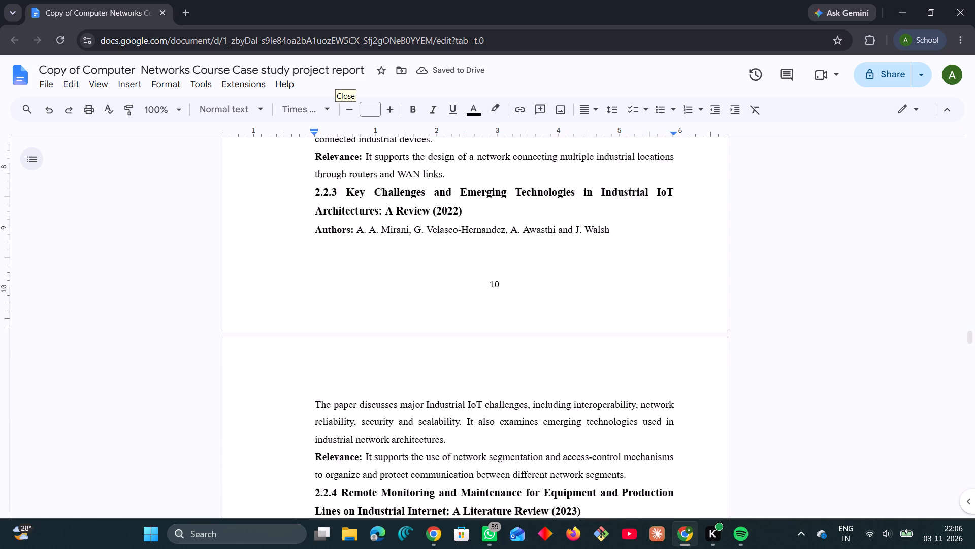
pyautogui.moveTo(394, 299); pyautogui.dragTo(396, 303)
pyautogui.scroll(-10, 397, 299)
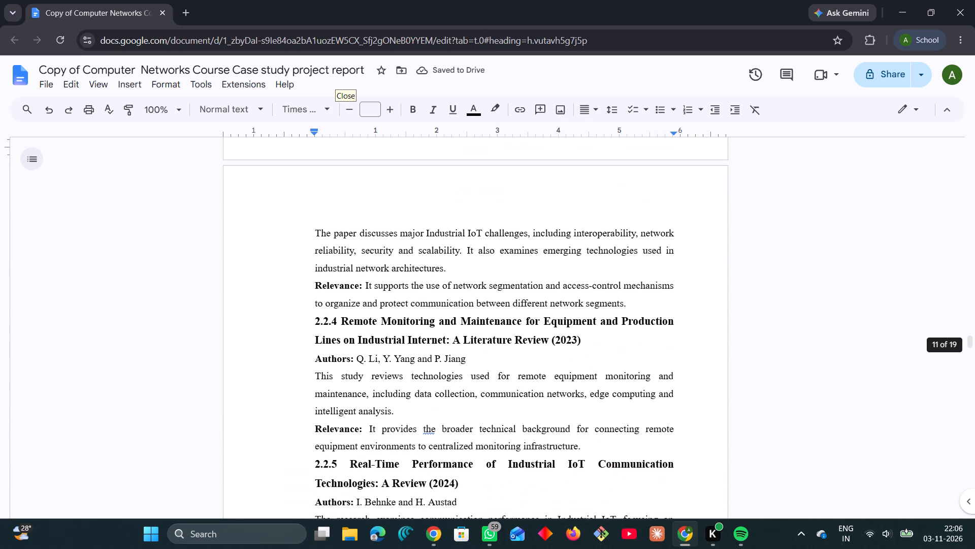
pyautogui.moveTo(396, 303); pyautogui.dragTo(402, 301)
pyautogui.scroll(-9, 396, 304)
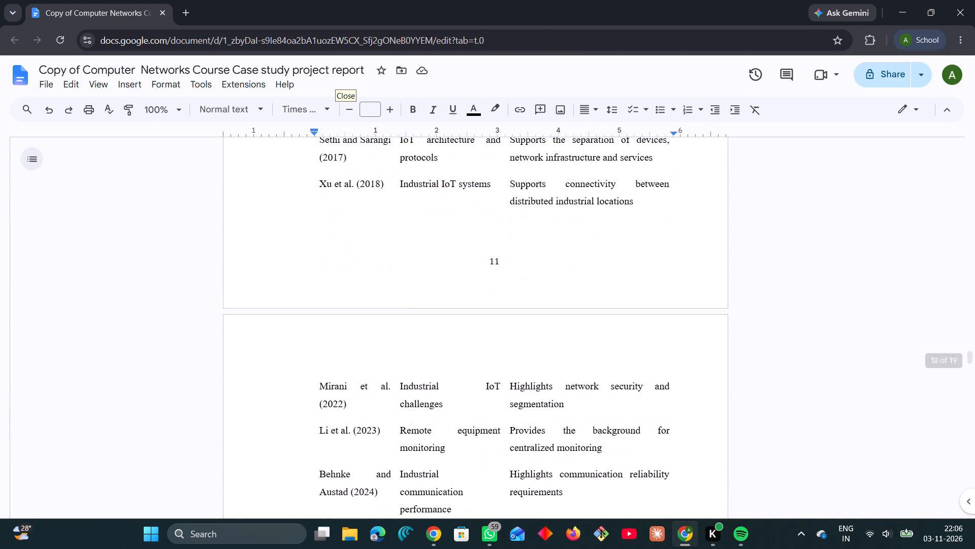
pyautogui.moveTo(402, 301); pyautogui.dragTo(442, 301)
pyautogui.scroll(-3, 402, 301)
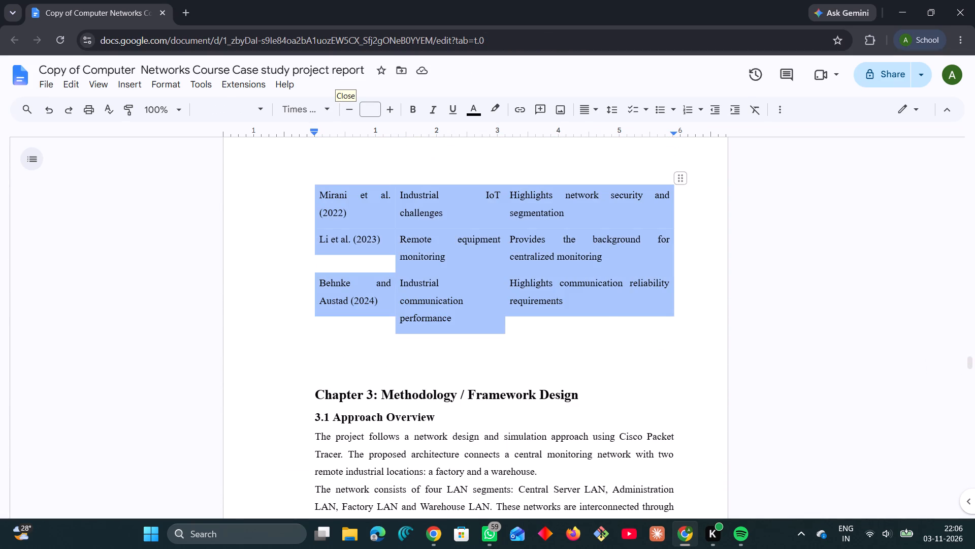
pyautogui.click(612, 111)
pyautogui.click(645, 226)
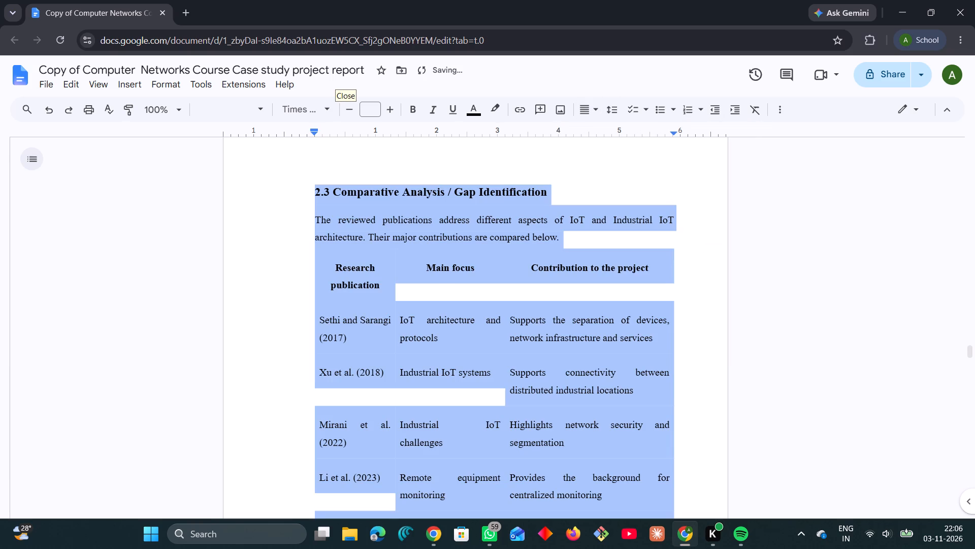
pyautogui.click(613, 110)
pyautogui.click(657, 221)
pyautogui.click(609, 113)
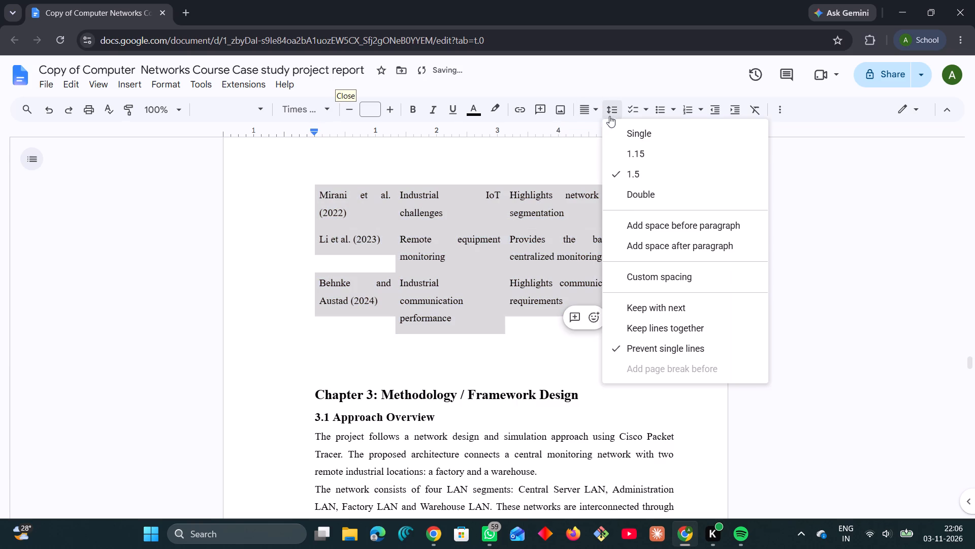
pyautogui.click(646, 238)
pyautogui.click(609, 119)
pyautogui.click(610, 115)
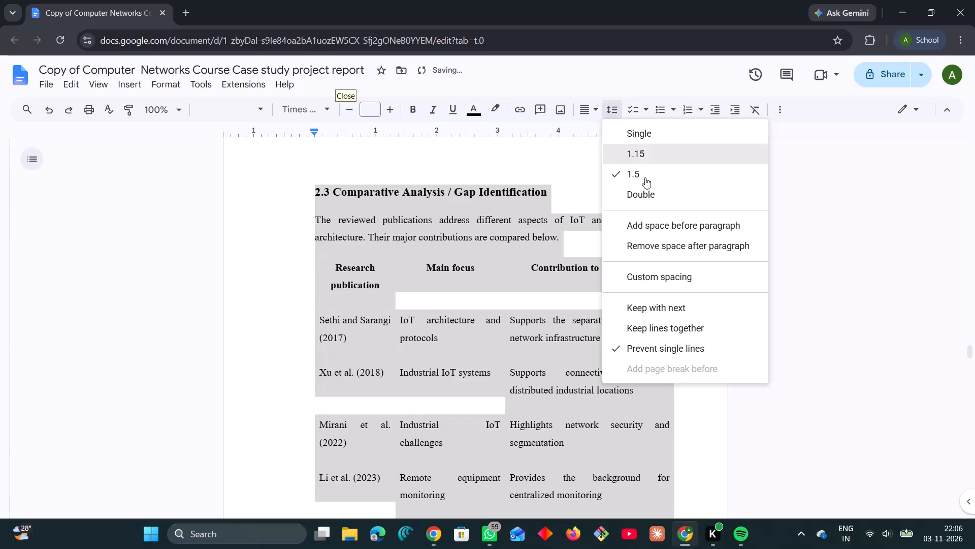
pyautogui.click(658, 240)
pyautogui.scroll(4, 578, 234)
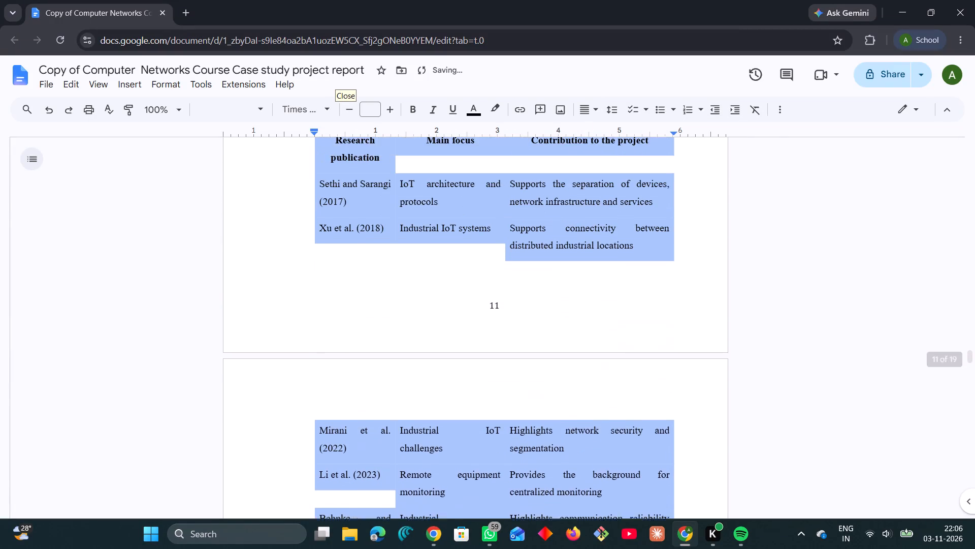
pyautogui.scroll(2, 479, 233)
pyautogui.click(805, 238)
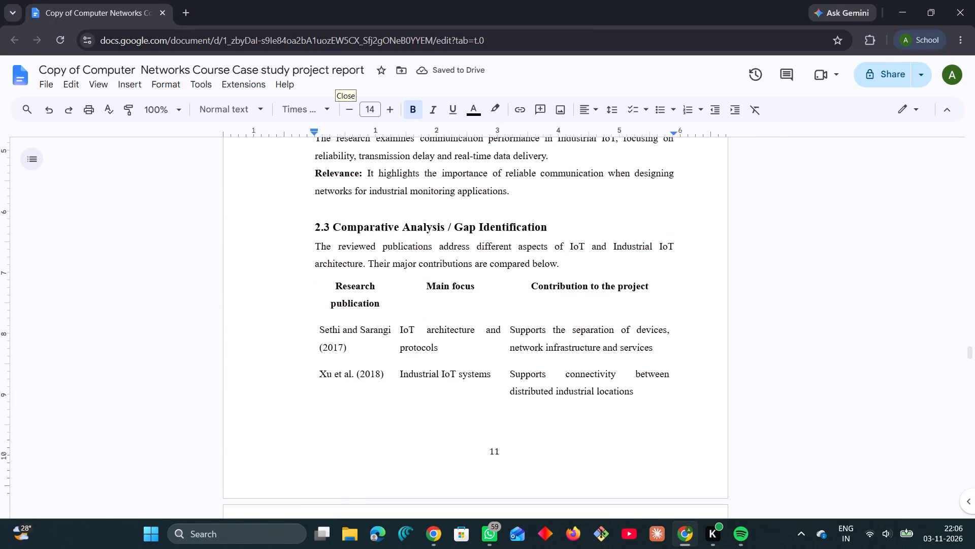
# Set the vertical alignment of all cells in the section 2.3 research publication comparison table to Middle.
pyautogui.click(412, 269)
pyautogui.click(344, 281)
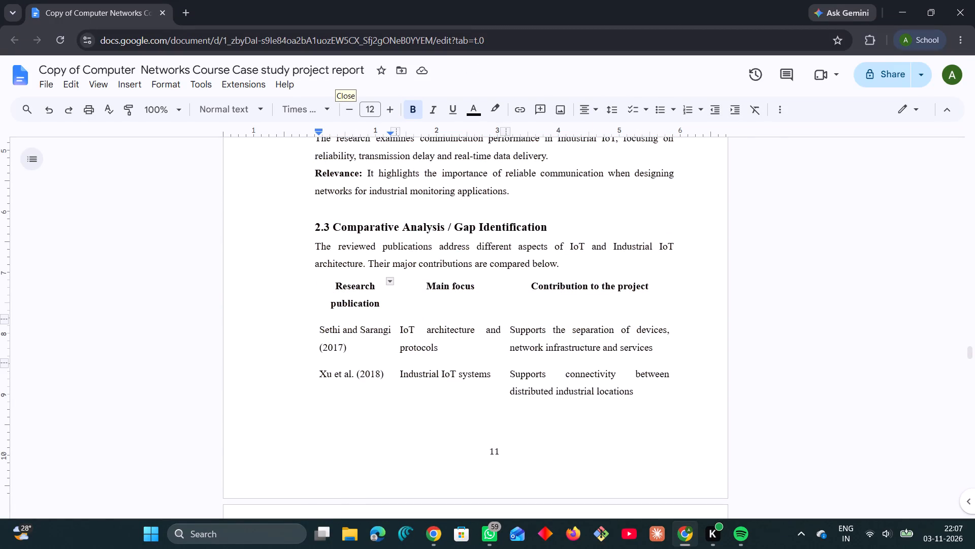
pyautogui.moveTo(331, 282); pyautogui.dragTo(552, 334)
pyautogui.scroll(-2, 402, 309)
pyautogui.scroll(-3, 512, 302)
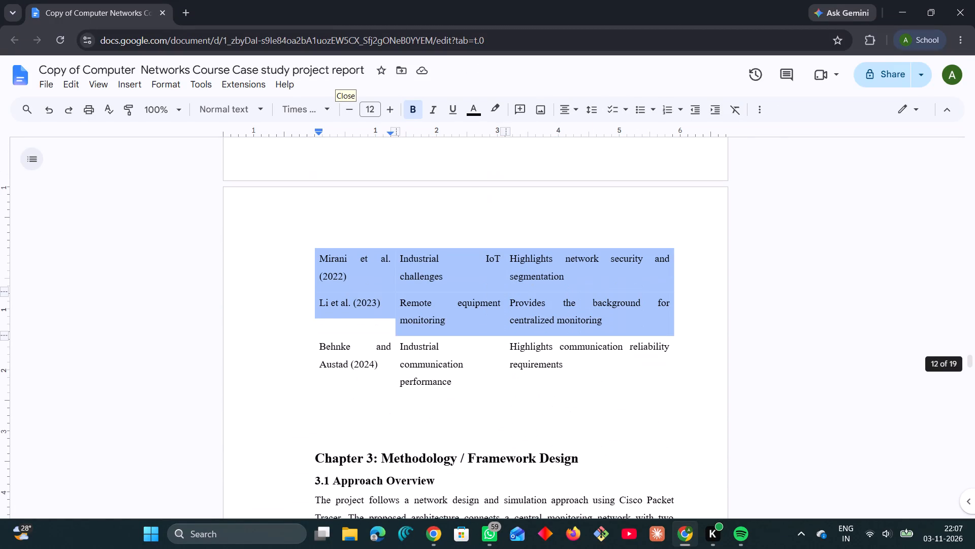
pyautogui.moveTo(552, 334); pyautogui.dragTo(561, 349)
pyautogui.click(761, 113)
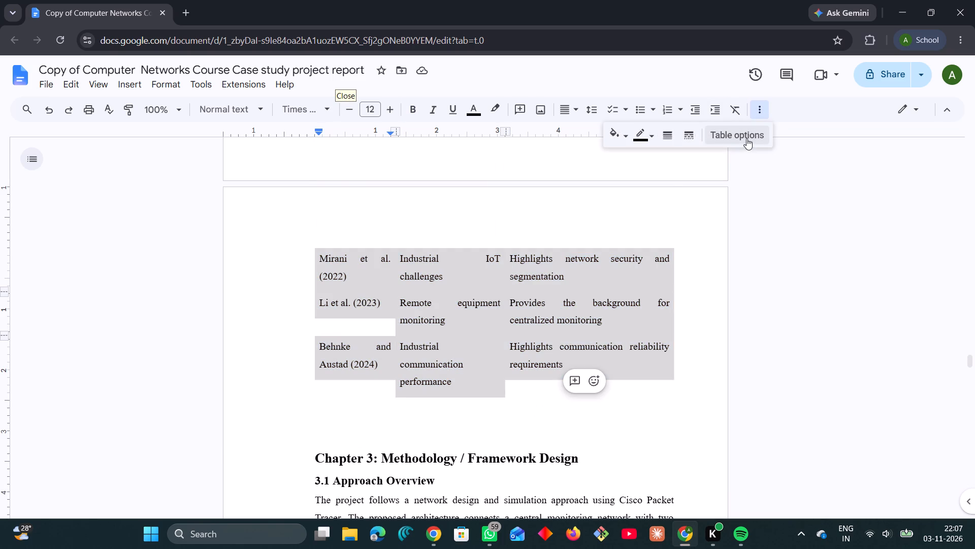
pyautogui.click(746, 138)
pyautogui.click(864, 360)
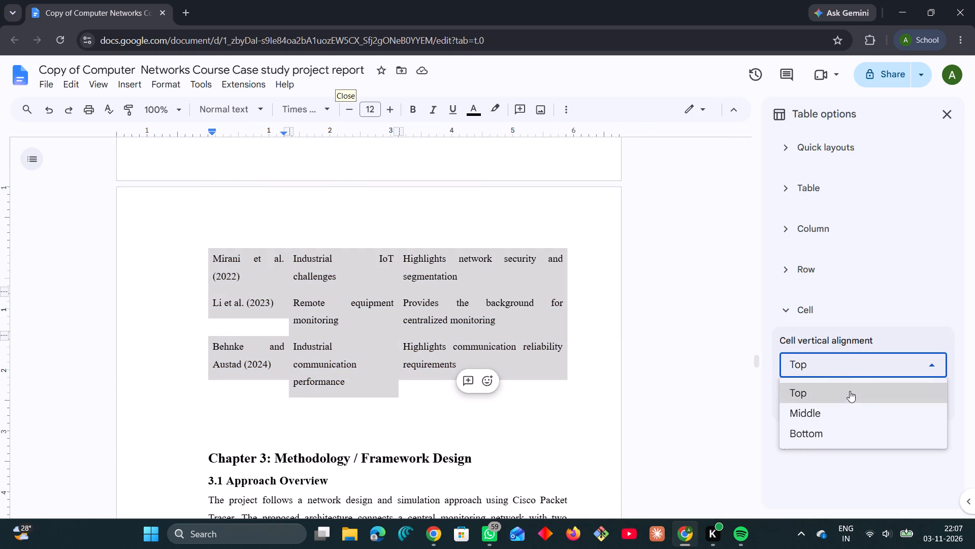
pyautogui.click(846, 407)
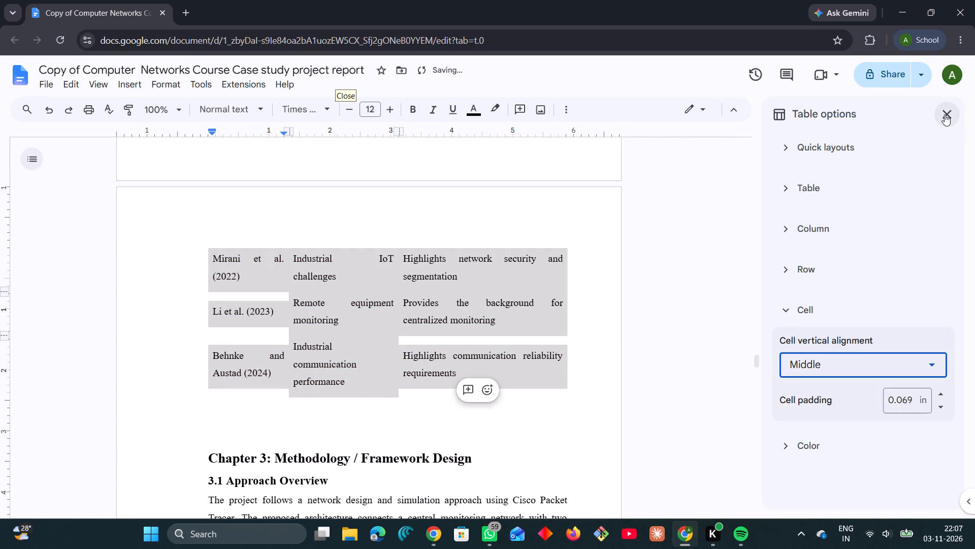
pyautogui.moveTo(945, 114); pyautogui.dragTo(940, 114)
# Give all cells of the section 2.3 comparison table thin black borders by setting the border width.
pyautogui.click(751, 110)
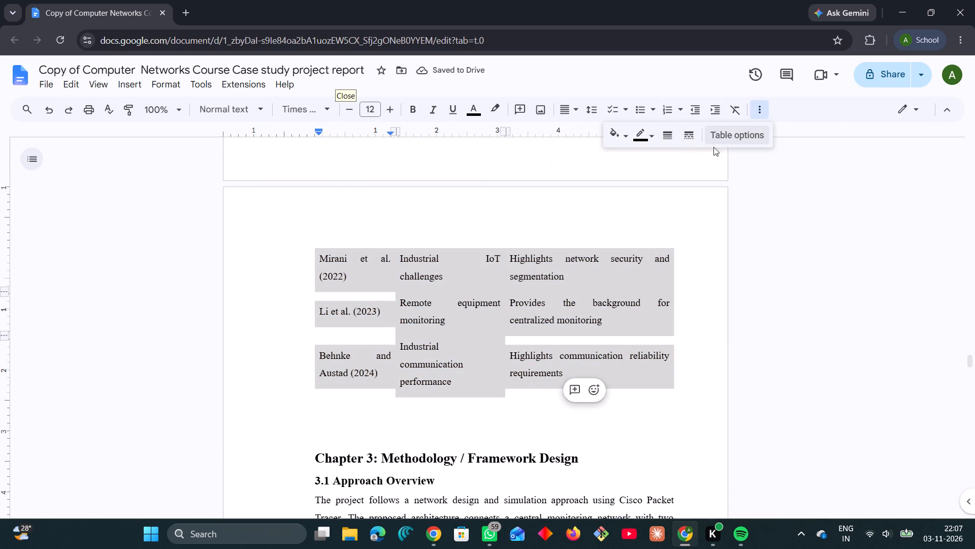
pyautogui.click(668, 139)
pyautogui.click(691, 179)
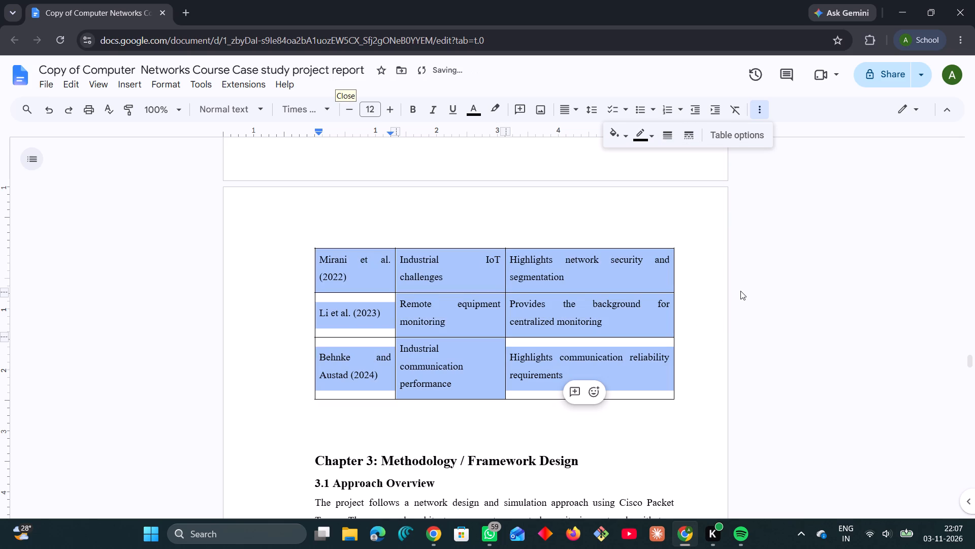
pyautogui.scroll(7, 717, 220)
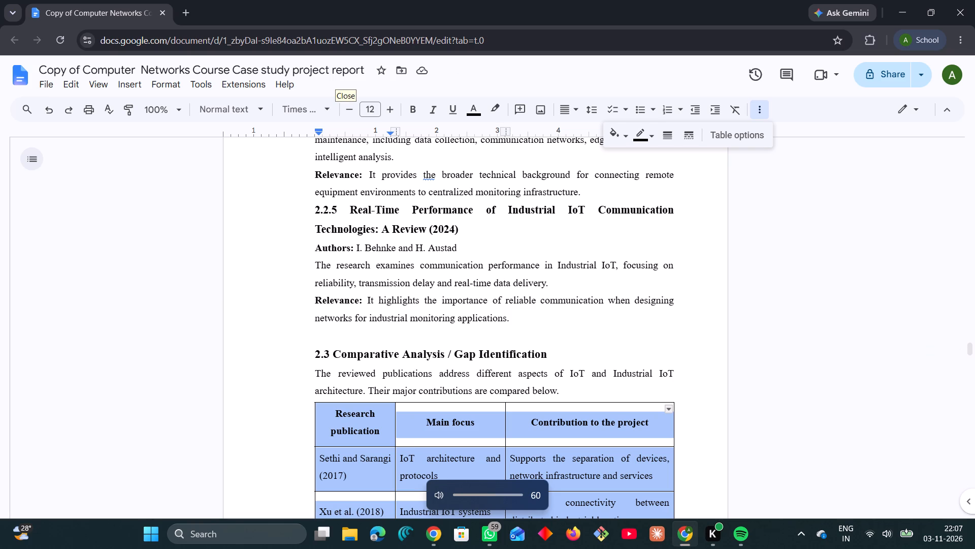
# Switch to the Spotify window.
pyautogui.hotkey('alt', 'Tab')
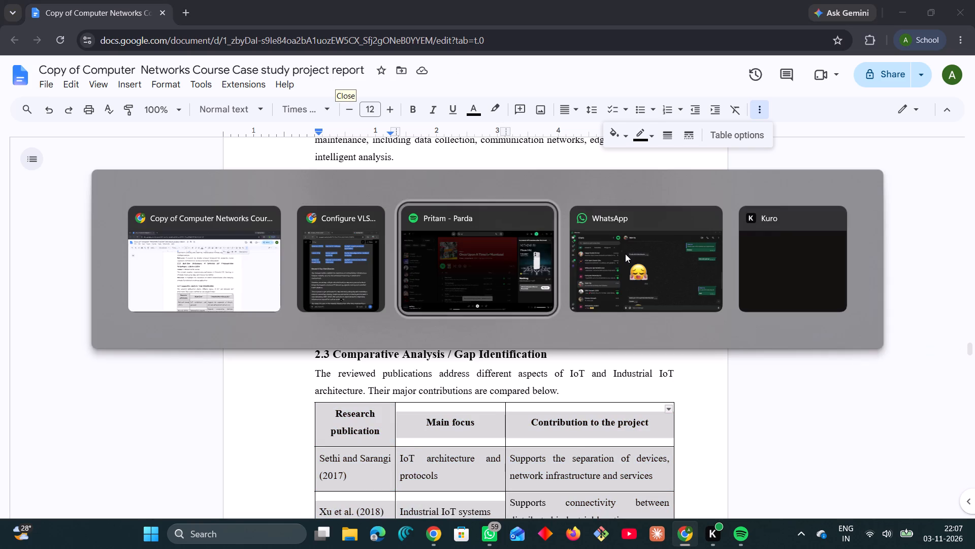
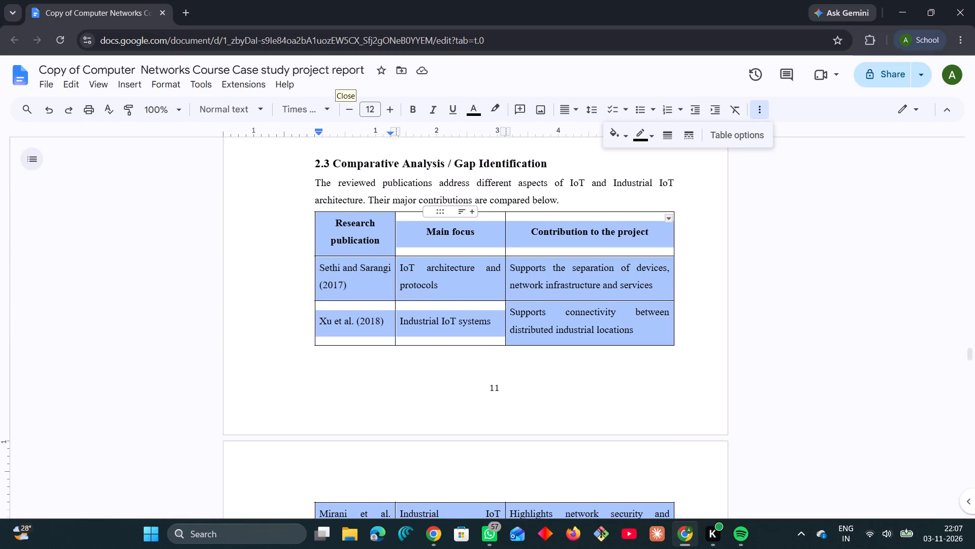
# Centre-align the text of the "Main focus" column entries below the header in the section 2.3 comparison table.
pyautogui.scroll(-6, 840, 301)
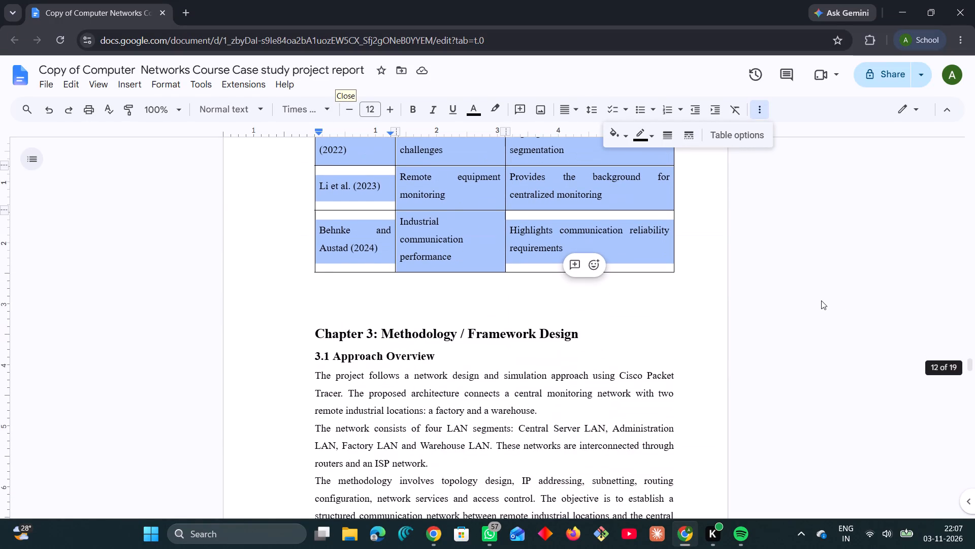
pyautogui.click(820, 300)
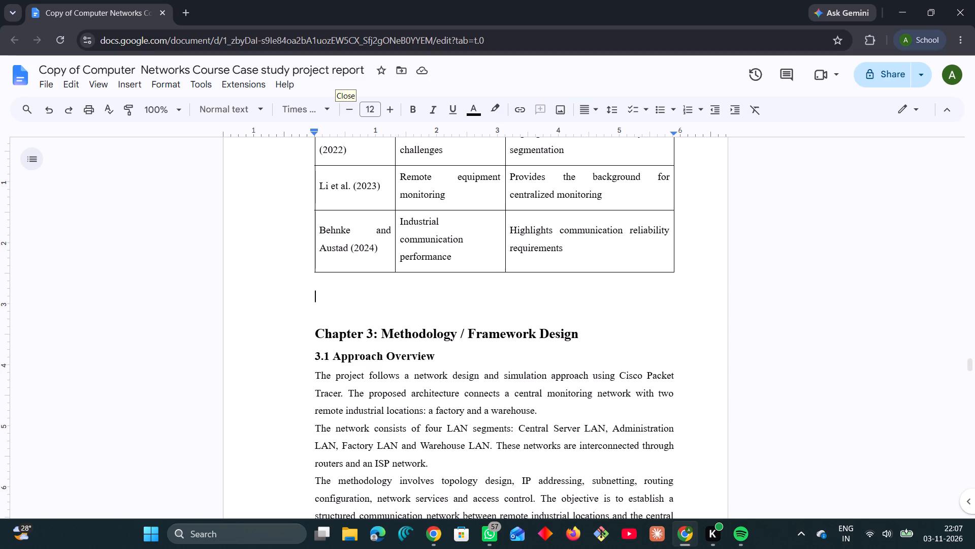
pyautogui.moveTo(456, 259); pyautogui.dragTo(414, 210)
pyautogui.scroll(4, 406, 208)
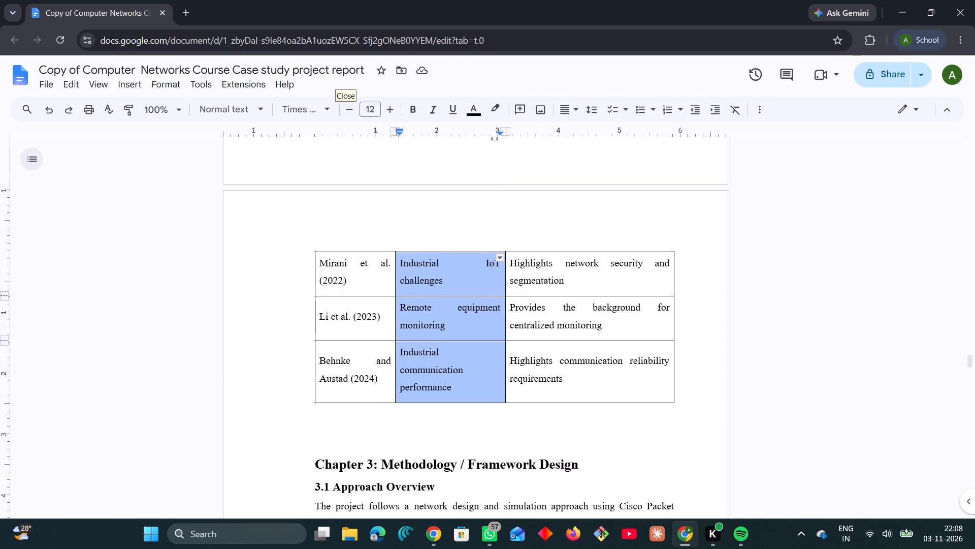
pyautogui.scroll(1, 414, 210)
pyautogui.moveTo(414, 210); pyautogui.dragTo(414, 204)
pyautogui.click(567, 107)
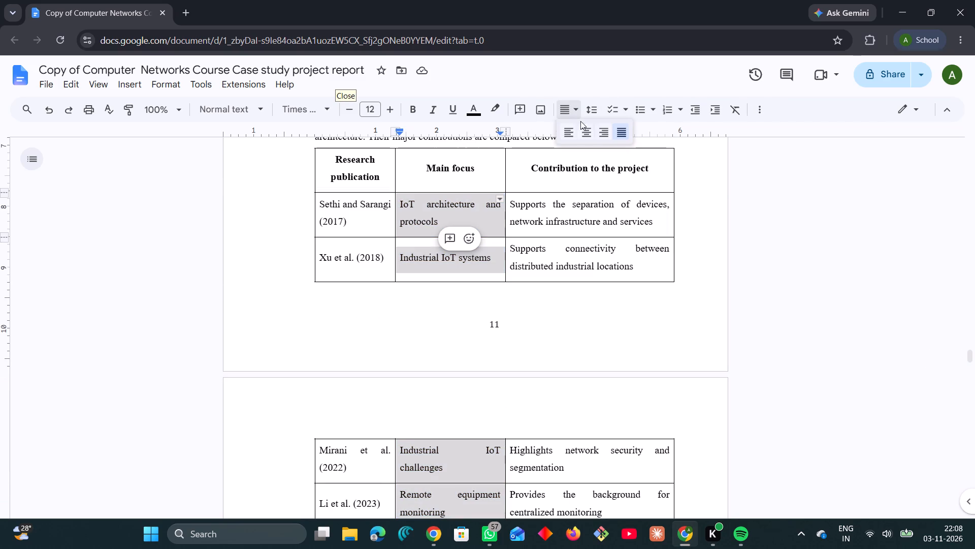
pyautogui.click(588, 135)
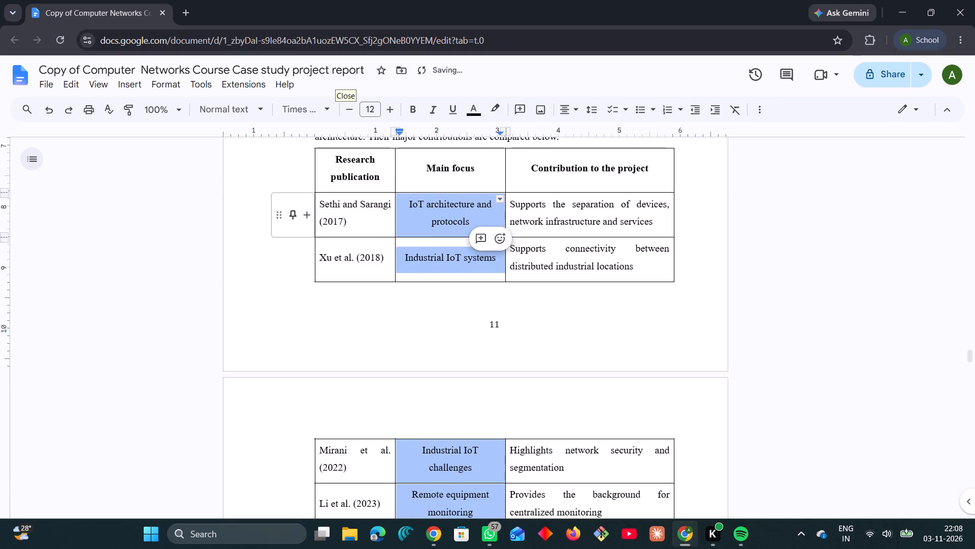
# Centre-align the "Research publication" column entries below the header in the section 2.3 comparison table.
pyautogui.moveTo(365, 223); pyautogui.dragTo(317, 205)
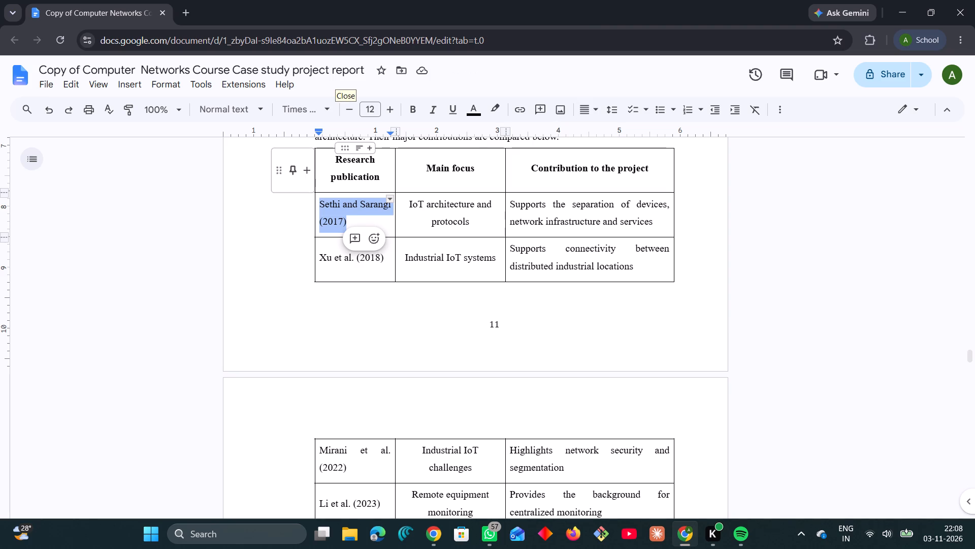
pyautogui.moveTo(318, 202); pyautogui.dragTo(334, 210)
pyautogui.click(364, 227)
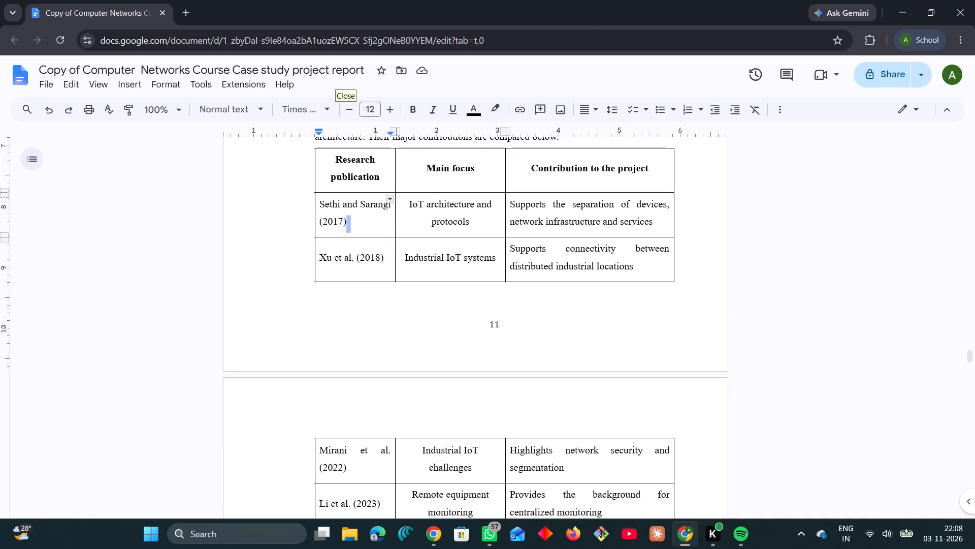
pyautogui.click(358, 225)
pyautogui.moveTo(319, 204); pyautogui.dragTo(359, 282)
pyautogui.scroll(-3, 355, 227)
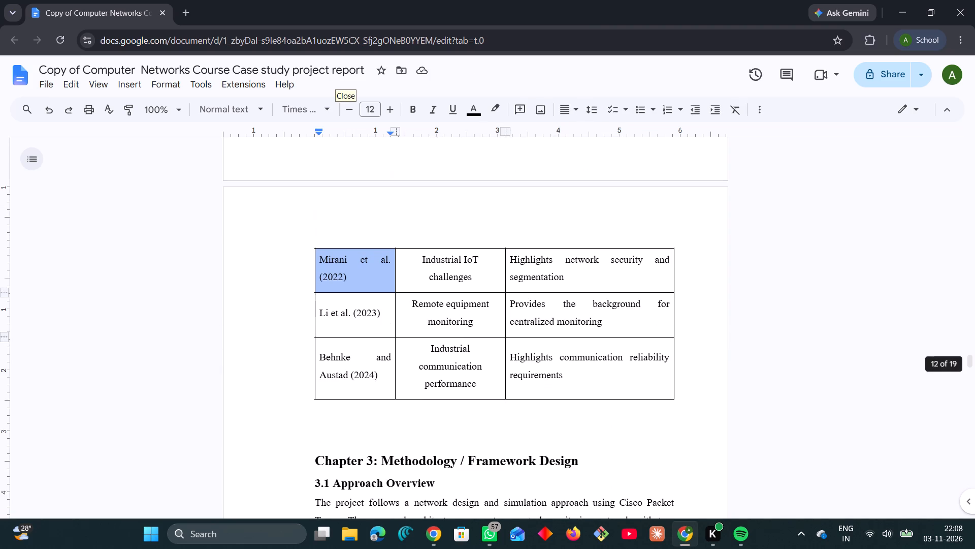
pyautogui.moveTo(359, 282); pyautogui.dragTo(364, 353)
pyautogui.click(570, 106)
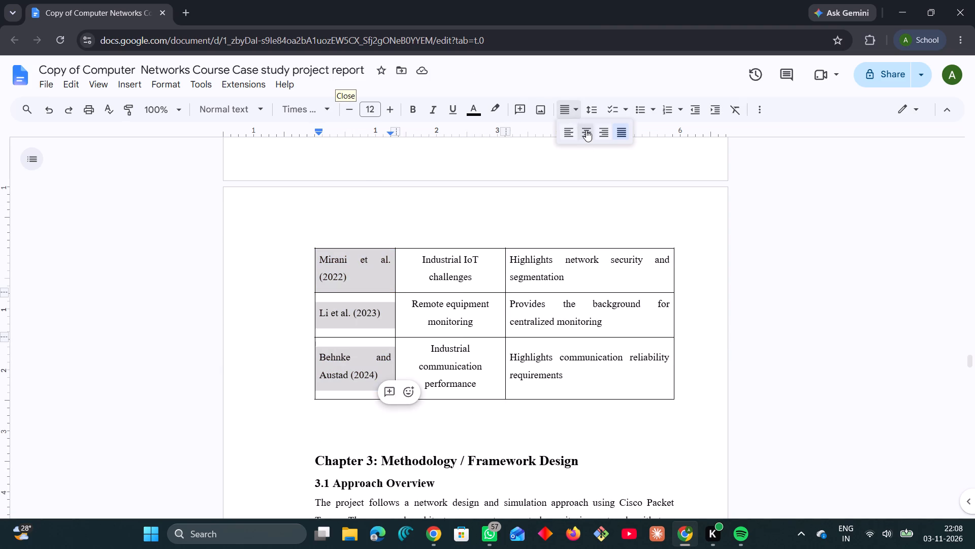
pyautogui.click(586, 130)
pyautogui.scroll(5, 592, 284)
pyautogui.scroll(-1, 584, 339)
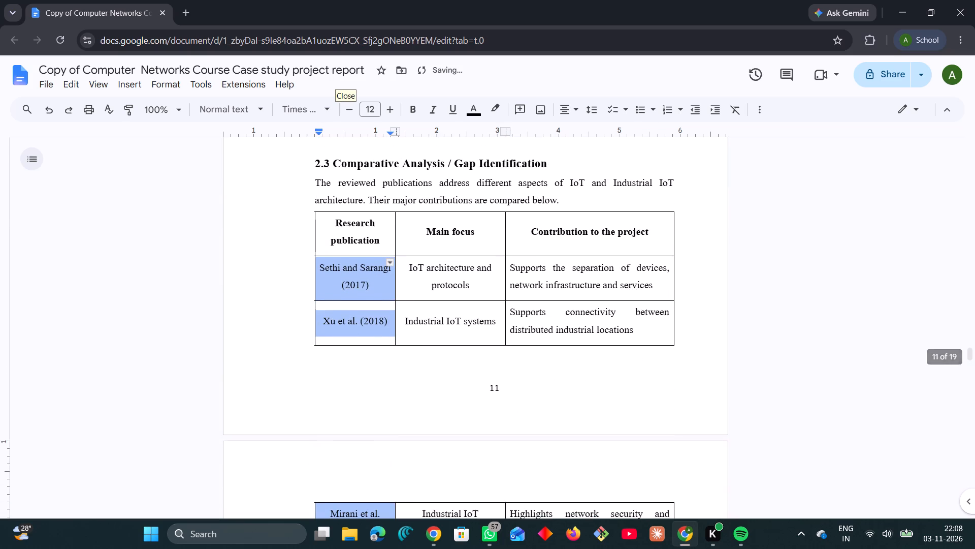
pyautogui.scroll(-4, 516, 273)
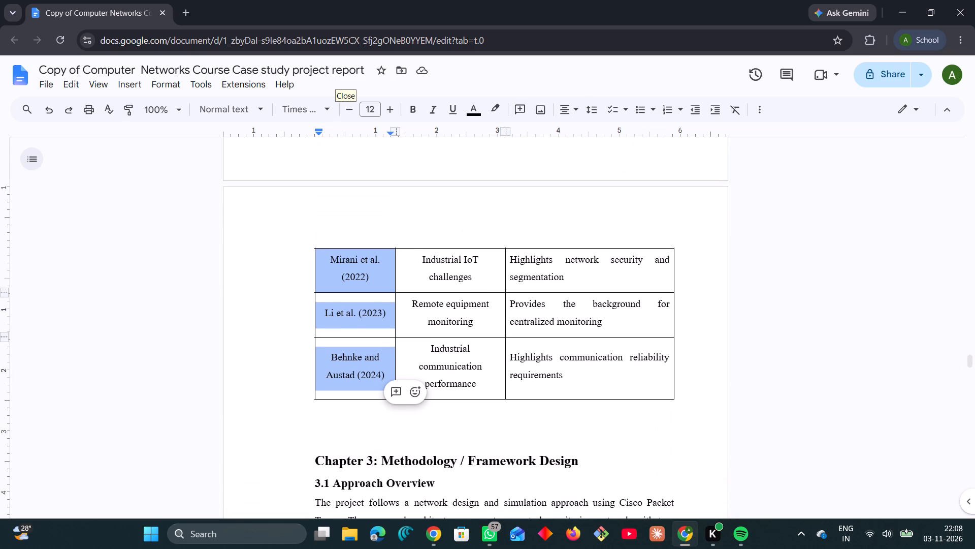
# Set the cell vertical alignment to Middle for the whole Component/Purpose table in section 3.2.
pyautogui.scroll(-3, 518, 277)
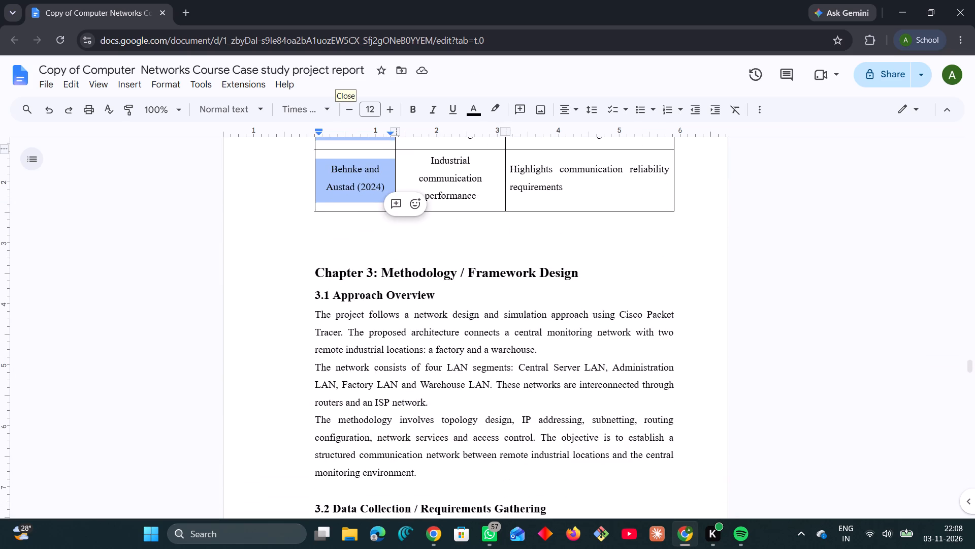
pyautogui.scroll(-3, 518, 278)
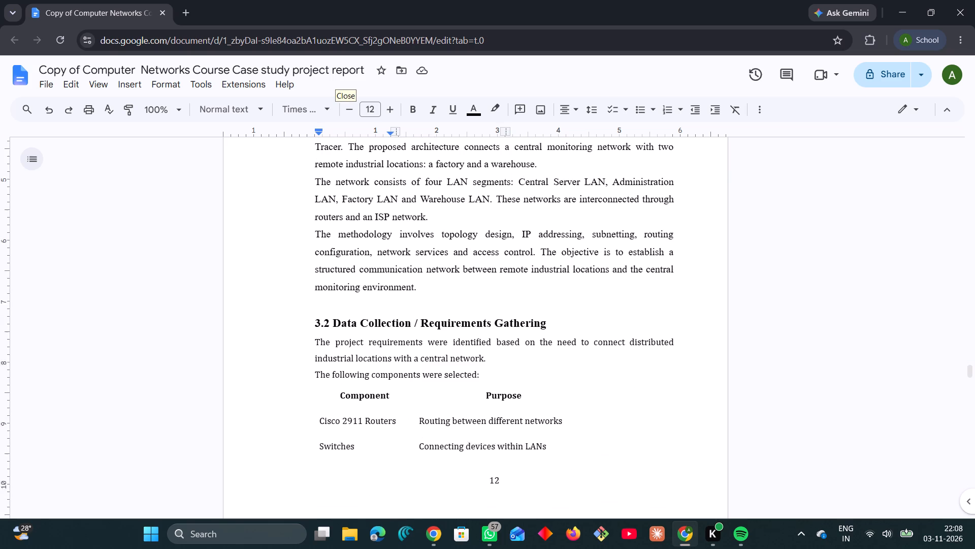
pyautogui.scroll(-2, 383, 302)
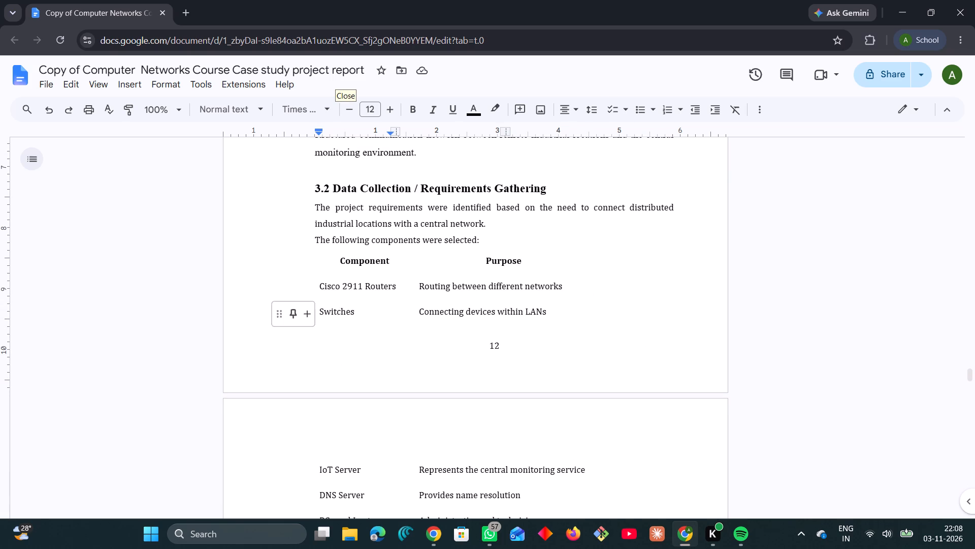
pyautogui.moveTo(337, 263); pyautogui.dragTo(462, 301)
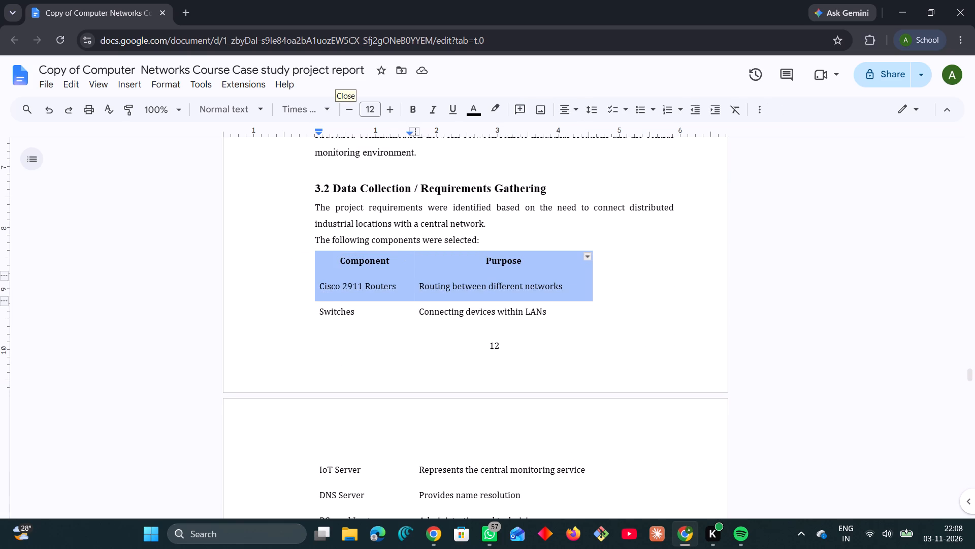
pyautogui.moveTo(462, 301); pyautogui.dragTo(543, 377)
pyautogui.scroll(-3, 475, 317)
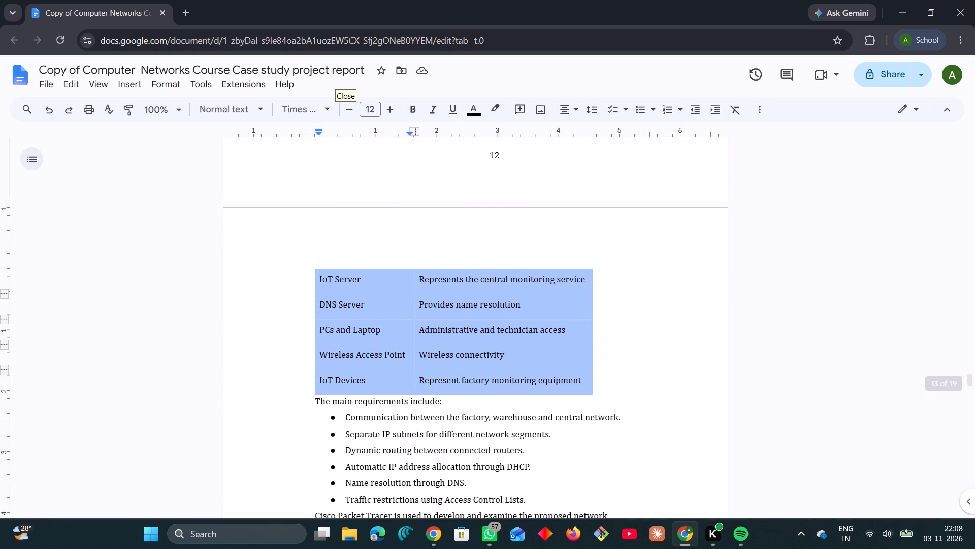
pyautogui.click(762, 118)
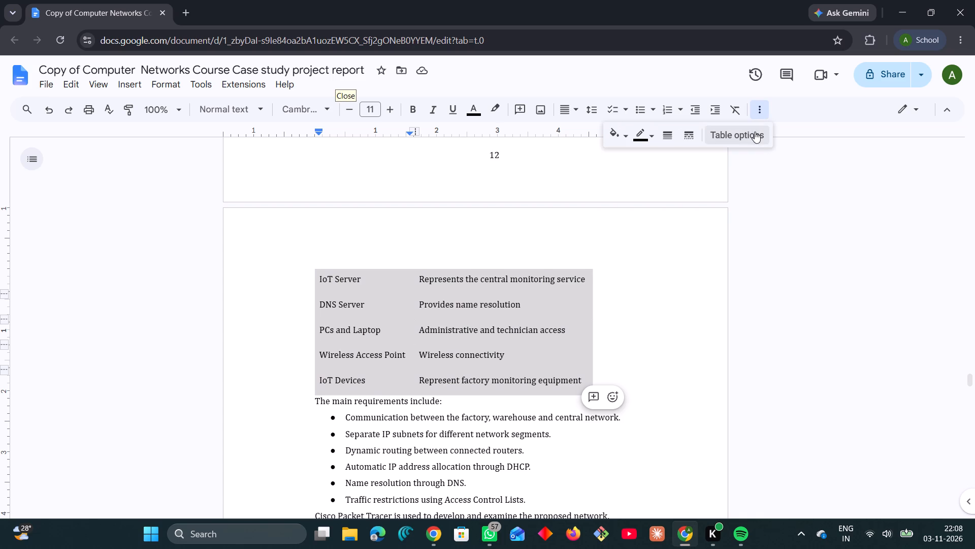
pyautogui.click(755, 132)
pyautogui.click(835, 360)
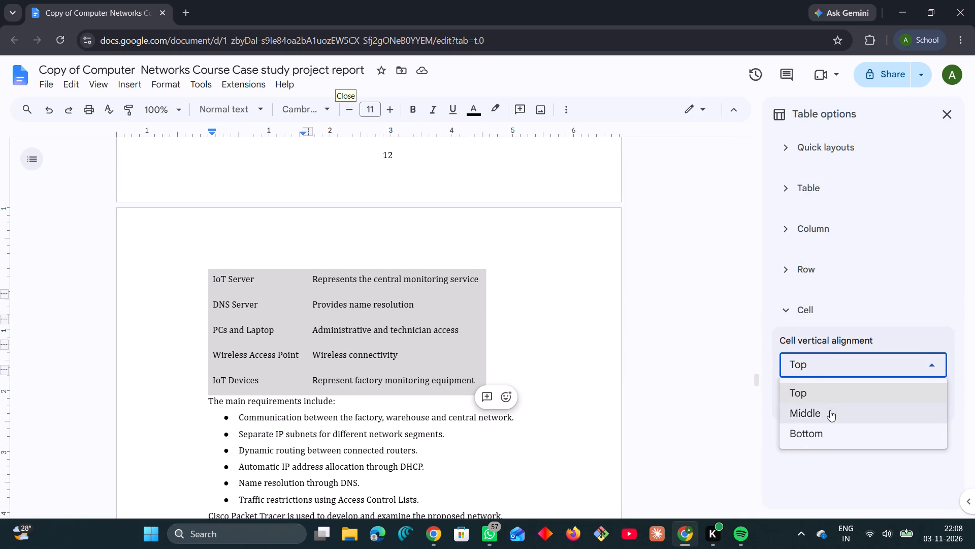
pyautogui.click(830, 410)
pyautogui.click(950, 113)
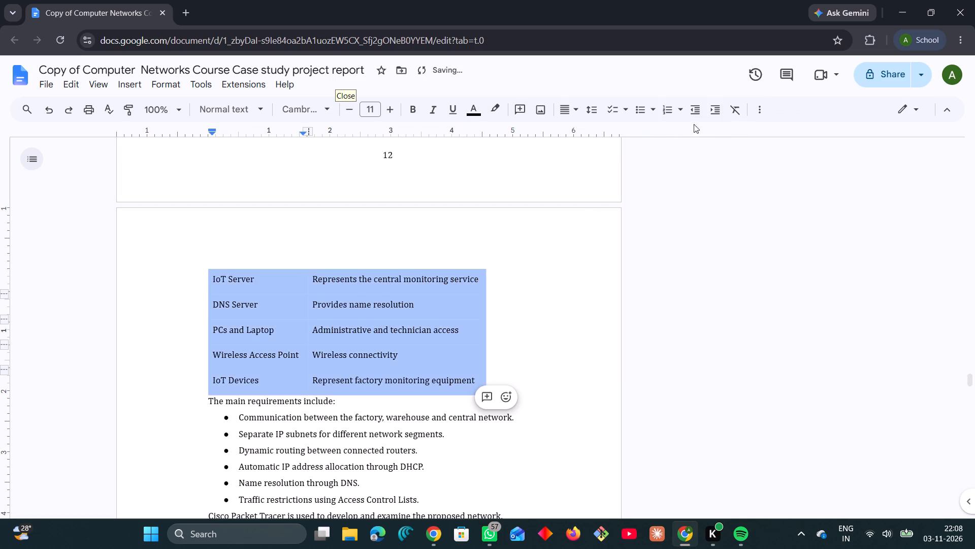
# Give all cells of the section 3.2 Component/Purpose table a 0.5pt border.
pyautogui.click(762, 114)
pyautogui.click(664, 139)
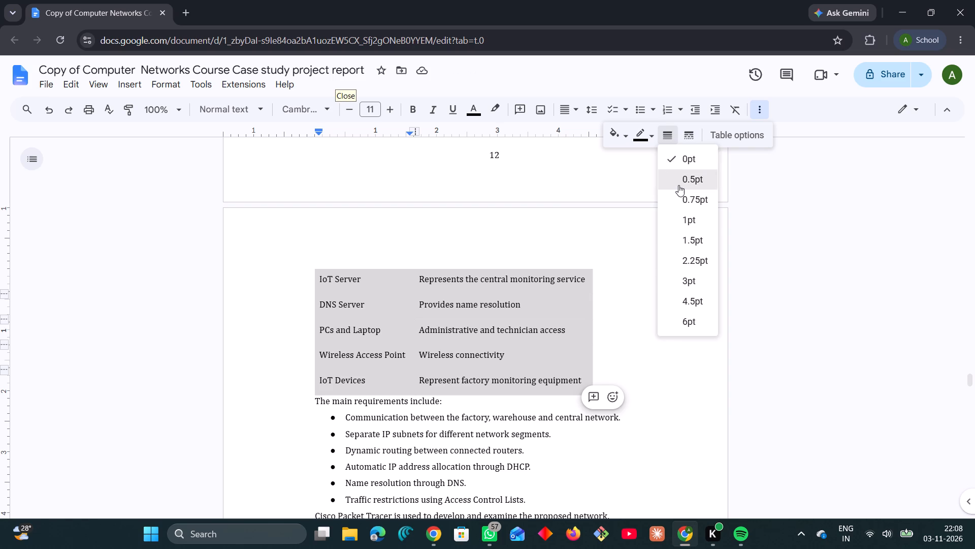
pyautogui.click(678, 185)
pyautogui.scroll(3, 633, 248)
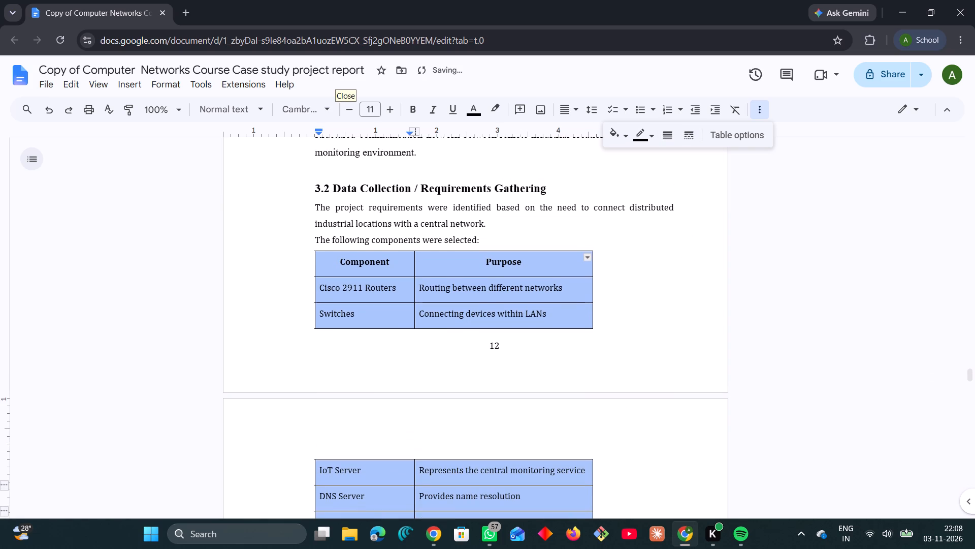
pyautogui.click(823, 304)
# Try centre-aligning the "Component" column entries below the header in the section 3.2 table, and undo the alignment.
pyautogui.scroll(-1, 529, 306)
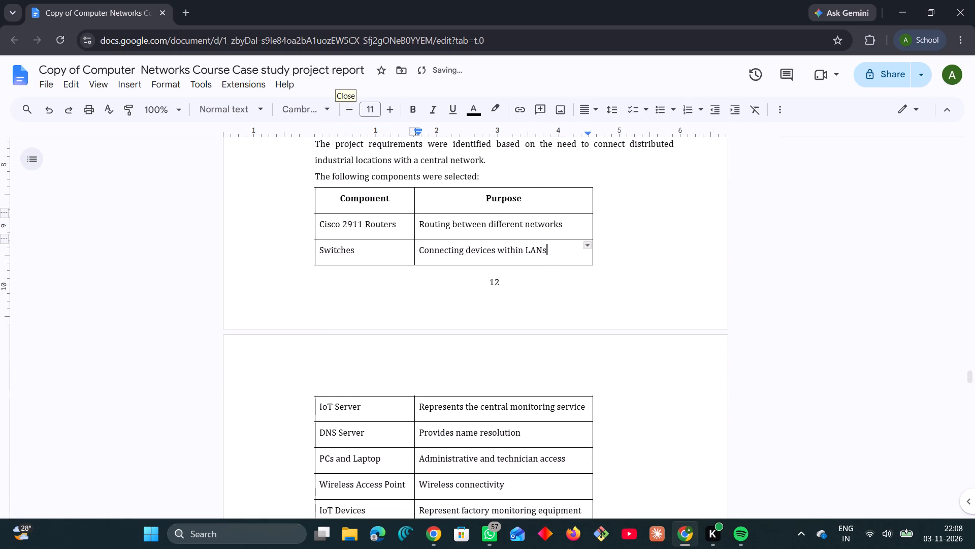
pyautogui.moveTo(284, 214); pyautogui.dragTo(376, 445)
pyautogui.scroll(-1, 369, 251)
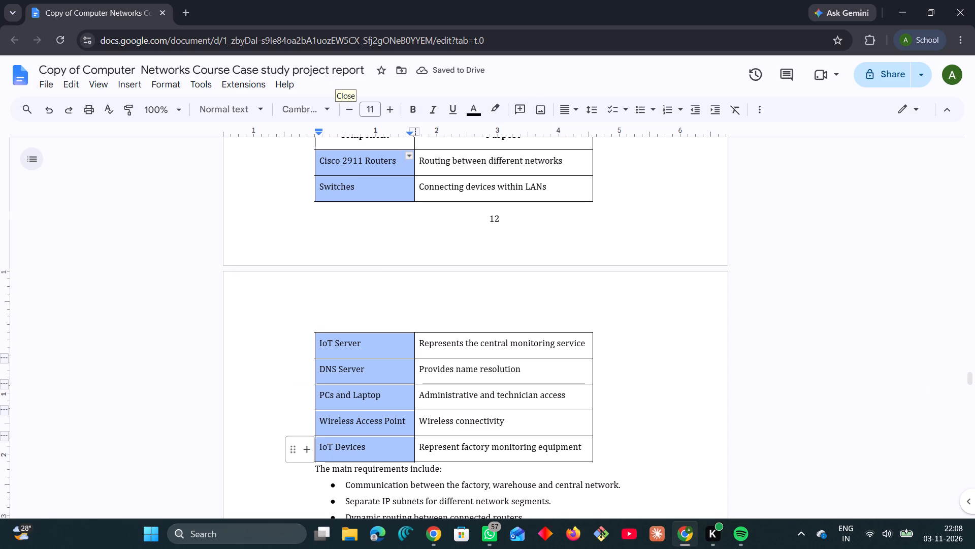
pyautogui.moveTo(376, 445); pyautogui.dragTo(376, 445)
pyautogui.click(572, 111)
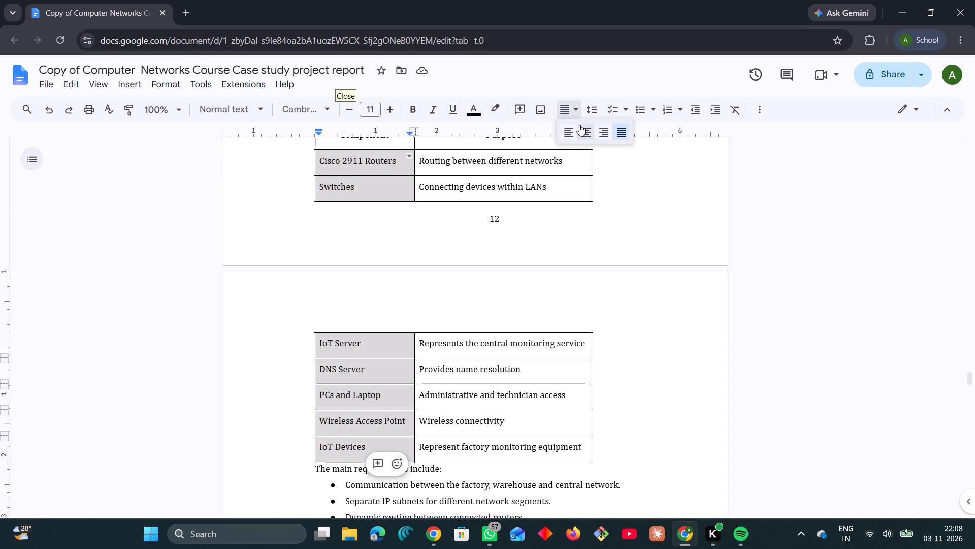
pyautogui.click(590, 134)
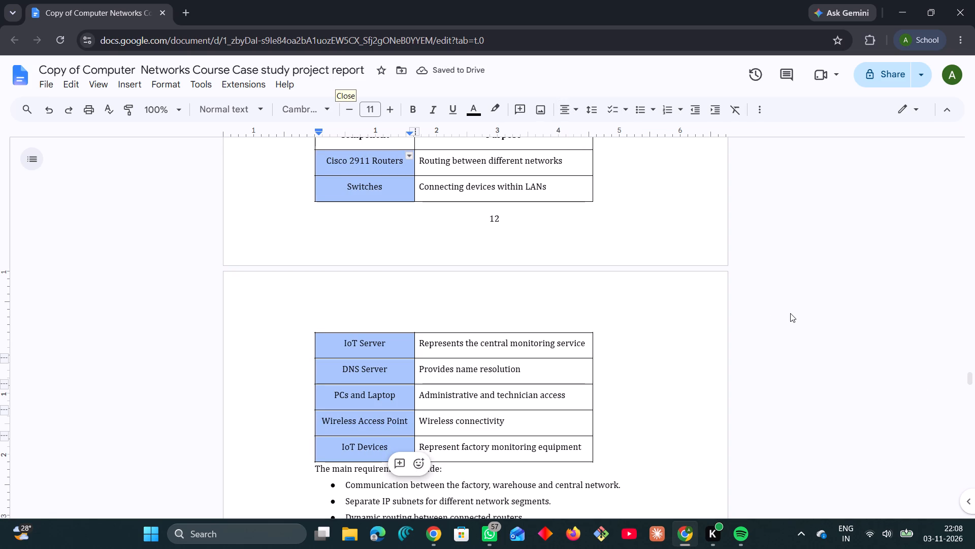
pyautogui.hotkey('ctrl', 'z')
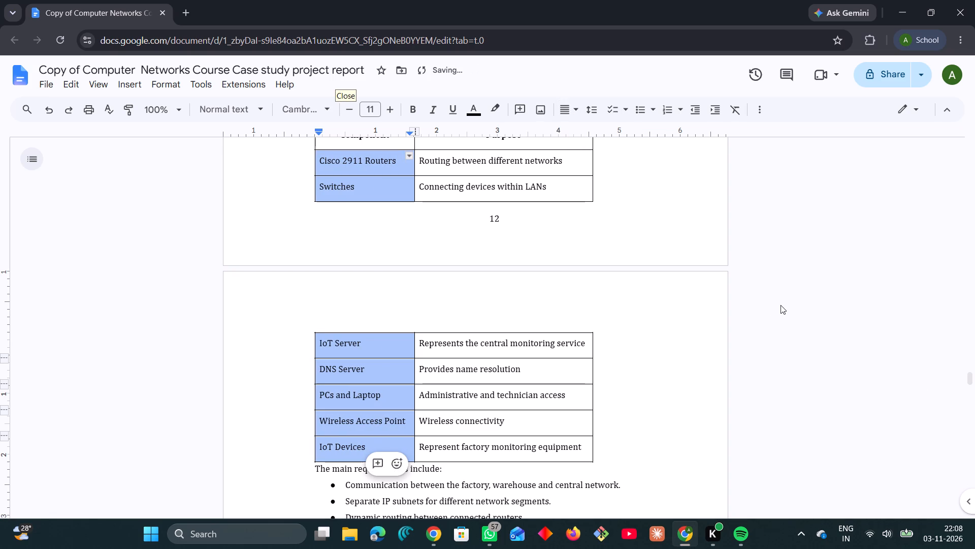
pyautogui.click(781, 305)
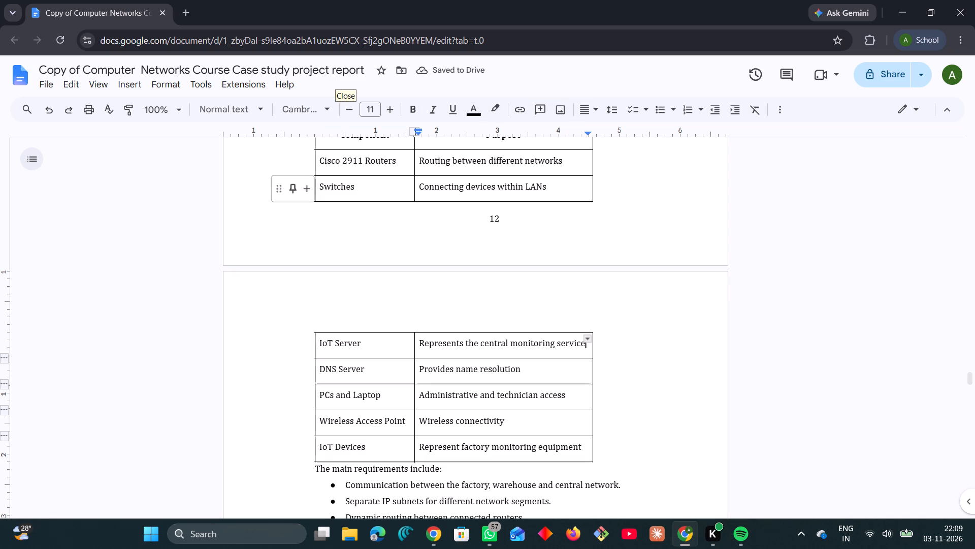
# Centre-align the "Component" column entries from "Cisco 2911 Routers" to "IoT Devices" in the section 3.2 table.
pyautogui.moveTo(319, 161); pyautogui.dragTo(398, 222)
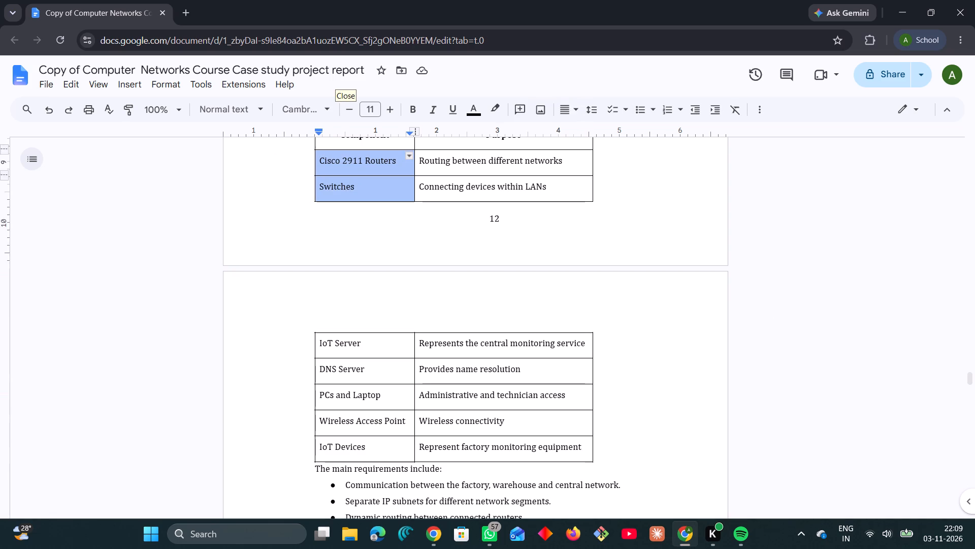
pyautogui.moveTo(398, 222); pyautogui.dragTo(392, 440)
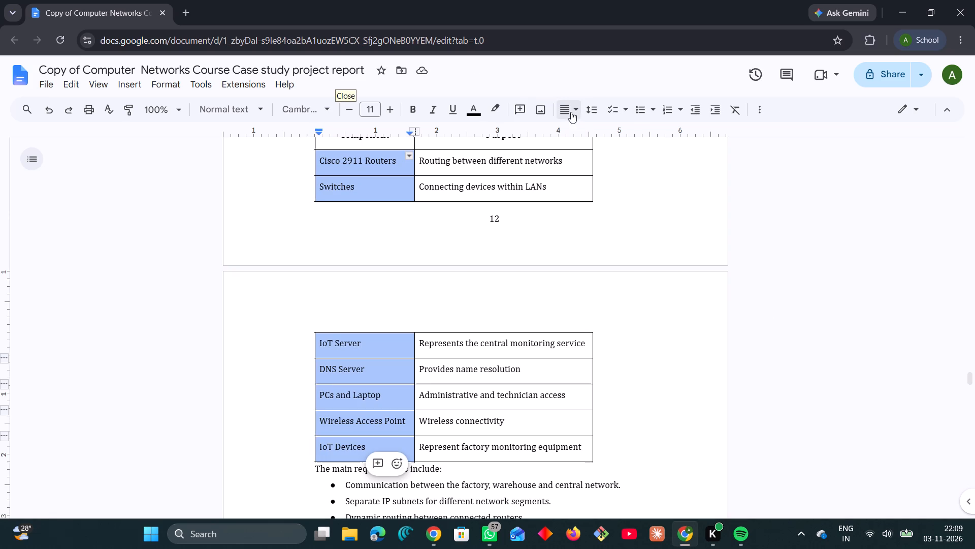
pyautogui.click(571, 112)
pyautogui.click(587, 137)
pyautogui.click(759, 257)
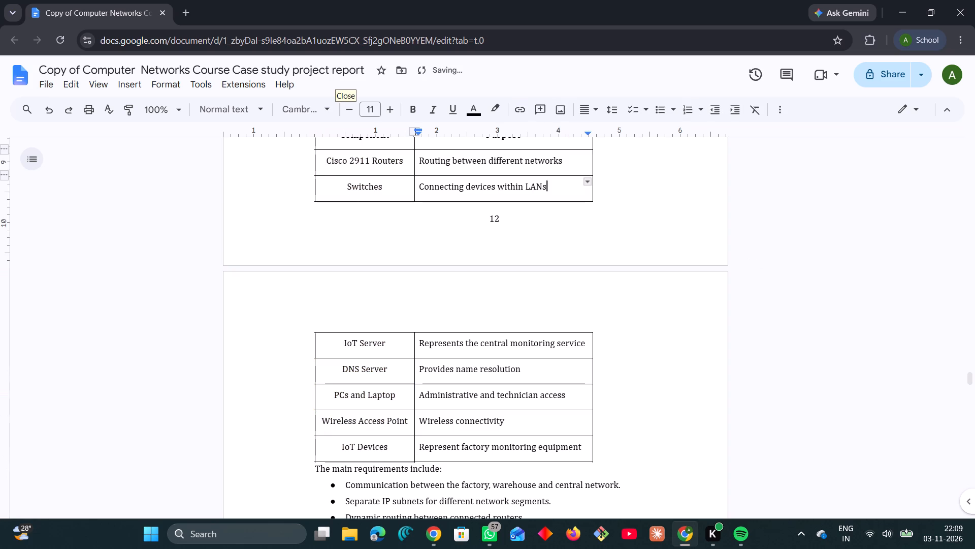
# Centre-align the "Purpose" column entries below the header in the section 3.2 table.
pyautogui.scroll(-2, 471, 210)
pyautogui.scroll(1, 460, 224)
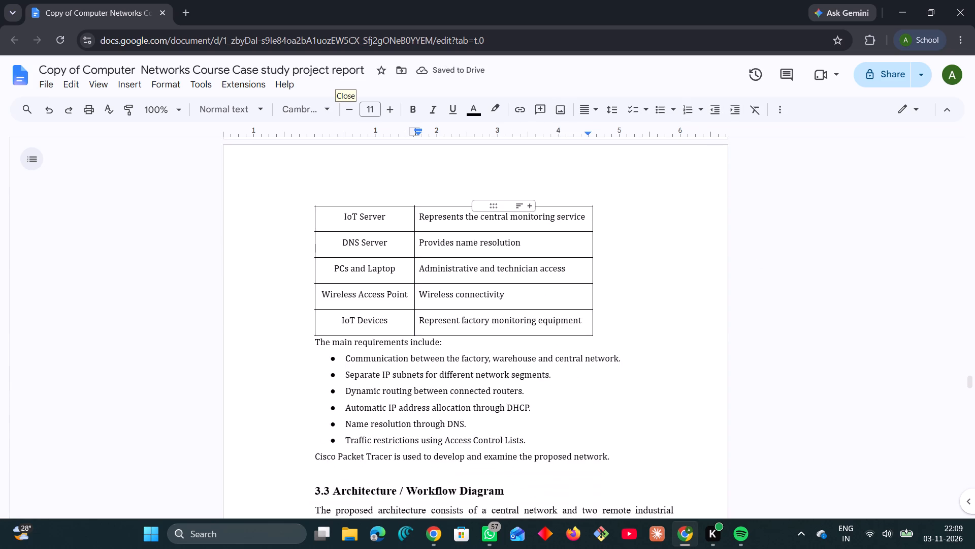
pyautogui.scroll(2, 460, 224)
pyautogui.moveTo(412, 224); pyautogui.dragTo(418, 224)
pyautogui.click(419, 224)
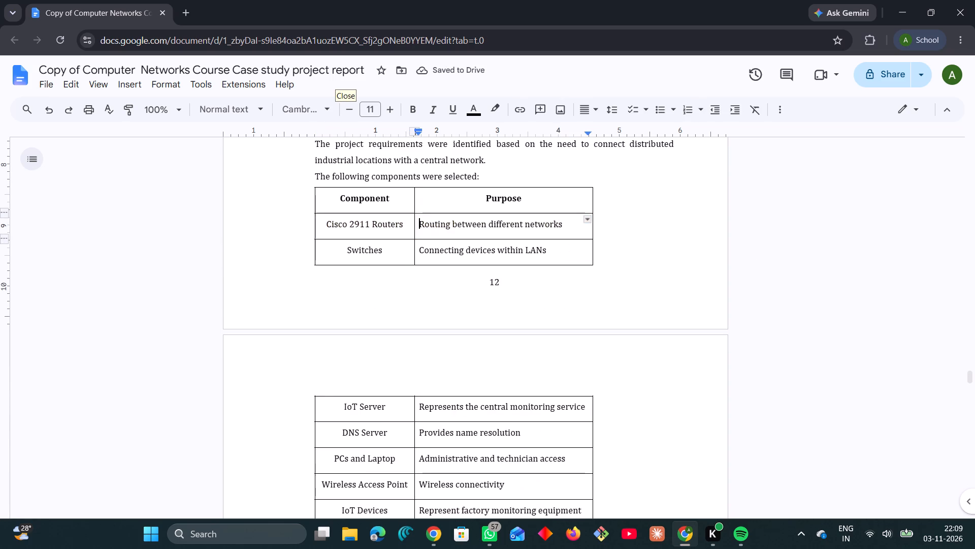
pyautogui.moveTo(419, 224); pyautogui.dragTo(530, 427)
pyautogui.scroll(-1, 492, 257)
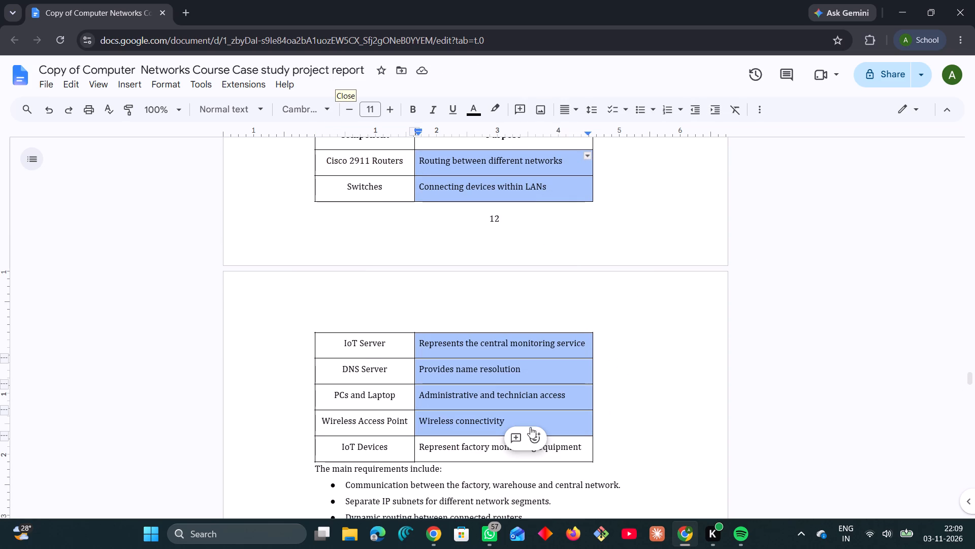
pyautogui.moveTo(530, 427); pyautogui.dragTo(562, 441)
pyautogui.click(578, 109)
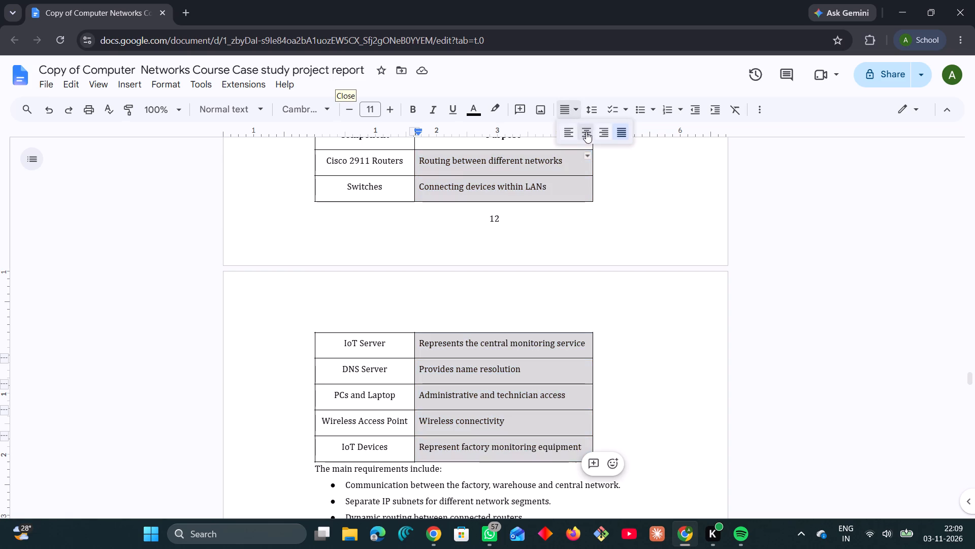
pyautogui.click(586, 132)
pyautogui.click(818, 290)
pyautogui.scroll(-3, 593, 272)
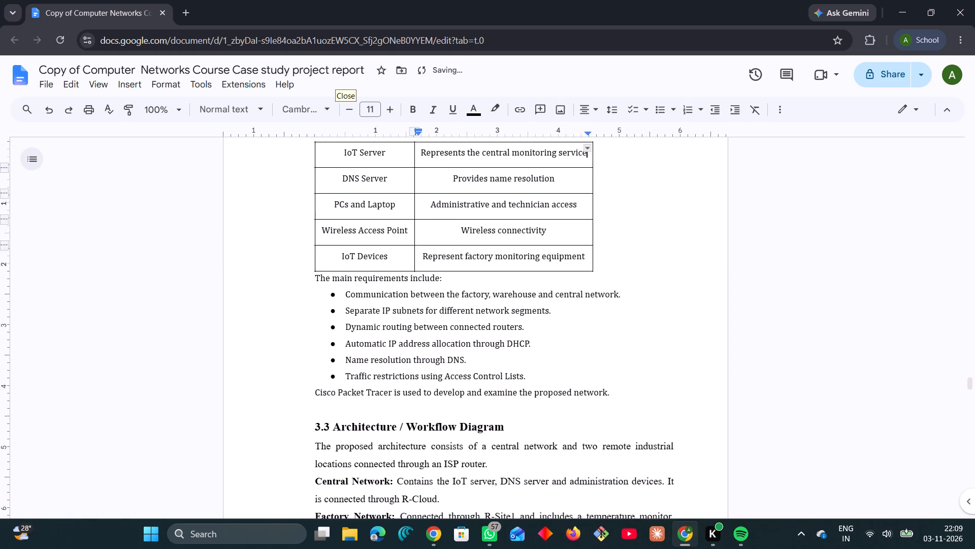
# Select all cells of the IP Addressing Scheme table and check their vertical alignment in the table options.
pyautogui.scroll(-2, 561, 245)
pyautogui.scroll(2, 472, 216)
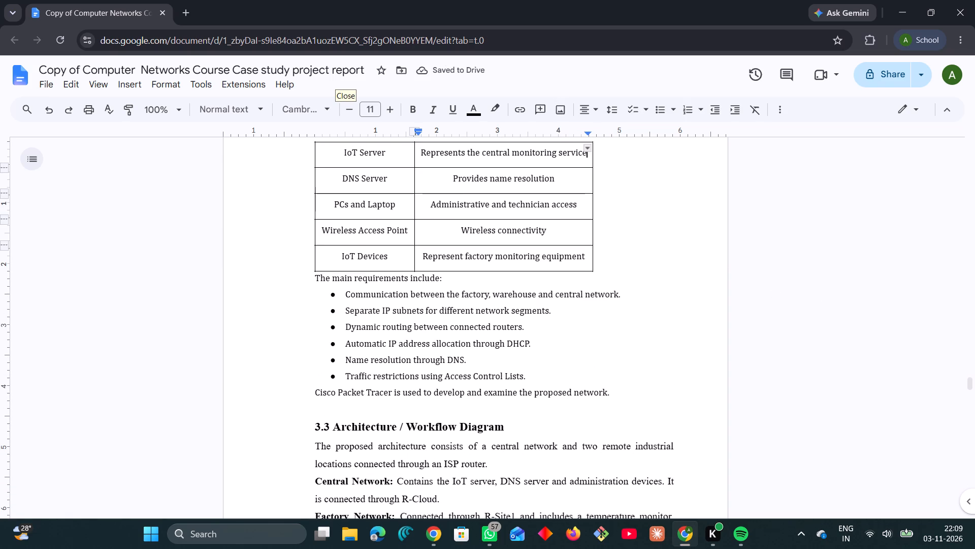
pyautogui.scroll(-2, 559, 281)
pyautogui.scroll(-1, 499, 273)
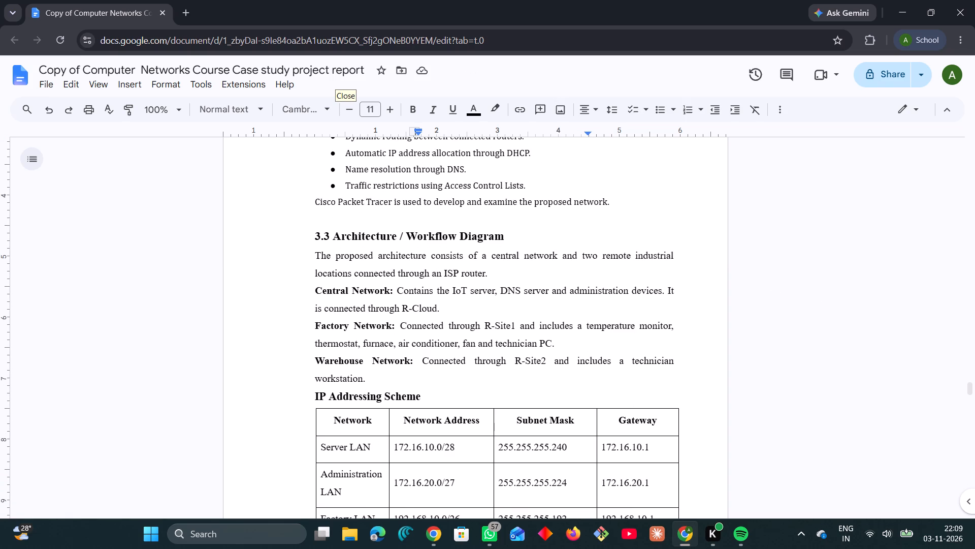
pyautogui.scroll(-3, 437, 258)
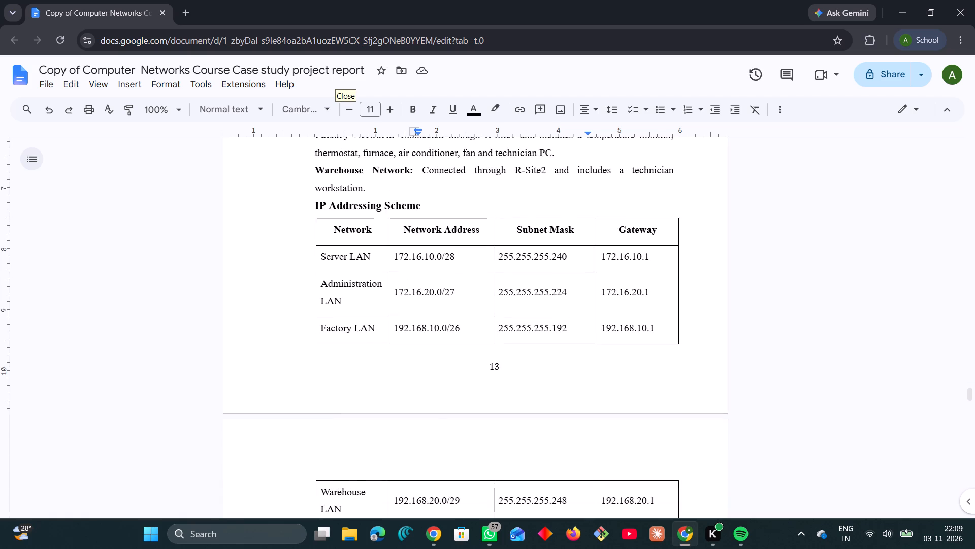
pyautogui.moveTo(334, 232); pyautogui.dragTo(449, 284)
pyautogui.scroll(-1, 440, 281)
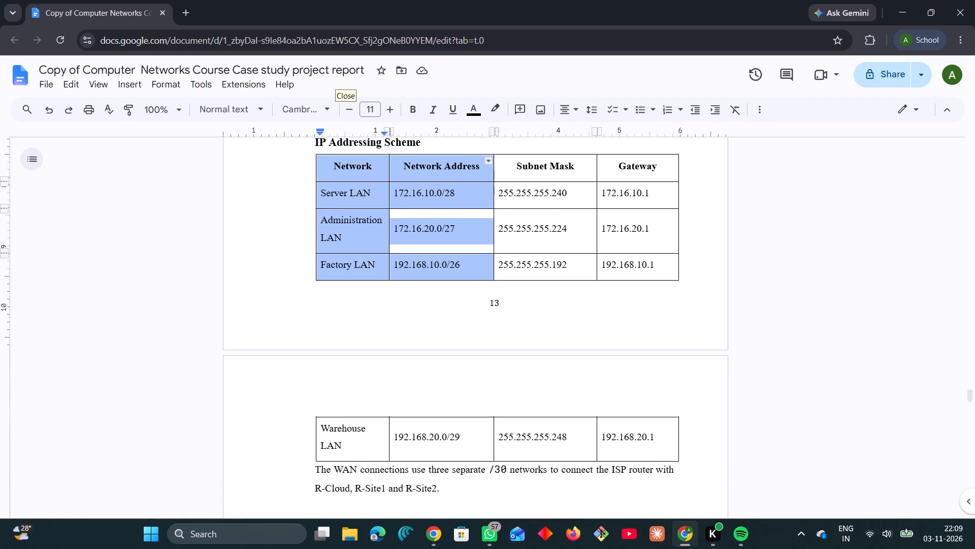
pyautogui.moveTo(449, 284); pyautogui.dragTo(617, 269)
pyautogui.scroll(-2, 449, 284)
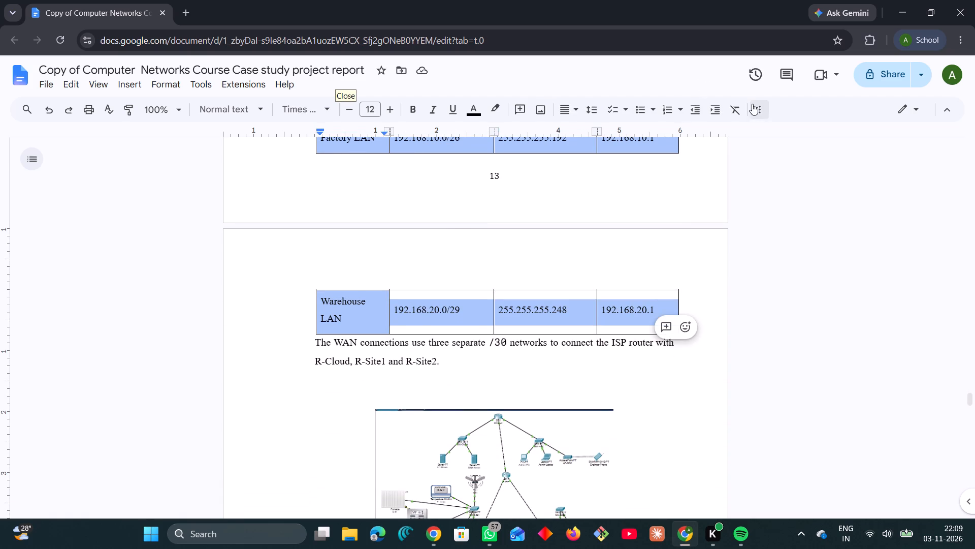
pyautogui.click(768, 115)
pyautogui.click(754, 131)
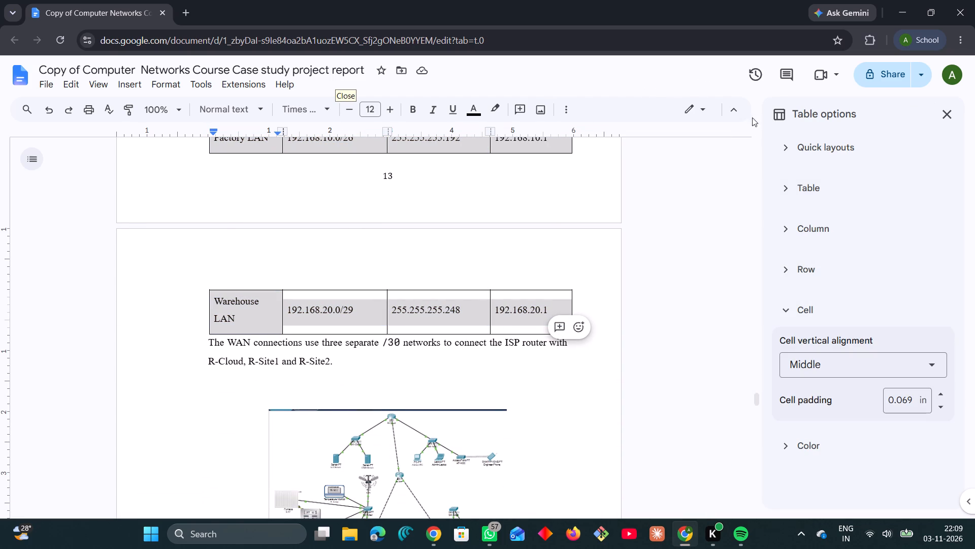
pyautogui.click(945, 114)
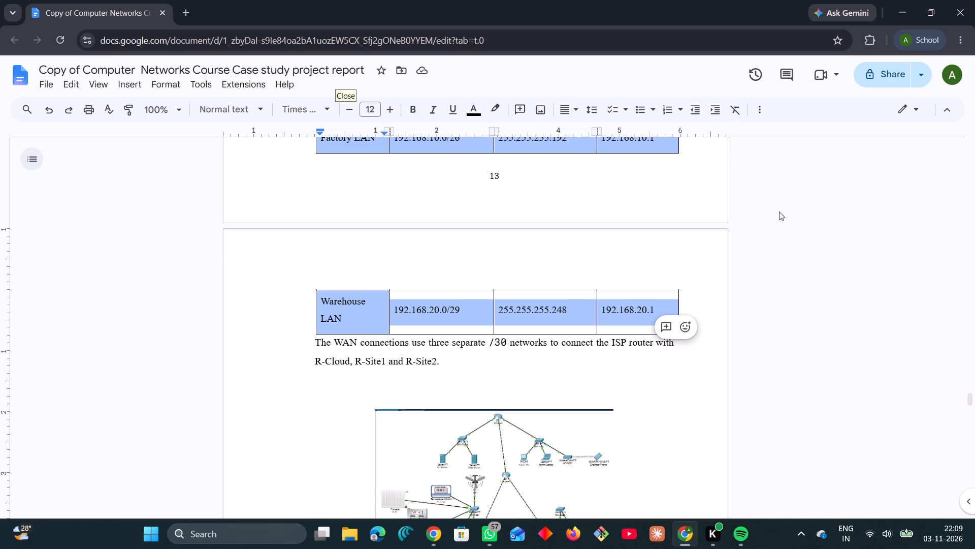
pyautogui.click(795, 224)
# Centre-align the "Network" column entries from "Server LAN" to "Warehouse LAN" in the IP Addressing Scheme table.
pyautogui.scroll(2, 443, 233)
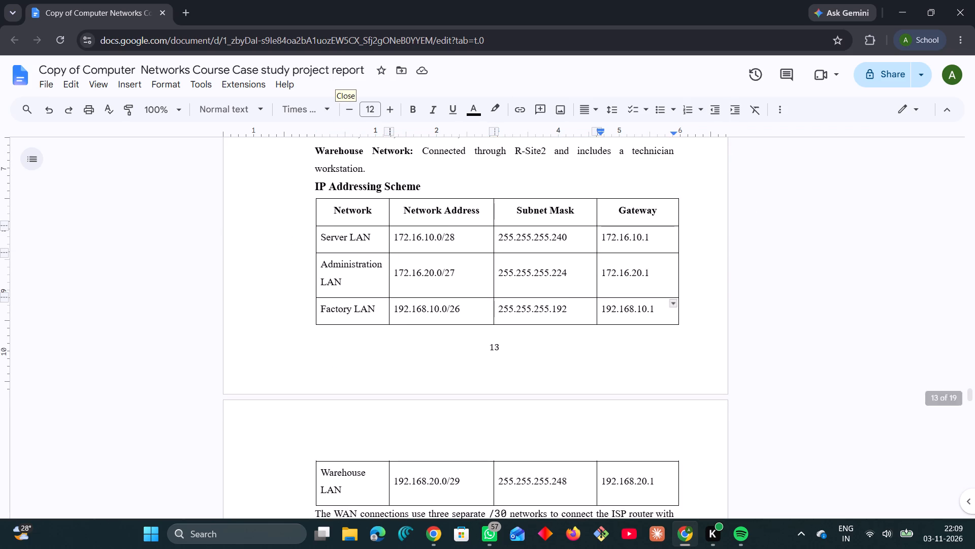
pyautogui.moveTo(320, 233); pyautogui.dragTo(359, 246)
pyautogui.scroll(-1, 357, 245)
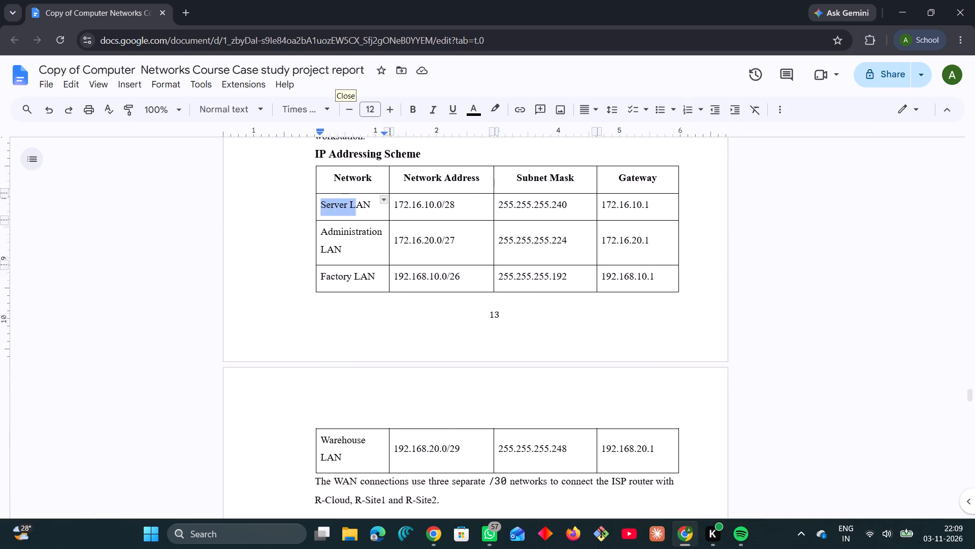
pyautogui.moveTo(359, 246); pyautogui.dragTo(377, 378)
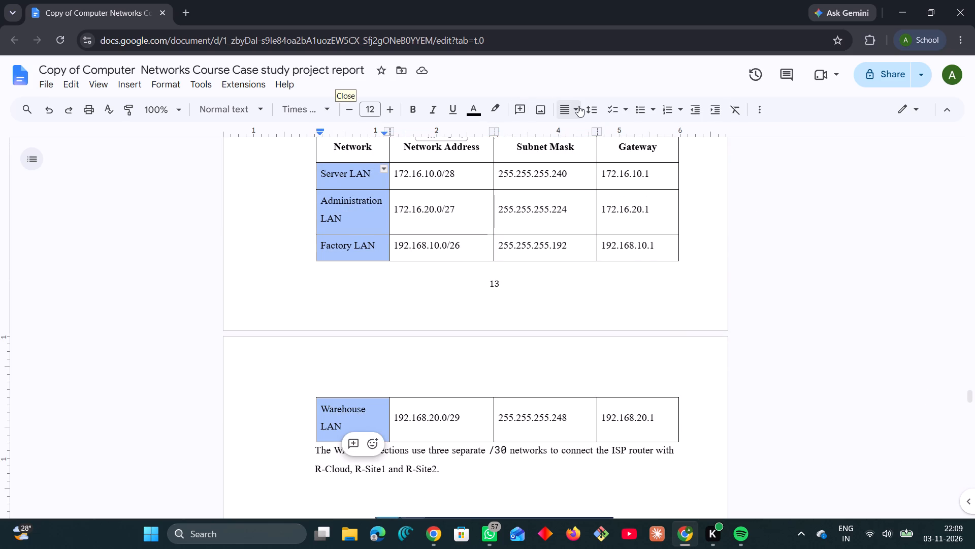
pyautogui.click(578, 106)
pyautogui.click(588, 131)
pyautogui.click(854, 277)
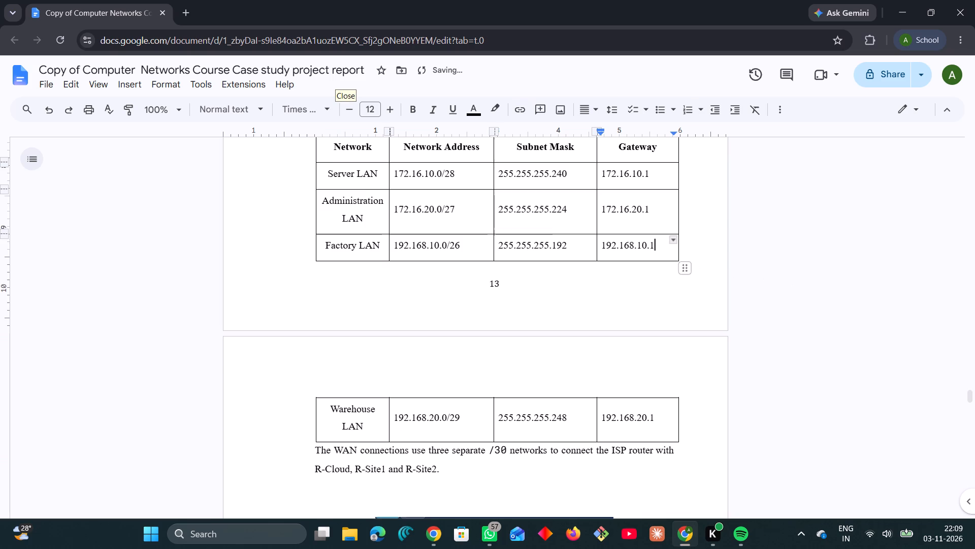
# Look through the sections after the IP Addressing Scheme table for the next table that needs formatting, as far as section 4.2.
pyautogui.scroll(-4, 608, 264)
pyautogui.scroll(-5, 543, 246)
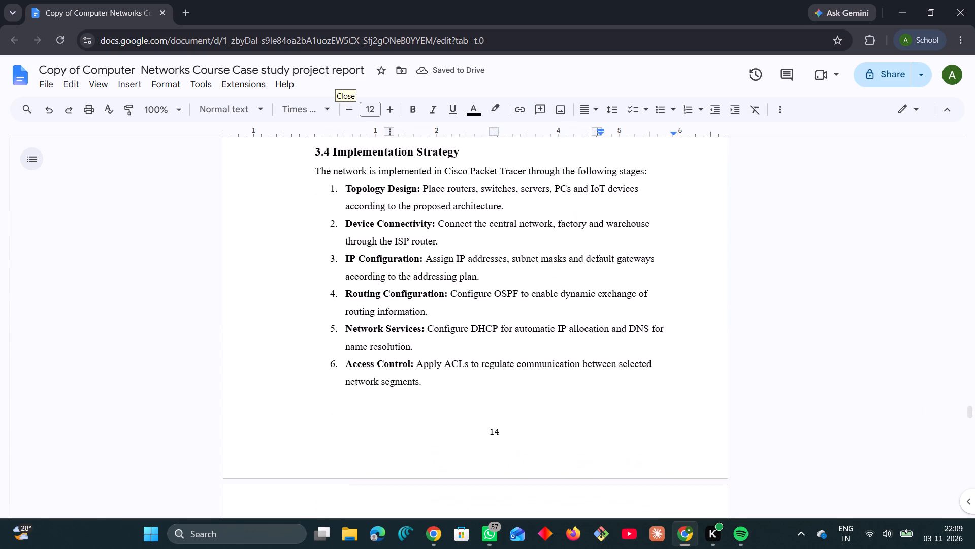
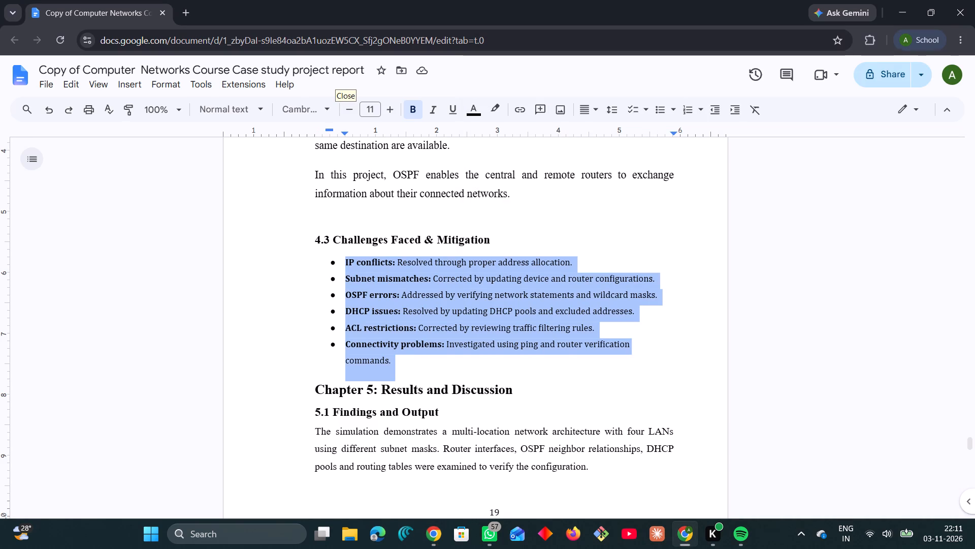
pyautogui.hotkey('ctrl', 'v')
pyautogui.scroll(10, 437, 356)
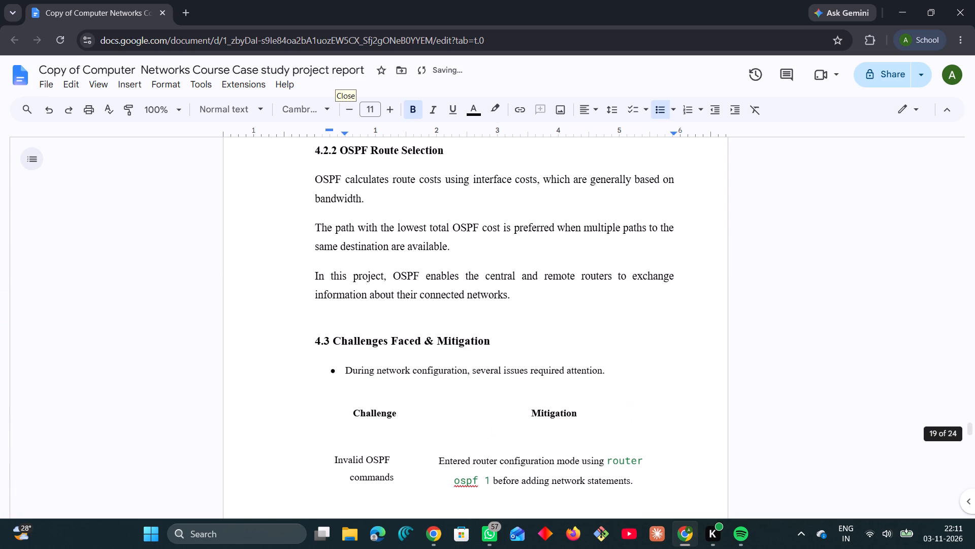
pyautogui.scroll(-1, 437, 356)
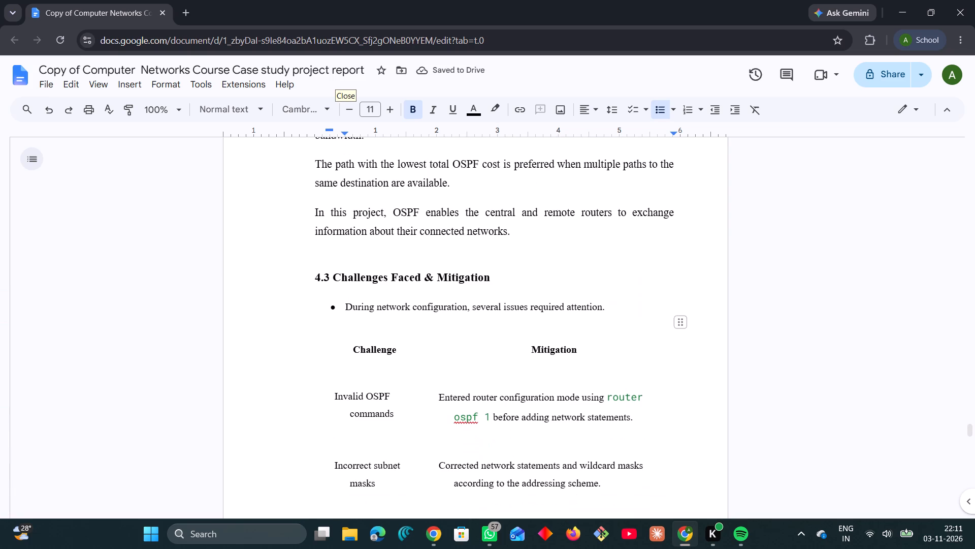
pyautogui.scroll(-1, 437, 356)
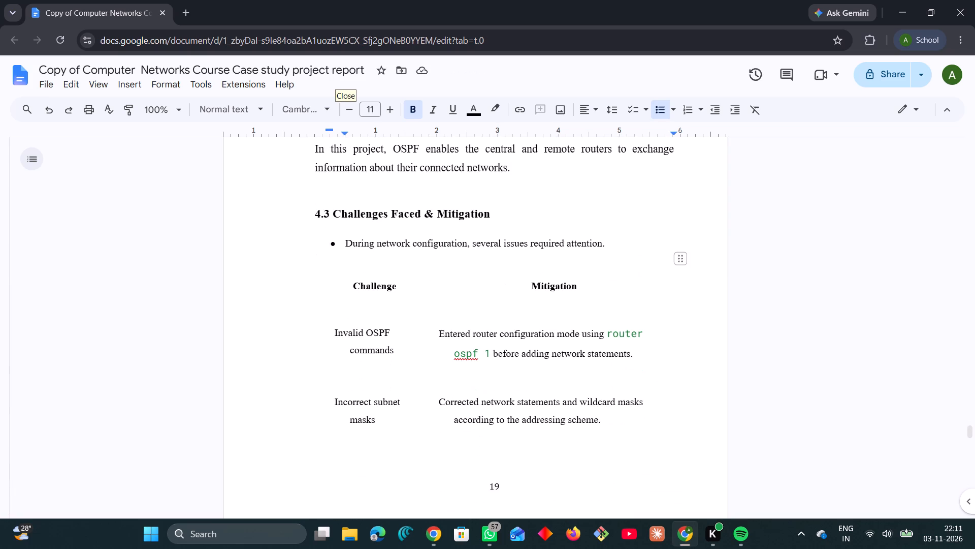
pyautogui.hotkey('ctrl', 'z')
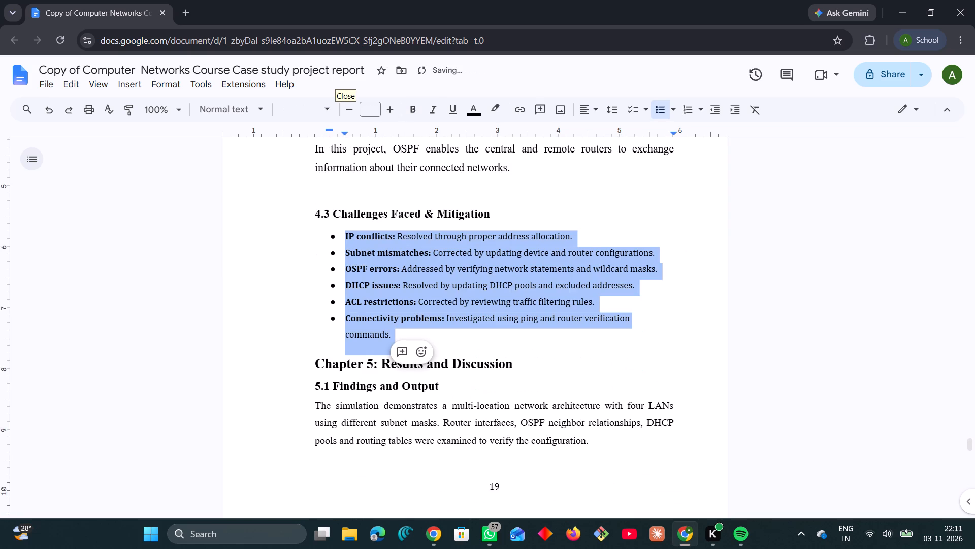
# Set the font of Chapter 4's text from the 4.1 Execution heading through the end of subsection 4.2.2 to Times New Roman.
pyautogui.scroll(2, 437, 356)
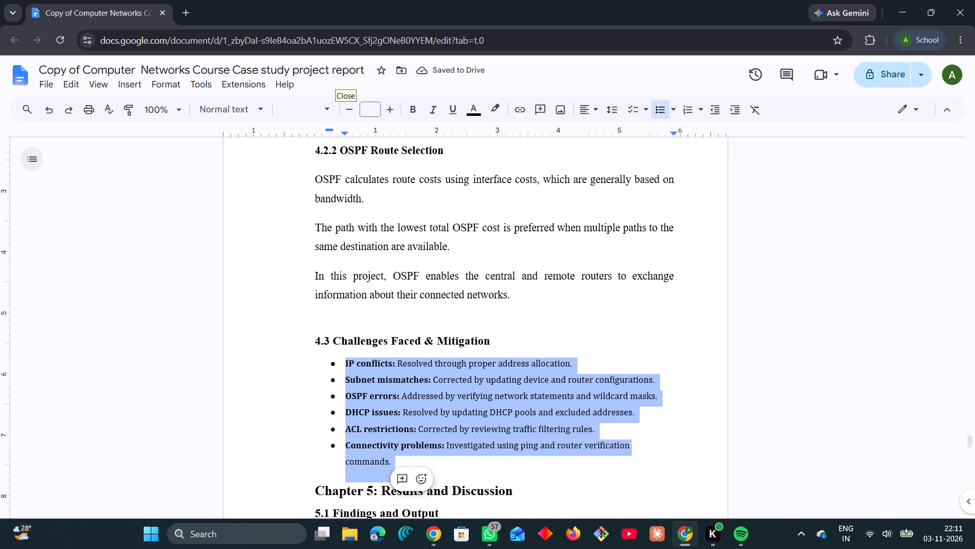
pyautogui.scroll(1, 392, 335)
pyautogui.moveTo(526, 357); pyautogui.dragTo(325, 305)
pyautogui.scroll(2, 390, 310)
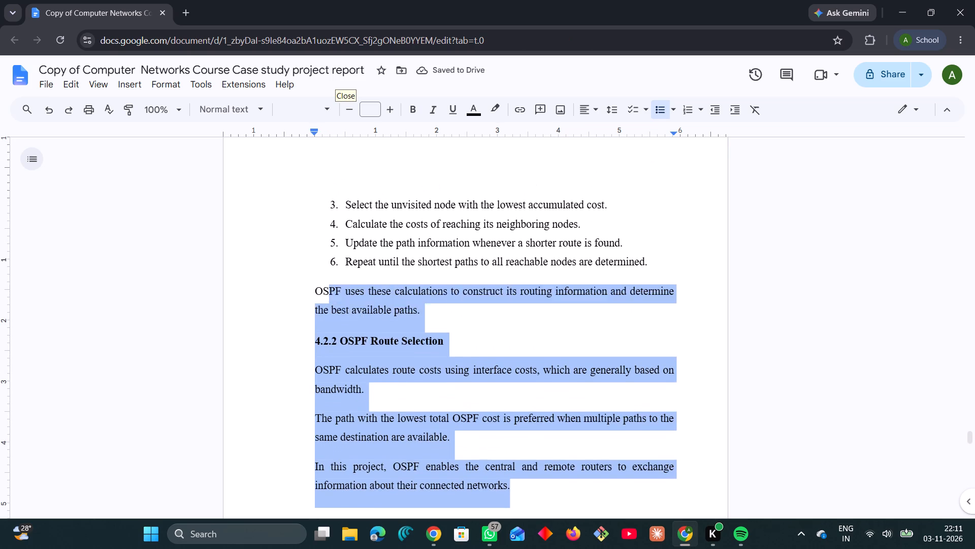
pyautogui.moveTo(325, 305); pyautogui.dragTo(323, 281)
pyautogui.scroll(7, 332, 280)
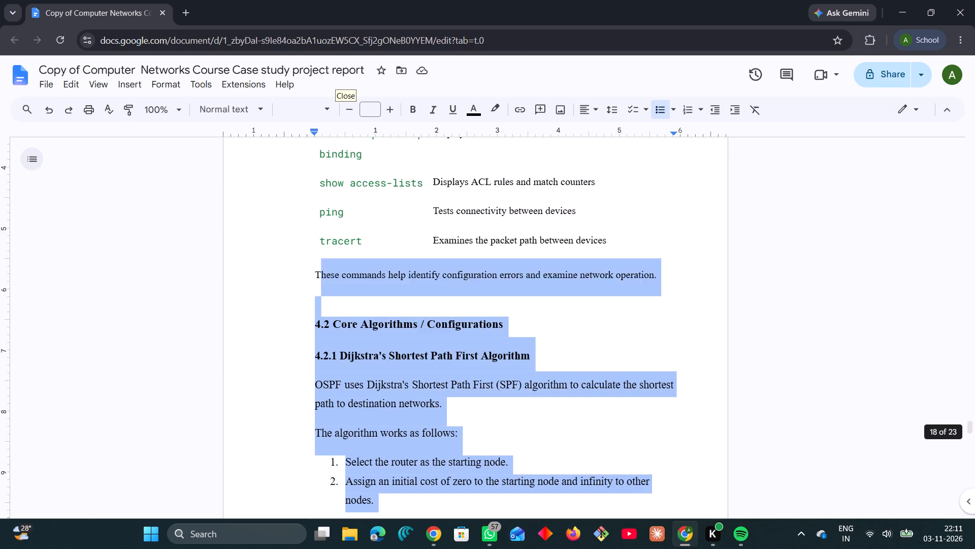
pyautogui.moveTo(323, 281); pyautogui.dragTo(315, 300)
pyautogui.scroll(19, 310, 309)
pyautogui.scroll(17, 315, 300)
pyautogui.scroll(8, 315, 300)
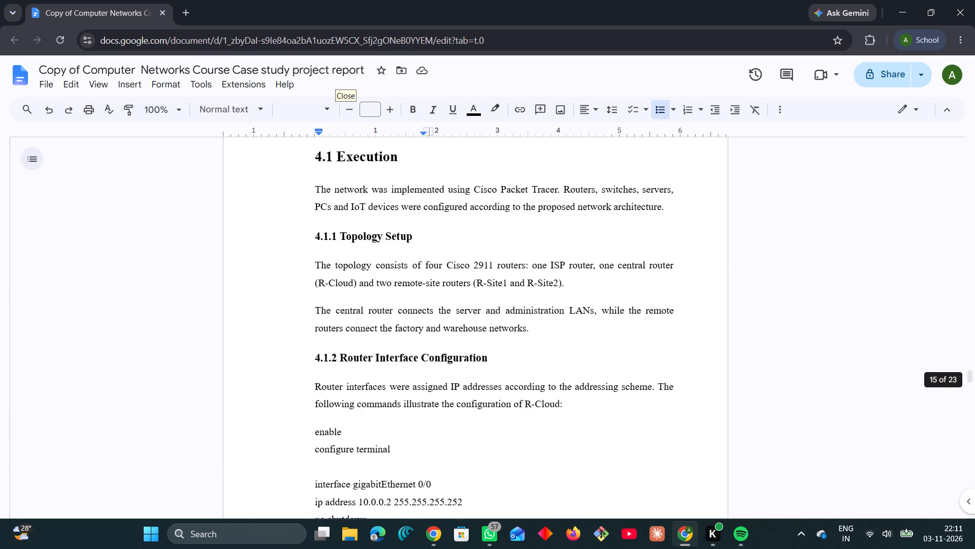
pyautogui.moveTo(315, 300); pyautogui.dragTo(307, 274)
pyautogui.scroll(2, 315, 300)
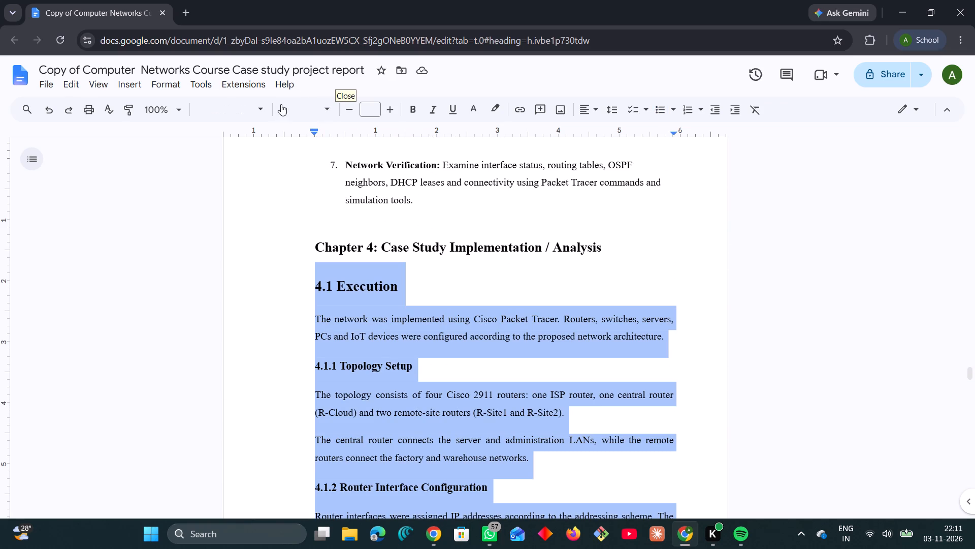
pyautogui.click(267, 108)
pyautogui.click(316, 111)
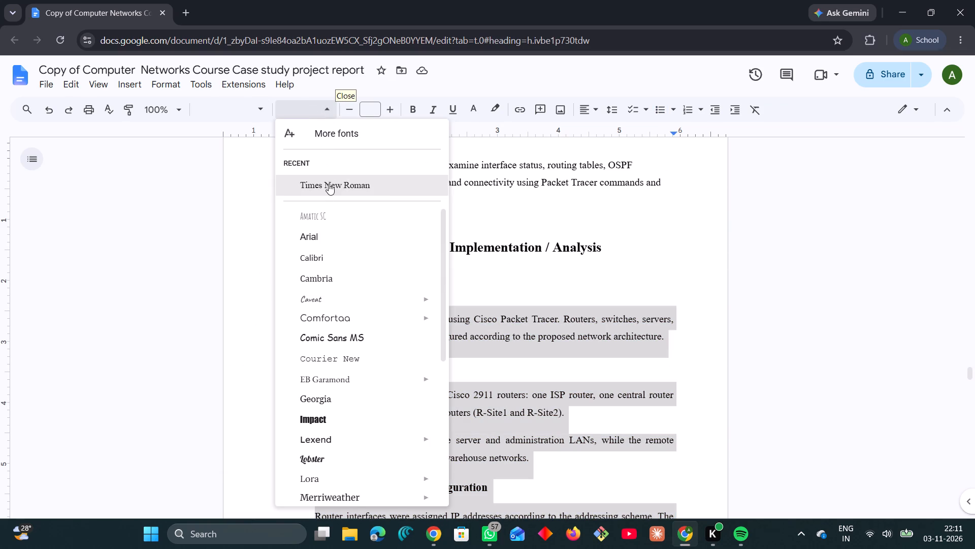
pyautogui.click(329, 184)
pyautogui.click(493, 265)
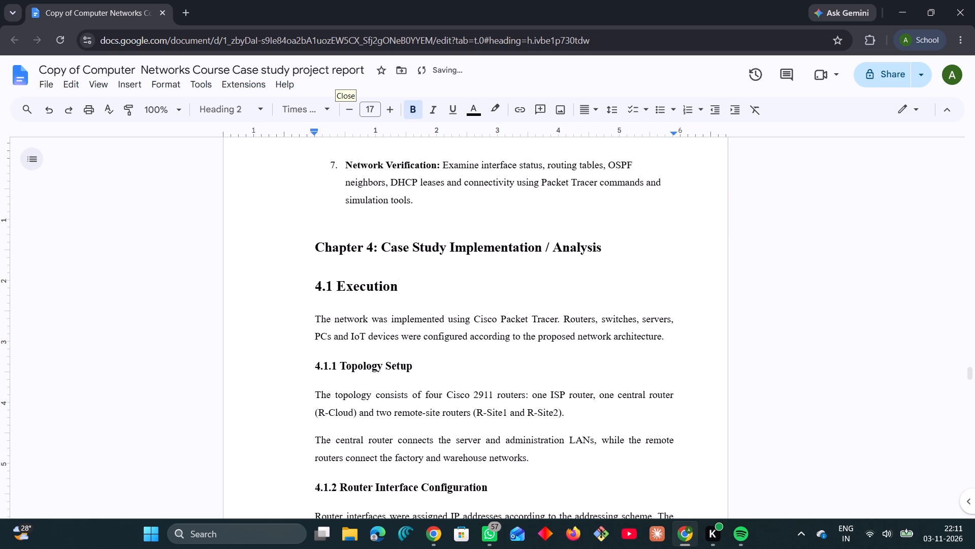
# Remove the space before and after the introductory paragraph under the 4.1 Execution heading.
pyautogui.moveTo(684, 334); pyautogui.dragTo(380, 320)
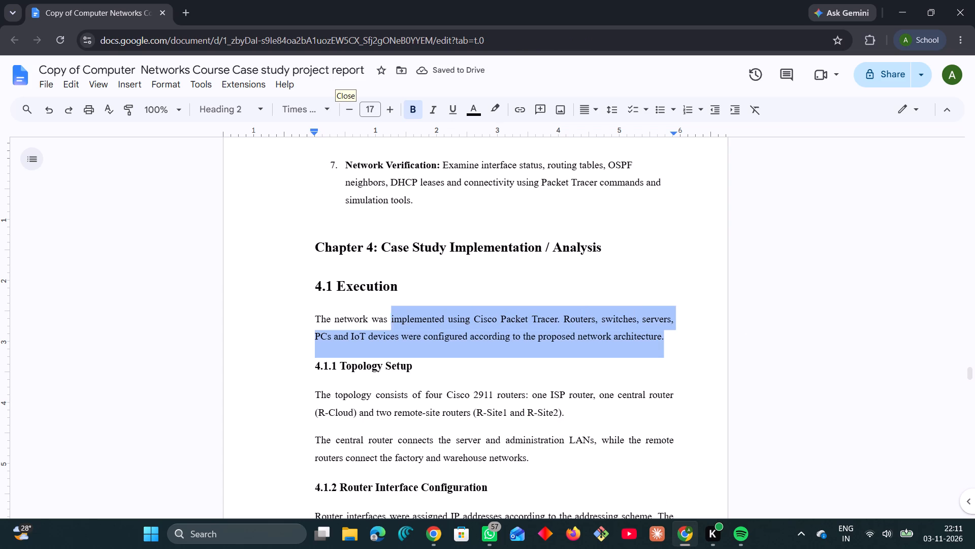
pyautogui.moveTo(380, 320); pyautogui.dragTo(302, 323)
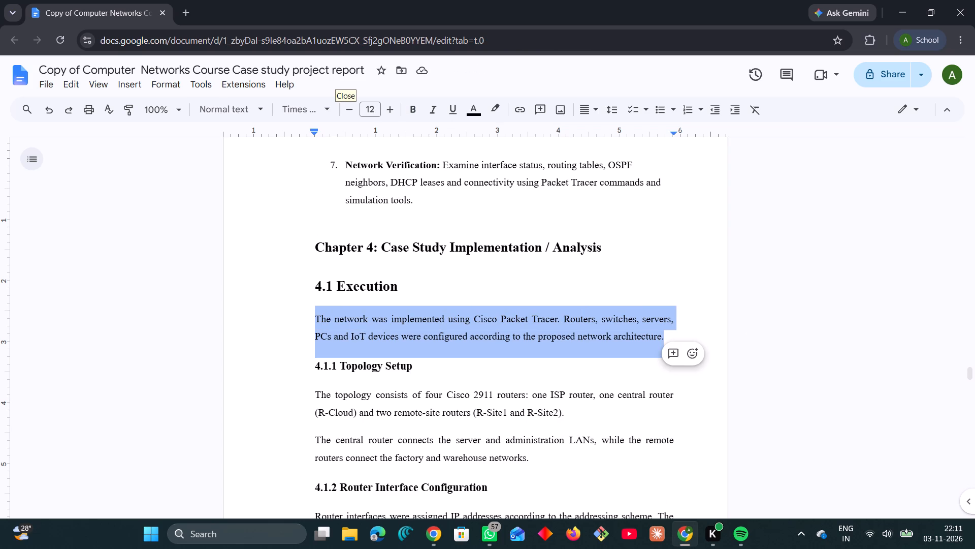
pyautogui.click(609, 110)
pyautogui.click(651, 222)
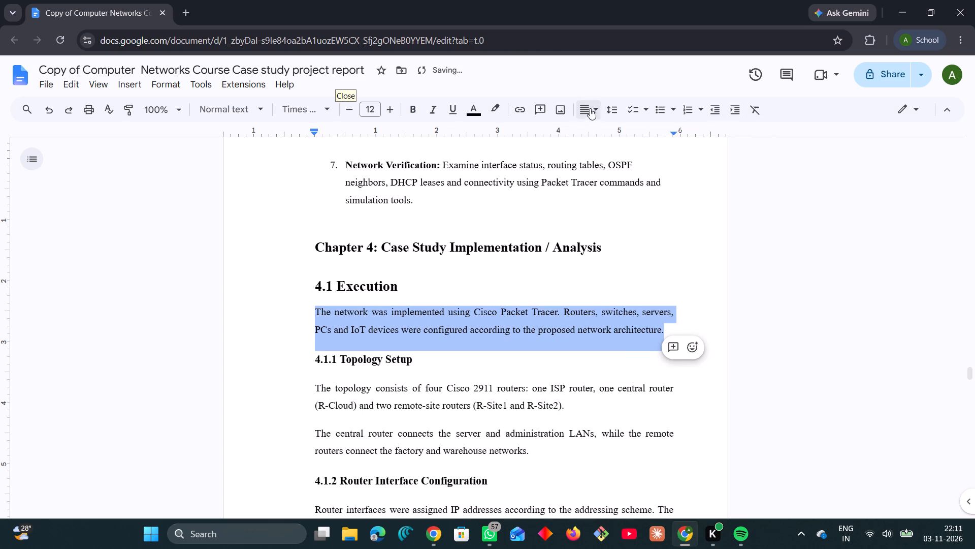
pyautogui.click(615, 112)
pyautogui.click(660, 241)
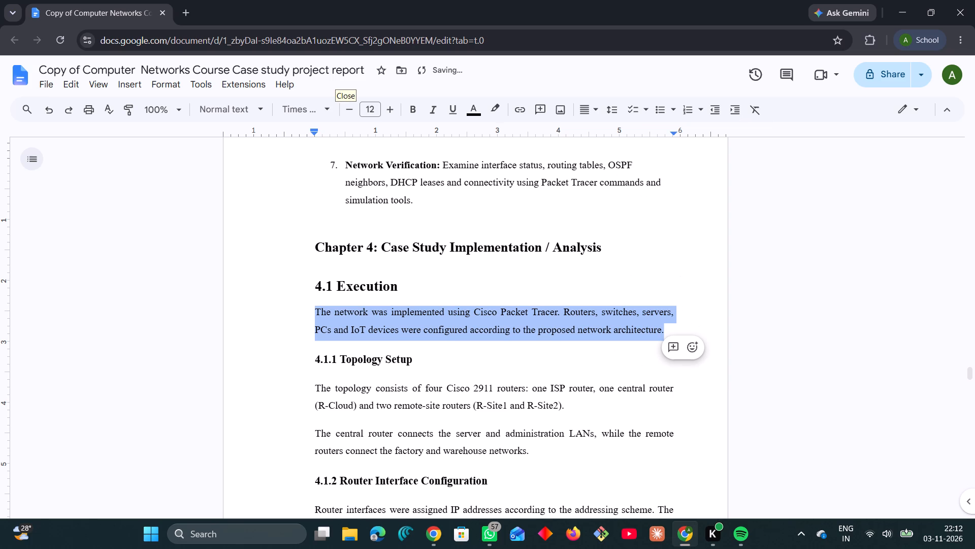
# Remove the space before and after the 4.1 Execution heading.
pyautogui.moveTo(415, 292); pyautogui.dragTo(392, 287)
pyautogui.click(618, 108)
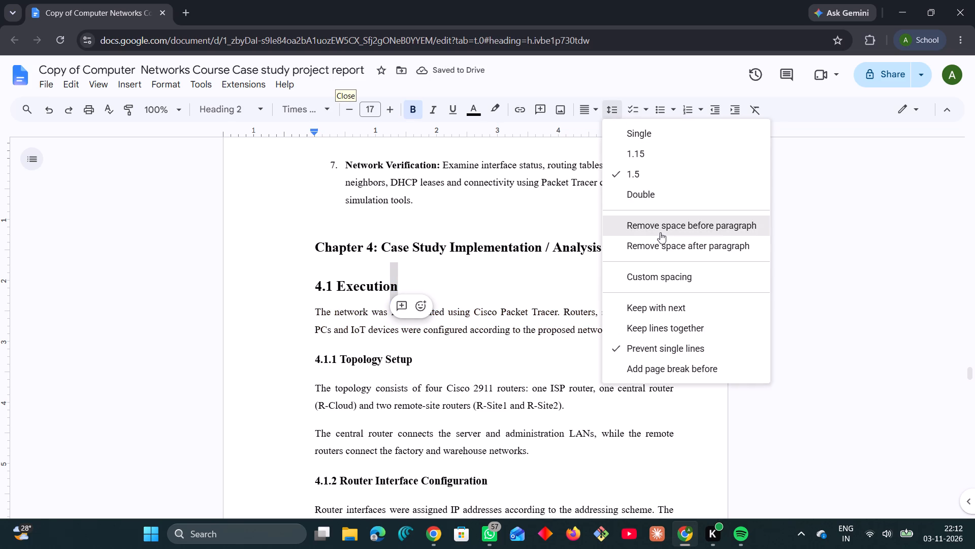
pyautogui.click(662, 228)
pyautogui.click(605, 105)
pyautogui.click(667, 242)
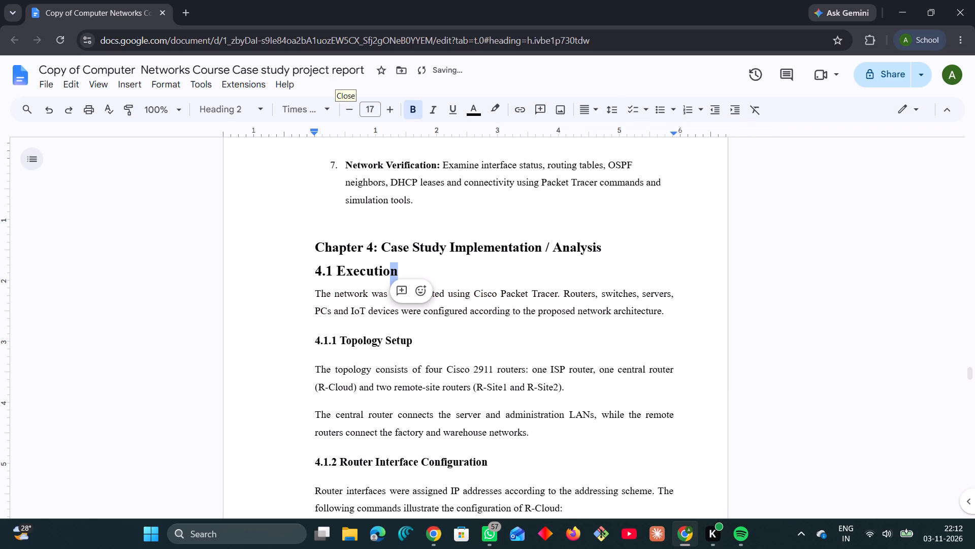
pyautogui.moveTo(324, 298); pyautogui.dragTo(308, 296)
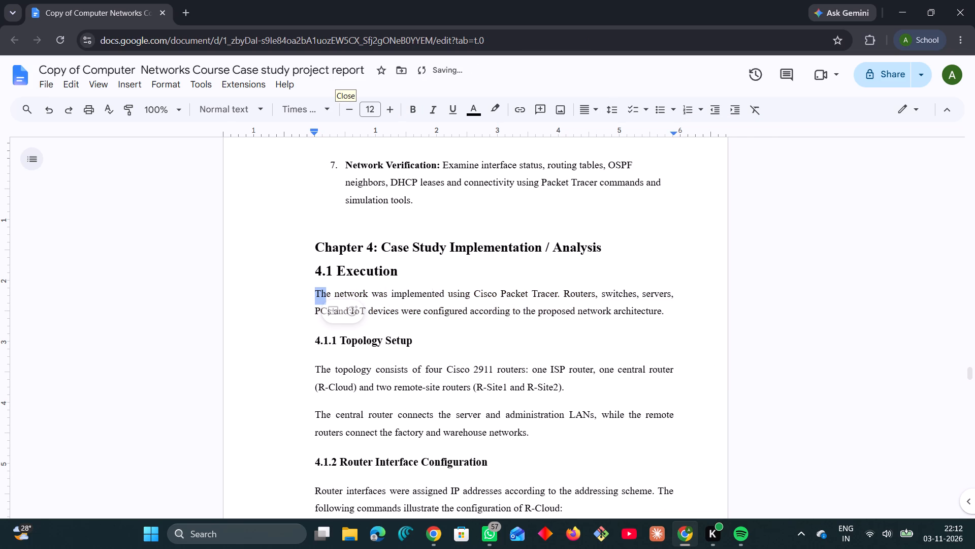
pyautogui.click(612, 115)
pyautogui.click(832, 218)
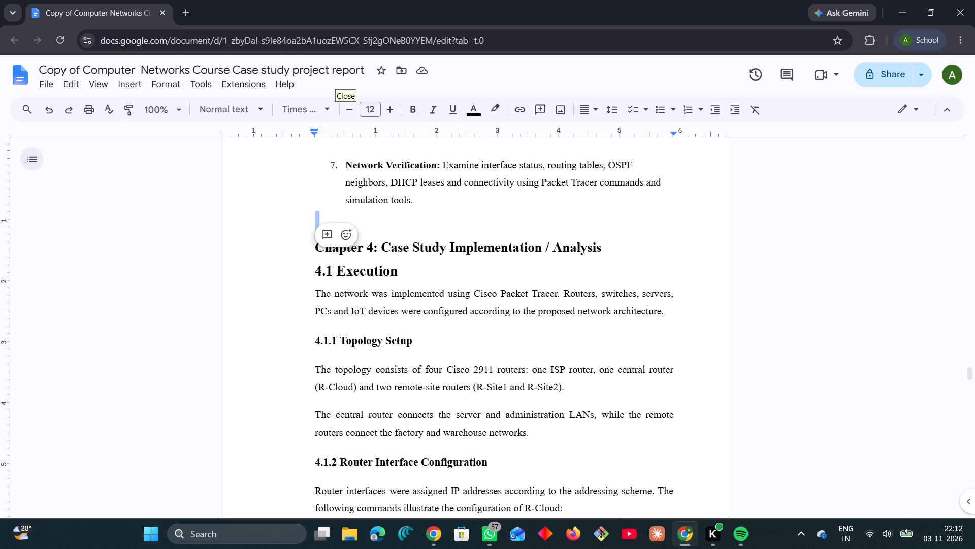
# Remove the space before and after all paragraphs from the 4.1 Execution introduction through the last bullet under 4.3 Challenges Faced & Mitigation.
pyautogui.moveTo(314, 307); pyautogui.dragTo(354, 351)
pyautogui.scroll(-18, 348, 348)
pyautogui.scroll(-7, 354, 351)
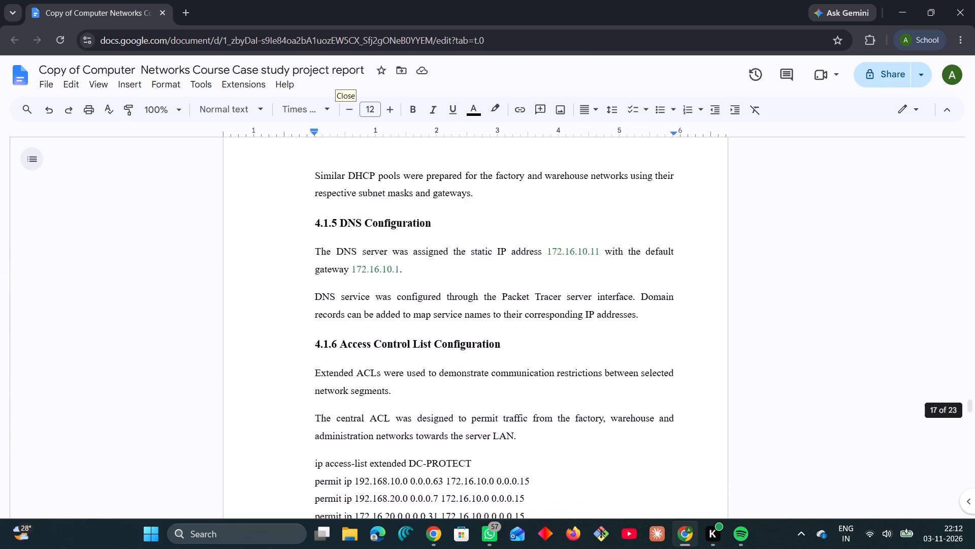
pyautogui.moveTo(354, 351); pyautogui.dragTo(355, 351)
pyautogui.scroll(-17, 354, 351)
pyautogui.scroll(-19, 355, 351)
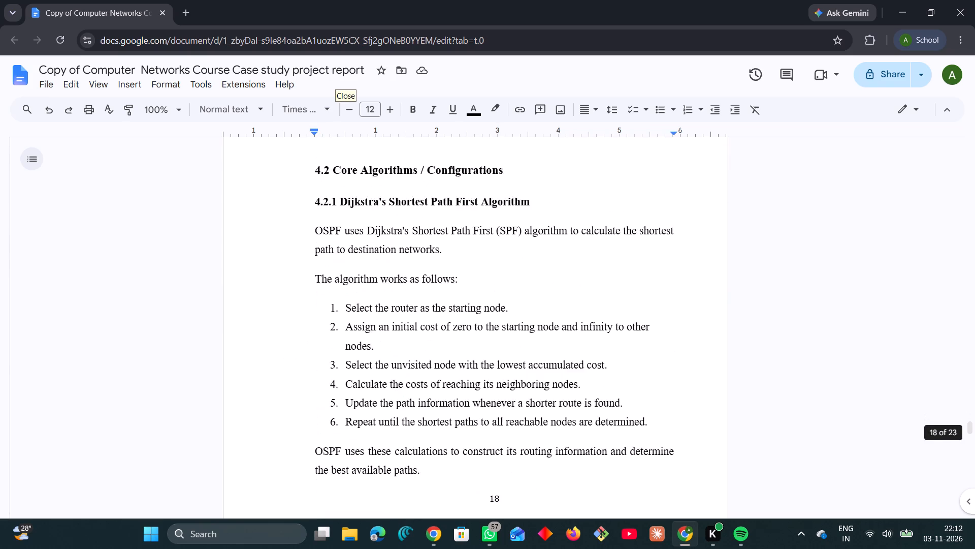
pyautogui.scroll(-2, 355, 351)
pyautogui.moveTo(355, 351); pyautogui.dragTo(374, 309)
pyautogui.scroll(-8, 355, 351)
pyautogui.scroll(3, 355, 351)
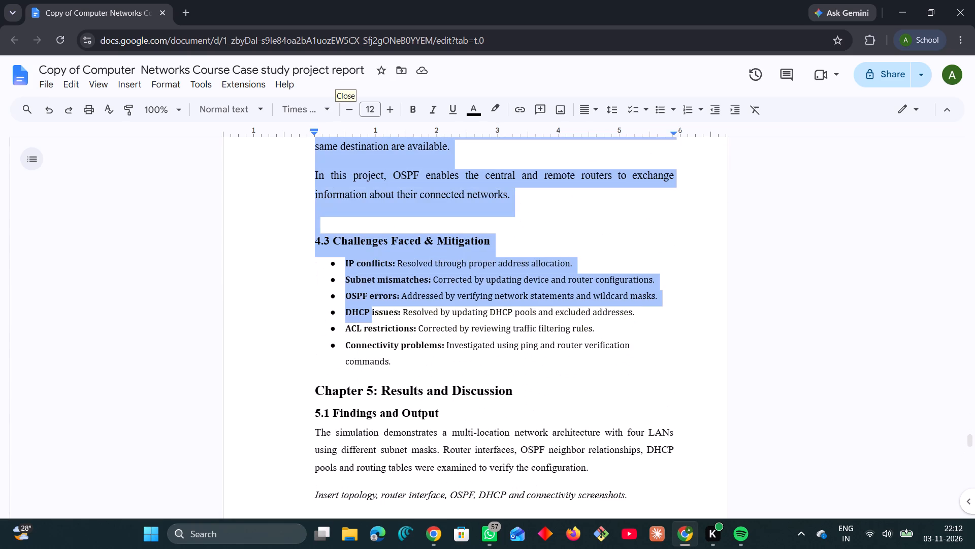
pyautogui.moveTo(374, 309); pyautogui.dragTo(400, 365)
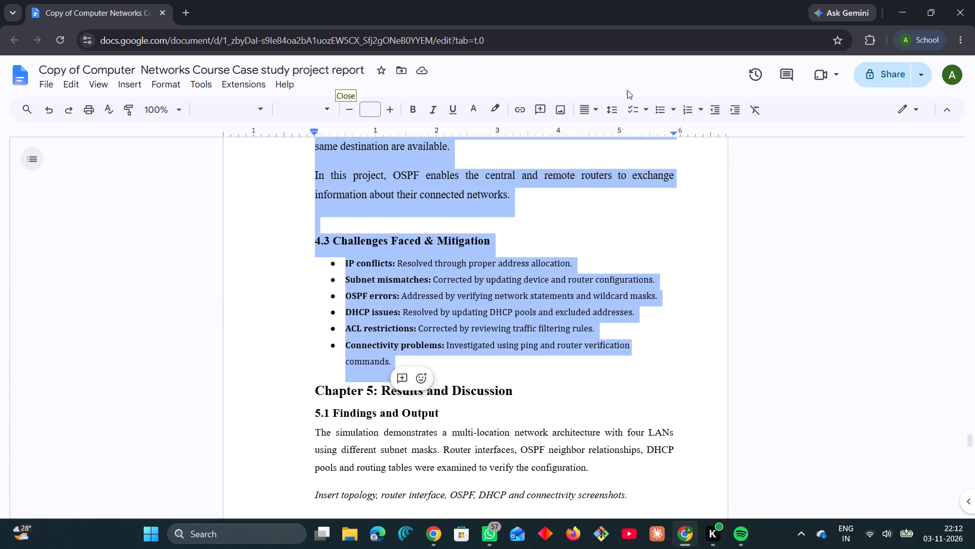
pyautogui.click(615, 107)
pyautogui.click(654, 226)
pyautogui.click(612, 115)
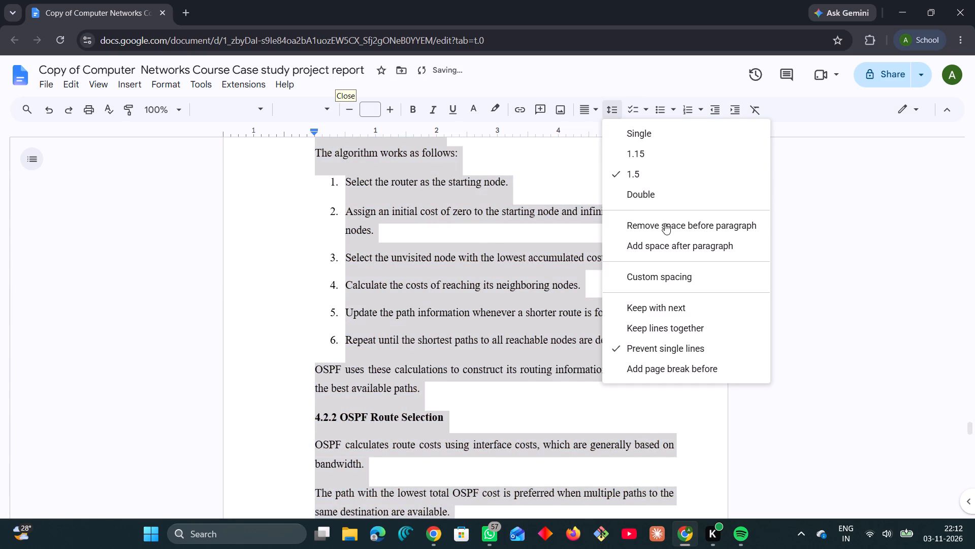
pyautogui.click(665, 223)
pyautogui.click(619, 105)
pyautogui.click(670, 238)
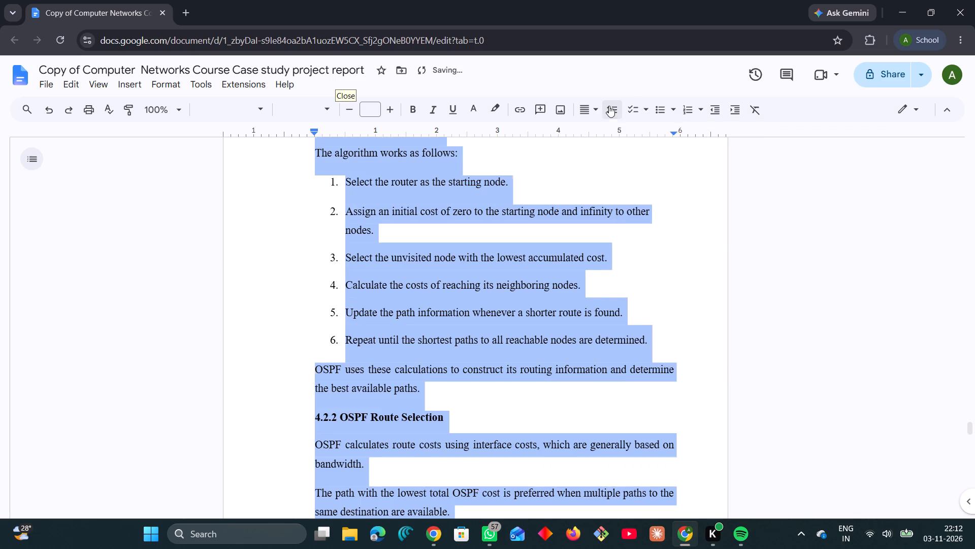
pyautogui.click(609, 106)
pyautogui.click(661, 243)
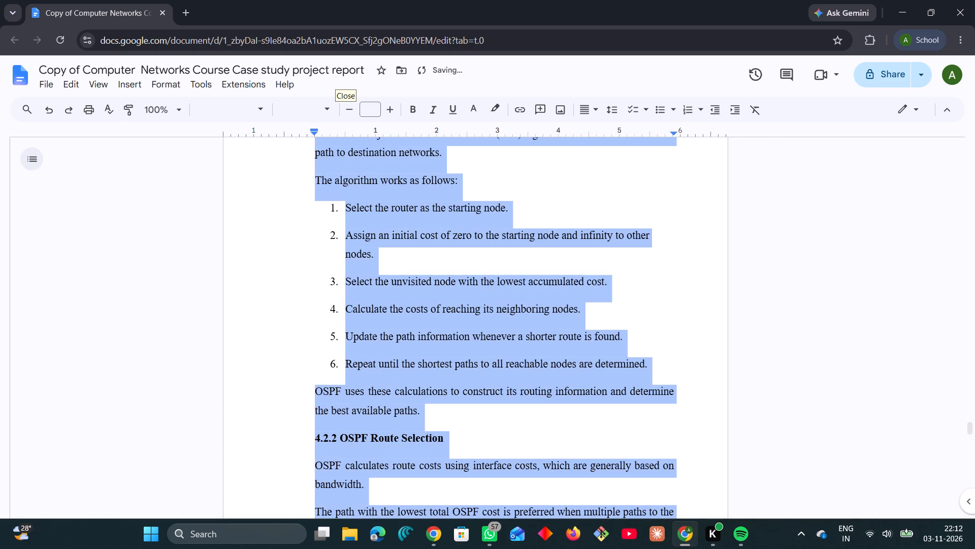
pyautogui.click(621, 109)
pyautogui.click(671, 223)
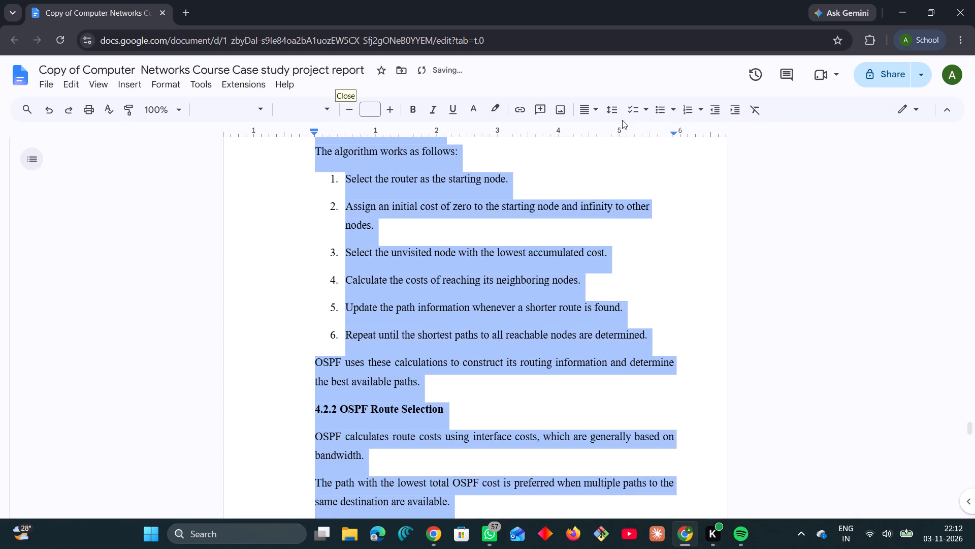
pyautogui.click(620, 114)
pyautogui.click(669, 247)
# Set the body text under 4.2.2 OSPF Route Selection to font size 12.
pyautogui.scroll(1, 561, 282)
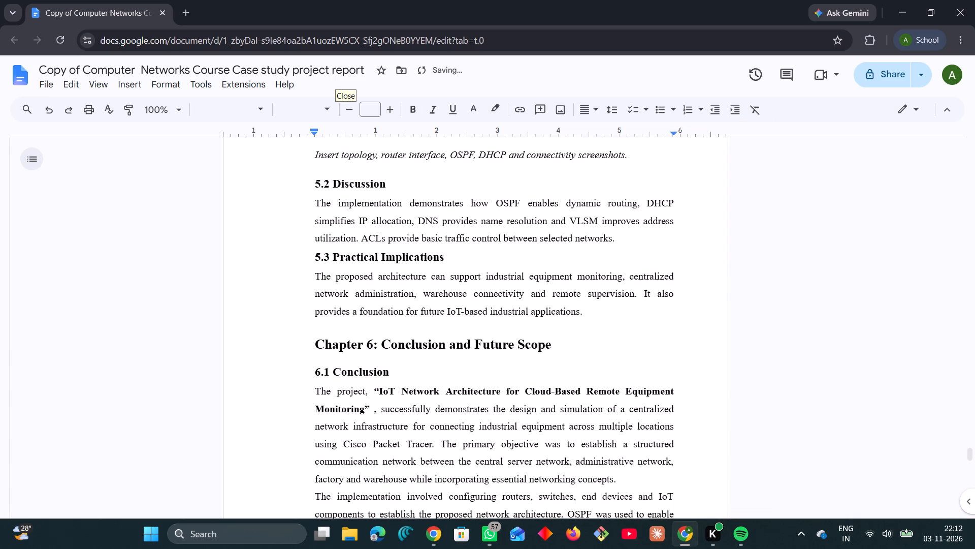
pyautogui.scroll(8, 558, 283)
pyautogui.scroll(1, 516, 296)
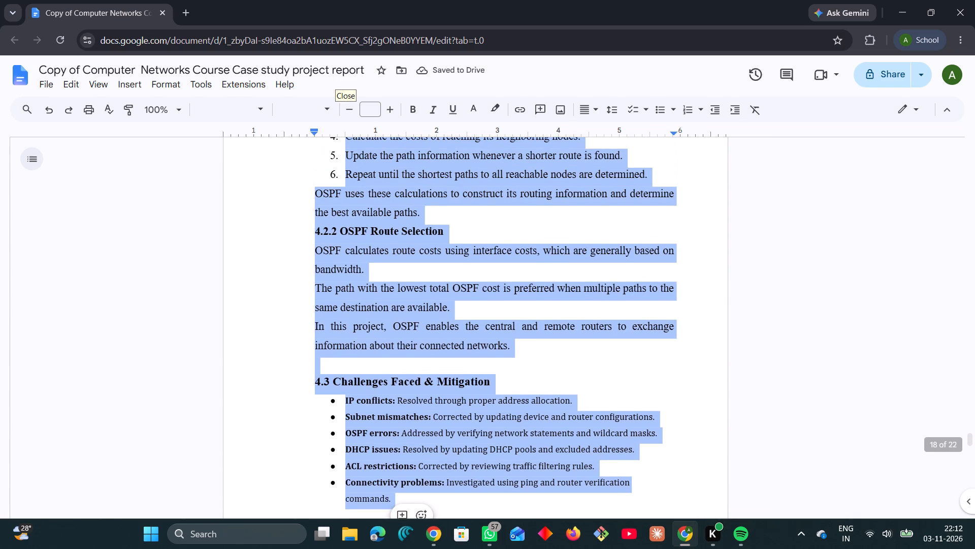
pyautogui.click(535, 349)
pyautogui.moveTo(528, 349); pyautogui.dragTo(320, 249)
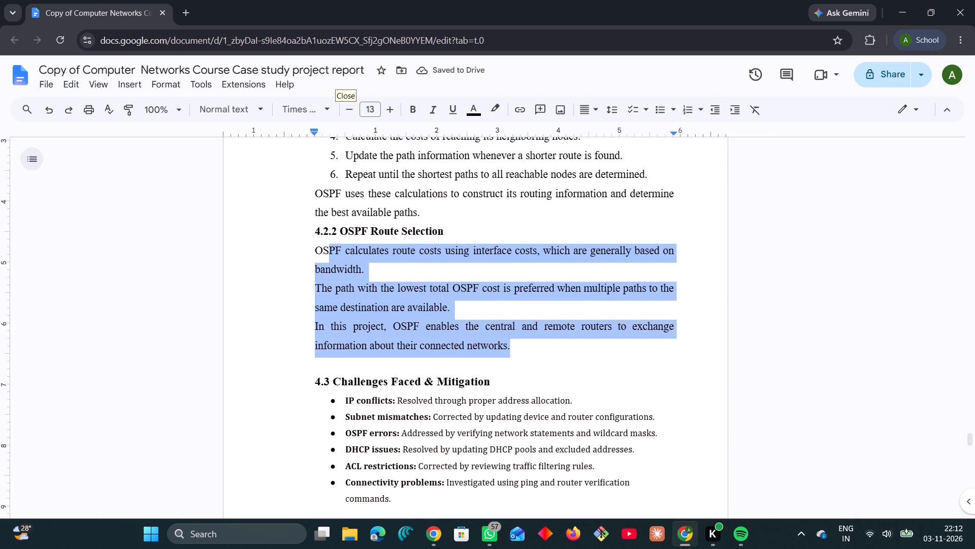
pyautogui.moveTo(320, 249); pyautogui.dragTo(314, 248)
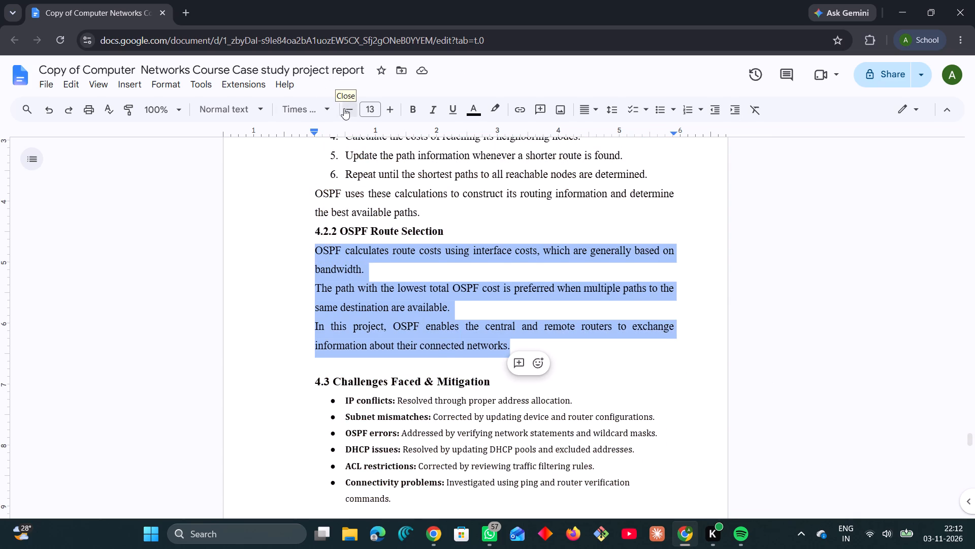
pyautogui.click(344, 108)
# Set the body text and numbered list under 4.2.1 Dijkstra's Shortest Path First Algorithm to font size 12.
pyautogui.scroll(2, 398, 257)
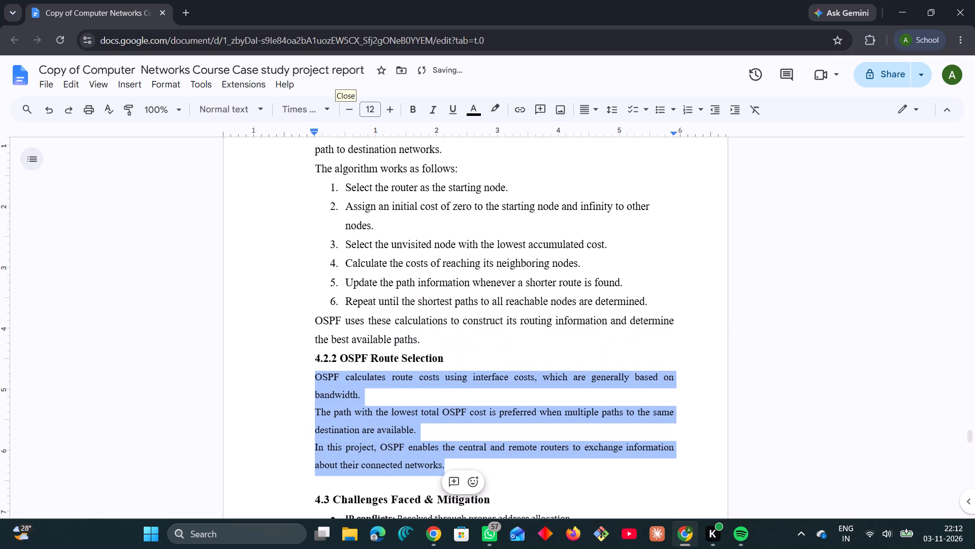
pyautogui.moveTo(434, 345); pyautogui.dragTo(315, 264)
pyautogui.scroll(2, 379, 300)
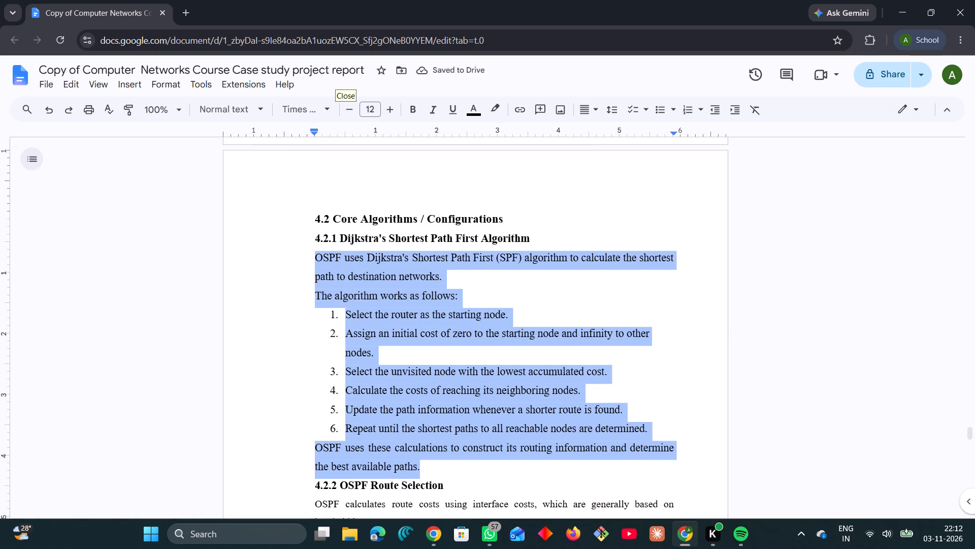
pyautogui.moveTo(315, 264); pyautogui.dragTo(315, 264)
pyautogui.click(352, 111)
# Change the text colour of the Command column entries in the 4.1.7 Network Verification table, from show ip interface brief to tracert, to black.
pyautogui.scroll(1, 406, 279)
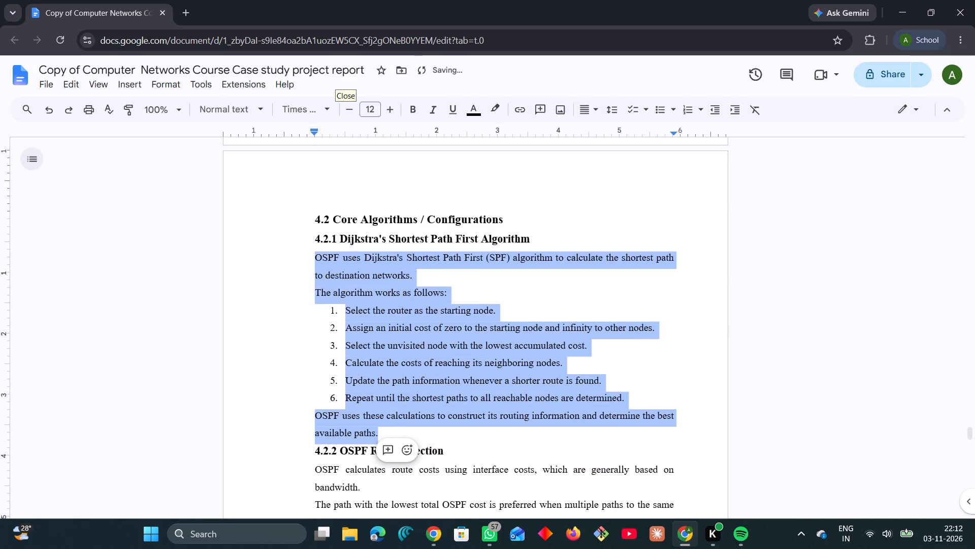
pyautogui.scroll(4, 406, 279)
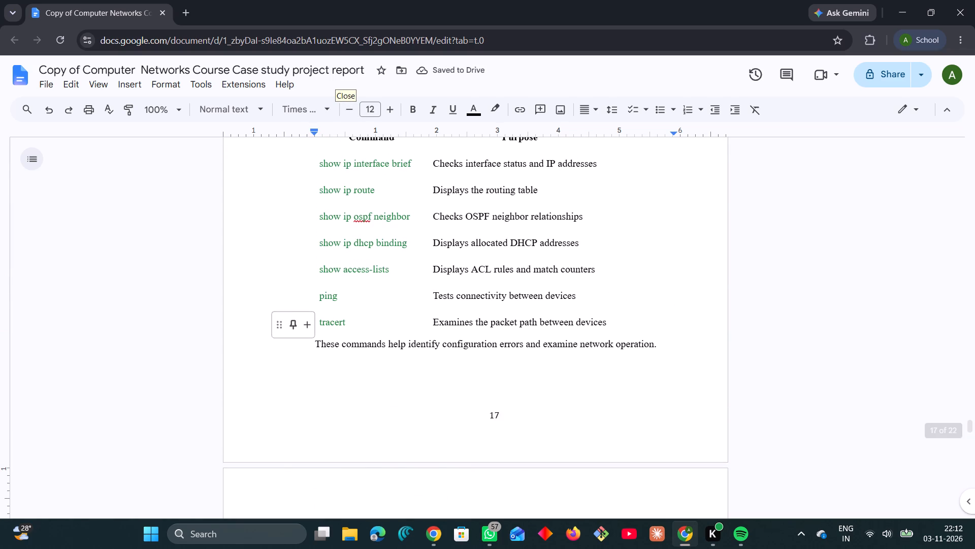
pyautogui.scroll(2, 393, 324)
pyautogui.moveTo(315, 289); pyautogui.dragTo(362, 291)
pyautogui.moveTo(388, 284); pyautogui.dragTo(375, 290)
pyautogui.moveTo(414, 287); pyautogui.dragTo(352, 446)
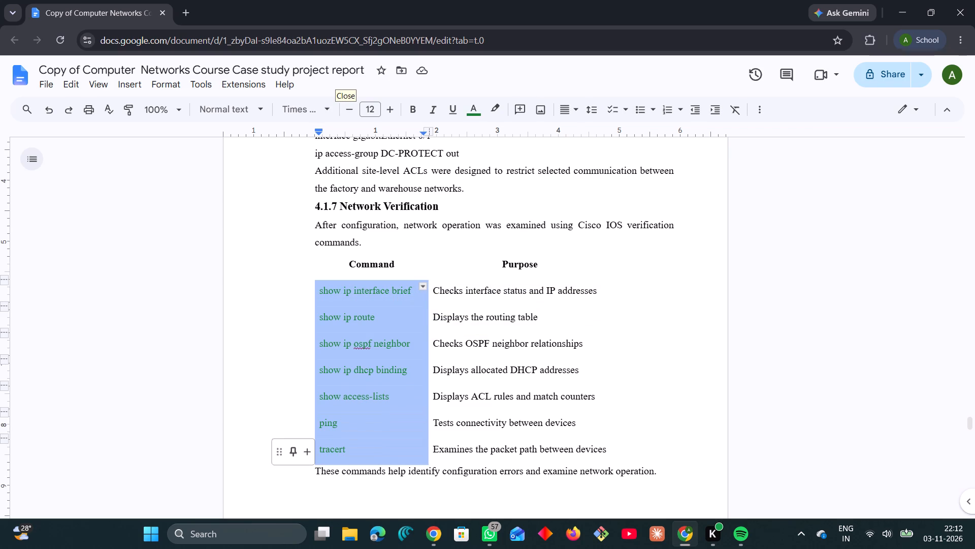
pyautogui.moveTo(352, 446); pyautogui.dragTo(352, 447)
pyautogui.click(470, 111)
pyautogui.click(476, 133)
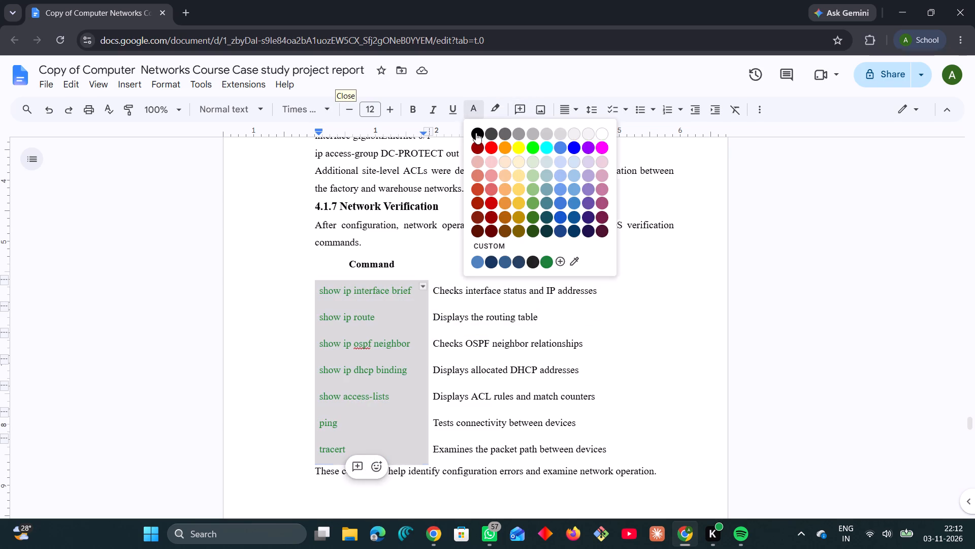
pyautogui.click(307, 271)
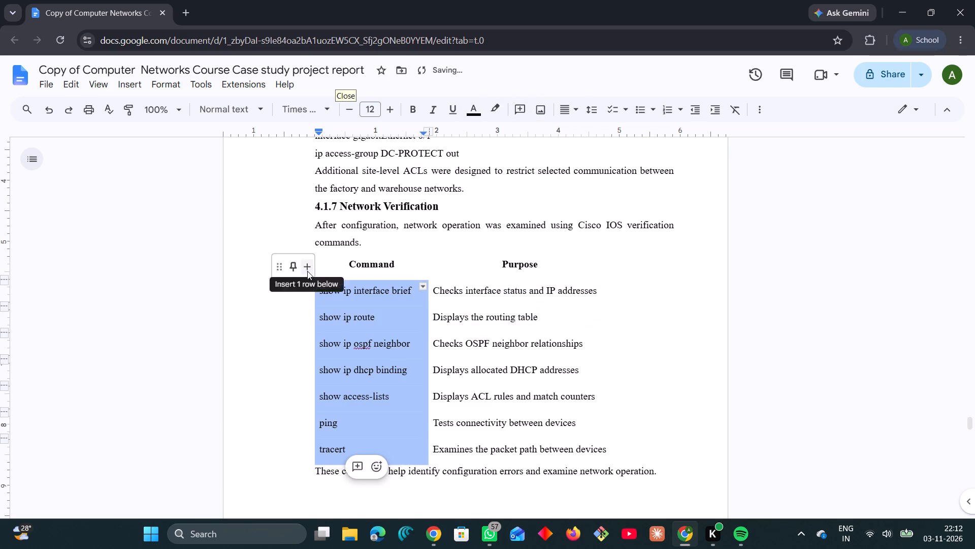
pyautogui.hotkey('ctrl', 'z')
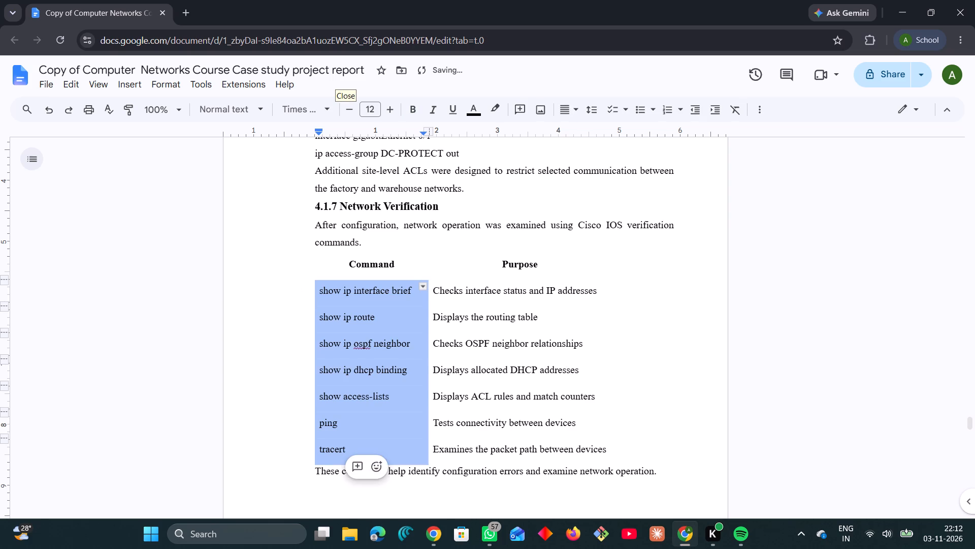
# Add a blank line between the site-level ACLs paragraph and the 4.1.7 Network Verification heading.
pyautogui.click(645, 282)
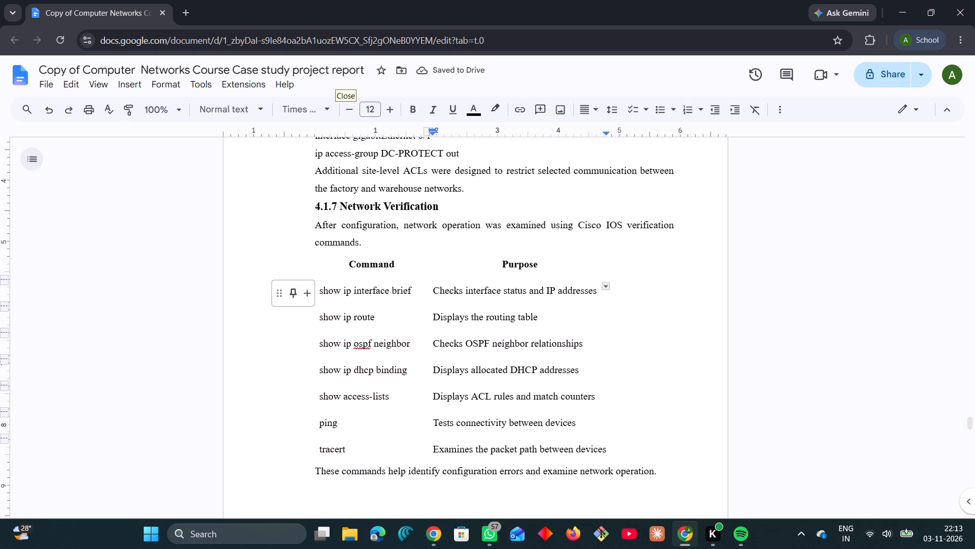
pyautogui.scroll(1, 325, 284)
pyautogui.click(467, 252)
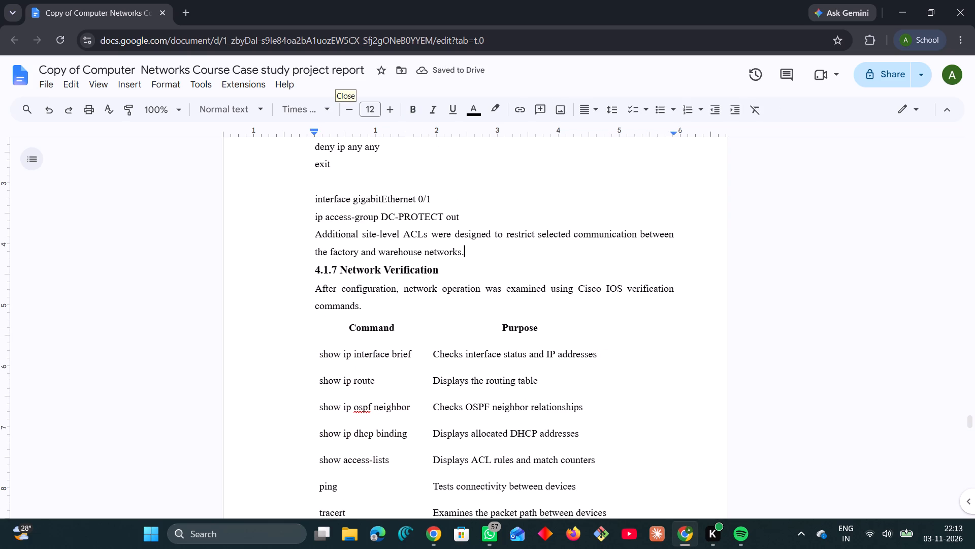
pyautogui.press('Return')
# Insert a page break before the 4.1.6 Access Control List Configuration heading so it starts the new page without an empty line above.
pyautogui.scroll(4, 466, 262)
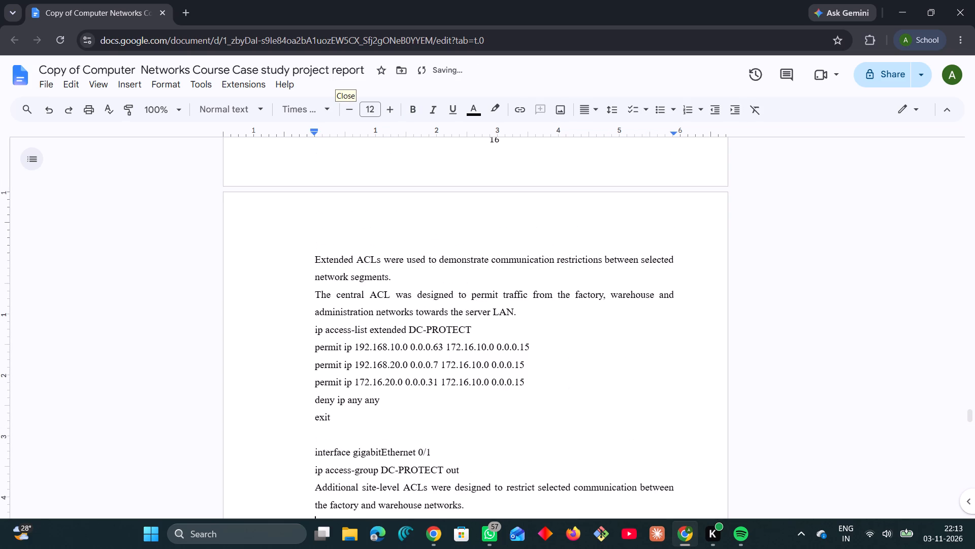
pyautogui.scroll(4, 466, 262)
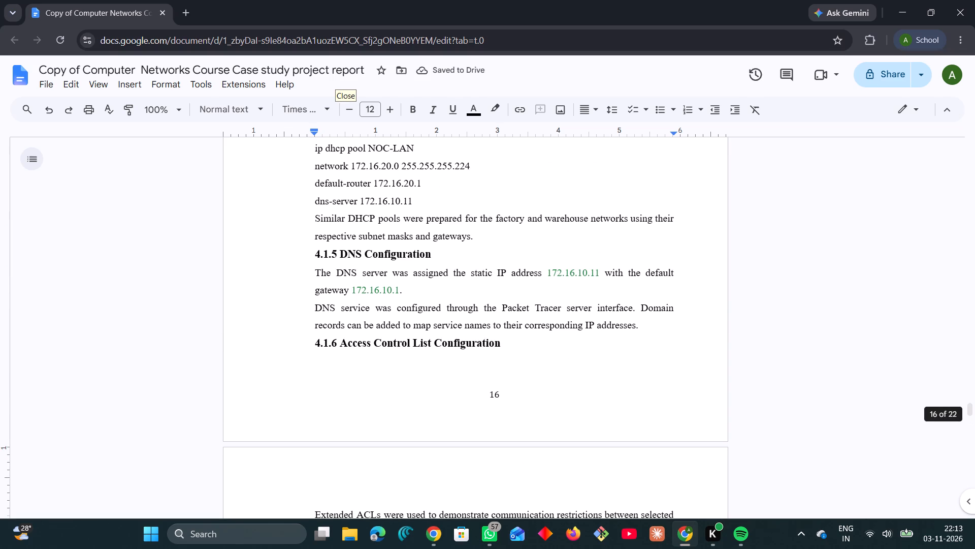
pyautogui.click(615, 279)
pyautogui.click(636, 305)
pyautogui.click(641, 324)
pyautogui.press('Return')
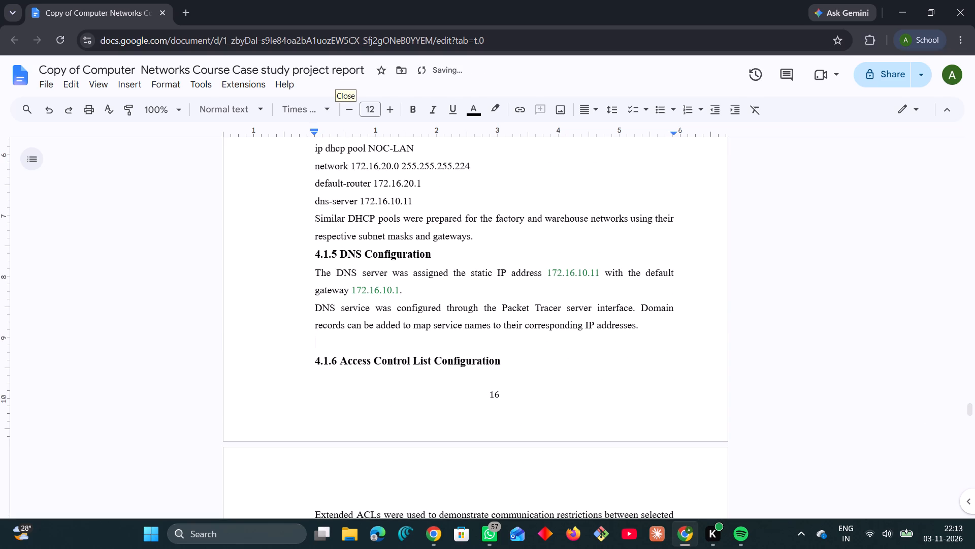
pyautogui.hotkey('ctrl', 'Return')
pyautogui.scroll(-1, 595, 313)
pyautogui.press('BackSpace')
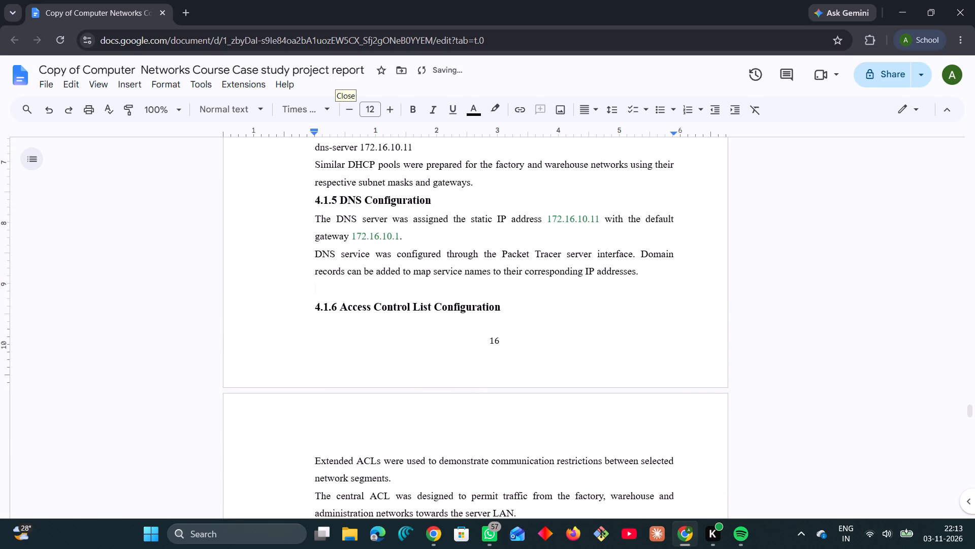
pyautogui.hotkey('ctrl', 'Return')
pyautogui.click(354, 449)
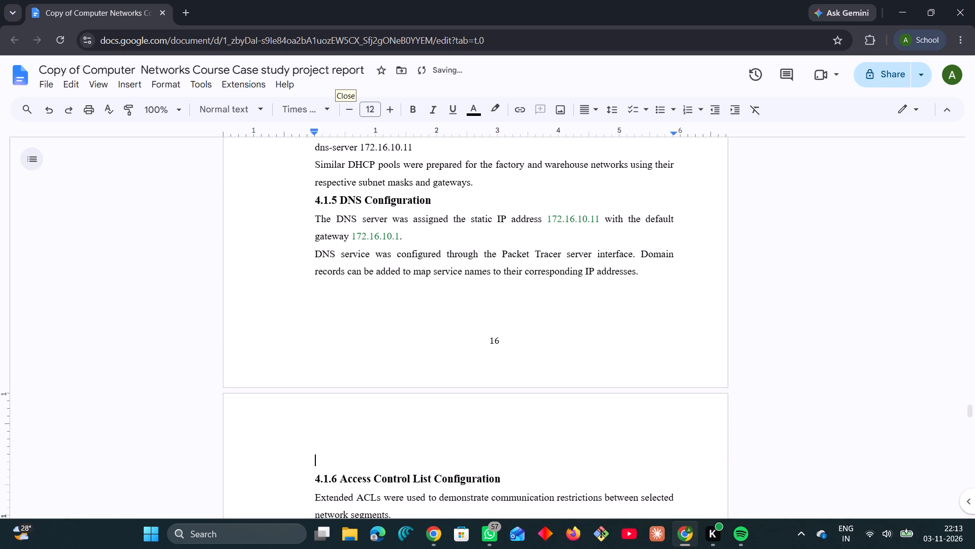
pyautogui.press('Down')
pyautogui.press('BackSpace')
pyautogui.scroll(1, 354, 449)
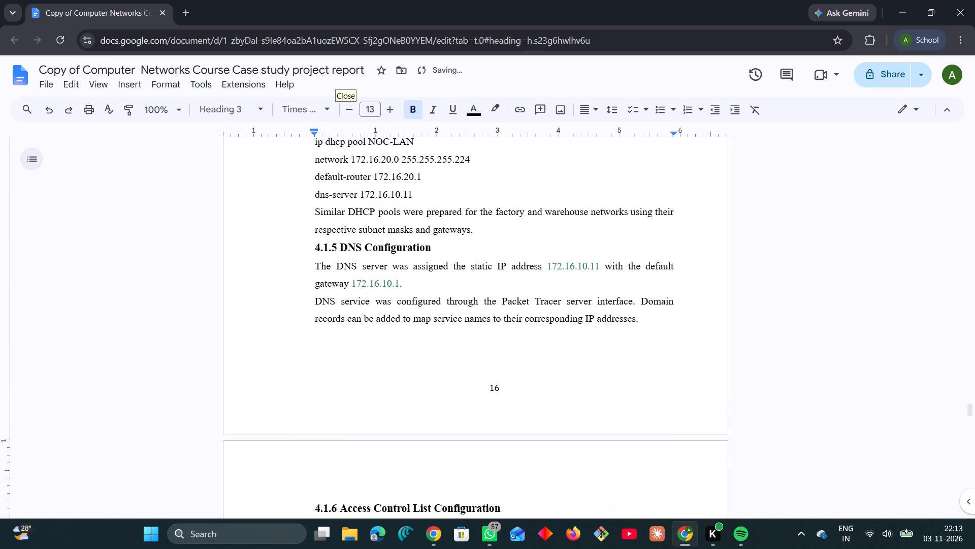
# Change the text colour of the IP addresses 172.16.10.1 and 172.16.10.11 under 4.1.5 DNS Configuration to black.
pyautogui.scroll(1, 354, 449)
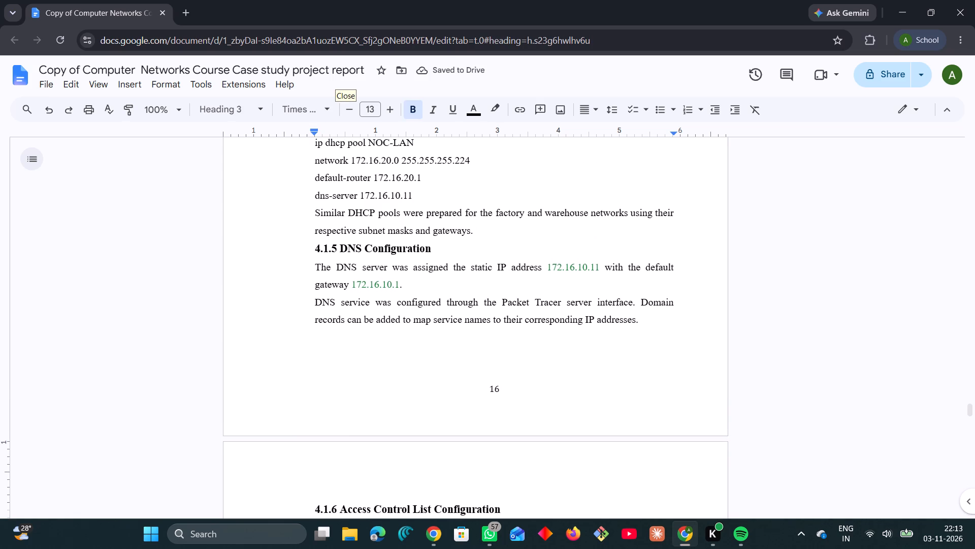
pyautogui.click(322, 136)
pyautogui.moveTo(347, 290); pyautogui.dragTo(401, 295)
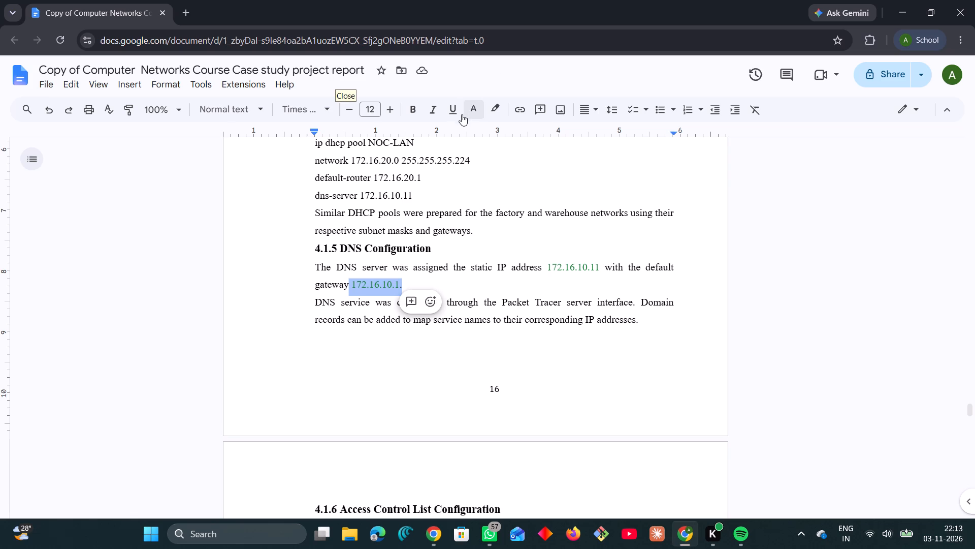
pyautogui.click(466, 112)
pyautogui.click(477, 132)
pyautogui.moveTo(546, 267); pyautogui.dragTo(599, 271)
pyautogui.click(465, 104)
pyautogui.click(472, 133)
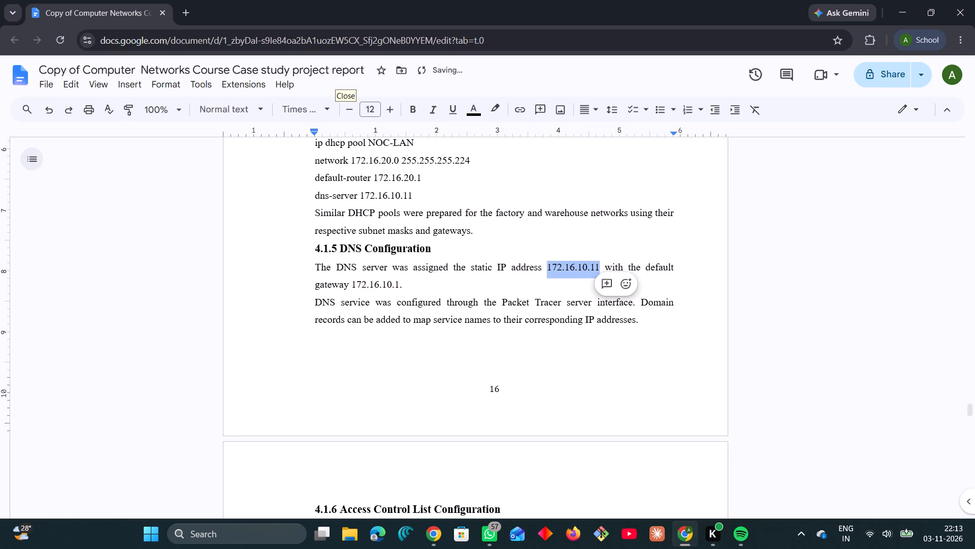
# Add a blank line above each of the 4.1.5 DNS Configuration and 4.1.4 DHCP Configuration headings.
pyautogui.click(481, 226)
pyautogui.press('Return')
pyautogui.scroll(3, 480, 228)
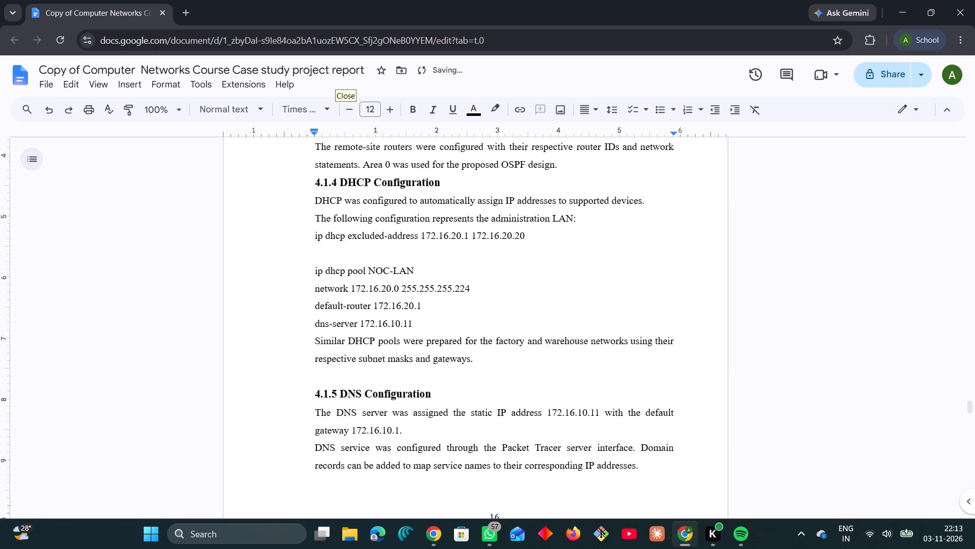
pyautogui.scroll(1, 479, 233)
pyautogui.click(574, 294)
pyautogui.press('Return')
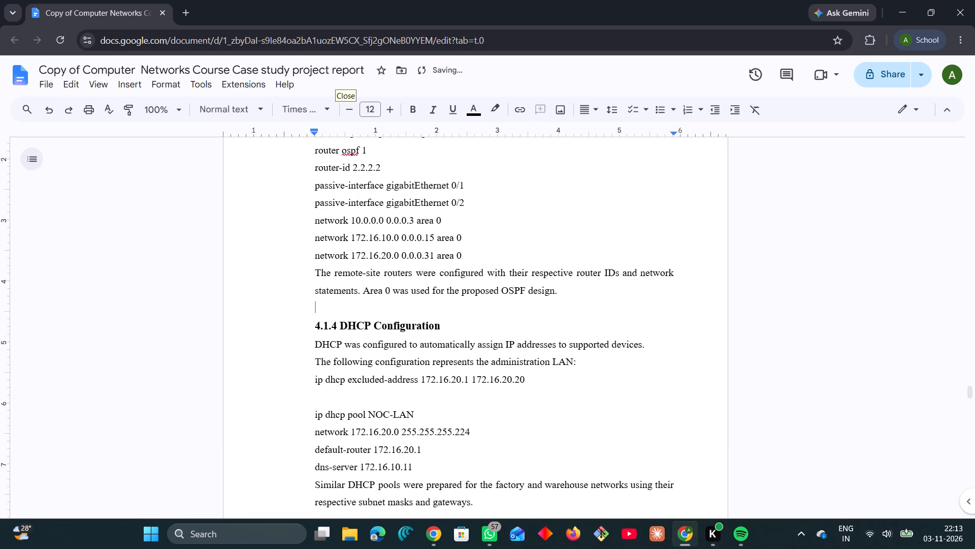
# Remove the blank line between the ip dhcp excluded-address and ip dhcp pool NOC-LAN commands under 4.1.4.
pyautogui.click(376, 402)
pyautogui.press('BackSpace')
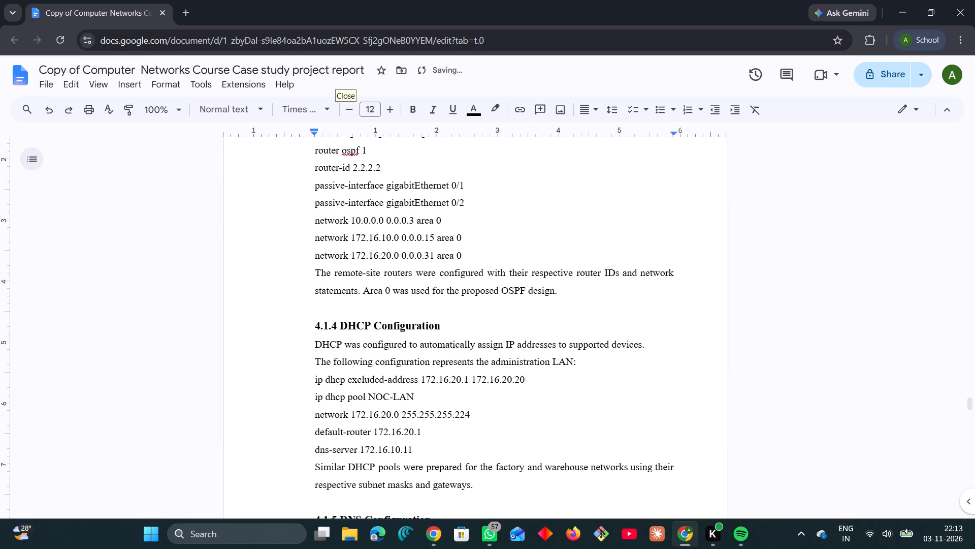
# Add a blank line between the R-Site1 and R-Site2 paragraph and the 4.1.3 OSPF Configuration heading.
pyautogui.scroll(1, 474, 387)
pyautogui.scroll(-3, 474, 387)
pyautogui.scroll(4, 474, 384)
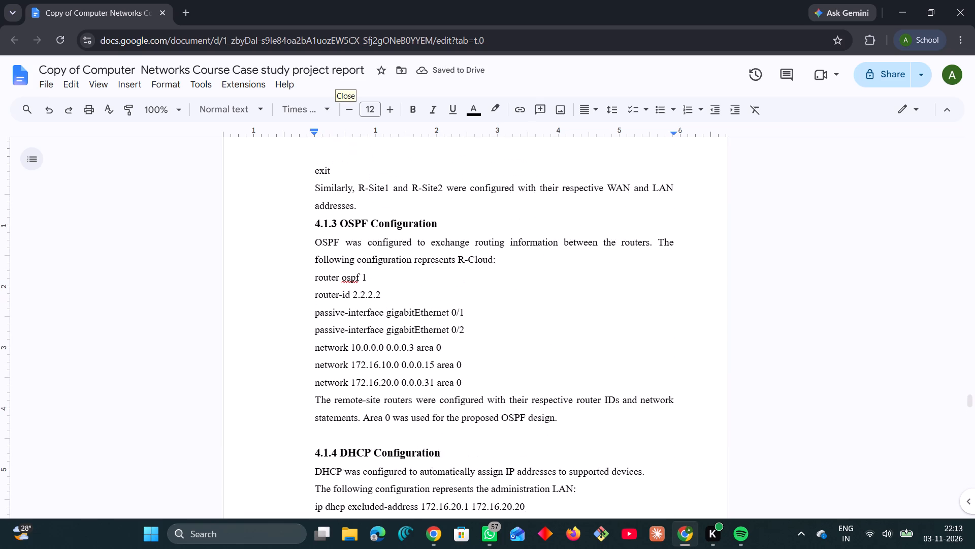
pyautogui.scroll(1, 353, 288)
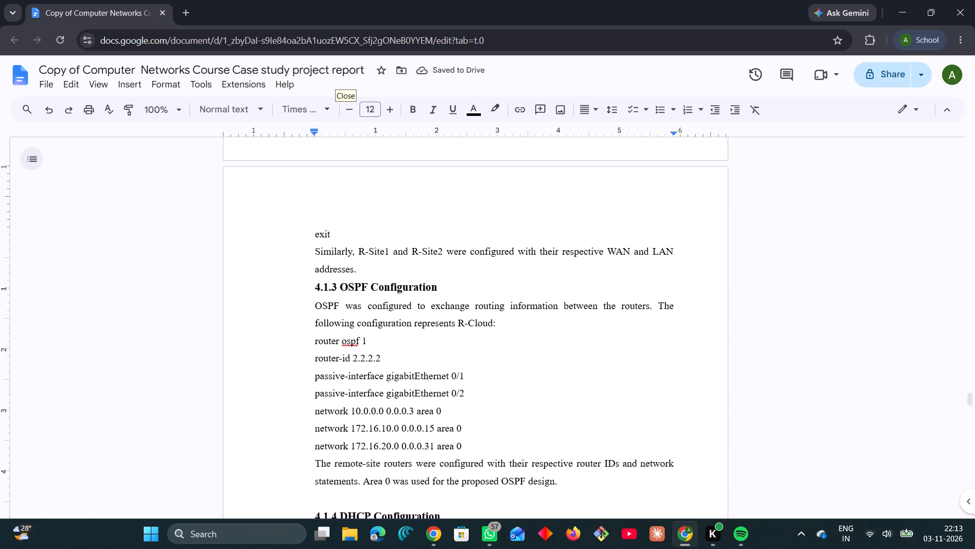
pyautogui.click(385, 273)
pyautogui.press('Return')
# Remove the blank lines before the gigabitEthernet 0/2, 0/1 and 0/0 interface blocks in the 4.1.2 Router Interface Configuration commands.
pyautogui.scroll(-2, 390, 282)
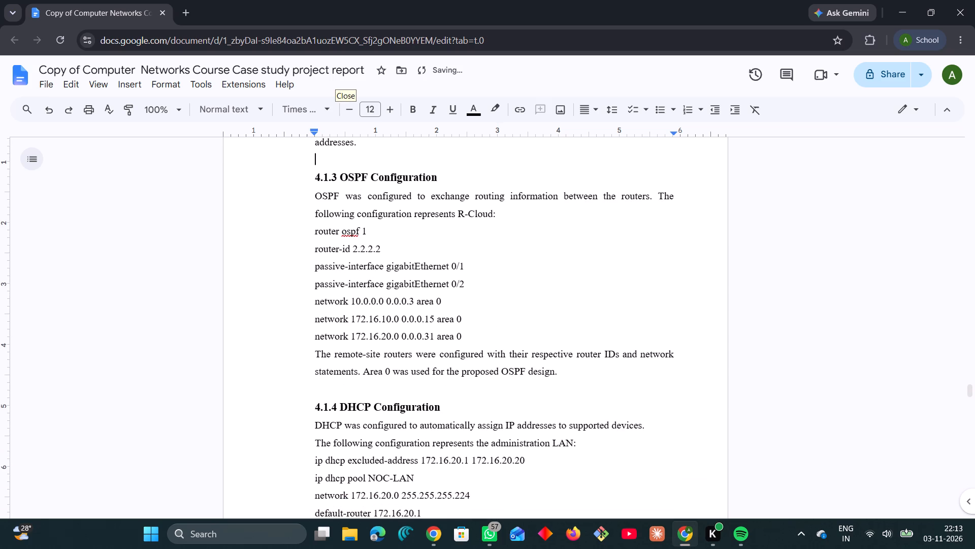
pyautogui.scroll(5, 391, 282)
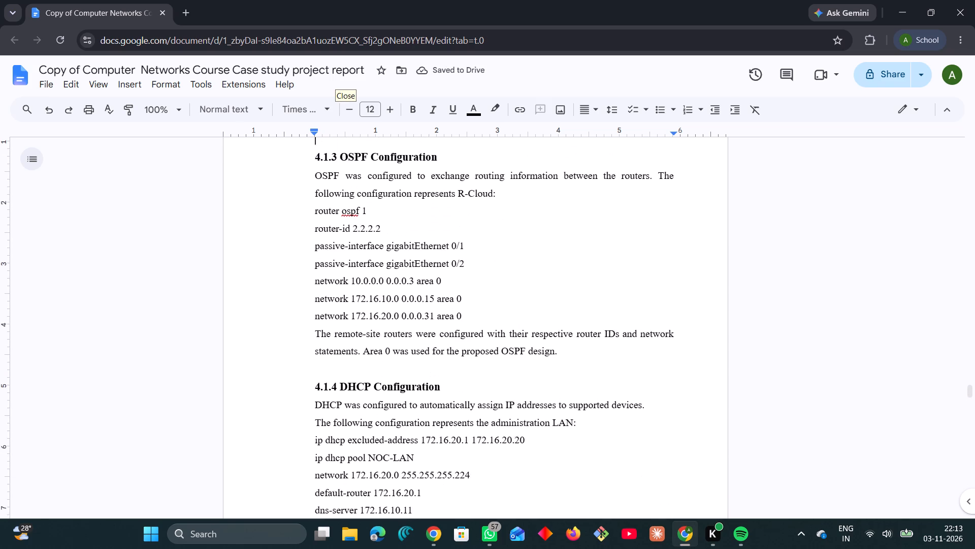
pyautogui.scroll(7, 391, 282)
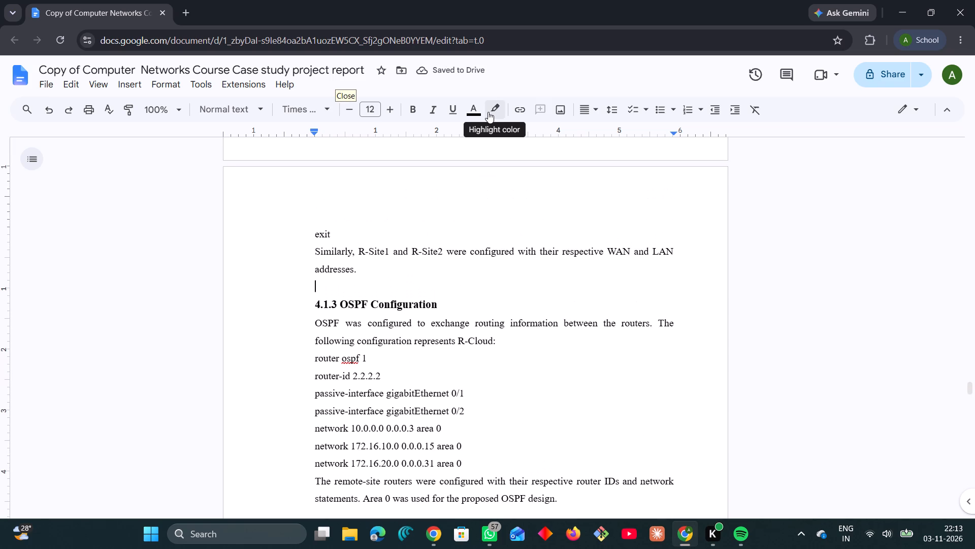
pyautogui.scroll(6, 489, 114)
pyautogui.scroll(2, 355, 173)
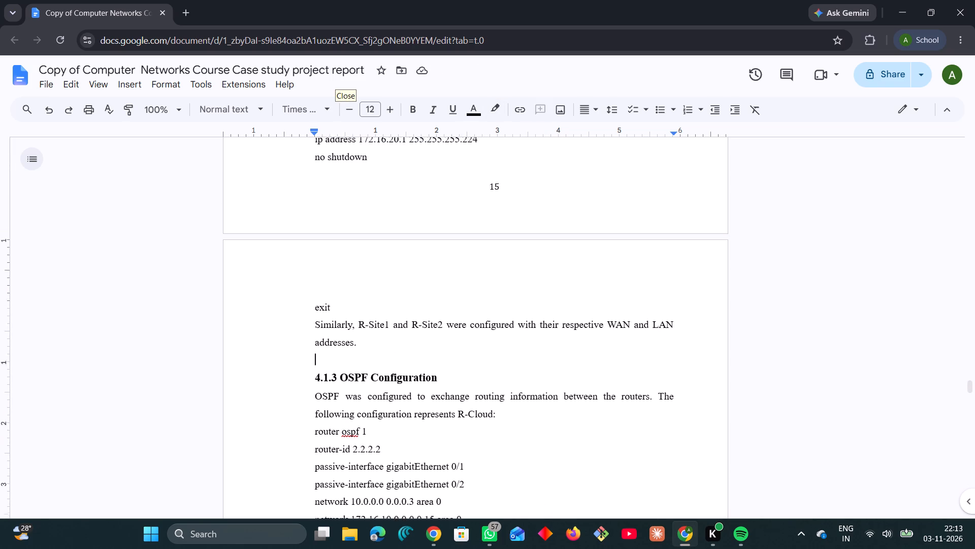
pyautogui.scroll(3, 354, 176)
pyautogui.scroll(-2, 321, 268)
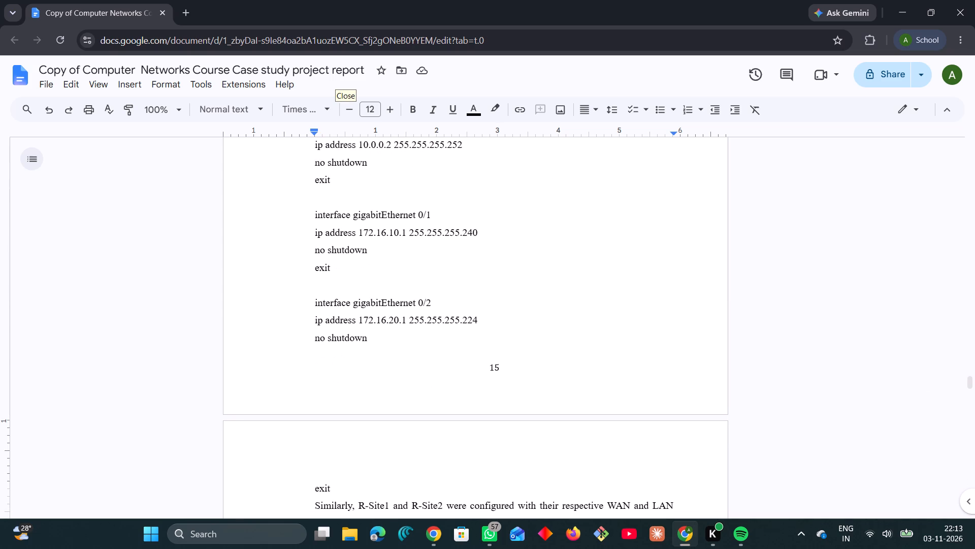
pyautogui.click(253, 207)
pyautogui.click(264, 274)
pyautogui.click(253, 285)
pyautogui.press('BackSpace')
pyautogui.scroll(2, 264, 280)
pyautogui.click(227, 282)
pyautogui.click(229, 318)
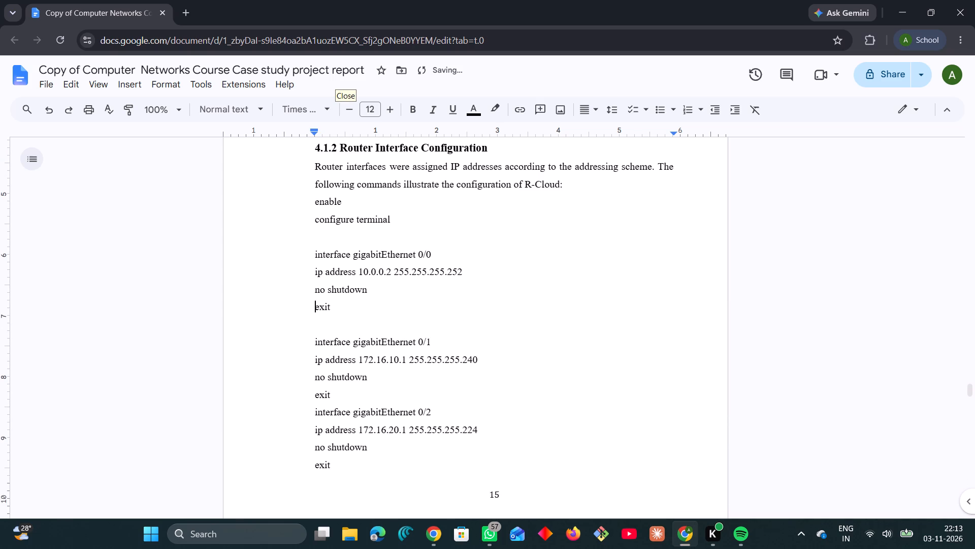
pyautogui.click(224, 331)
pyautogui.press('BackSpace')
pyautogui.click(335, 236)
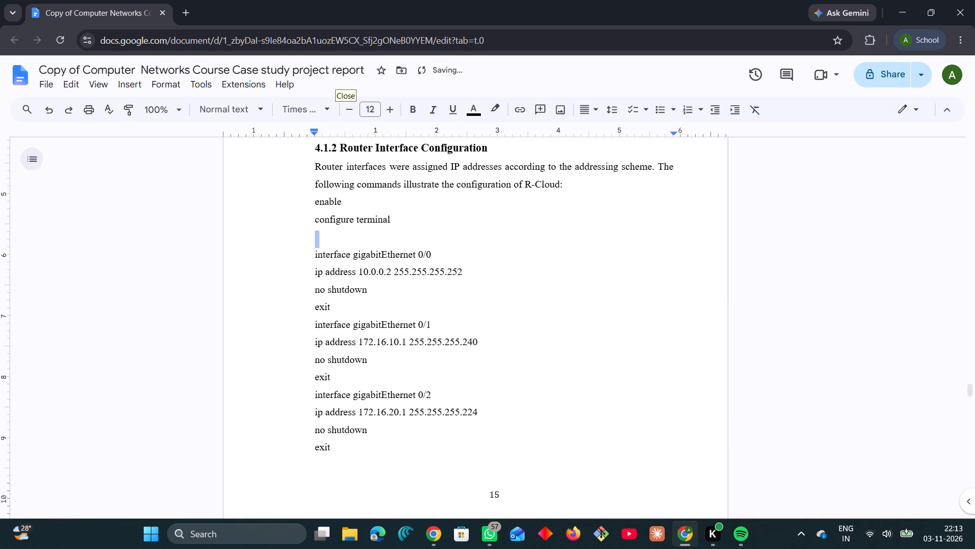
pyautogui.press('BackSpace')
# Add a blank line above each of the 4.1.2 Router Interface Configuration and 4.1.1 Topology Setup headings.
pyautogui.scroll(1, 335, 231)
pyautogui.click(534, 196)
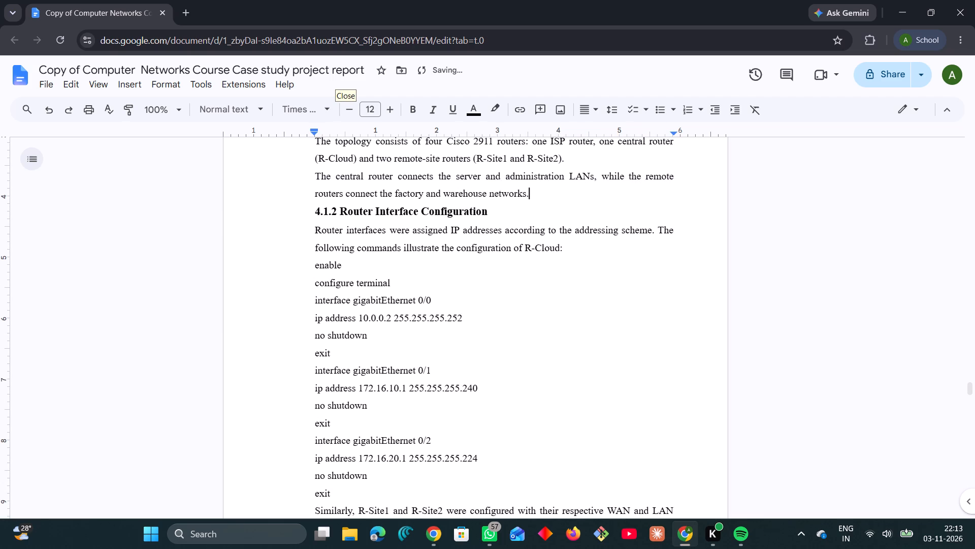
pyautogui.press('Return')
pyautogui.scroll(3, 531, 200)
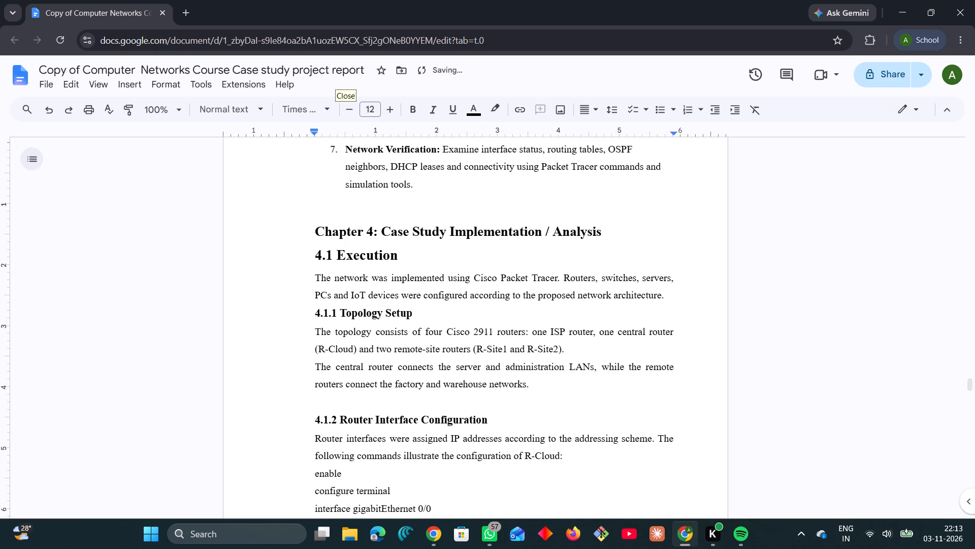
pyautogui.click(662, 297)
pyautogui.click(669, 295)
pyautogui.press('Return')
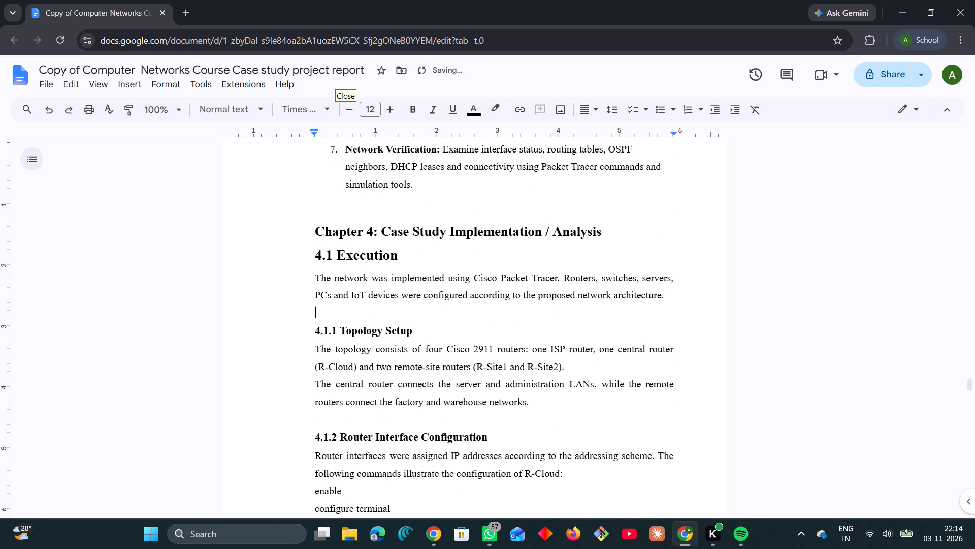
# Review the spacing and layout of Chapter 4 through the start of Chapter 5, returning to the 4.1 Execution section.
pyautogui.scroll(-17, 621, 291)
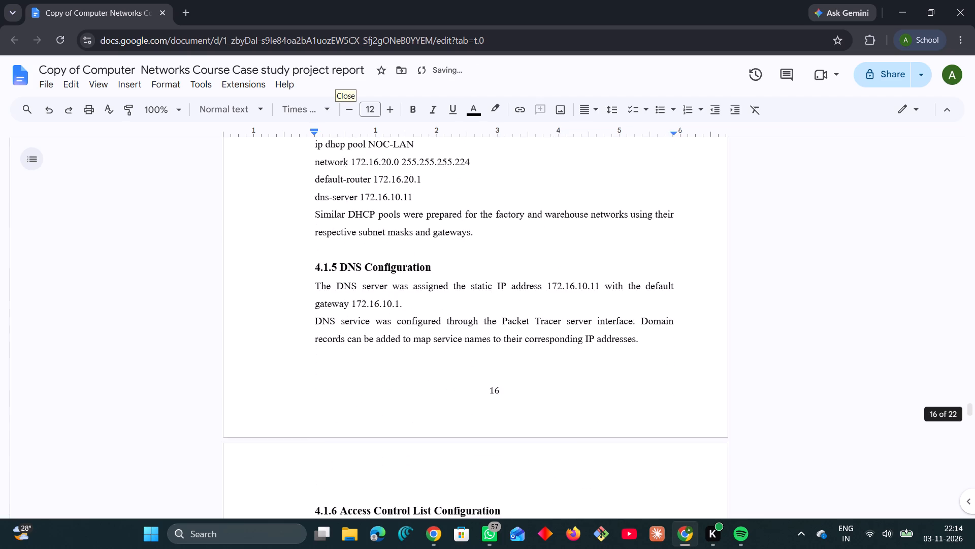
pyautogui.scroll(-18, 564, 290)
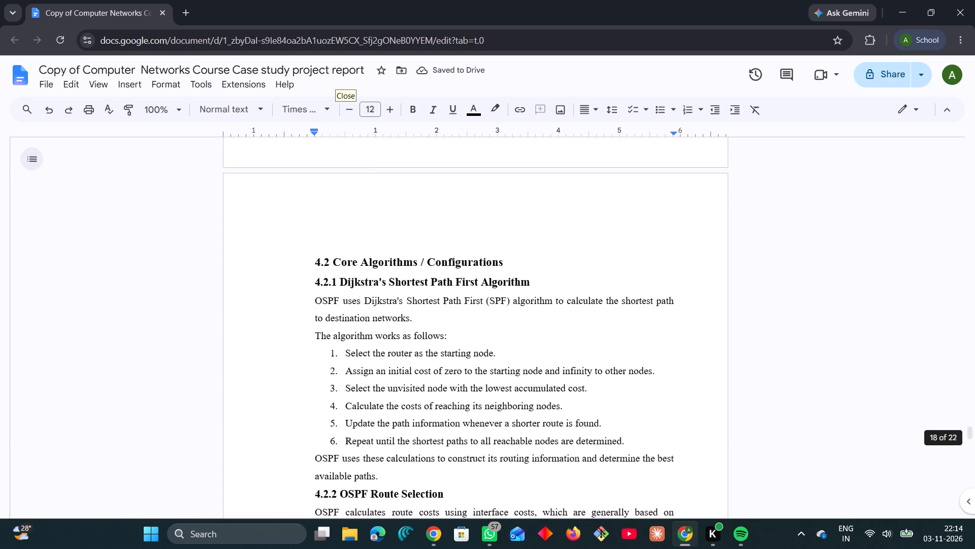
pyautogui.scroll(-8, 562, 287)
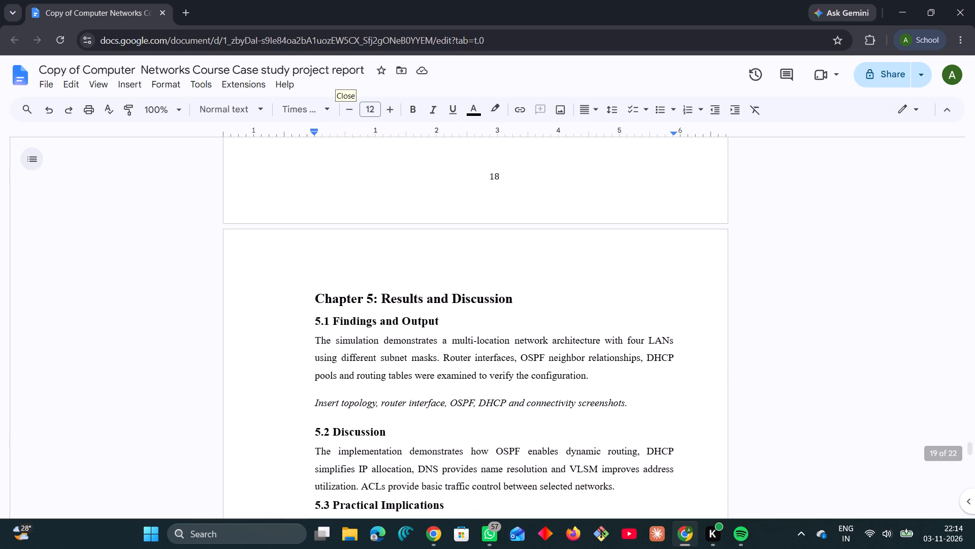
pyautogui.scroll(3, 629, 184)
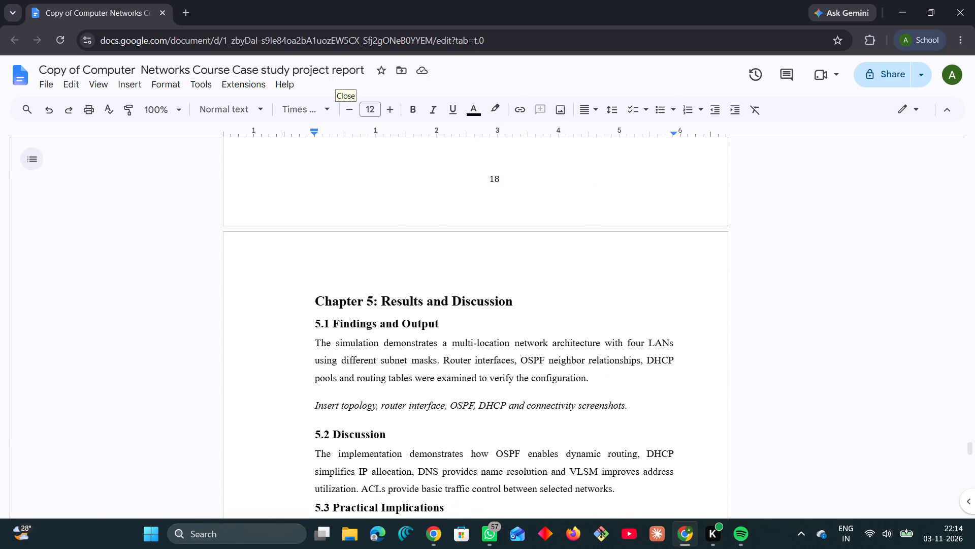
pyautogui.scroll(16, 629, 184)
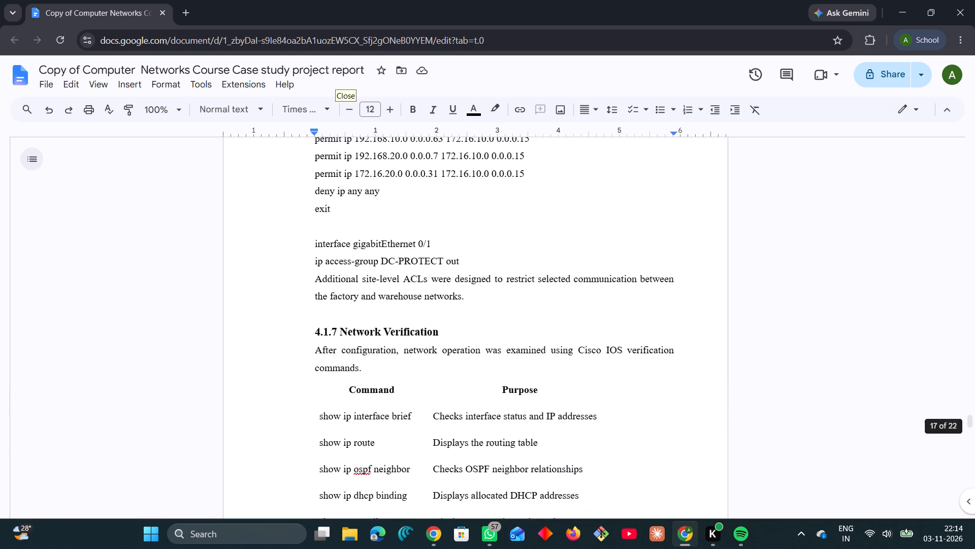
pyautogui.scroll(13, 625, 185)
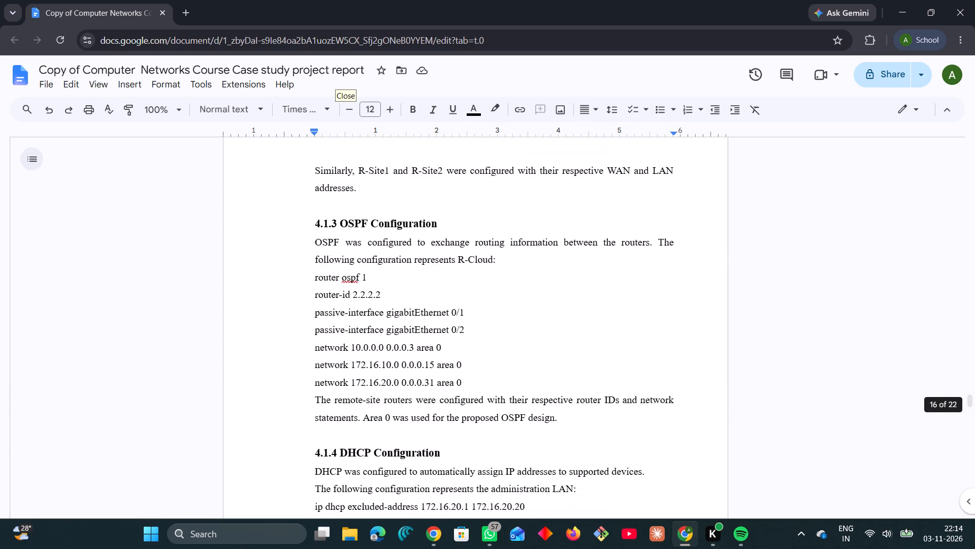
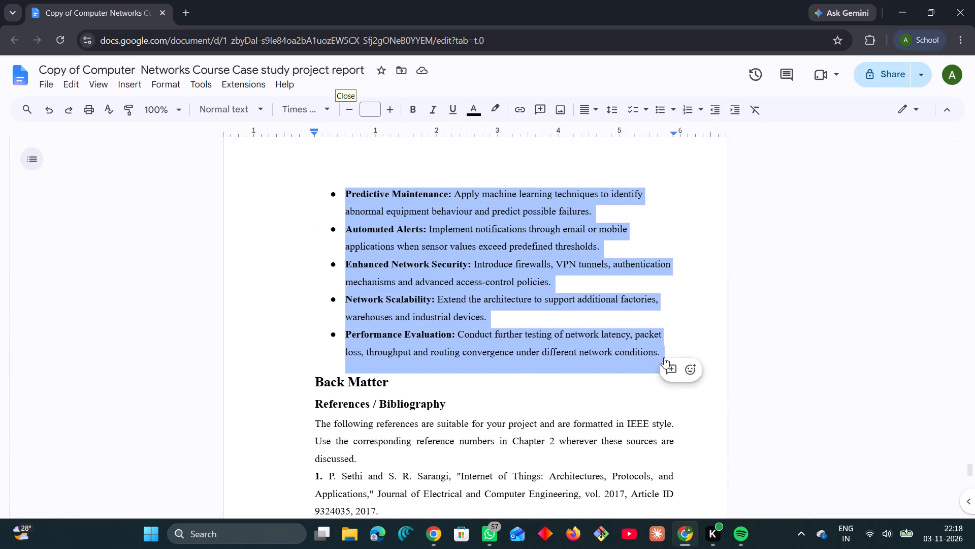
pyautogui.hotkey('ctrl', 'v')
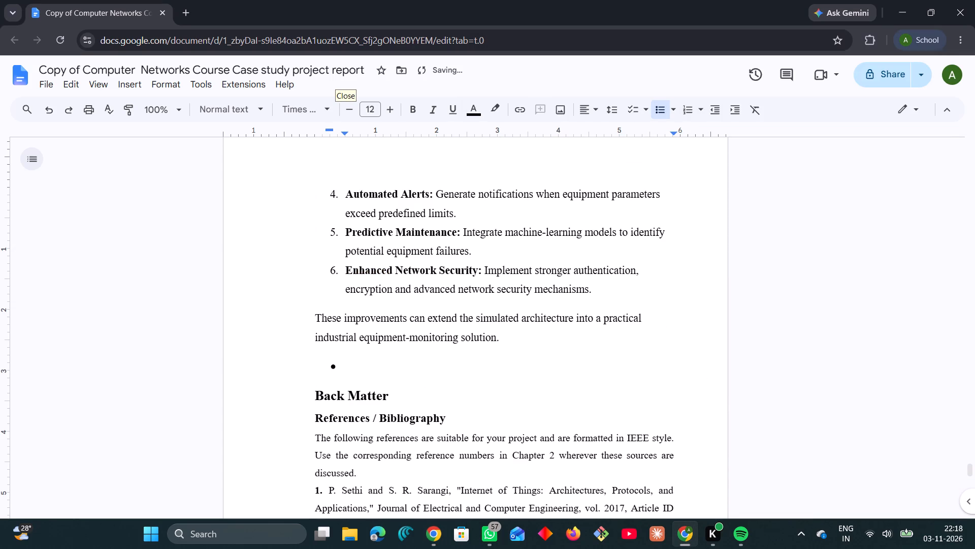
pyautogui.press('BackSpace')
pyautogui.press('BackSpace')
pyautogui.press('BackSpace')
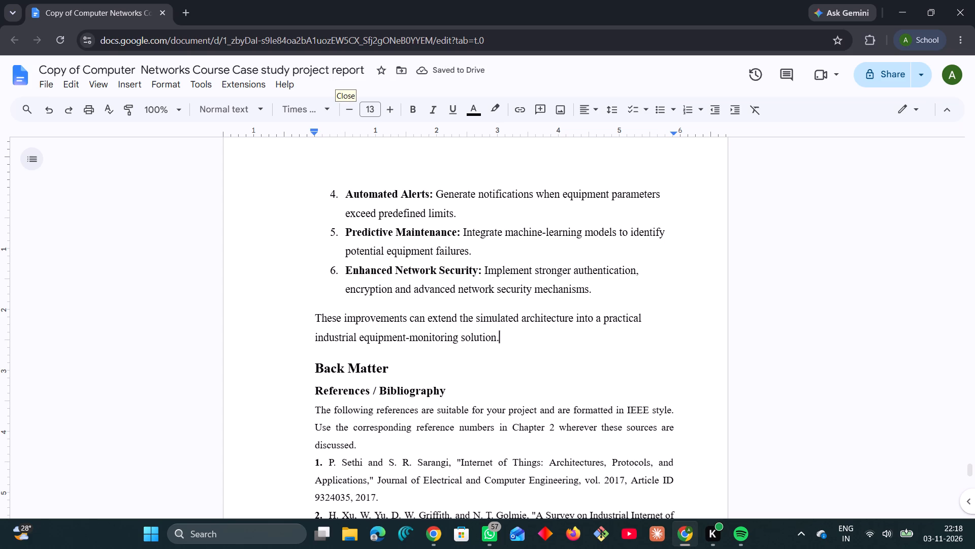
# Set all the text under 6.2 Future Scope to font size 12 and justify it.
pyautogui.click(493, 238)
pyautogui.moveTo(512, 326); pyautogui.dragTo(507, 327)
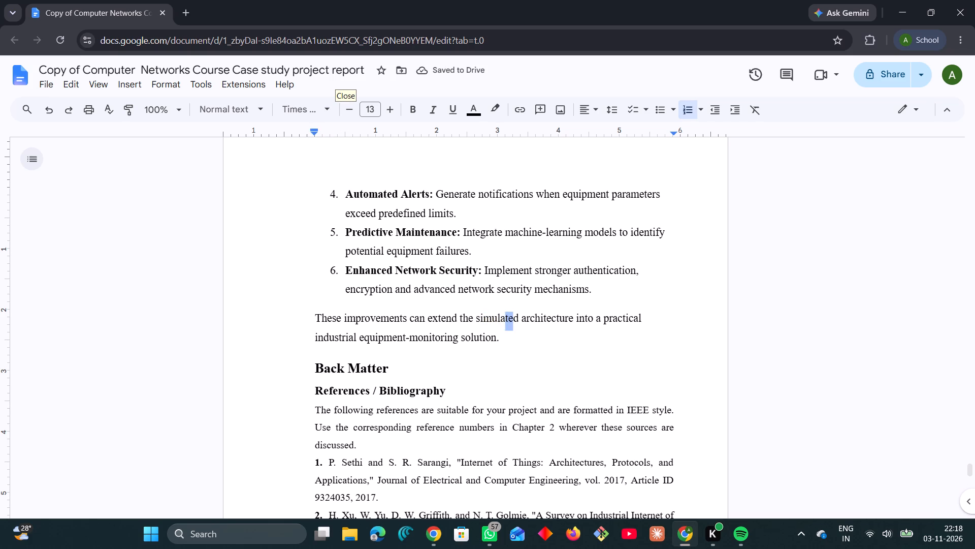
pyautogui.moveTo(514, 345); pyautogui.dragTo(505, 342)
pyautogui.moveTo(501, 339); pyautogui.dragTo(399, 265)
pyautogui.scroll(5, 433, 259)
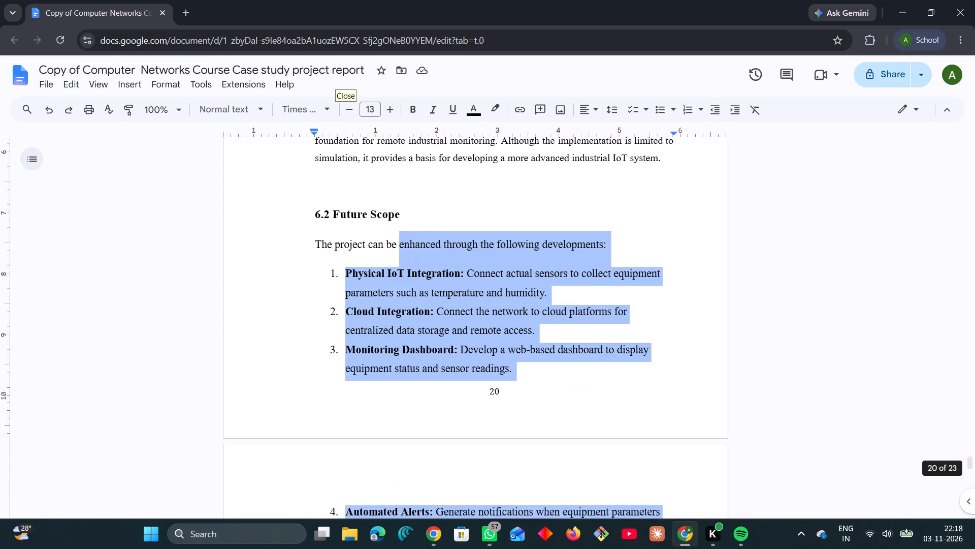
pyautogui.moveTo(399, 265); pyautogui.dragTo(311, 364)
pyautogui.scroll(1, 398, 265)
pyautogui.scroll(1, 334, 283)
pyautogui.click(352, 110)
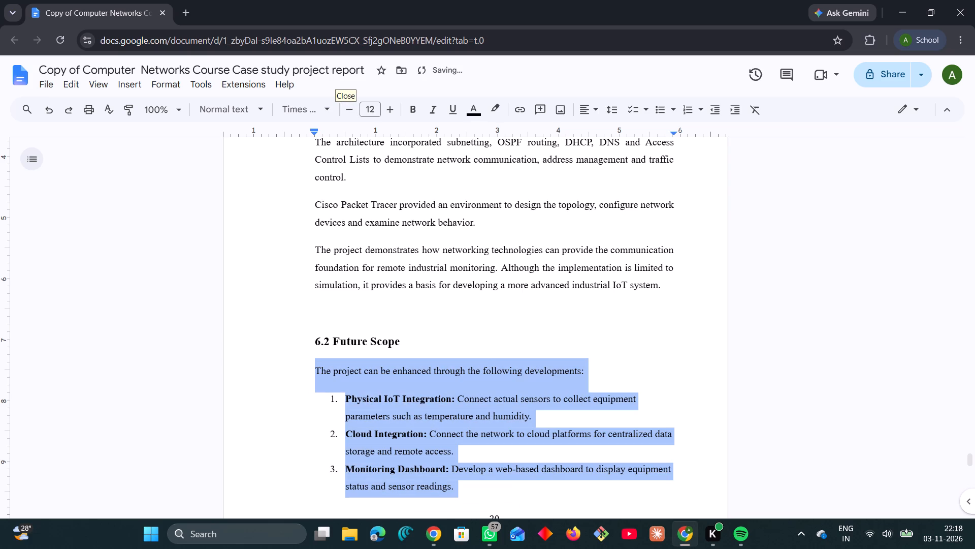
pyautogui.click(593, 109)
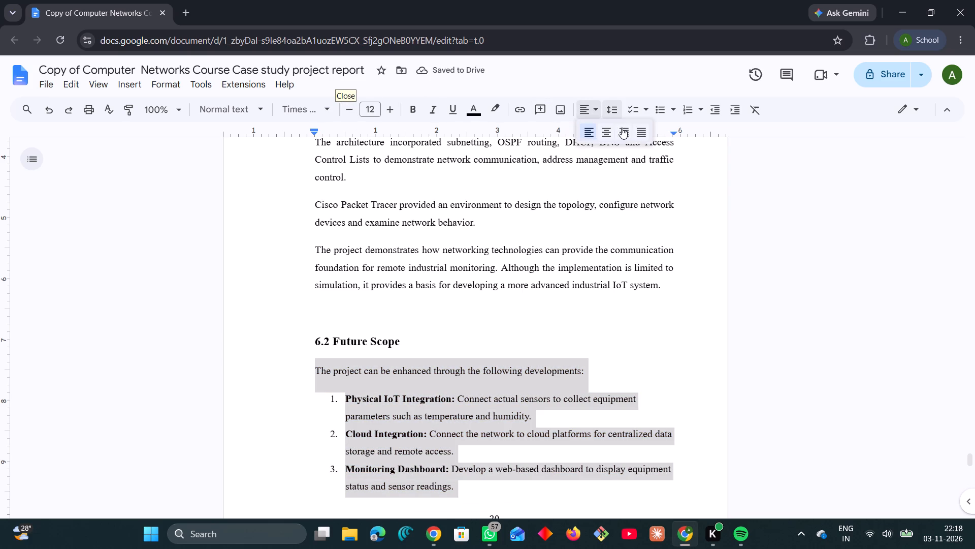
pyautogui.click(641, 130)
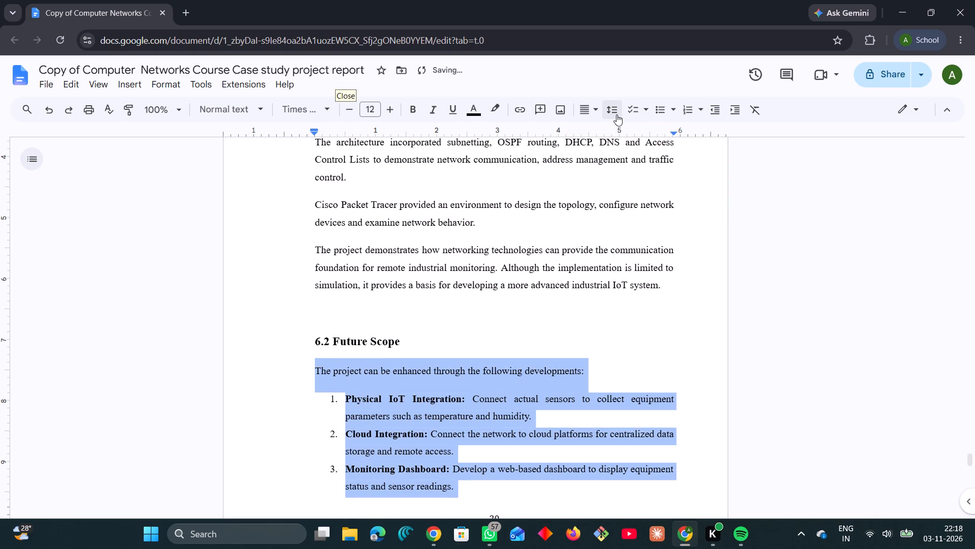
# Remove the space before and after the paragraphs and numbered items under 6.2 Future Scope.
pyautogui.click(616, 114)
pyautogui.click(648, 219)
pyautogui.click(611, 107)
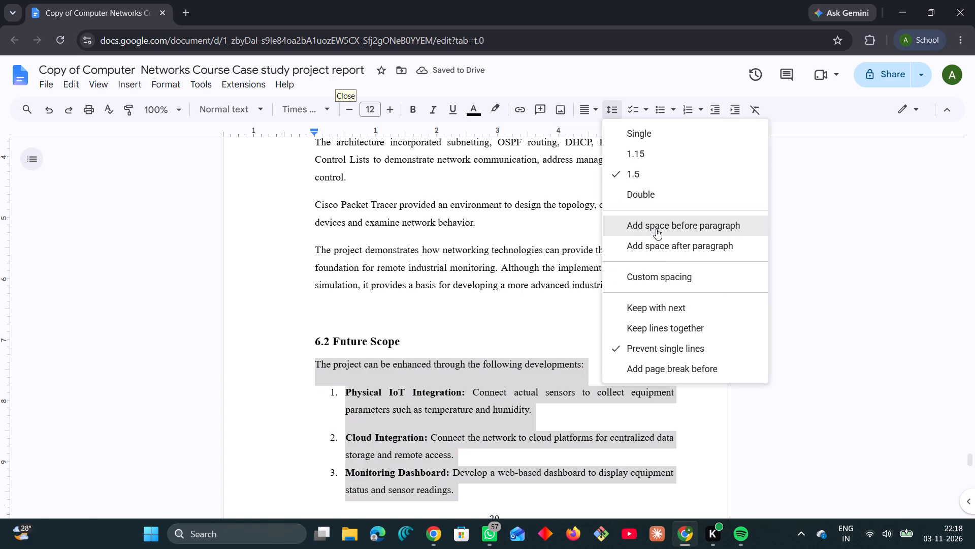
pyautogui.click(656, 229)
pyautogui.click(612, 114)
pyautogui.click(649, 221)
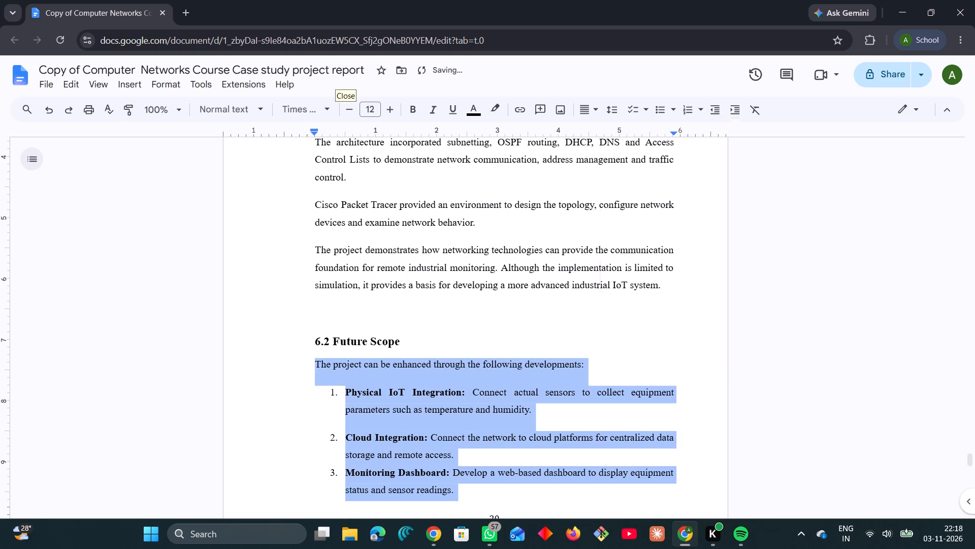
pyautogui.click(619, 112)
pyautogui.click(663, 246)
pyautogui.click(612, 111)
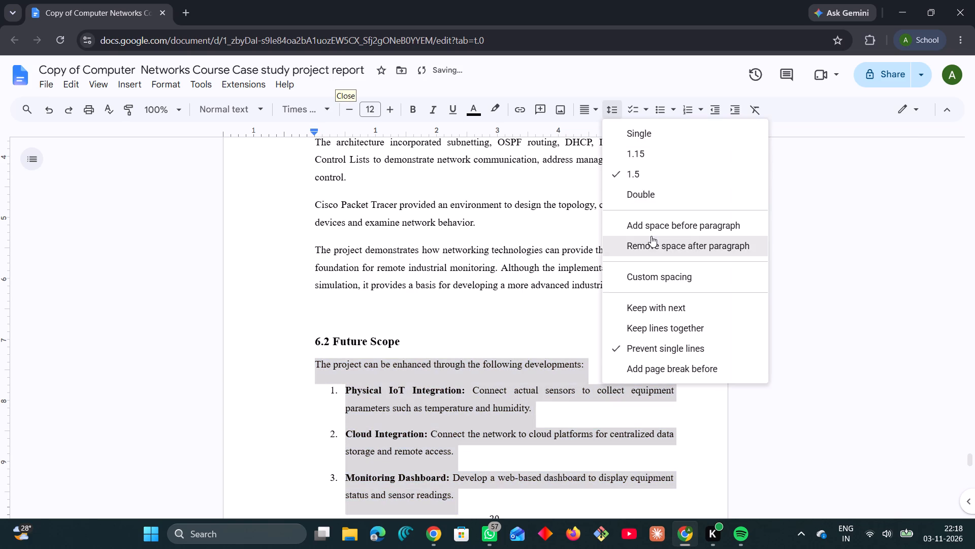
pyautogui.click(652, 239)
pyautogui.click(784, 350)
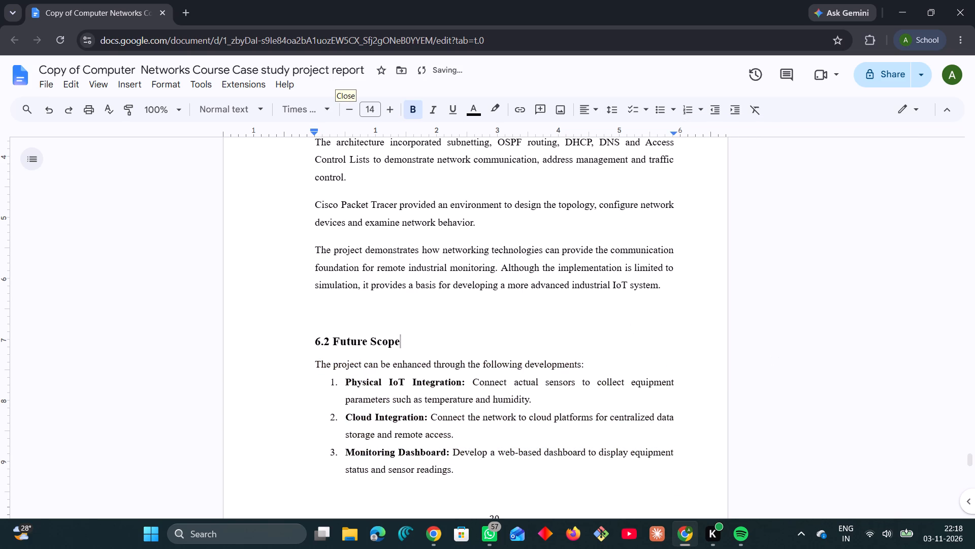
# Delete the blank line above the 6.2 Future Scope heading.
pyautogui.click(376, 320)
pyautogui.press('BackSpace')
# Remove the space before and after all the paragraphs under 6.1 Conclusion.
pyautogui.scroll(-2, 377, 328)
pyautogui.scroll(3, 377, 328)
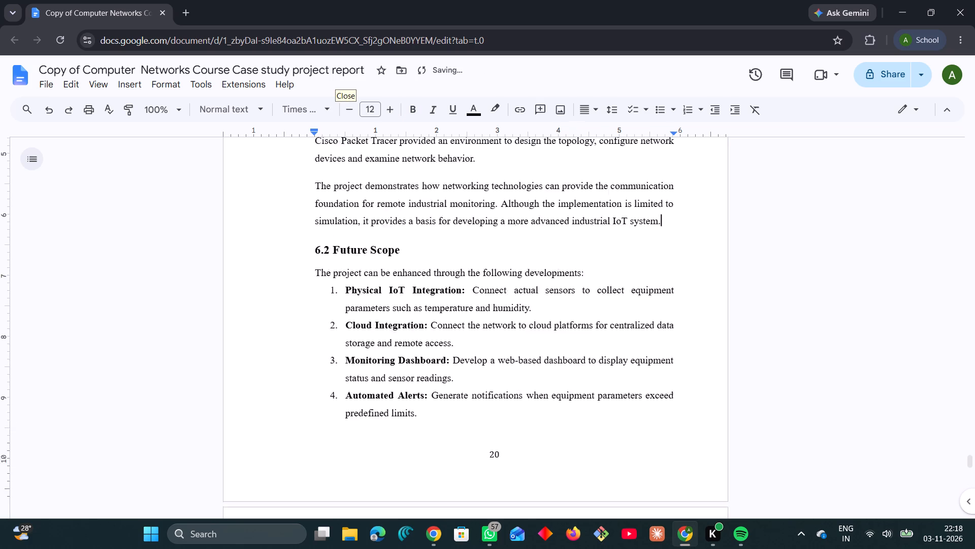
pyautogui.scroll(2, 377, 328)
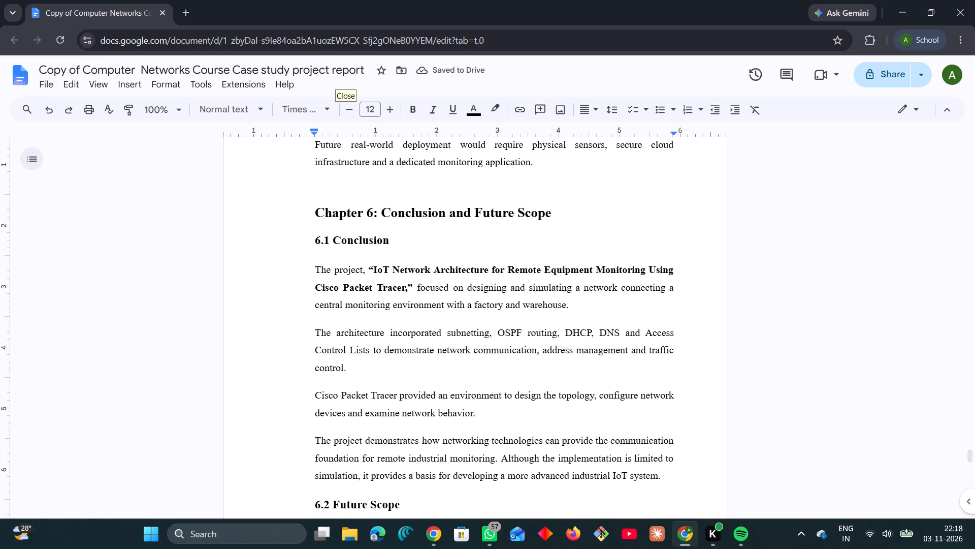
pyautogui.moveTo(313, 266); pyautogui.dragTo(663, 478)
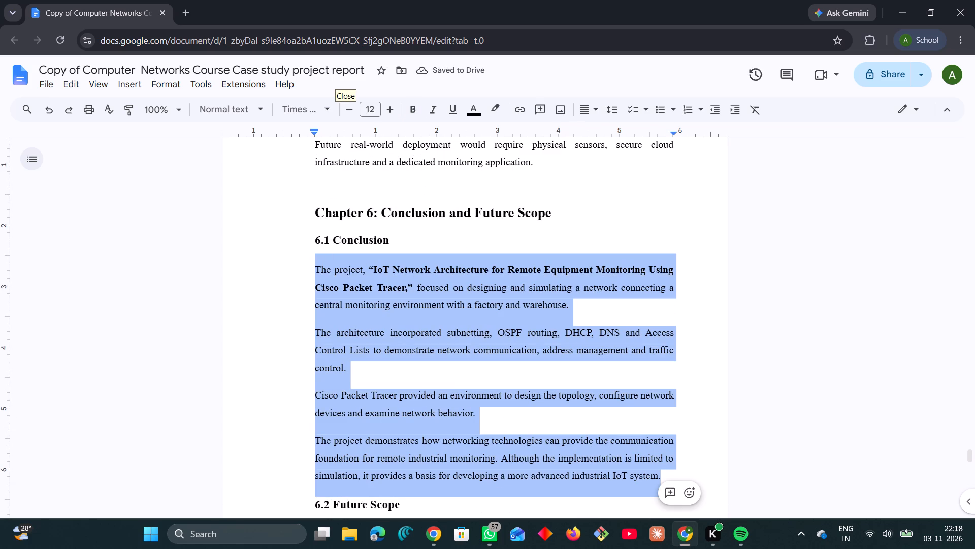
pyautogui.click(618, 117)
pyautogui.click(645, 223)
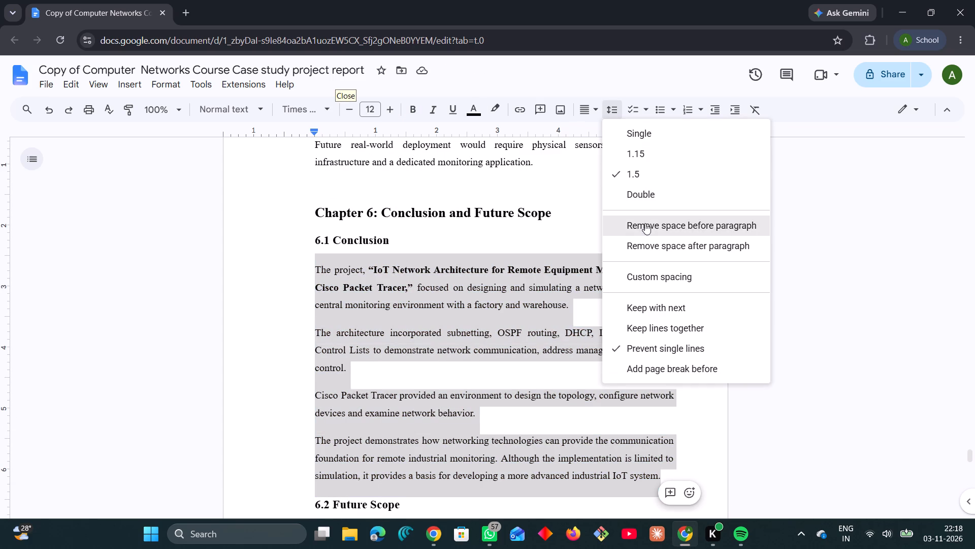
pyautogui.click(608, 108)
pyautogui.click(658, 238)
pyautogui.click(800, 330)
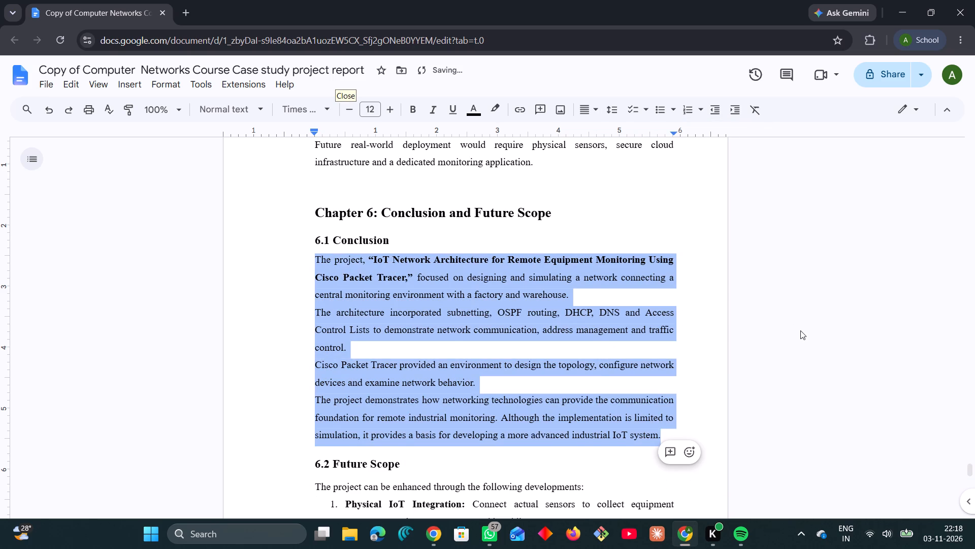
# Insert a blank line between the closing sentence of 6.2 Future Scope and the Back Matter heading.
pyautogui.scroll(-2, 593, 392)
pyautogui.scroll(-5, 538, 380)
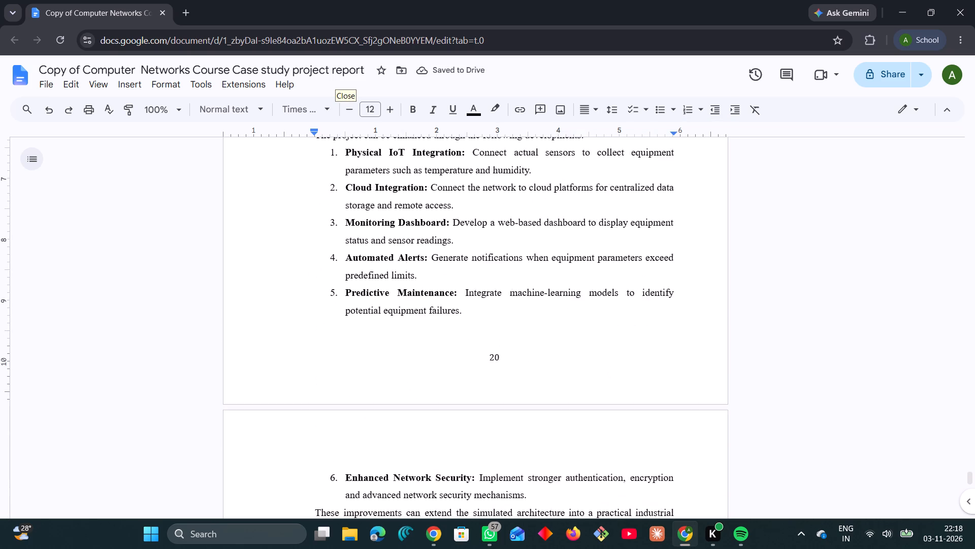
pyautogui.scroll(-2, 538, 380)
pyautogui.click(454, 314)
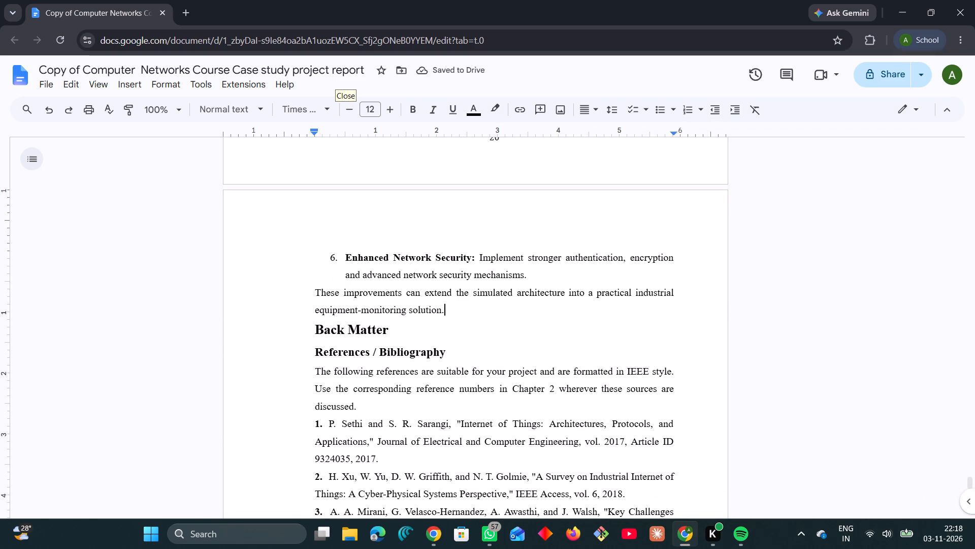
pyautogui.press('Return')
# Look over the end of Chapter 6 and the References / Bibliography section in Back Matter.
pyautogui.scroll(-4, 454, 314)
pyautogui.scroll(3, 454, 314)
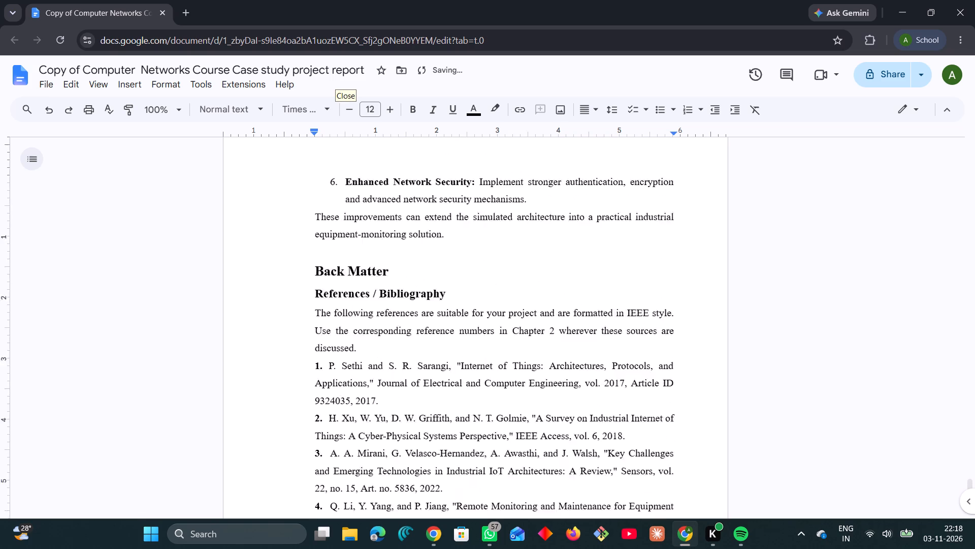
pyautogui.scroll(8, 454, 314)
pyautogui.scroll(-10, 458, 317)
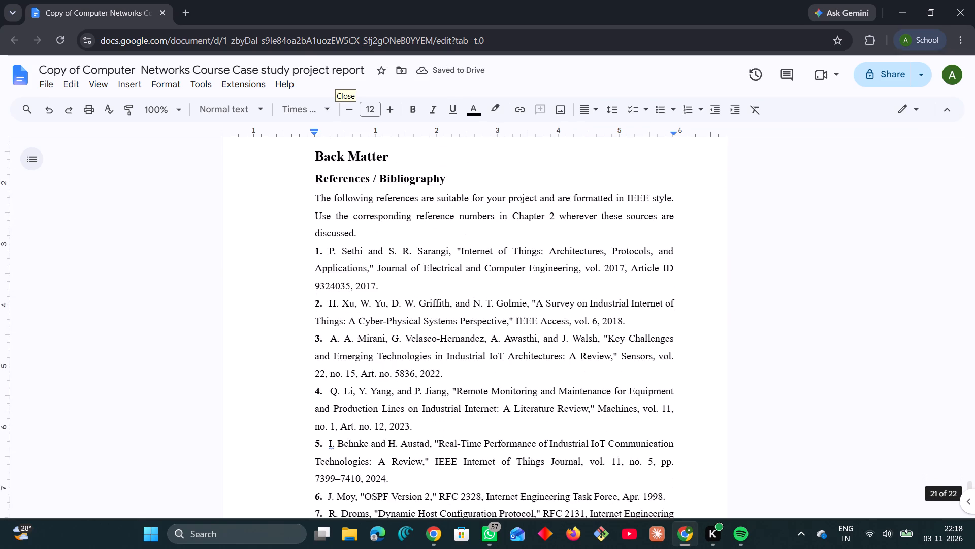
pyautogui.scroll(-10, 460, 319)
pyautogui.scroll(12, 459, 325)
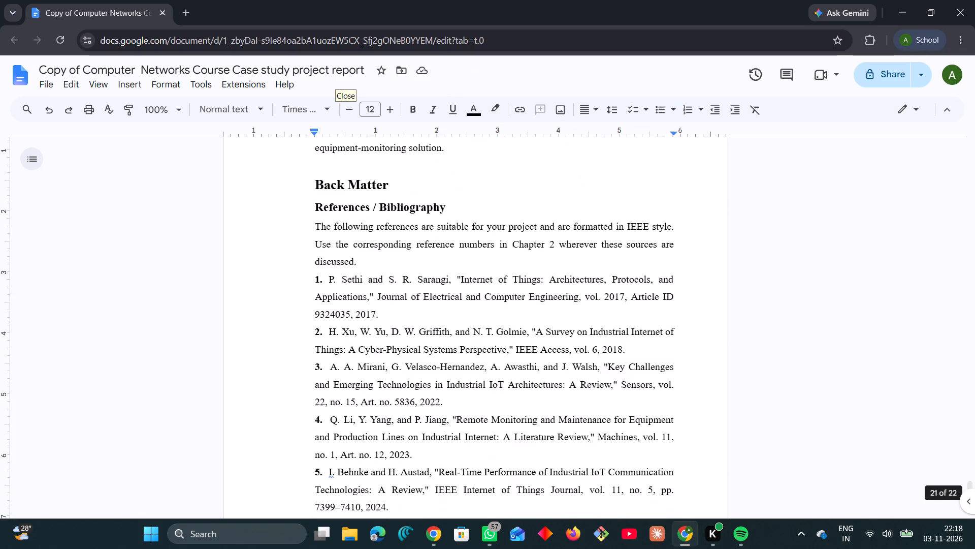
pyautogui.scroll(13, 459, 325)
# Review the Table of Contents and the lists of figures and tables near the start of the report.
pyautogui.moveTo(974, 466); pyautogui.dragTo(973, 460)
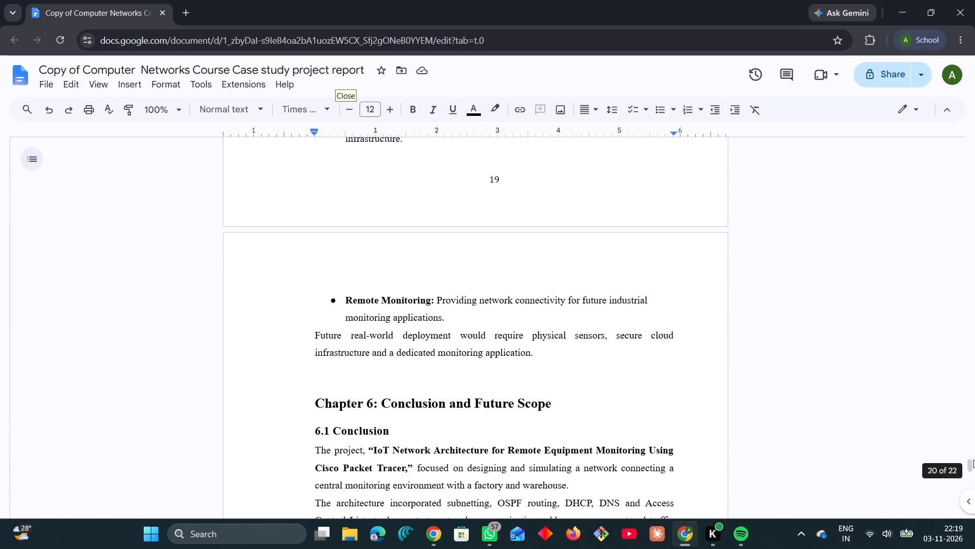
pyautogui.moveTo(973, 460); pyautogui.dragTo(943, 215)
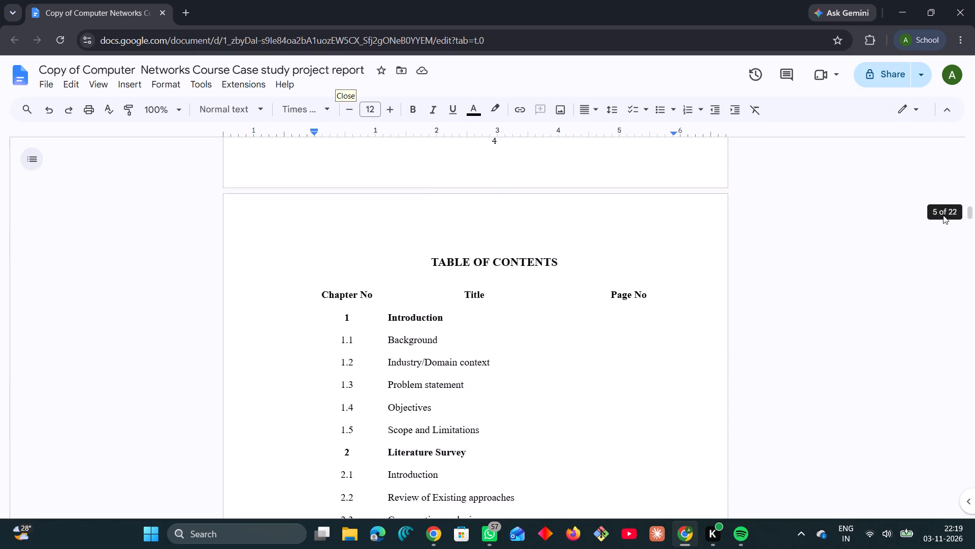
pyautogui.moveTo(943, 215); pyautogui.dragTo(943, 217)
pyautogui.scroll(1, 701, 247)
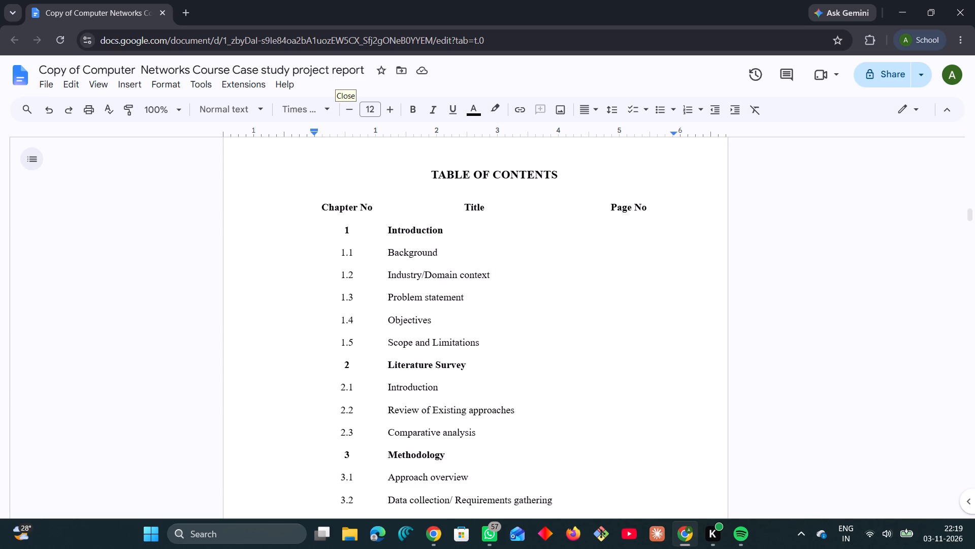
pyautogui.scroll(-1, 607, 239)
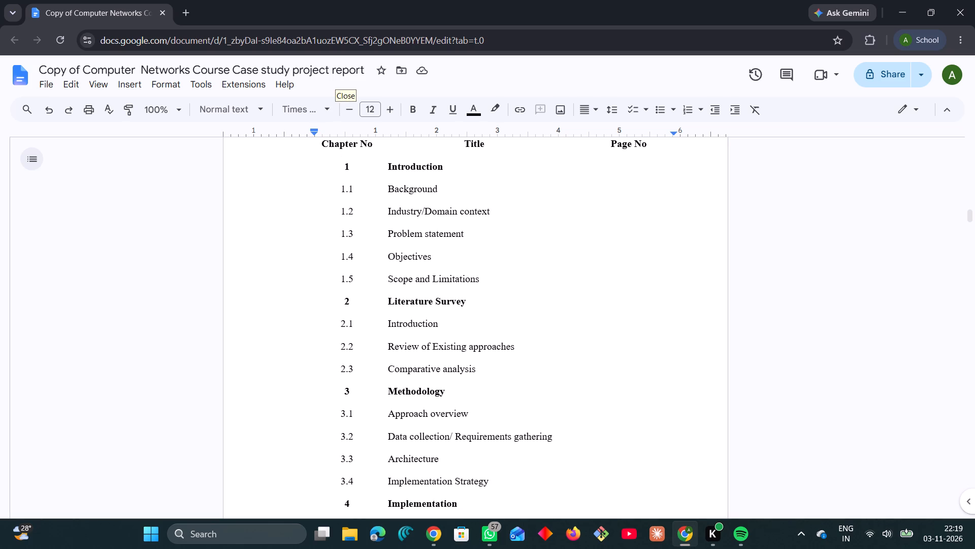
pyautogui.scroll(-12, 607, 239)
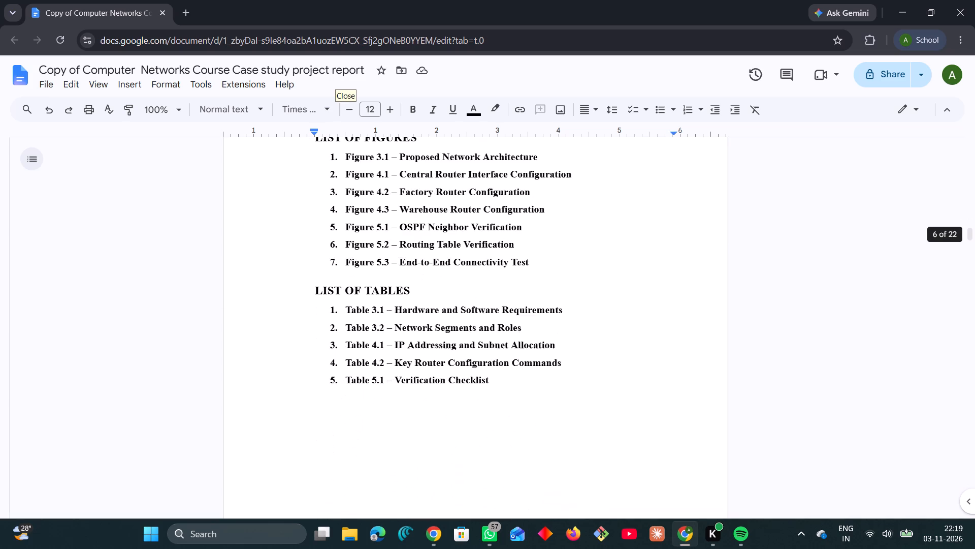
pyautogui.scroll(-1, 607, 239)
pyautogui.scroll(2, 607, 239)
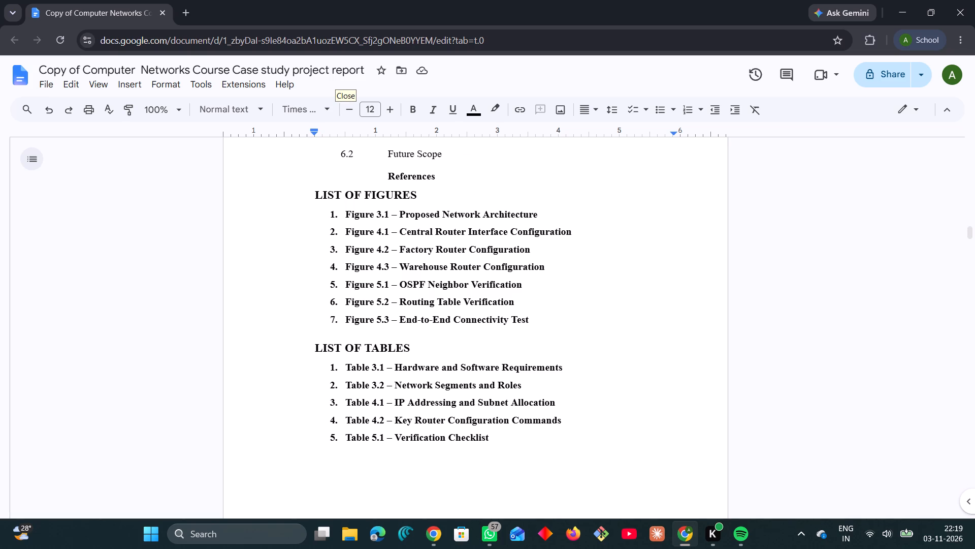
pyautogui.scroll(-1, 553, 320)
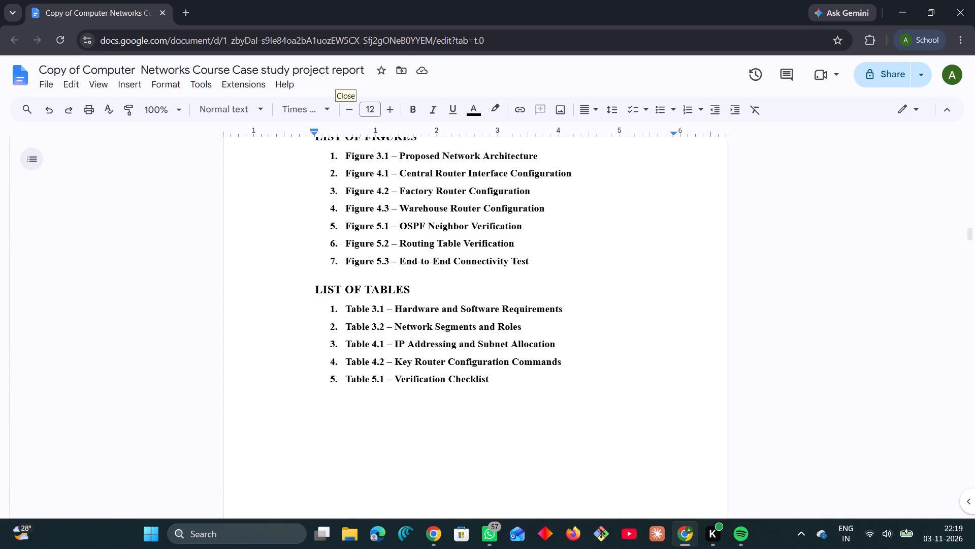
# Delete the LIST OF FIGURES and LIST OF TABLES sections below the Table of Contents.
pyautogui.moveTo(498, 385); pyautogui.dragTo(308, 268)
pyautogui.scroll(2, 414, 303)
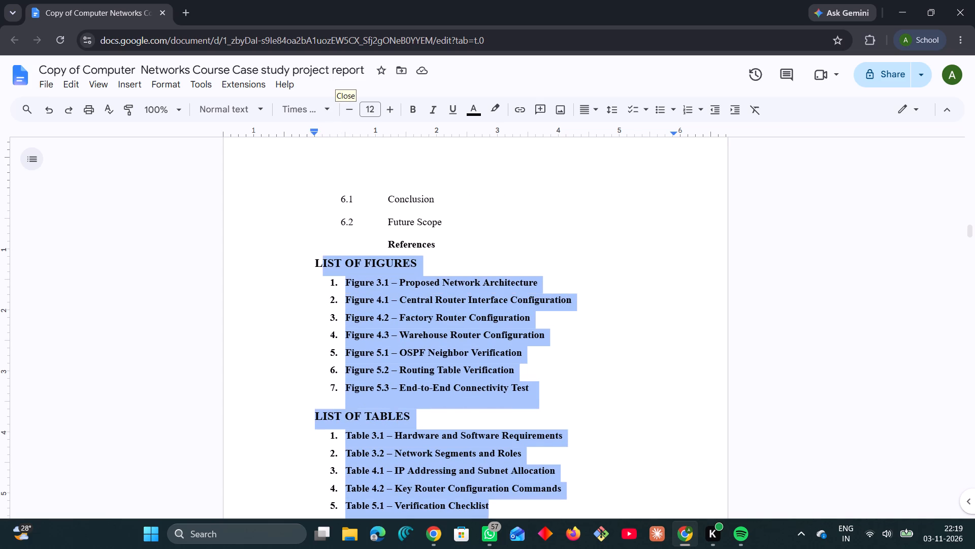
pyautogui.moveTo(308, 268); pyautogui.dragTo(308, 267)
pyautogui.press('BackSpace')
pyautogui.press('BackSpace')
pyautogui.press('BackSpace')
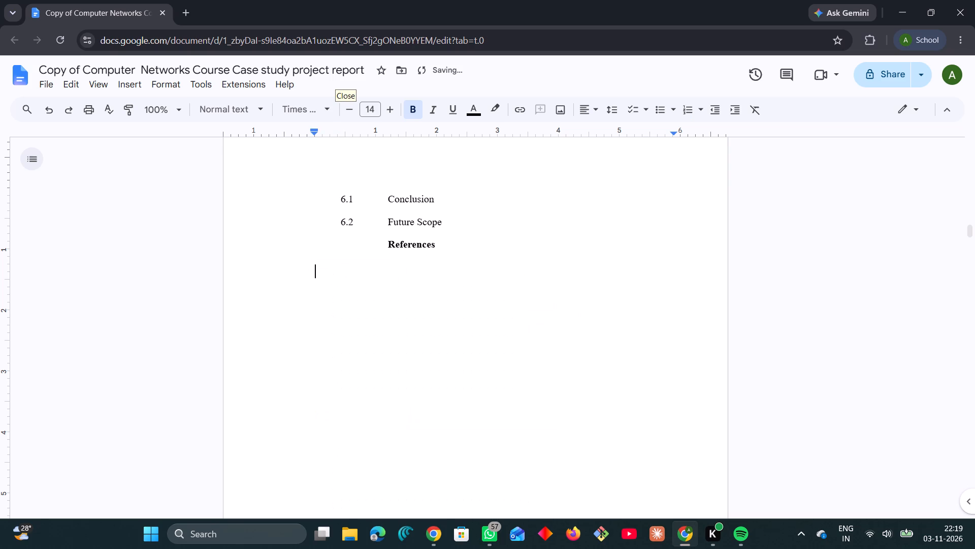
pyautogui.press('BackSpace')
# Copy the whole Table of Contents from its heading through the References row.
pyautogui.scroll(3, 398, 296)
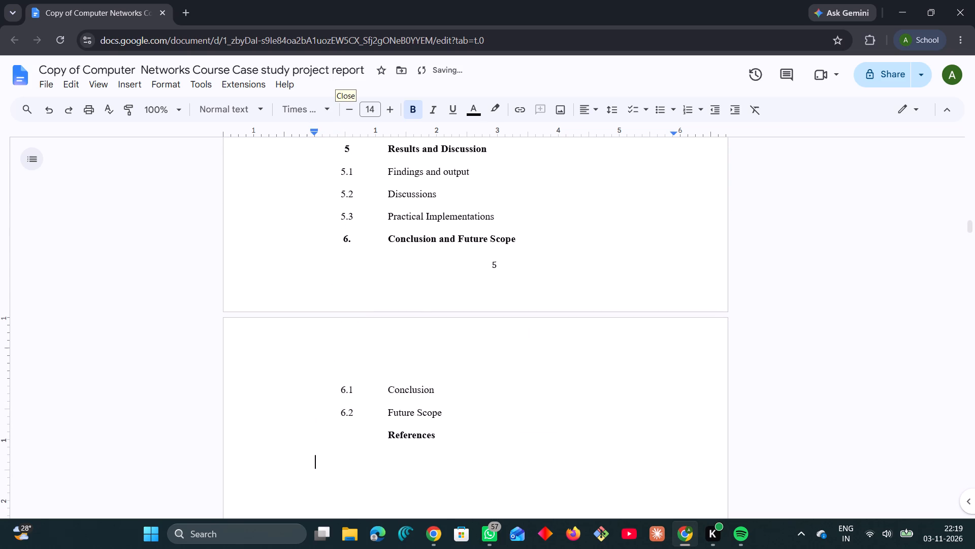
pyautogui.moveTo(469, 442); pyautogui.dragTo(391, 328)
pyautogui.scroll(6, 429, 392)
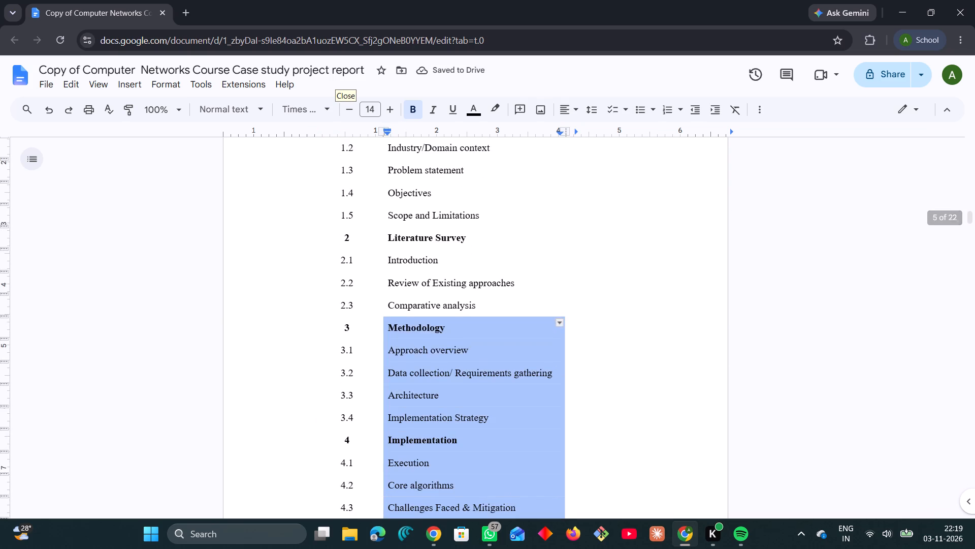
pyautogui.moveTo(391, 328); pyautogui.dragTo(371, 318)
pyautogui.scroll(4, 392, 321)
pyautogui.hotkey('ctrl', 'c')
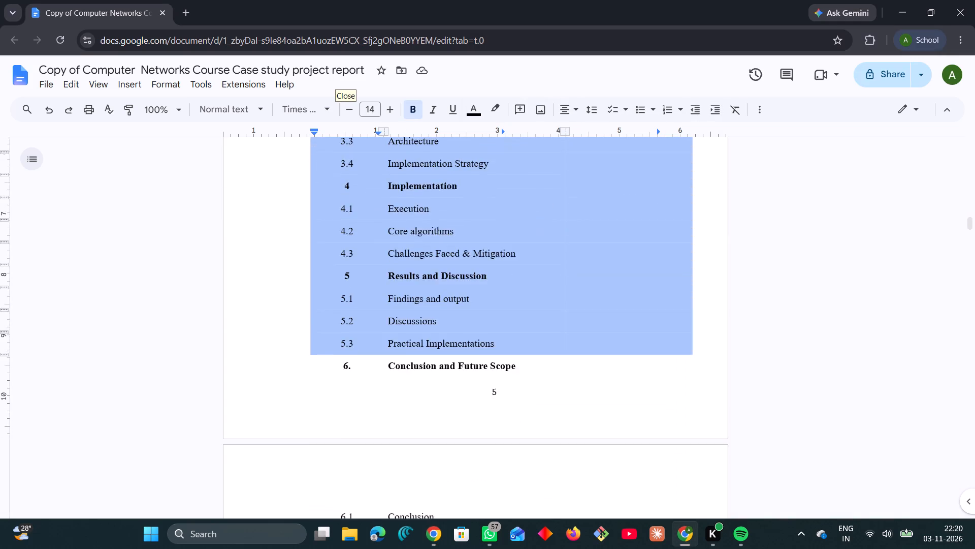
pyautogui.moveTo(611, 341); pyautogui.dragTo(607, 363)
pyautogui.scroll(-3, 611, 341)
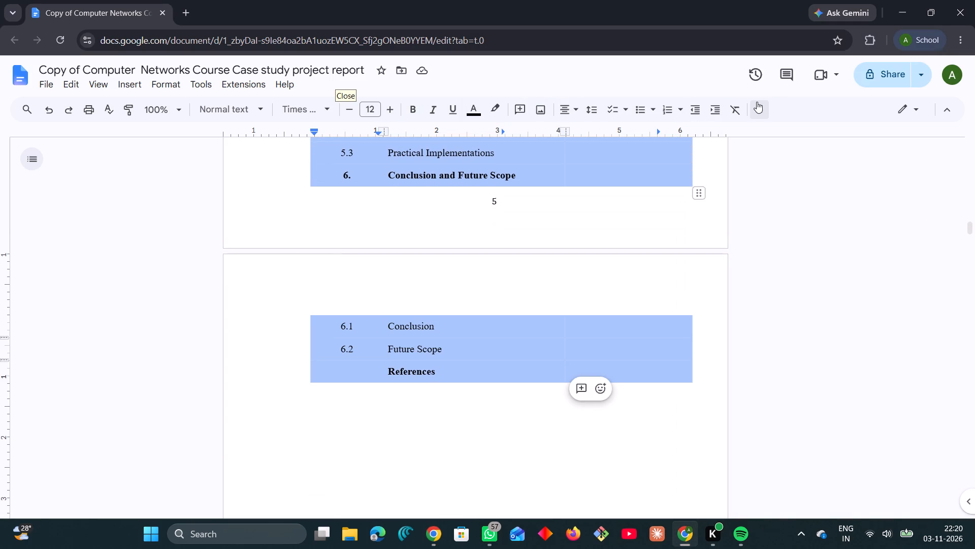
pyautogui.click(757, 102)
pyautogui.click(671, 134)
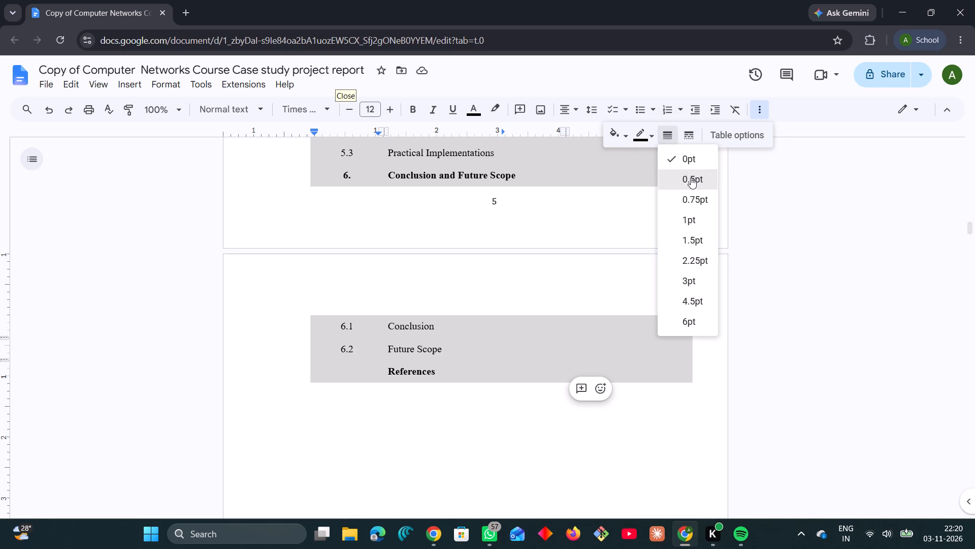
pyautogui.click(691, 180)
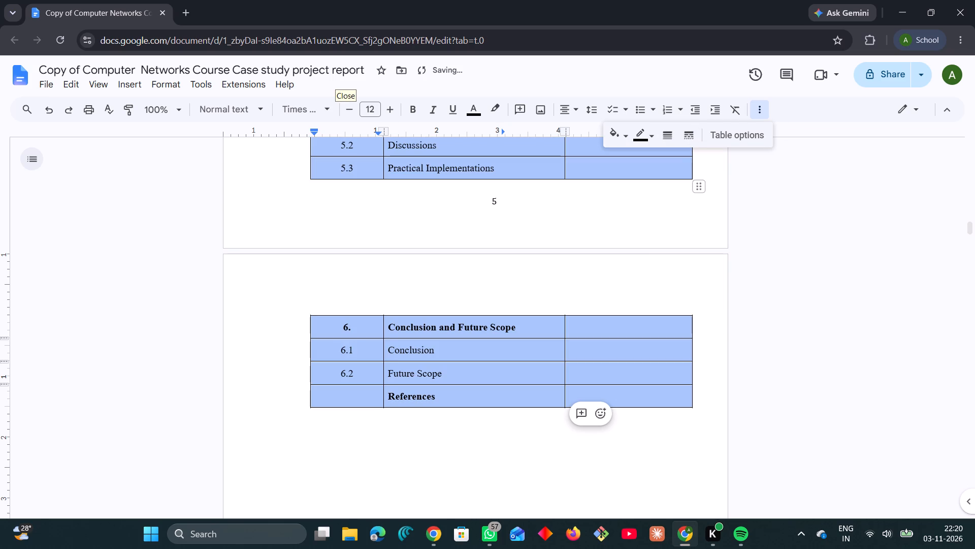
# Set the cell vertical alignment of the entire Table of Contents table to Middle.
pyautogui.click(762, 128)
pyautogui.click(907, 364)
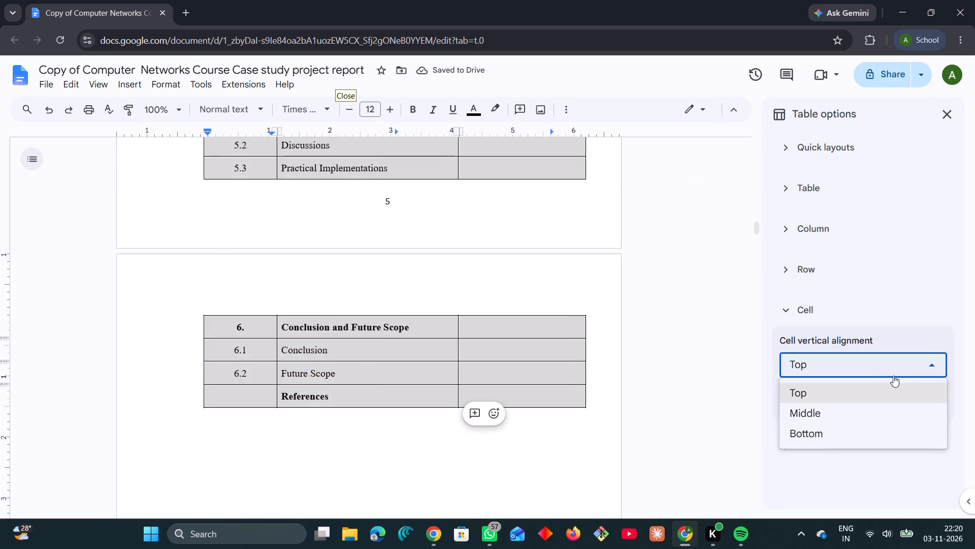
pyautogui.click(873, 407)
pyautogui.click(696, 330)
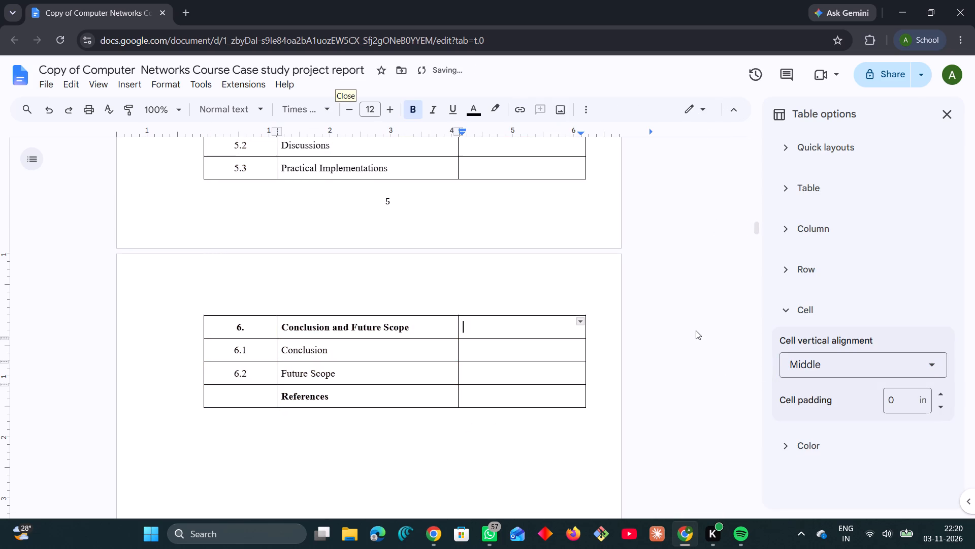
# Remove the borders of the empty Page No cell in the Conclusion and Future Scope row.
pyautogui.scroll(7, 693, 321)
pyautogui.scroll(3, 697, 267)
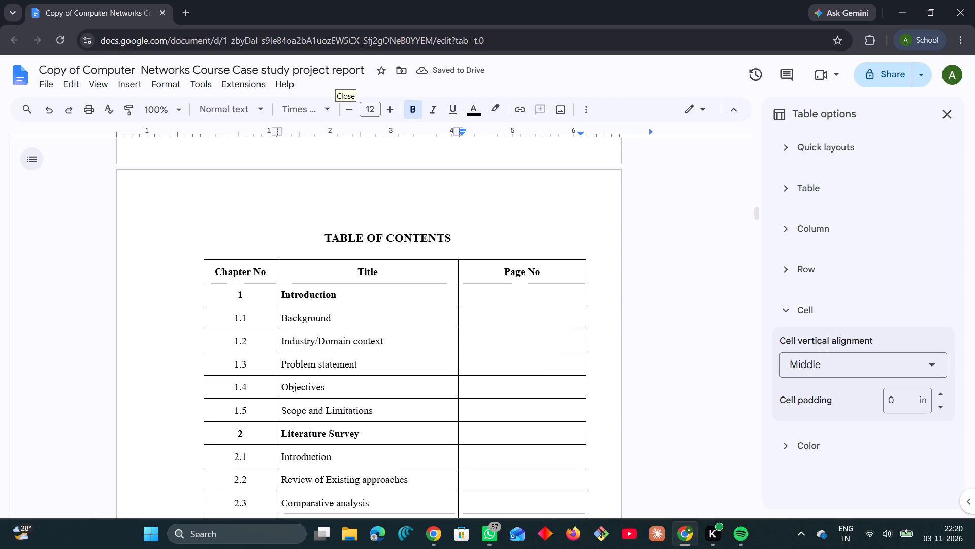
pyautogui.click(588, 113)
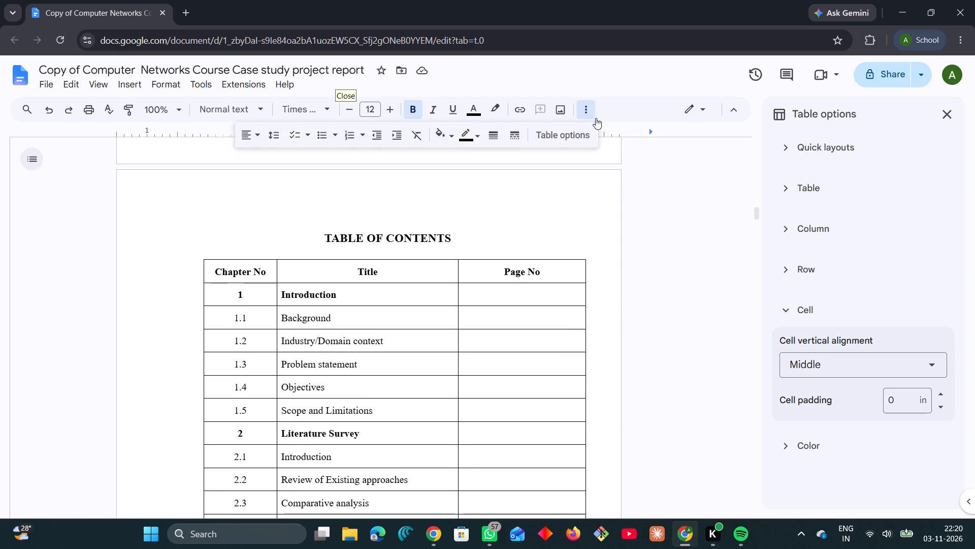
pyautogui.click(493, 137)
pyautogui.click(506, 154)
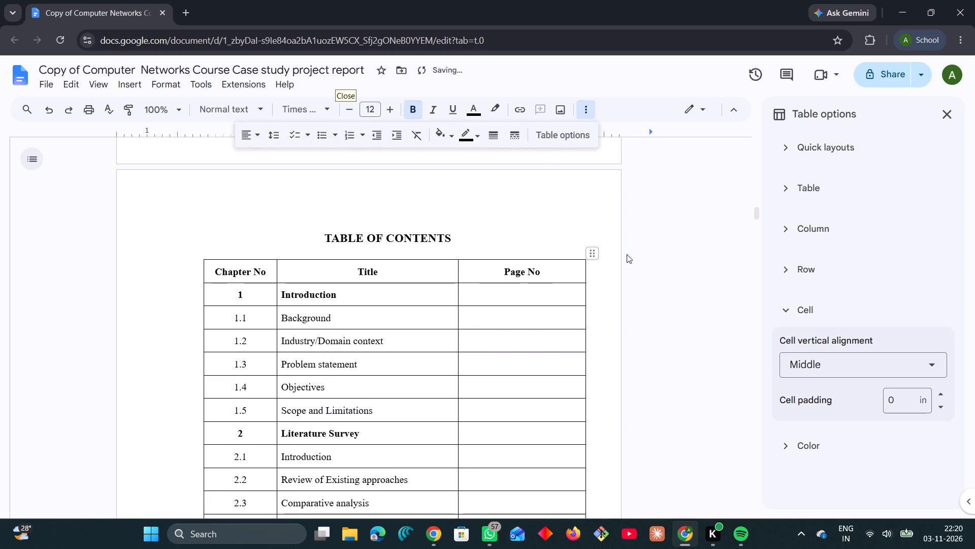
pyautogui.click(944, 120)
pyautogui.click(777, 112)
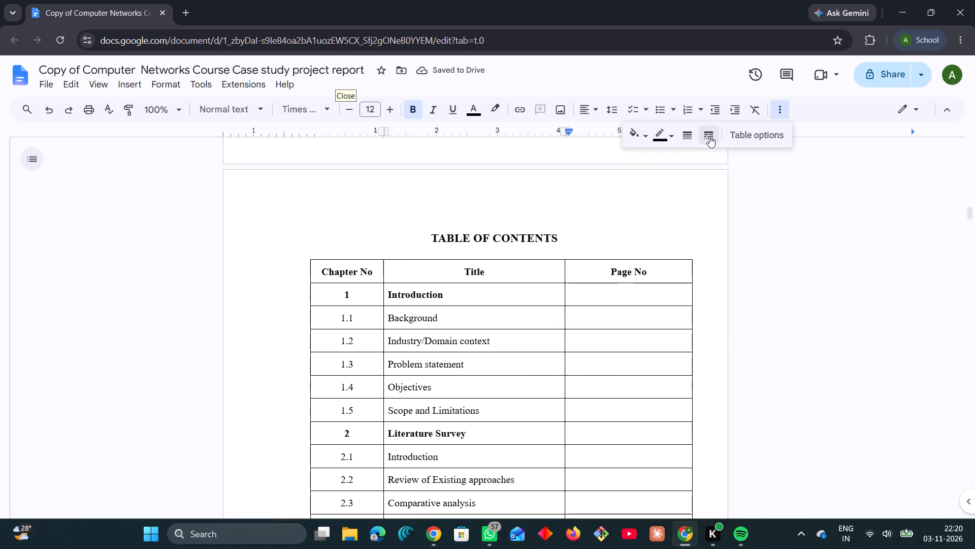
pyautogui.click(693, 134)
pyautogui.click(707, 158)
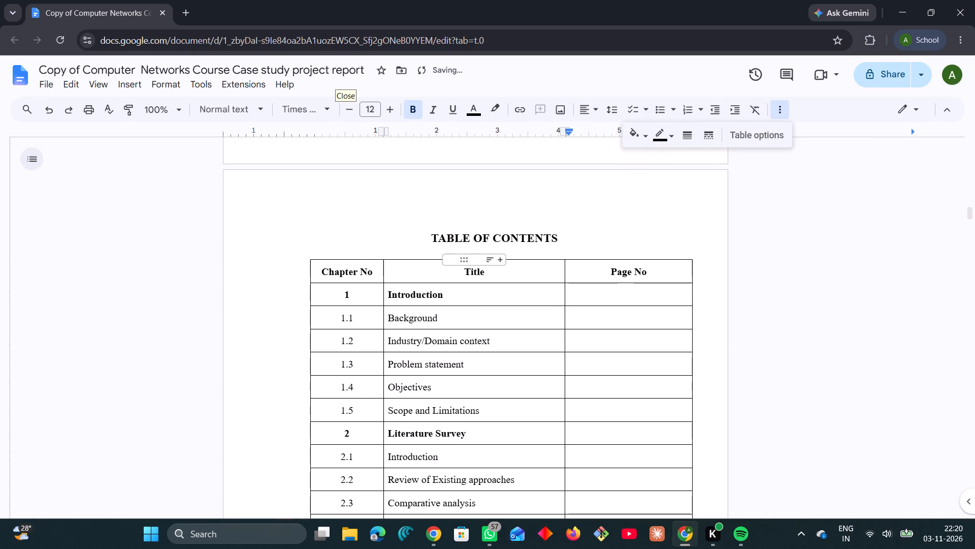
# Remove the borders from the entire Table of Contents table, from the header row through the References row.
pyautogui.click(543, 273)
pyautogui.moveTo(322, 272); pyautogui.dragTo(475, 311)
pyautogui.scroll(-2, 467, 310)
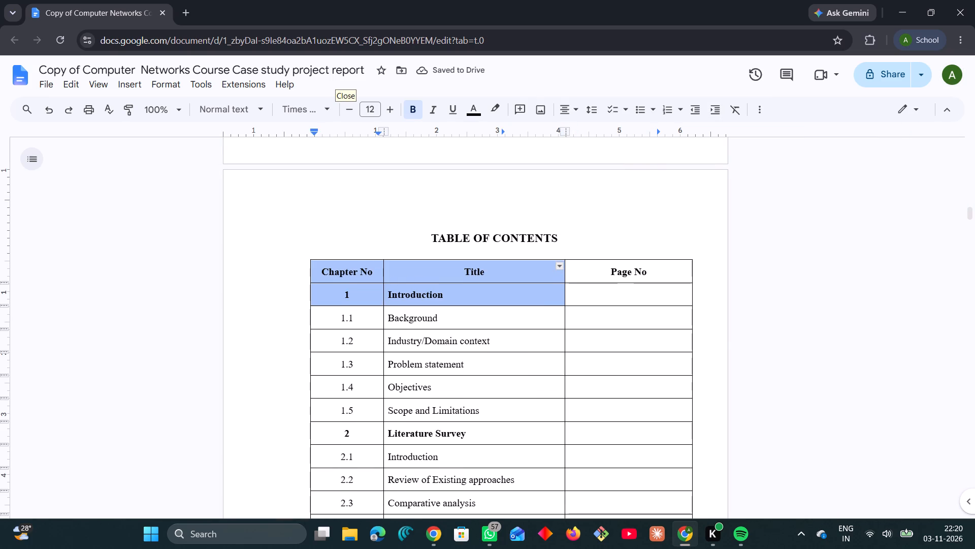
pyautogui.moveTo(475, 311); pyautogui.dragTo(579, 344)
pyautogui.scroll(-15, 569, 338)
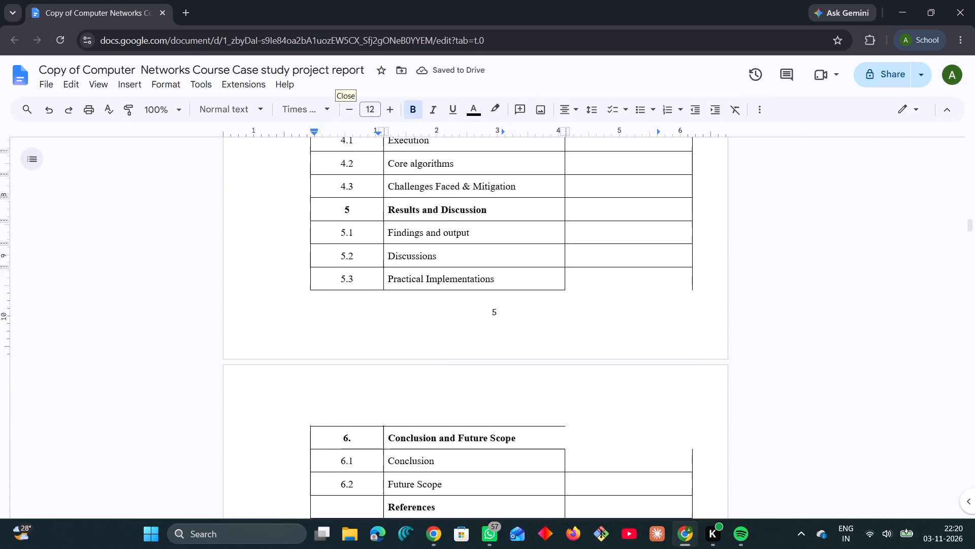
pyautogui.scroll(-1, 579, 344)
pyautogui.moveTo(579, 344); pyautogui.dragTo(630, 390)
pyautogui.scroll(2, 579, 344)
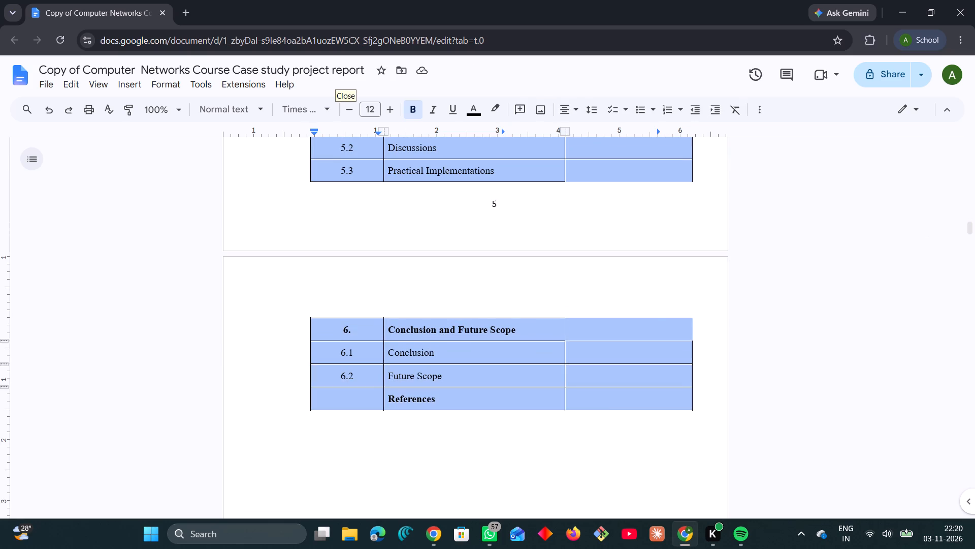
pyautogui.moveTo(630, 390); pyautogui.dragTo(631, 390)
pyautogui.click(757, 109)
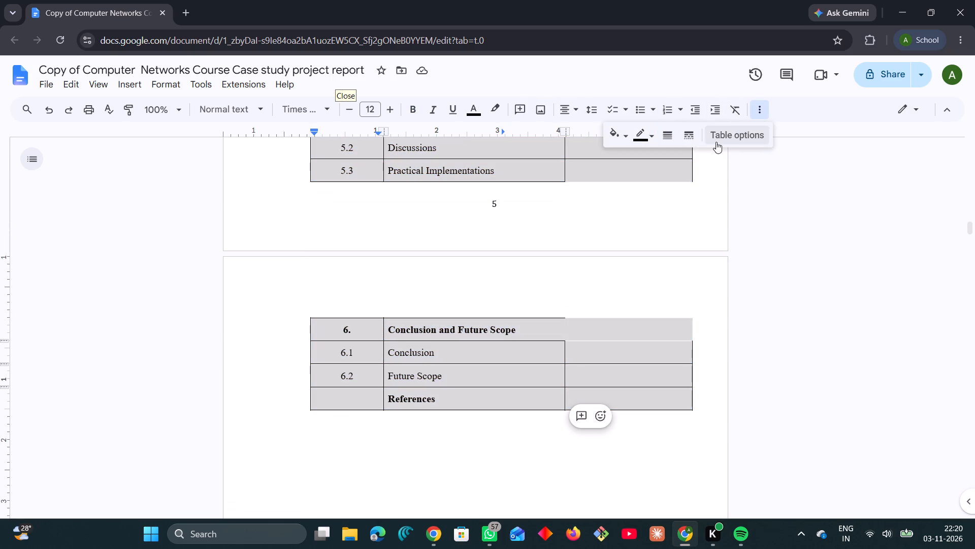
pyautogui.click(660, 137)
pyautogui.click(675, 153)
pyautogui.click(807, 264)
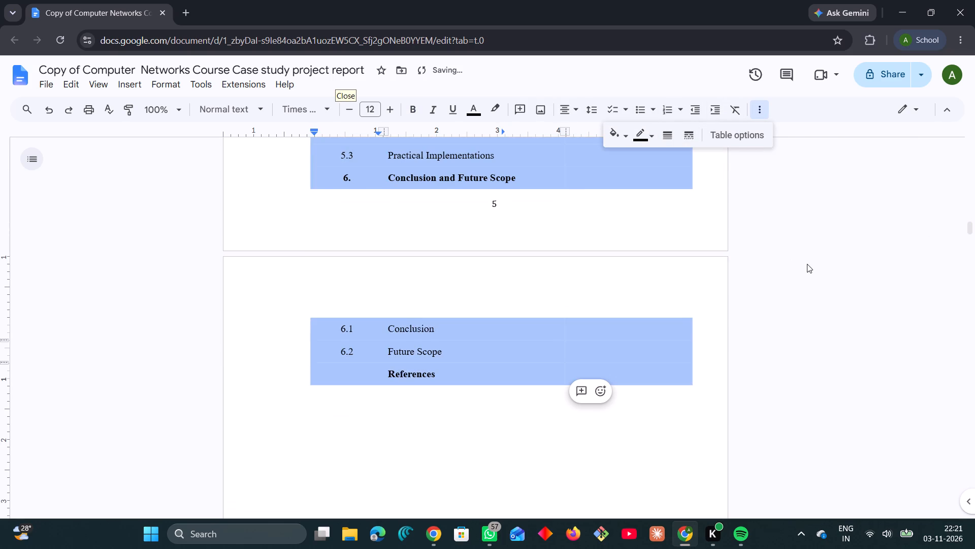
# Check the layout of the borderless Table of Contents from its heading down to the References row.
pyautogui.scroll(9, 623, 247)
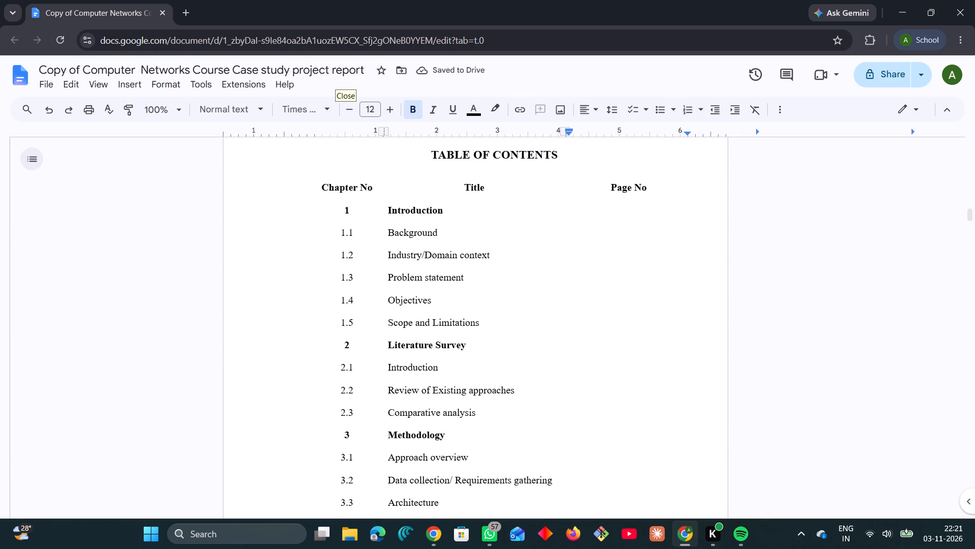
pyautogui.scroll(-9, 623, 247)
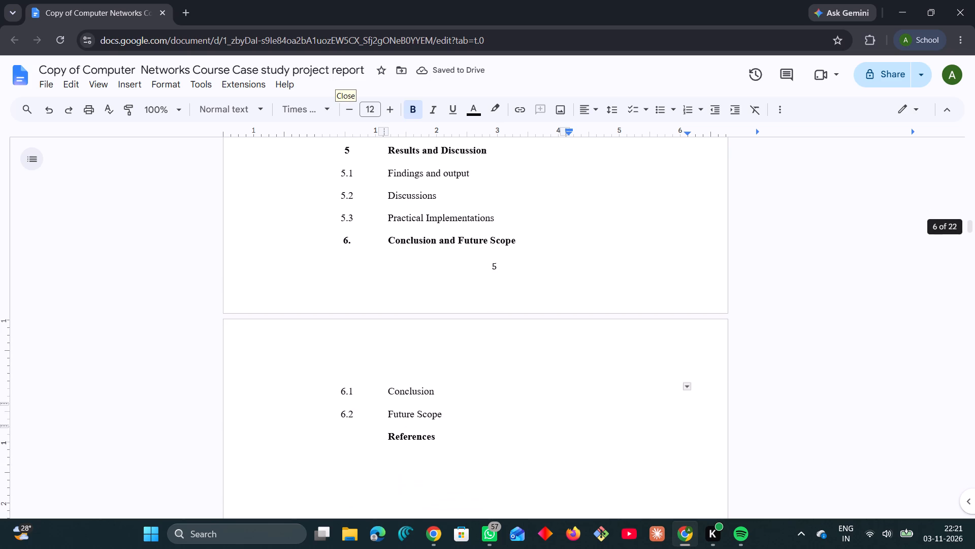
pyautogui.scroll(-6, 623, 247)
pyautogui.scroll(3, 622, 246)
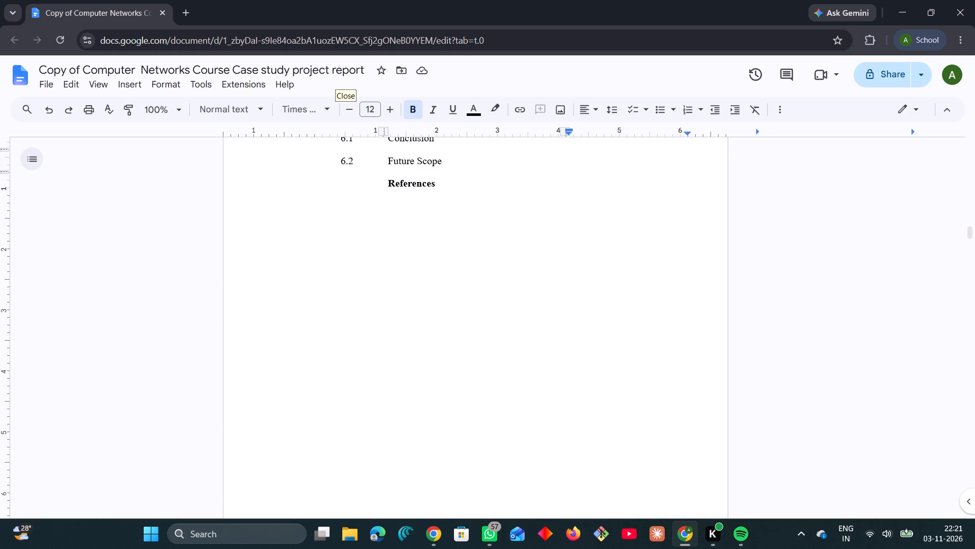
# Download the report as a PDF document and return to it from the PDF viewer.
pyautogui.hotkey('alt', 'Tab')
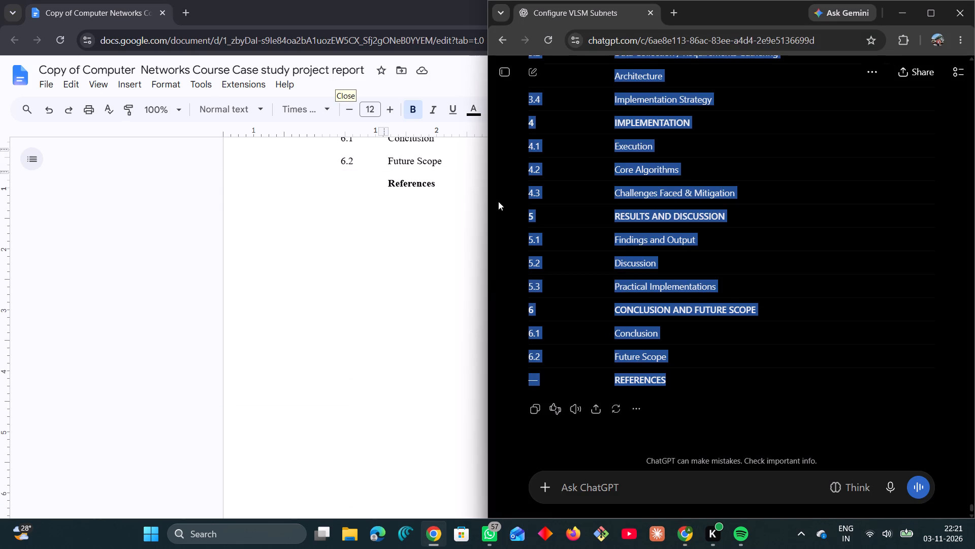
pyautogui.click(415, 224)
pyautogui.click(55, 85)
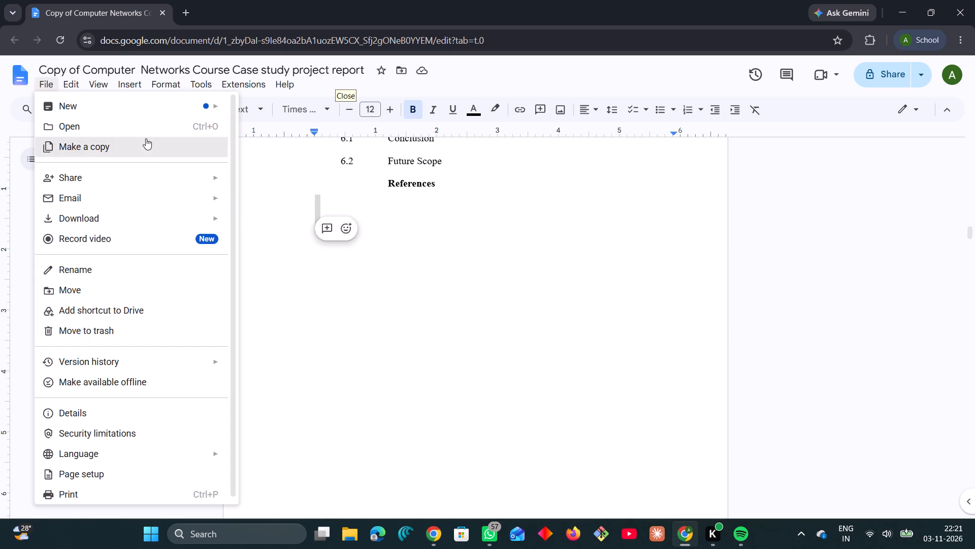
pyautogui.hotkey('ctrl', 's')
pyautogui.click(22, 187)
pyautogui.hotkey('ctrl', 's')
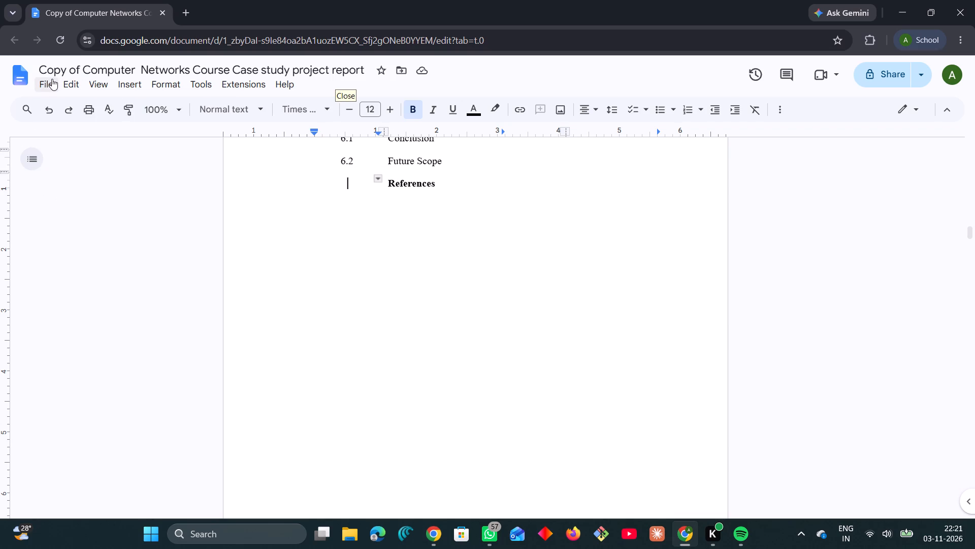
pyautogui.click(52, 79)
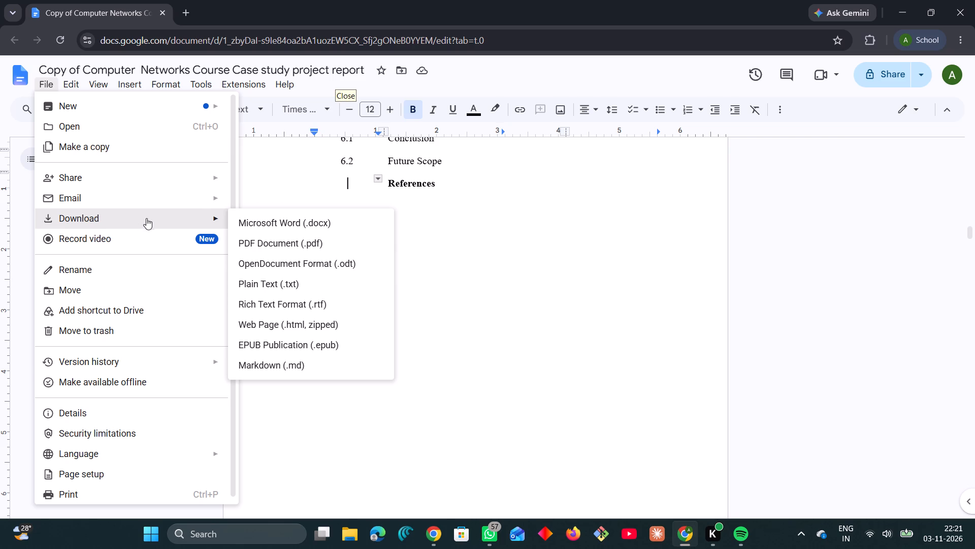
pyautogui.click(290, 237)
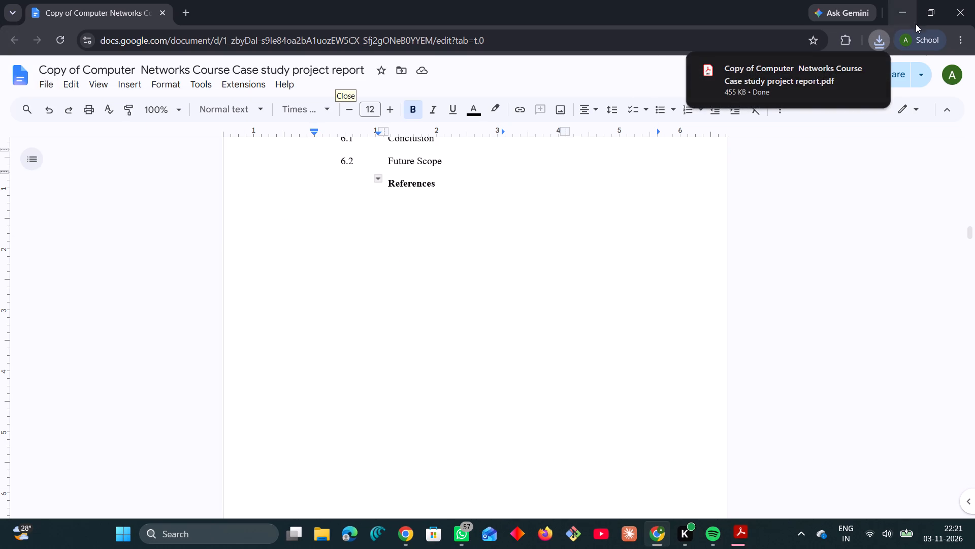
pyautogui.click(632, 18)
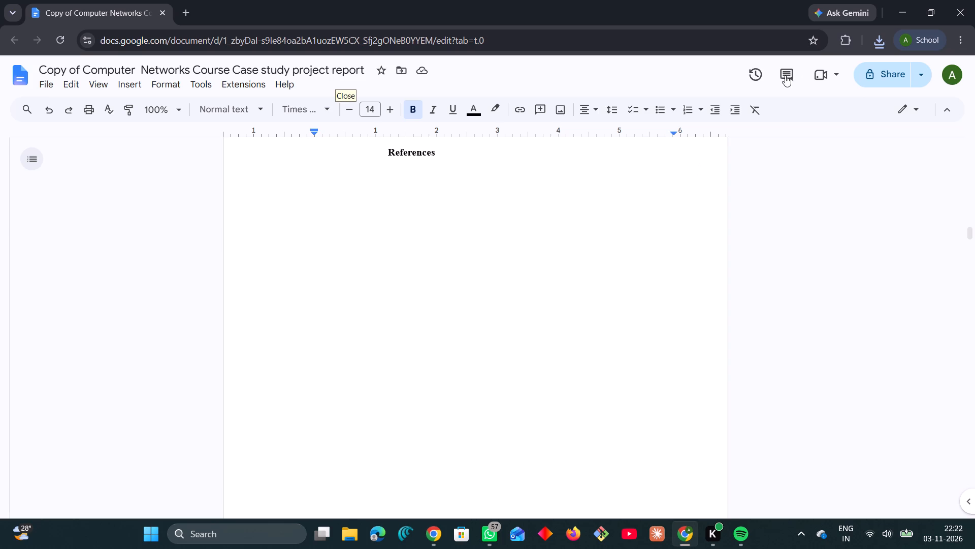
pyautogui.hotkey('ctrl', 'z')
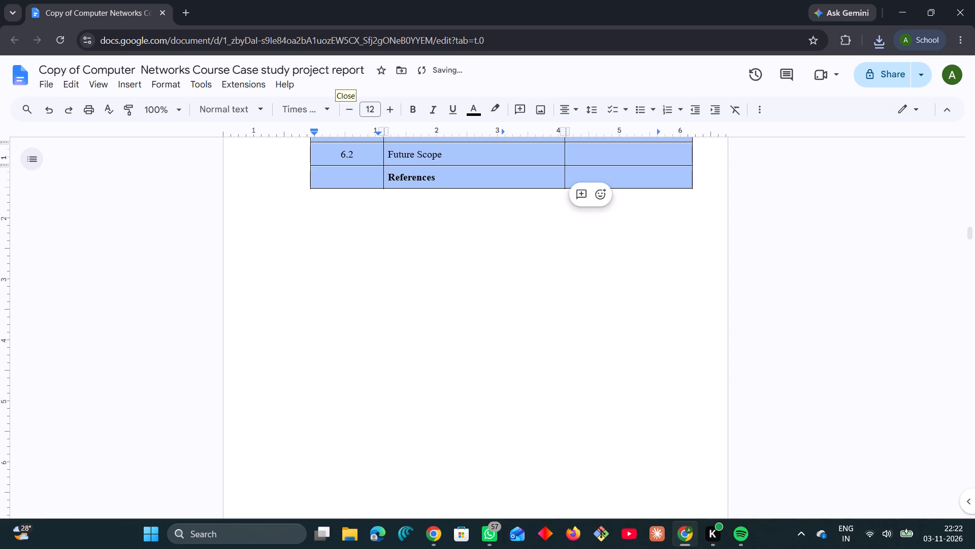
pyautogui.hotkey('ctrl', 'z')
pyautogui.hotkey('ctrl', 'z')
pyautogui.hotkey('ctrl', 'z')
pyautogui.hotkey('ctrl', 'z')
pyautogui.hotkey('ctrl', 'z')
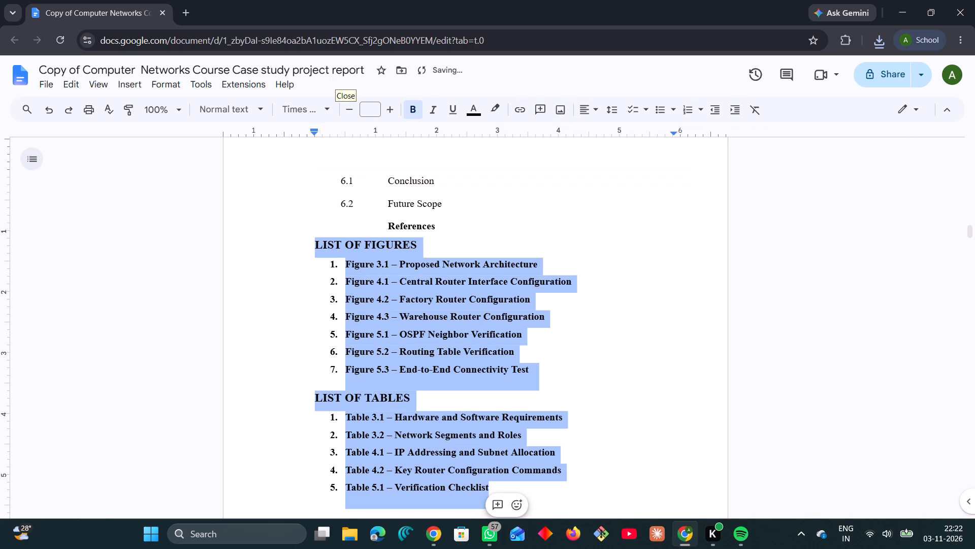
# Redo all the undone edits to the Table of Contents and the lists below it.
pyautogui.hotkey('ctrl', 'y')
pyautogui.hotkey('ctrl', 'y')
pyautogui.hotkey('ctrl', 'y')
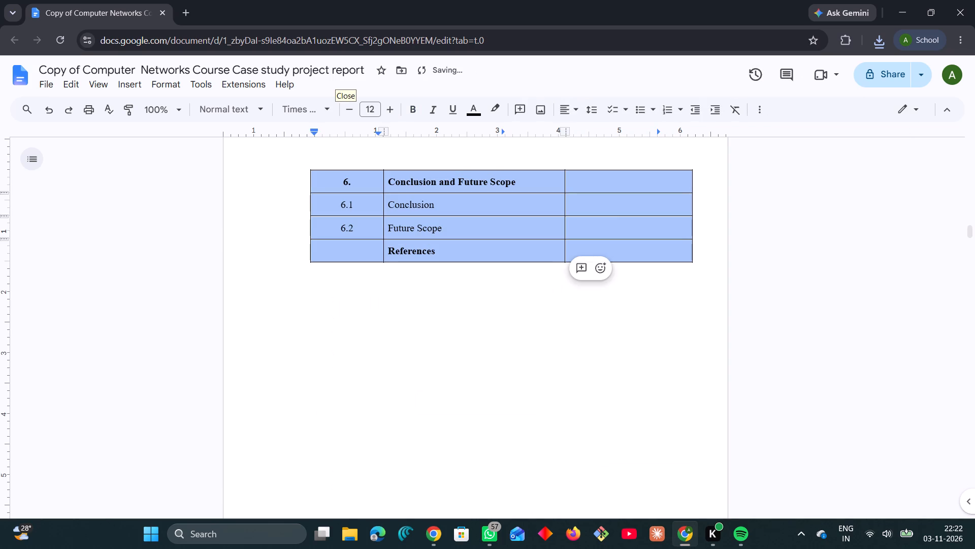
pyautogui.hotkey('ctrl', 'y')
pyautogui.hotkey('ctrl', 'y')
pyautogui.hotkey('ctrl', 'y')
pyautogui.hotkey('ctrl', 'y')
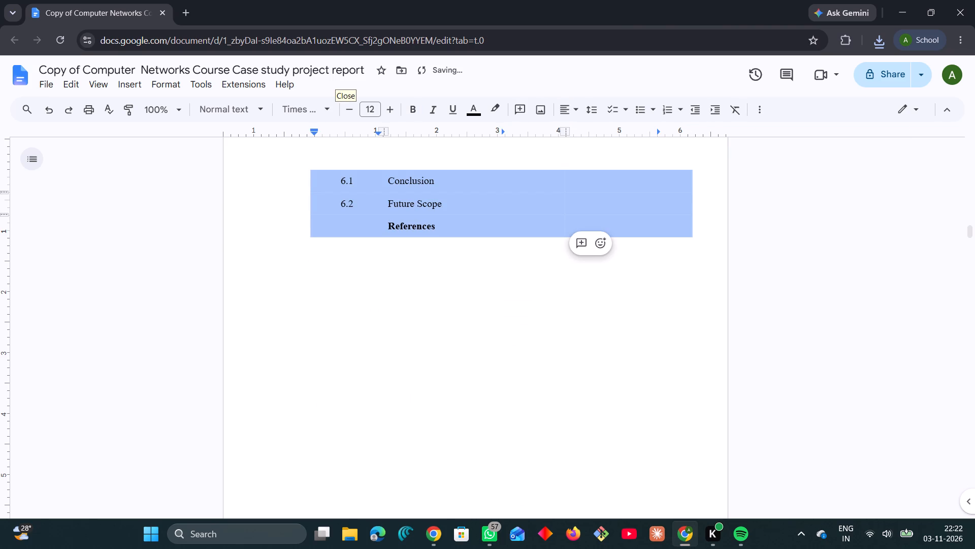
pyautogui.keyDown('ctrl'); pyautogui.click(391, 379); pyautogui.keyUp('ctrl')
# Reduce the line and paragraph spacing of the whole Table of Contents table, from the Chapter No header row to the References row.
pyautogui.scroll(1, 391, 379)
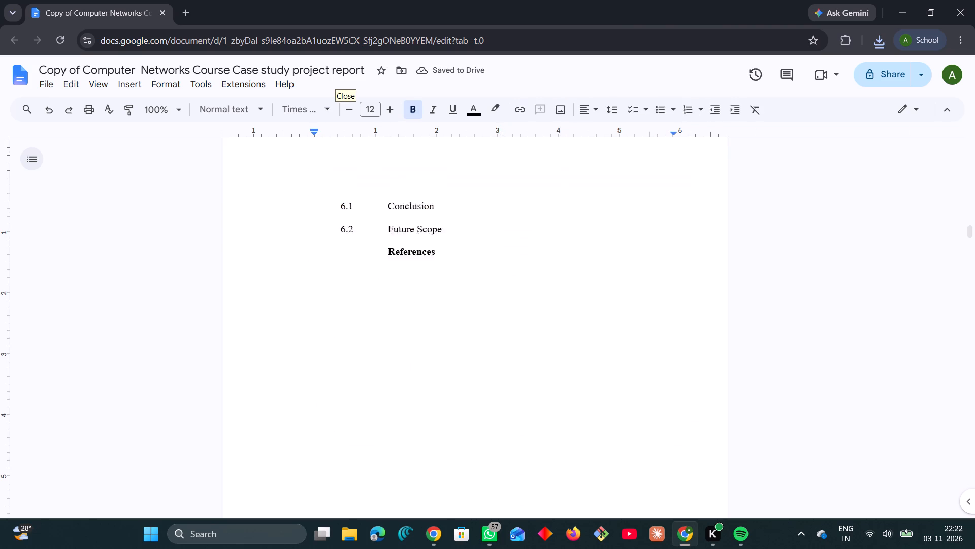
pyautogui.scroll(8, 391, 379)
pyautogui.scroll(-1, 391, 379)
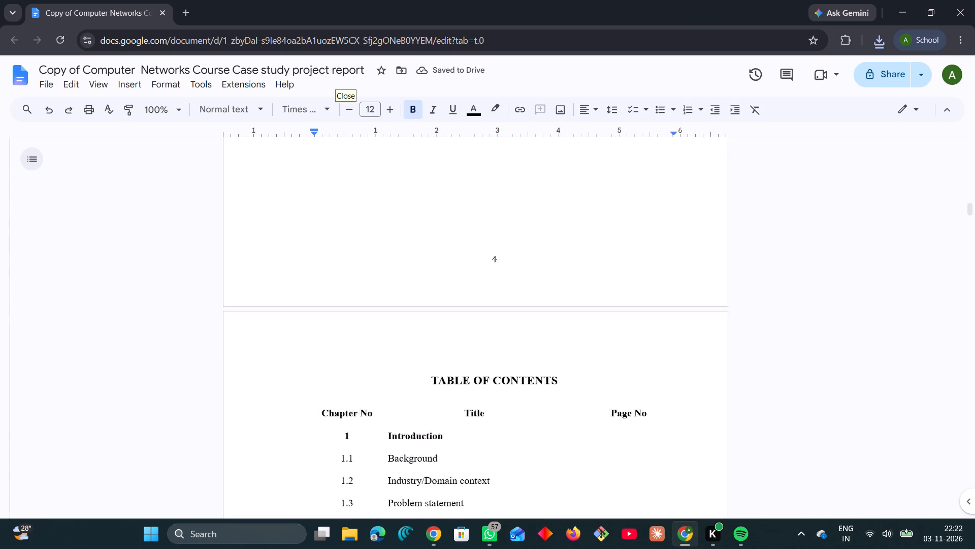
pyautogui.scroll(-1, 391, 379)
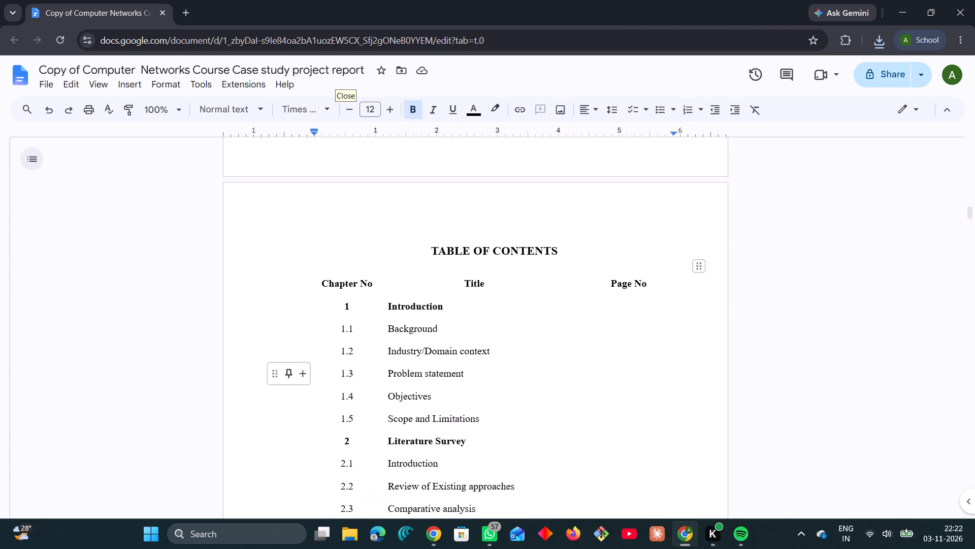
pyautogui.click(347, 285)
pyautogui.moveTo(321, 283); pyautogui.dragTo(455, 314)
pyautogui.scroll(-2, 434, 311)
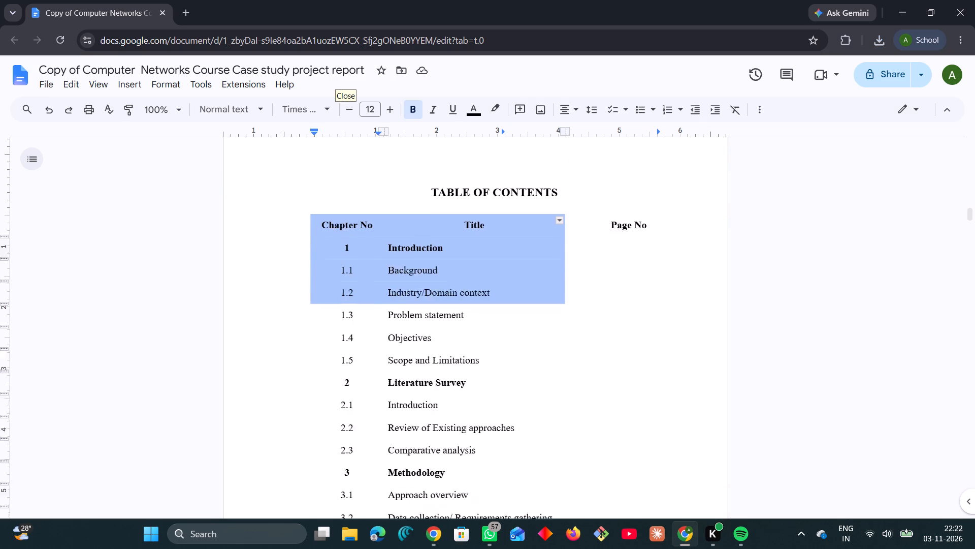
pyautogui.moveTo(455, 314); pyautogui.dragTo(608, 301)
pyautogui.scroll(-2, 559, 308)
pyautogui.scroll(-9, 605, 299)
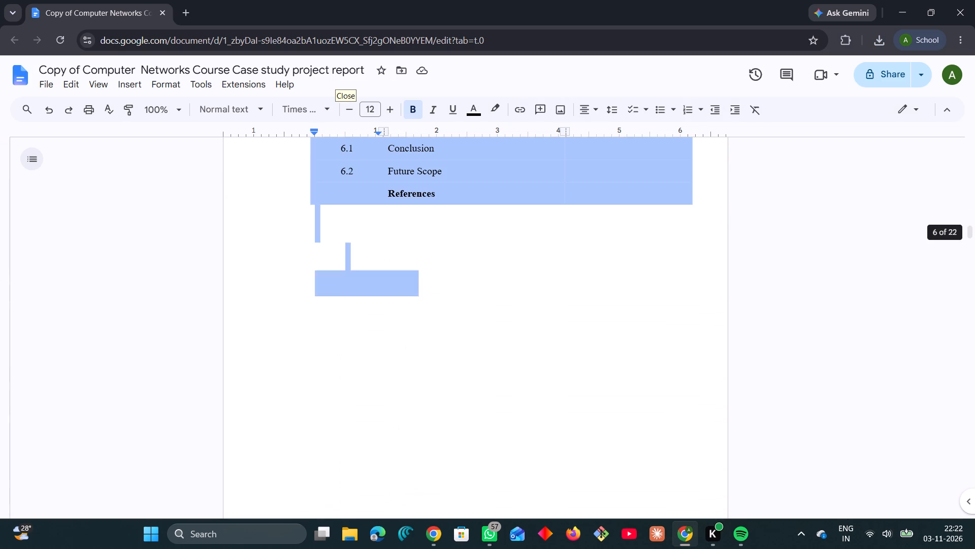
pyautogui.moveTo(608, 301); pyautogui.dragTo(593, 199)
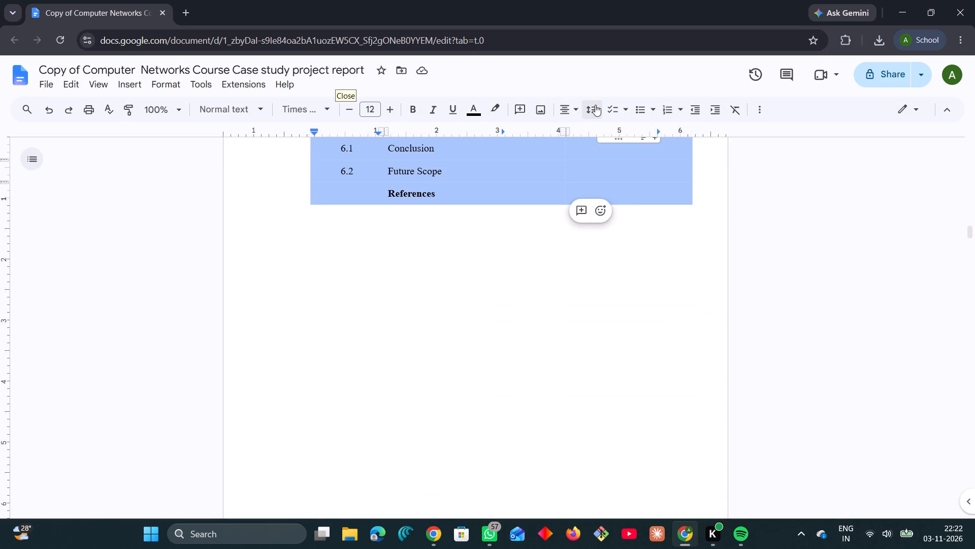
pyautogui.click(595, 105)
pyautogui.click(656, 224)
pyautogui.scroll(4, 615, 241)
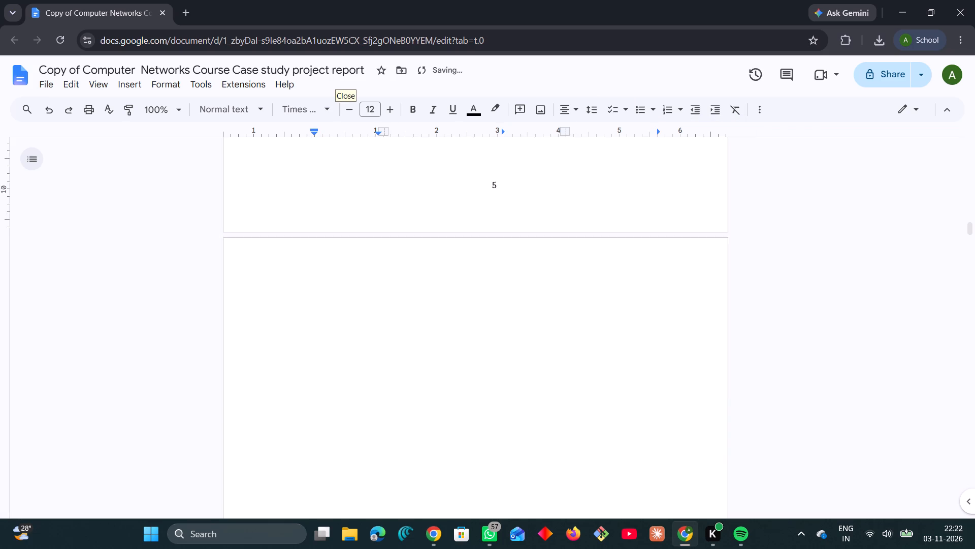
pyautogui.scroll(8, 588, 288)
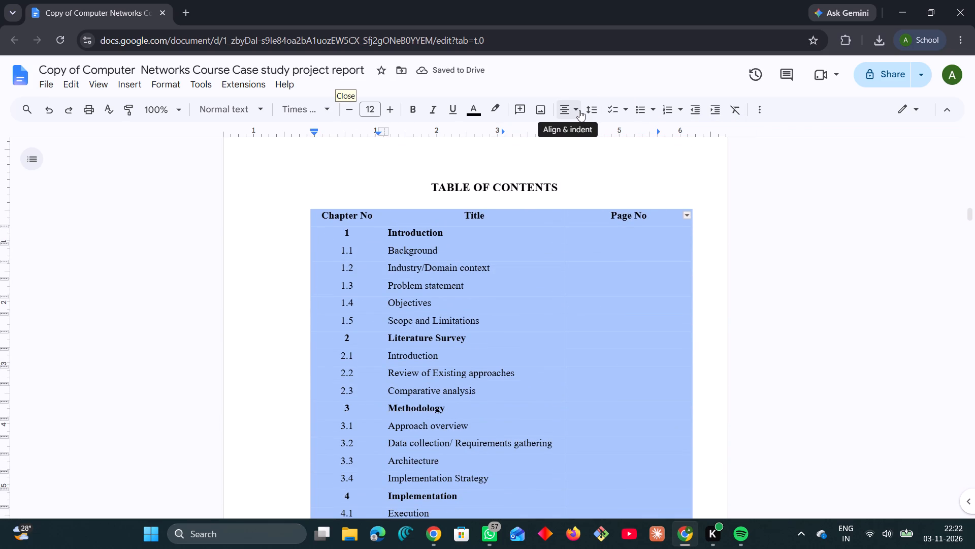
pyautogui.click(804, 217)
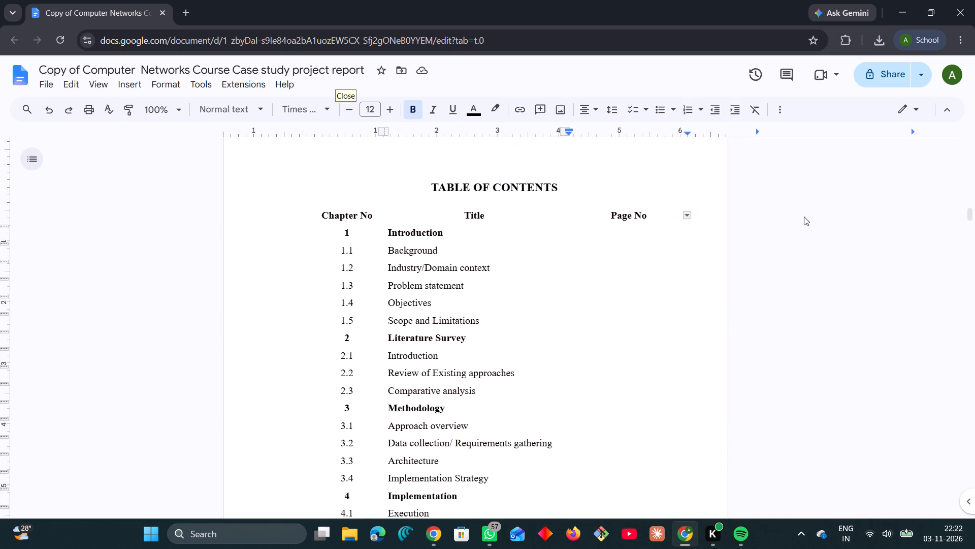
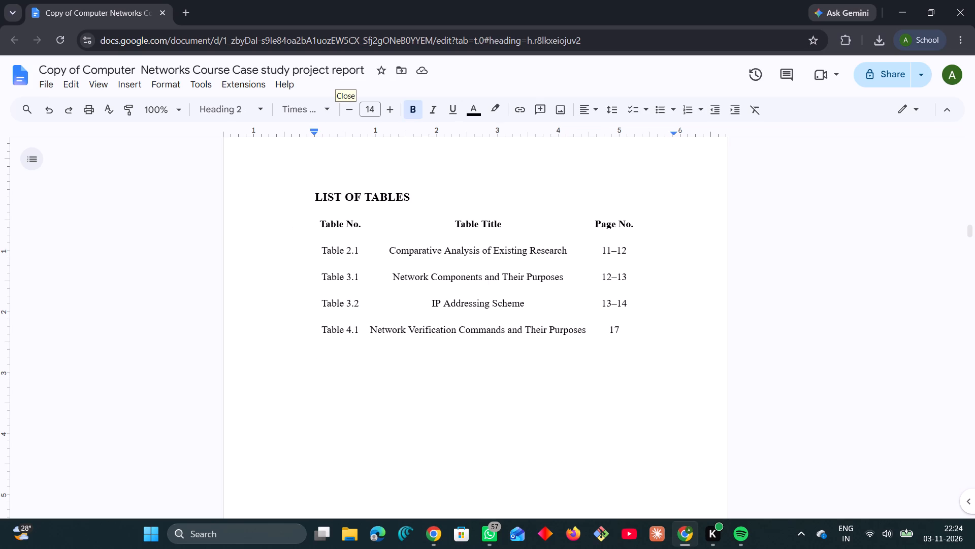
pyautogui.scroll(3, 313, 195)
pyautogui.scroll(1, 348, 242)
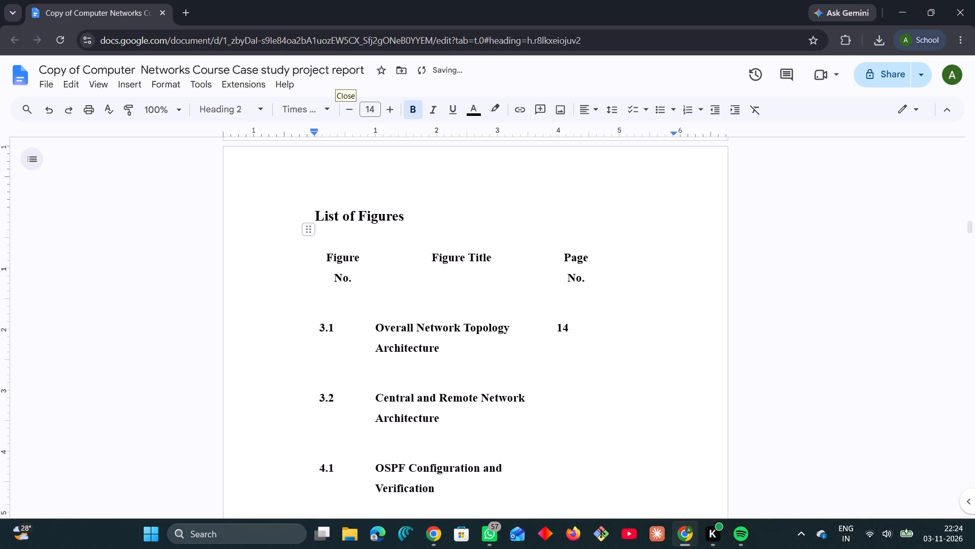
# Set the font size of the List of Figures heading and its whole table, down to row 5.1, to 12.
pyautogui.moveTo(315, 212); pyautogui.dragTo(499, 357)
pyautogui.scroll(-1, 448, 318)
pyautogui.scroll(-1, 499, 355)
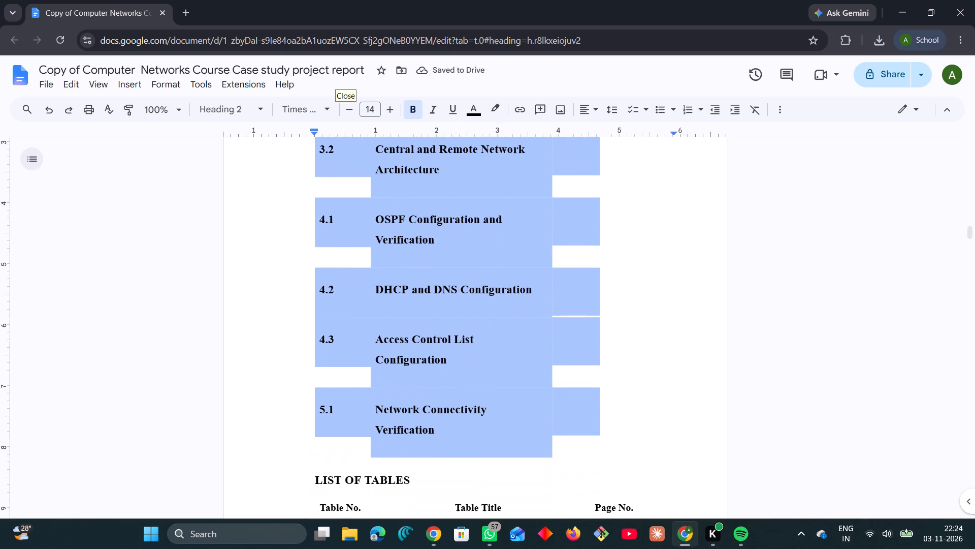
pyautogui.moveTo(499, 357); pyautogui.dragTo(502, 363)
pyautogui.click(349, 111)
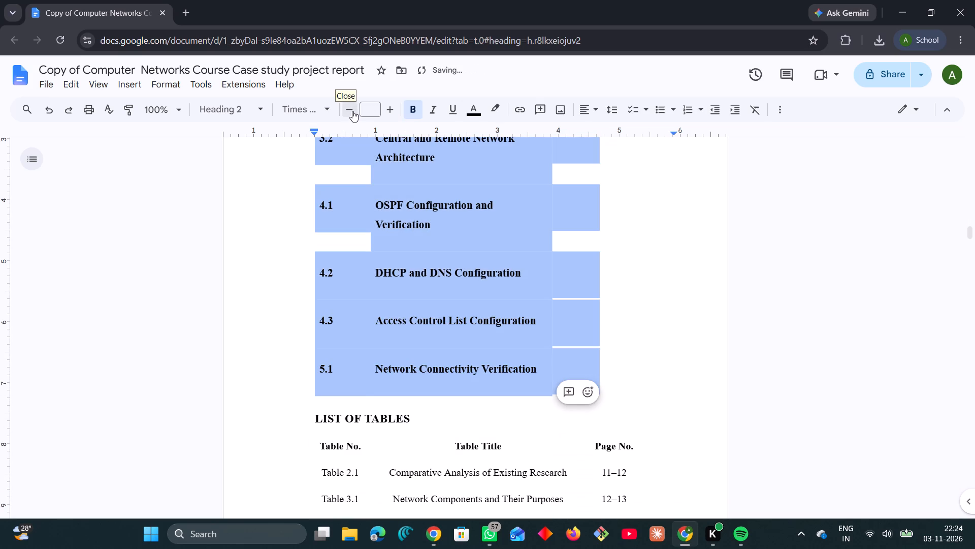
pyautogui.click(361, 111)
pyautogui.click(379, 207)
# Set the "List of Figures" heading to font size 14 and centre it.
pyautogui.scroll(2, 459, 255)
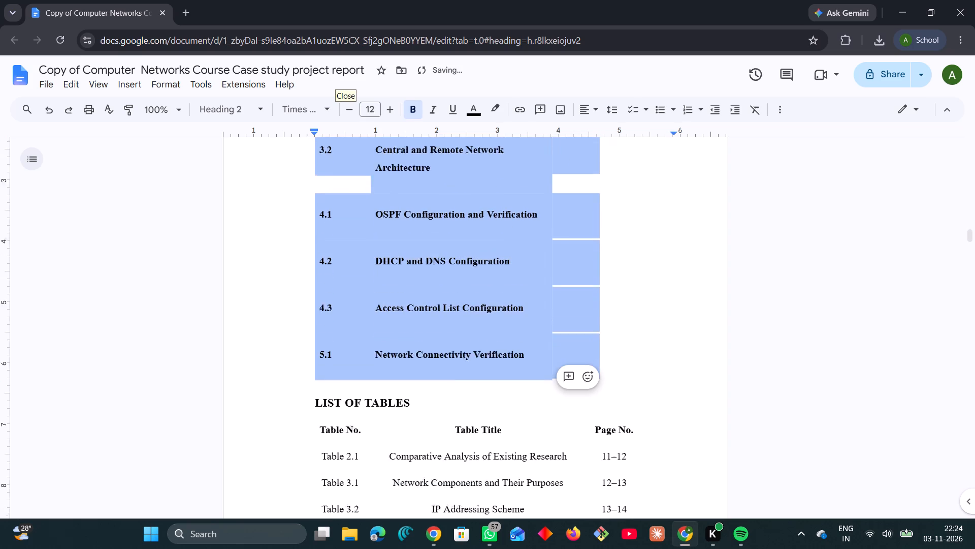
pyautogui.scroll(1, 459, 255)
pyautogui.click(400, 156)
pyautogui.moveTo(399, 156); pyautogui.dragTo(314, 153)
pyautogui.doubleClick(389, 113)
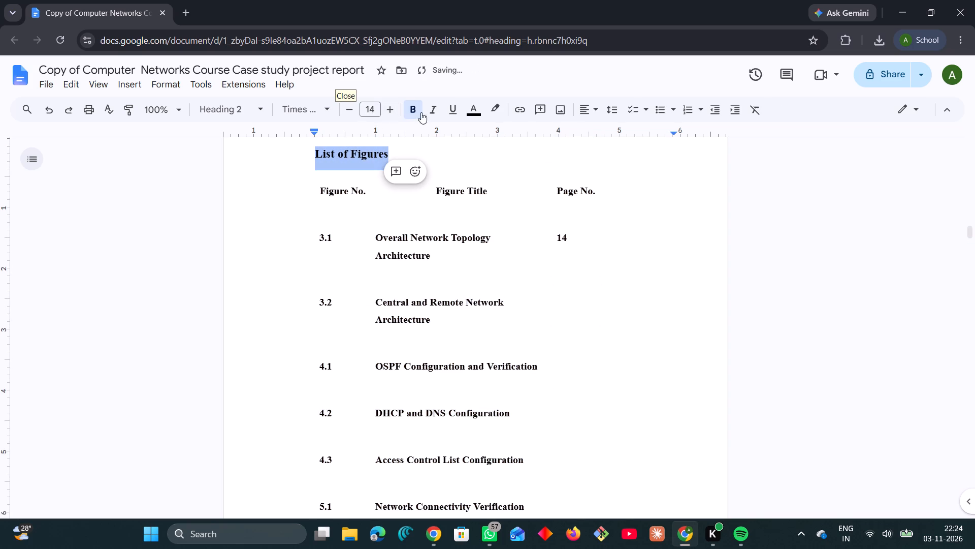
pyautogui.click(587, 117)
pyautogui.click(611, 137)
# Centre the "LIST OF TABLES" heading above its table.
pyautogui.scroll(-3, 623, 256)
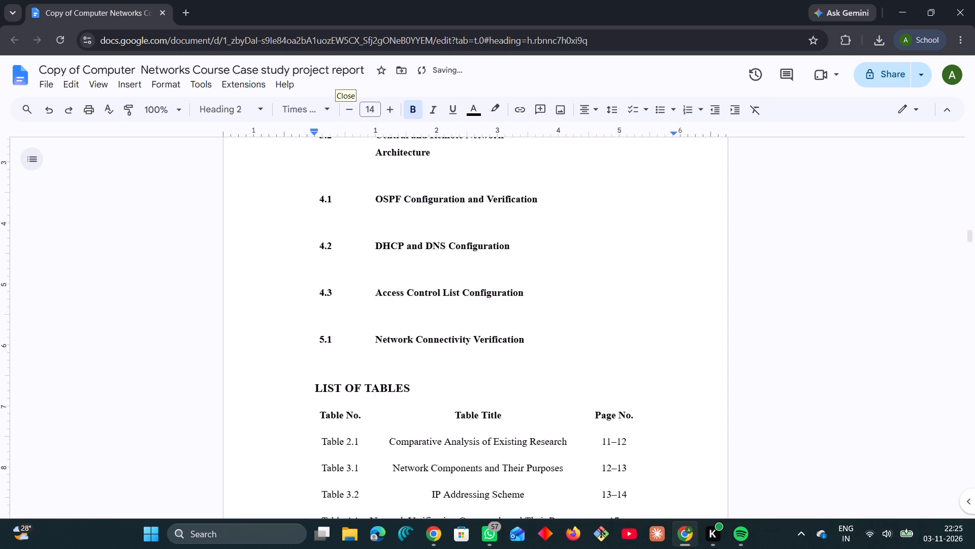
pyautogui.scroll(-1, 623, 256)
pyautogui.moveTo(458, 271); pyautogui.dragTo(423, 278)
pyautogui.moveTo(424, 328); pyautogui.dragTo(368, 318)
pyautogui.moveTo(307, 297); pyautogui.dragTo(419, 299)
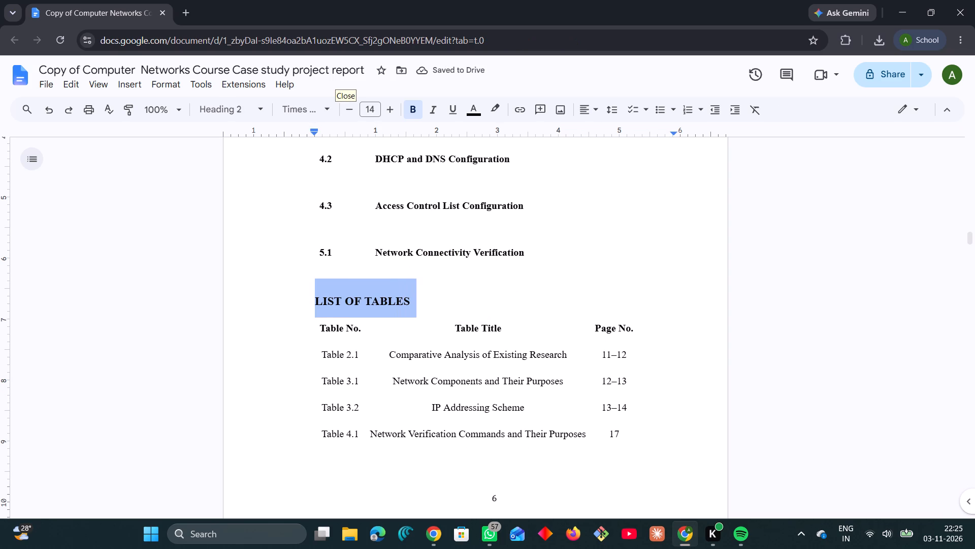
pyautogui.click(583, 109)
pyautogui.click(606, 129)
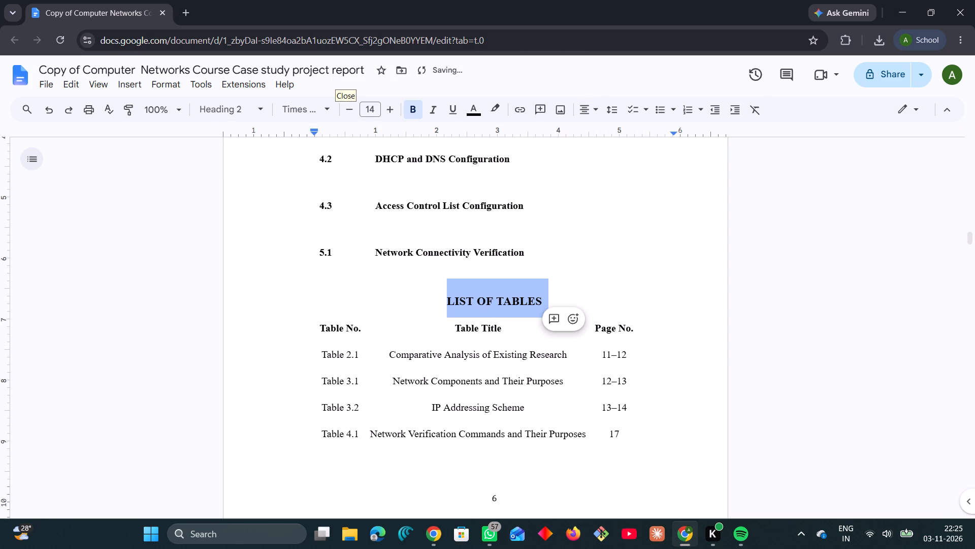
# Remove the paragraph spacing before and after the text in all rows of the List of Figures table, including its header row.
pyautogui.click(587, 235)
pyautogui.scroll(3, 543, 263)
pyautogui.moveTo(526, 441); pyautogui.dragTo(476, 427)
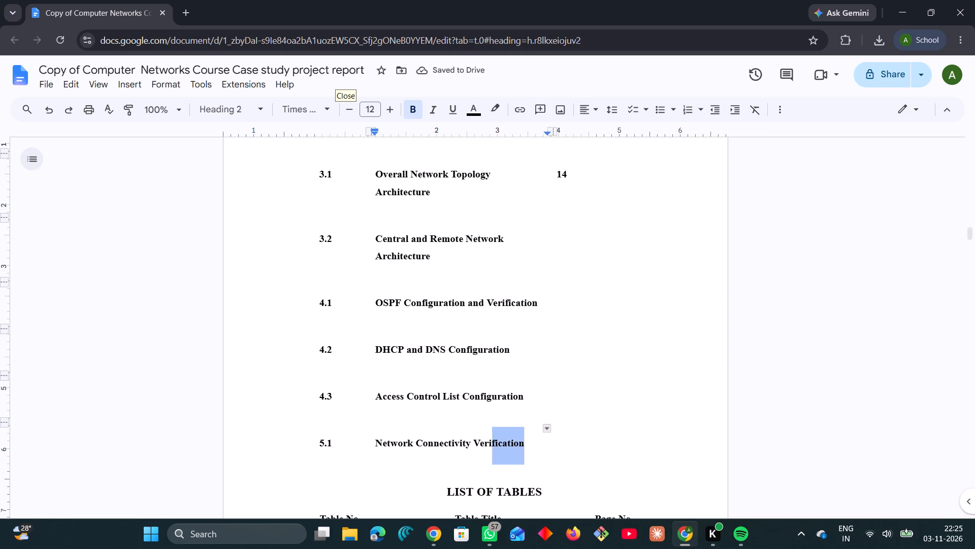
pyautogui.moveTo(476, 427); pyautogui.dragTo(395, 372)
pyautogui.scroll(2, 321, 277)
pyautogui.moveTo(320, 255); pyautogui.dragTo(327, 256)
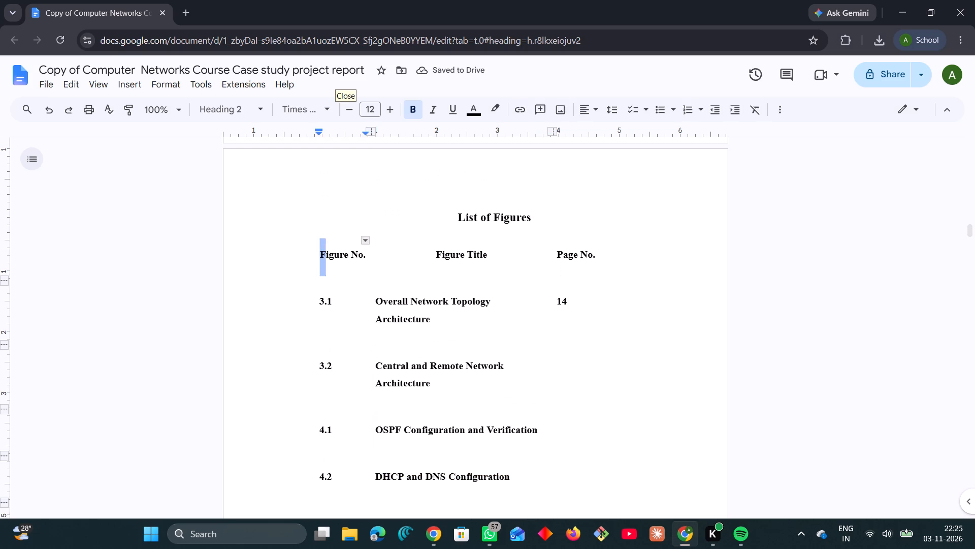
pyautogui.moveTo(327, 256); pyautogui.dragTo(597, 342)
pyautogui.scroll(-2, 597, 342)
pyautogui.moveTo(597, 342); pyautogui.dragTo(589, 265)
pyautogui.scroll(-3, 597, 342)
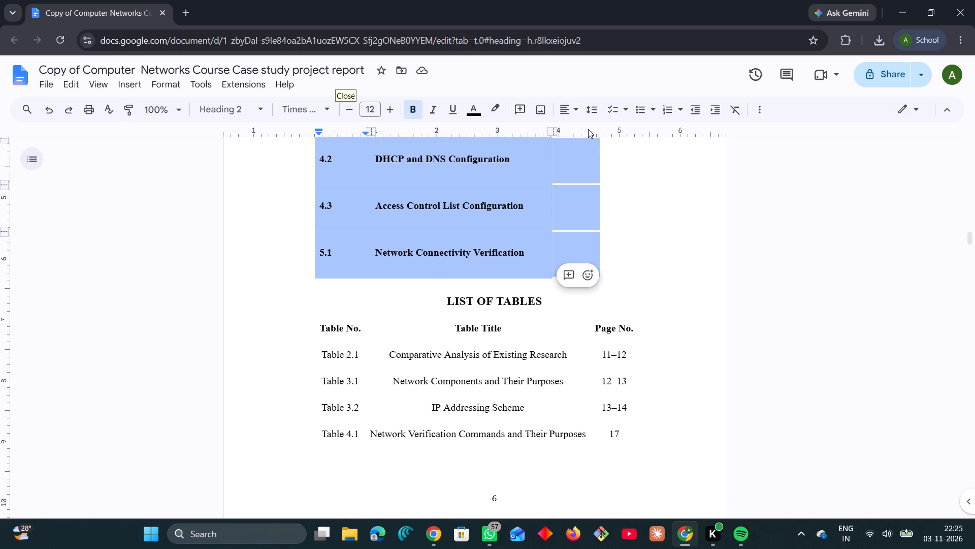
pyautogui.click(593, 114)
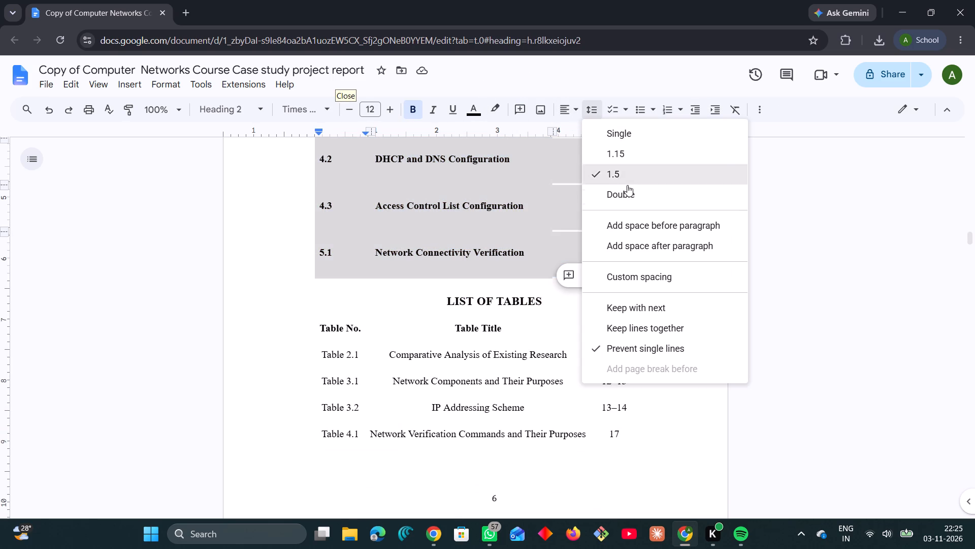
pyautogui.click(643, 225)
pyautogui.click(595, 114)
pyautogui.click(649, 220)
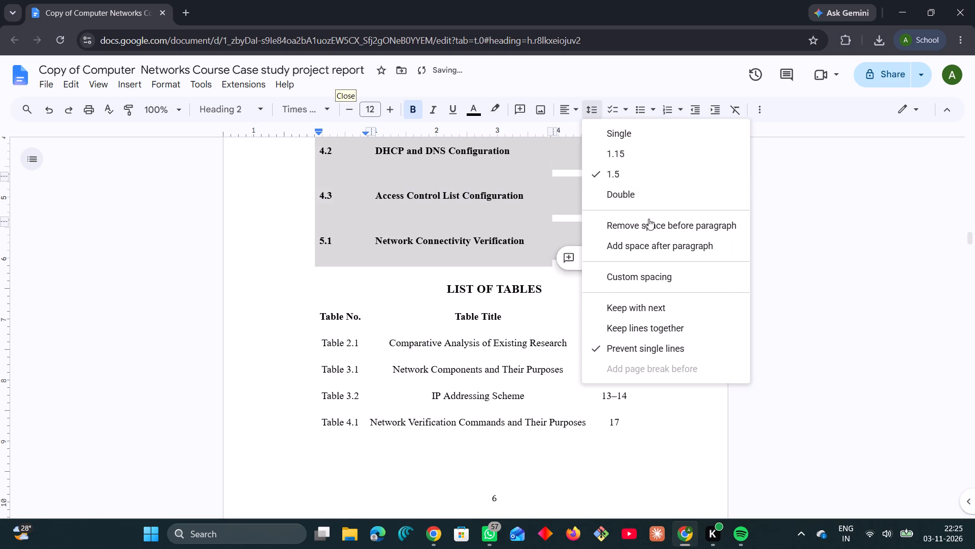
pyautogui.click(596, 107)
pyautogui.click(649, 242)
pyautogui.click(592, 112)
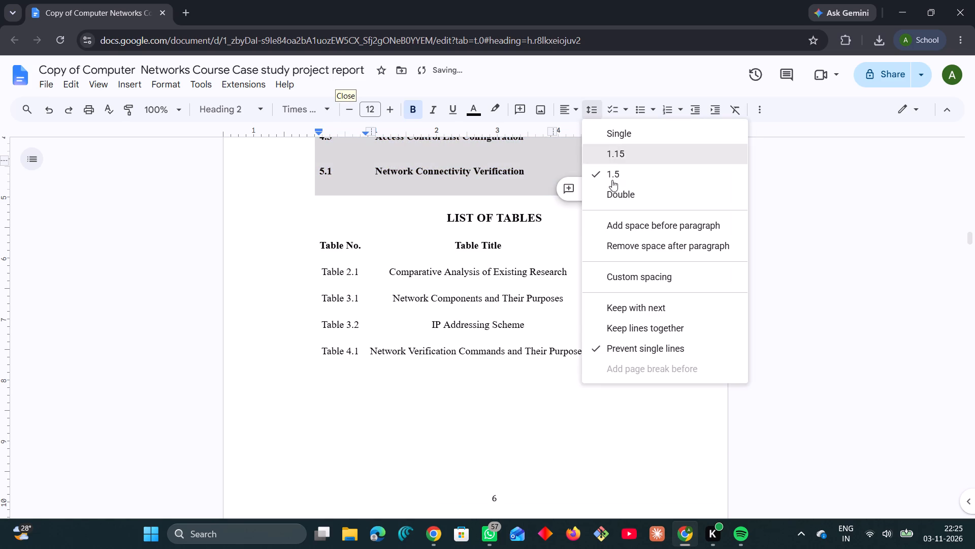
pyautogui.click(641, 239)
# Remove bold from the List of Figures entries, from row 3.1 to row 5.1, keeping the header row bold.
pyautogui.scroll(3, 578, 229)
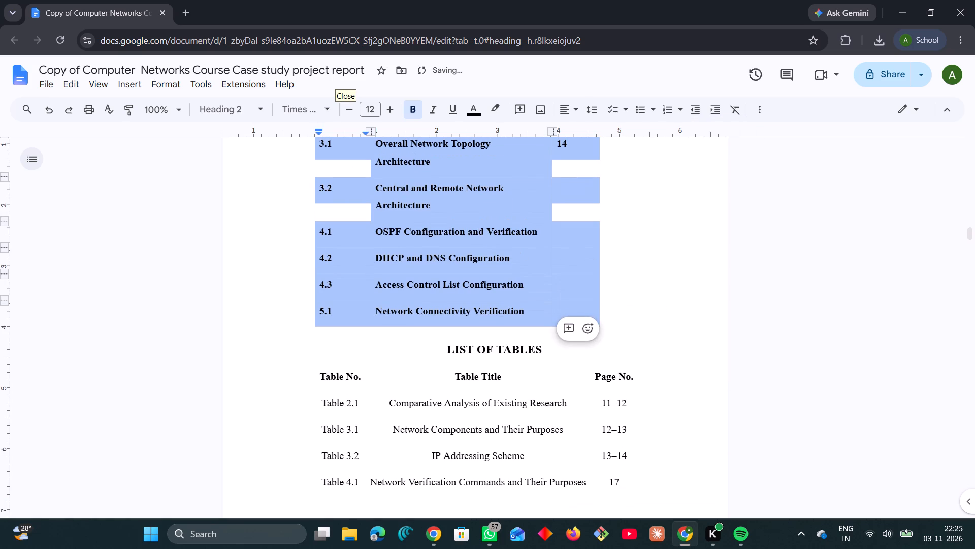
pyautogui.scroll(2, 435, 235)
pyautogui.click(238, 285)
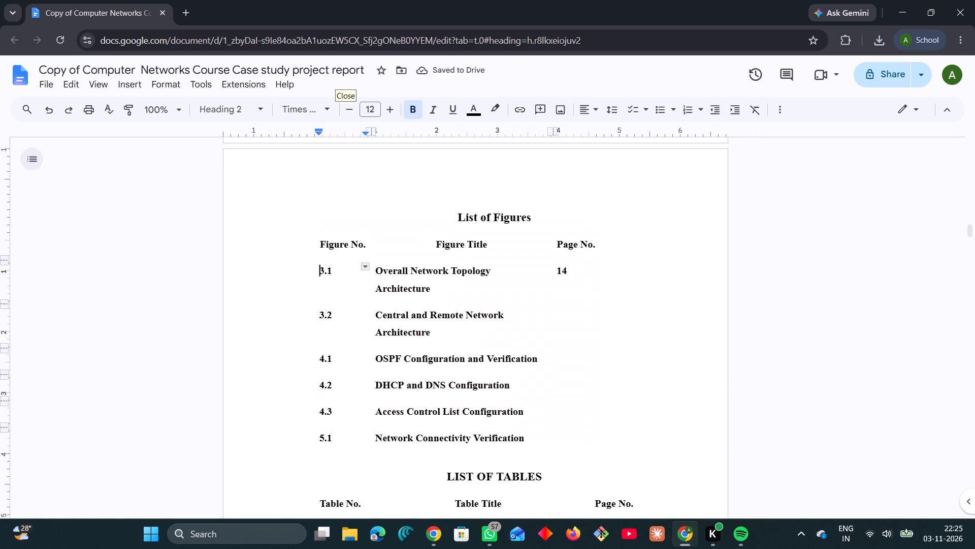
pyautogui.moveTo(321, 271); pyautogui.dragTo(600, 412)
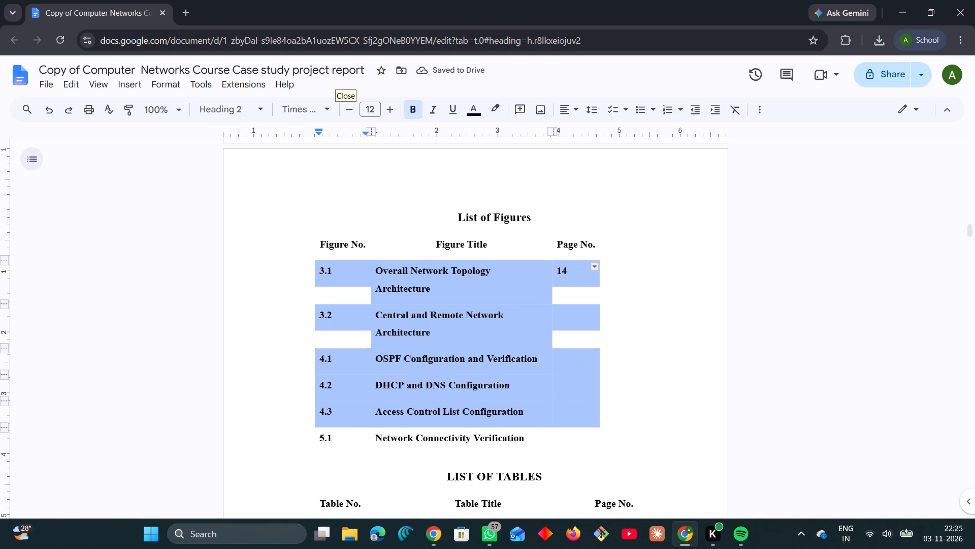
pyautogui.moveTo(600, 412); pyautogui.dragTo(601, 432)
pyautogui.click(414, 114)
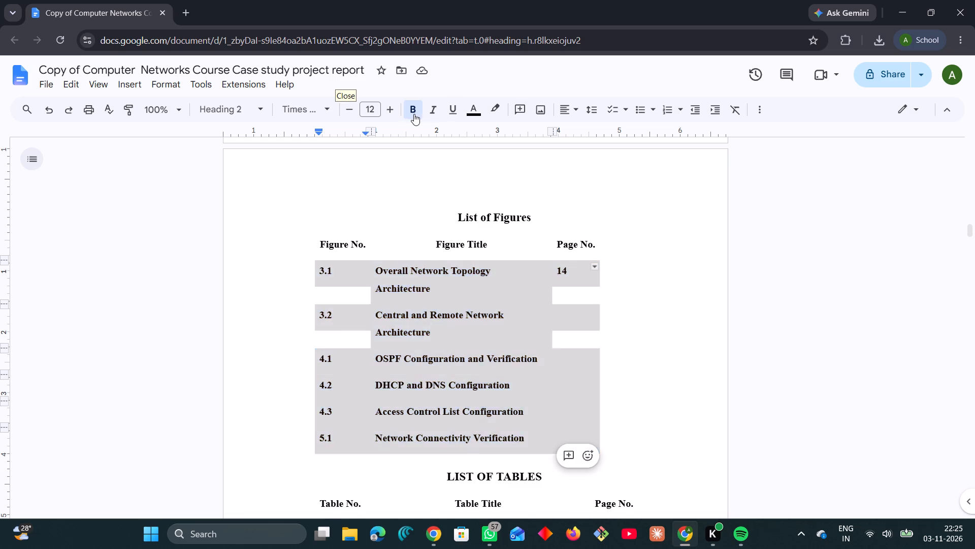
pyautogui.click(855, 337)
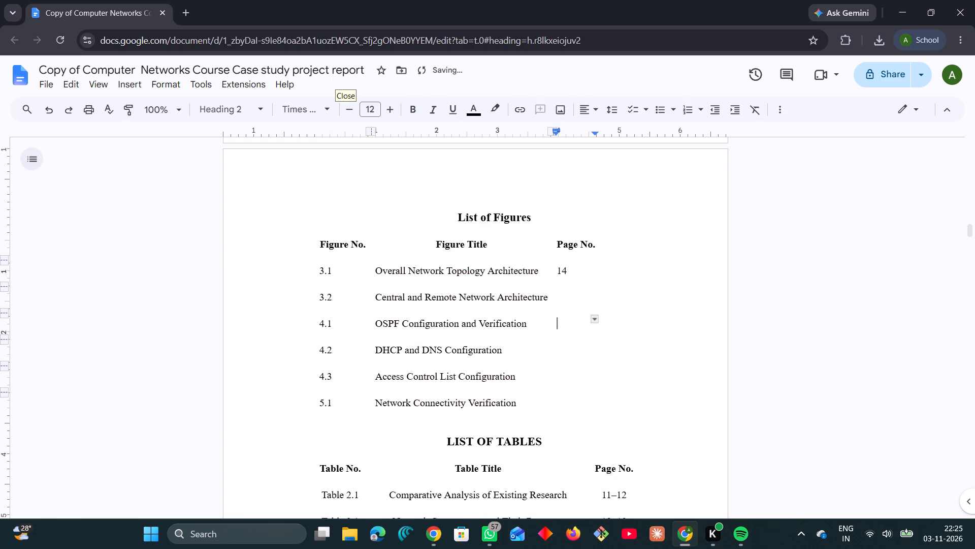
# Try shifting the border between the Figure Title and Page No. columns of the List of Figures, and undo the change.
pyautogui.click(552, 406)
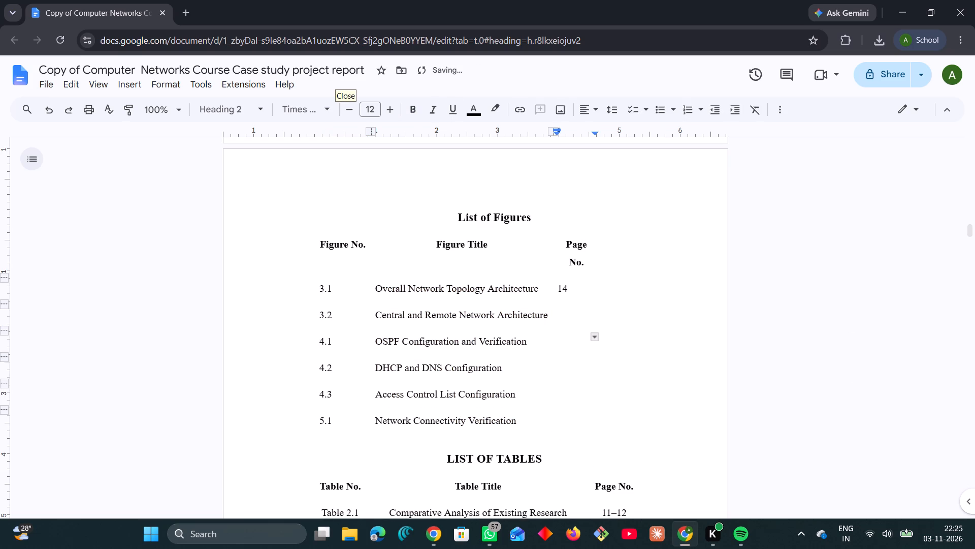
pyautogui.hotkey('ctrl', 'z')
# Insert a blank line between the List of Figures table and the LIST OF TABLES heading.
pyautogui.click(659, 404)
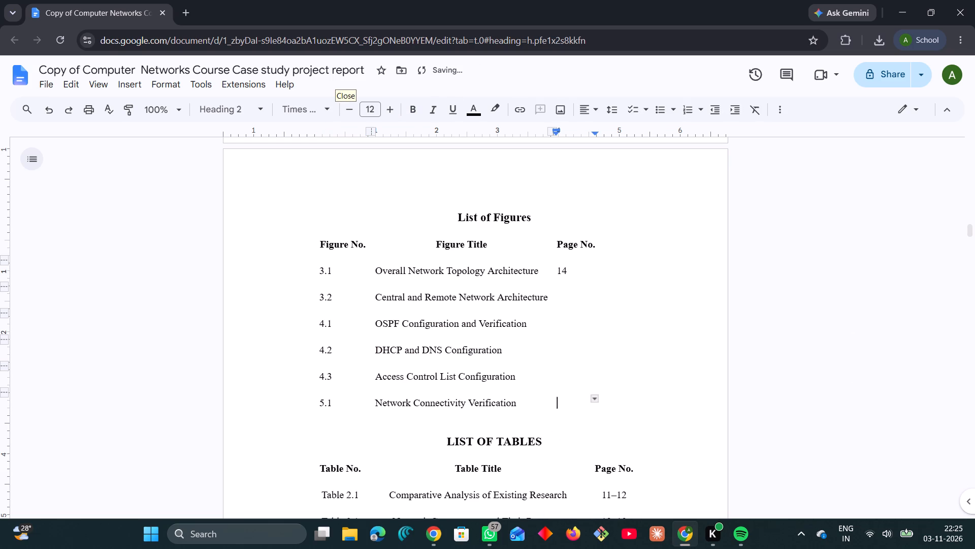
pyautogui.click(656, 425)
pyautogui.click(443, 429)
pyautogui.press('Return')
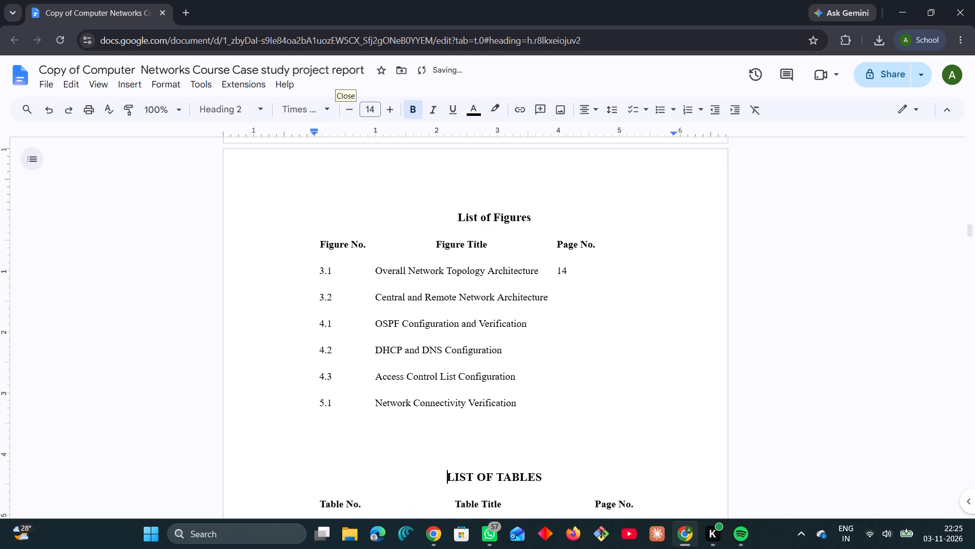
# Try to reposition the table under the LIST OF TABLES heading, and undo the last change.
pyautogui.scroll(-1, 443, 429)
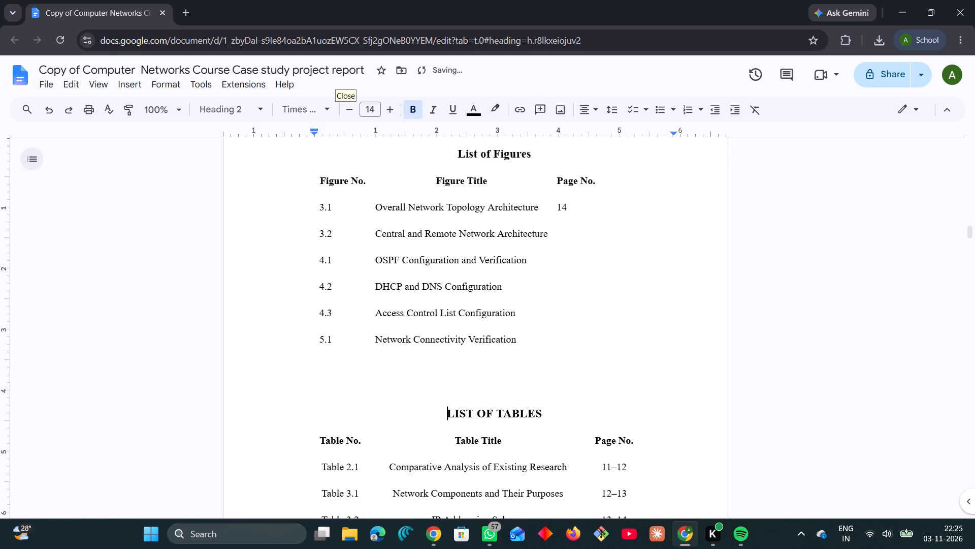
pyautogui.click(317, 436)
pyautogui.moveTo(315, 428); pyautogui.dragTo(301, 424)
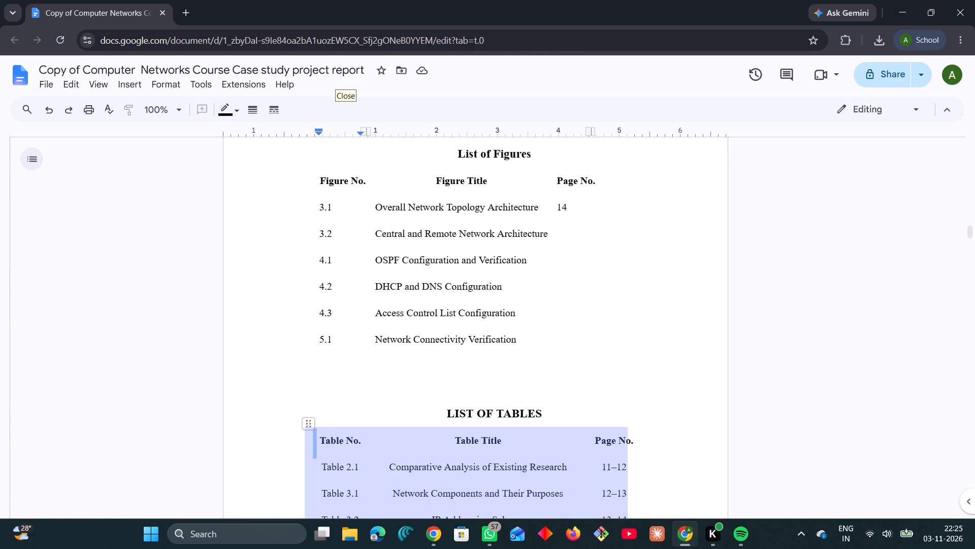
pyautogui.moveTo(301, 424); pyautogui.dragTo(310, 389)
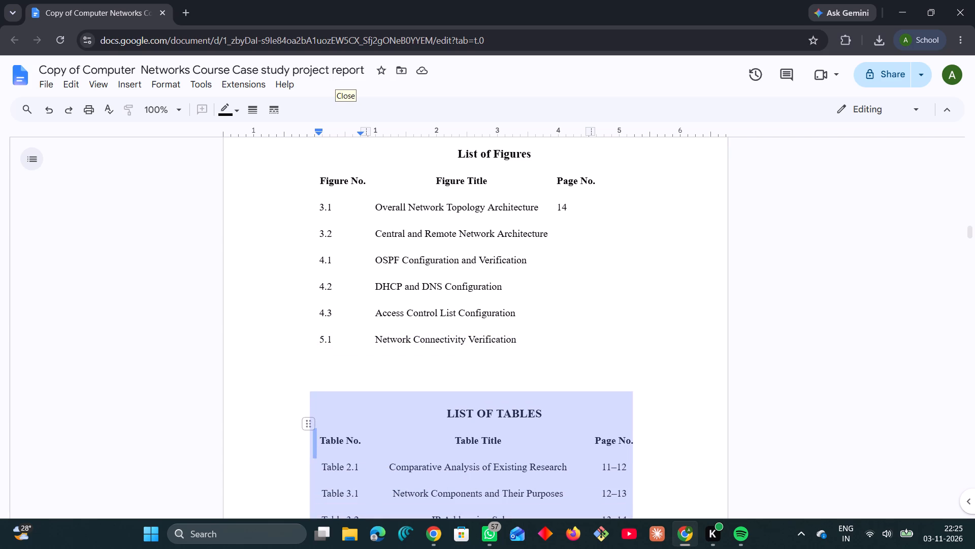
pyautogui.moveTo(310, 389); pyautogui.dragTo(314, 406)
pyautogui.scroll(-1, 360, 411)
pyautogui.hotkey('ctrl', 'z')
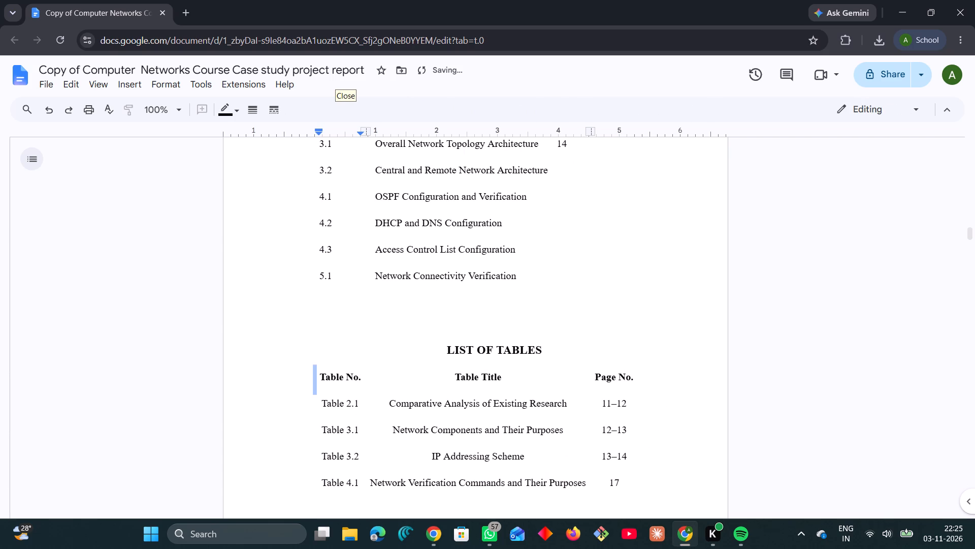
# Insert a blank line between the LIST OF TABLES heading and its table.
pyautogui.click(524, 307)
pyautogui.click(564, 344)
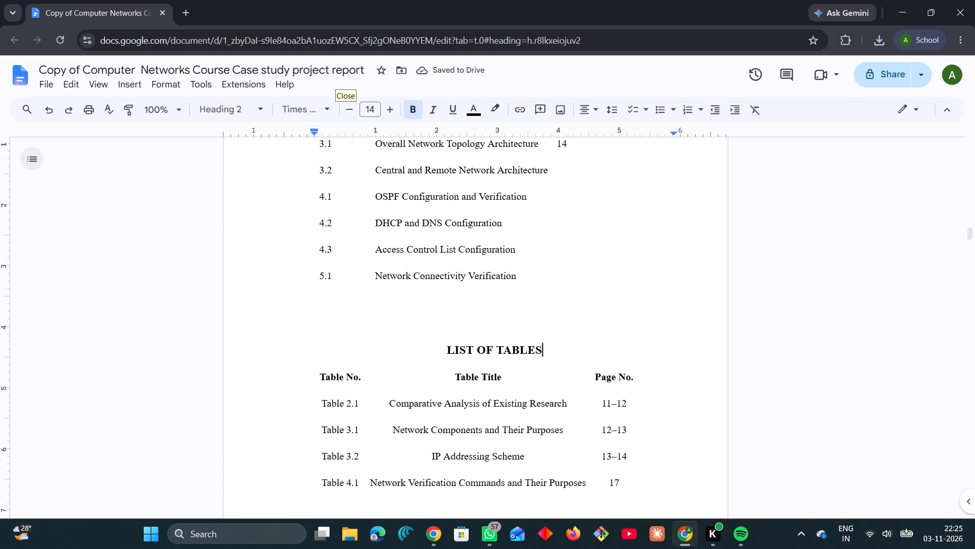
pyautogui.press('Return')
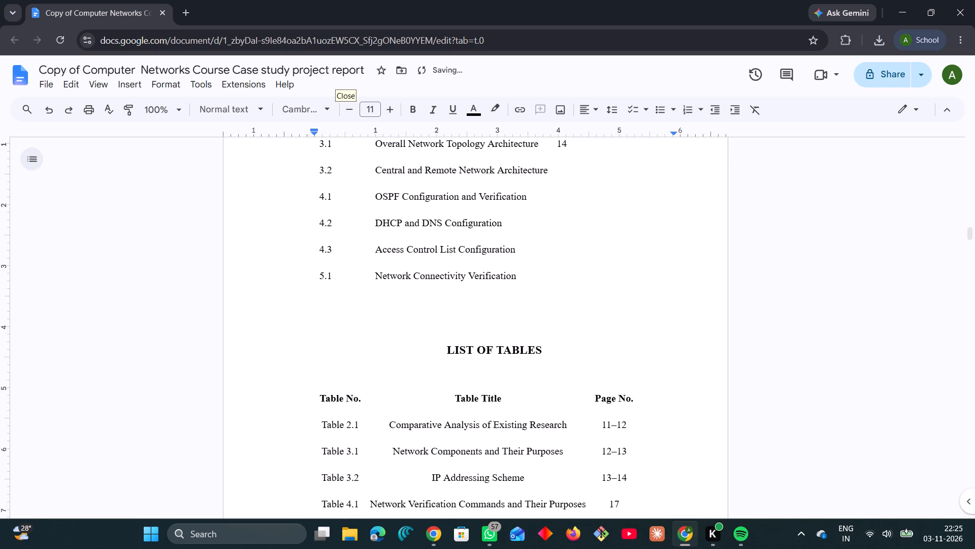
# Review the layout of the List of Figures and List of Tables page, through to the start of Chapter 1.
pyautogui.scroll(1, 521, 348)
pyautogui.scroll(1, 509, 248)
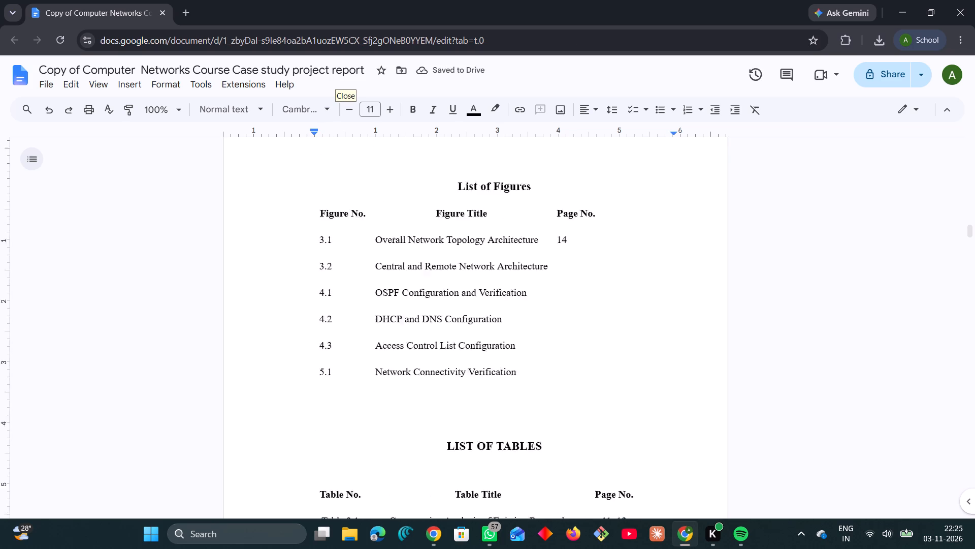
pyautogui.scroll(1, 509, 248)
pyautogui.scroll(-4, 509, 248)
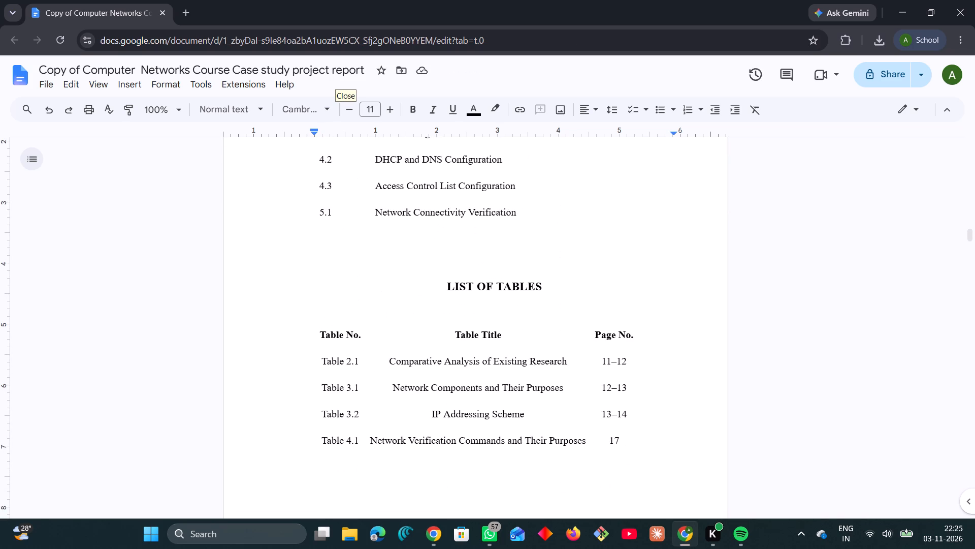
pyautogui.scroll(4, 509, 248)
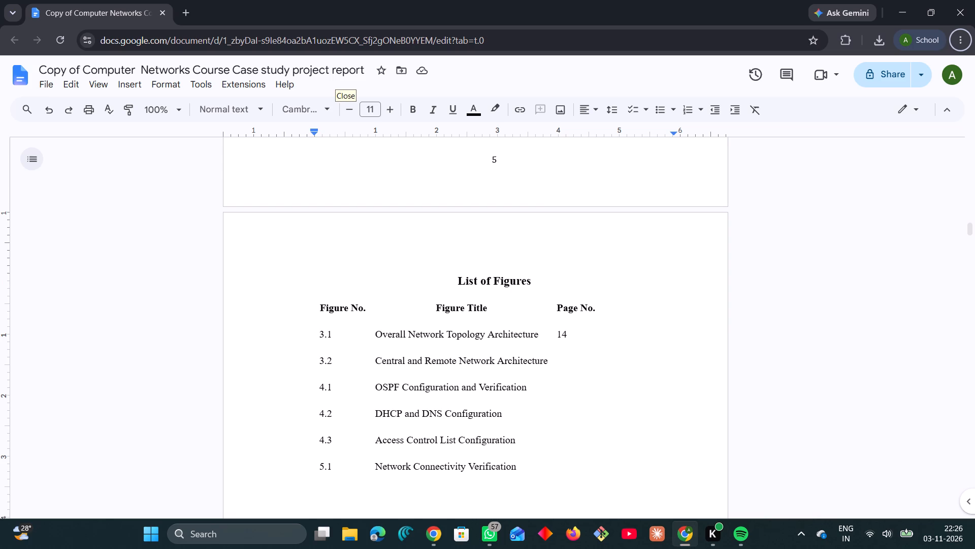
pyautogui.scroll(-1, 705, 319)
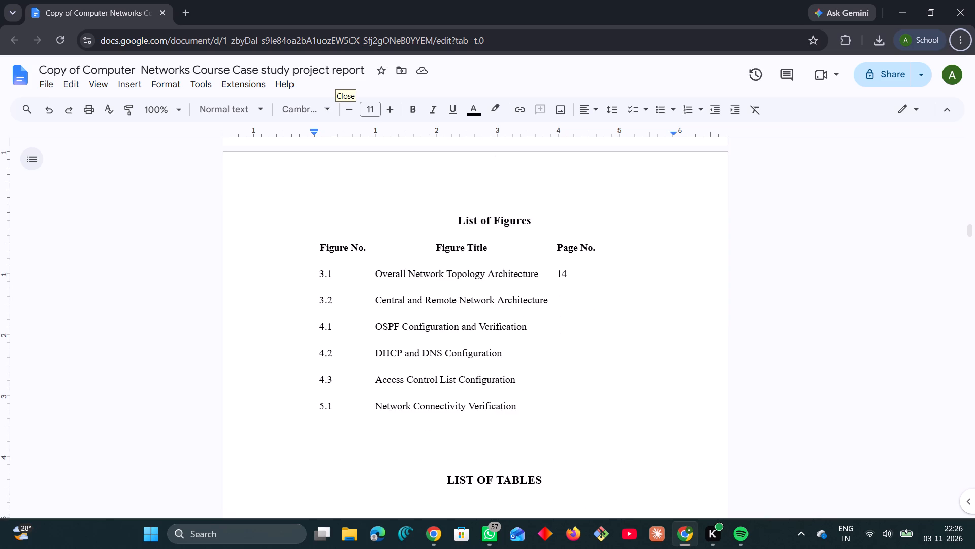
pyautogui.scroll(-3, 593, 472)
pyautogui.scroll(2, 593, 464)
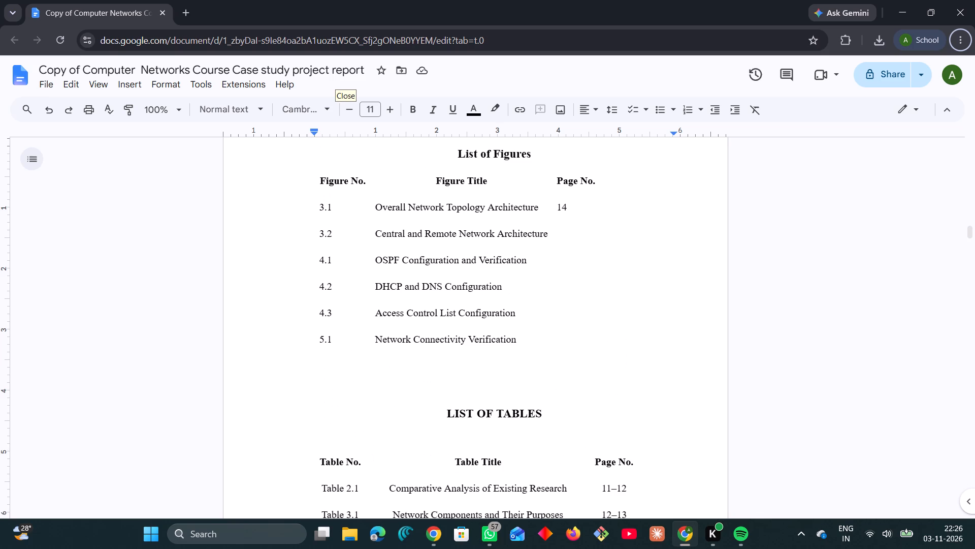
pyautogui.scroll(-2, 578, 373)
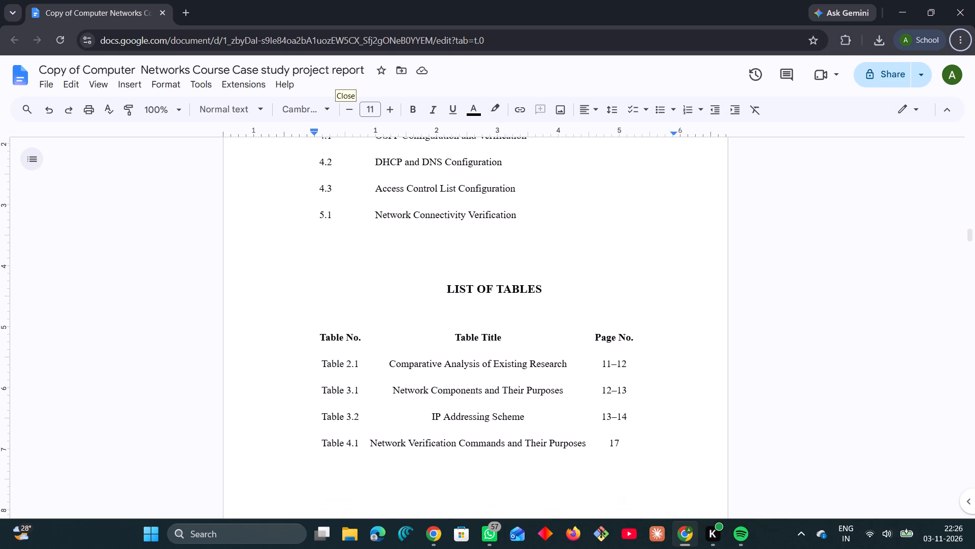
pyautogui.scroll(-7, 578, 373)
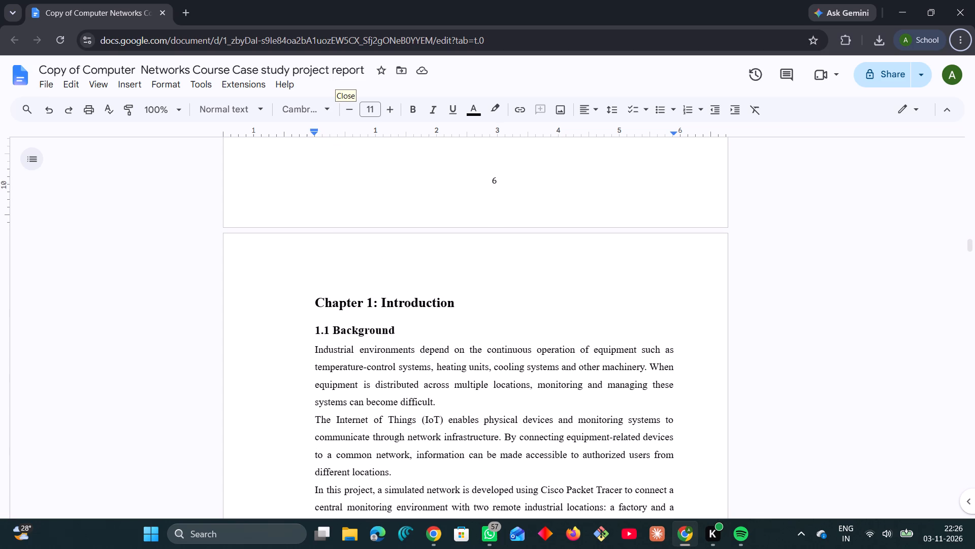
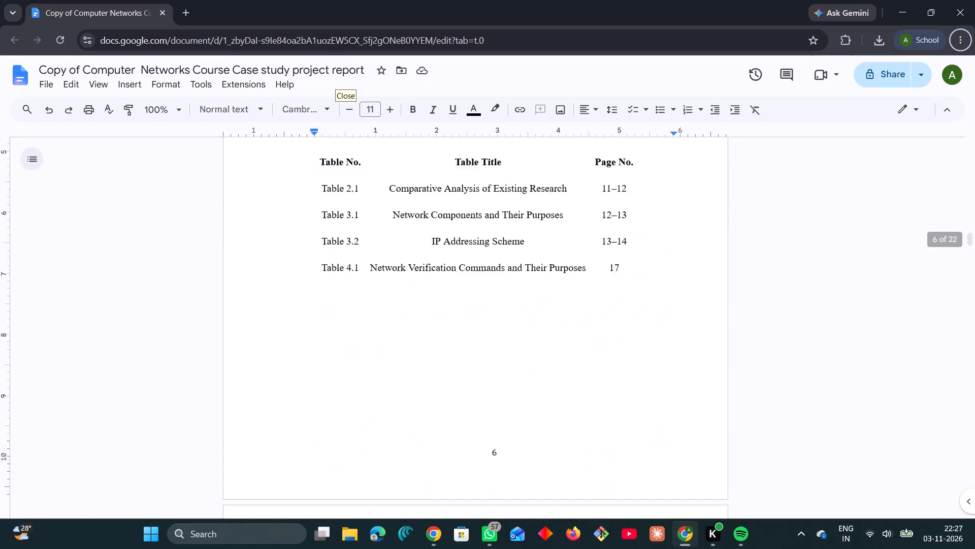
pyautogui.scroll(3, 565, 355)
pyautogui.hotkey('alt', 'Tab')
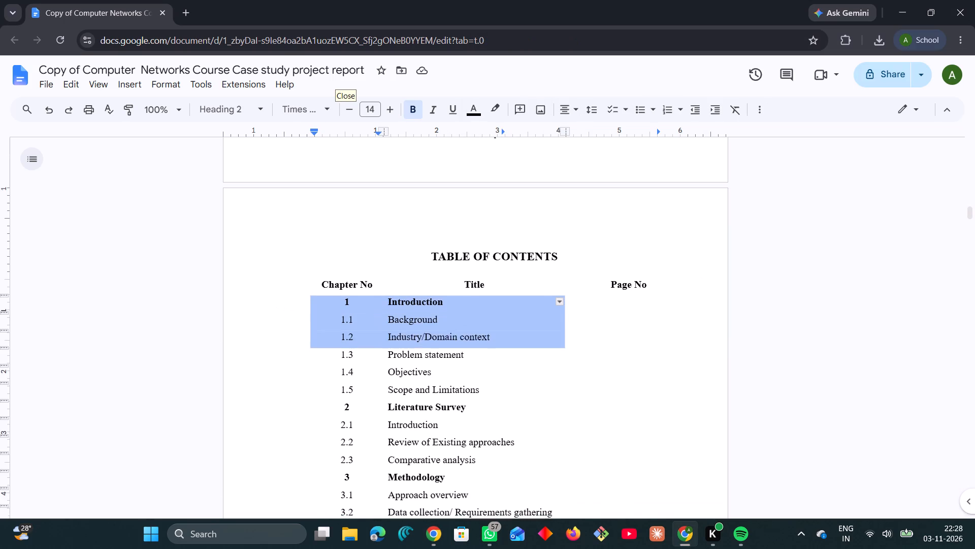
pyautogui.scroll(-1, 471, 336)
pyautogui.moveTo(471, 336); pyautogui.dragTo(639, 376)
pyautogui.scroll(-1, 492, 337)
pyautogui.scroll(-6, 637, 370)
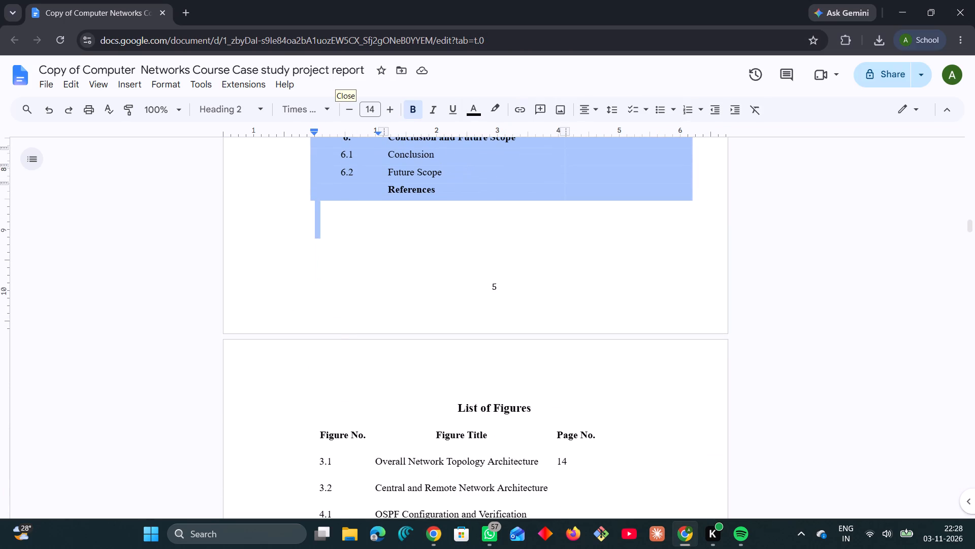
pyautogui.moveTo(639, 376); pyautogui.dragTo(606, 218)
pyautogui.scroll(1, 606, 220)
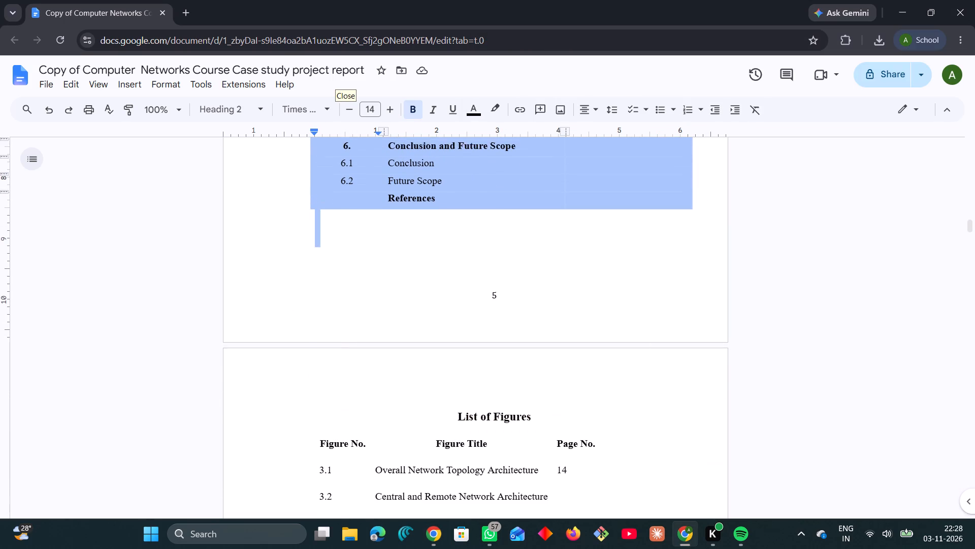
pyautogui.moveTo(606, 218); pyautogui.dragTo(640, 252)
pyautogui.hotkey('ctrl', 'v')
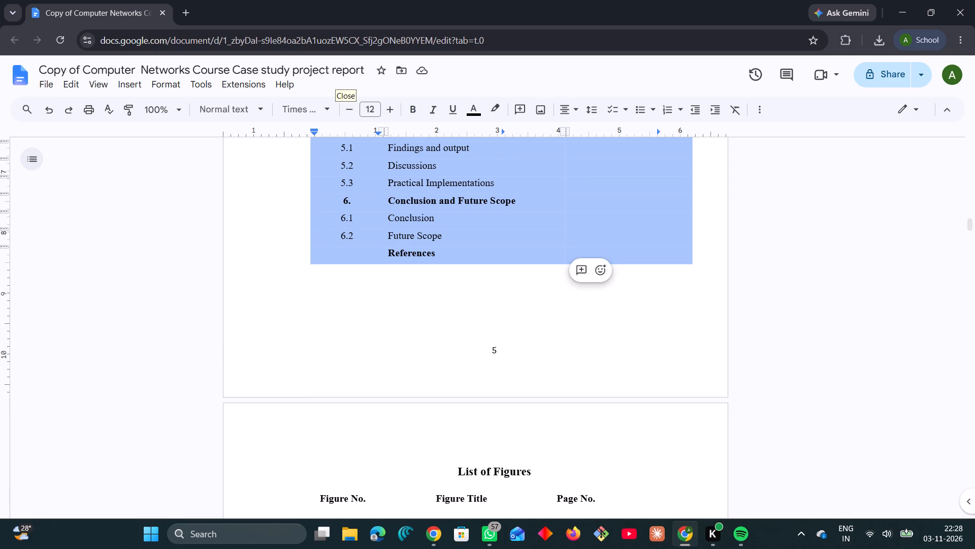
pyautogui.scroll(5, 594, 270)
pyautogui.scroll(-1, 593, 269)
pyautogui.scroll(2, 593, 269)
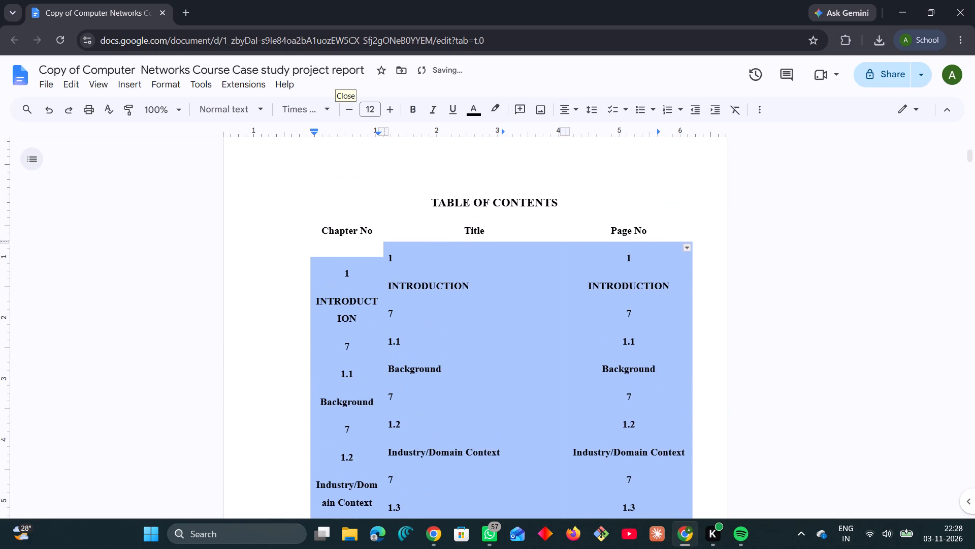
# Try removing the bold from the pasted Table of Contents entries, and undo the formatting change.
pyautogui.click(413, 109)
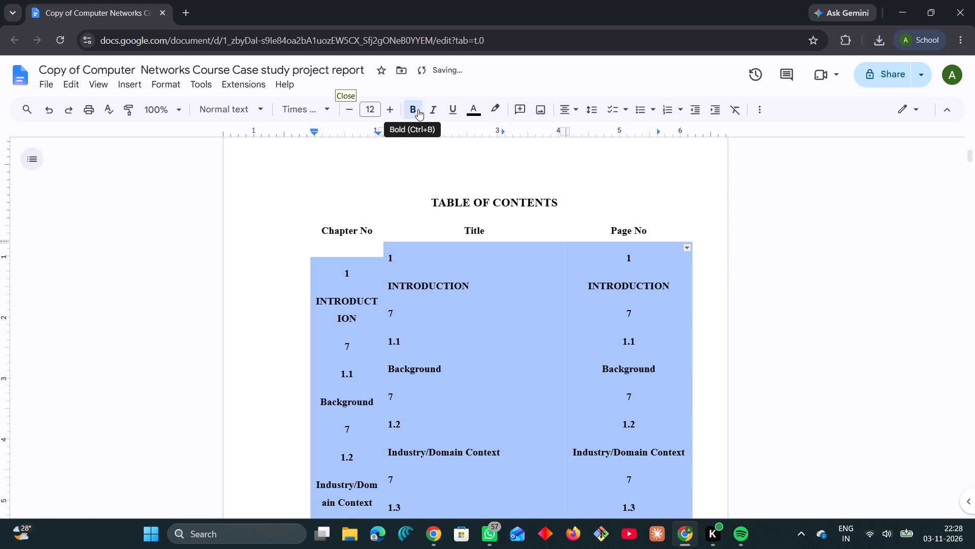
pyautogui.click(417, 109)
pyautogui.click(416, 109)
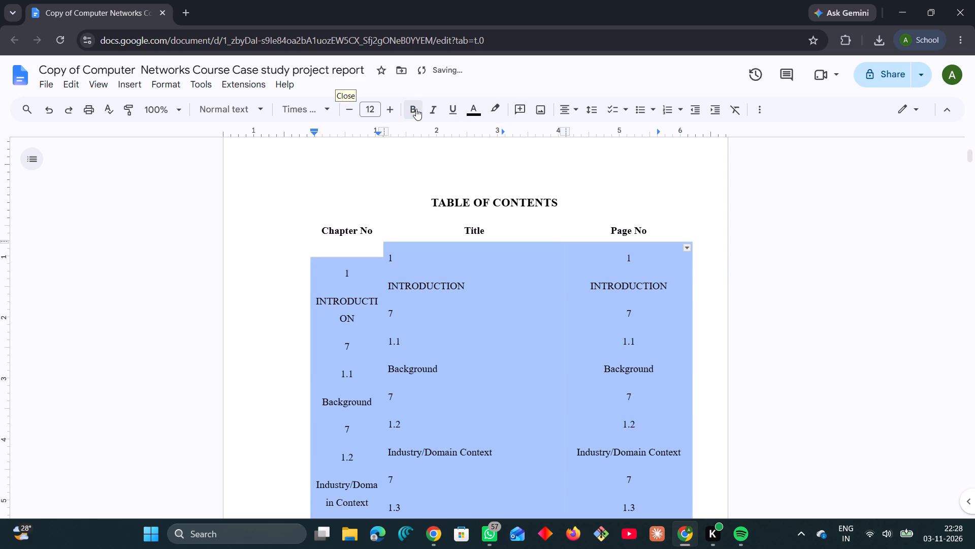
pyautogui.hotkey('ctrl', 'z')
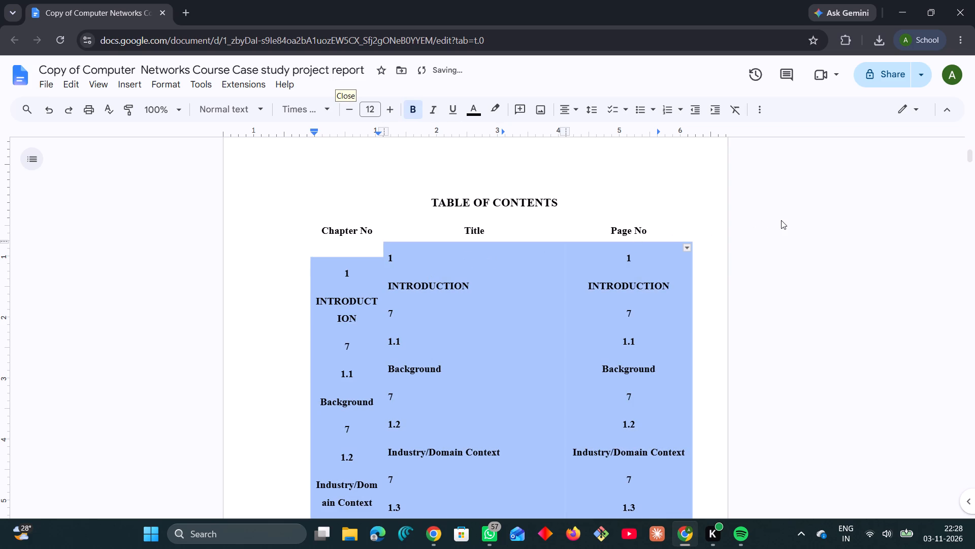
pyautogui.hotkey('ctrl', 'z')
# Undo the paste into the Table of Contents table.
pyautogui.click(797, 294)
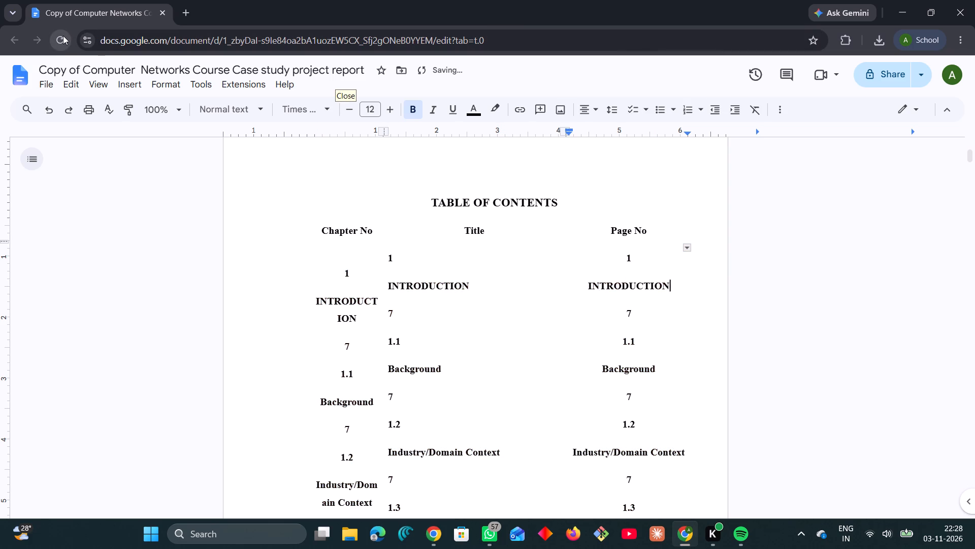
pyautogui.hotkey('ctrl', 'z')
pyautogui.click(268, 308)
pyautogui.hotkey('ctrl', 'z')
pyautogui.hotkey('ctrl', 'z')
# Reload the report document in the browser.
pyautogui.click(62, 39)
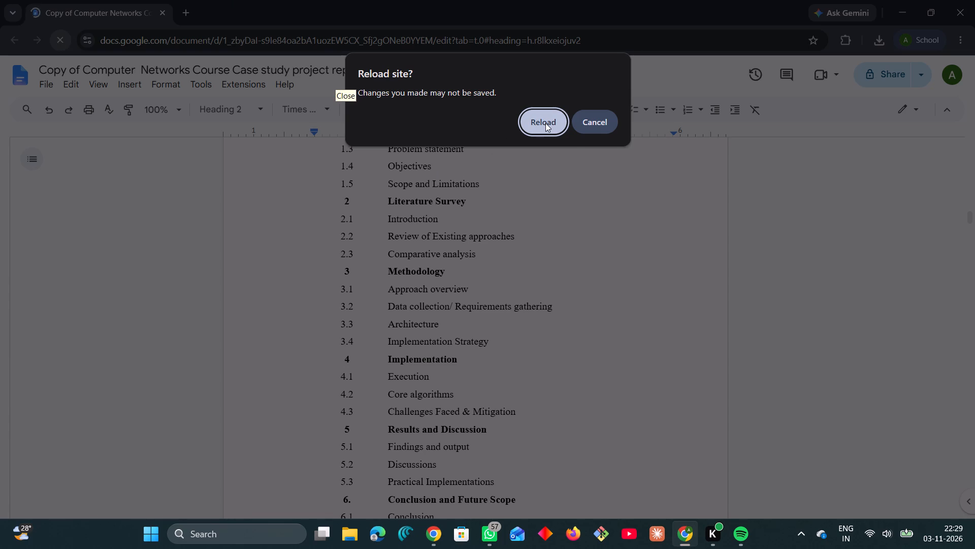
pyautogui.click(639, 253)
pyautogui.click(602, 123)
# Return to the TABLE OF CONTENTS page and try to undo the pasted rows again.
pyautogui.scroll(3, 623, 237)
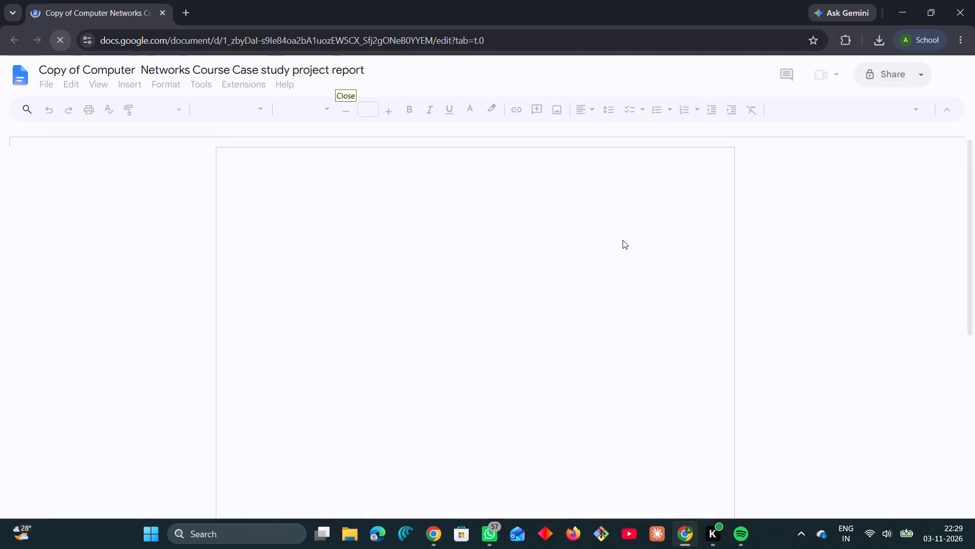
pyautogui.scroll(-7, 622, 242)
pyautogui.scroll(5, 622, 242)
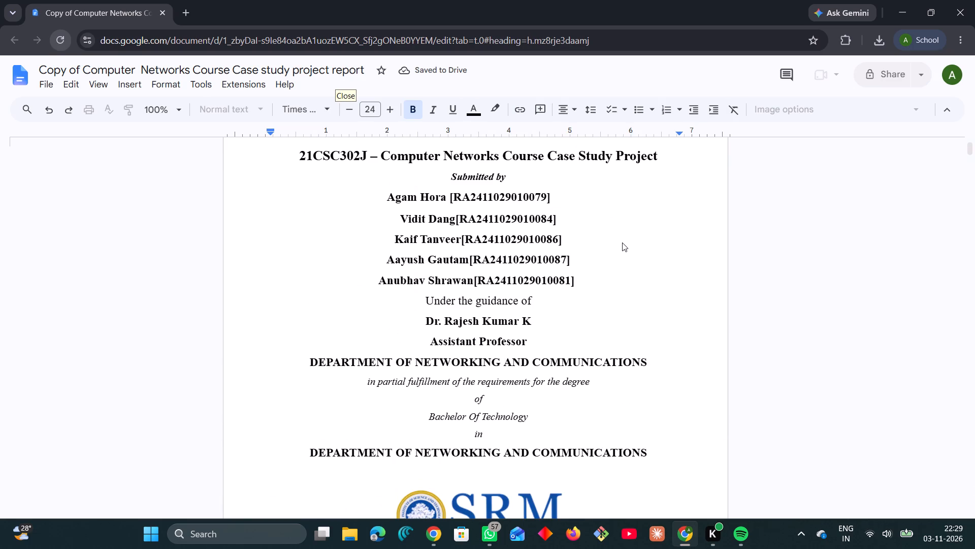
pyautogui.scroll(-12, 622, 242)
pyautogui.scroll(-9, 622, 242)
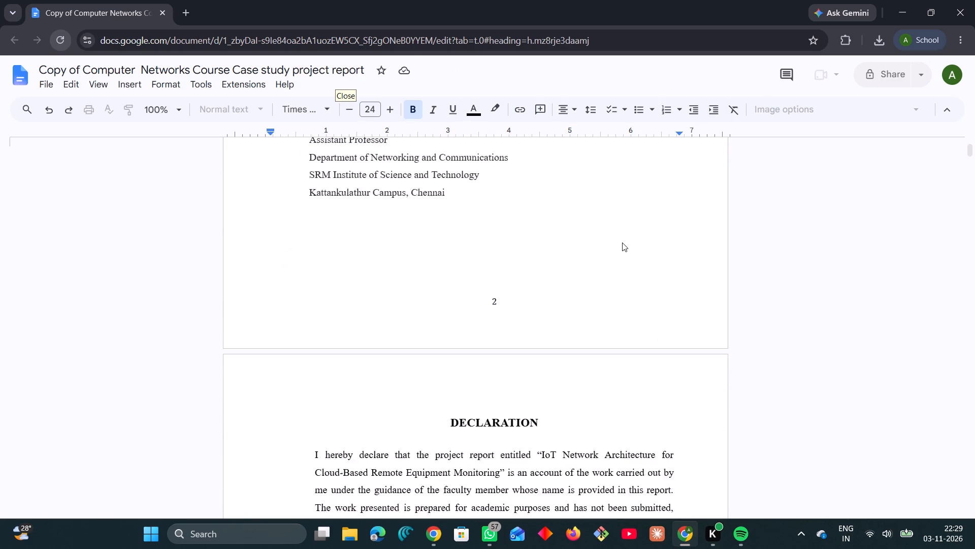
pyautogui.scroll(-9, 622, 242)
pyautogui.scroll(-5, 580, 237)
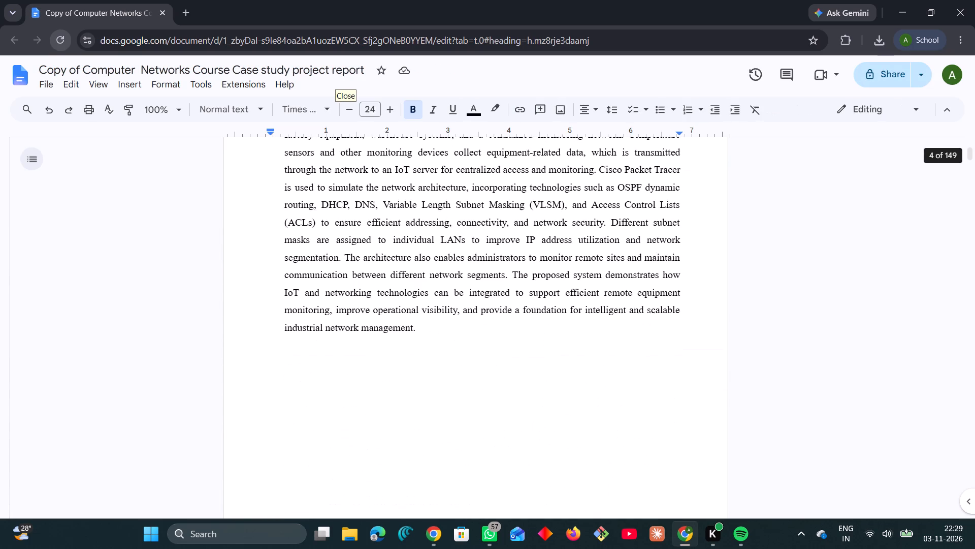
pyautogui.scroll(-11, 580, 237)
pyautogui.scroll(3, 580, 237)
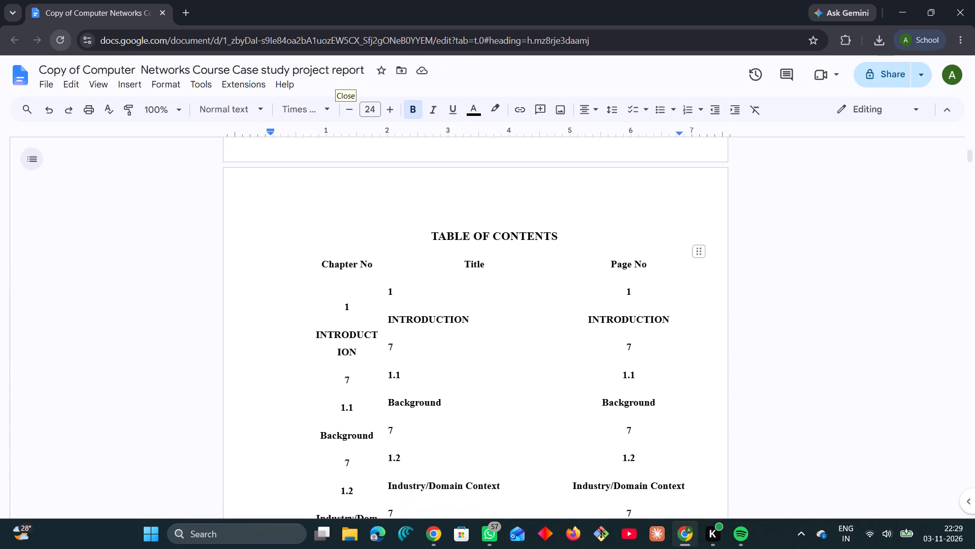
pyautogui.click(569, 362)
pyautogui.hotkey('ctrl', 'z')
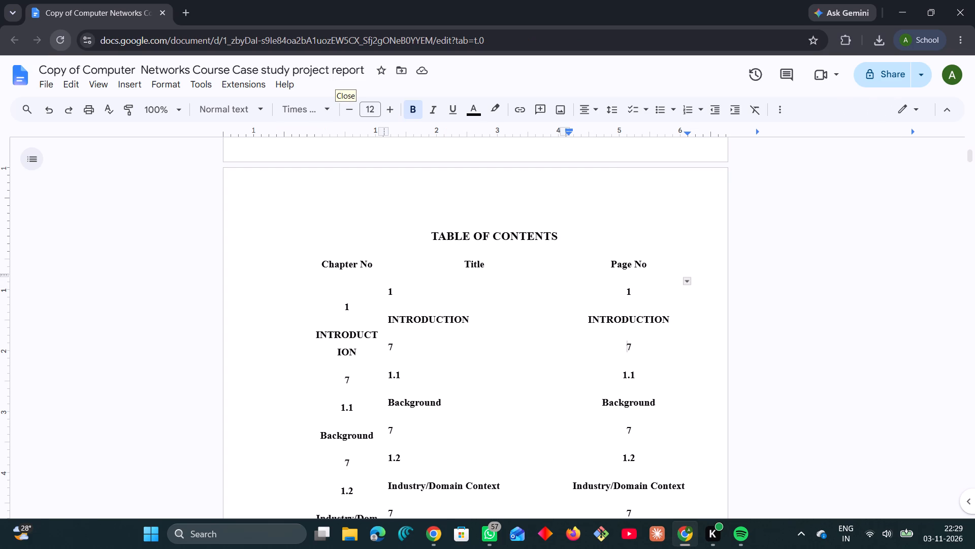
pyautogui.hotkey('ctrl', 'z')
# Examine how far the repeatedly pasted Table of Contents entries run through the following pages, trying to undo them along the way.
pyautogui.scroll(-12, 308, 353)
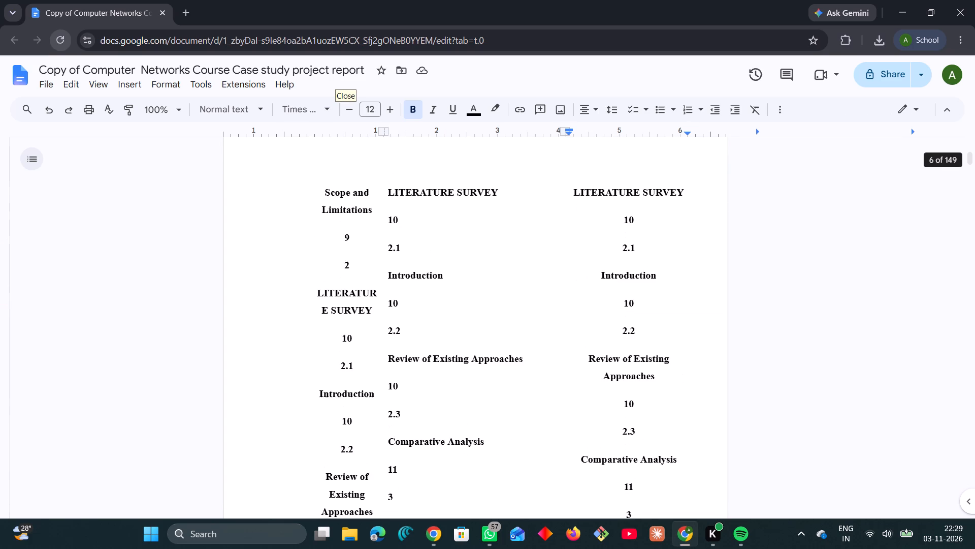
pyautogui.scroll(-18, 280, 337)
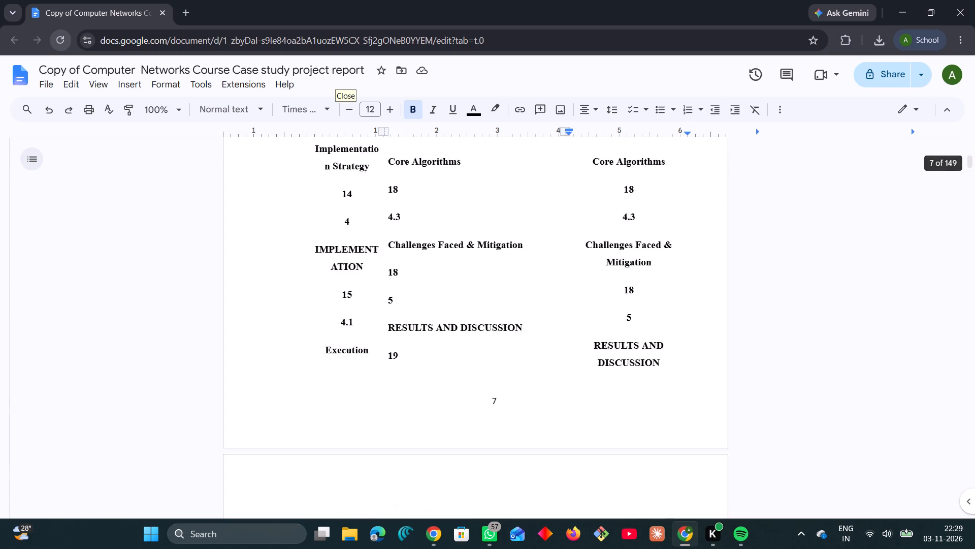
pyautogui.scroll(-16, 280, 337)
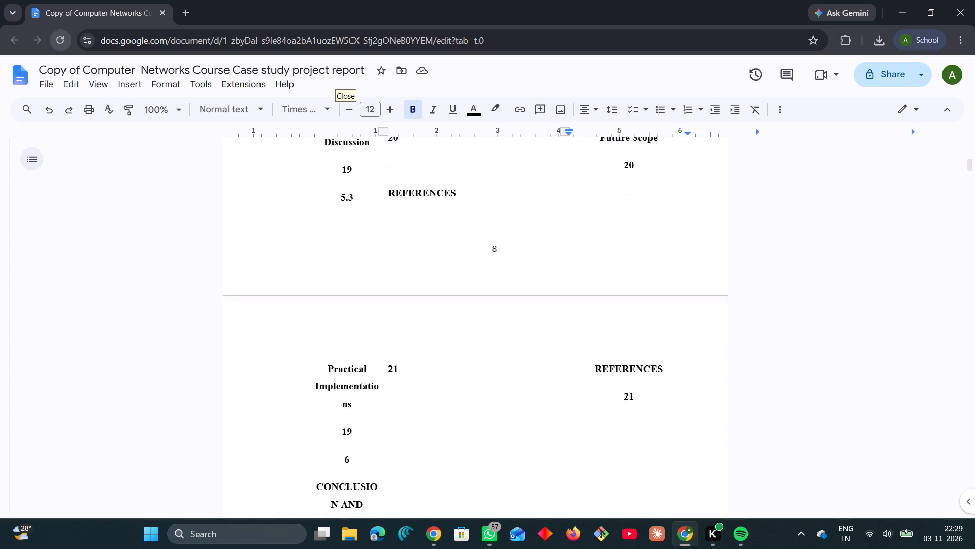
pyautogui.scroll(-7, 280, 337)
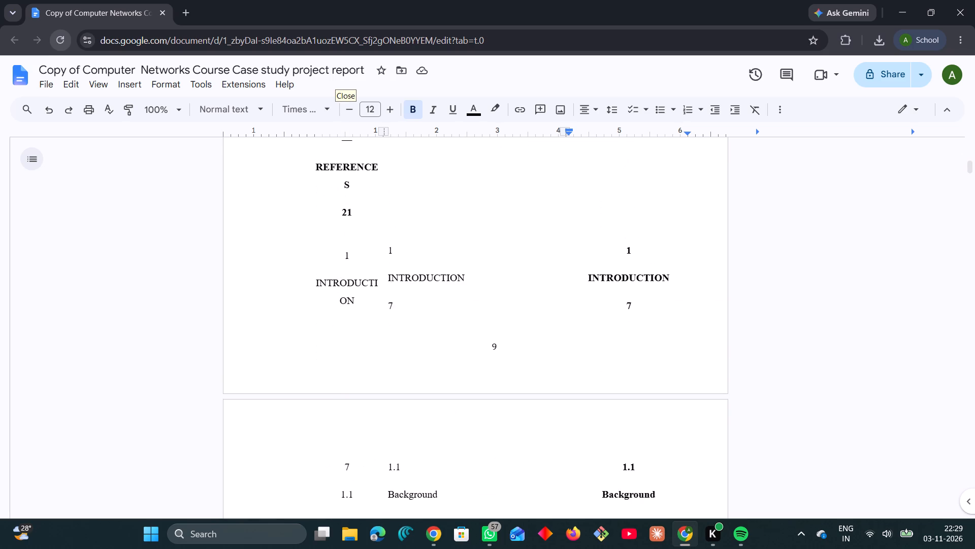
pyautogui.scroll(-18, 280, 337)
pyautogui.scroll(-4, 280, 337)
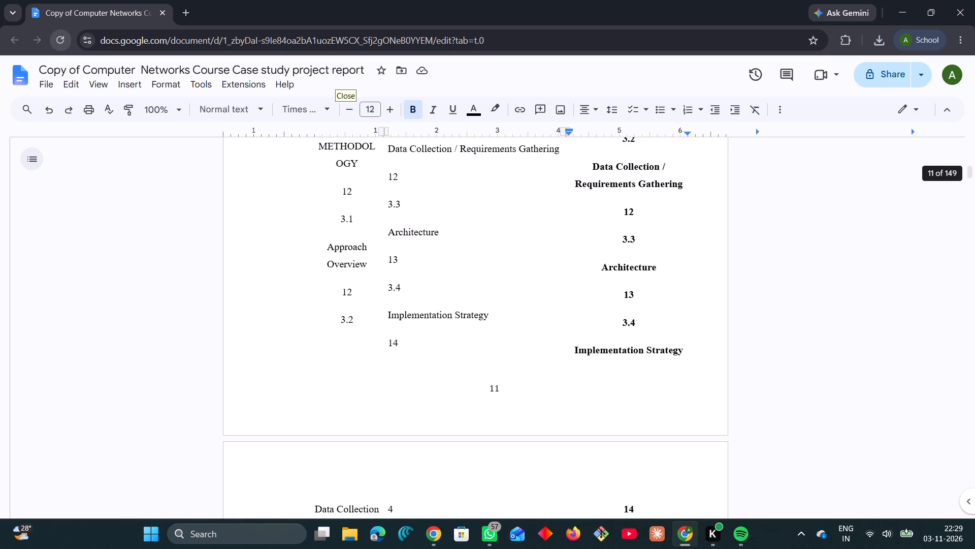
pyautogui.scroll(-6, 280, 337)
pyautogui.hotkey('ctrl', 'z')
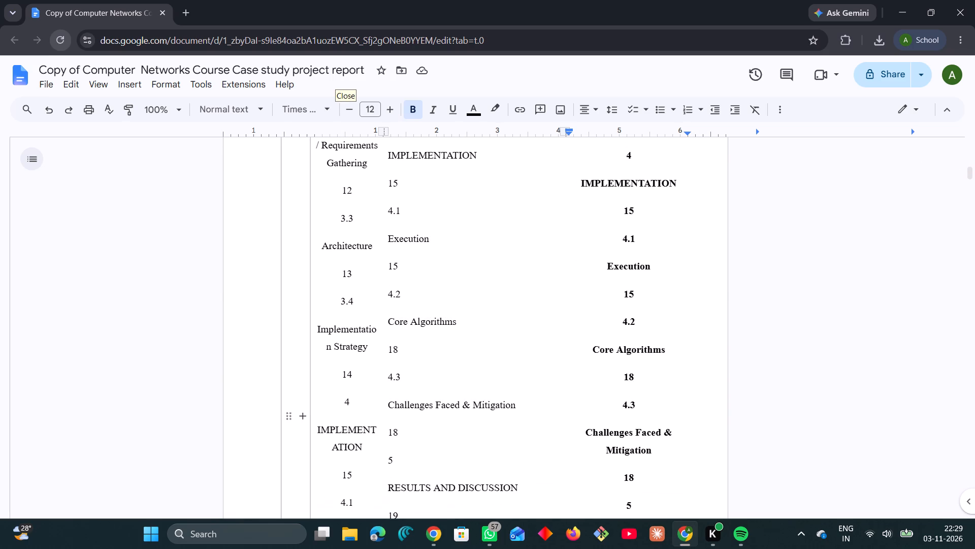
pyautogui.hotkey('ctrl', 'z')
pyautogui.scroll(-4, 573, 235)
pyautogui.scroll(1, 576, 235)
pyautogui.scroll(-5, 577, 235)
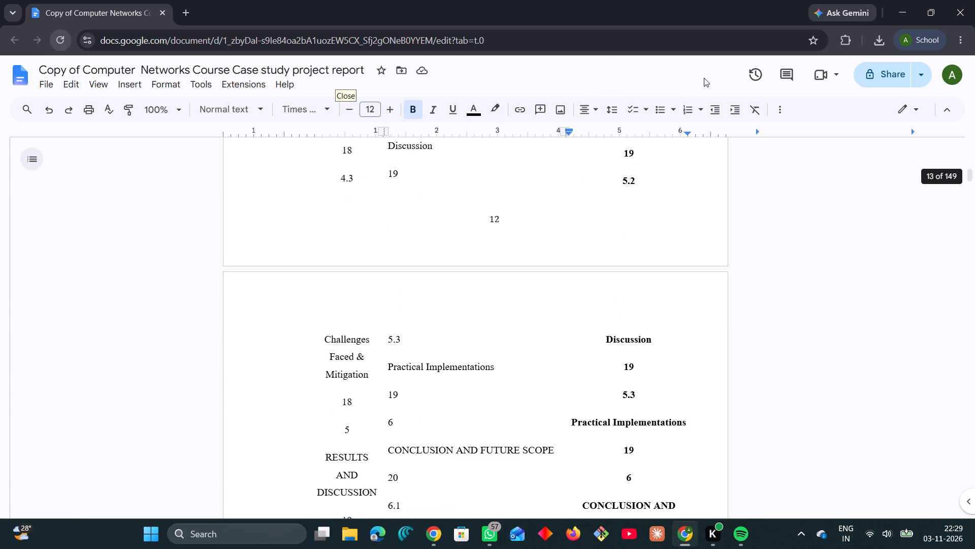
# Check the current version of the report in the version history, and return to the document.
pyautogui.click(760, 75)
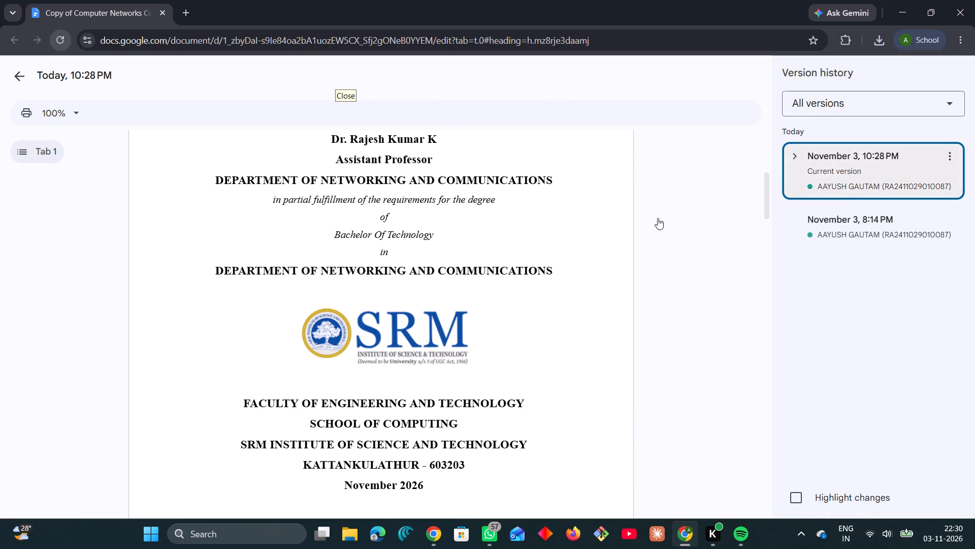
pyautogui.scroll(-20, 621, 230)
pyautogui.scroll(-15, 621, 230)
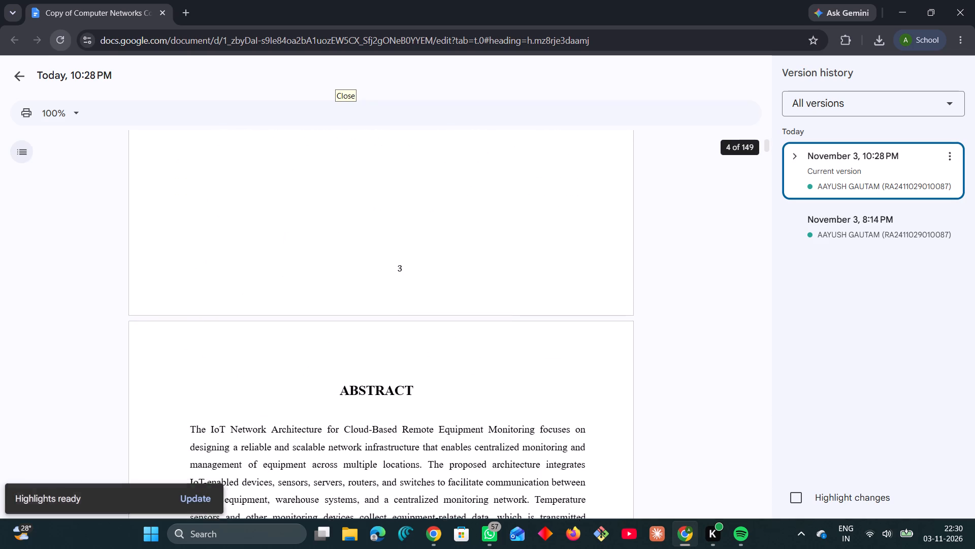
pyautogui.scroll(-15, 559, 266)
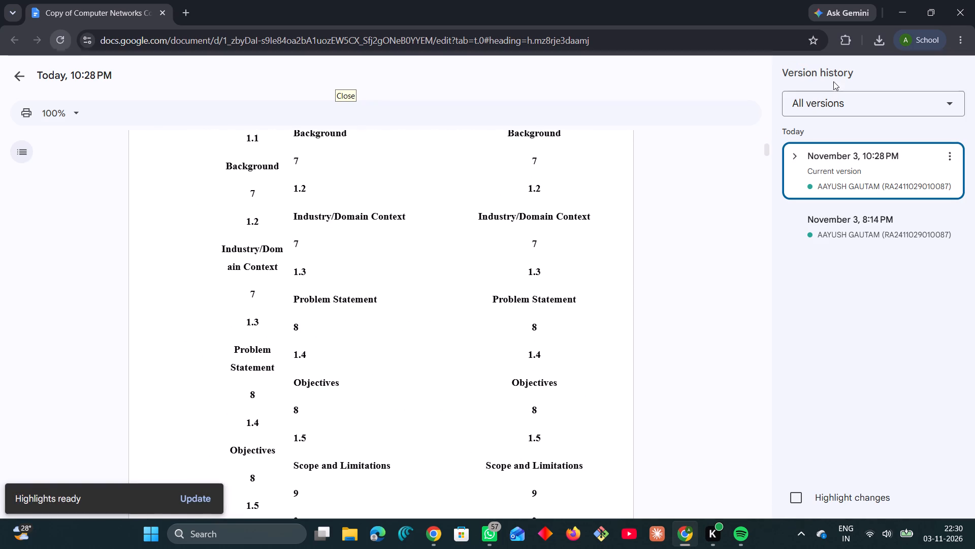
pyautogui.click(13, 77)
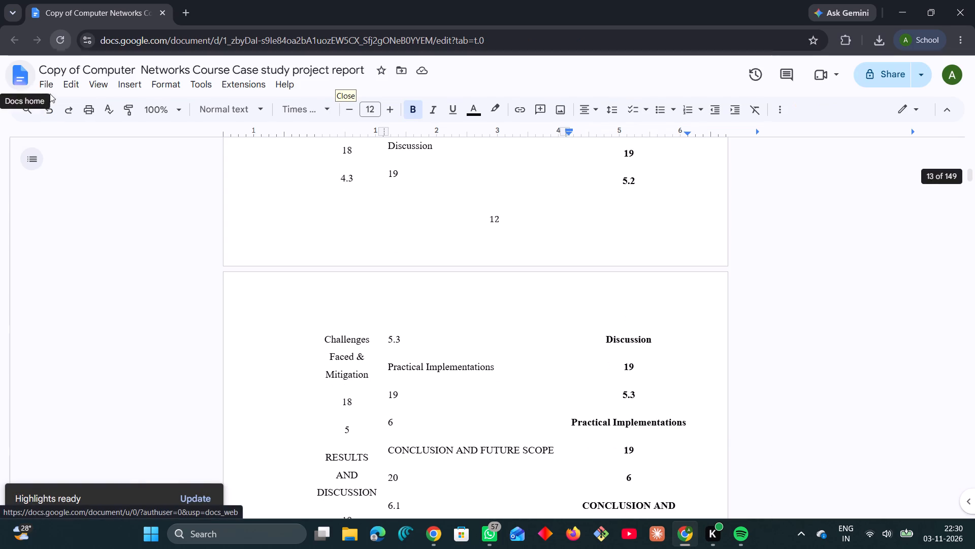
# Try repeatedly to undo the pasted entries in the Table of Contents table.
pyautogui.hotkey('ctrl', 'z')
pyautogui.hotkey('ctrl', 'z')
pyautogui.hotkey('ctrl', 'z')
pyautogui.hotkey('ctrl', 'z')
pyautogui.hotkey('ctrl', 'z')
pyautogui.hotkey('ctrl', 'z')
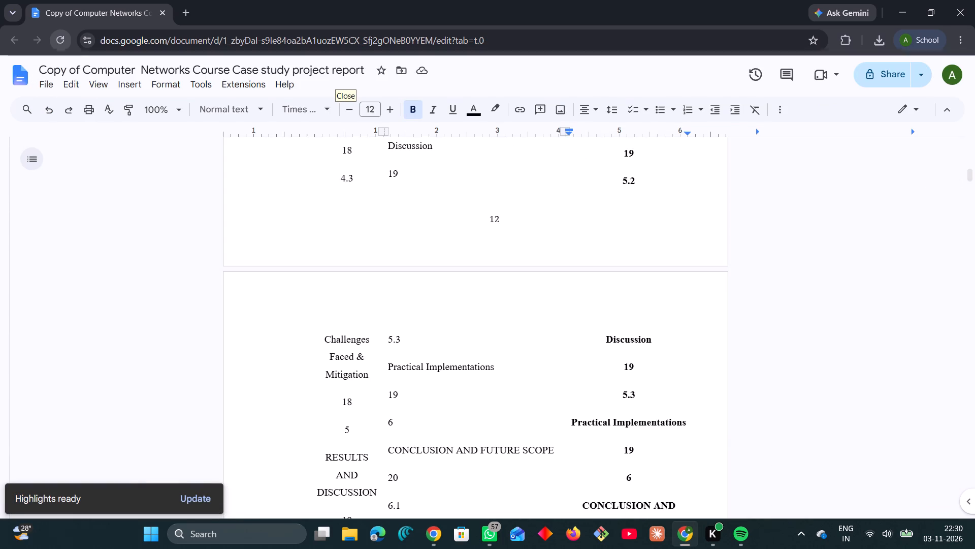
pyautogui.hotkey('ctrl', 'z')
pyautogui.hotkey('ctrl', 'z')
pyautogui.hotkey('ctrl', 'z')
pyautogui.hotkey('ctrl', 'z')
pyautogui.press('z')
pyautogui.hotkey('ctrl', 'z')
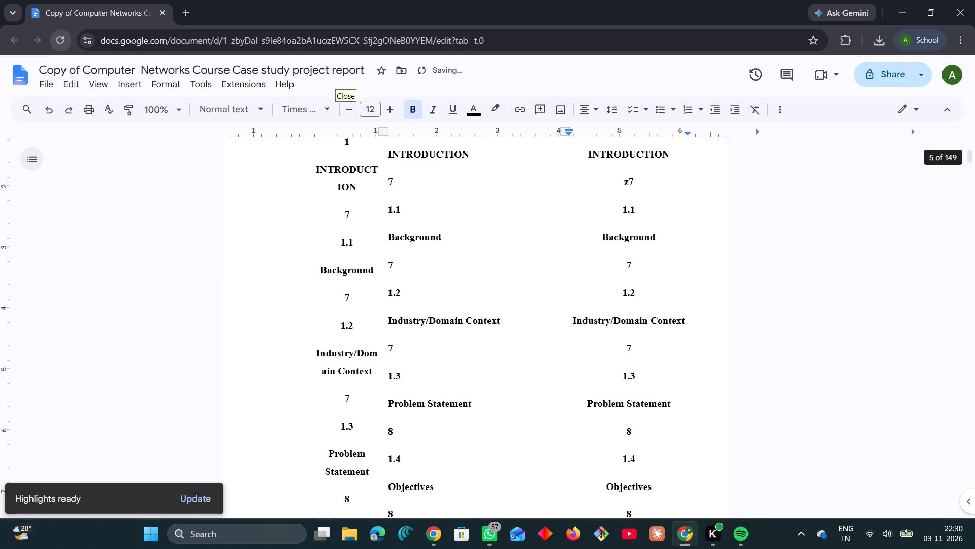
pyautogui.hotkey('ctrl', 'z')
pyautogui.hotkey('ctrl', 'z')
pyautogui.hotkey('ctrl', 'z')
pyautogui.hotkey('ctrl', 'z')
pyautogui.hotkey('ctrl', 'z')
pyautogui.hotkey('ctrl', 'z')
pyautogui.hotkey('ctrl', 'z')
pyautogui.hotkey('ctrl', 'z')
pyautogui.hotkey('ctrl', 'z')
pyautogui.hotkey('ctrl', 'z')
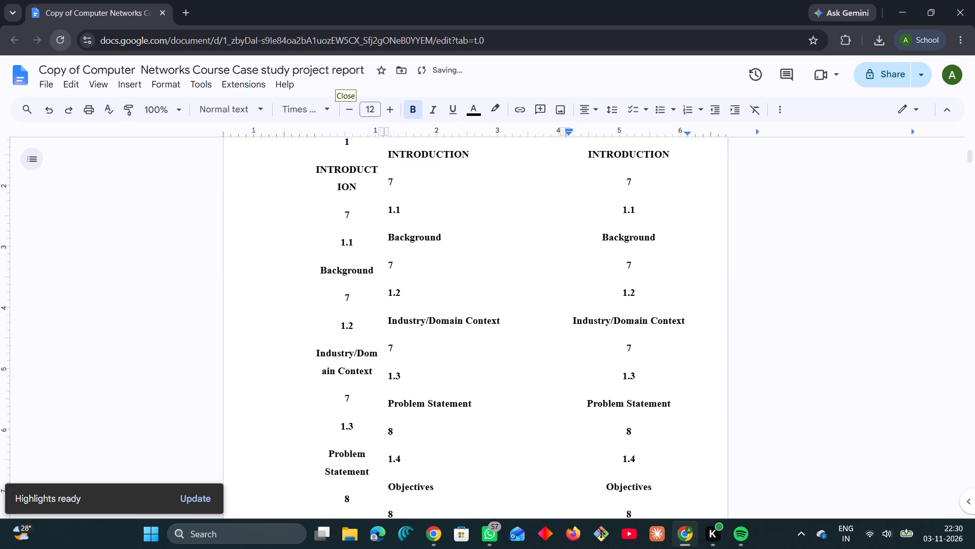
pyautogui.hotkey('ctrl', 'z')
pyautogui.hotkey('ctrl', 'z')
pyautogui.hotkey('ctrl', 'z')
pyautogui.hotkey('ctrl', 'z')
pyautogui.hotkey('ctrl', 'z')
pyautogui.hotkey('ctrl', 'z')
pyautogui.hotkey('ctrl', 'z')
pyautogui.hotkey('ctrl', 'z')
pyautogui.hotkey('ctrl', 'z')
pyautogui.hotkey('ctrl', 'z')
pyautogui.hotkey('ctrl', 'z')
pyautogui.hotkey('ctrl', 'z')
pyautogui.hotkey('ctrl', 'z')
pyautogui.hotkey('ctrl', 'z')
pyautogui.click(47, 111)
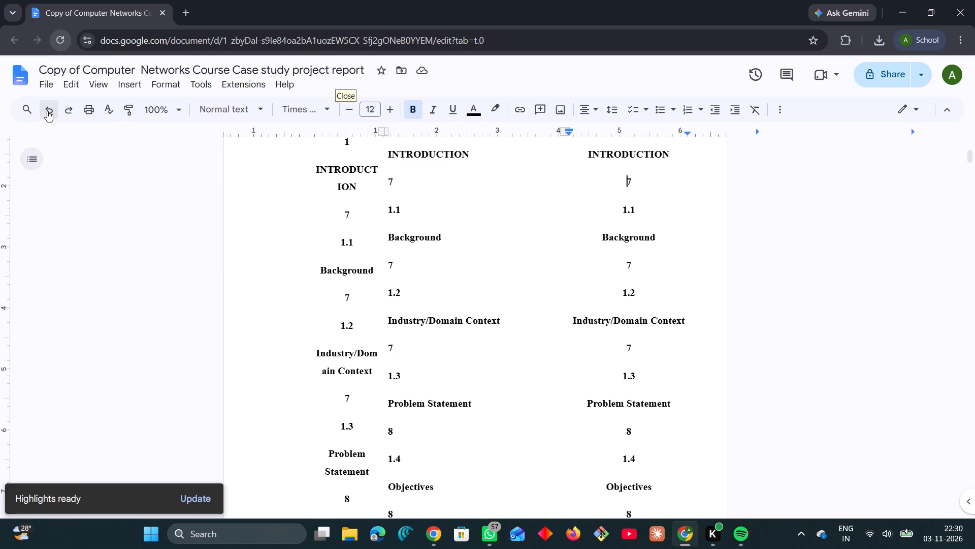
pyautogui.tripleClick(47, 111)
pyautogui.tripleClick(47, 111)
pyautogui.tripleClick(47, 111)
# Delete the TABLE OF CONTENTS heading and its entire table with all the pasted entries, up to the List of Figures.
pyautogui.click(740, 349)
pyautogui.scroll(8, 740, 349)
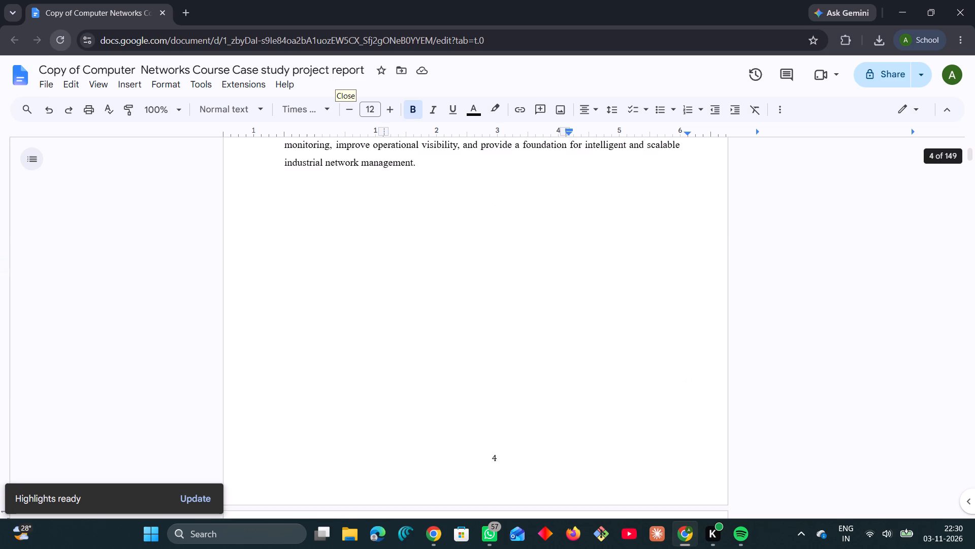
pyautogui.scroll(8, 640, 353)
pyautogui.scroll(-14, 640, 353)
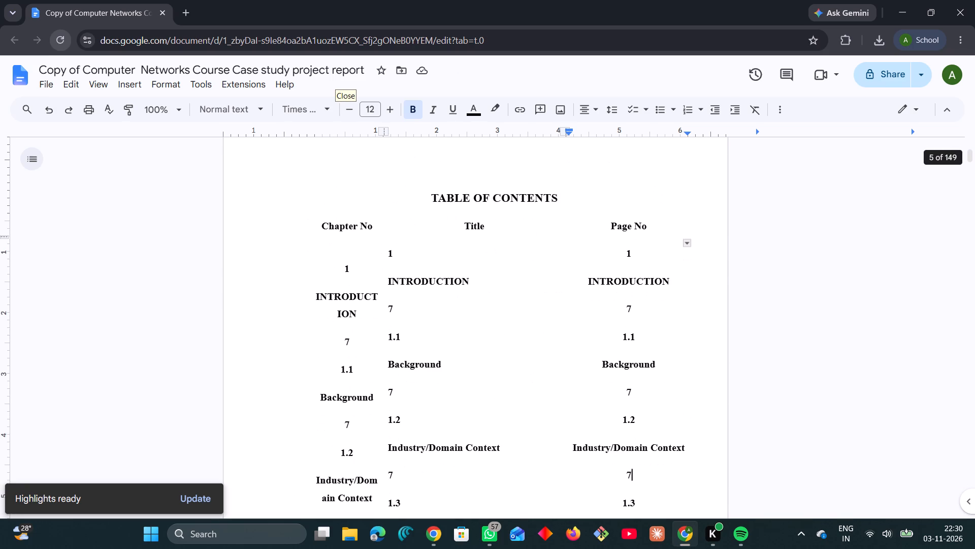
pyautogui.click(528, 205)
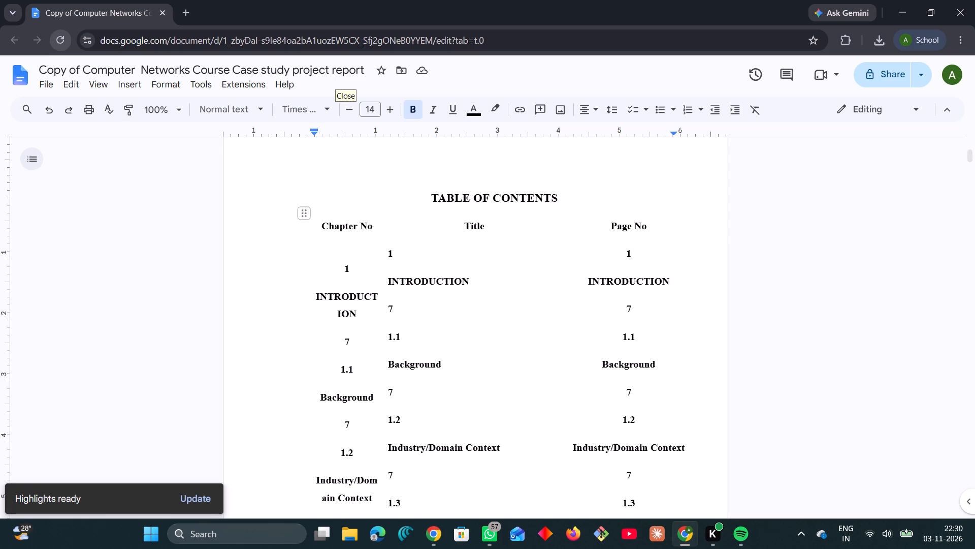
pyautogui.moveTo(380, 202); pyautogui.dragTo(504, 234)
pyautogui.scroll(-3, 504, 234)
pyautogui.scroll(2, 504, 234)
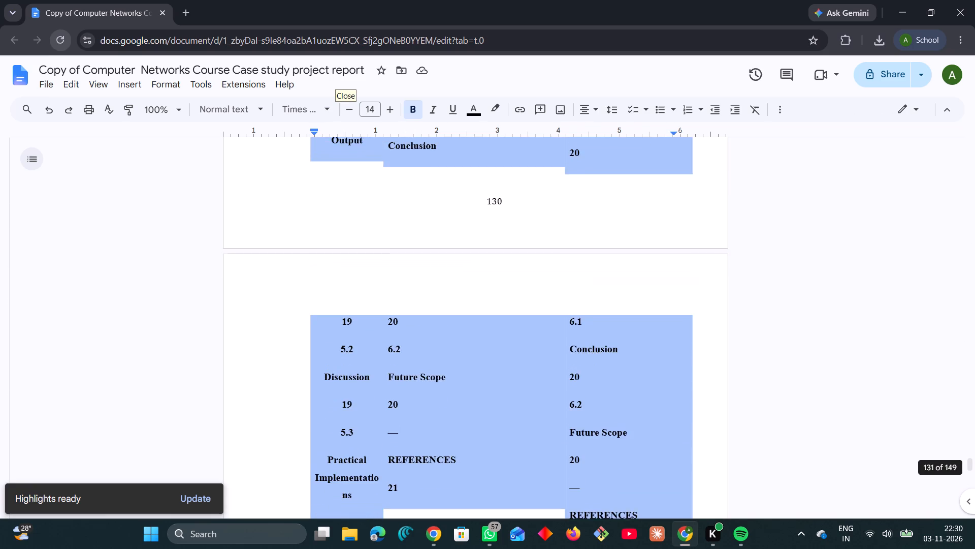
pyautogui.scroll(1, 504, 234)
pyautogui.moveTo(504, 234); pyautogui.dragTo(506, 235)
pyautogui.scroll(-16, 504, 234)
pyautogui.moveTo(506, 235); pyautogui.dragTo(493, 239)
pyautogui.scroll(-7, 504, 233)
pyautogui.scroll(1, 493, 239)
pyautogui.scroll(-2, 493, 239)
pyautogui.scroll(14, 493, 239)
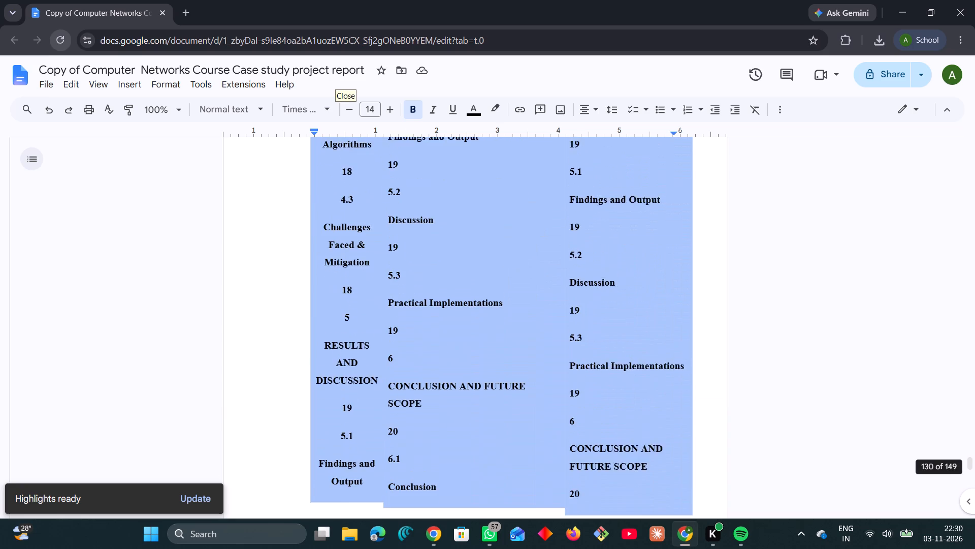
pyautogui.moveTo(493, 239); pyautogui.dragTo(492, 239)
pyautogui.scroll(-20, 493, 239)
pyautogui.scroll(-4, 492, 239)
pyautogui.press('BackSpace')
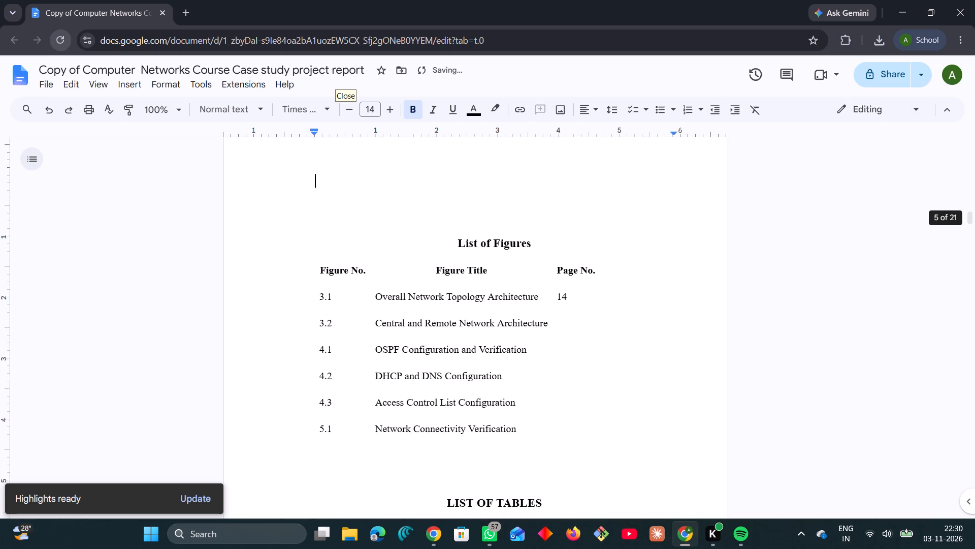
pyautogui.scroll(10, 493, 239)
pyautogui.scroll(-4, 493, 239)
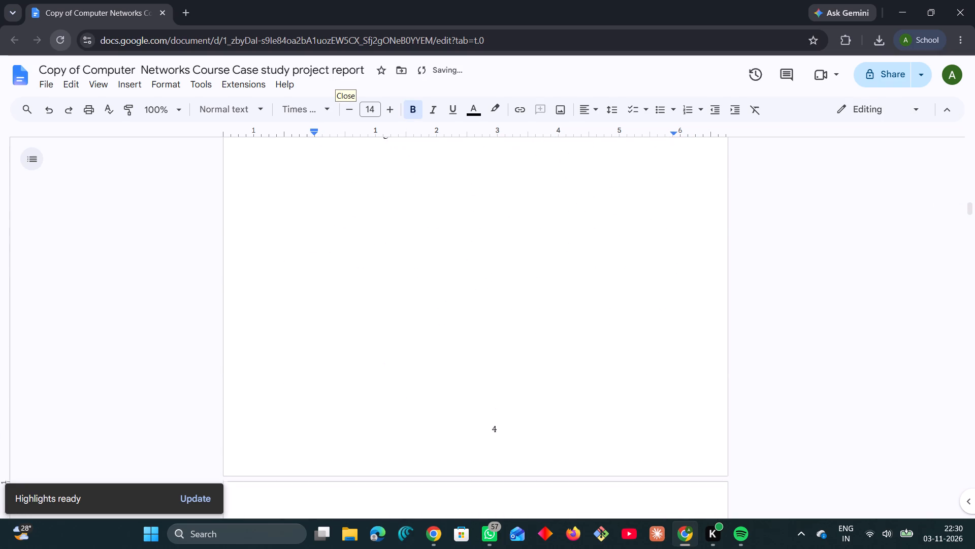
pyautogui.scroll(-8, 493, 239)
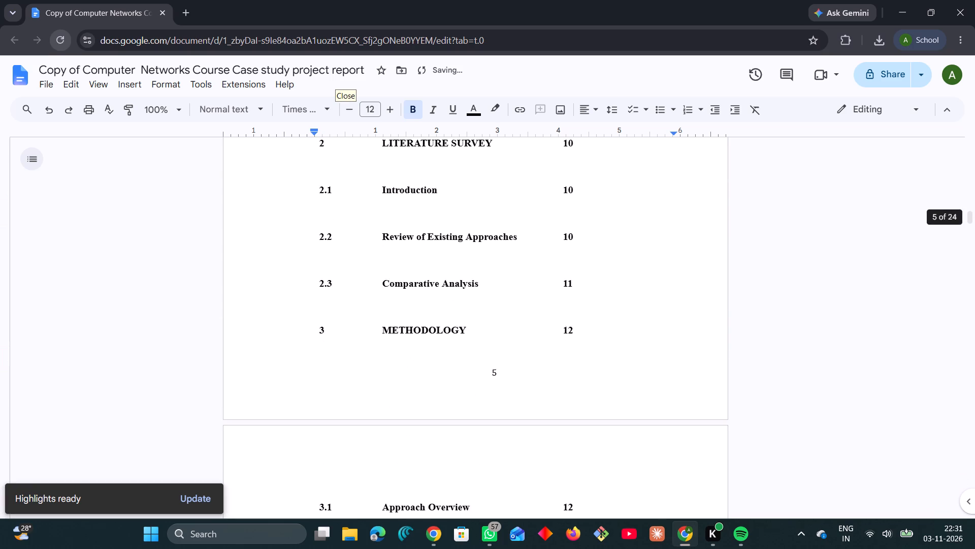
pyautogui.scroll(9, 442, 343)
pyautogui.moveTo(302, 327); pyautogui.dragTo(301, 328)
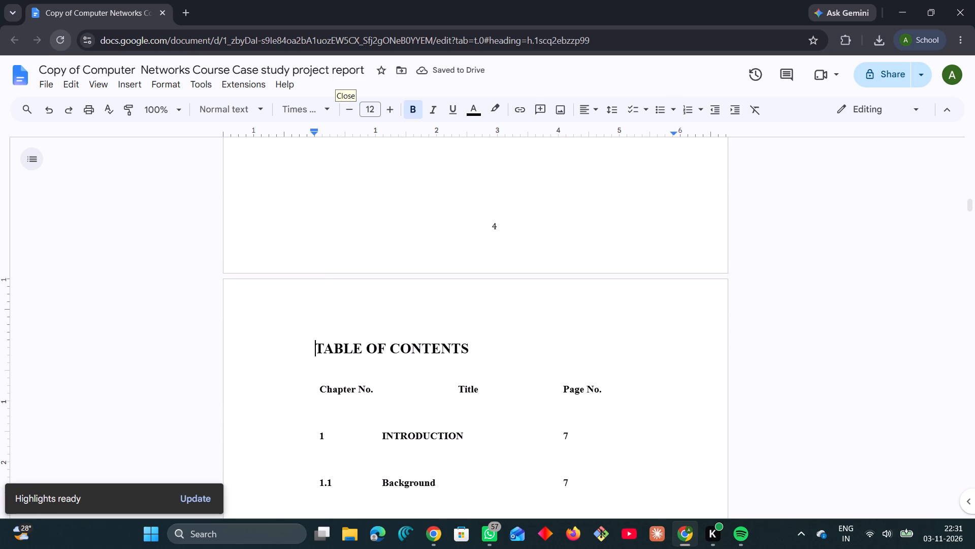
# Set the TABLE OF CONTENTS heading to font size 14 and center it.
pyautogui.moveTo(301, 328); pyautogui.dragTo(469, 337)
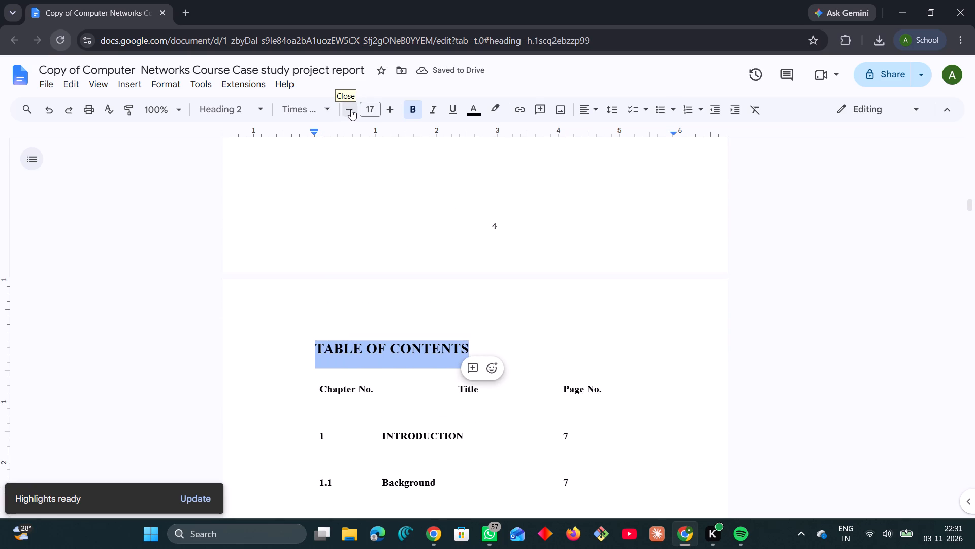
pyautogui.tripleClick(351, 109)
pyautogui.click(596, 110)
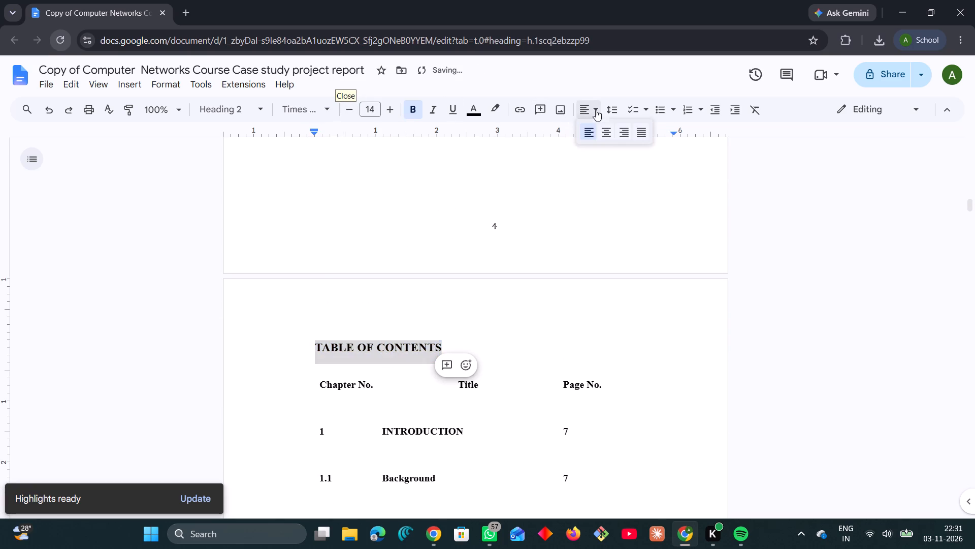
pyautogui.click(599, 135)
# Remove the paragraph spacing before and after the text in the Chapter No., Title and Page No. header row.
pyautogui.scroll(-1, 510, 261)
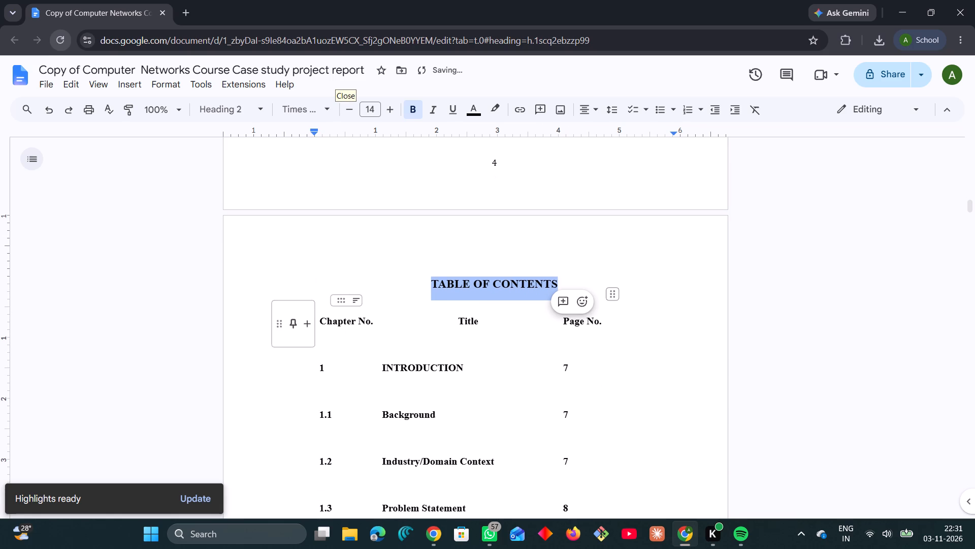
pyautogui.click(316, 324)
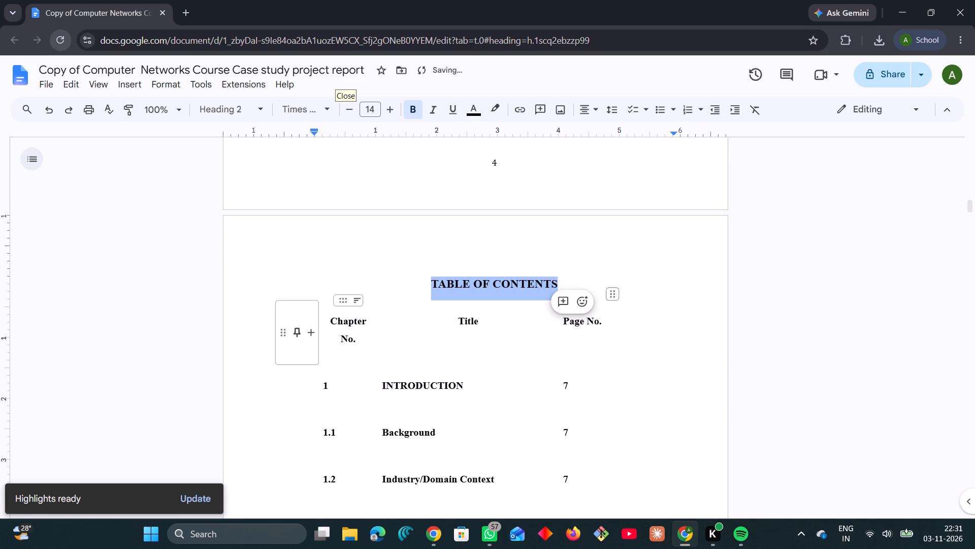
pyautogui.hotkey('ctrl', 'z')
pyautogui.moveTo(321, 322); pyautogui.dragTo(661, 324)
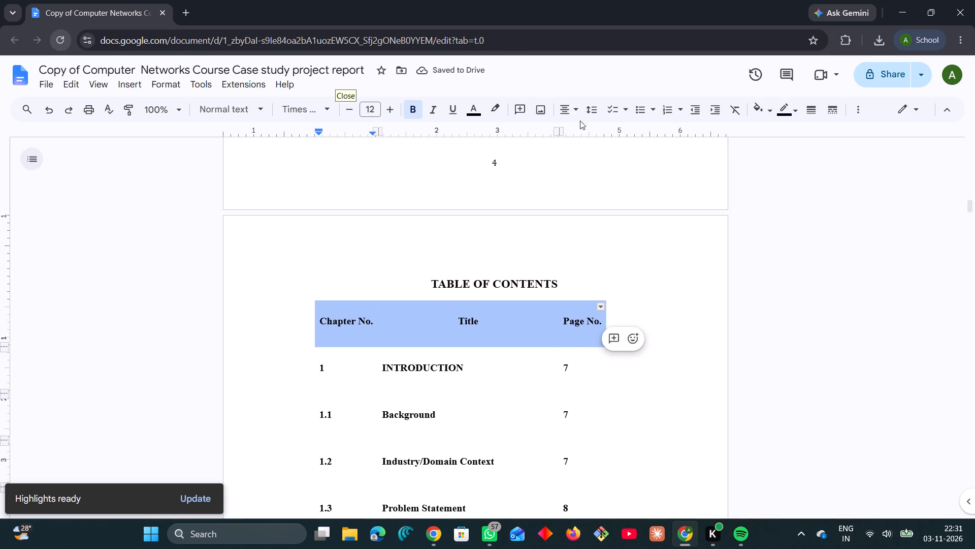
pyautogui.click(588, 116)
pyautogui.click(623, 228)
pyautogui.click(589, 113)
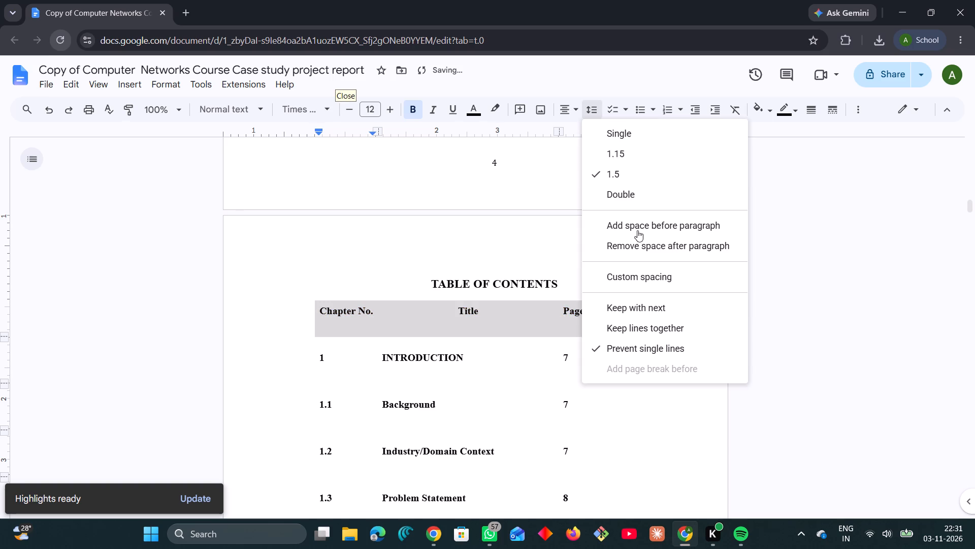
pyautogui.click(639, 240)
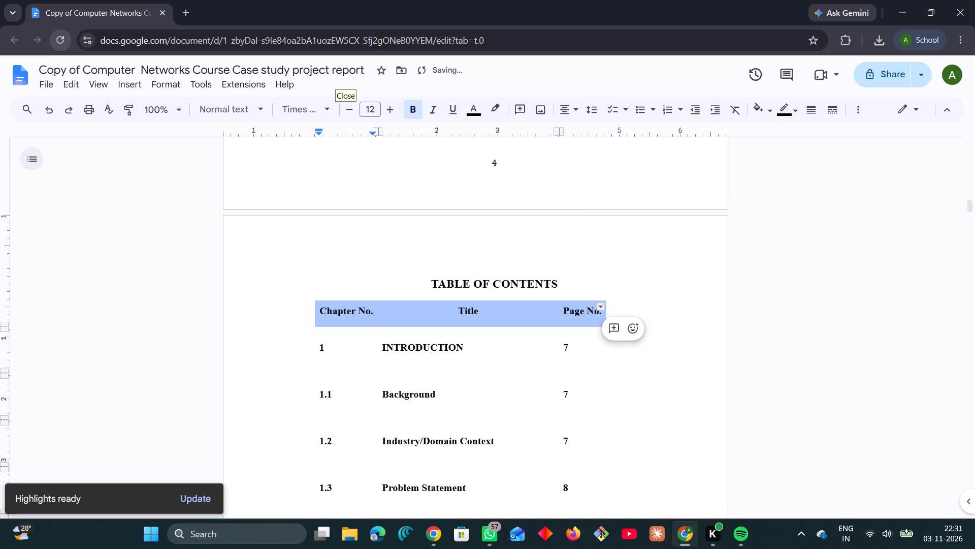
# Remove the paragraph spacing before and after all Table of Contents entries from 1 INTRODUCTION through REFERENCES.
pyautogui.moveTo(319, 347); pyautogui.dragTo(506, 357)
pyautogui.scroll(-3, 484, 360)
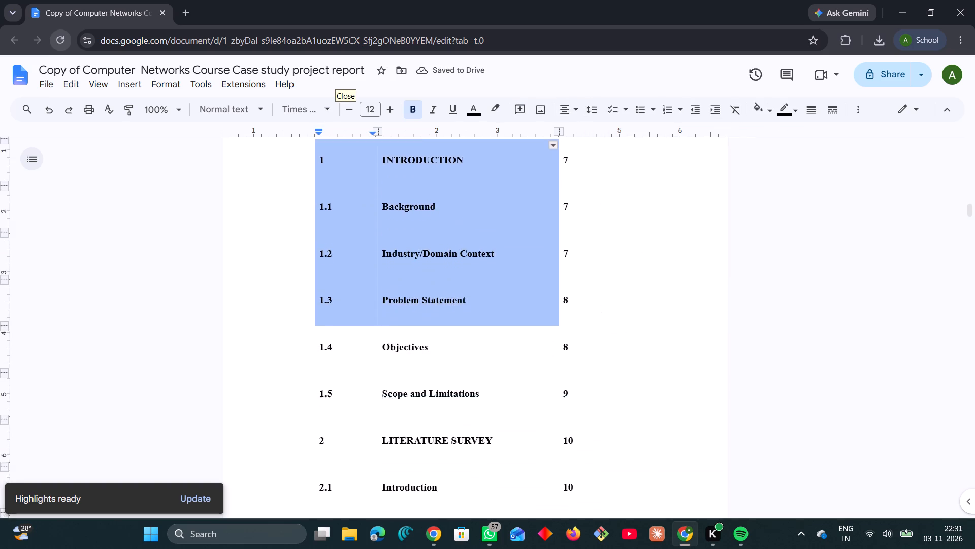
pyautogui.moveTo(506, 357); pyautogui.dragTo(587, 380)
pyautogui.scroll(-3, 508, 357)
pyautogui.scroll(-6, 579, 360)
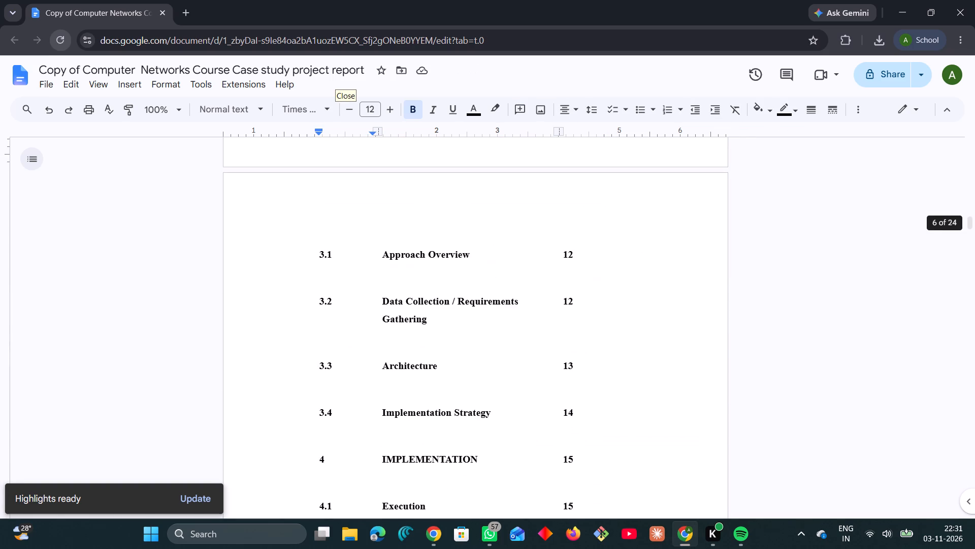
pyautogui.moveTo(587, 380); pyautogui.dragTo(577, 411)
pyautogui.scroll(-8, 594, 400)
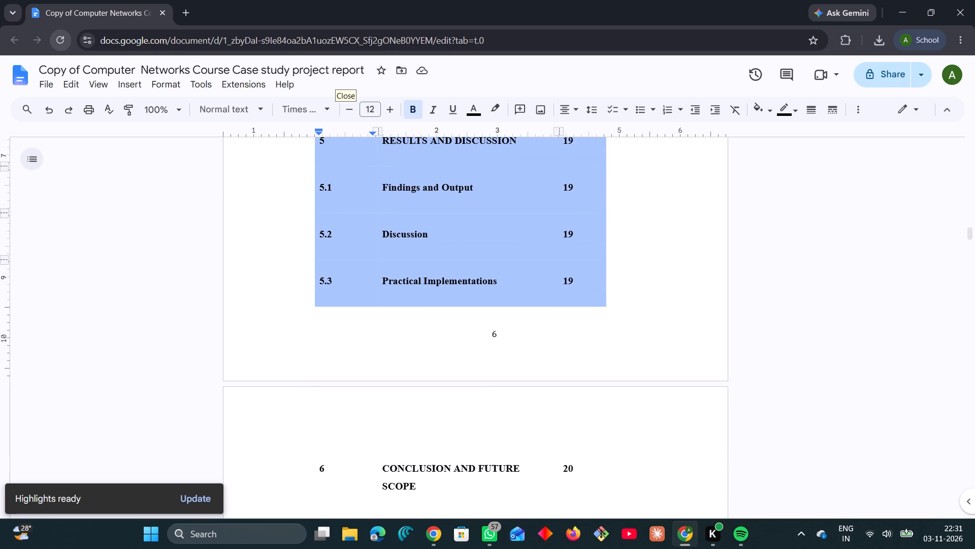
pyautogui.moveTo(577, 411); pyautogui.dragTo(592, 384)
pyautogui.scroll(-4, 577, 411)
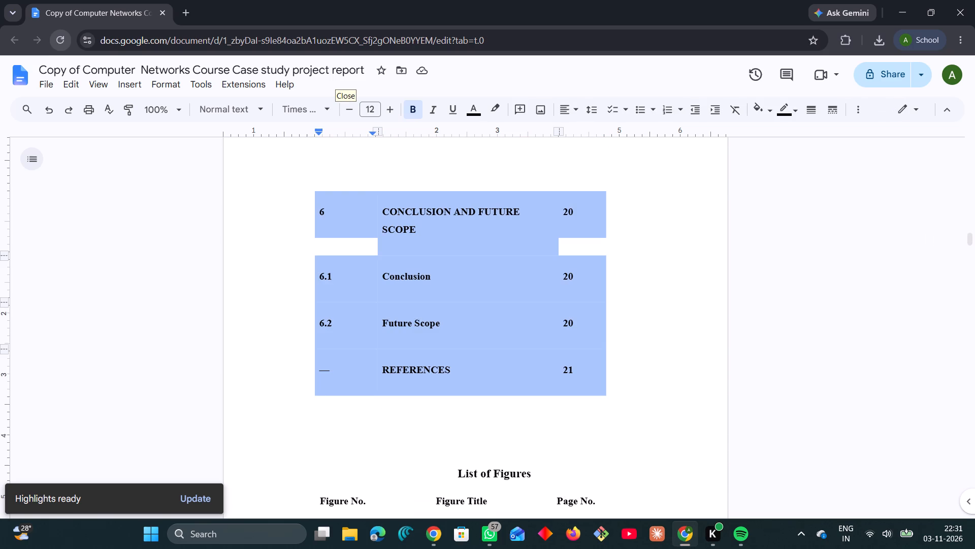
pyautogui.click(565, 111)
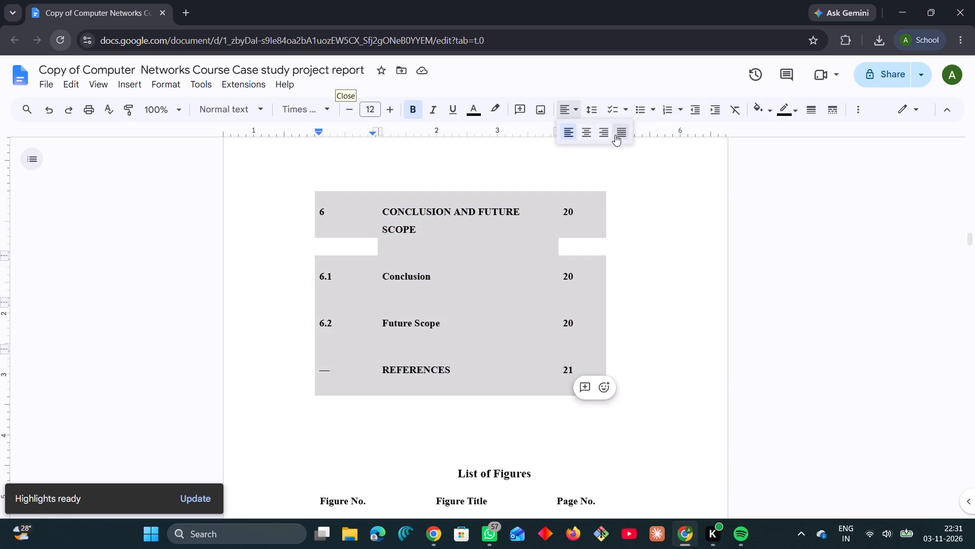
pyautogui.click(593, 108)
pyautogui.click(626, 228)
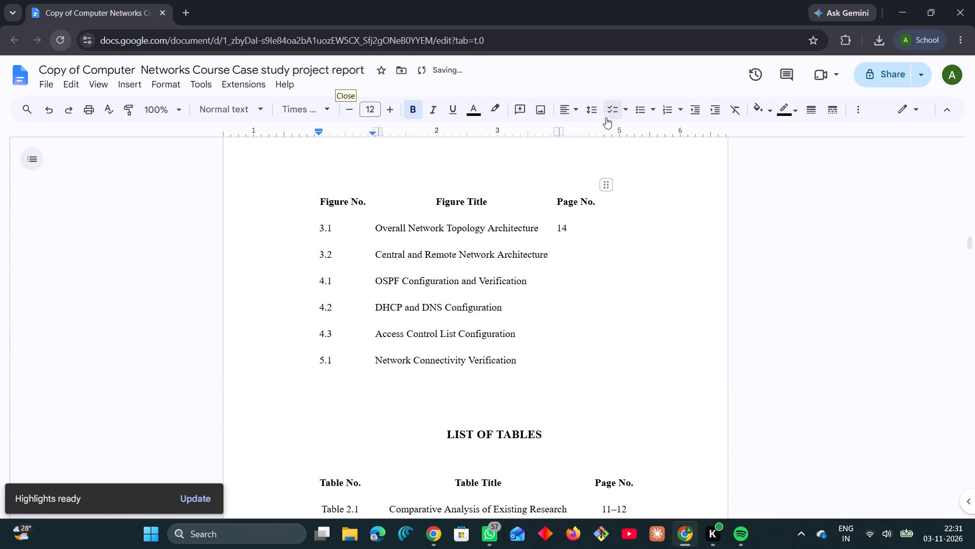
pyautogui.click(596, 111)
pyautogui.click(629, 245)
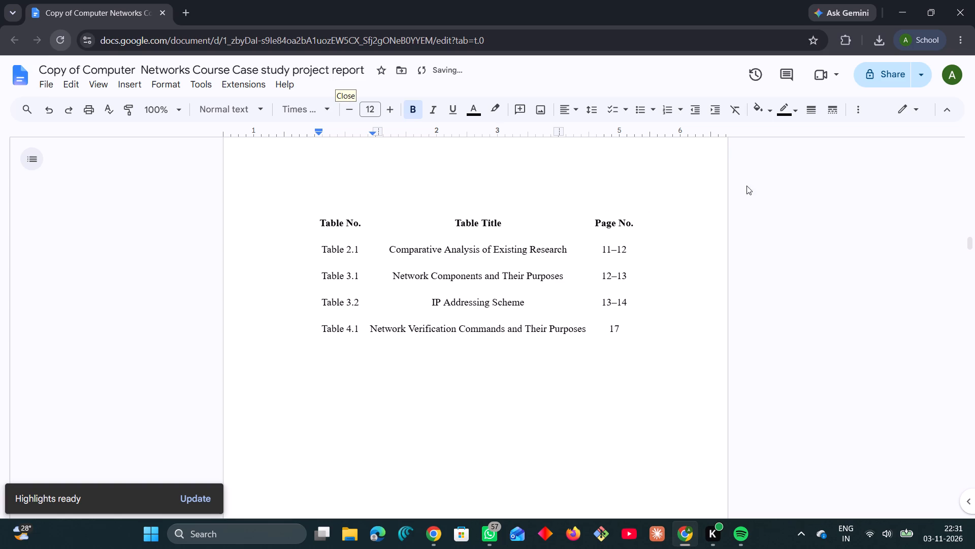
# Remove the bold formatting from the Table of Contents entries below the header row.
pyautogui.click(851, 117)
pyautogui.scroll(6, 815, 212)
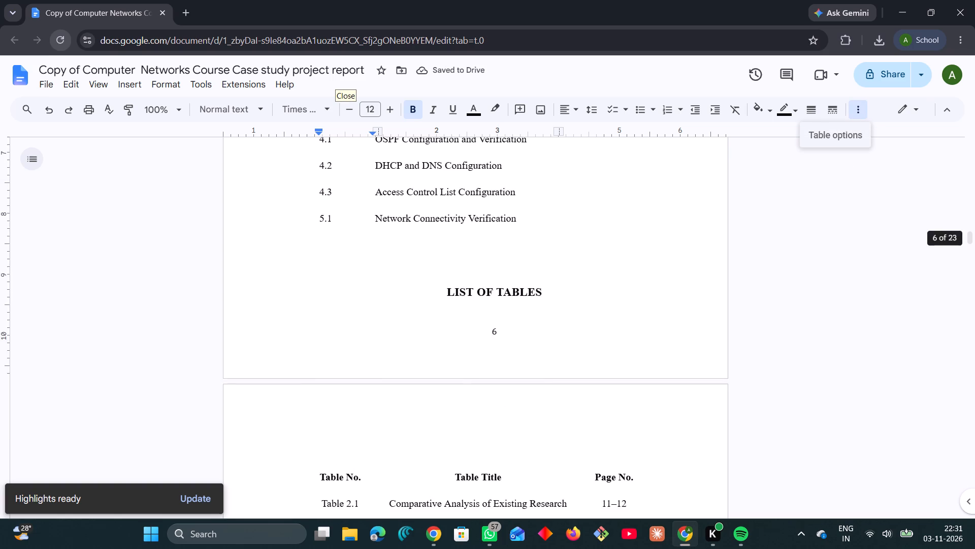
pyautogui.scroll(5, 587, 279)
pyautogui.scroll(-3, 565, 278)
pyautogui.scroll(4, 564, 278)
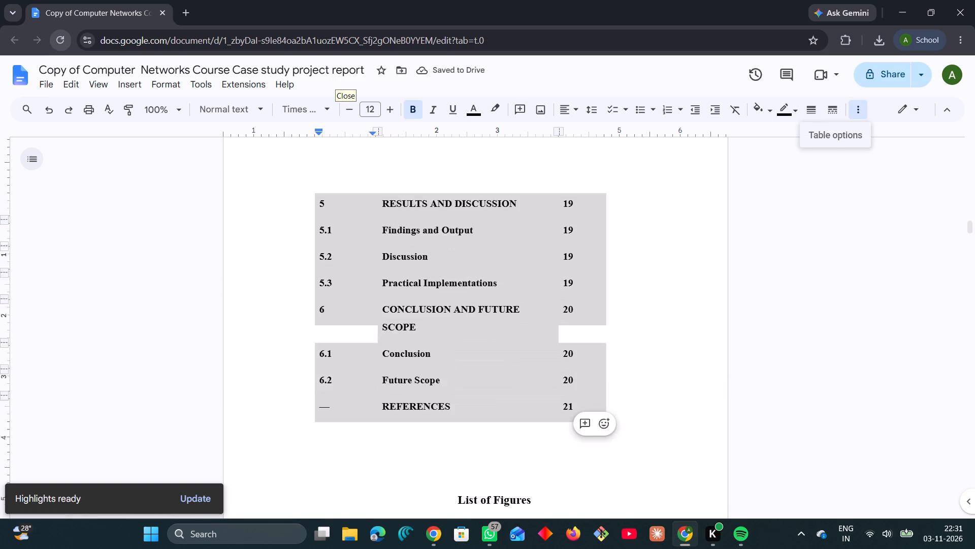
pyautogui.scroll(11, 564, 278)
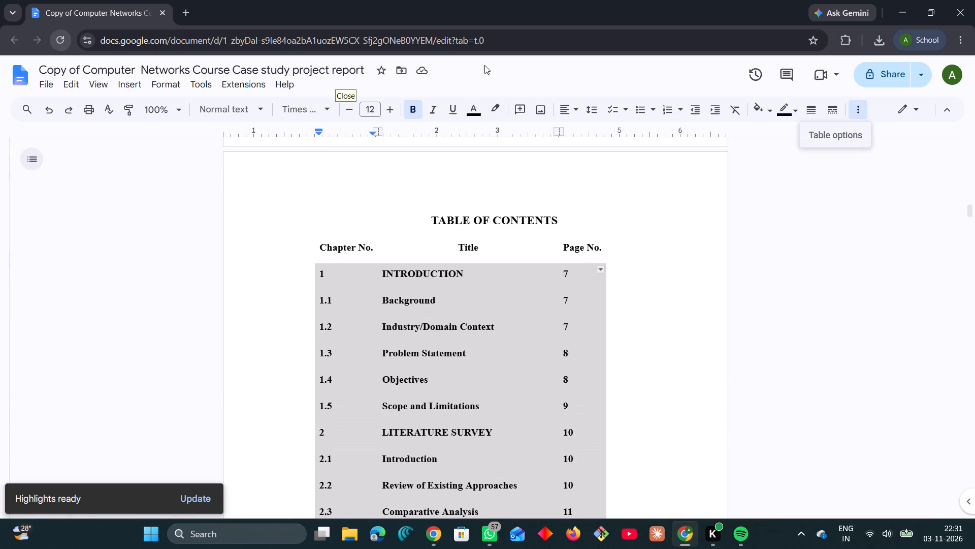
pyautogui.click(418, 105)
# Delete a blank line between the Table of Contents table and the List of Figures heading.
pyautogui.scroll(-6, 434, 209)
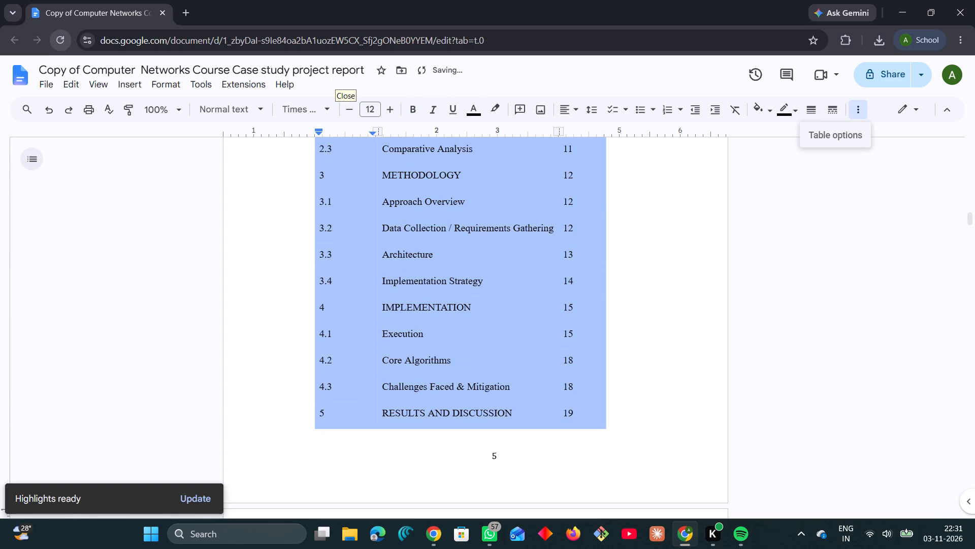
pyautogui.scroll(-9, 431, 207)
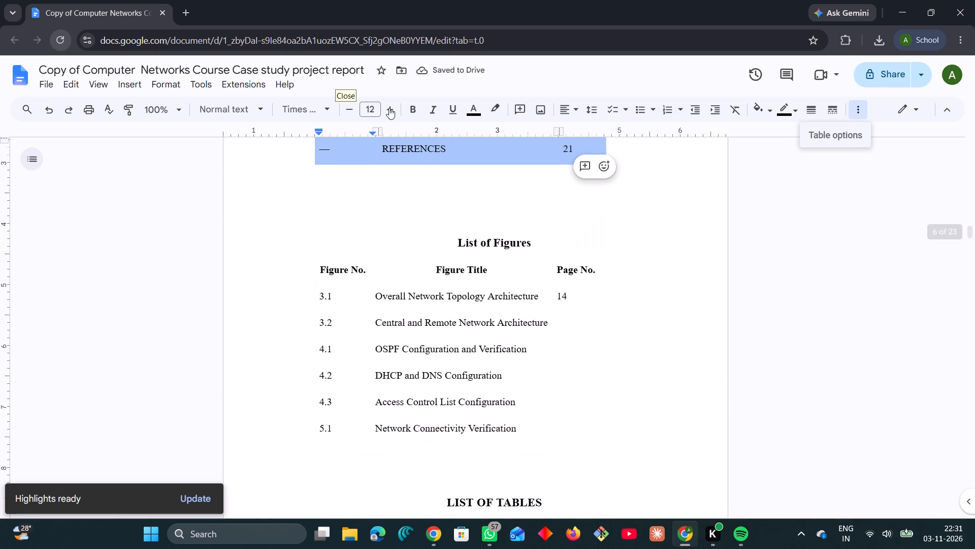
pyautogui.click(416, 208)
pyautogui.press('BackSpace')
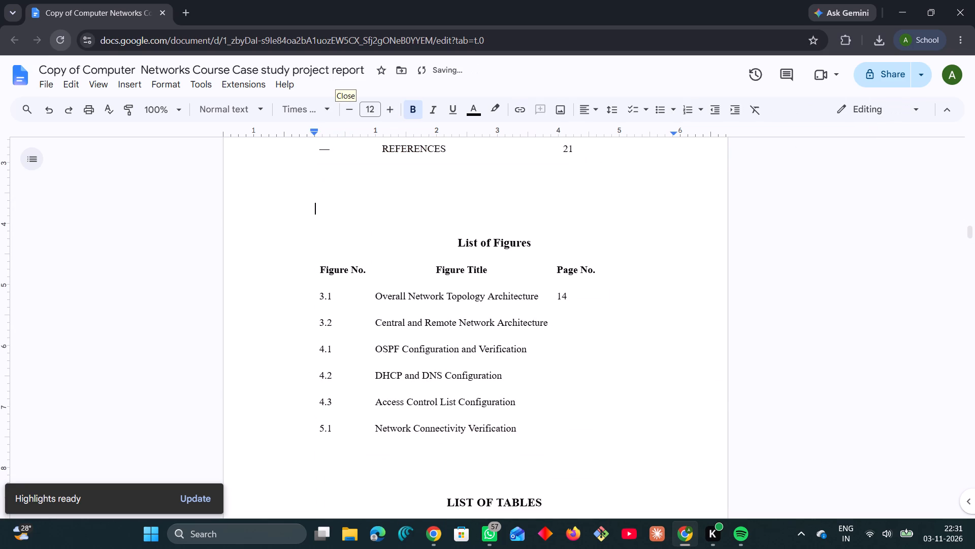
pyautogui.press('BackSpace')
# Set the cell vertical alignment to Middle for the Table of Contents rows from the header through 6.2 Future Scope, and close the table options.
pyautogui.scroll(12, 416, 208)
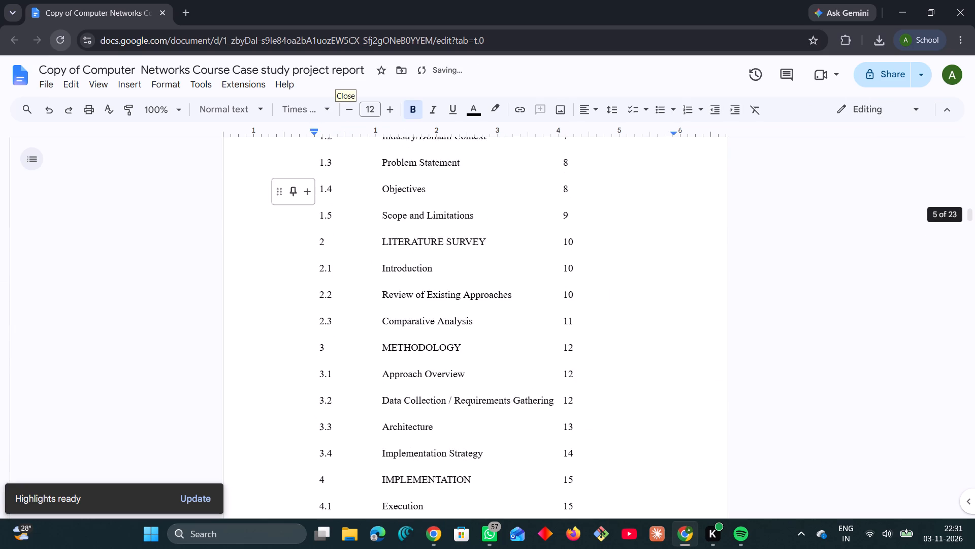
pyautogui.scroll(3, 373, 205)
pyautogui.scroll(3, 513, 389)
pyautogui.scroll(-3, 481, 449)
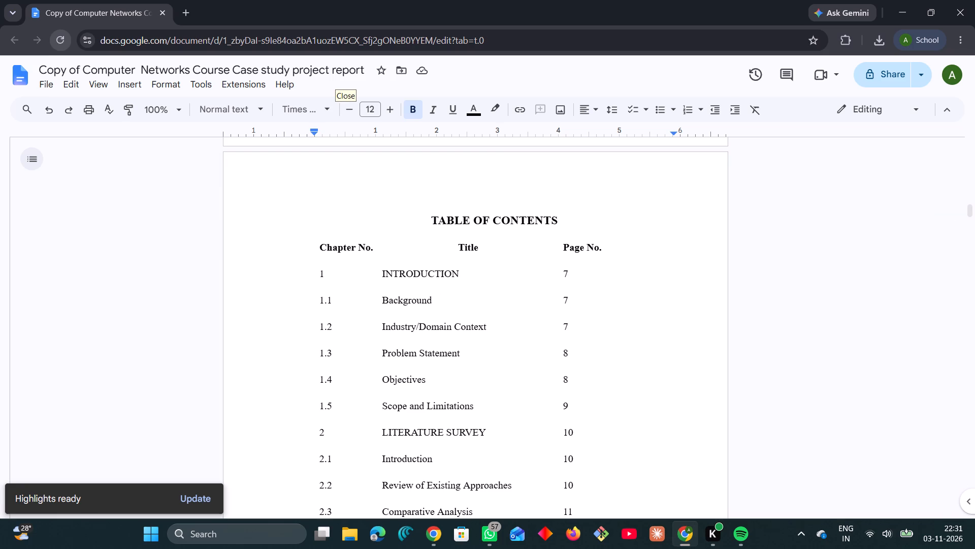
pyautogui.click(279, 261)
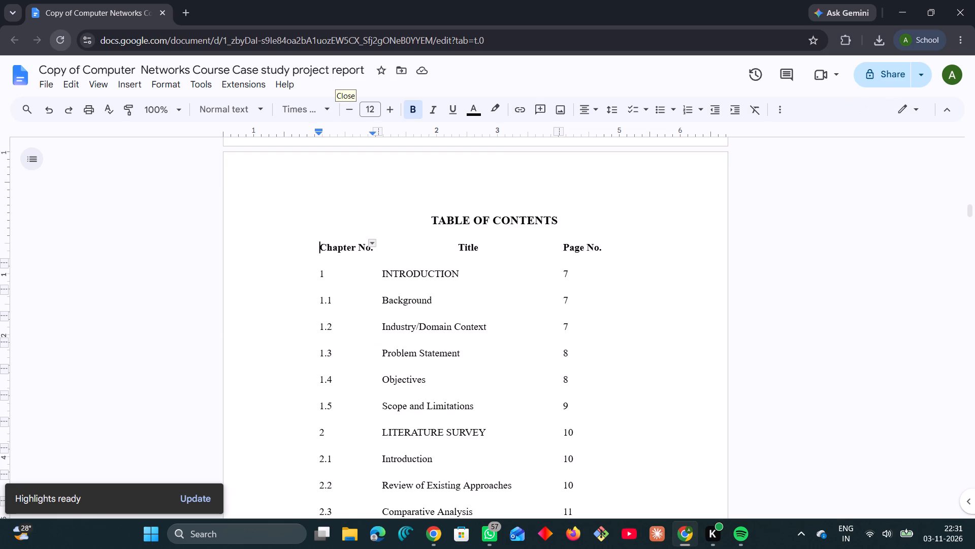
pyautogui.moveTo(276, 260); pyautogui.dragTo(606, 323)
pyautogui.scroll(-3, 489, 289)
pyautogui.scroll(-6, 608, 302)
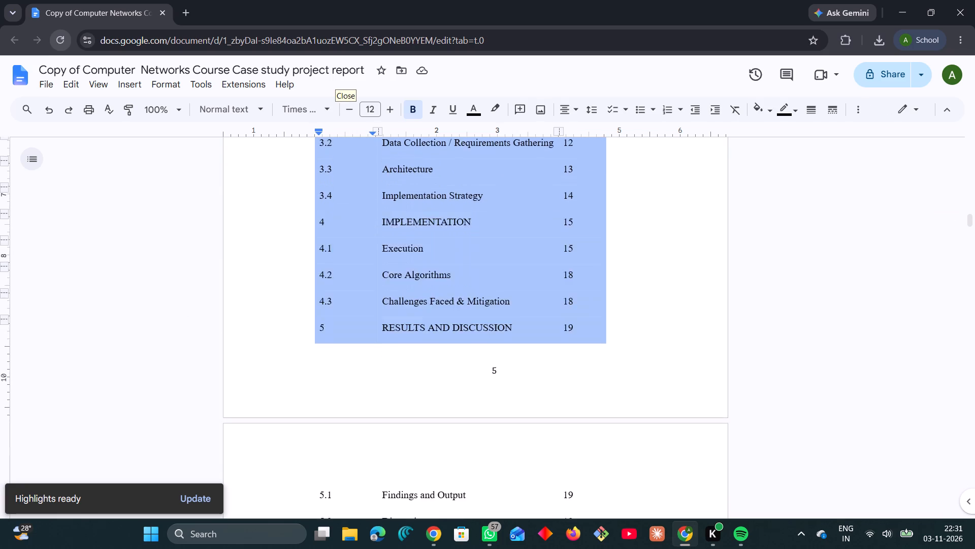
pyautogui.scroll(-2, 606, 323)
pyautogui.moveTo(606, 323); pyautogui.dragTo(638, 392)
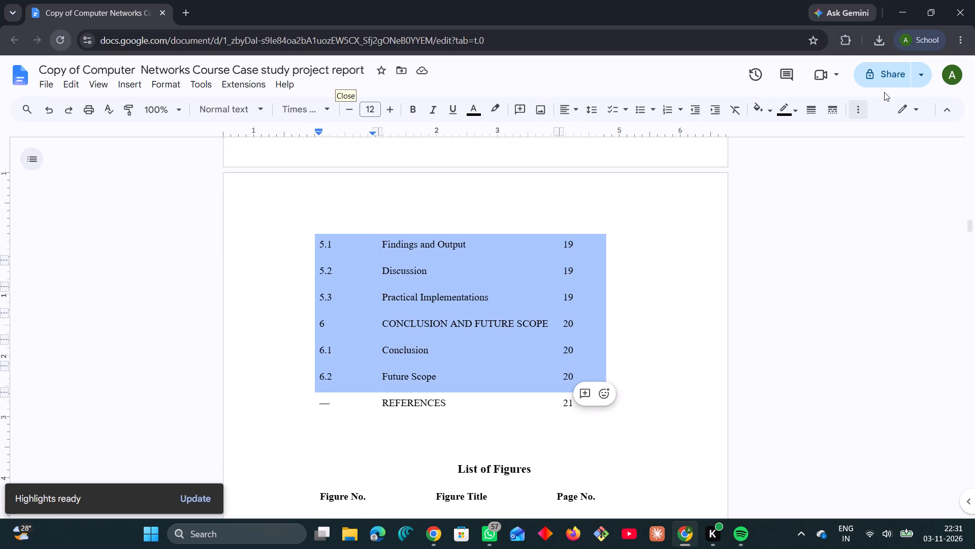
pyautogui.click(865, 104)
pyautogui.click(853, 137)
pyautogui.click(856, 310)
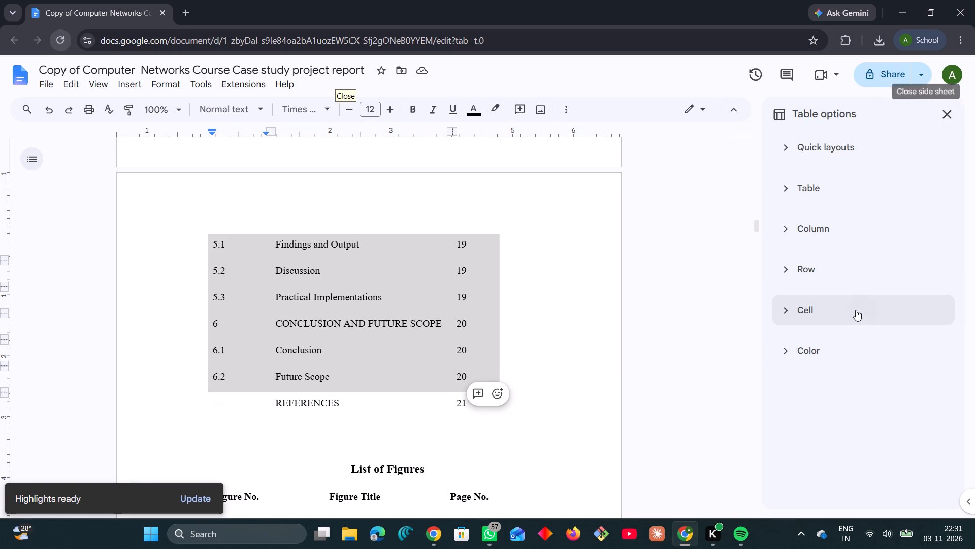
pyautogui.click(906, 364)
pyautogui.click(862, 415)
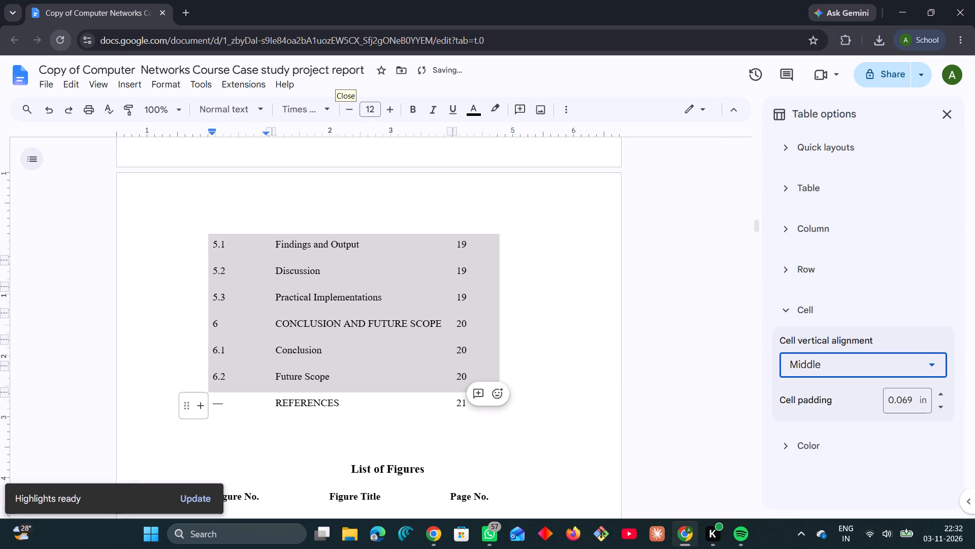
pyautogui.click(295, 431)
pyautogui.scroll(2, 314, 411)
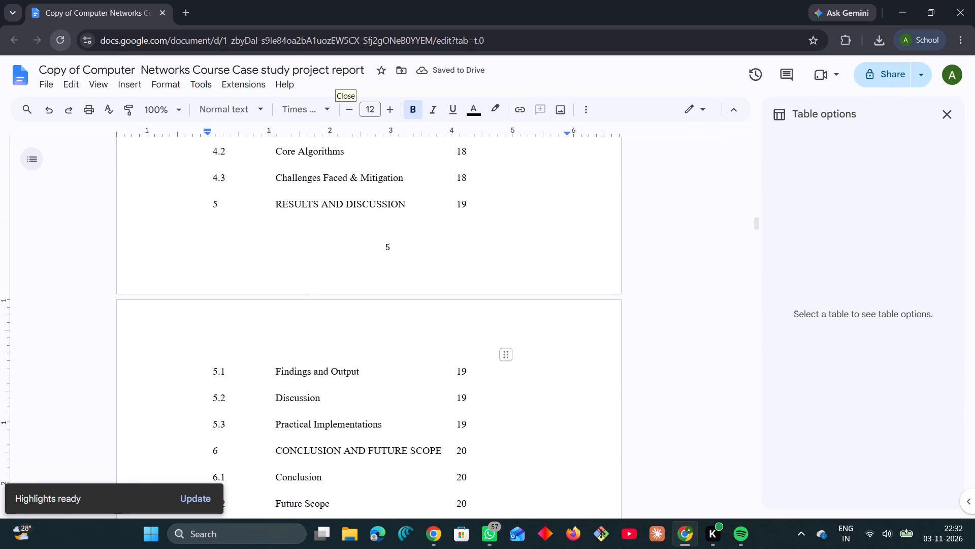
pyautogui.scroll(12, 315, 411)
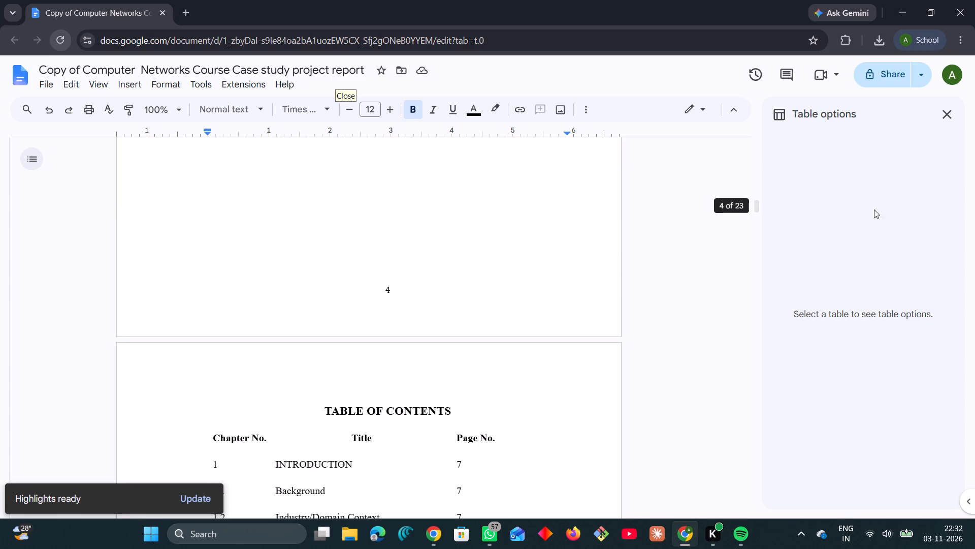
pyautogui.click(947, 120)
# Add space before the paragraphs in the TABLE OF CONTENTS heading and its entire table through REFERENCES.
pyautogui.scroll(5, 635, 346)
pyautogui.scroll(-5, 590, 371)
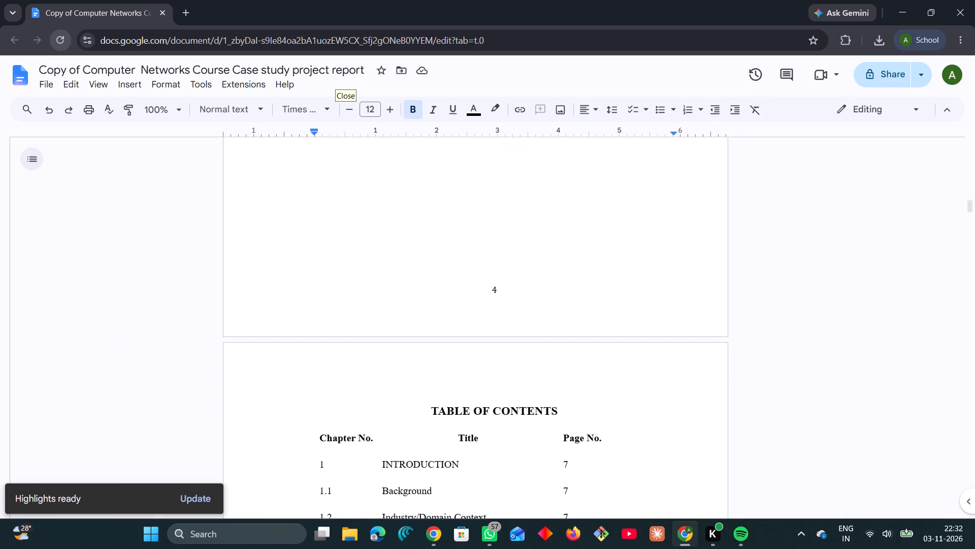
pyautogui.scroll(-4, 590, 371)
pyautogui.scroll(2, 590, 371)
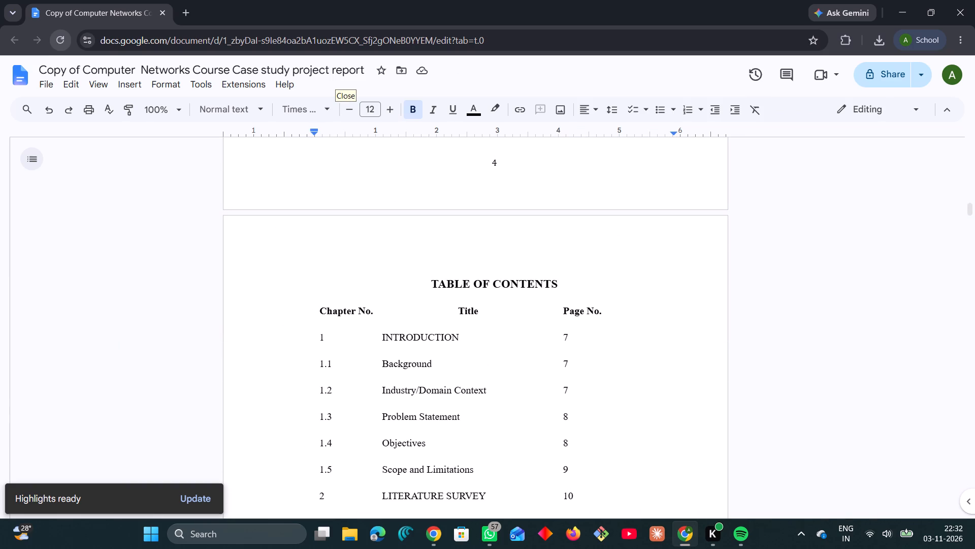
pyautogui.click(451, 371)
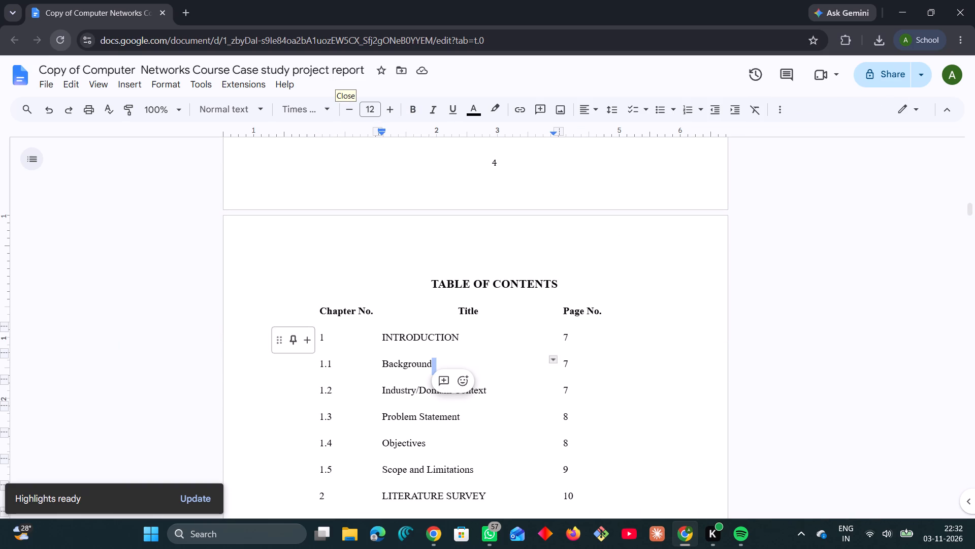
pyautogui.moveTo(367, 341); pyautogui.dragTo(611, 355)
pyautogui.scroll(-2, 611, 355)
pyautogui.moveTo(433, 159); pyautogui.dragTo(432, 158)
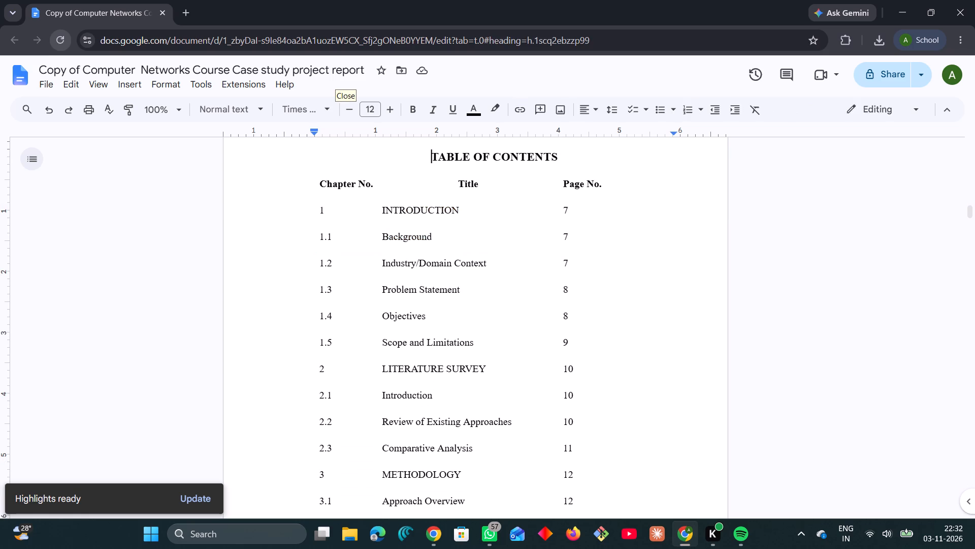
pyautogui.moveTo(432, 158); pyautogui.dragTo(626, 227)
pyautogui.scroll(-1, 621, 200)
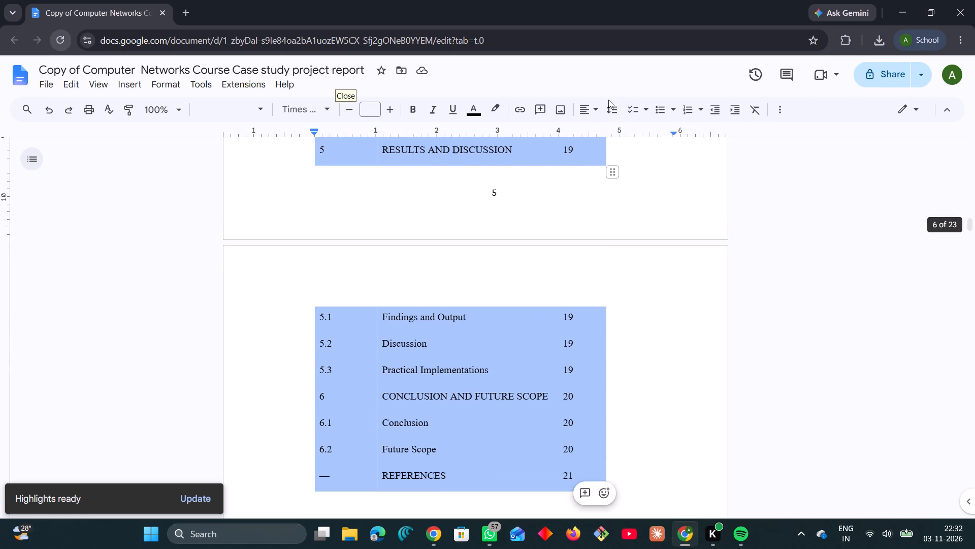
pyautogui.click(610, 109)
pyautogui.click(656, 227)
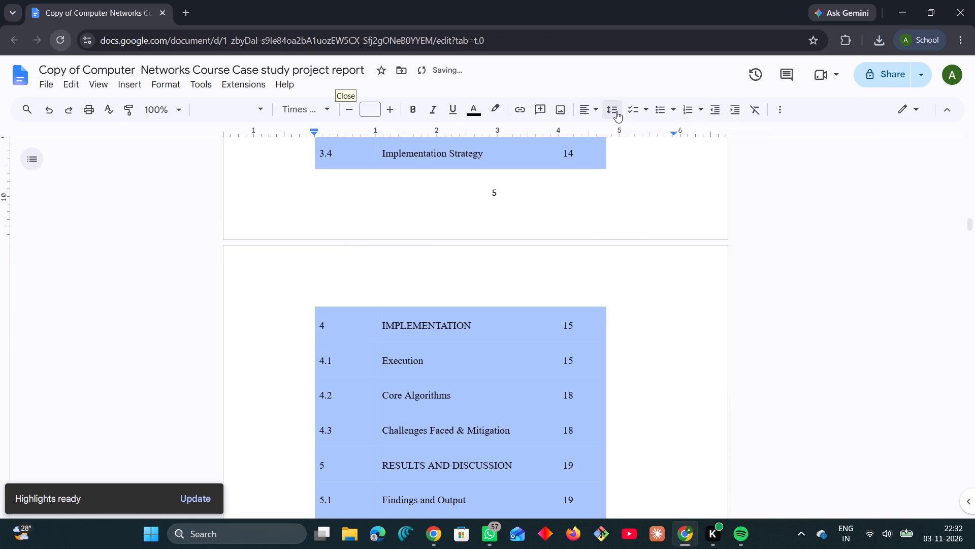
# Remove the space before the paragraphs in the selected TABLE OF CONTENTS heading and table.
pyautogui.click(616, 111)
pyautogui.moveTo(663, 224); pyautogui.dragTo(661, 215)
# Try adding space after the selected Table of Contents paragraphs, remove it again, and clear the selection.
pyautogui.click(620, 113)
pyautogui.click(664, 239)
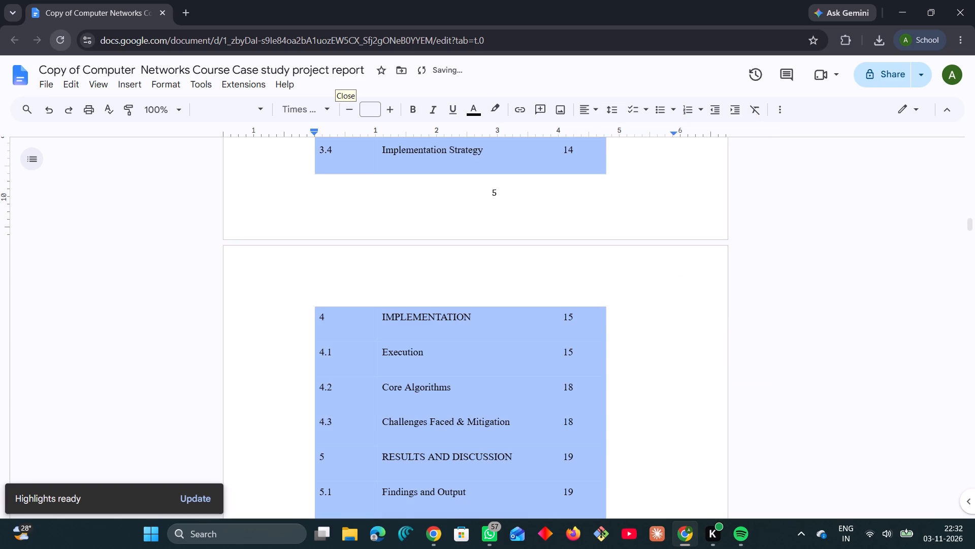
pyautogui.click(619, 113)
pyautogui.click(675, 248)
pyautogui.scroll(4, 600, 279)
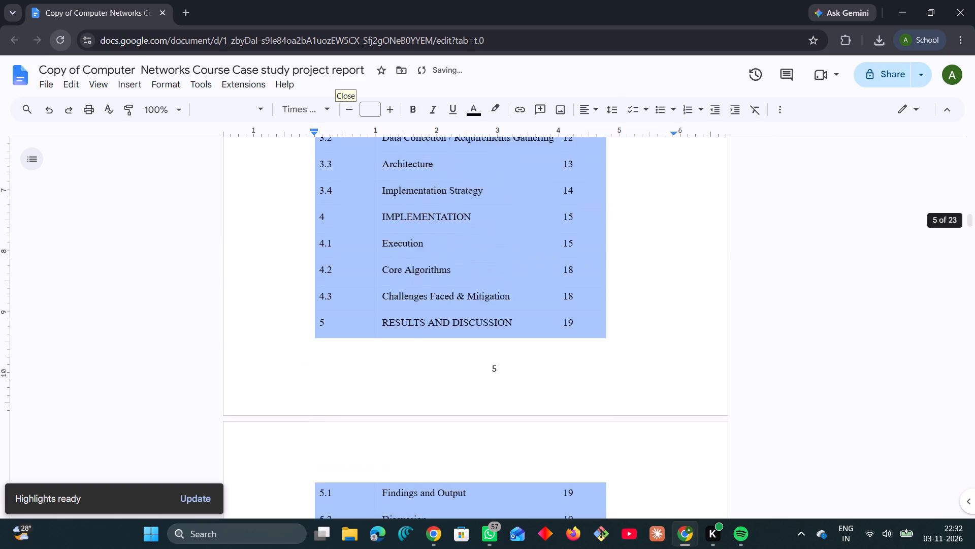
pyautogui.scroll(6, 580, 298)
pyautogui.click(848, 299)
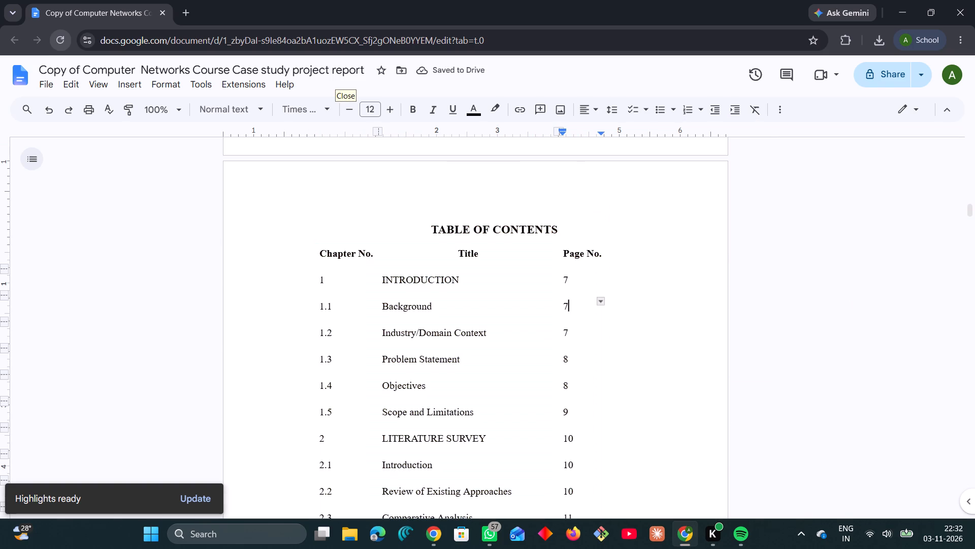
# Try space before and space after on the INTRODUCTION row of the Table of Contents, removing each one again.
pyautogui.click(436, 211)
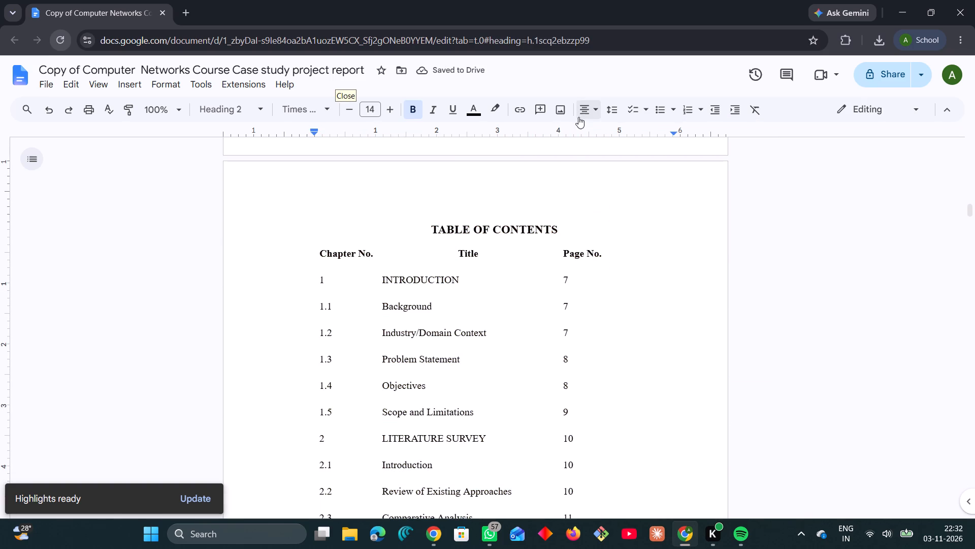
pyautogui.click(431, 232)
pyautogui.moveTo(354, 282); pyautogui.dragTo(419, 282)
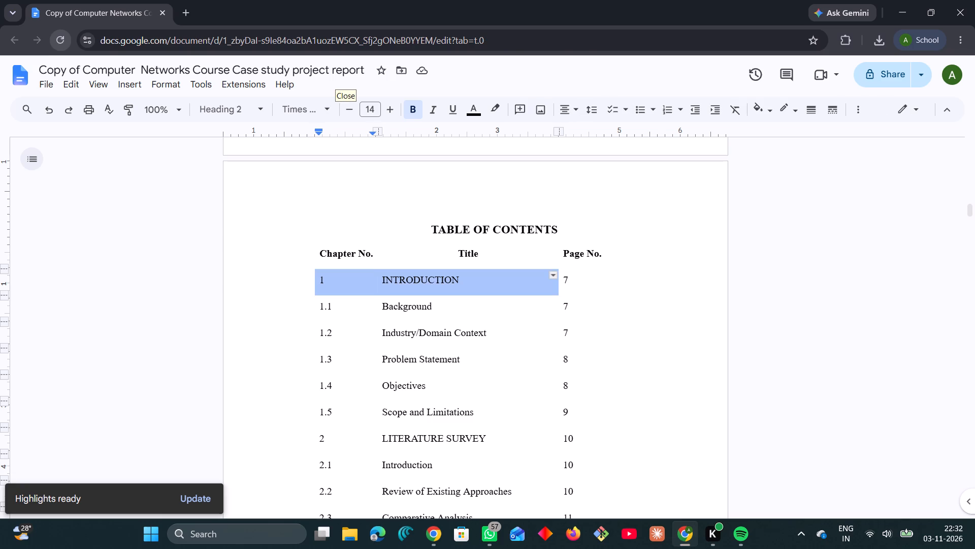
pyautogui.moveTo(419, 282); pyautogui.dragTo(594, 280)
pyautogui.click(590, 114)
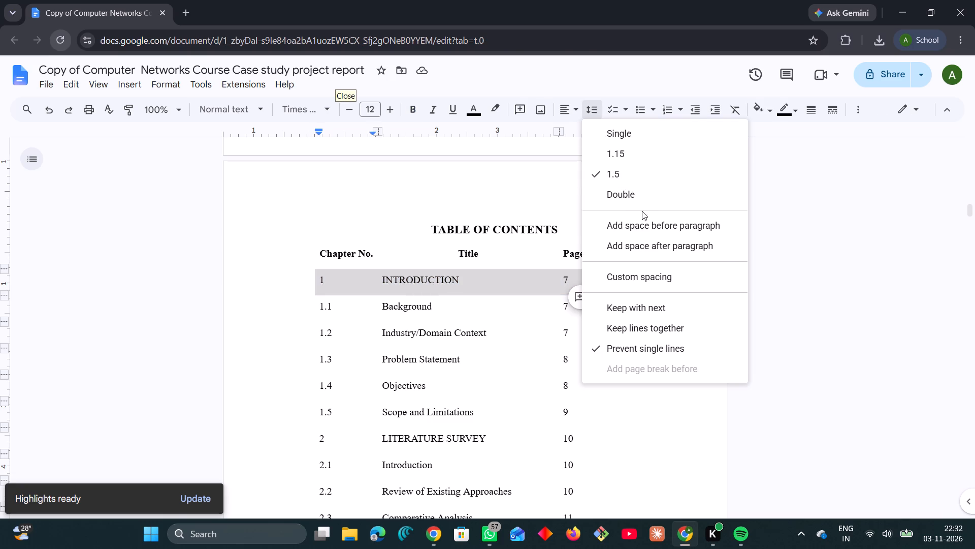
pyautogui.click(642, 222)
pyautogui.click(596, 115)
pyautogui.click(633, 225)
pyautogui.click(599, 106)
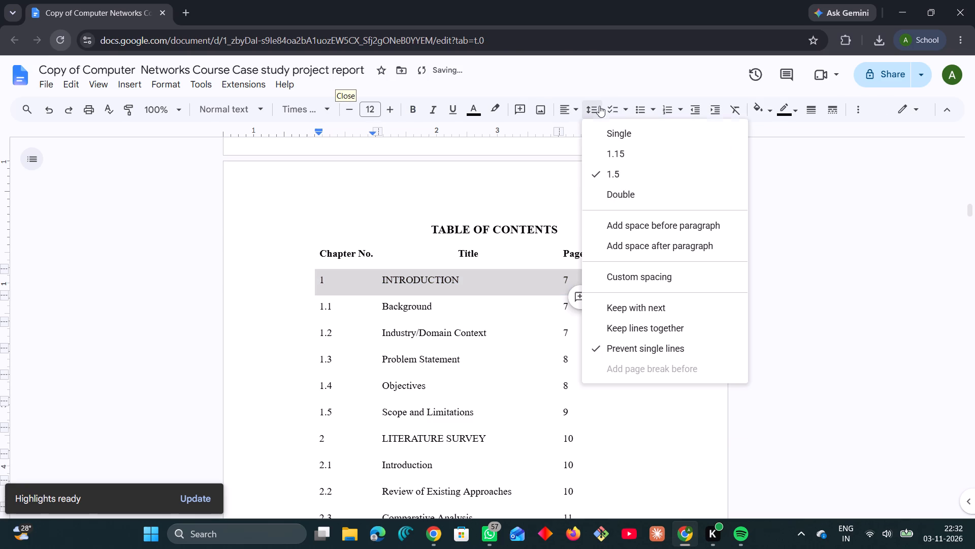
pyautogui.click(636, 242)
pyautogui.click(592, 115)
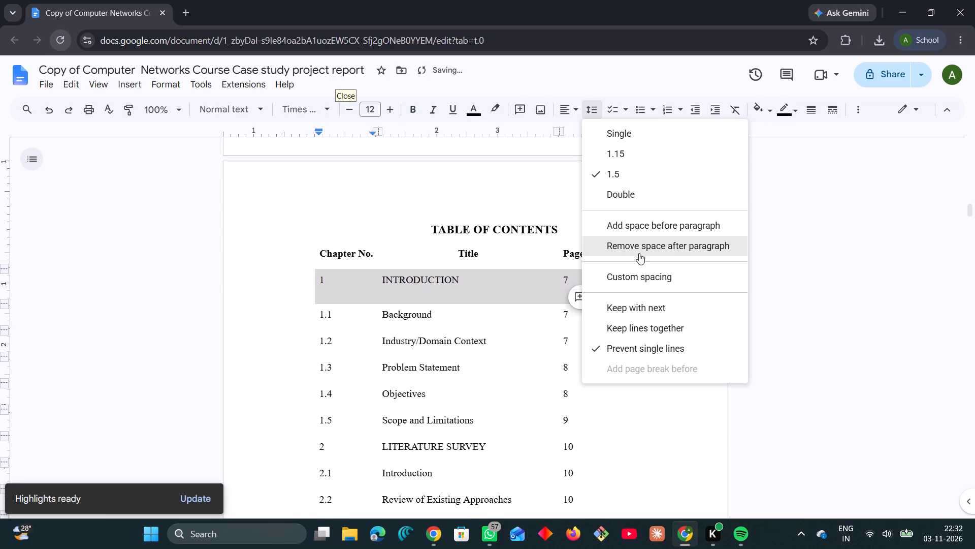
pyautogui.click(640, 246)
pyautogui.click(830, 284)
pyautogui.scroll(-1, 639, 330)
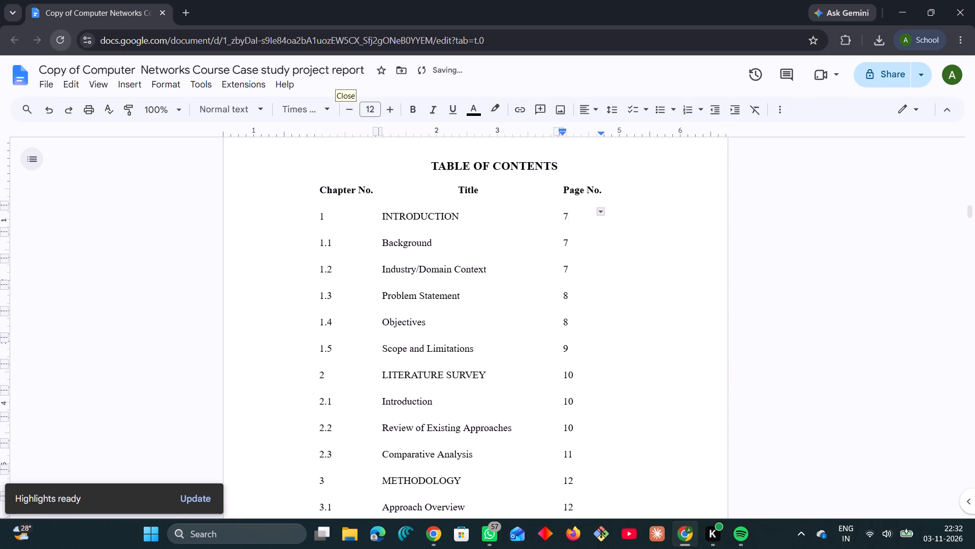
pyautogui.scroll(-10, 457, 210)
pyautogui.scroll(-4, 446, 253)
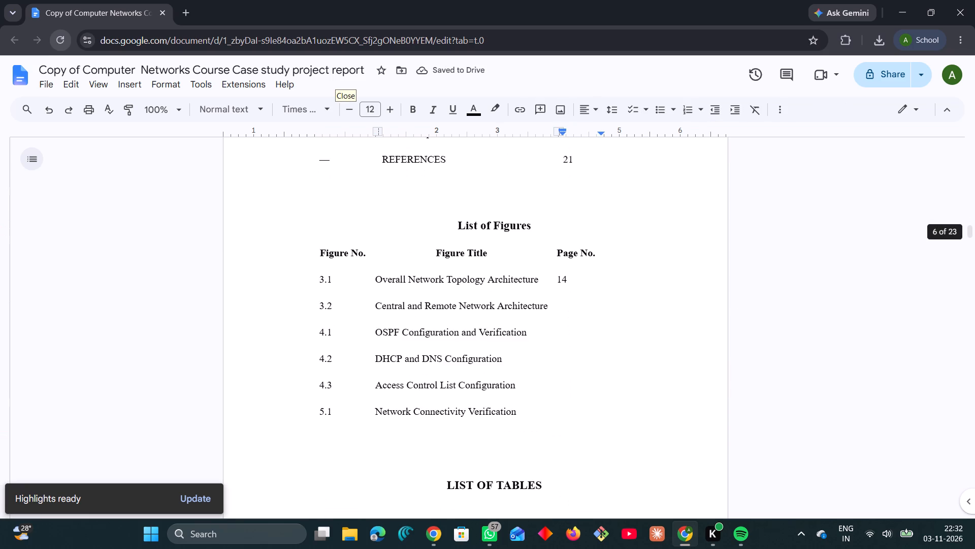
pyautogui.scroll(-7, 446, 253)
pyautogui.scroll(1, 446, 253)
pyautogui.scroll(-4, 446, 253)
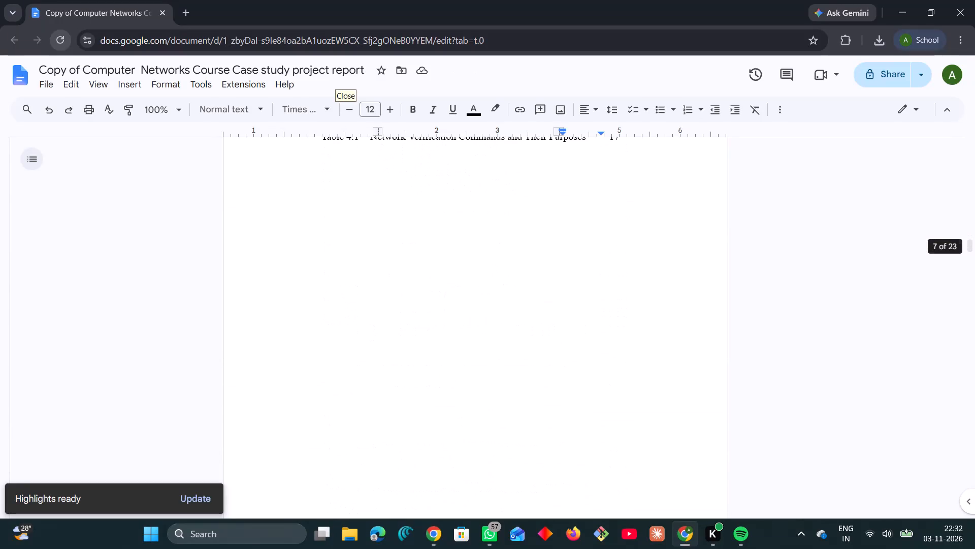
pyautogui.scroll(-8, 446, 253)
pyautogui.scroll(13, 446, 253)
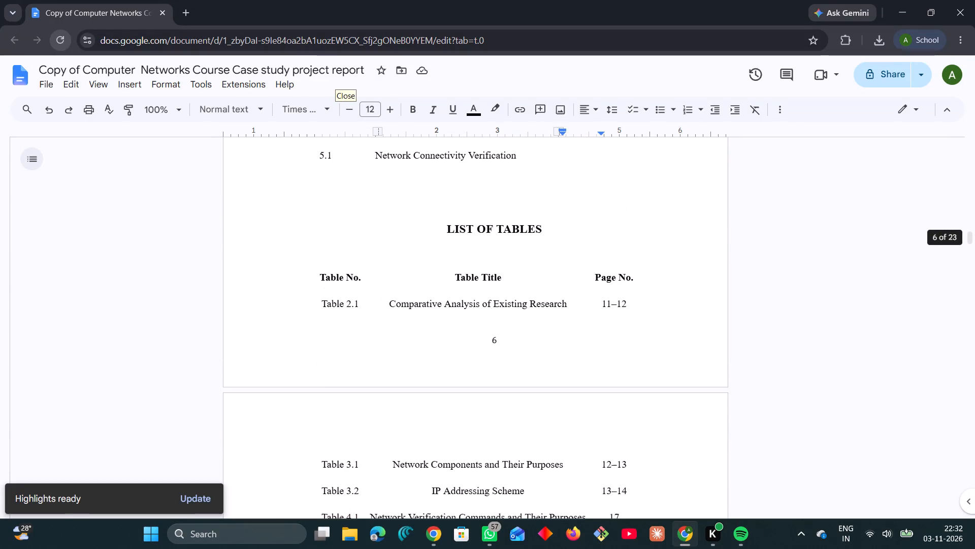
pyautogui.scroll(6, 446, 253)
pyautogui.click(436, 228)
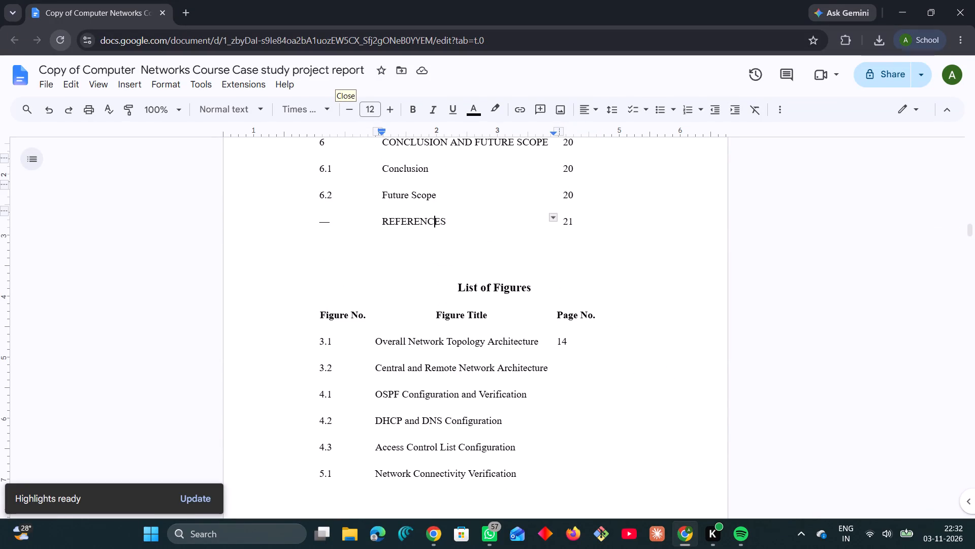
pyautogui.click(433, 271)
pyautogui.hotkey('ctrl', 'Return')
pyautogui.scroll(-3, 433, 272)
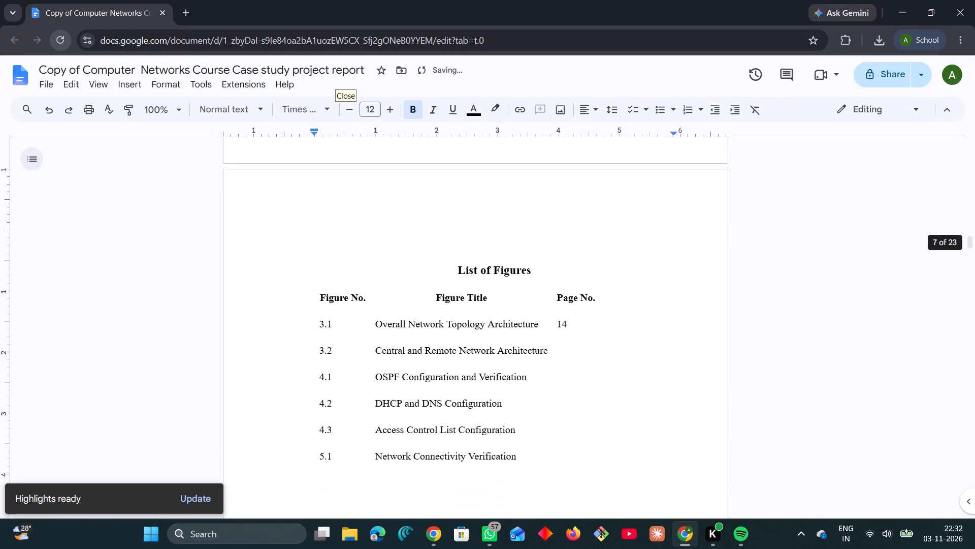
pyautogui.scroll(-5, 433, 272)
pyautogui.scroll(2, 433, 272)
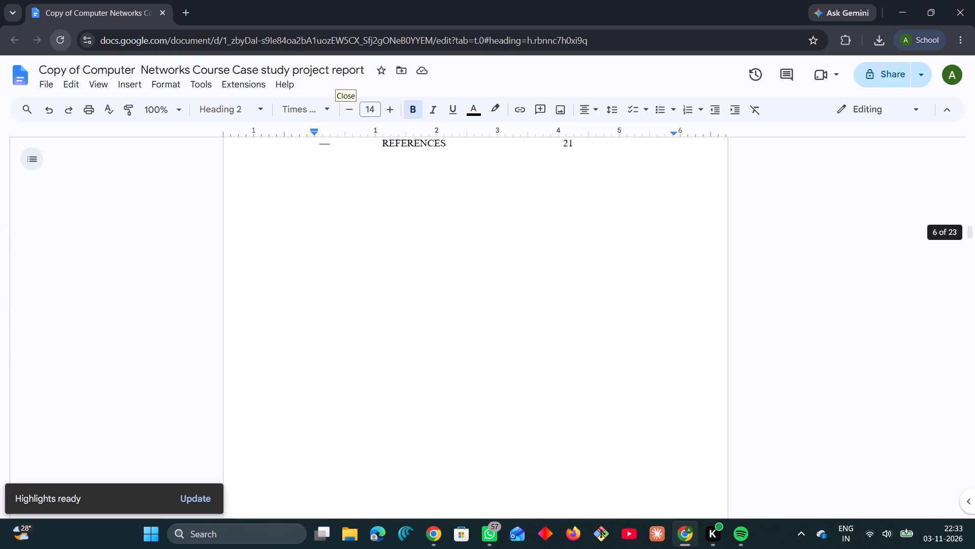
pyautogui.scroll(20, 610, 276)
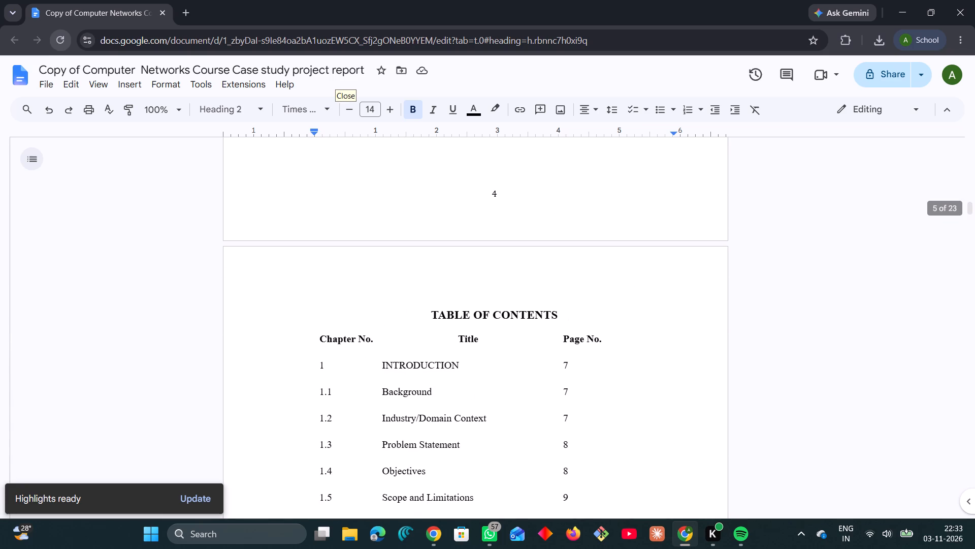
pyautogui.click(671, 365)
pyautogui.press('BackSpace')
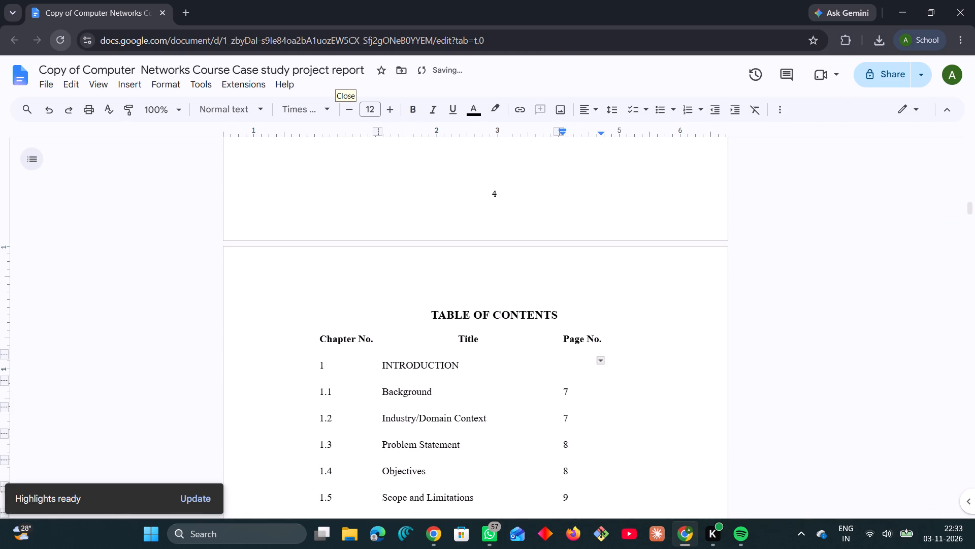
pyautogui.press('8')
pyautogui.press('Down')
pyautogui.press('BackSpace')
pyautogui.press('8')
pyautogui.press('Down')
pyautogui.press('BackSpace')
pyautogui.press('8')
# Set the page numbers for 1.3 Problem Statement and 1.4 Objectives to 9, and for 1.5 Scope and Limitations to 10.
pyautogui.press('Down')
pyautogui.press('BackSpace')
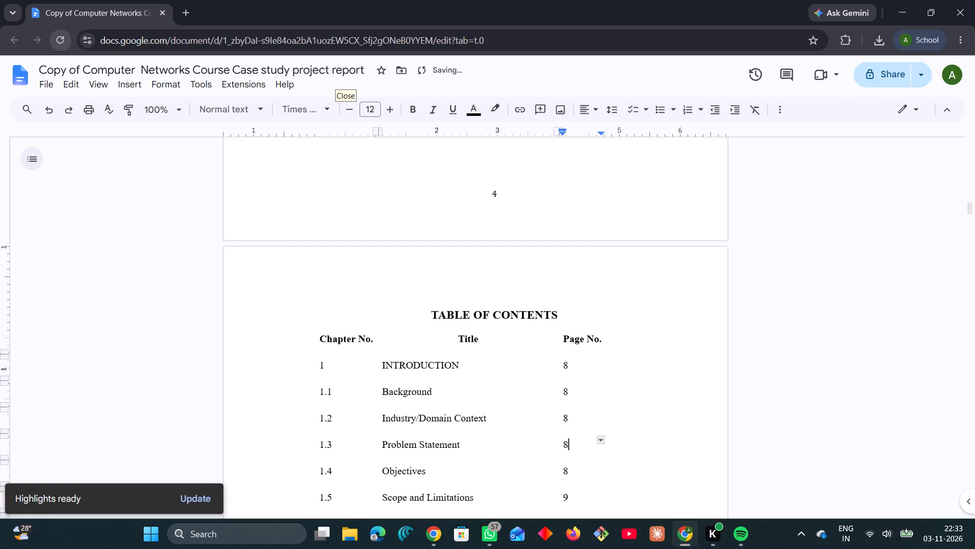
pyautogui.press('9')
pyautogui.press('Down')
pyautogui.press('BackSpace')
pyautogui.press('9')
pyautogui.press('Down')
pyautogui.press('BackSpace')
pyautogui.write('10')
# Check the Table of Contents entries for Chapter 2 against the pages where its sections fall in the report body.
pyautogui.scroll(-4, 673, 365)
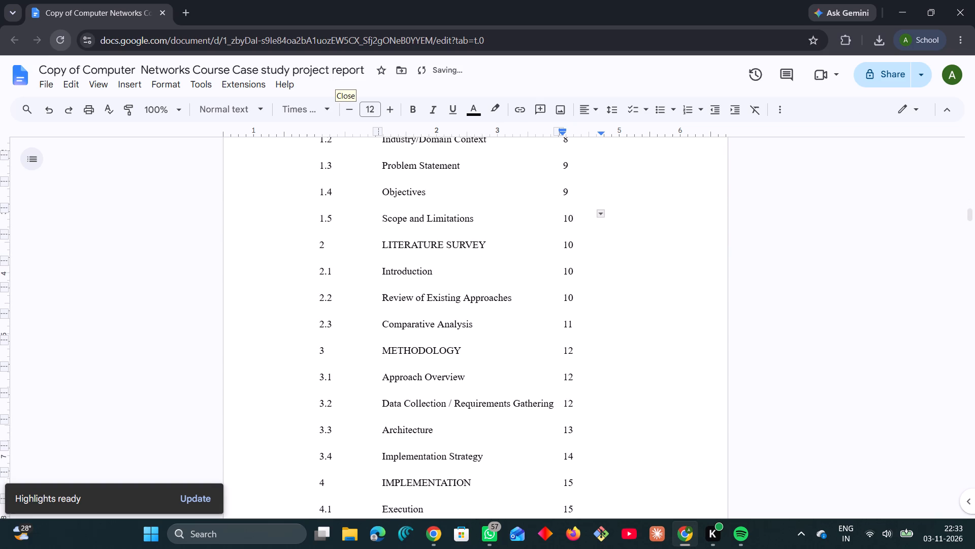
pyautogui.press('Down')
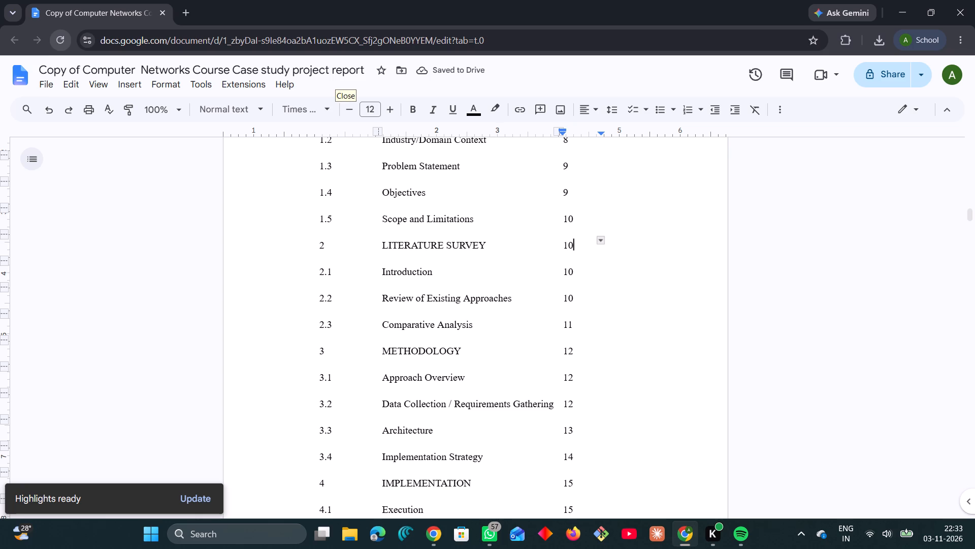
pyautogui.press('Down')
pyautogui.press('Down')
pyautogui.scroll(-20, 673, 365)
pyautogui.scroll(-4, 673, 365)
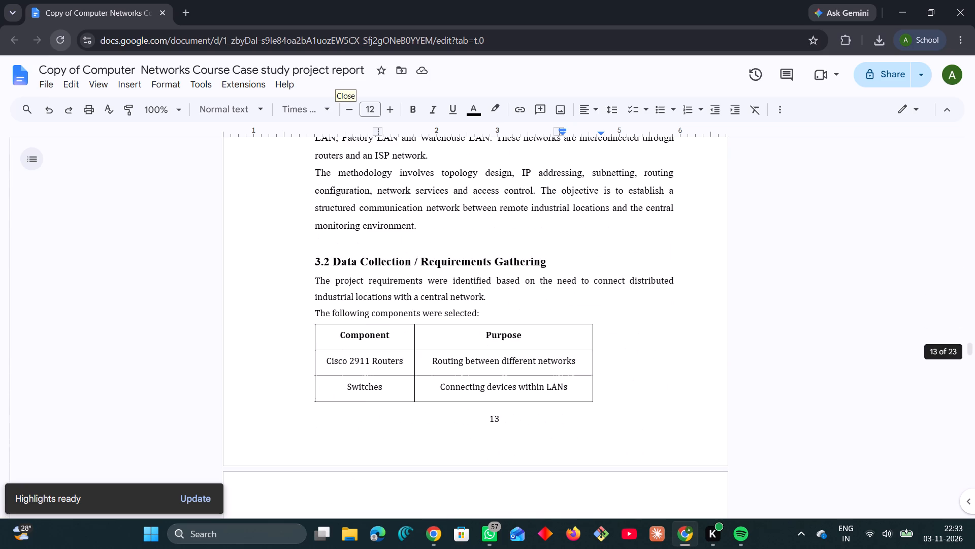
pyautogui.scroll(9, 673, 365)
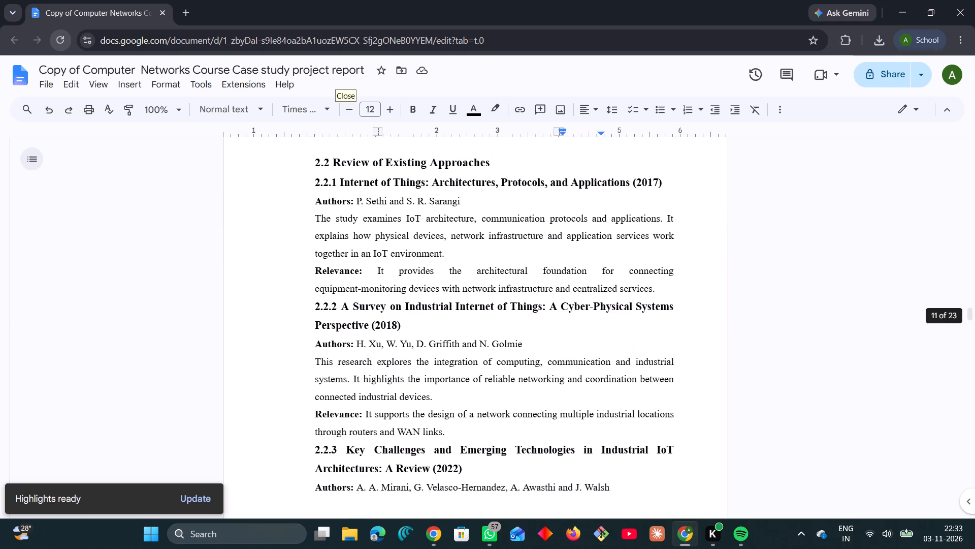
pyautogui.scroll(9, 673, 365)
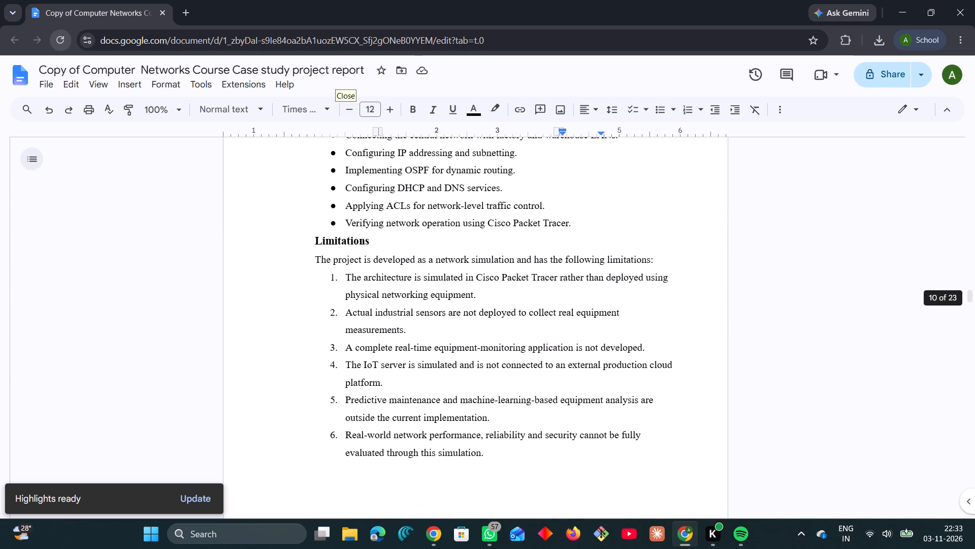
pyautogui.scroll(20, 673, 365)
pyautogui.scroll(2, 673, 365)
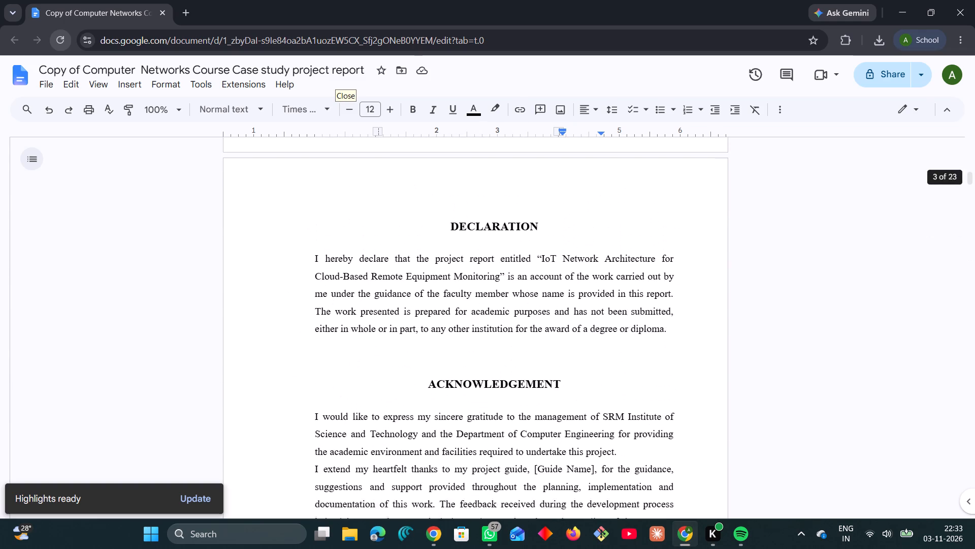
pyautogui.scroll(4, 673, 365)
pyautogui.scroll(-11, 673, 365)
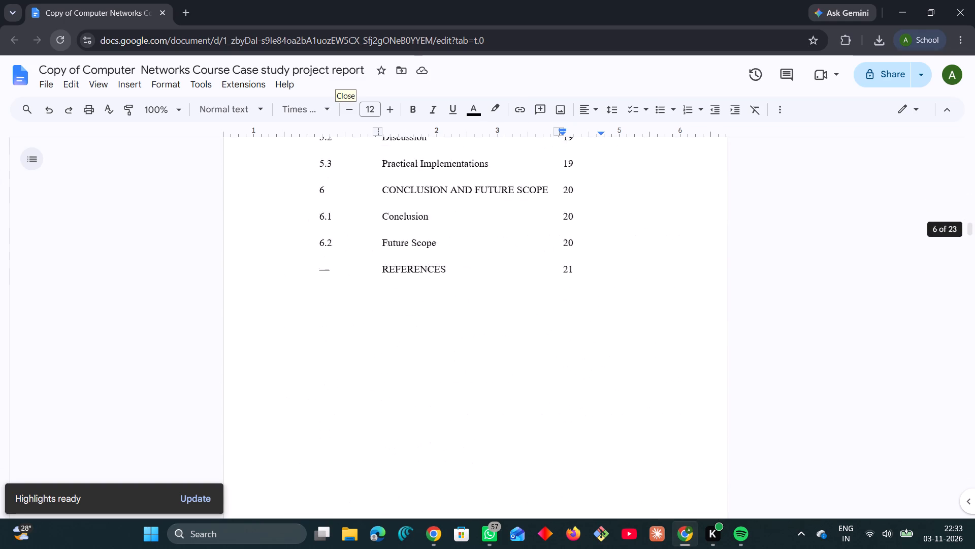
pyautogui.scroll(11, 673, 365)
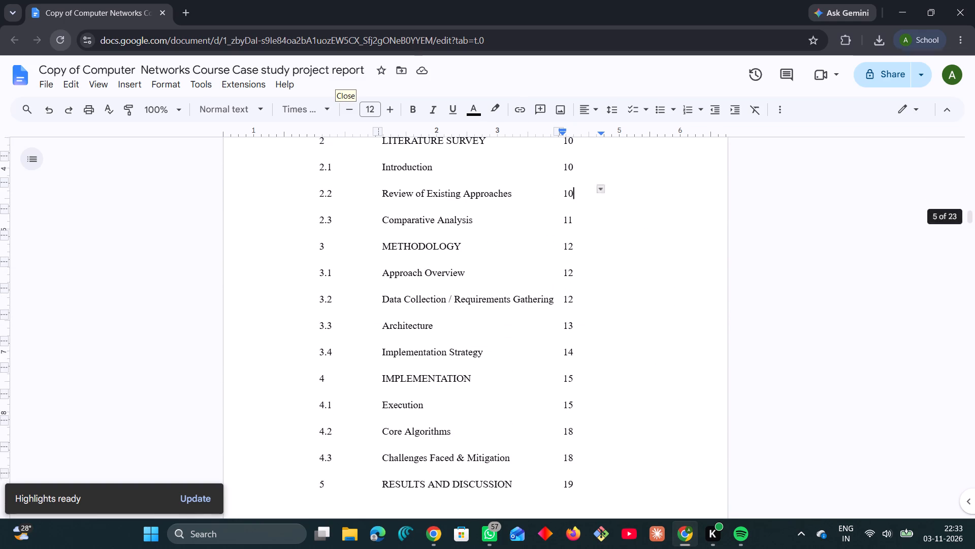
pyautogui.scroll(4, 673, 365)
# Set the page numbers for LITERATURE SURVEY, 2.1 Introduction and 2.2 Review of Existing Approaches to 11, and for 2.3 Comparative Analysis to 12.
pyautogui.click(688, 302)
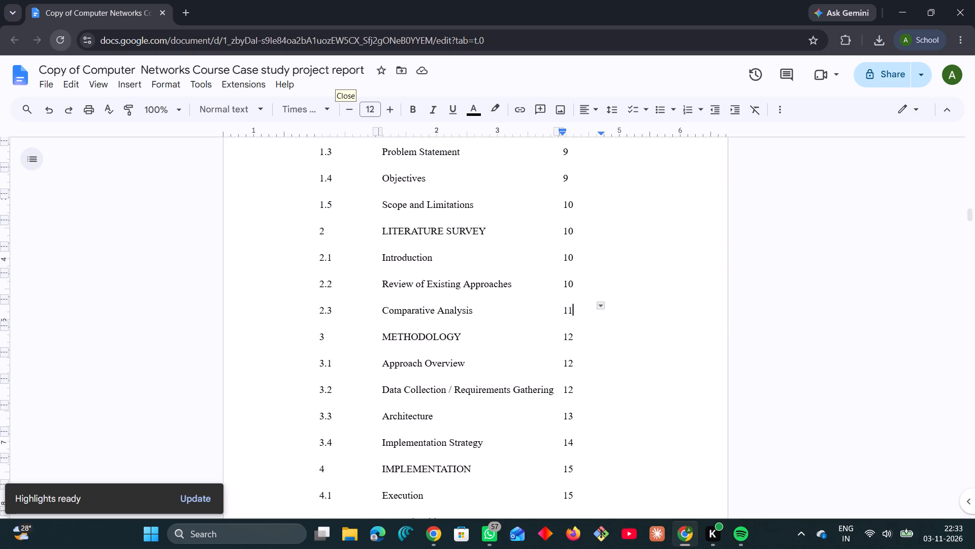
pyautogui.click(652, 273)
pyautogui.scroll(1, 645, 226)
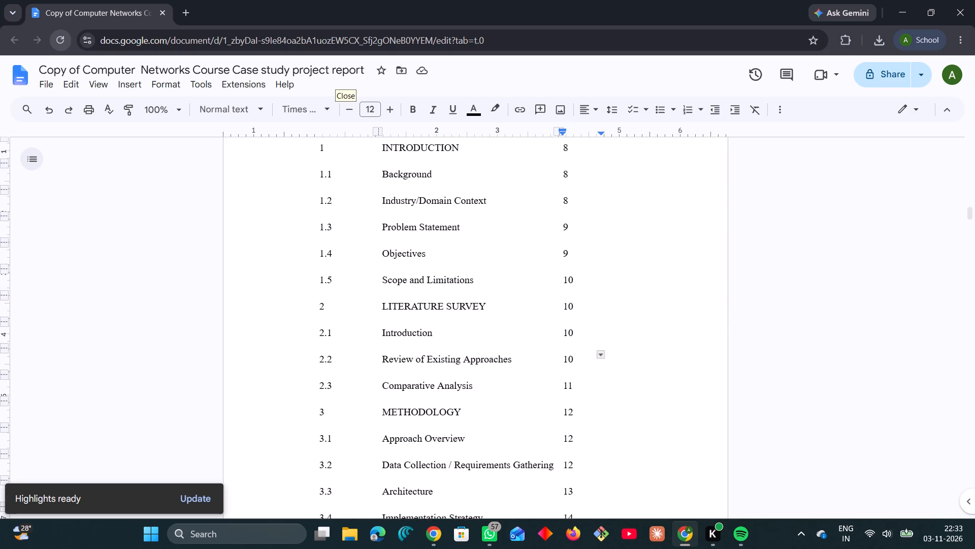
pyautogui.scroll(1, 645, 226)
pyautogui.press('Up')
pyautogui.press('Up')
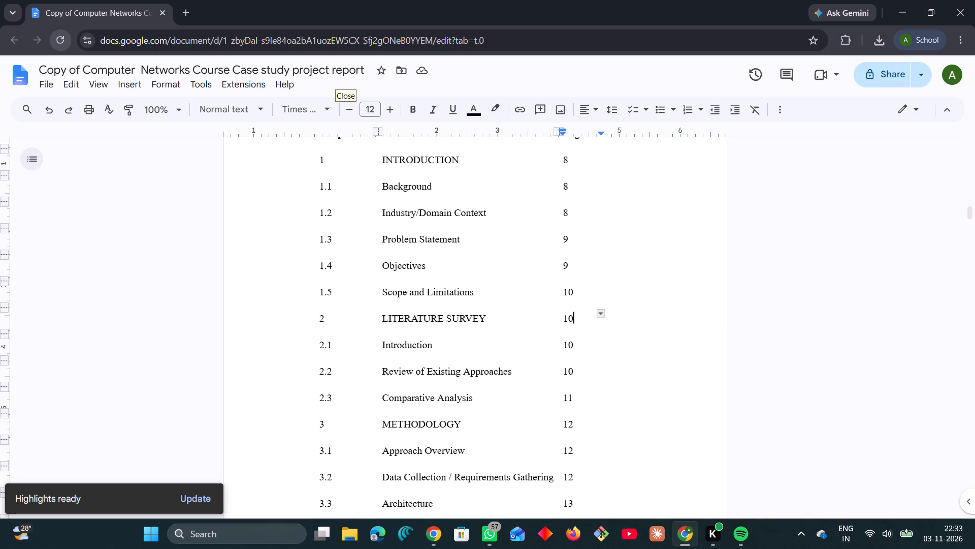
pyautogui.press('BackSpace')
pyautogui.press('1')
pyautogui.press('Down')
pyautogui.press('BackSpace')
pyautogui.press('1')
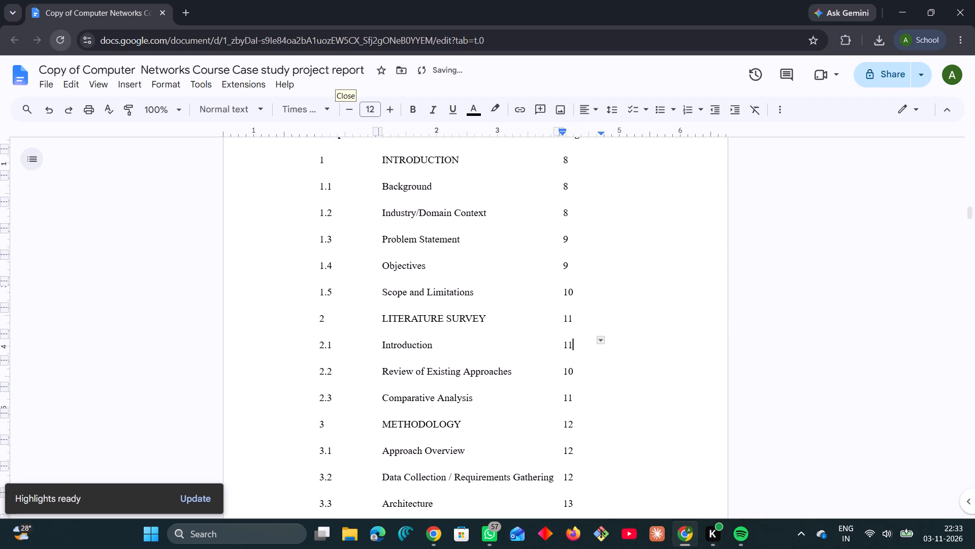
pyautogui.press('Down')
pyautogui.press('BackSpace')
pyautogui.press('1')
pyautogui.press('Down')
pyautogui.press('BackSpace')
pyautogui.press('2')
pyautogui.press('Down')
# Check the body pages around the end of Chapter 2 and extend the 2.3 Comparative Analysis page entry to 12-13.
pyautogui.scroll(-5, 645, 226)
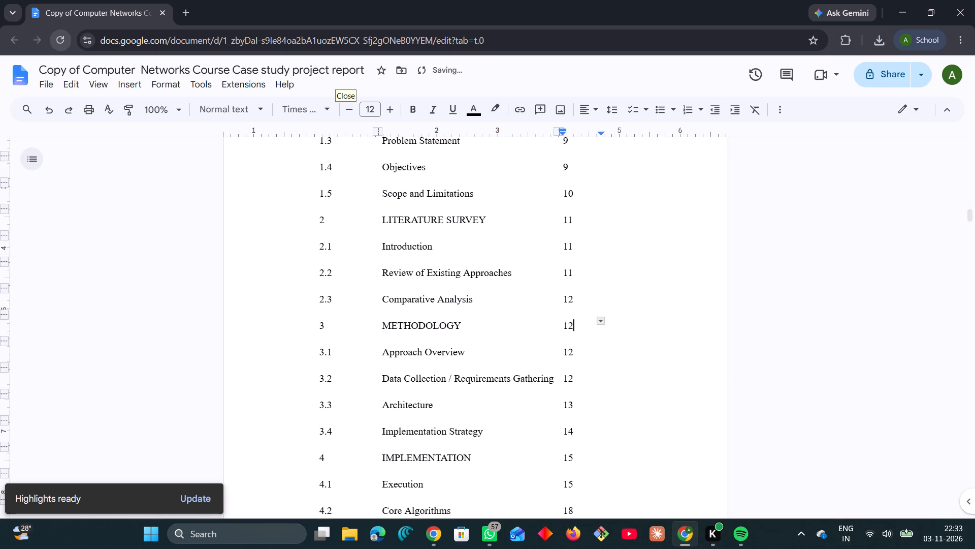
pyautogui.scroll(-20, 645, 226)
pyautogui.scroll(-6, 645, 226)
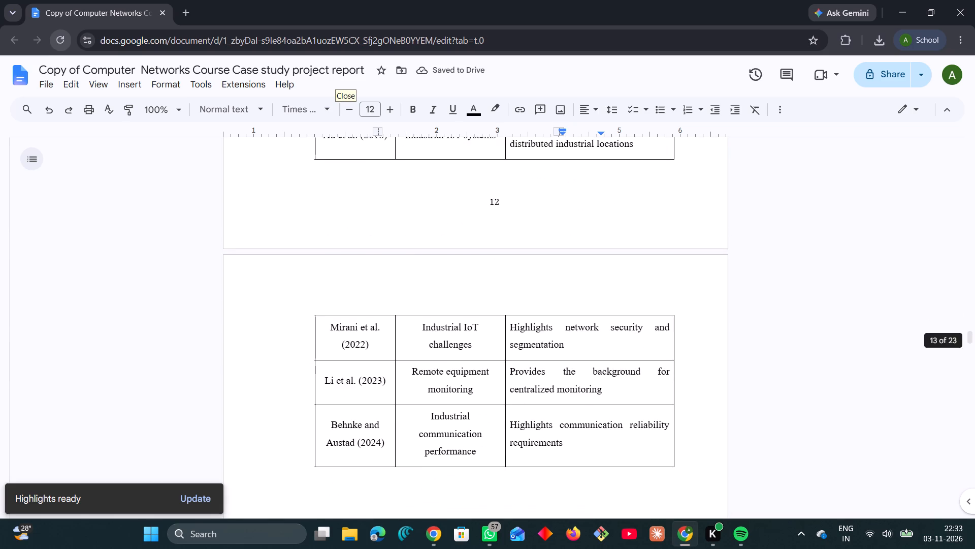
pyautogui.scroll(-3, 645, 226)
pyautogui.scroll(7, 646, 224)
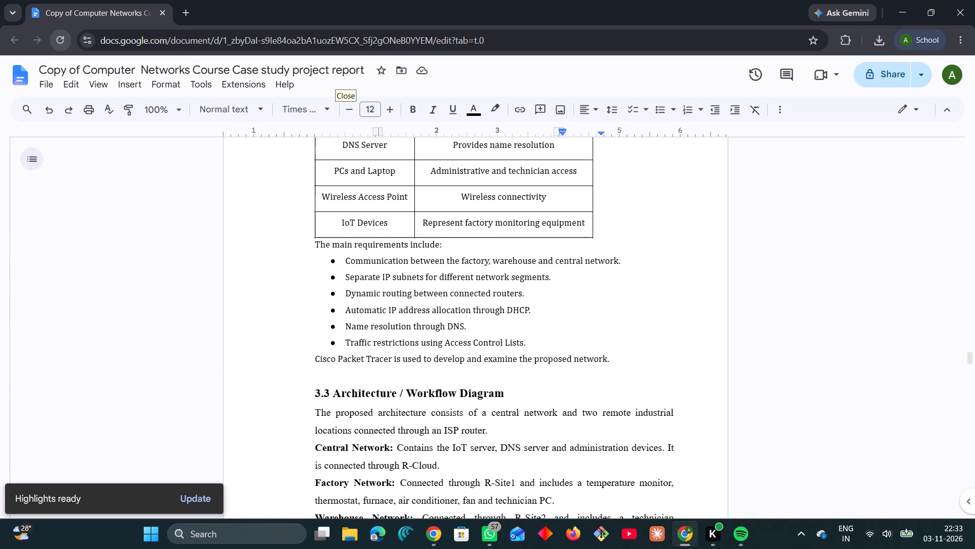
pyautogui.scroll(7, 646, 224)
pyautogui.scroll(-3, 646, 224)
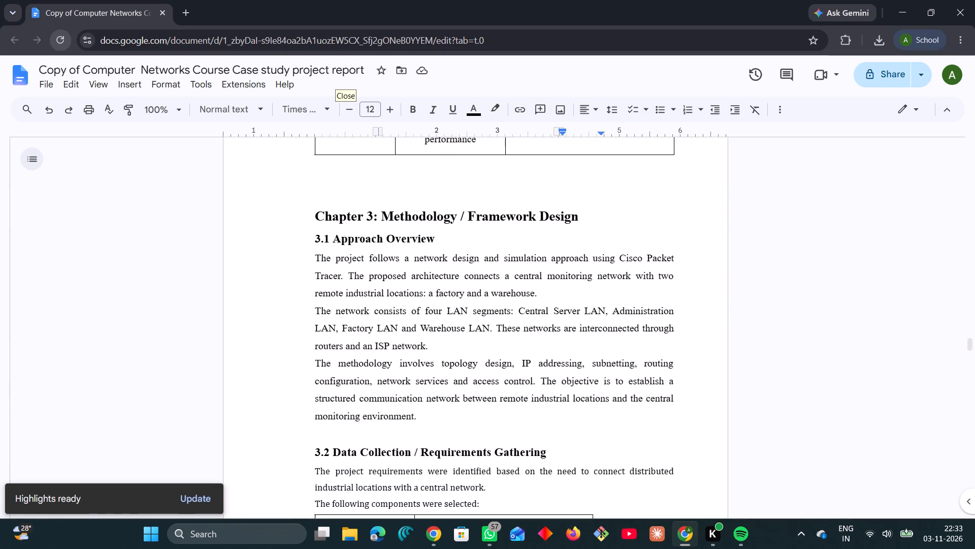
pyautogui.scroll(-4, 646, 224)
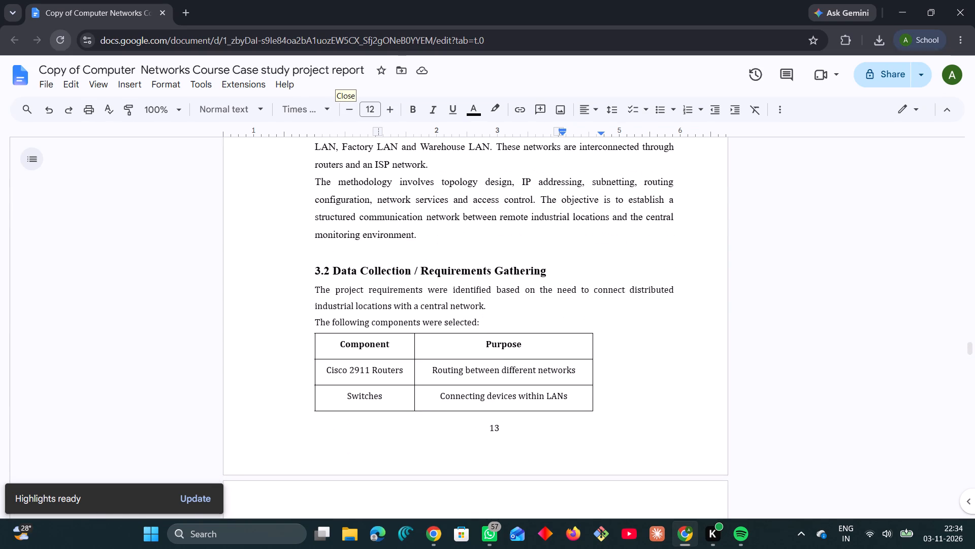
pyautogui.scroll(16, 646, 224)
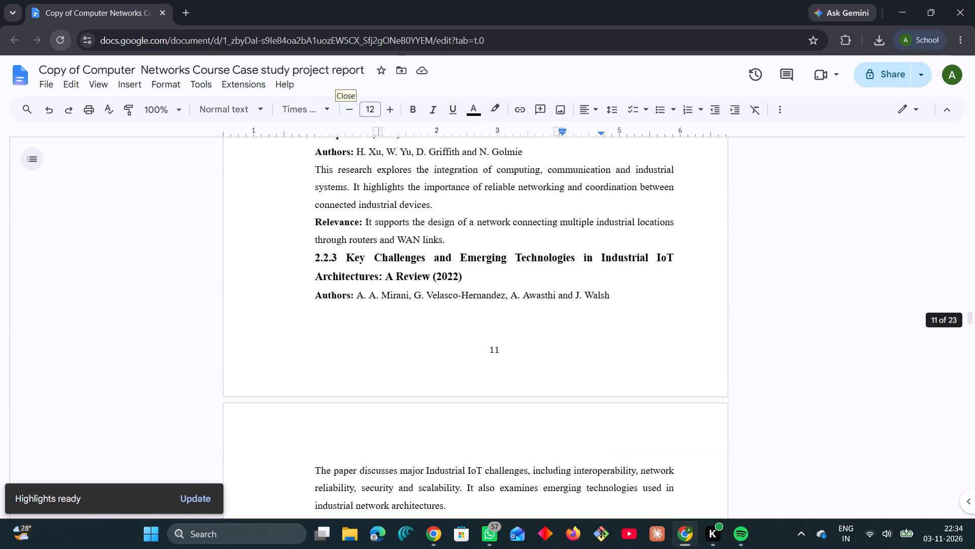
pyautogui.scroll(20, 646, 224)
pyautogui.scroll(4, 646, 224)
pyautogui.scroll(-5, 646, 224)
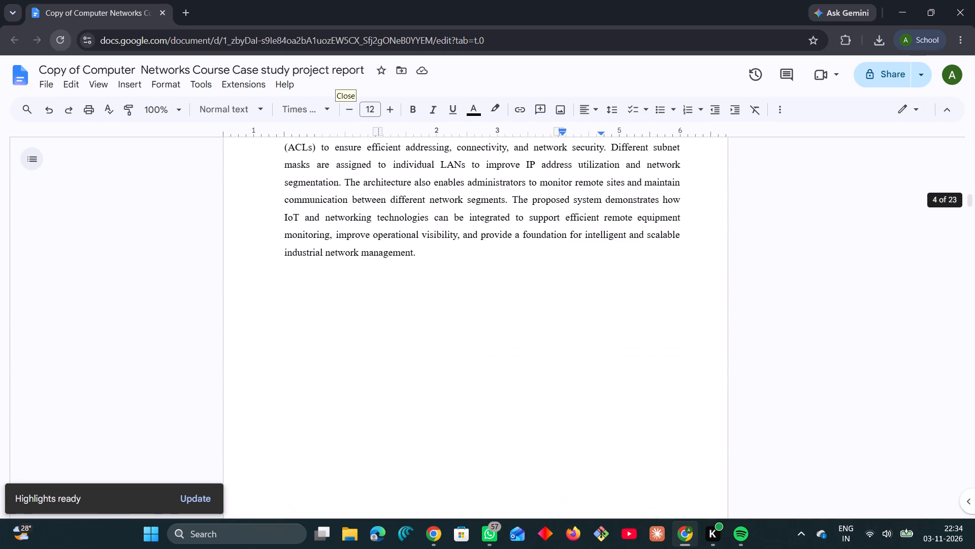
pyautogui.scroll(-9, 646, 224)
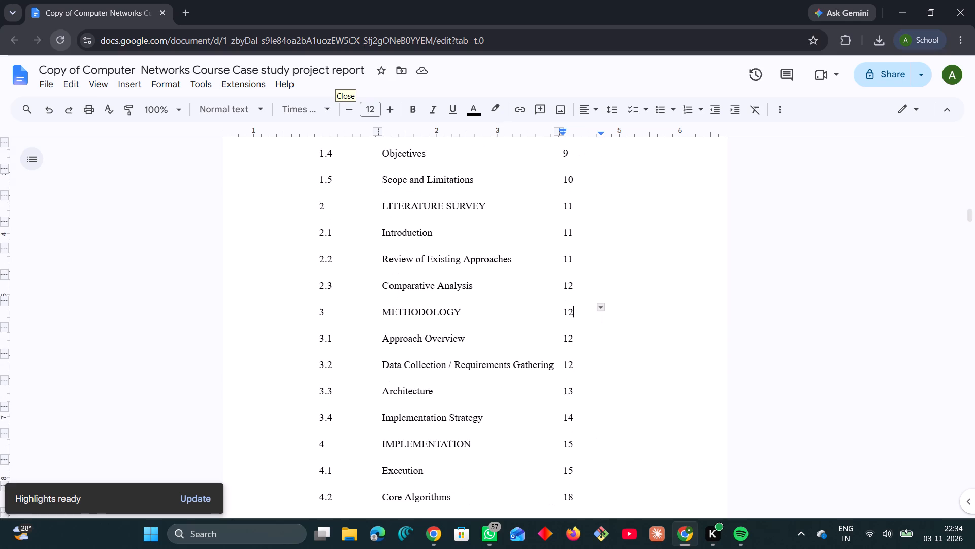
pyautogui.press('Up')
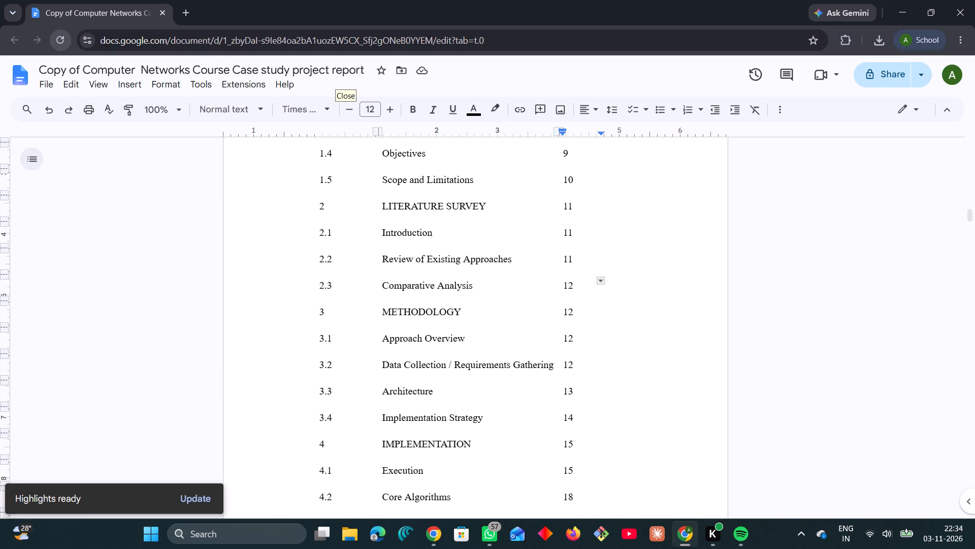
pyautogui.write('-13')
# Set the page numbers for METHODOLOGY and 3.1 Approach Overview to 13, and for 3.2 Data Collection / Requirements Gathering to 14.
pyautogui.press('Down')
pyautogui.press('BackSpace')
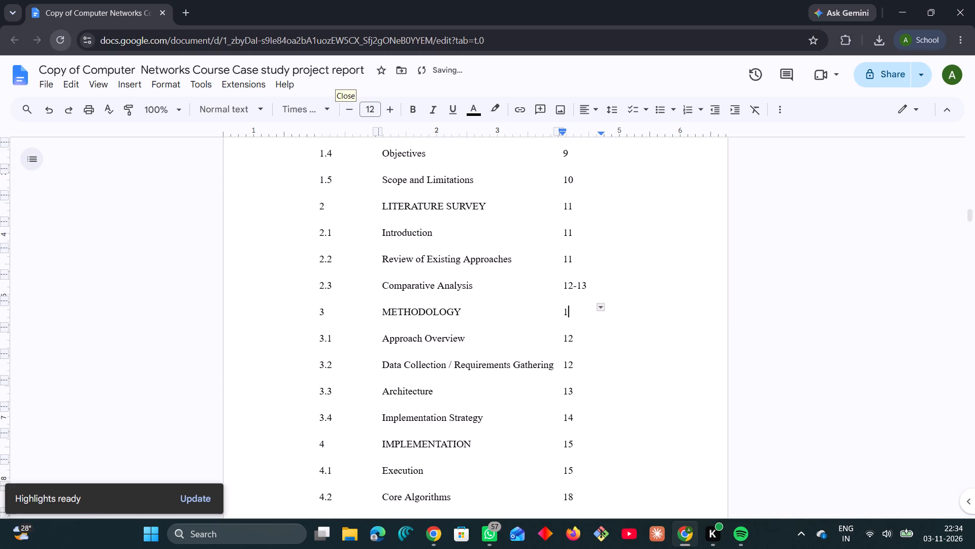
pyautogui.press('3')
pyautogui.press('Down')
pyautogui.press('Down')
pyautogui.press('BackSpace')
pyautogui.press('4')
pyautogui.press('Up')
pyautogui.press('BackSpace')
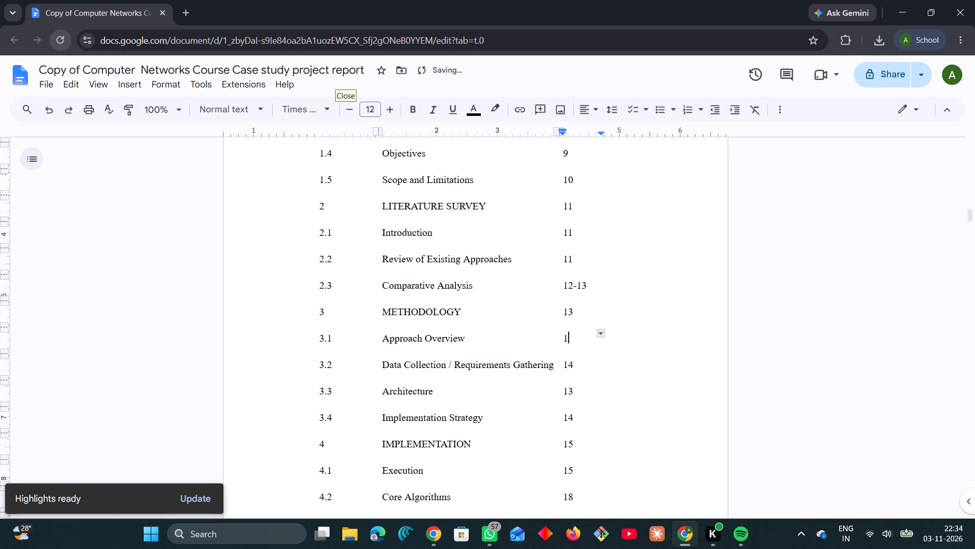
pyautogui.press('3')
# Set the page number for 3.3 Architecture to 14, and for 3.4 Implementation Strategy and 4 IMPLEMENTATION to 15.
pyautogui.press('Down')
pyautogui.press('Down')
pyautogui.press('BackSpace')
pyautogui.press('4')
pyautogui.press('Down')
pyautogui.press('BackSpace')
pyautogui.press('5')
pyautogui.press('Down')
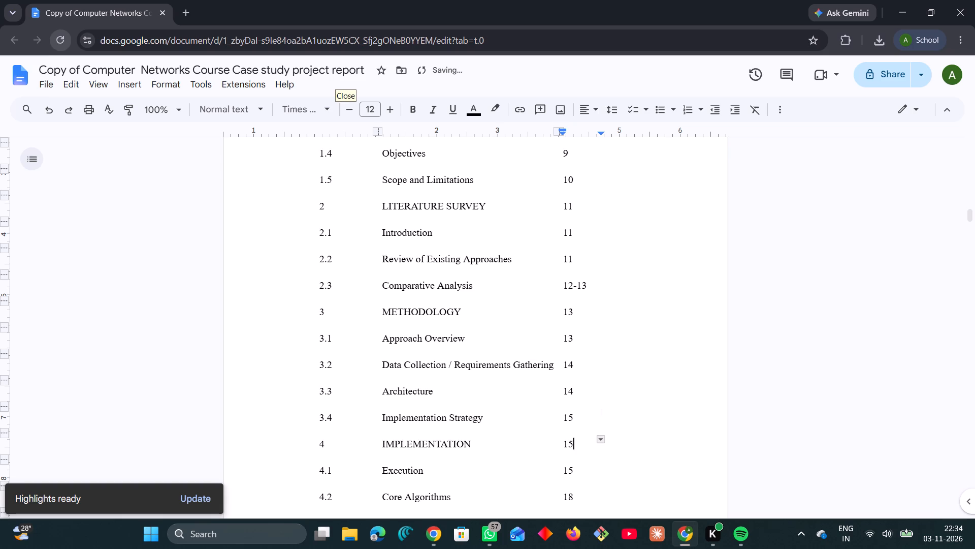
pyautogui.press('BackSpace')
pyautogui.press('5')
pyautogui.press('Down')
# Check the report body from Chapter 3 to Chapter 5 for the pages on which the Chapter 4 and 5 sections start.
pyautogui.scroll(-7, 691, 254)
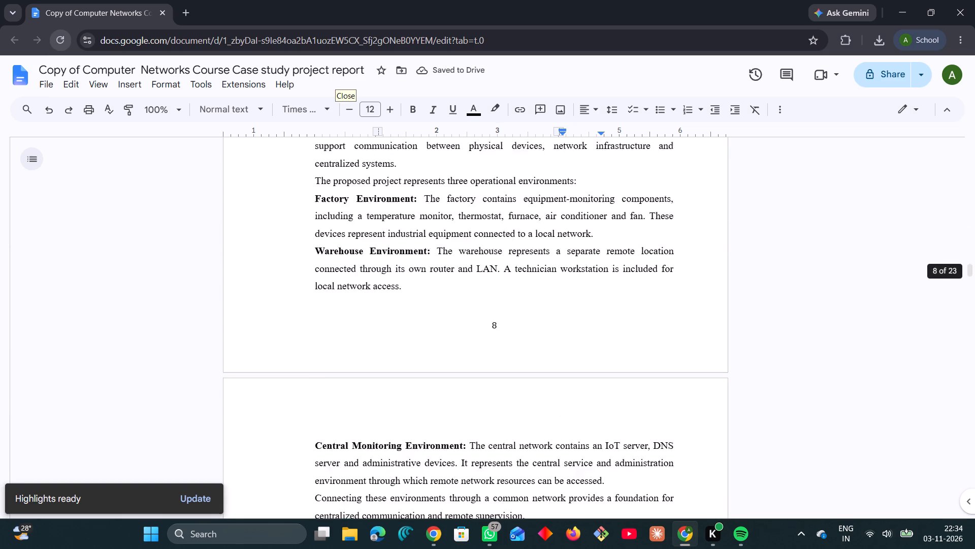
pyautogui.scroll(-12, 691, 254)
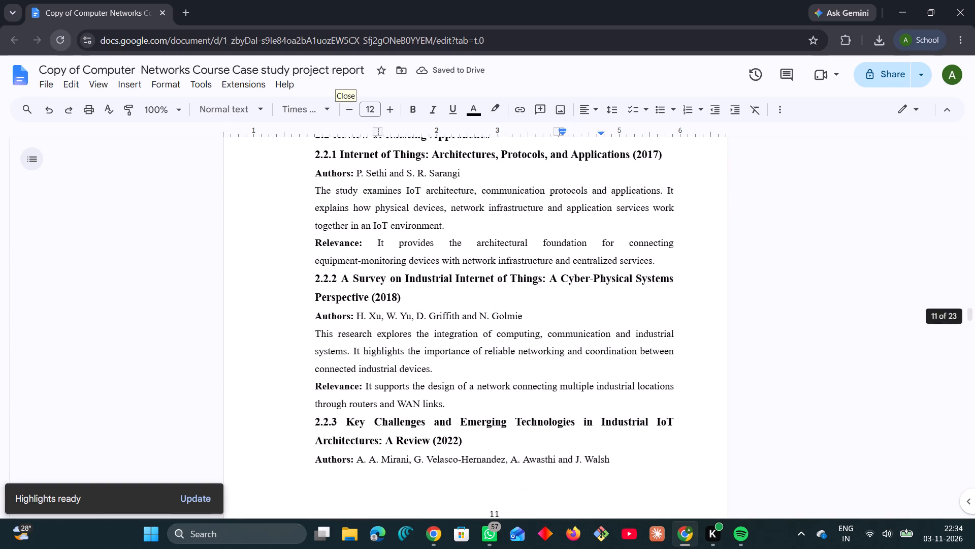
pyautogui.scroll(-12, 691, 254)
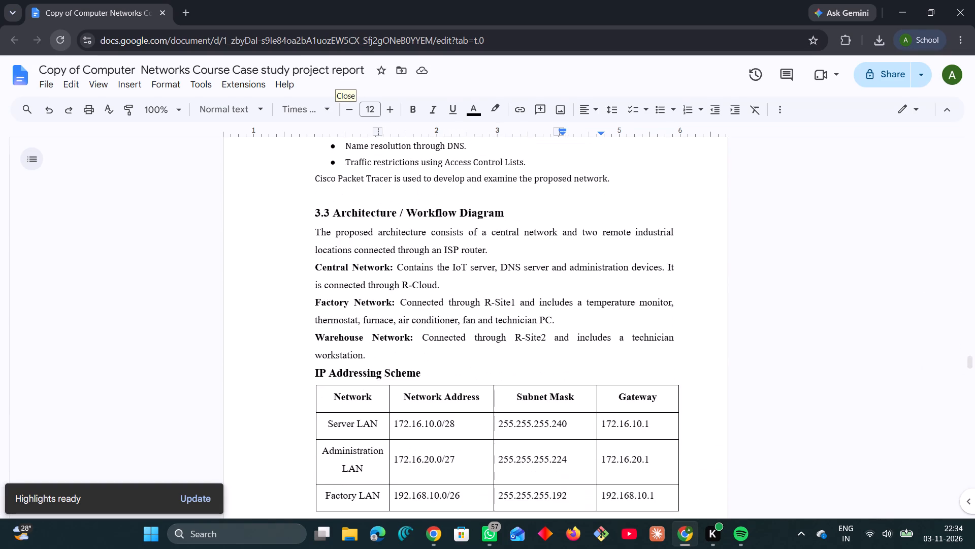
pyautogui.scroll(-12, 691, 254)
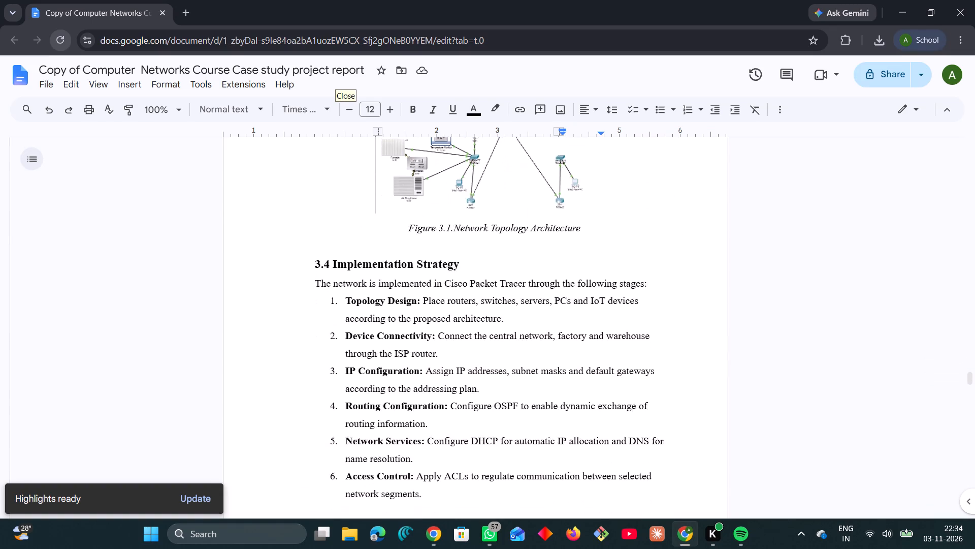
pyautogui.scroll(-11, 691, 254)
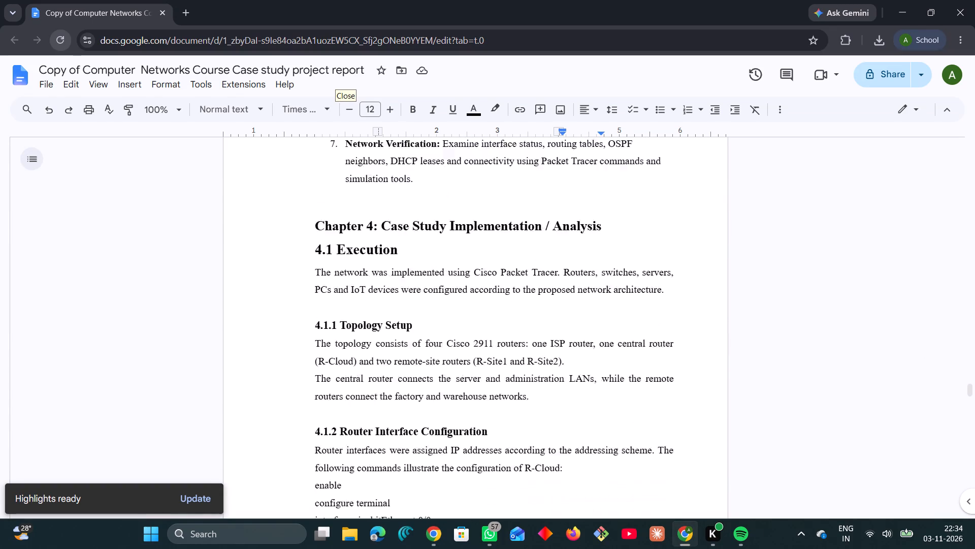
pyautogui.scroll(-11, 691, 254)
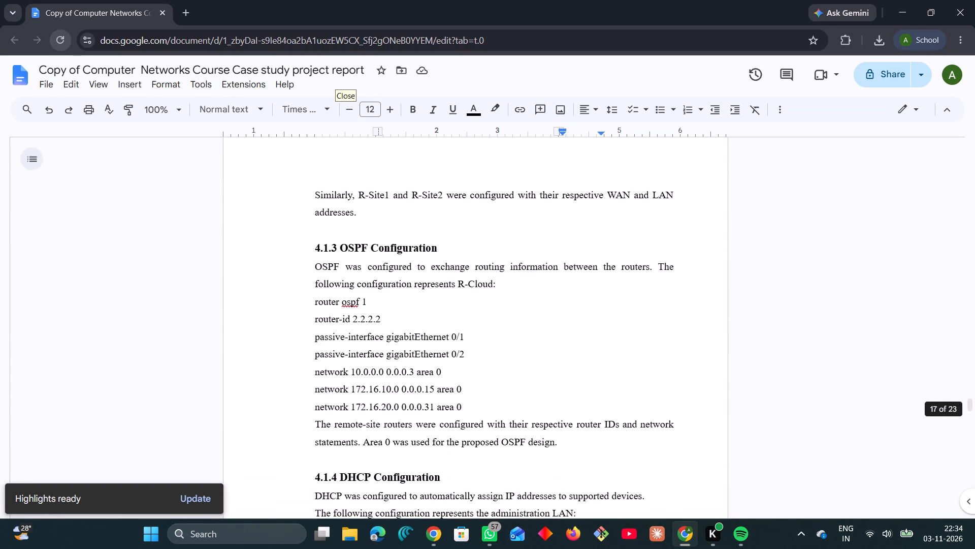
pyautogui.scroll(-11, 691, 254)
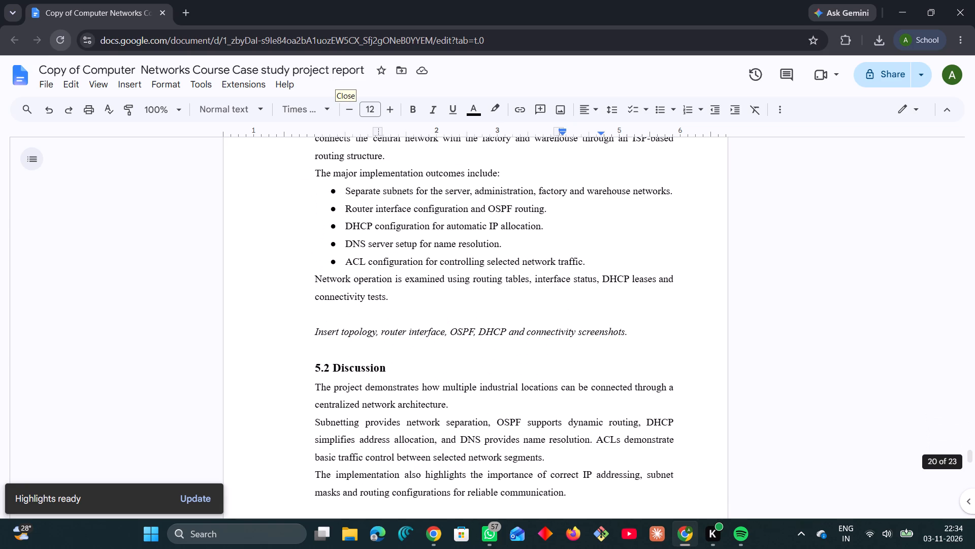
pyautogui.scroll(2, 691, 254)
pyautogui.scroll(-3, 691, 254)
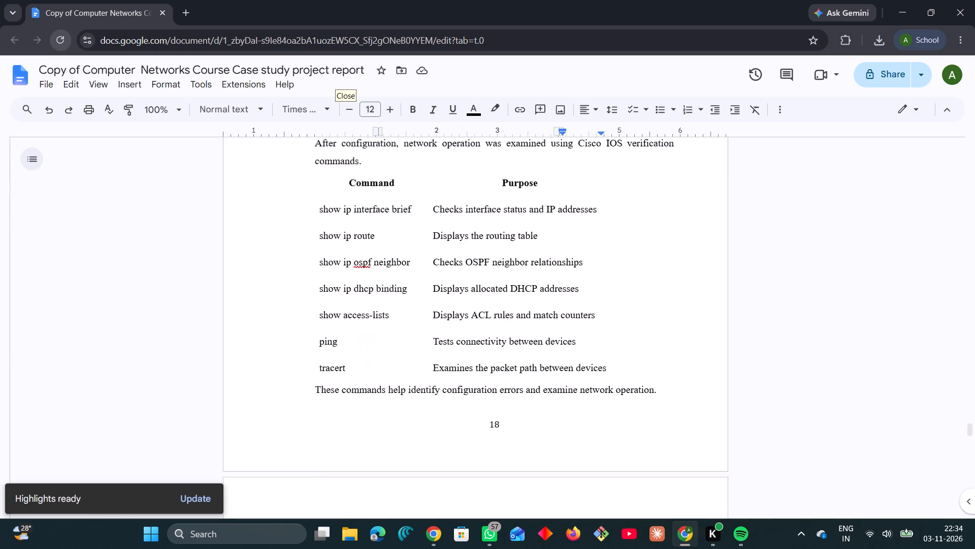
pyautogui.scroll(-5, 691, 254)
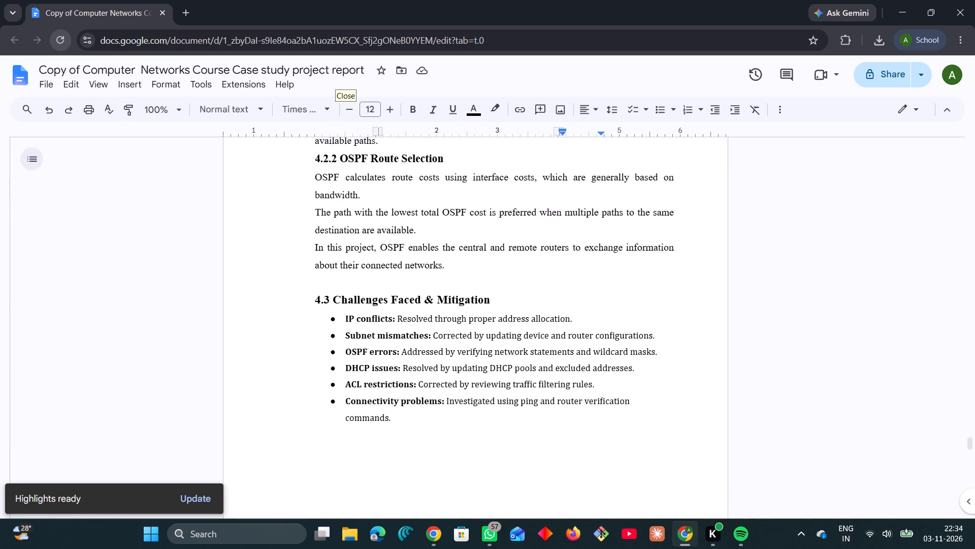
pyautogui.scroll(-2, 691, 254)
pyautogui.scroll(20, 691, 254)
pyautogui.scroll(13, 691, 254)
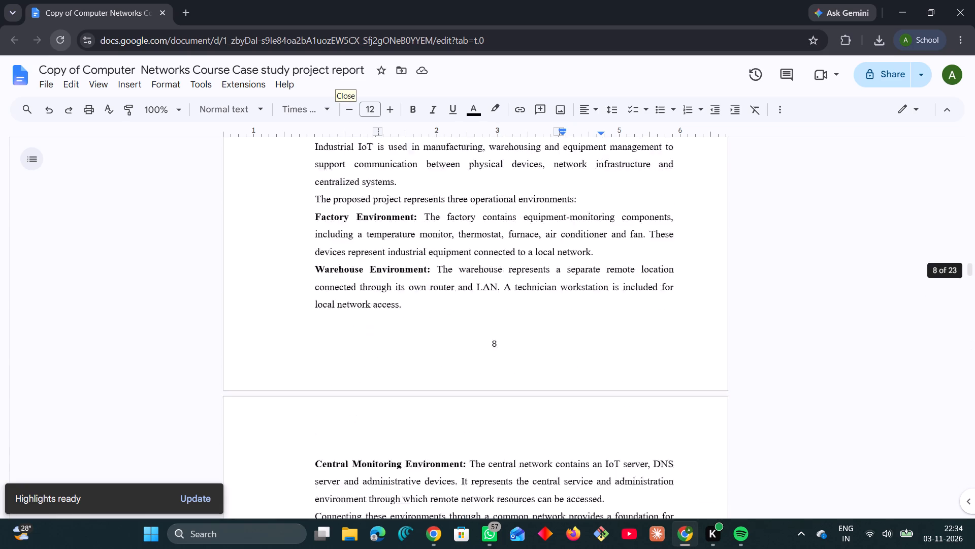
pyautogui.scroll(4, 691, 254)
pyautogui.scroll(-2, 691, 254)
pyautogui.scroll(6, 691, 254)
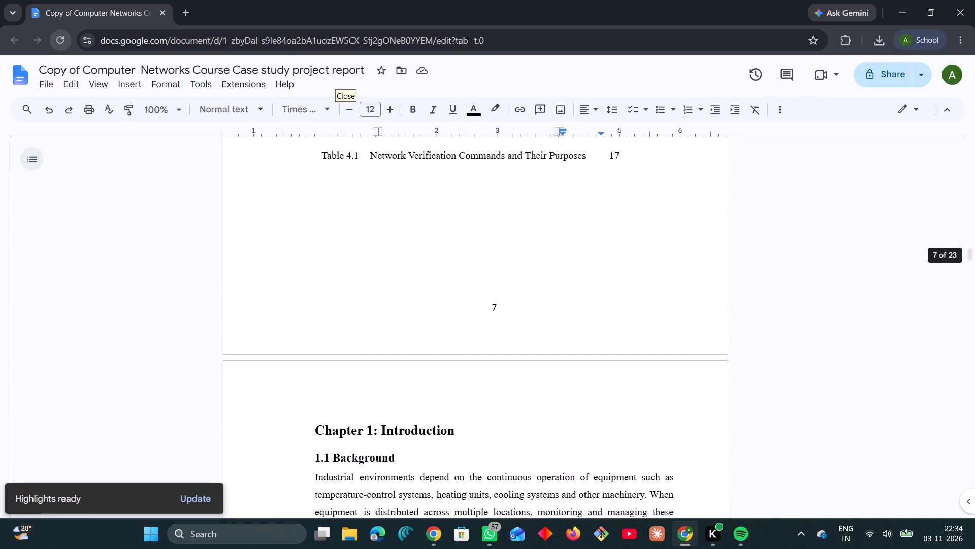
pyautogui.scroll(10, 691, 254)
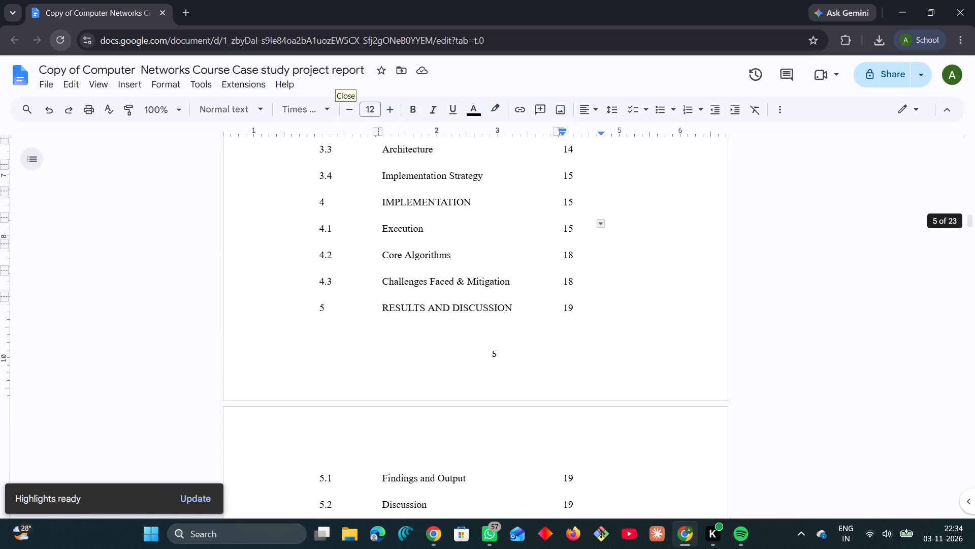
pyautogui.scroll(4, 691, 254)
# Set the contents page numbers for 4 IMPLEMENTATION and 4.1 Execution to 16, and for 4.2 Core Algorithms and 4.3 Challenges Faced & Mitigation to 19.
pyautogui.press('Up')
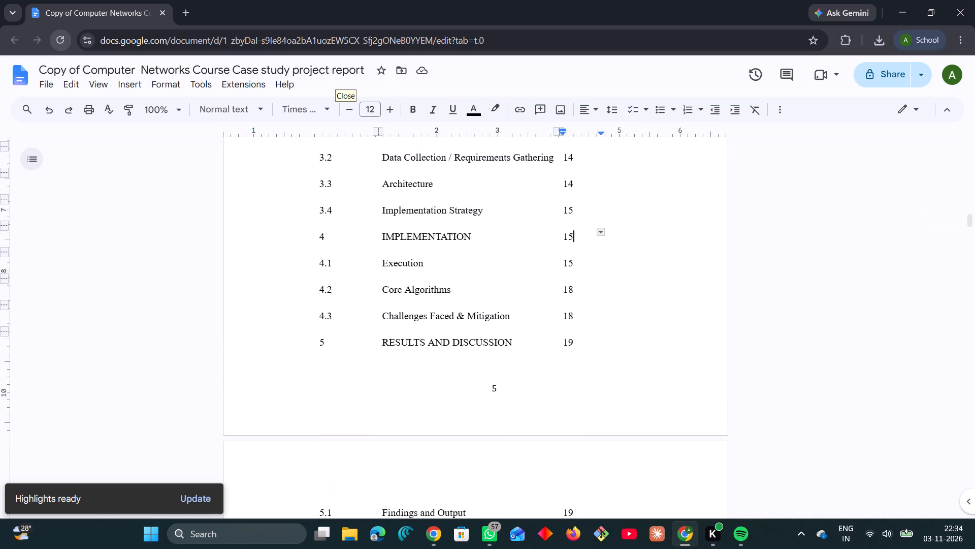
pyautogui.press('BackSpace')
pyautogui.press('6')
pyautogui.press('Down')
pyautogui.press('BackSpace')
pyautogui.press('6')
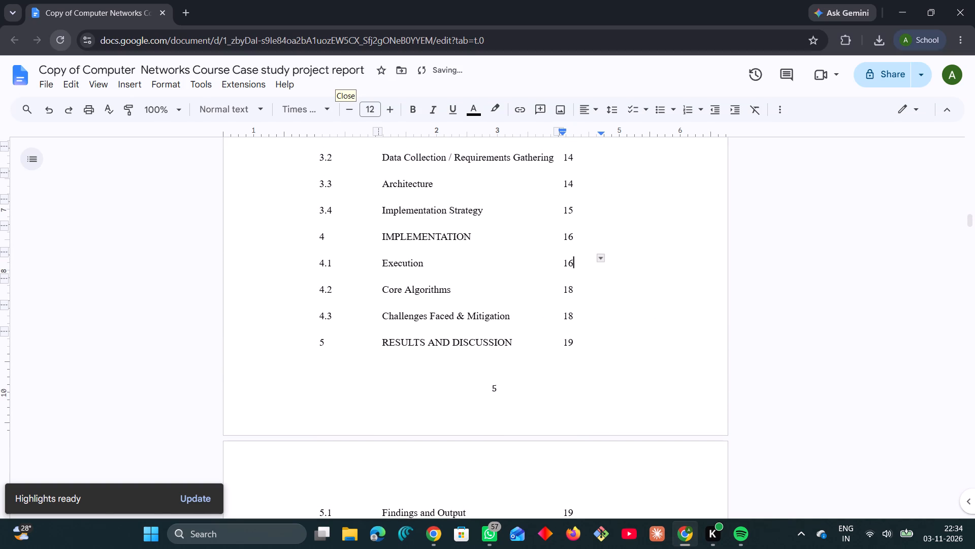
pyautogui.press('Down')
pyautogui.press('BackSpace')
pyautogui.press('9')
pyautogui.press('Down')
pyautogui.press('BackSpace')
pyautogui.press('9')
# Set the contents page numbers for 5 RESULTS AND DISCUSSION and 5.1 Findings and Output to 20.
pyautogui.press('Down')
pyautogui.press('BackSpace')
pyautogui.press('BackSpace')
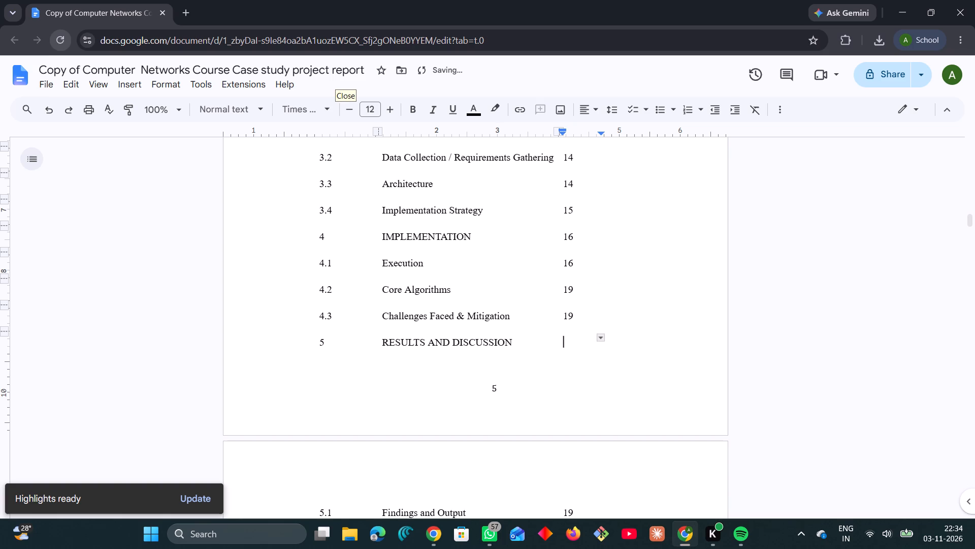
pyautogui.write('20')
pyautogui.press('Down')
pyautogui.scroll(-2, 693, 256)
pyautogui.press('BackSpace')
pyautogui.press('BackSpace')
pyautogui.write('20')
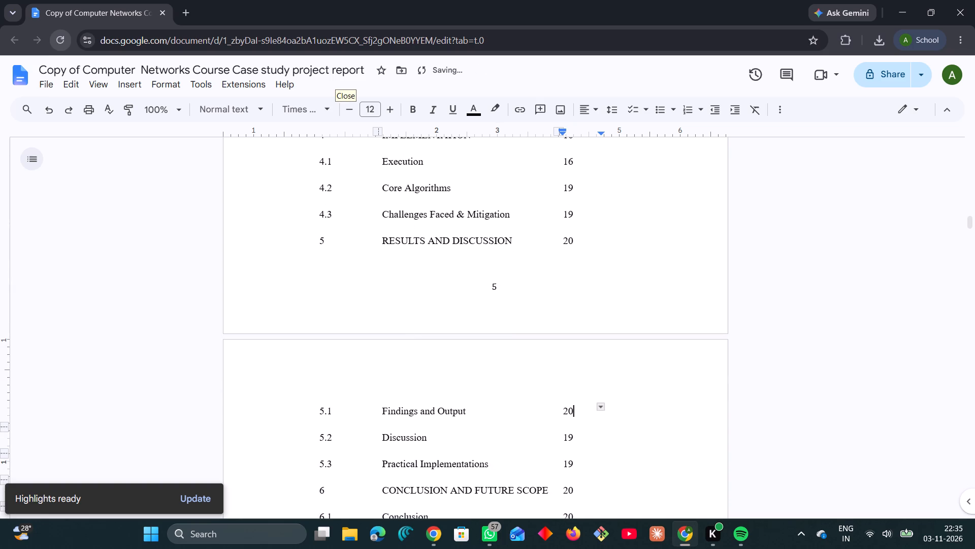
# Check the body pages for the locations of the remaining Chapter 5 sections, Chapter 6 and the references.
pyautogui.scroll(-20, 693, 256)
pyautogui.scroll(-9, 693, 256)
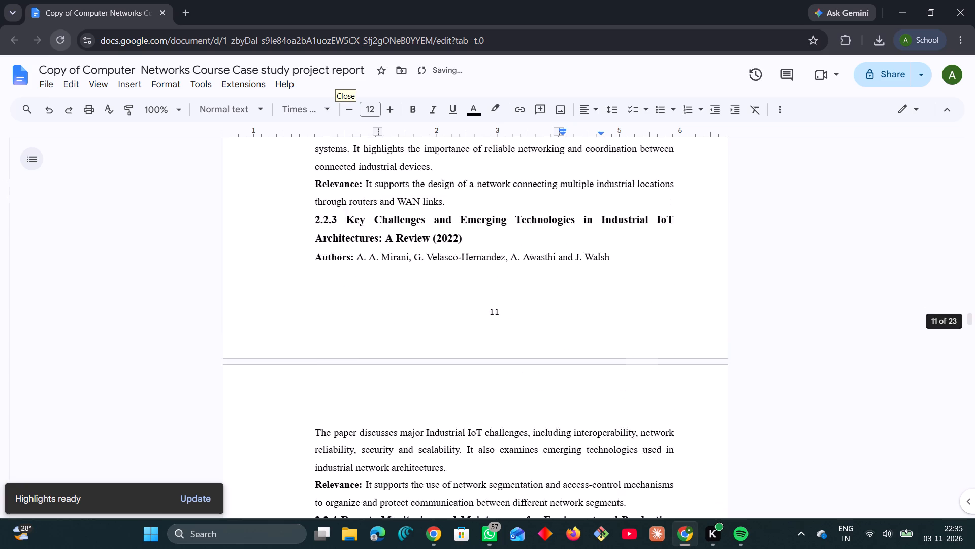
pyautogui.scroll(-20, 693, 256)
pyautogui.scroll(-4, 693, 256)
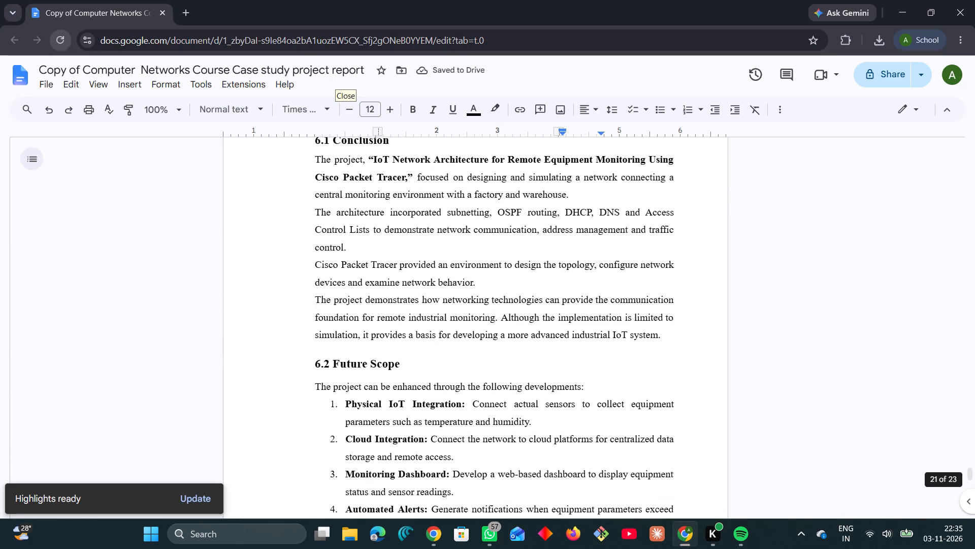
pyautogui.scroll(14, 693, 256)
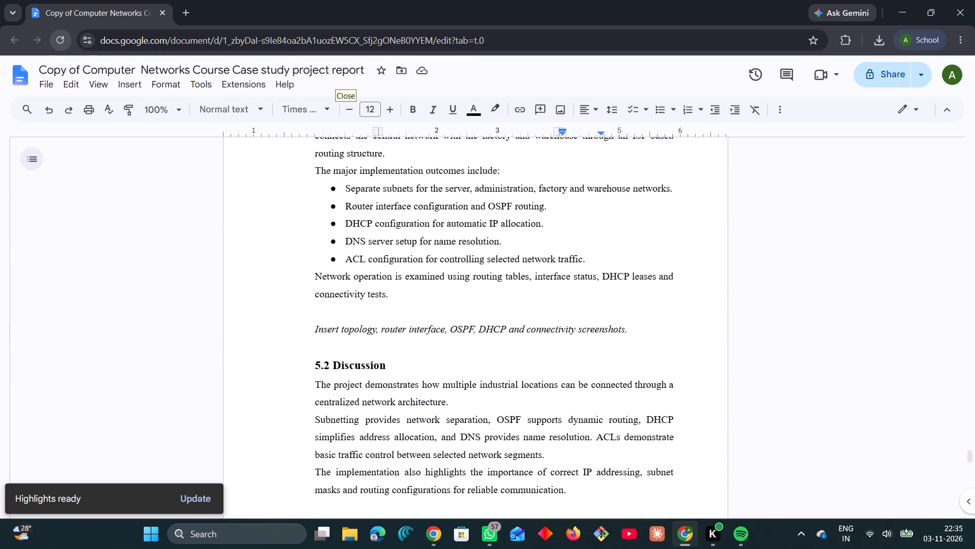
pyautogui.scroll(-10, 693, 256)
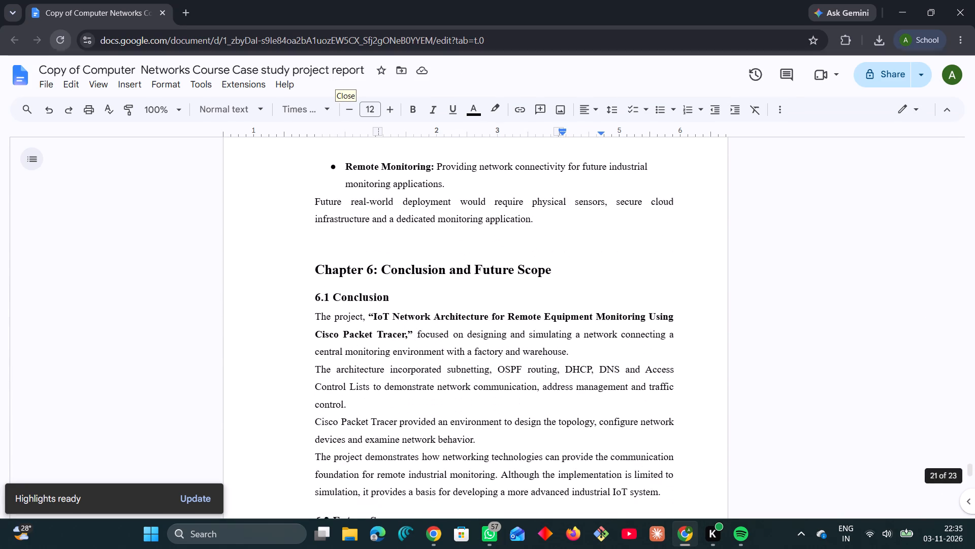
pyautogui.scroll(-10, 693, 256)
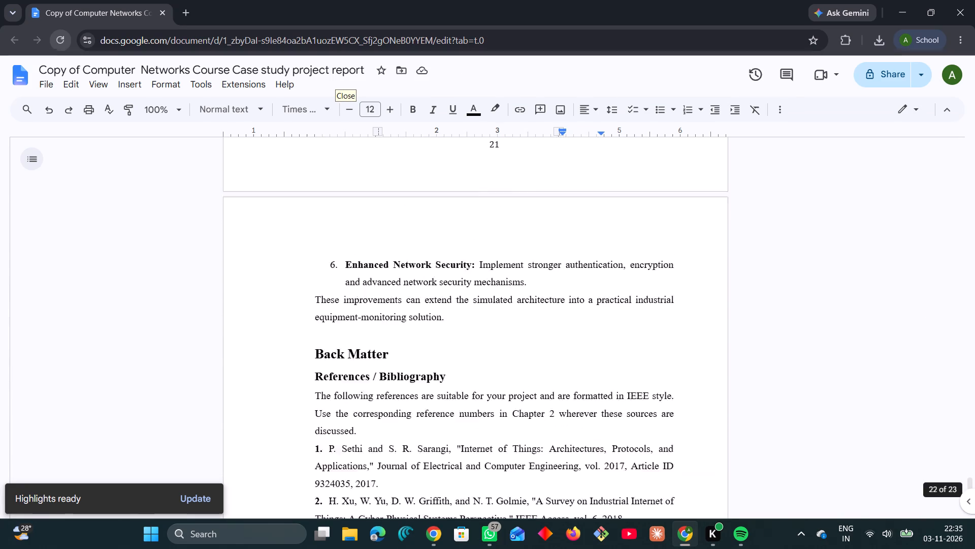
pyautogui.scroll(-11, 693, 256)
pyautogui.scroll(3, 693, 256)
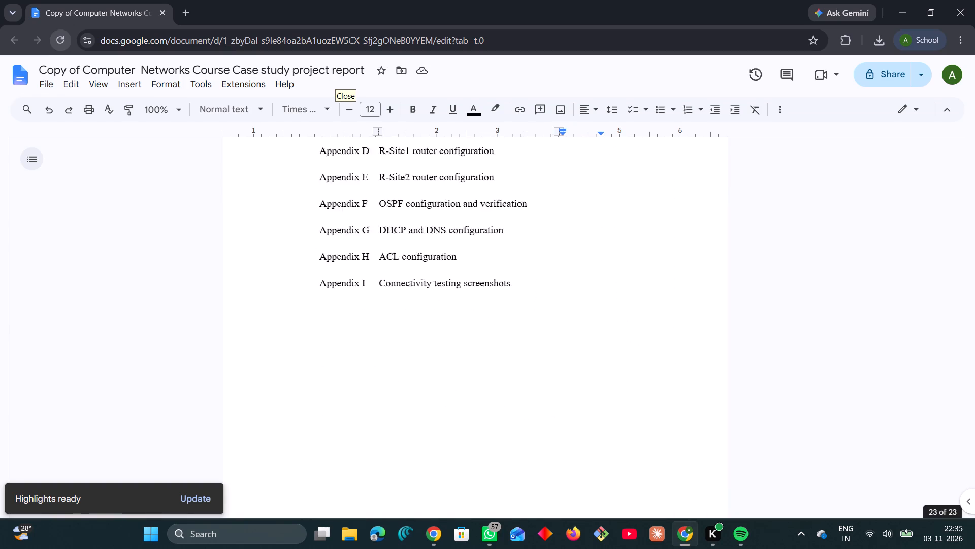
pyautogui.scroll(20, 693, 256)
pyautogui.scroll(20, 693, 256)
pyautogui.scroll(4, 693, 256)
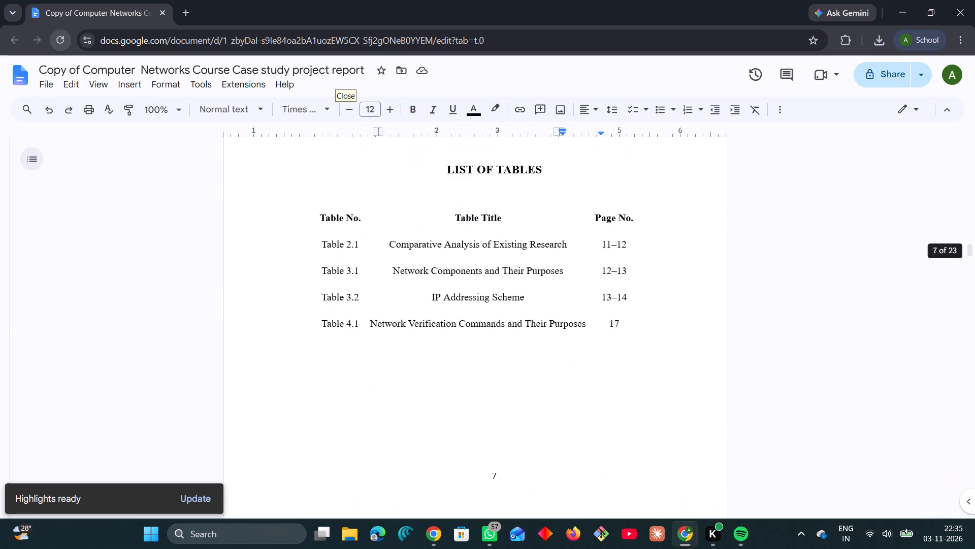
pyautogui.scroll(3, 693, 256)
pyautogui.scroll(-2, 693, 256)
pyautogui.scroll(10, 693, 256)
pyautogui.scroll(-1, 693, 256)
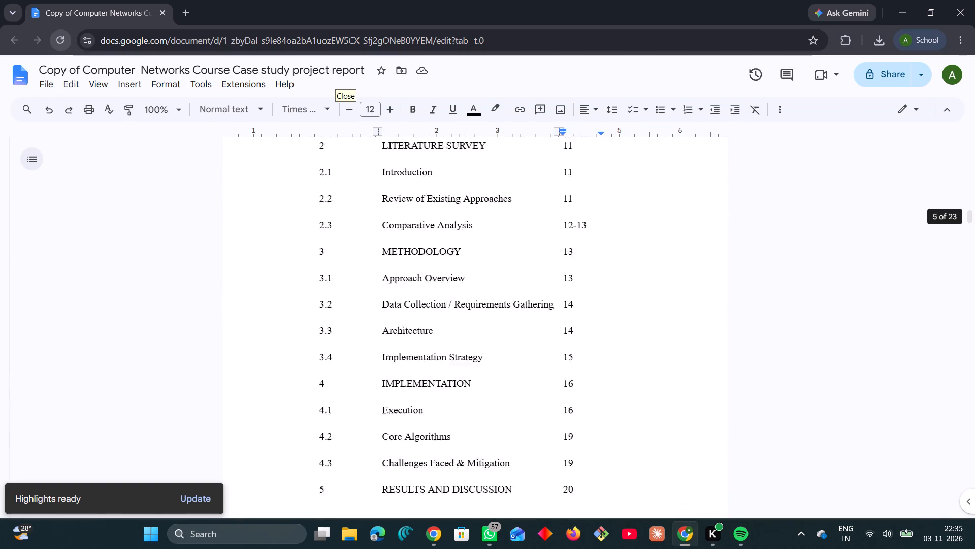
pyautogui.scroll(-2, 693, 256)
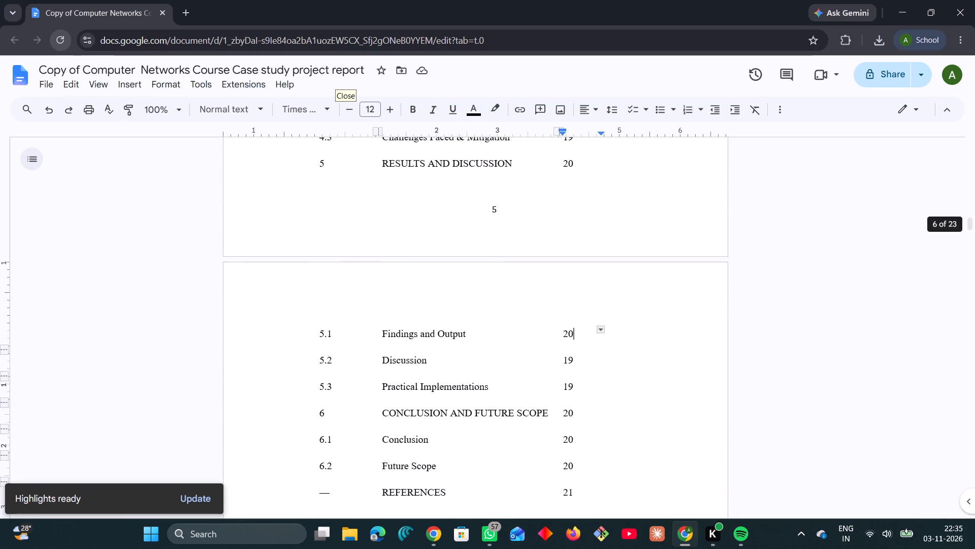
pyautogui.scroll(-2, 694, 216)
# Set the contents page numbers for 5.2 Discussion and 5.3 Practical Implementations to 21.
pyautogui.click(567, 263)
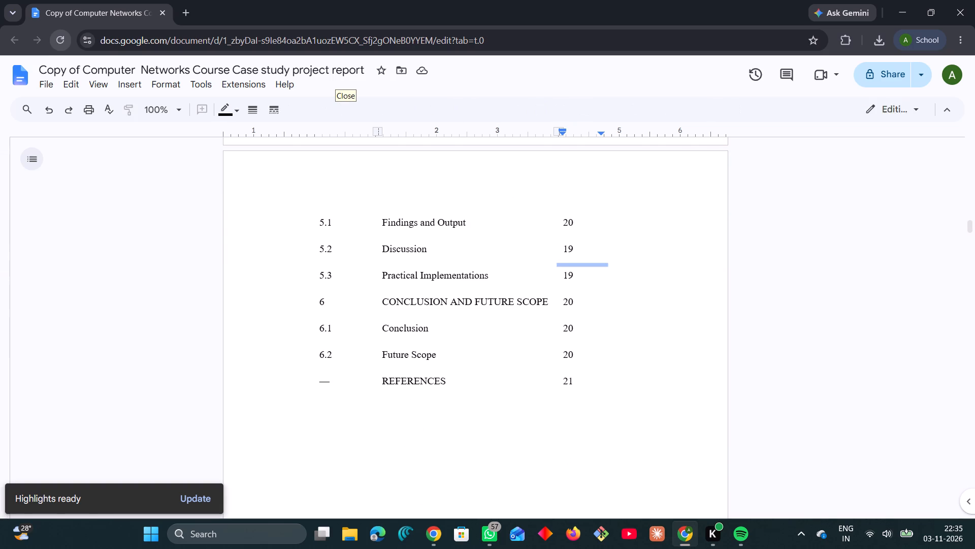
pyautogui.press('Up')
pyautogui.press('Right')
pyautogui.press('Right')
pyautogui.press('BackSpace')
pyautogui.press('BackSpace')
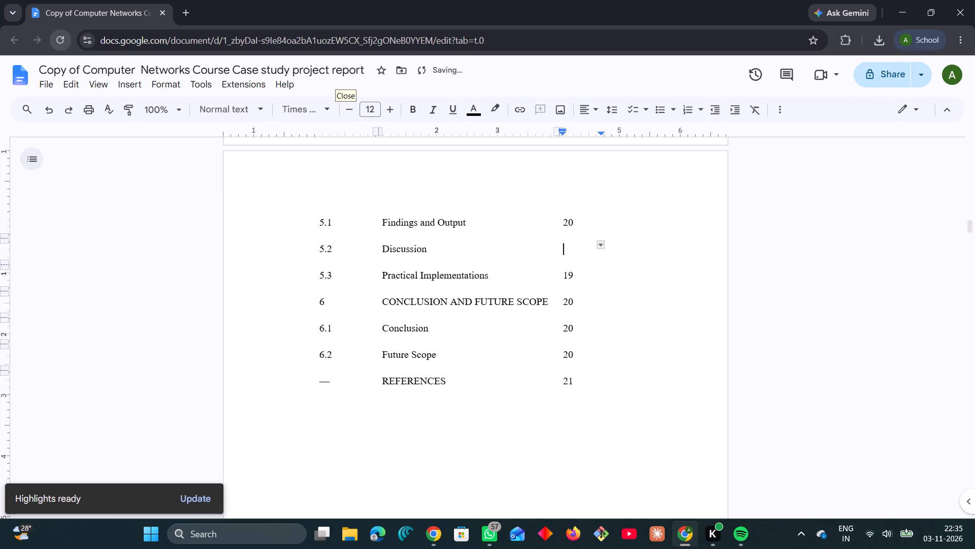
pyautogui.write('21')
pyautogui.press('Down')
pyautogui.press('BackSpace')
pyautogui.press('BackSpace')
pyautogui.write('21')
# Set the contents page number for 6 CONCLUSION AND FUTURE SCOPE to 21.
pyautogui.press('Down')
pyautogui.press('BackSpace')
pyautogui.press('BackSpace')
pyautogui.write('22')
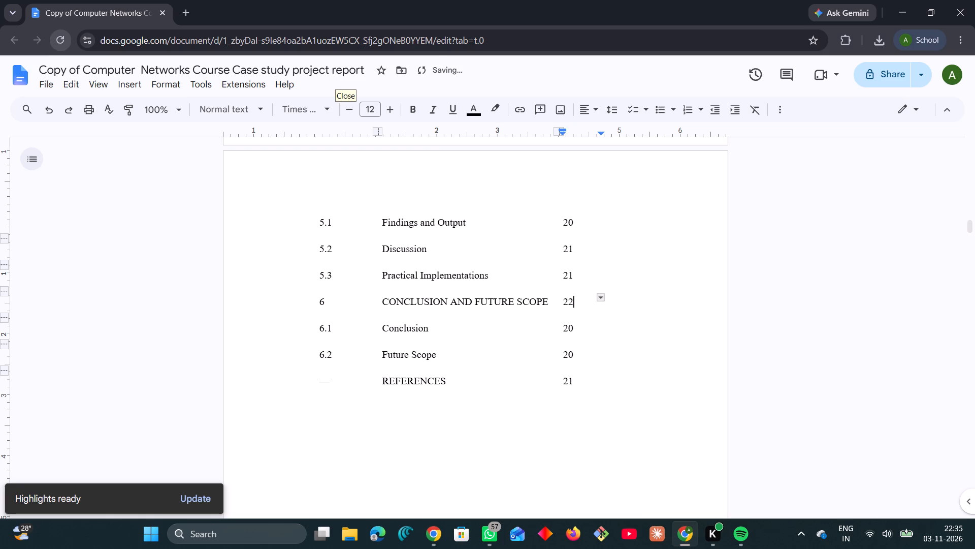
pyautogui.press('BackSpace')
pyautogui.press('1')
# Correct the contents page numbers for 5.2 Discussion and 5.3 Practical Implementations to 20.
pyautogui.press('Up')
pyautogui.press('Up')
pyautogui.press('BackSpace')
pyautogui.press('0')
pyautogui.press('Down')
pyautogui.press('BackSpace')
pyautogui.press('0')
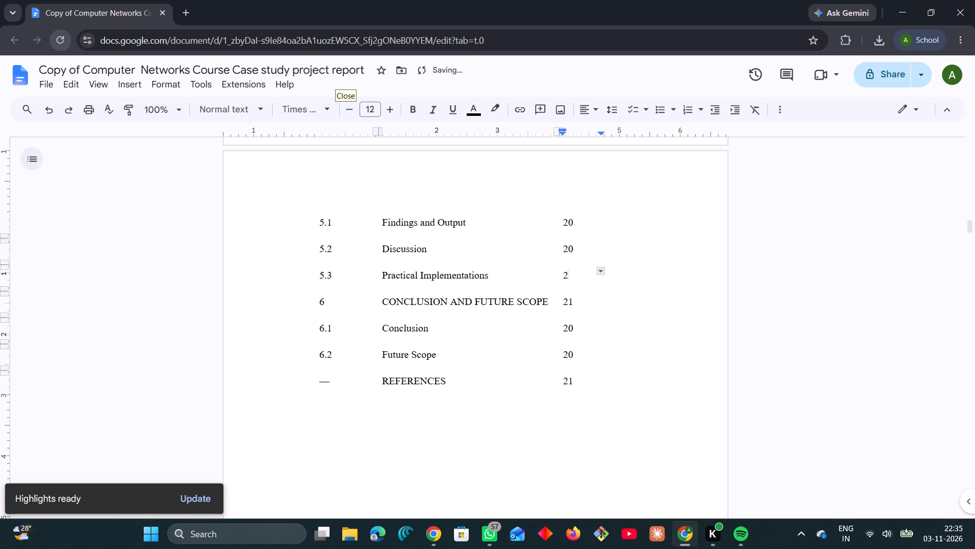
# Set the contents page number for 6.1 Conclusion to 21.
pyautogui.press('Down')
pyautogui.press('Down')
pyautogui.press('BackSpace')
pyautogui.press('2')
pyautogui.press('BackSpace')
pyautogui.press('1')
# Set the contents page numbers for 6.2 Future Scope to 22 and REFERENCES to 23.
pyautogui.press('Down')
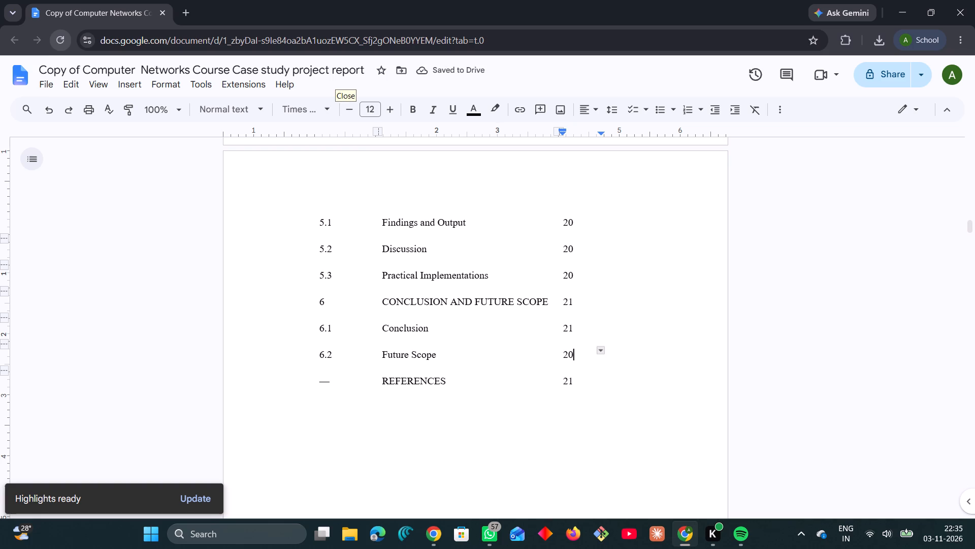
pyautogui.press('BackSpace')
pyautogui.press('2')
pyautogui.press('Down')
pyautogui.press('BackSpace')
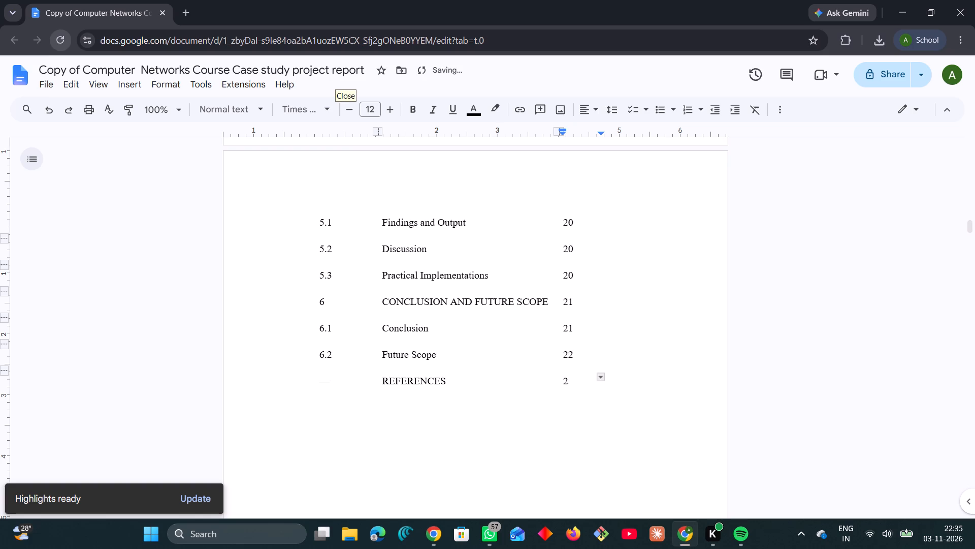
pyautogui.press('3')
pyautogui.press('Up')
# Correct the contents page numbers for REFERENCES to 22 and 6.2 Future Scope to 21.
pyautogui.scroll(-4, 567, 264)
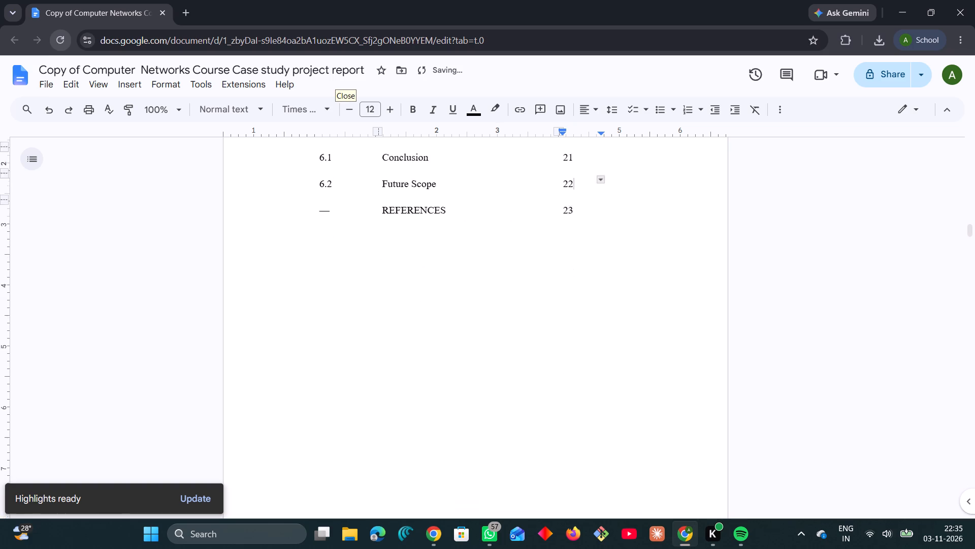
pyautogui.scroll(-5, 567, 264)
pyautogui.scroll(4, 567, 264)
pyautogui.scroll(-1, 567, 264)
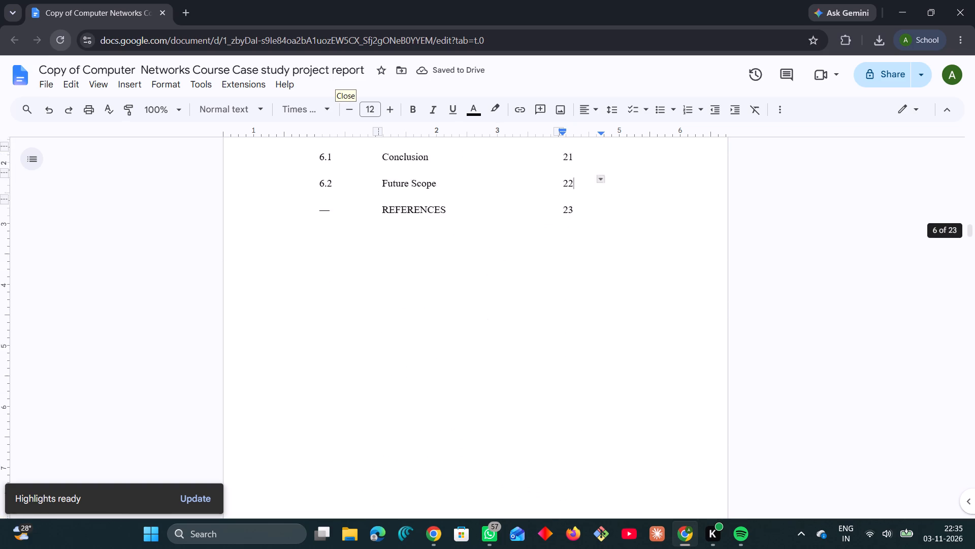
pyautogui.scroll(-1, 567, 264)
pyautogui.scroll(4, 567, 264)
pyautogui.press('Down')
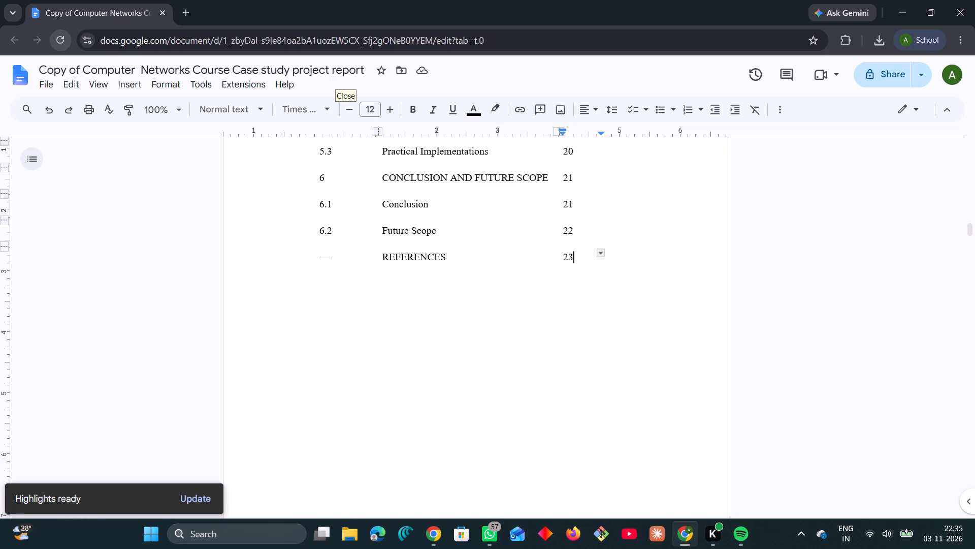
pyautogui.press('BackSpace')
pyautogui.press('2')
pyautogui.press('Up')
pyautogui.press('BackSpace')
pyautogui.press('1')
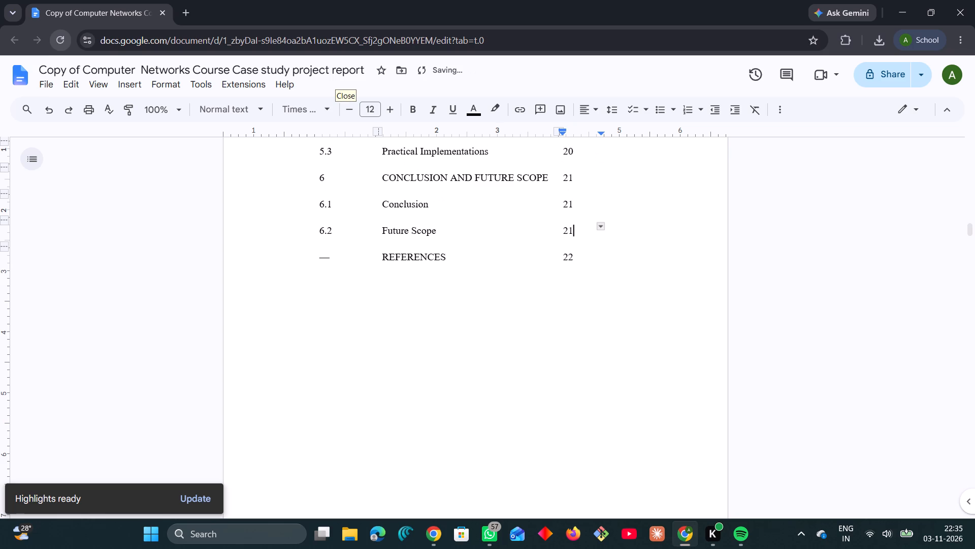
# Check which body pages Chapter 6, its subsections and the References section fall on against the contents entries.
pyautogui.scroll(1, 567, 264)
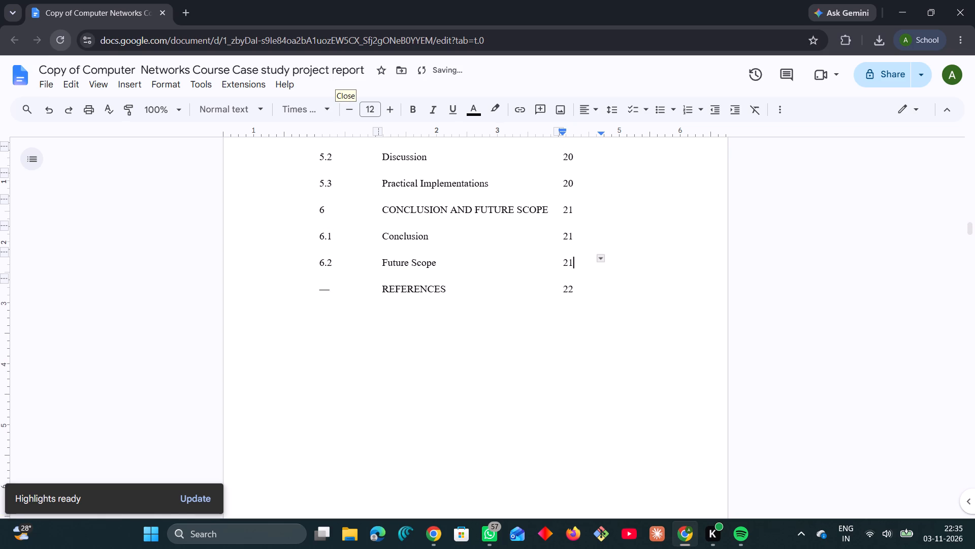
pyautogui.scroll(1, 525, 211)
pyautogui.scroll(-20, 525, 211)
pyautogui.scroll(-20, 525, 211)
pyautogui.scroll(-1, 525, 211)
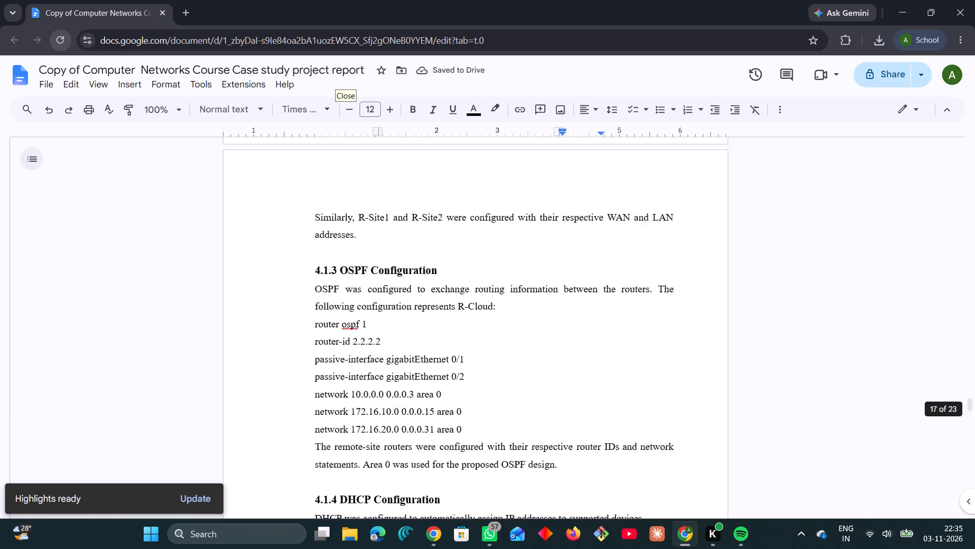
pyautogui.scroll(-20, 525, 211)
pyautogui.scroll(-10, 525, 211)
pyautogui.scroll(7, 525, 211)
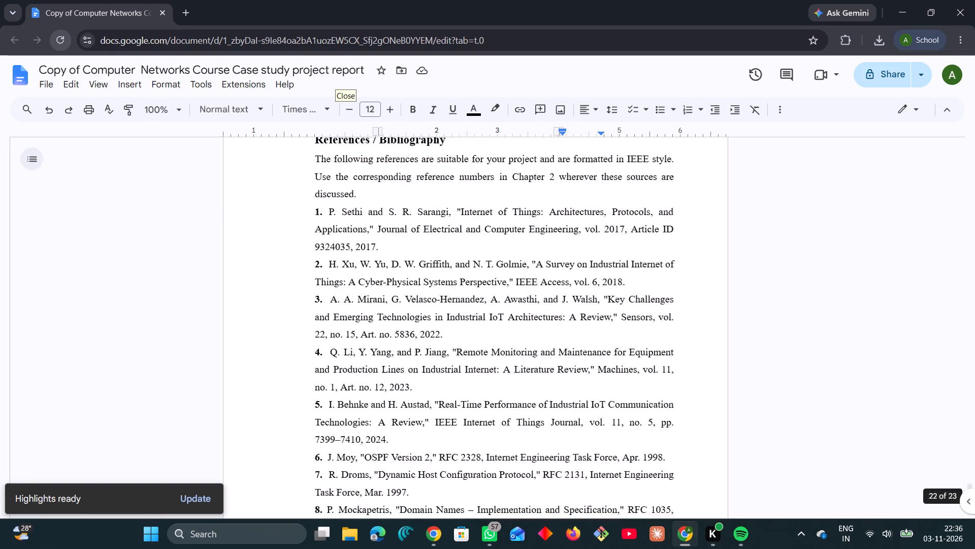
pyautogui.scroll(7, 525, 211)
pyautogui.scroll(-2, 525, 211)
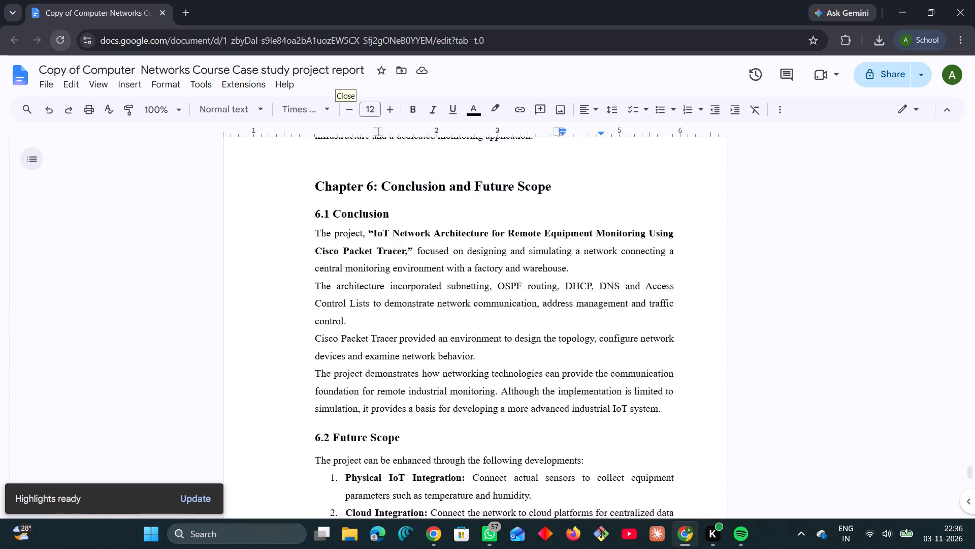
pyautogui.scroll(-1, 525, 211)
pyautogui.scroll(8, 525, 211)
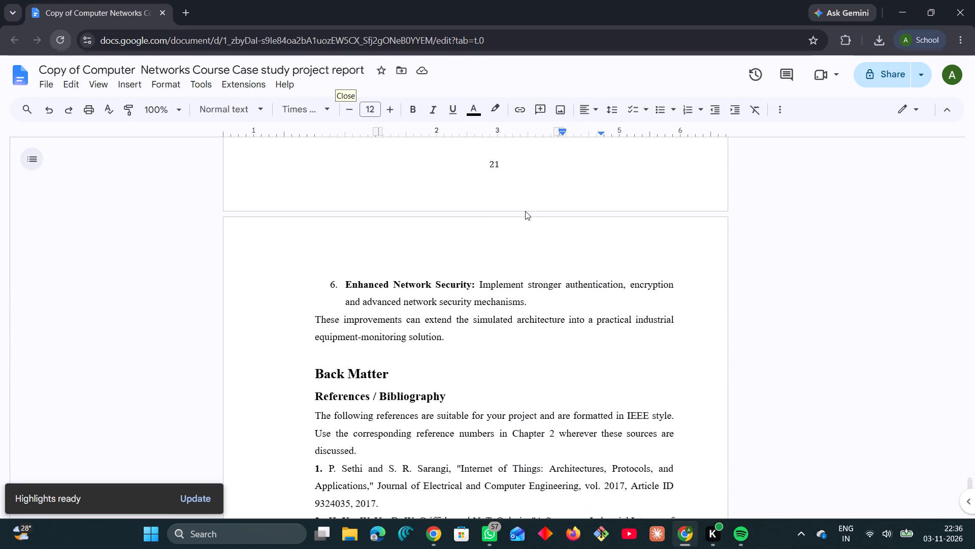
pyautogui.scroll(7, 525, 211)
pyautogui.scroll(15, 525, 211)
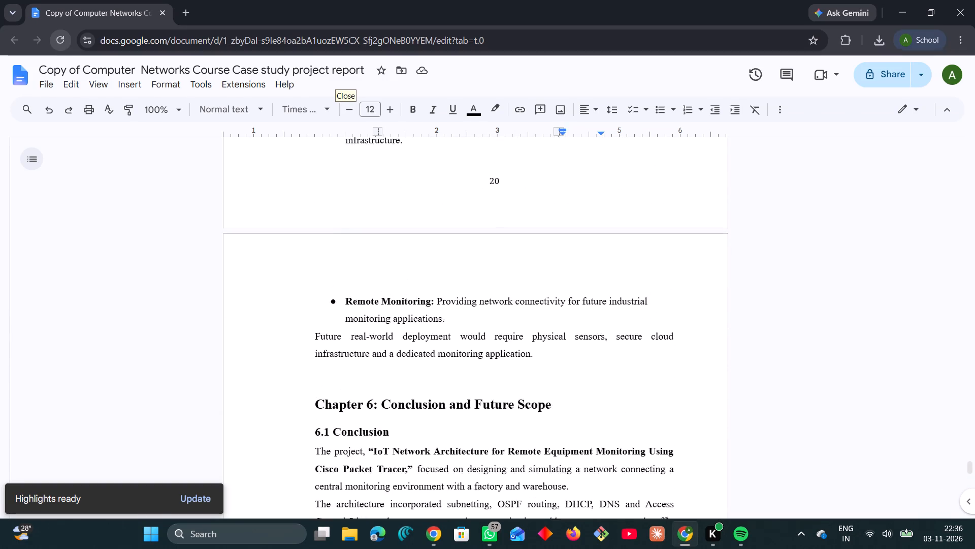
# Shorten the contents page entry for 2.3 Comparative Analysis to the single page 12.
pyautogui.scroll(20, 525, 211)
pyautogui.scroll(20, 525, 211)
pyautogui.scroll(1, 525, 211)
pyautogui.scroll(-3, 525, 211)
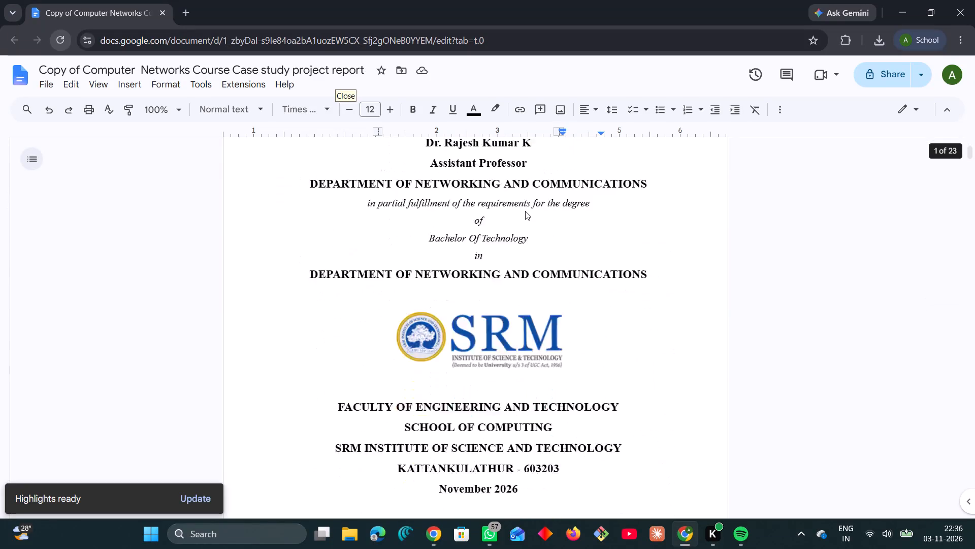
pyautogui.scroll(-13, 525, 211)
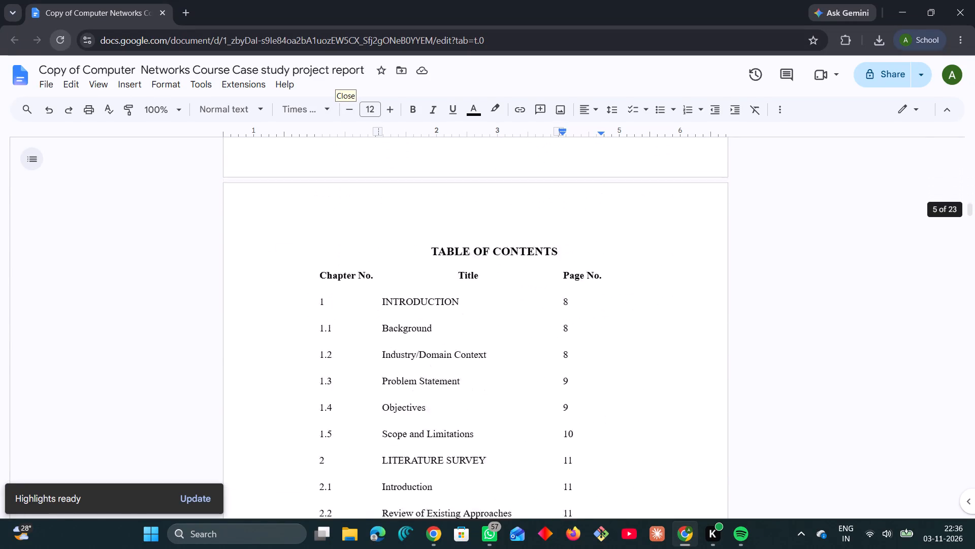
pyautogui.scroll(-3, 525, 211)
pyautogui.scroll(1, 525, 211)
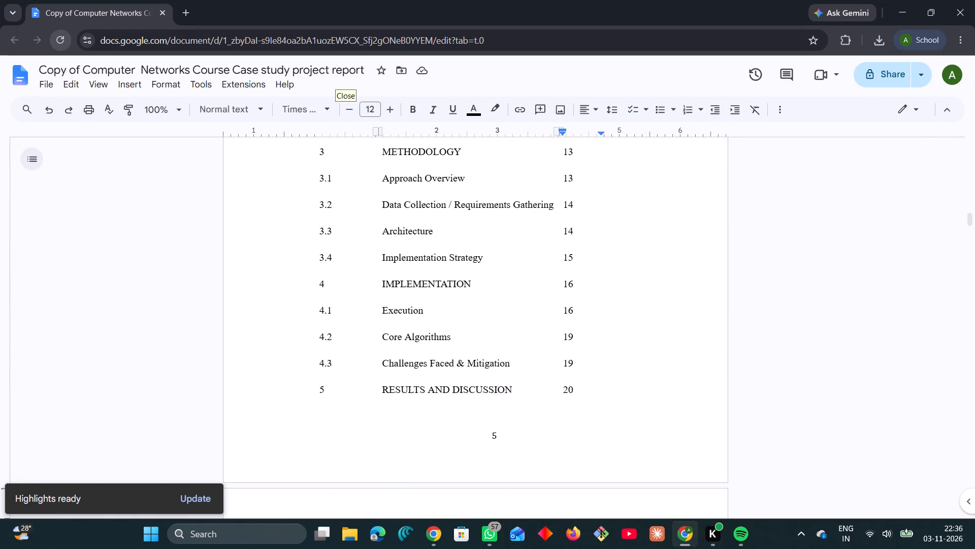
pyautogui.scroll(2, 525, 211)
pyautogui.click(606, 217)
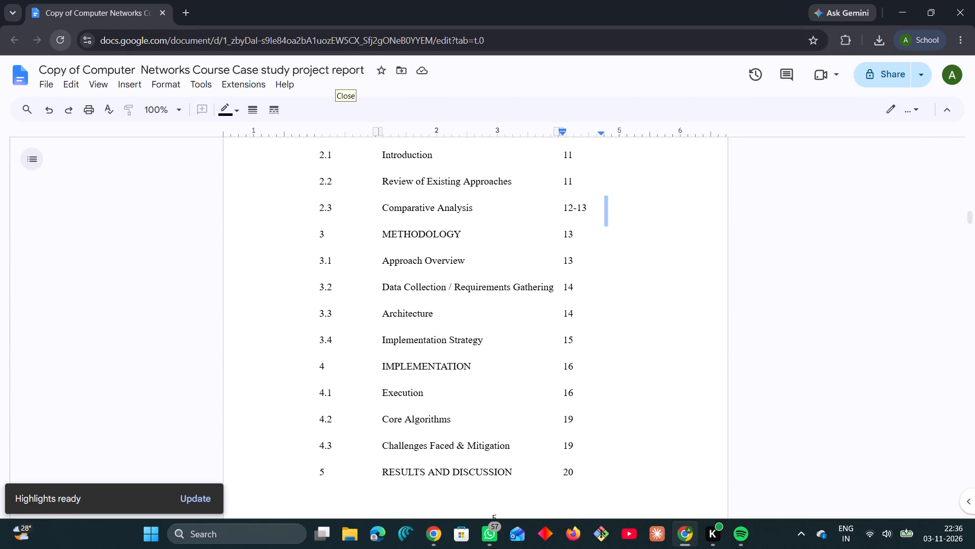
pyautogui.click(603, 217)
pyautogui.press('BackSpace')
pyautogui.press('BackSpace')
pyautogui.press('BackSpace')
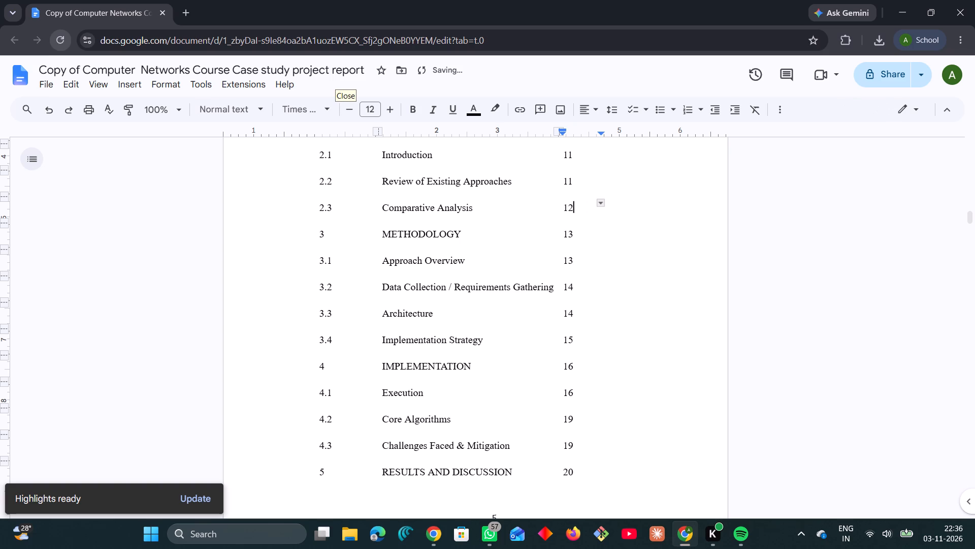
pyautogui.scroll(-7, 602, 215)
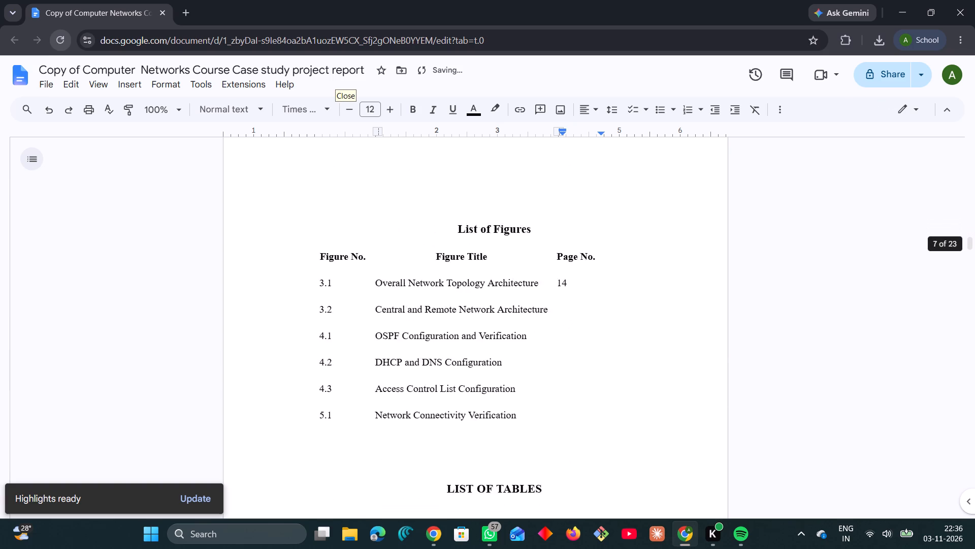
pyautogui.scroll(-7, 602, 215)
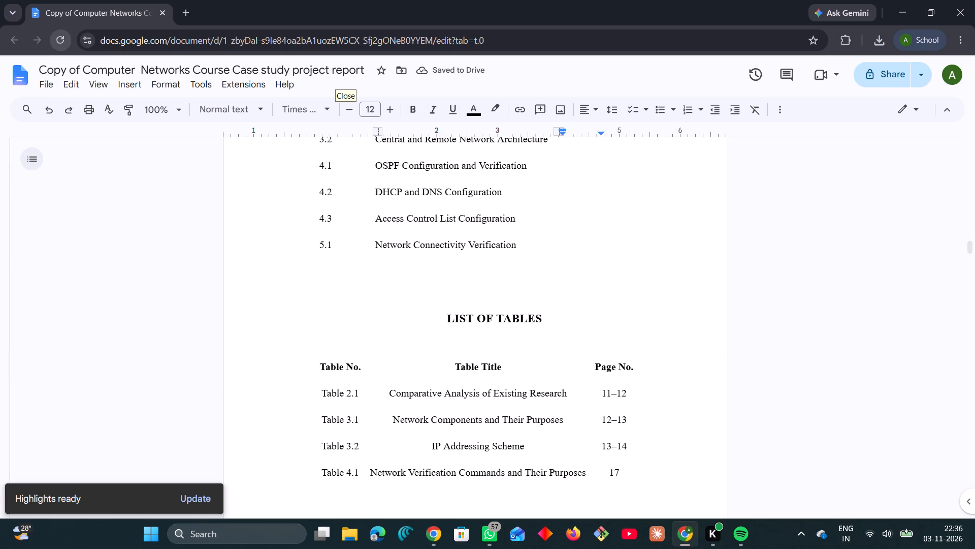
pyautogui.scroll(2, 602, 215)
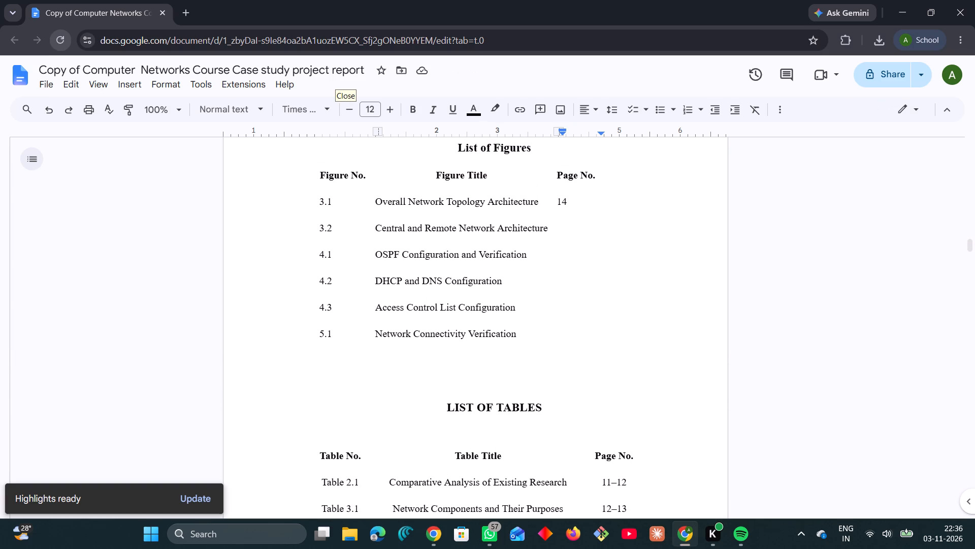
pyautogui.click(709, 185)
pyautogui.click(599, 205)
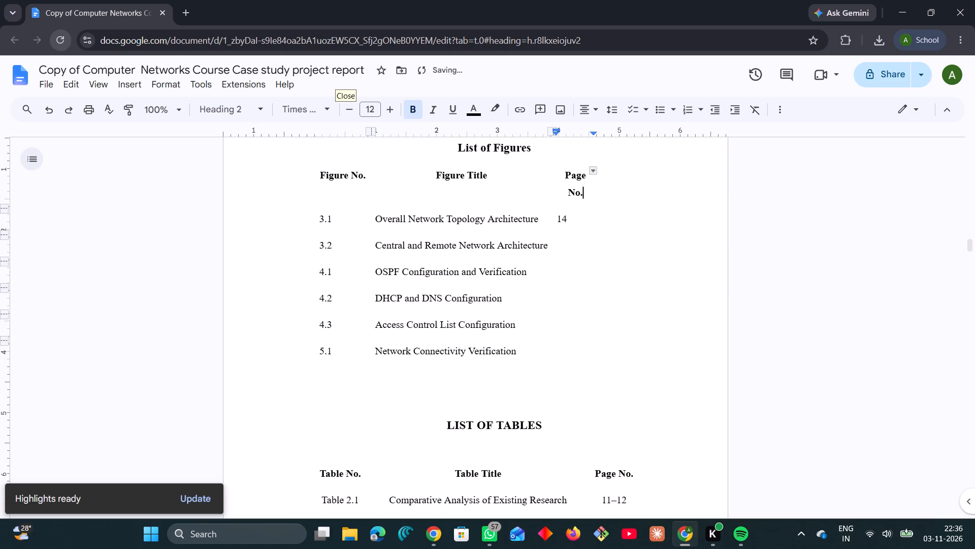
pyautogui.hotkey('ctrl', 'z')
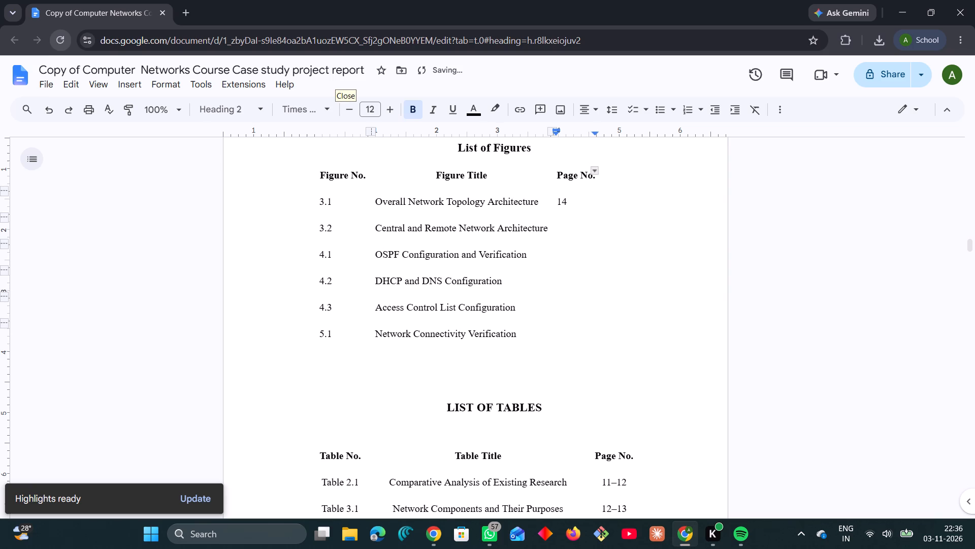
pyautogui.moveTo(572, 207); pyautogui.dragTo(557, 205)
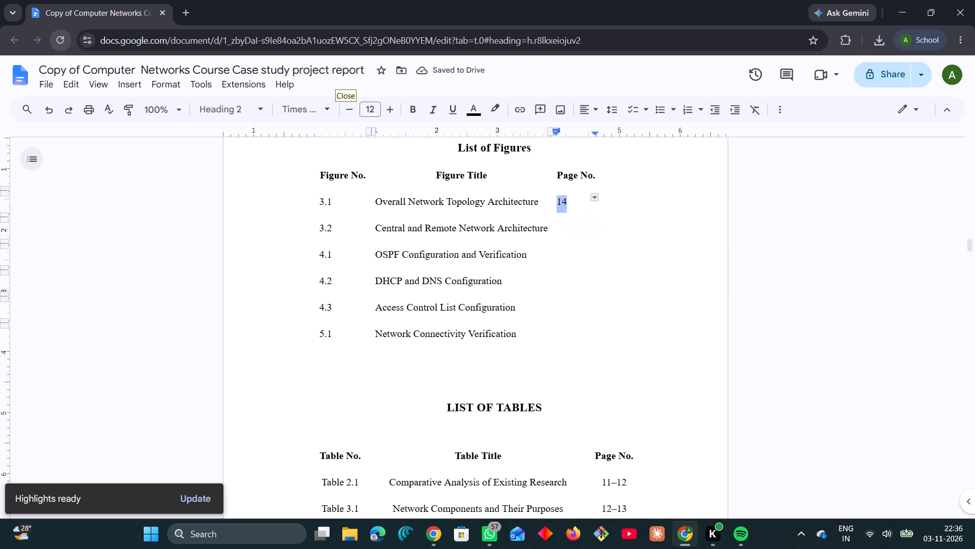
pyautogui.click(588, 112)
pyautogui.click(604, 129)
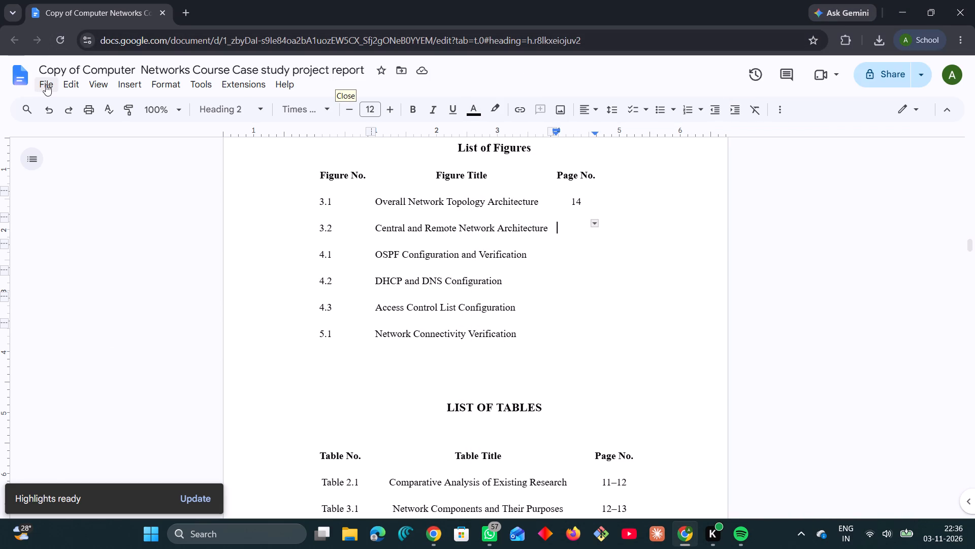
pyautogui.click(46, 84)
pyautogui.click(249, 230)
pyautogui.click(974, 0)
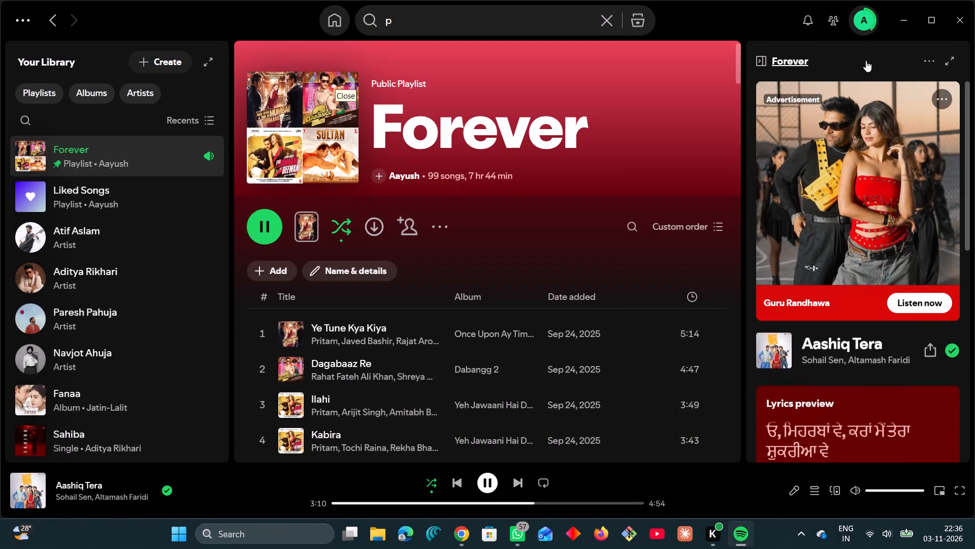
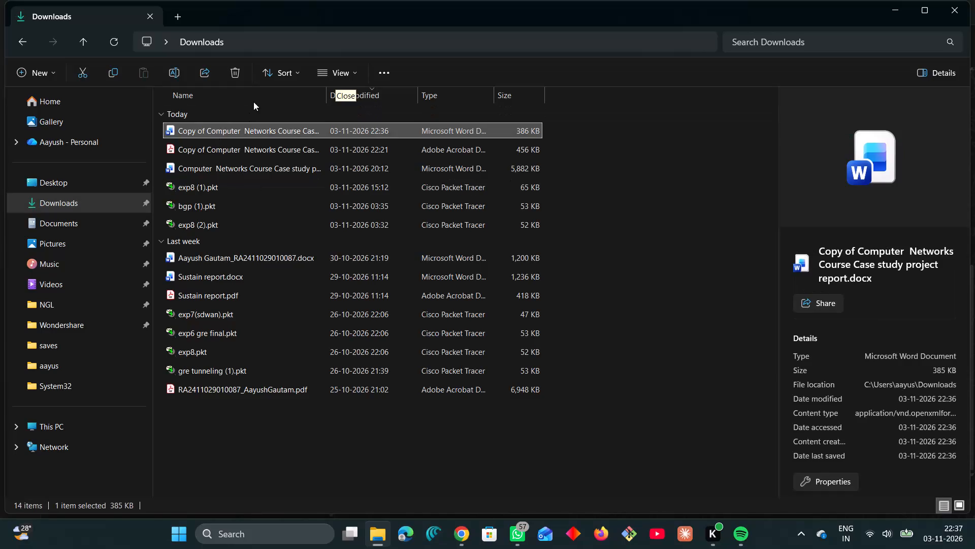
# Rename the newly downloaded Word copy of the Computer Networks report as CN Case study report, keeping the .docx extension.
pyautogui.click(177, 69)
pyautogui.press('BackSpace')
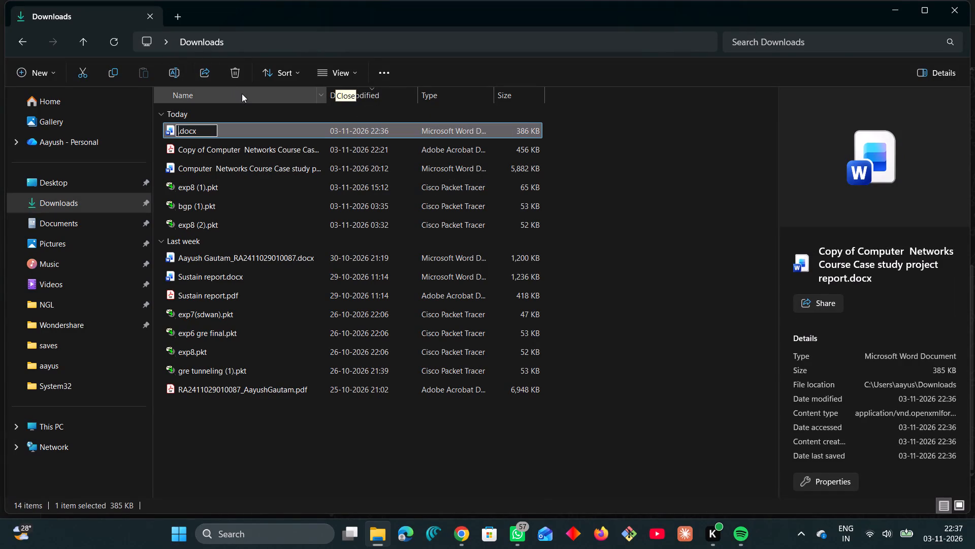
pyautogui.hotkey('shift', 'c')
pyautogui.write('N CASE STUDY')
pyautogui.press('space')
pyautogui.hotkey('shift', 'BackSpace')
pyautogui.hotkey('shift', 'BackSpace')
pyautogui.hotkey('shift', 'BackSpace')
pyautogui.hotkey('shift', 'BackSpace')
pyautogui.hotkey('shift', 'BackSpace')
pyautogui.hotkey('shift', 'BackSpace')
pyautogui.hotkey('shift', 'BackSpace')
pyautogui.hotkey('shift', 'BackSpace')
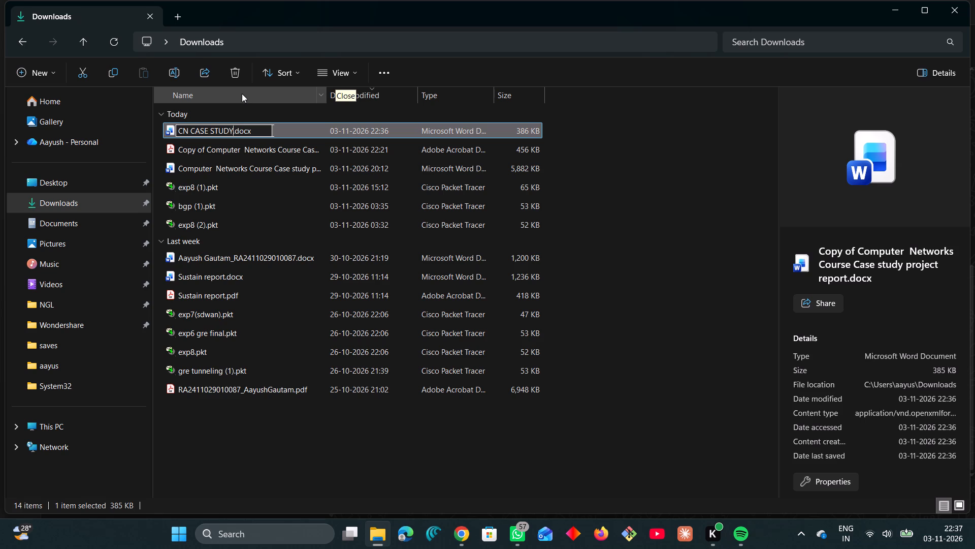
pyautogui.press('BackSpace')
pyautogui.press('BackSpace')
pyautogui.write('ase study')
pyautogui.press('space')
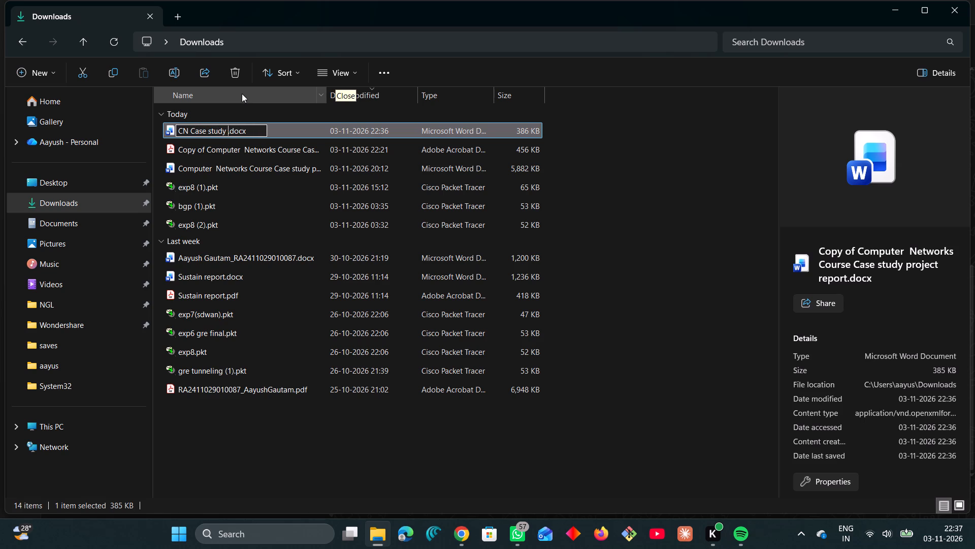
pyautogui.write('report')
pyautogui.press('Return')
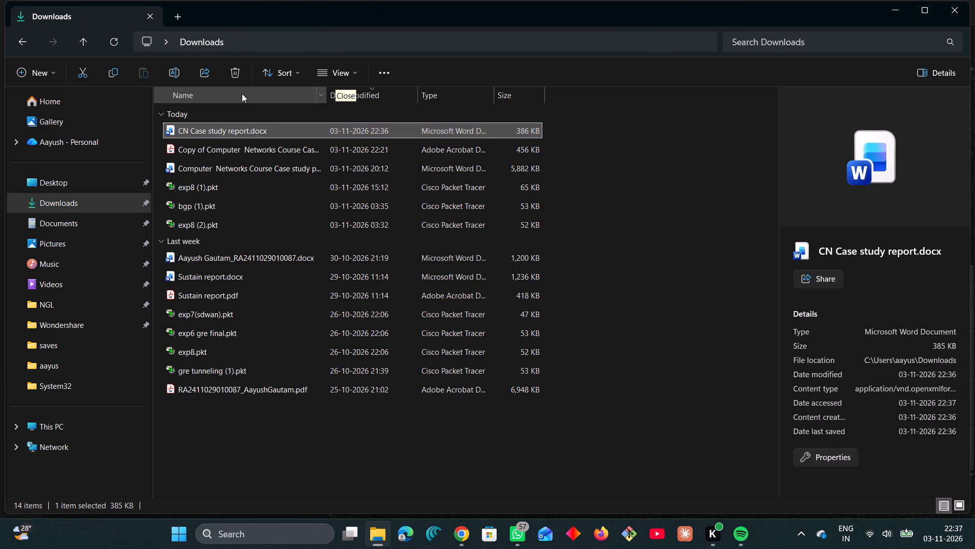